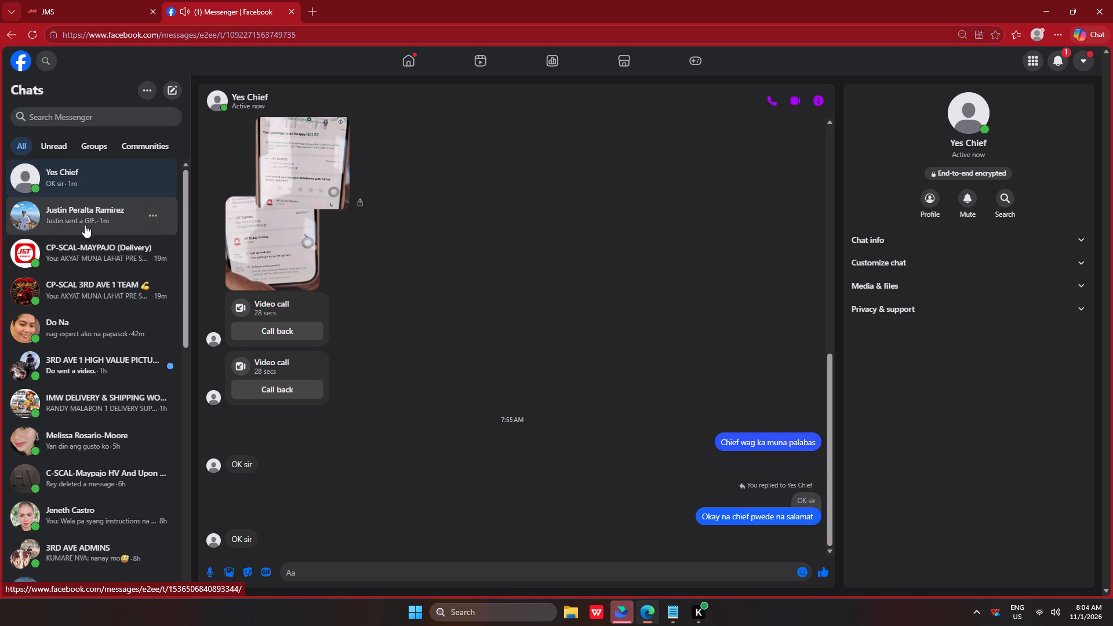
Switch to JMS and dismiss the schedule notifications about pending pick-up orders.
{"action": "left_click", "coordinate": [105, 0]}
{"action": "triple_click", "coordinate": [1081, 107]}
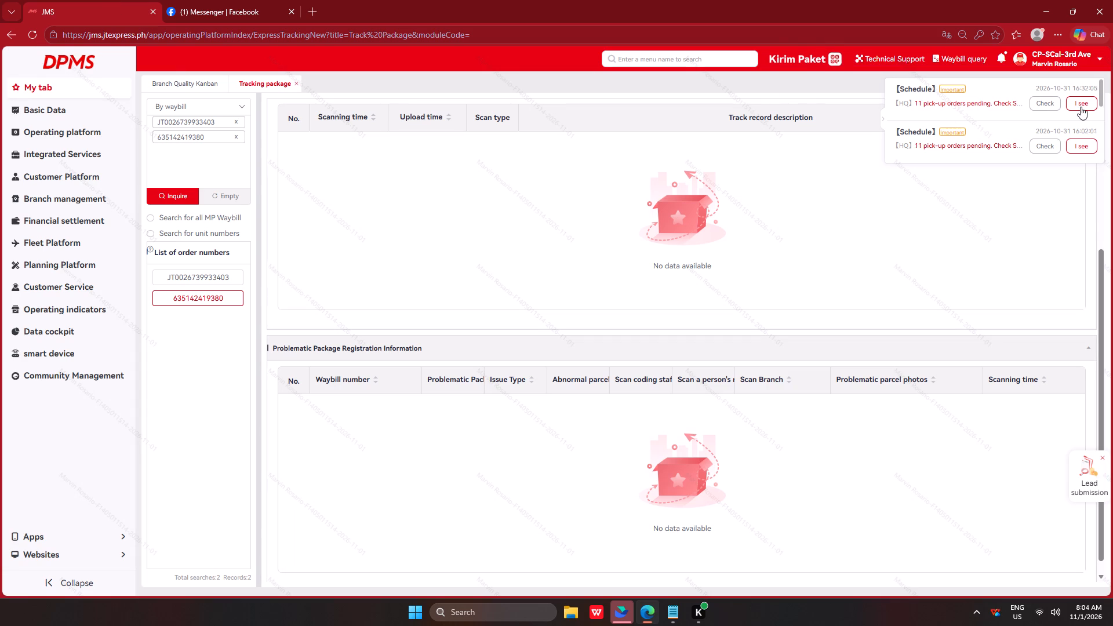
{"action": "triple_click", "coordinate": [1081, 107]}
{"action": "triple_click", "coordinate": [1081, 107]}
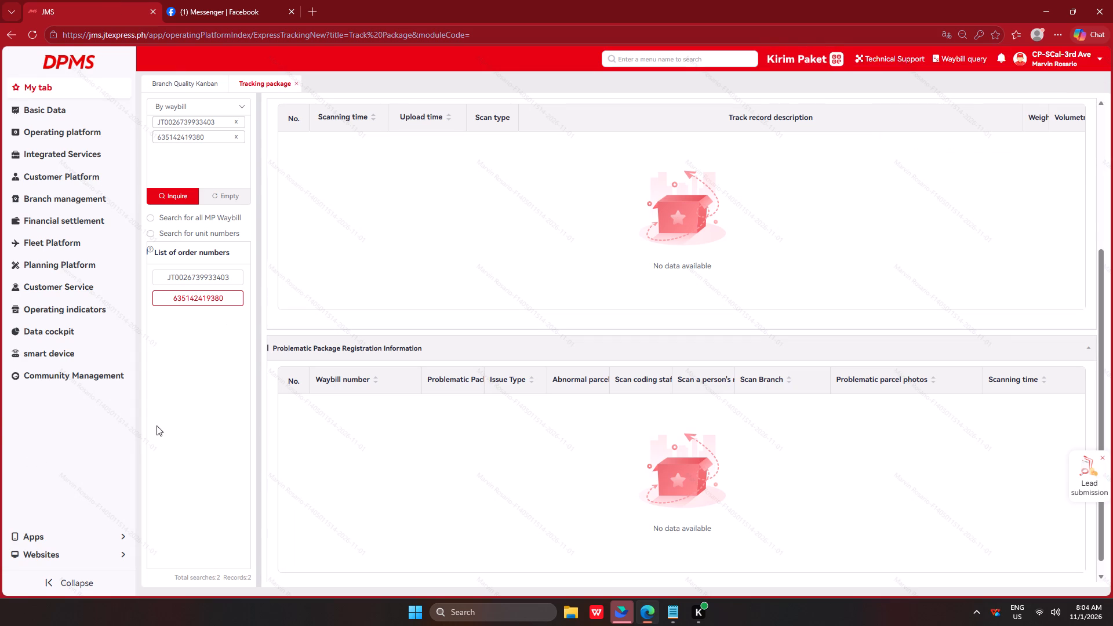
Move the floating Lead submission widget to the opposite edge of the page, below the Community Management entry.
{"action": "left_click_drag", "start_coordinate": [1099, 486], "coordinate": [0, 485]}
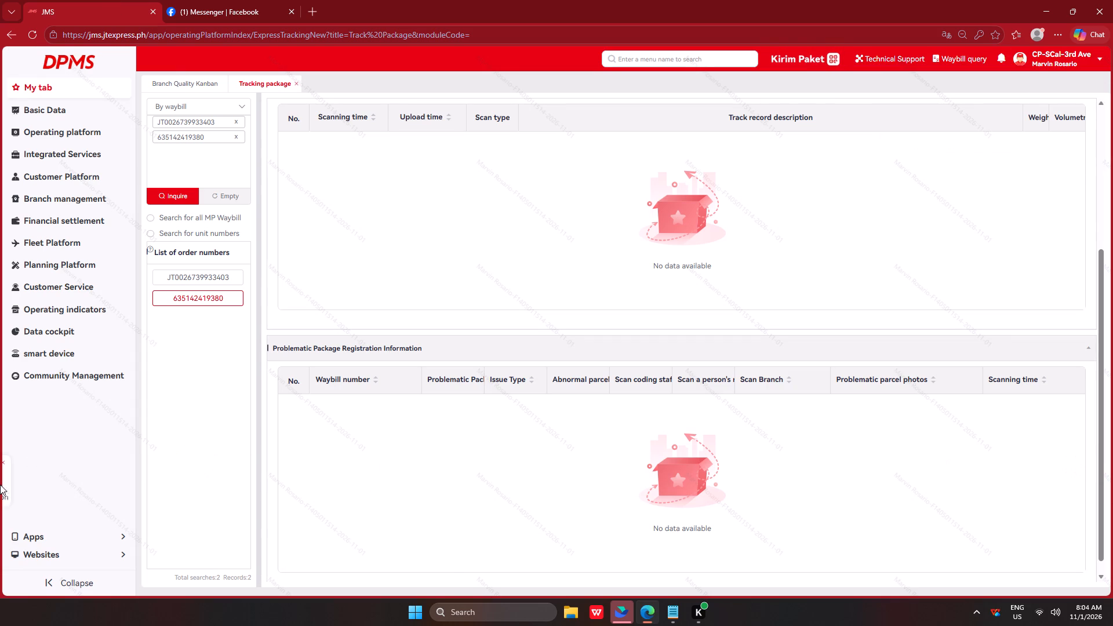
{"action": "left_click_drag", "start_coordinate": [0, 485], "coordinate": [3, 453]}
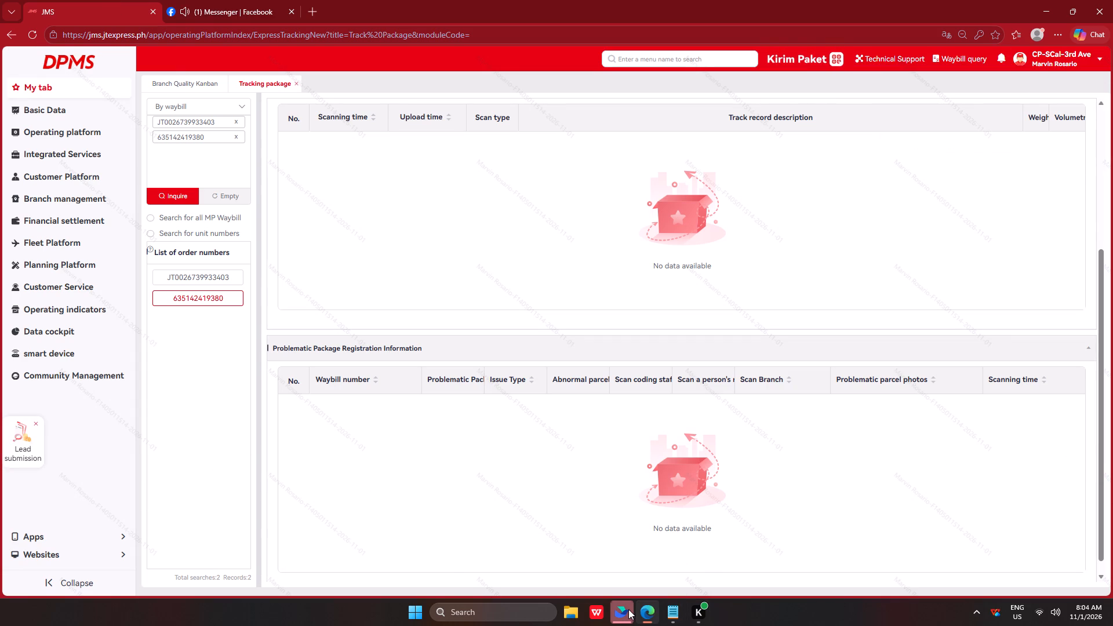
Reorder the taskbar so Lark sits directly after File Explorer, and switch to Lark.
{"action": "left_click_drag", "start_coordinate": [628, 609], "coordinate": [596, 609]}
{"action": "left_click", "coordinate": [596, 609]}
Launch Feishu from the desktop.
{"action": "left_click", "coordinate": [1112, 616]}
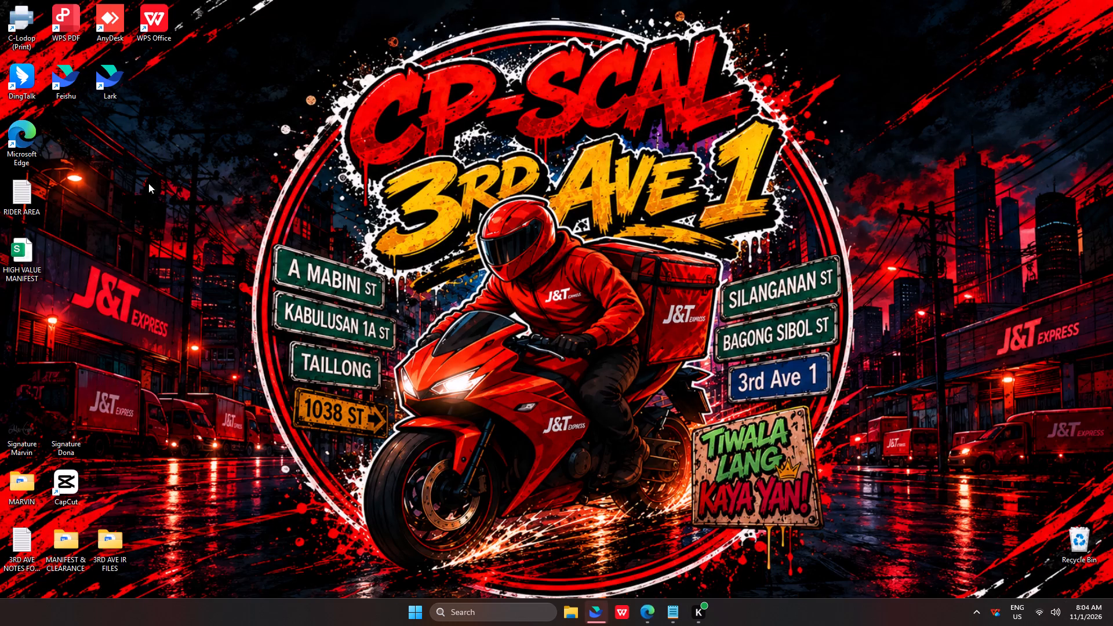
{"action": "double_click", "coordinate": [67, 86]}
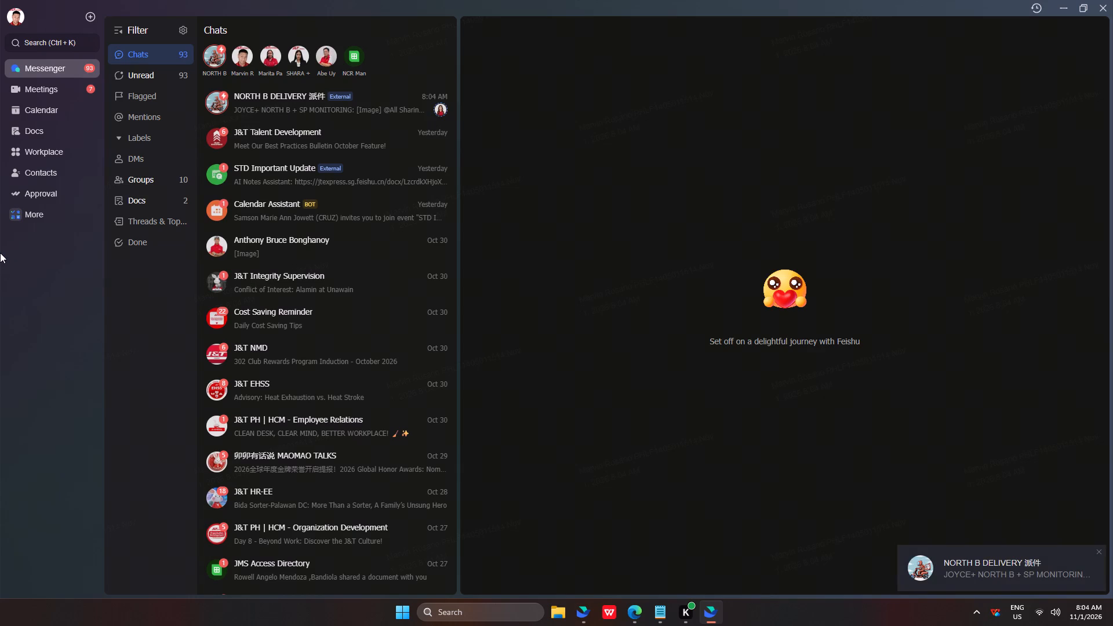
Open the NORTH B DELIVERY 派件 chat in Feishu and review the latest post about riders with no paycool transaction.
{"action": "left_click", "coordinate": [974, 563]}
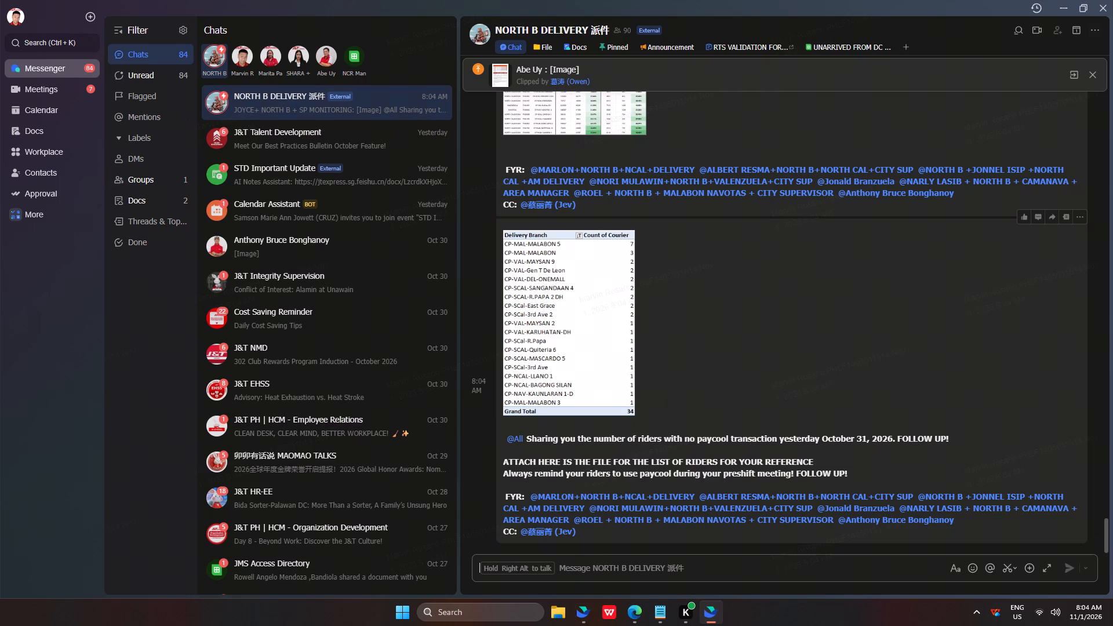
{"action": "scroll", "coordinate": [681, 385], "scroll_direction": "up", "scroll_amount": 2}
{"action": "scroll", "coordinate": [679, 385], "scroll_direction": "down", "scroll_amount": 5}
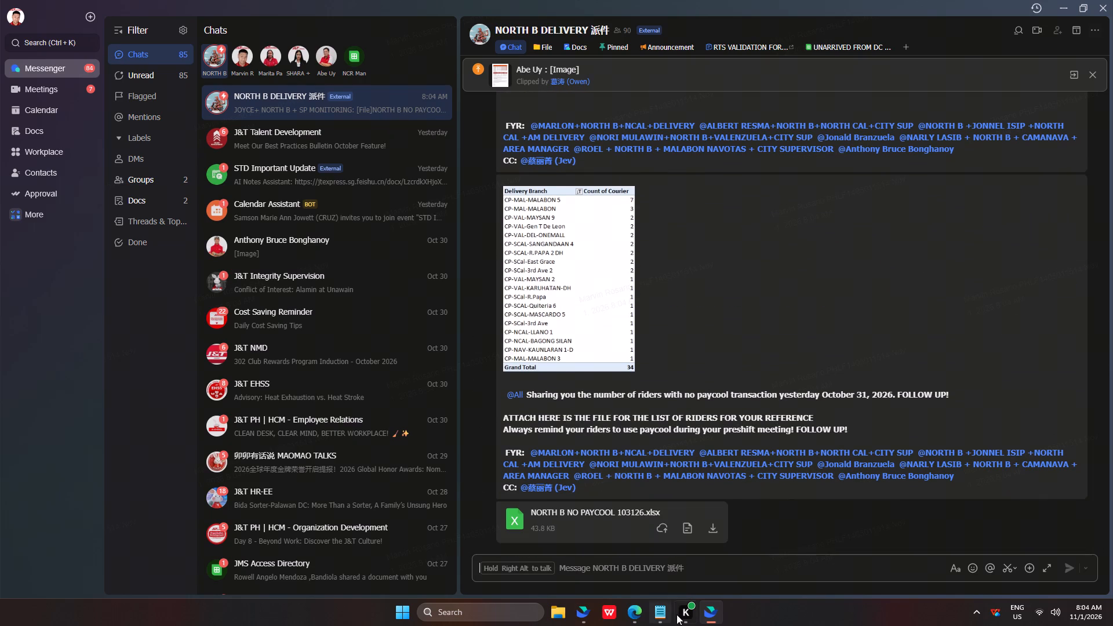
Switch to Lark to view its messenger chats.
{"action": "left_click", "coordinate": [590, 616]}
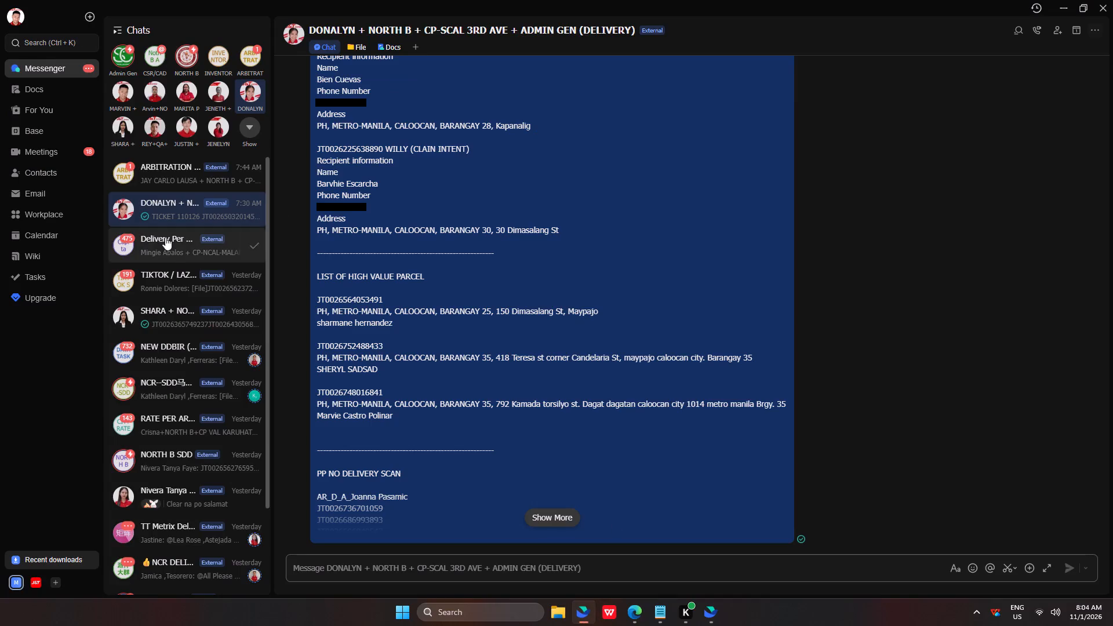
Look through the Lark chat list, and check the latest no-paycool riders post in Feishu's NORTH B DELIVERY 派件 group.
{"action": "scroll", "coordinate": [161, 304], "scroll_direction": "down", "scroll_amount": 2}
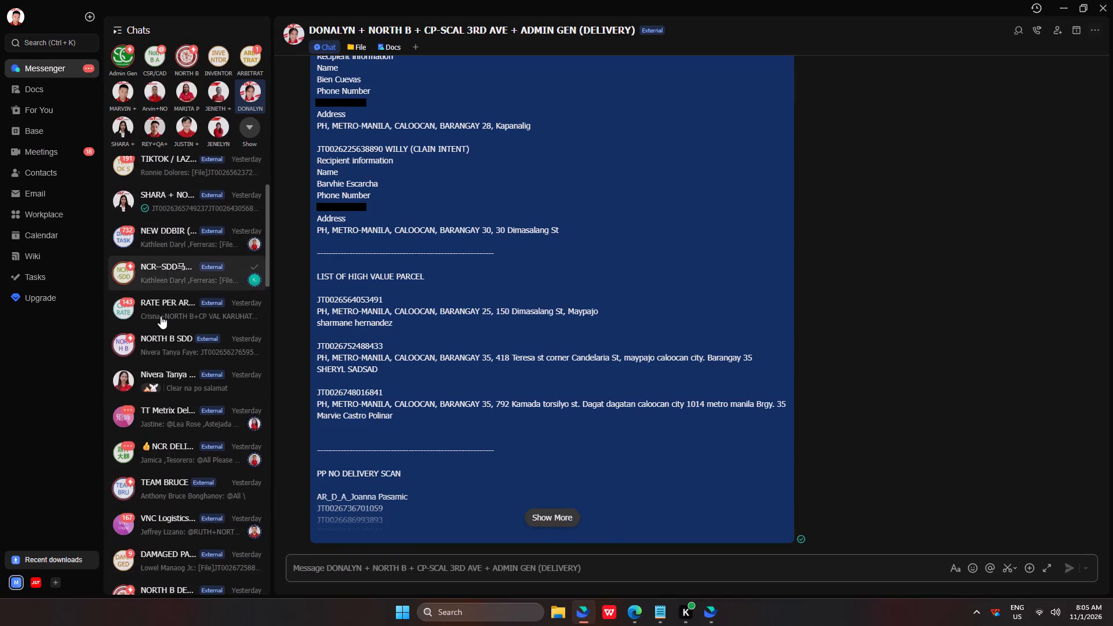
{"action": "key", "text": "alt+Tab"}
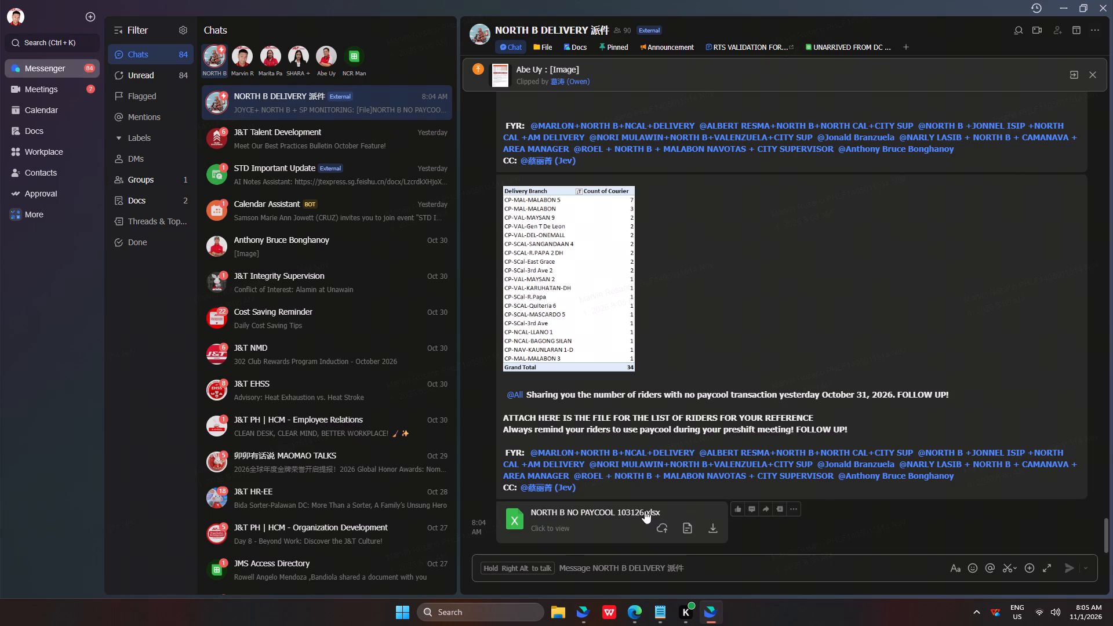
{"action": "scroll", "coordinate": [692, 471], "scroll_direction": "down", "scroll_amount": 7}
{"action": "key", "text": "alt+Tab"}
Switch to the browser window with the JMS page.
{"action": "left_click", "coordinate": [625, 611]}
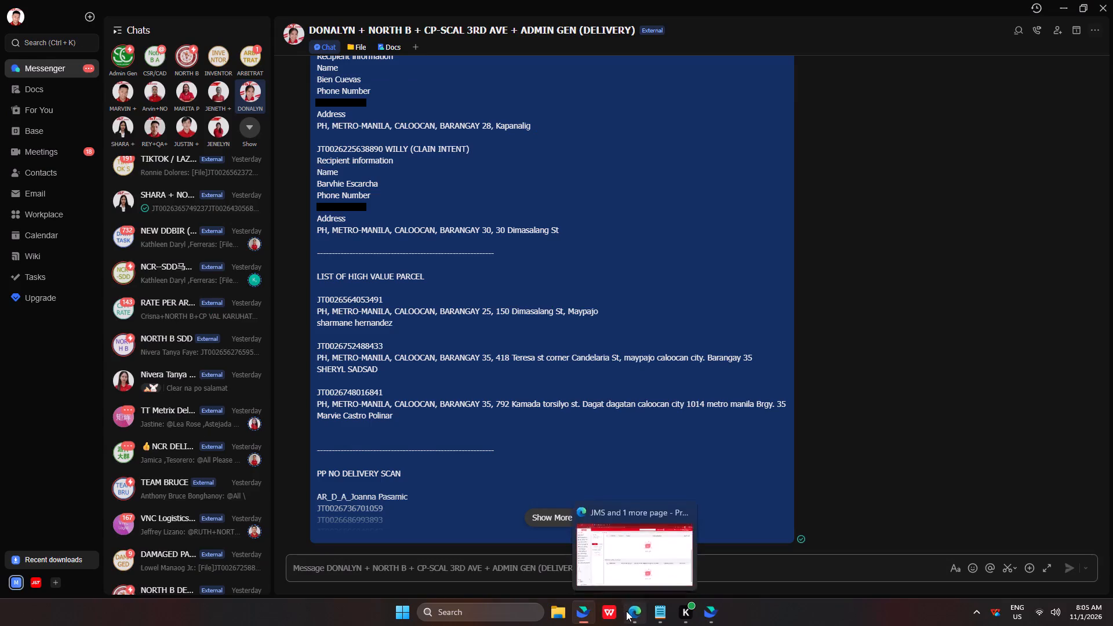
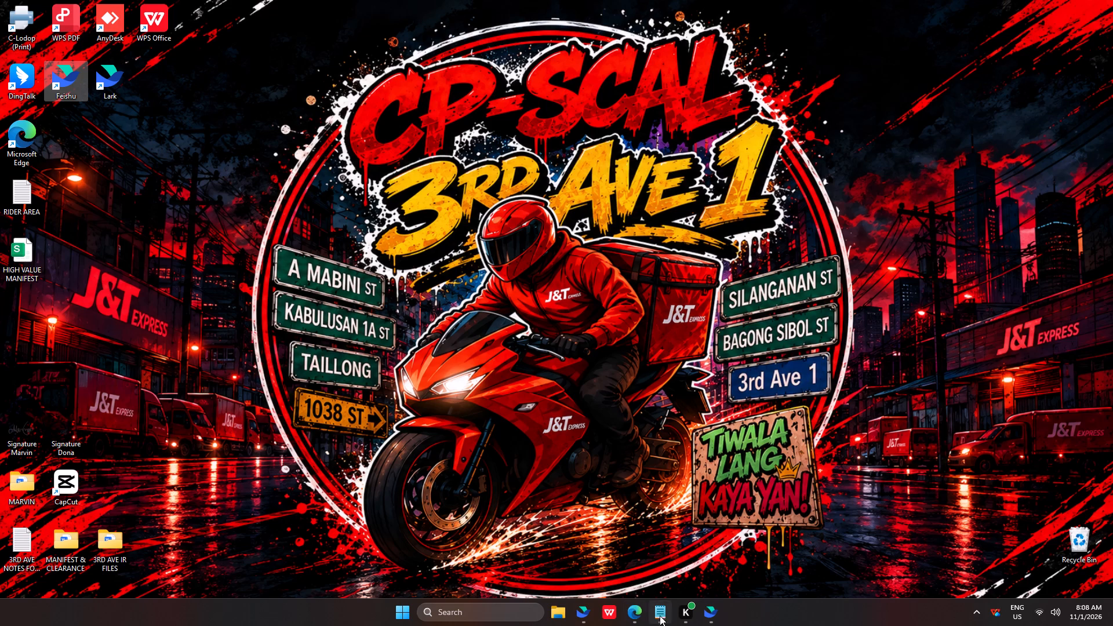
{"action": "left_click", "coordinate": [584, 612]}
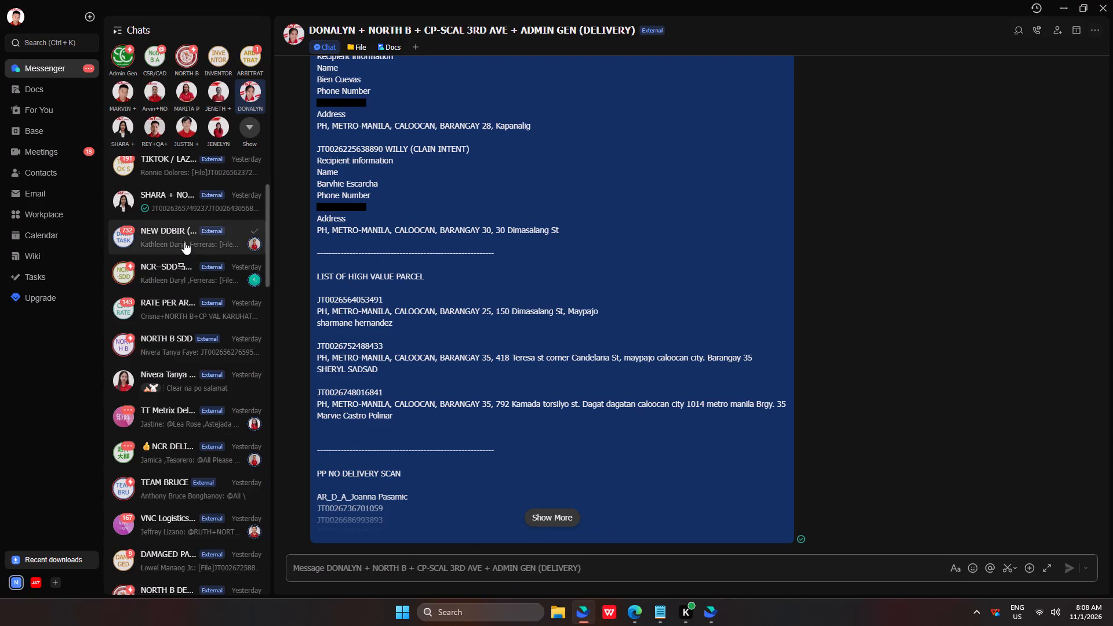
{"action": "scroll", "coordinate": [170, 347], "scroll_direction": "down", "scroll_amount": 5}
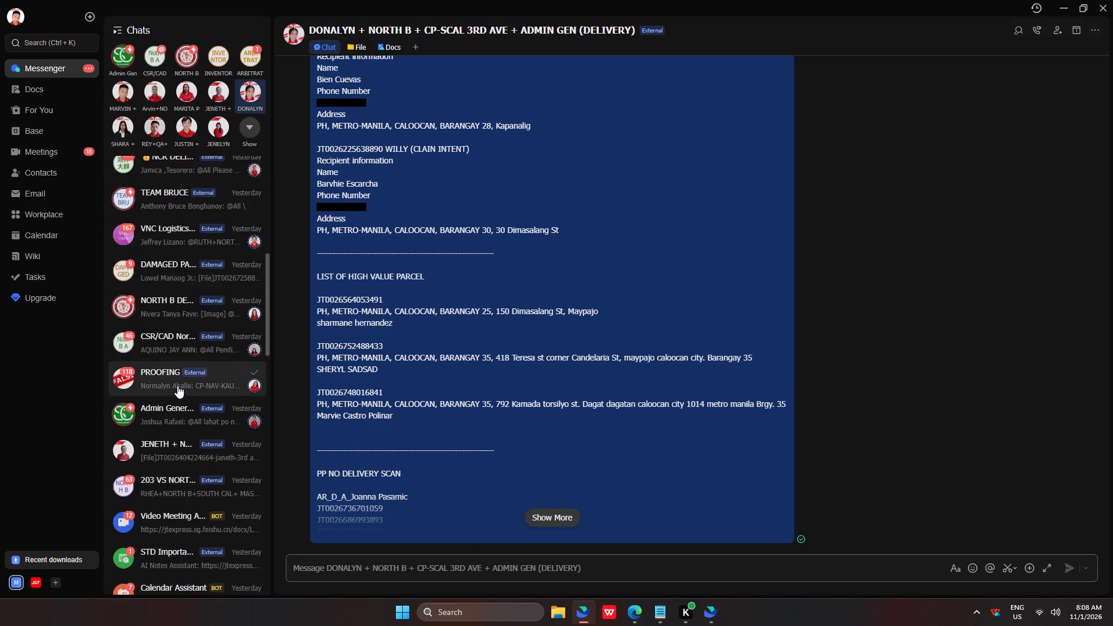
{"action": "scroll", "coordinate": [177, 484], "scroll_direction": "down", "scroll_amount": 5}
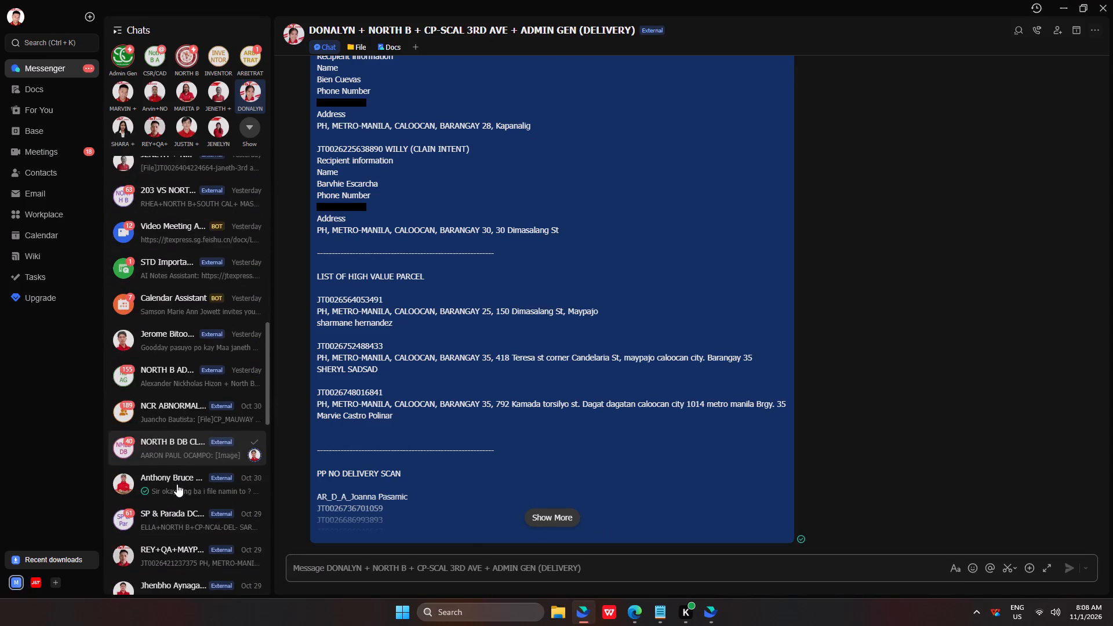
{"action": "scroll", "coordinate": [177, 478], "scroll_direction": "up", "scroll_amount": 7}
{"action": "scroll", "coordinate": [137, 296], "scroll_direction": "up", "scroll_amount": 6}
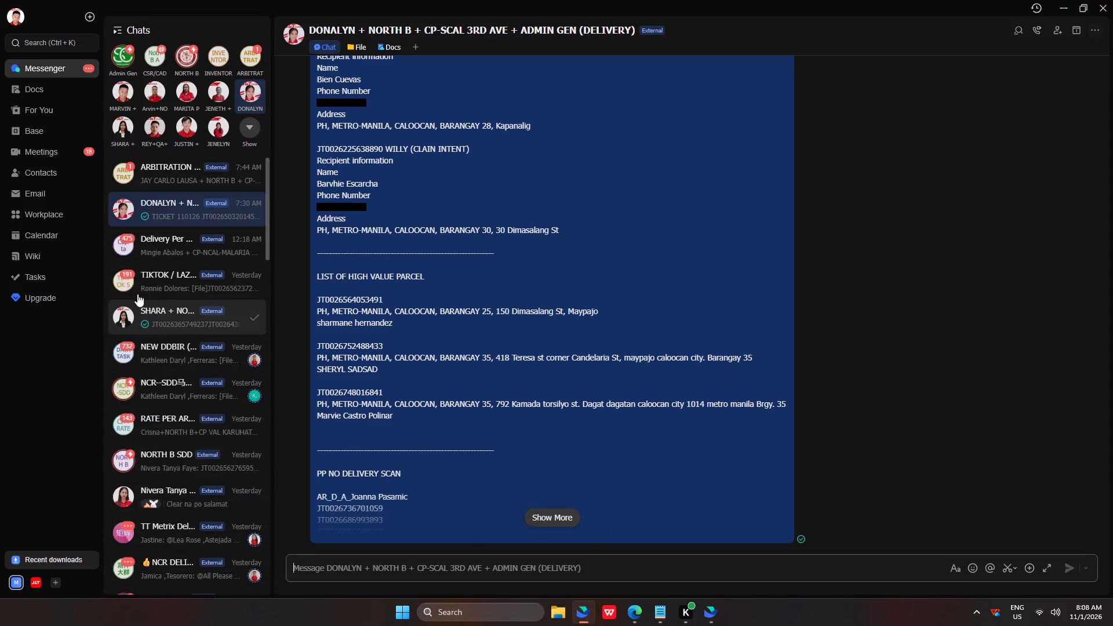
{"action": "scroll", "coordinate": [143, 279], "scroll_direction": "up", "scroll_amount": 4}
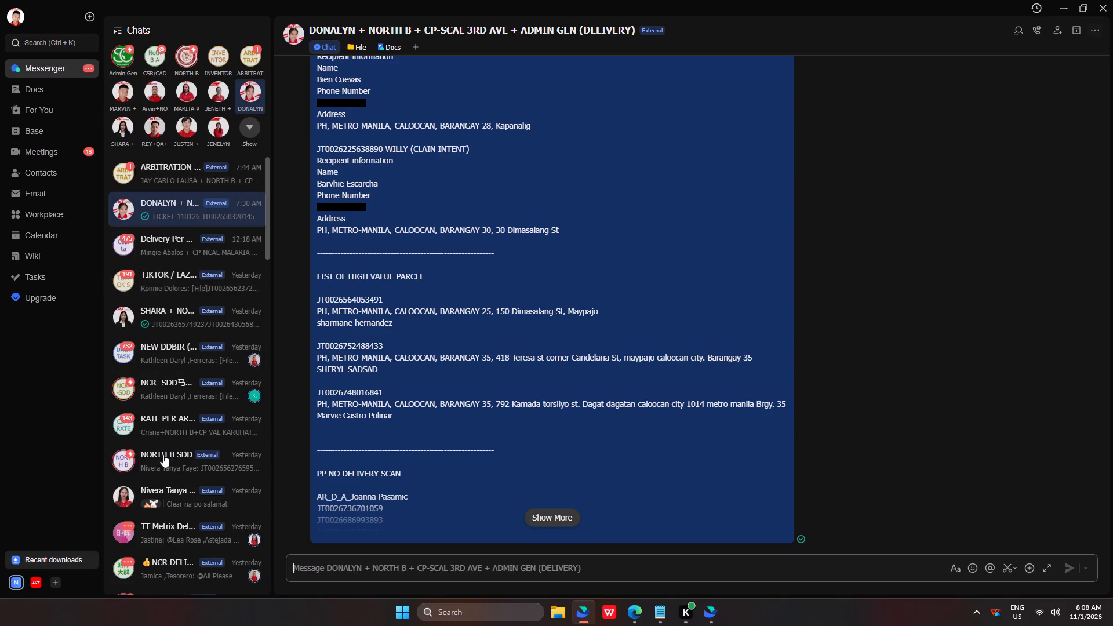
{"action": "scroll", "coordinate": [163, 462], "scroll_direction": "down", "scroll_amount": 4}
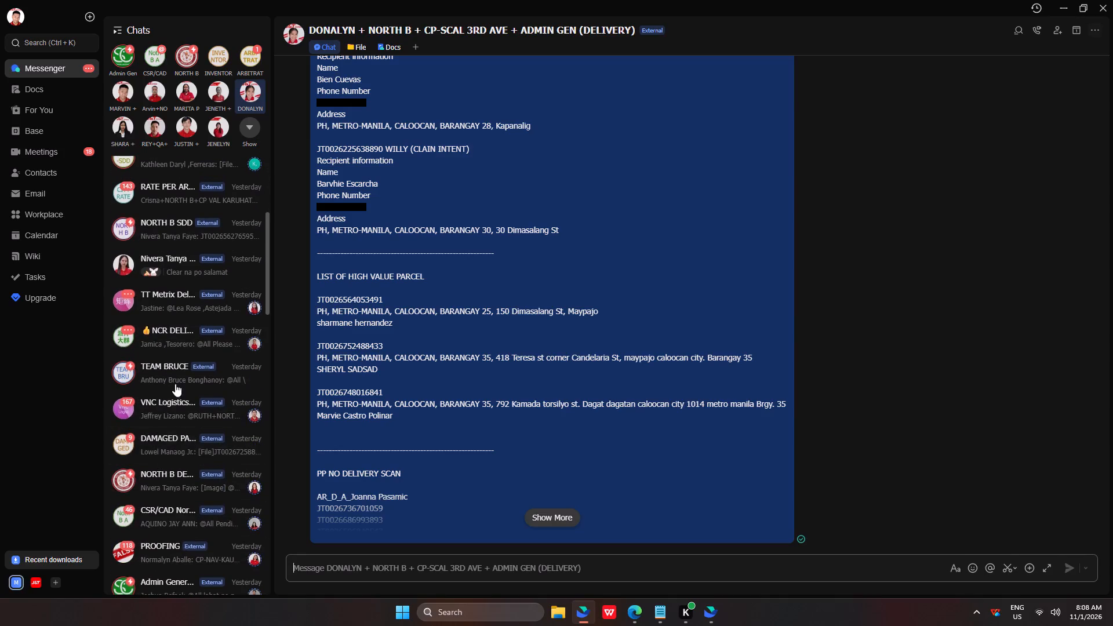
{"action": "scroll", "coordinate": [175, 384], "scroll_direction": "down", "scroll_amount": 2}
{"action": "left_click", "coordinate": [170, 254]}
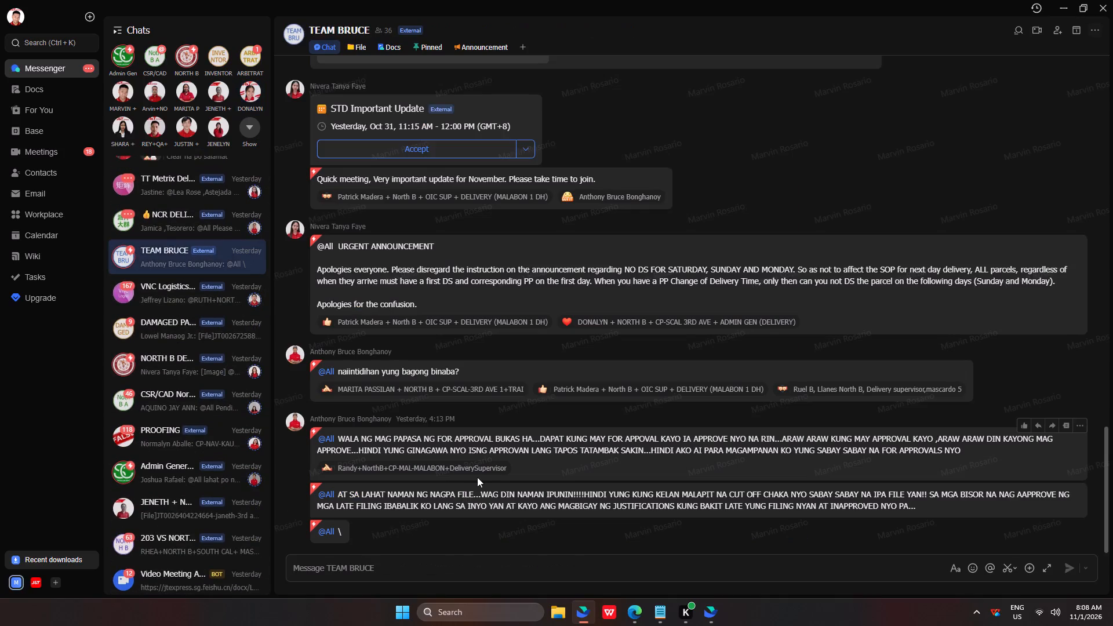
{"action": "scroll", "coordinate": [479, 478], "scroll_direction": "down", "scroll_amount": 8}
Switch to the JMS page in the Edge browser.
{"action": "left_click", "coordinate": [641, 610]}
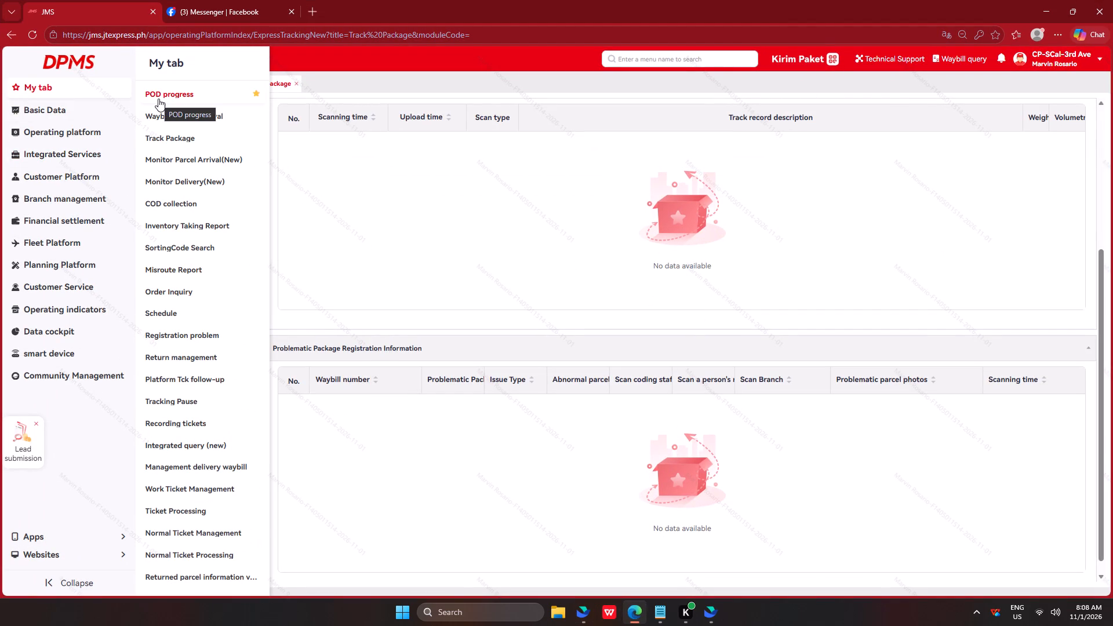
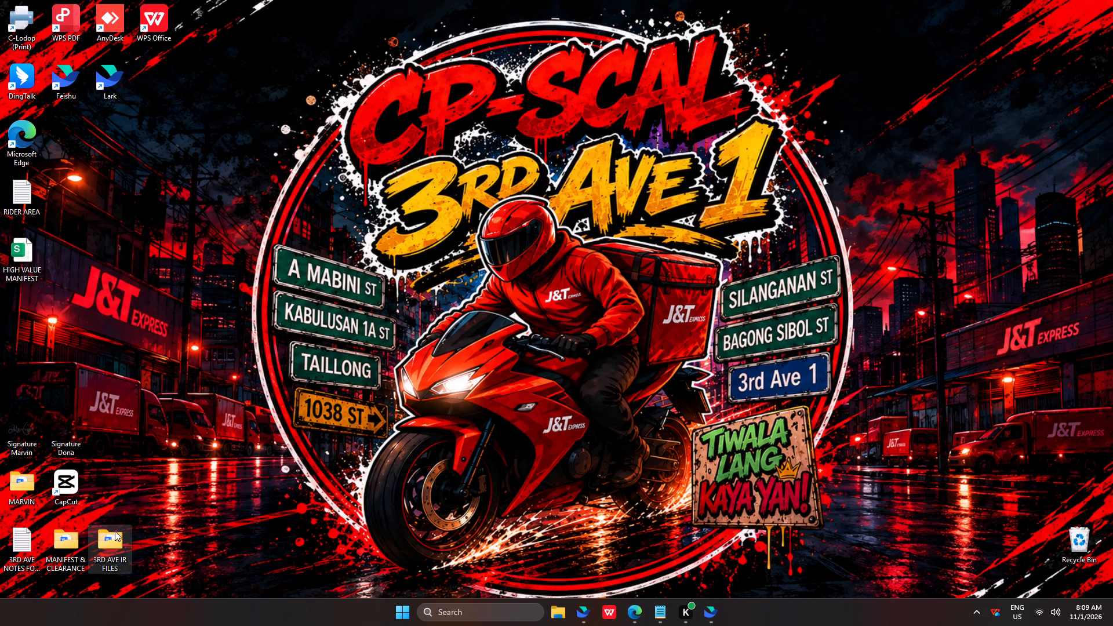
Open the 3RD AVE IR FILES folder from the desktop and look through its incident report files.
{"action": "left_click", "coordinate": [71, 554]}
{"action": "double_click", "coordinate": [98, 548]}
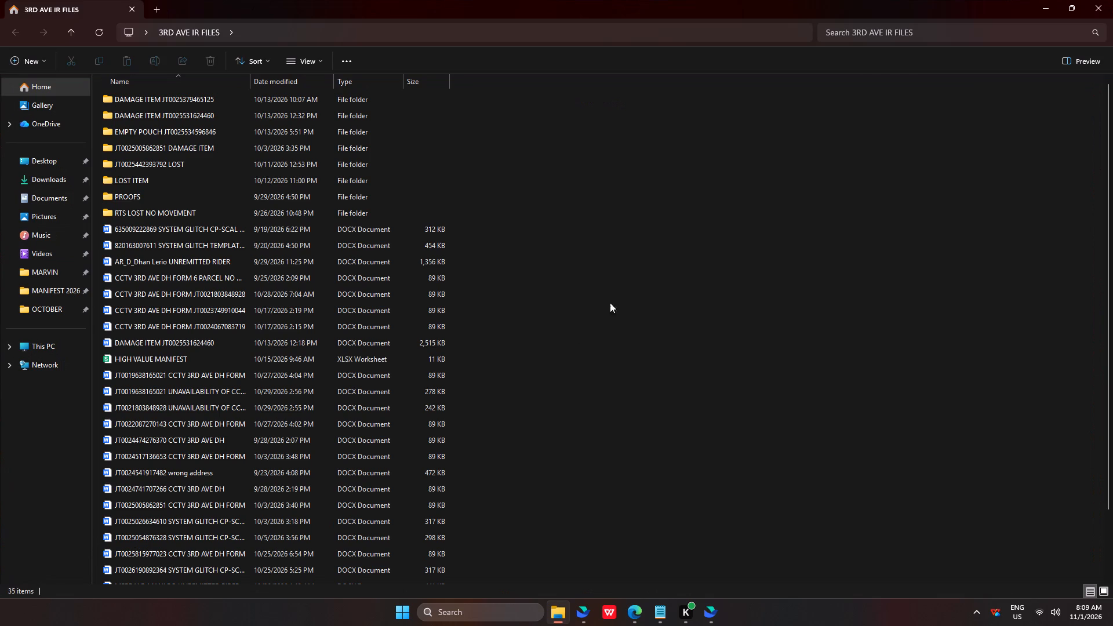
{"action": "scroll", "coordinate": [762, 254], "scroll_direction": "down", "scroll_amount": 17}
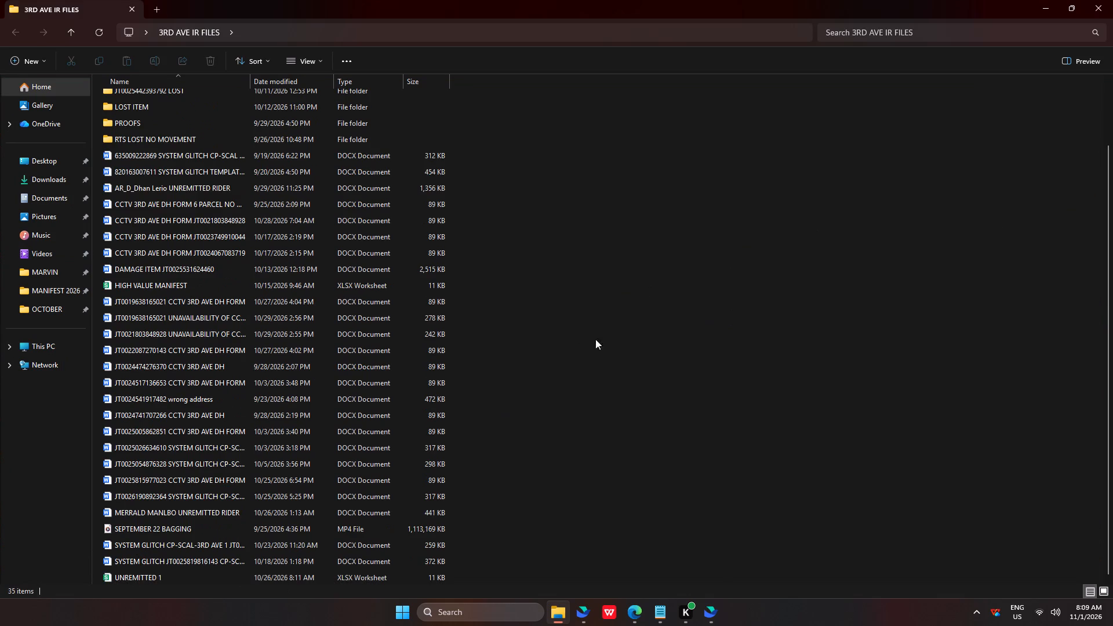
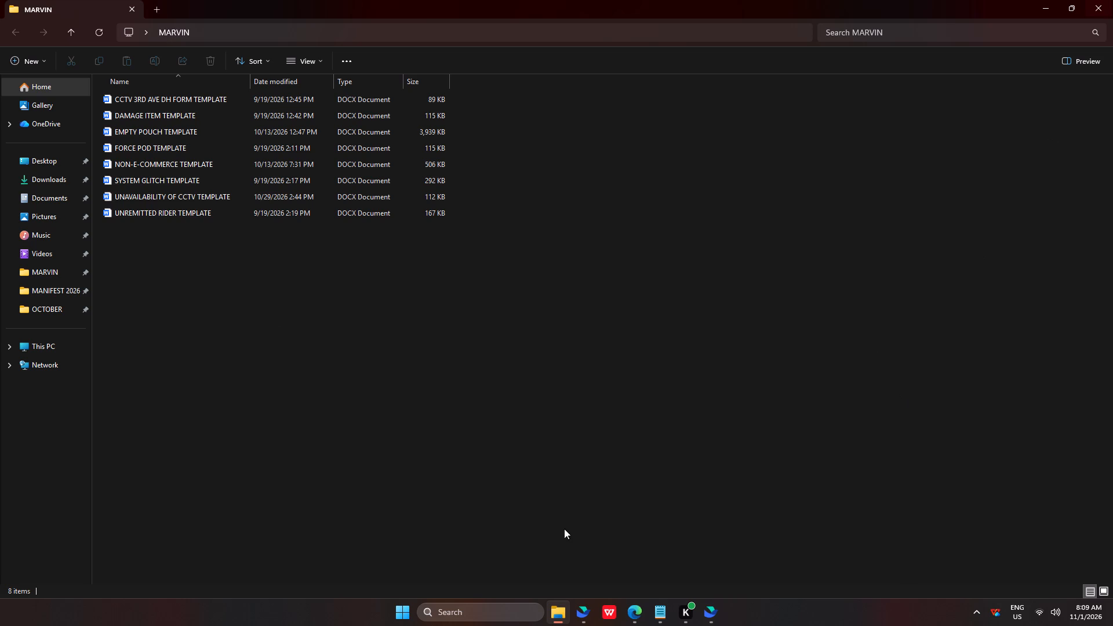
In Lark, download Workbook2.xlsx from the NORTH B and CP-SCAL 3RD AVE delivery chat and open it from the Downloads folder.
{"action": "left_click", "coordinate": [636, 605]}
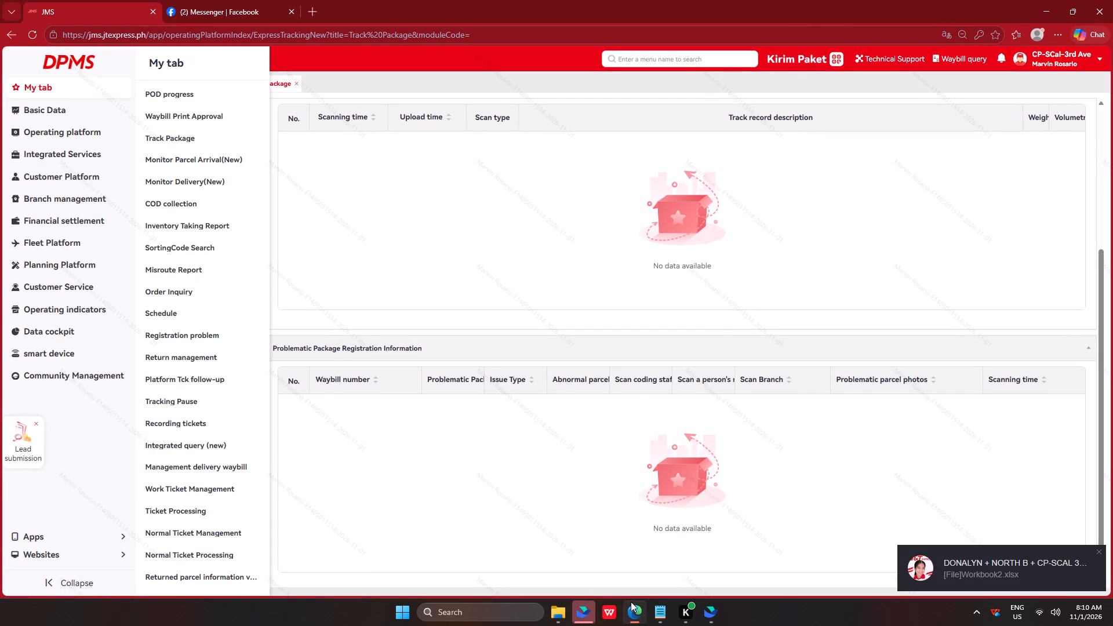
{"action": "left_click", "coordinate": [944, 569]}
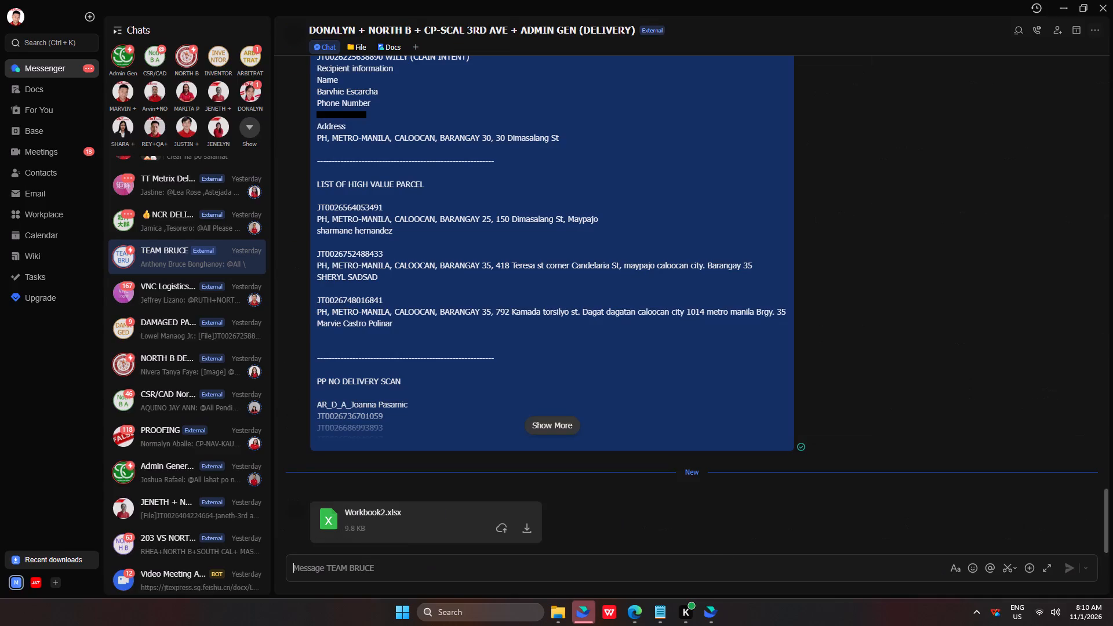
{"action": "left_click", "coordinate": [529, 529]}
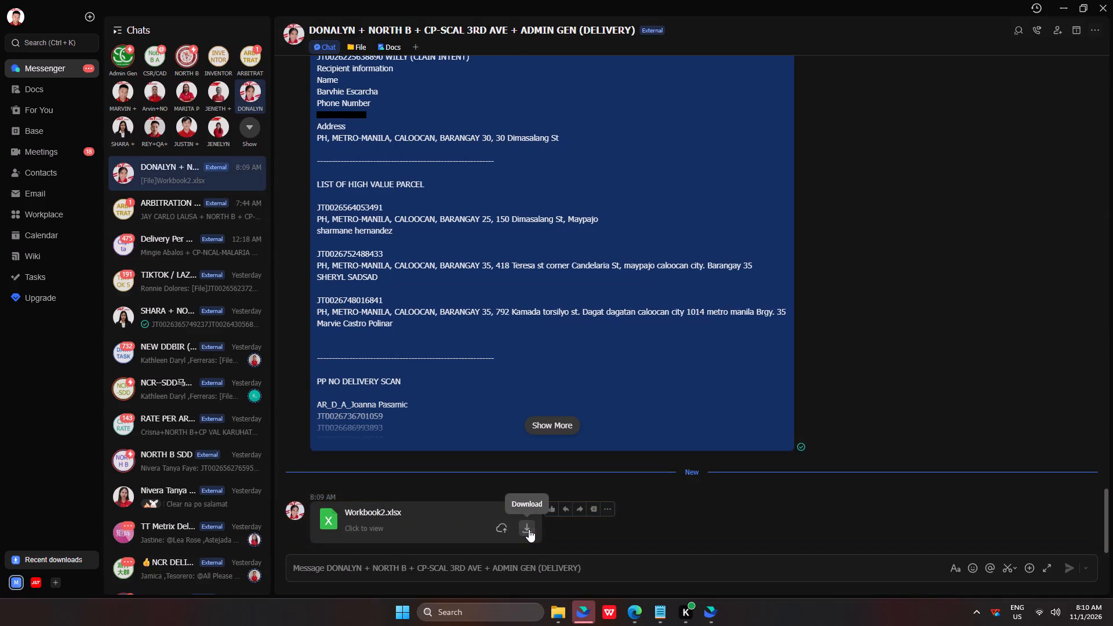
{"action": "left_click", "coordinate": [527, 530]}
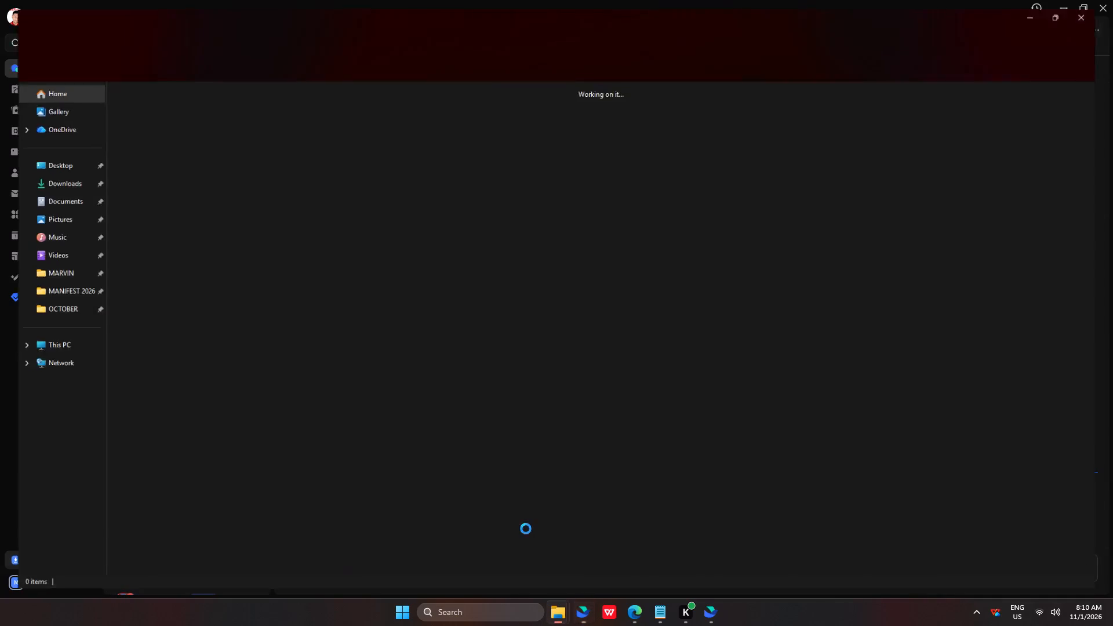
{"action": "right_click", "coordinate": [129, 133]}
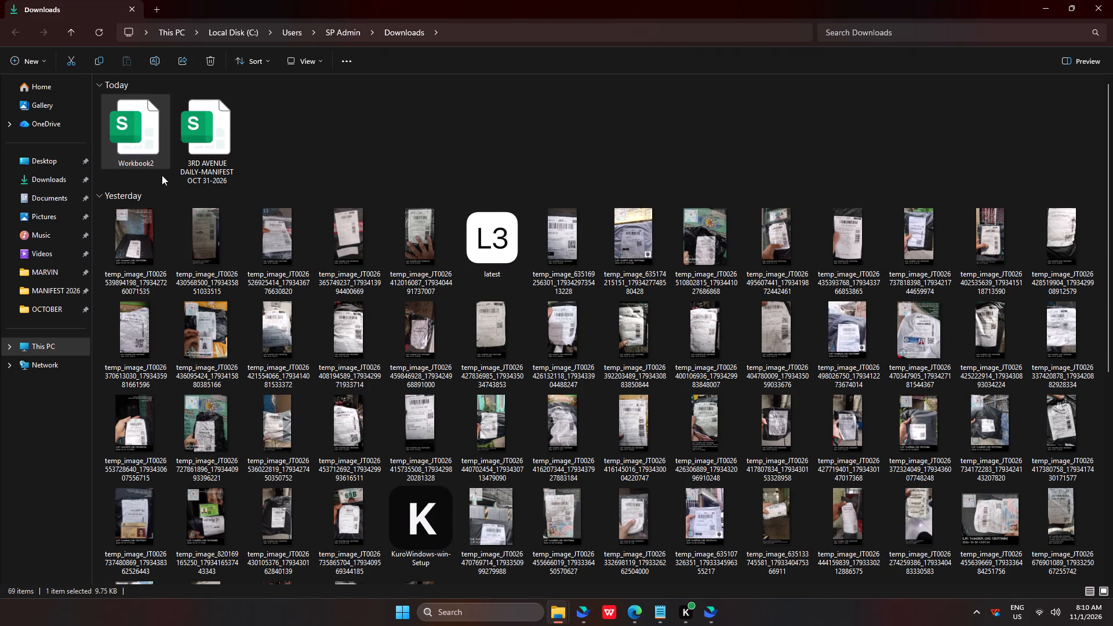
{"action": "double_click", "coordinate": [119, 112]}
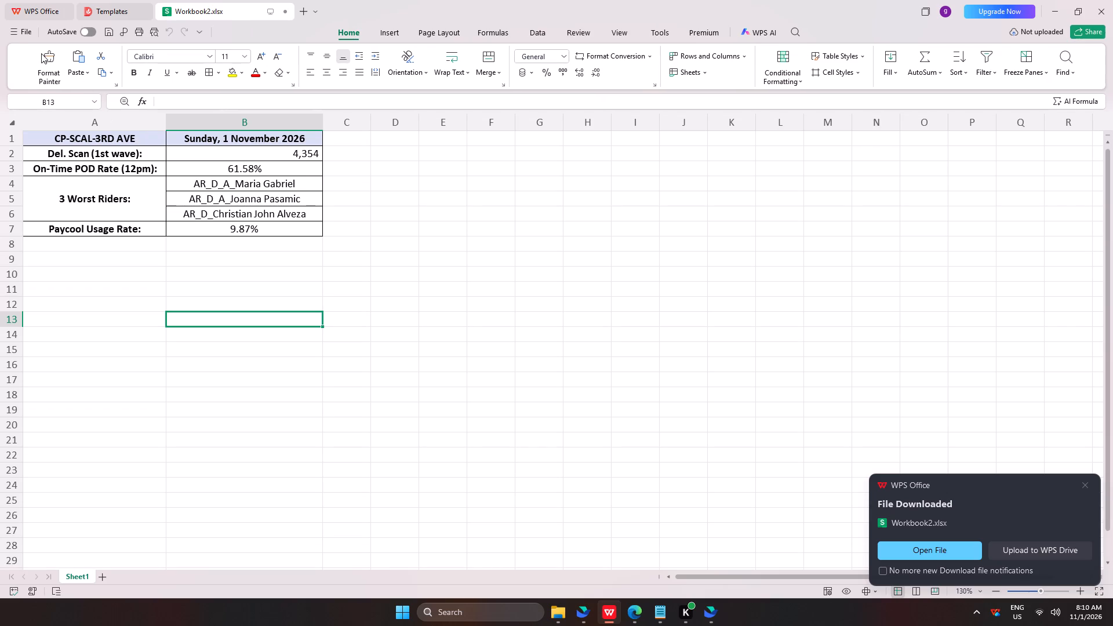
Save a copy of the workbook as 12 NON POD RATE TEMPLATE in the desktop's 3RD AVE IR FILES folder and close it.
{"action": "left_click", "coordinate": [13, 37]}
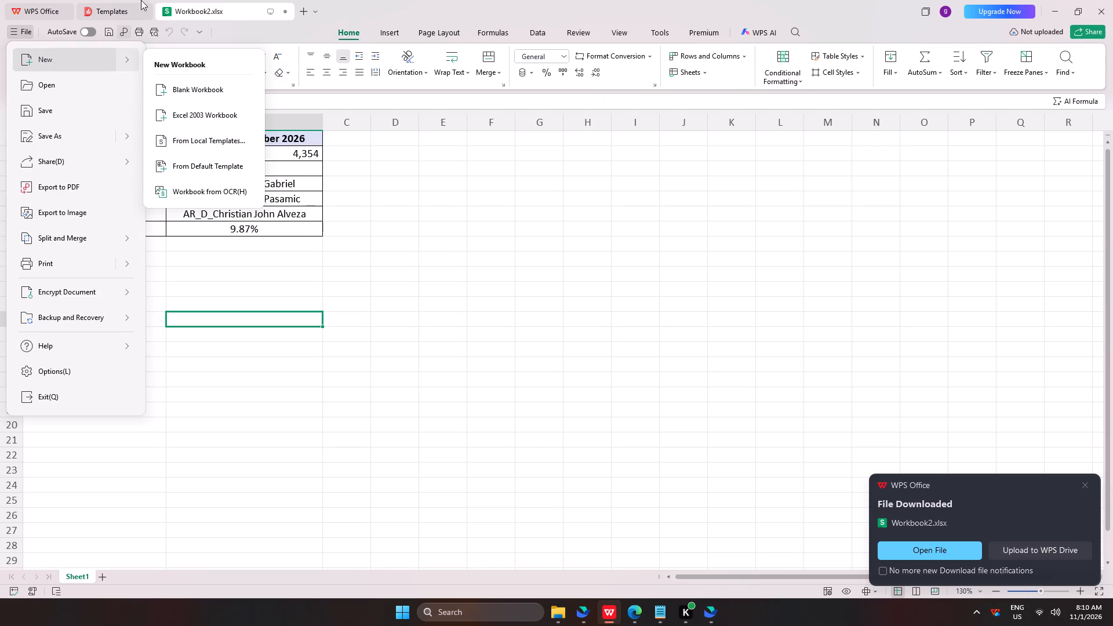
{"action": "left_click", "coordinate": [56, 137]}
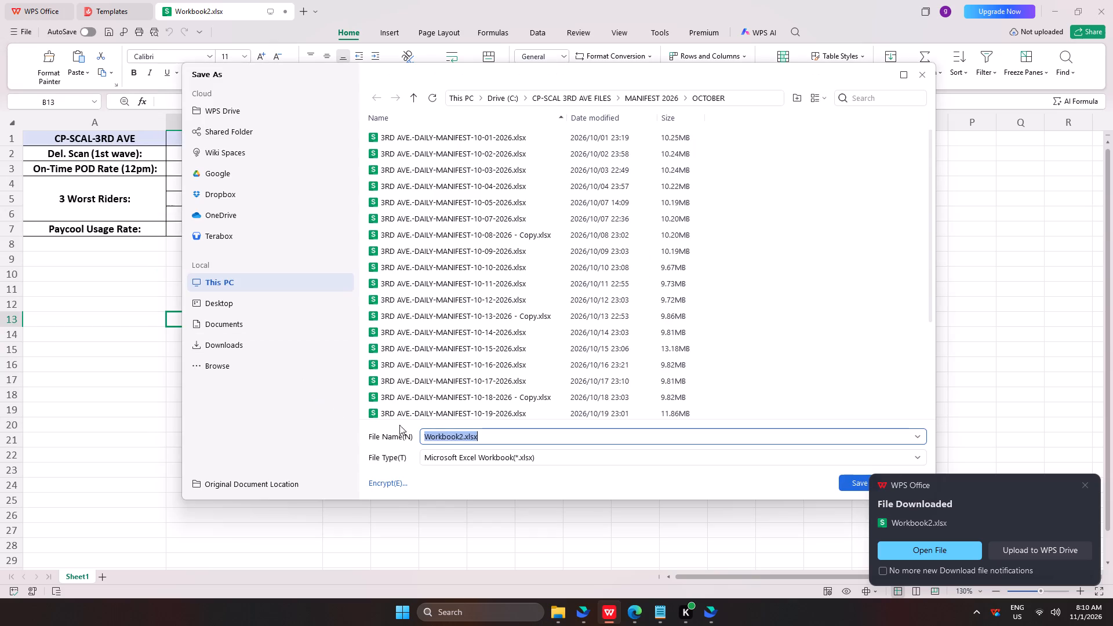
{"action": "left_click", "coordinate": [228, 297]}
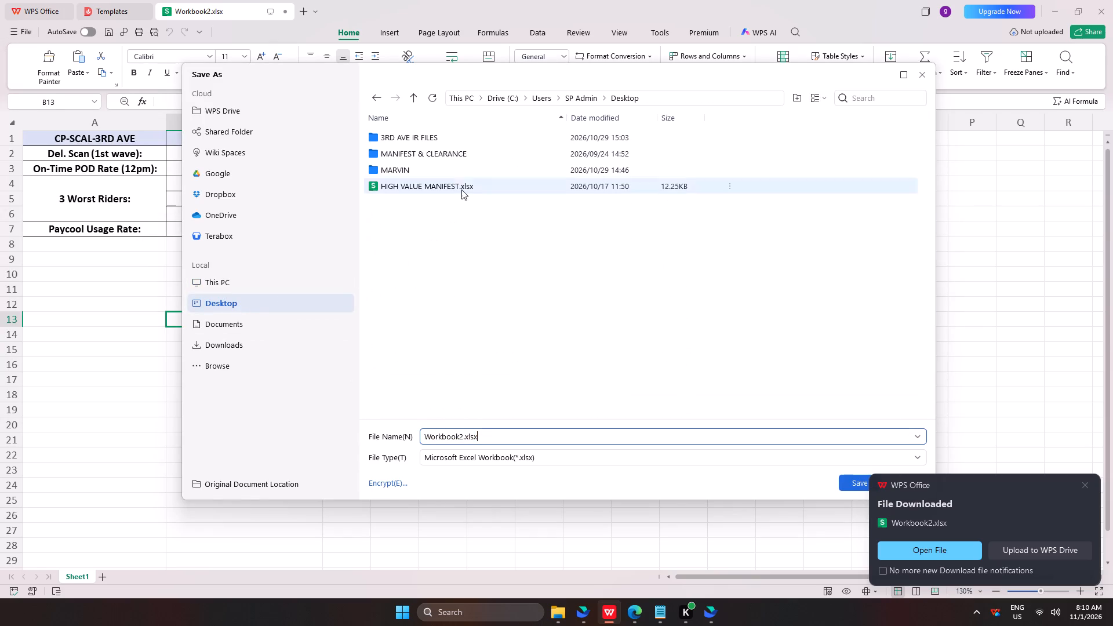
{"action": "left_click", "coordinate": [434, 134]}
{"action": "double_click", "coordinate": [434, 134]}
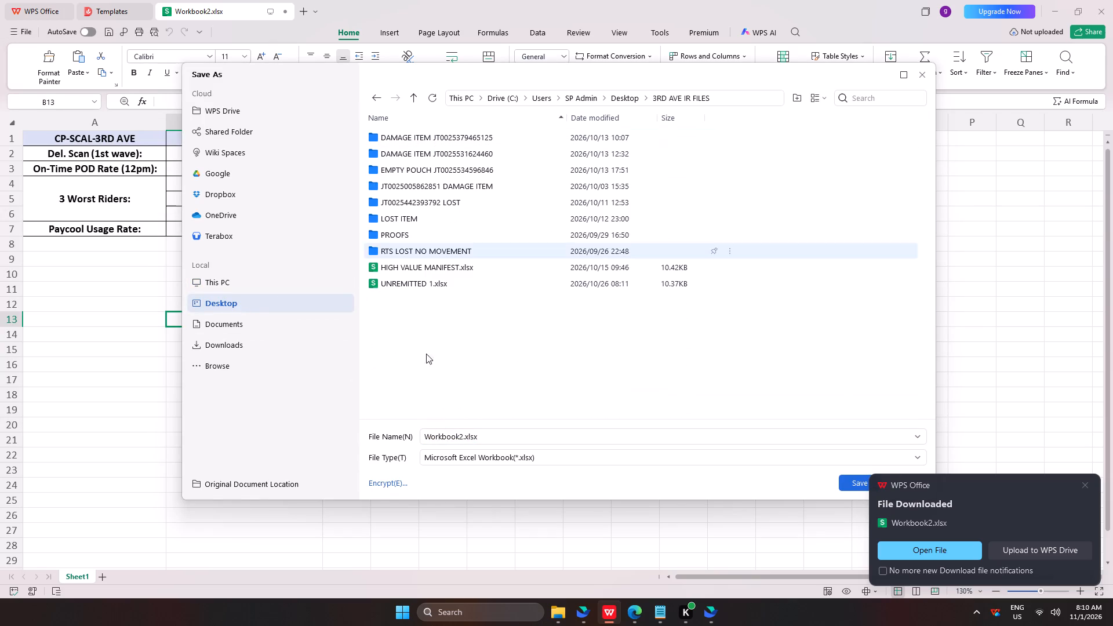
{"action": "left_click_drag", "start_coordinate": [462, 436], "coordinate": [284, 436]}
{"action": "key", "text": "1"}
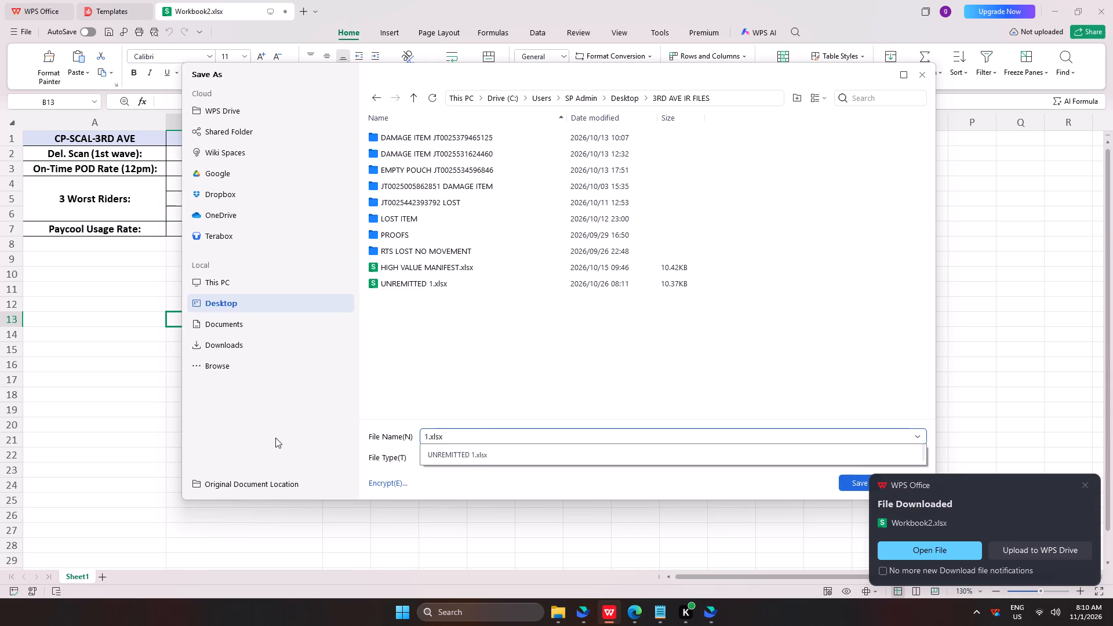
{"action": "key", "text": "BackSpace"}
{"action": "type", "text": "12 n"}
{"action": "key", "text": "BackSpace"}
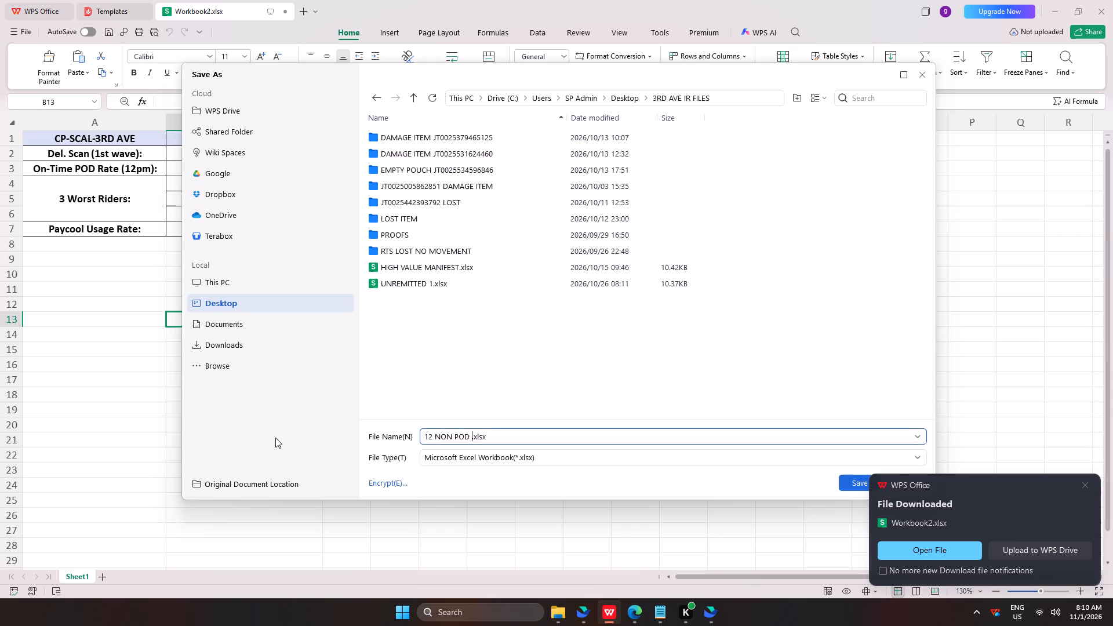
{"action": "key", "text": "space"}
{"action": "type", "text": "RATE TEMPLATE"}
{"action": "key", "text": "Return"}
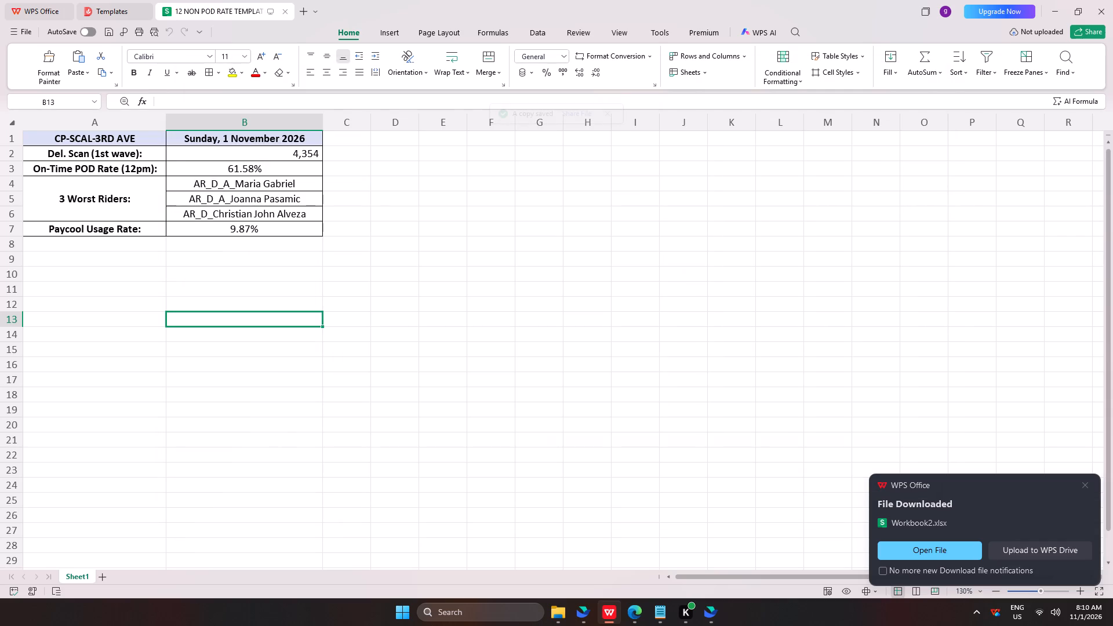
{"action": "left_click", "coordinate": [289, 10]}
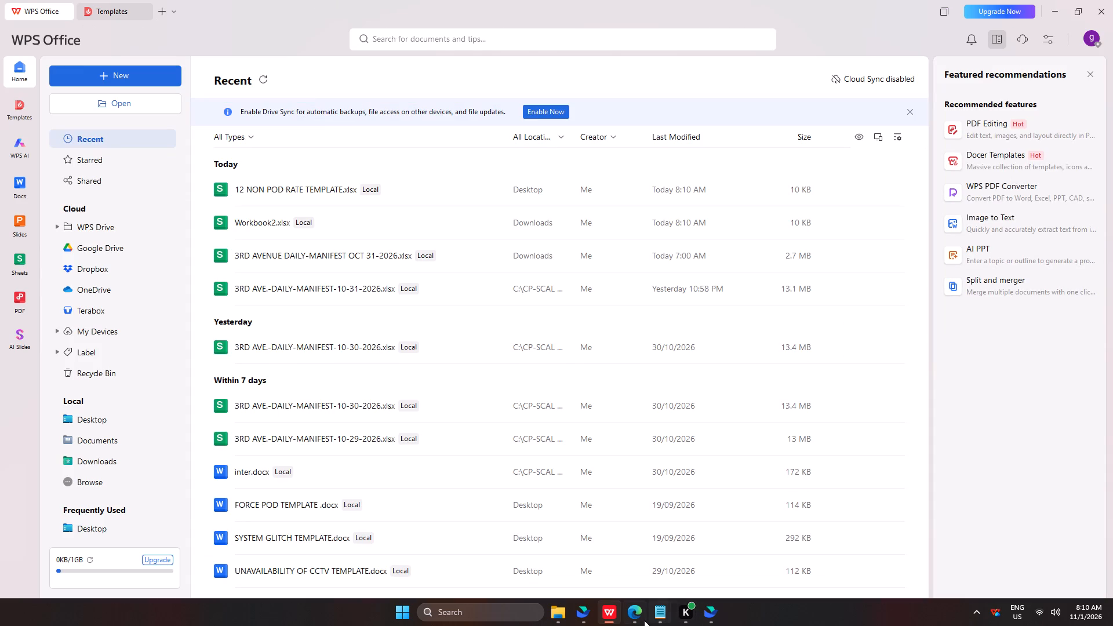
Look through the Downloads, MARVIN and MANIFEST 2026 folders in File Explorer.
{"action": "left_click", "coordinate": [1112, 621]}
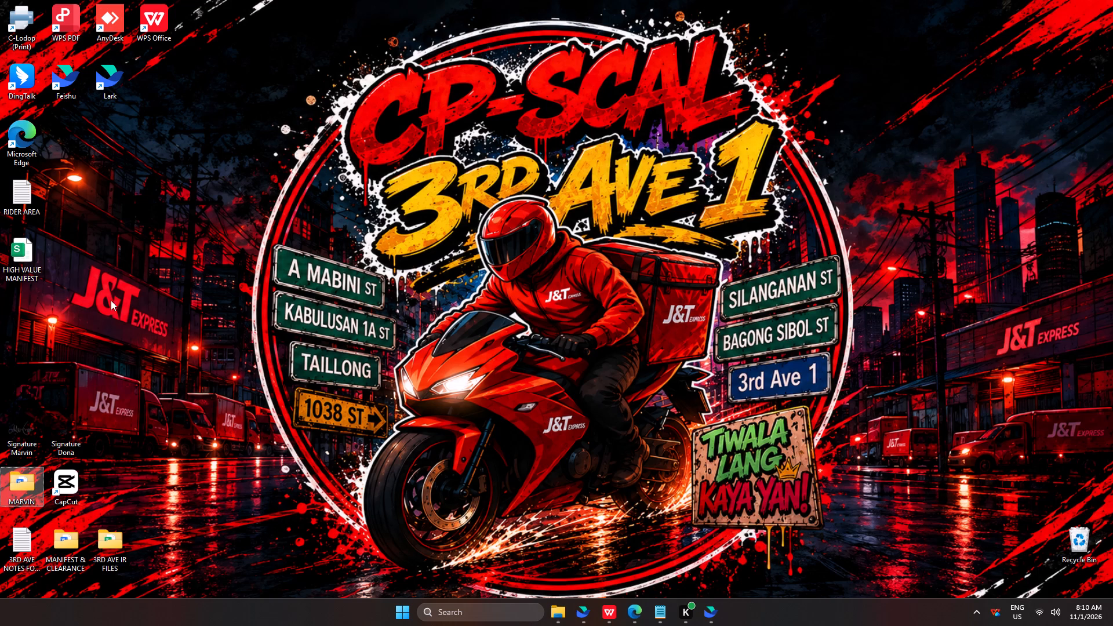
{"action": "left_click", "coordinate": [647, 619]}
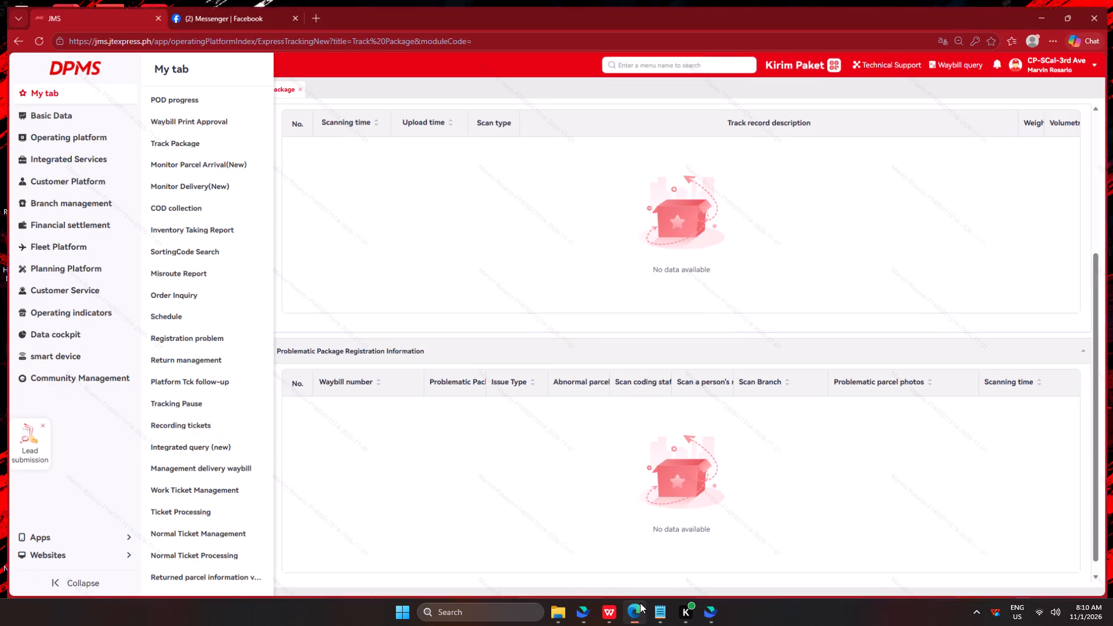
{"action": "left_click", "coordinate": [554, 617]}
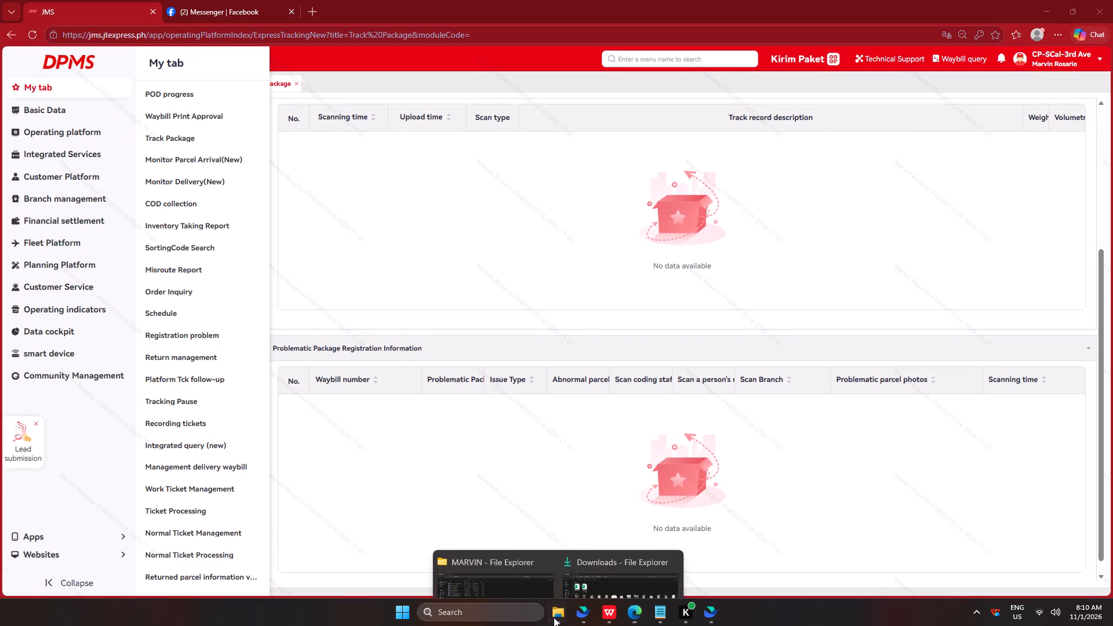
{"action": "left_click", "coordinate": [594, 551]}
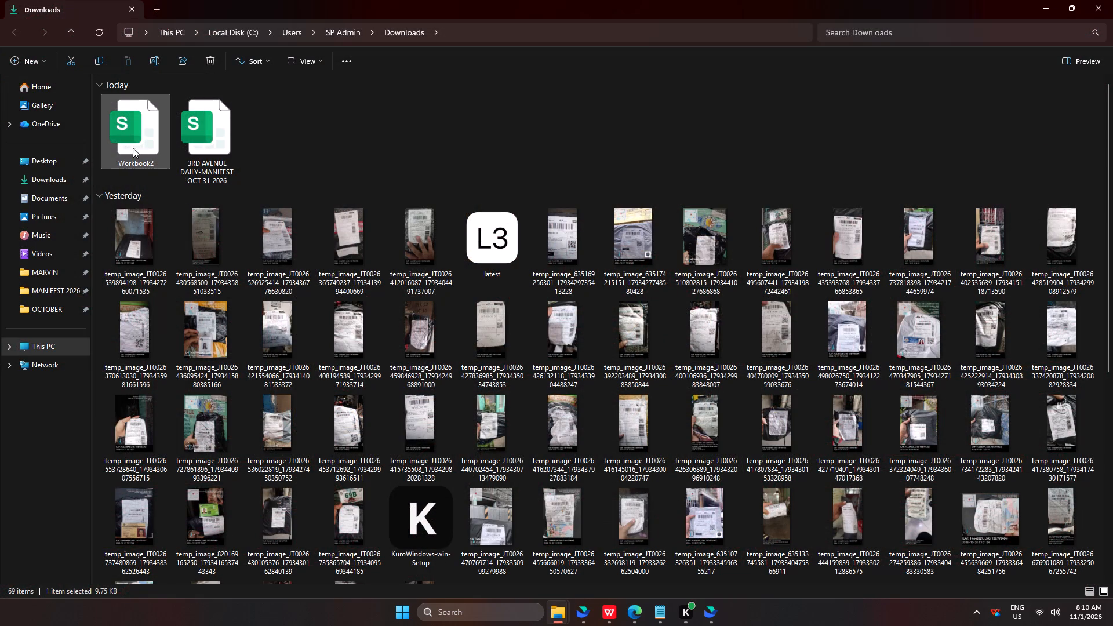
{"action": "left_click", "coordinate": [1110, 0]}
{"action": "left_click", "coordinate": [1112, 625]}
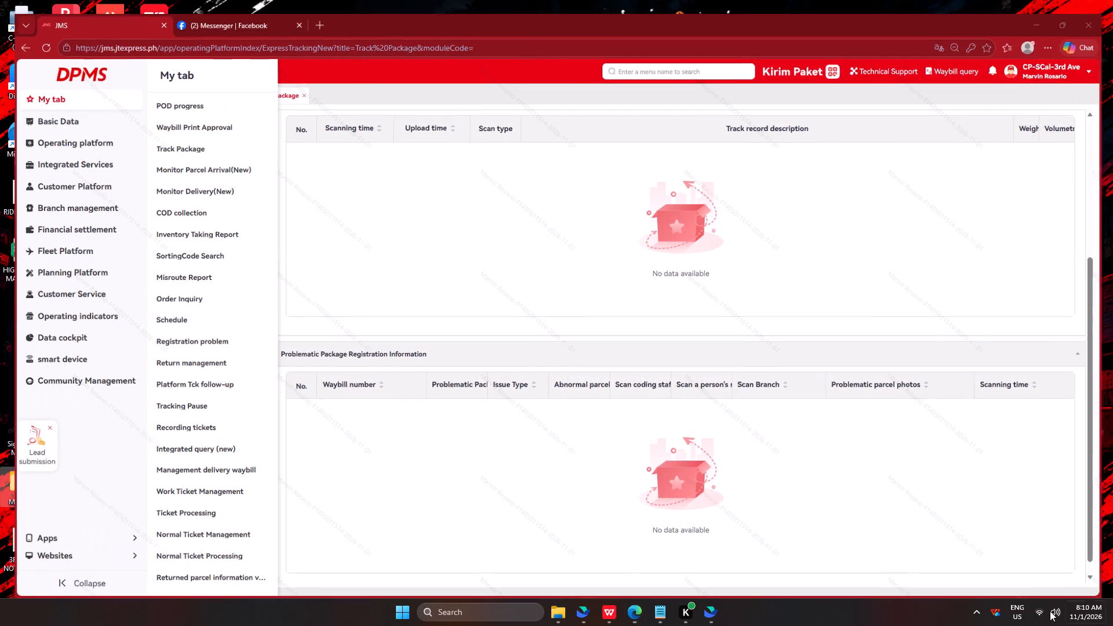
{"action": "double_click", "coordinate": [12, 487]}
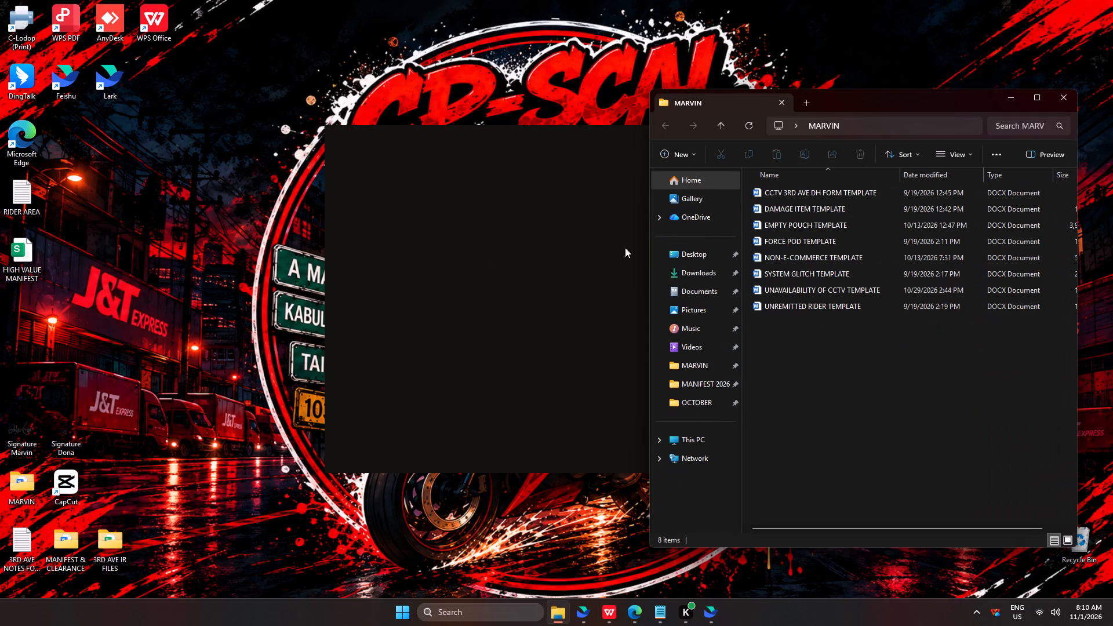
{"action": "scroll", "coordinate": [833, 380], "scroll_direction": "down", "scroll_amount": 4}
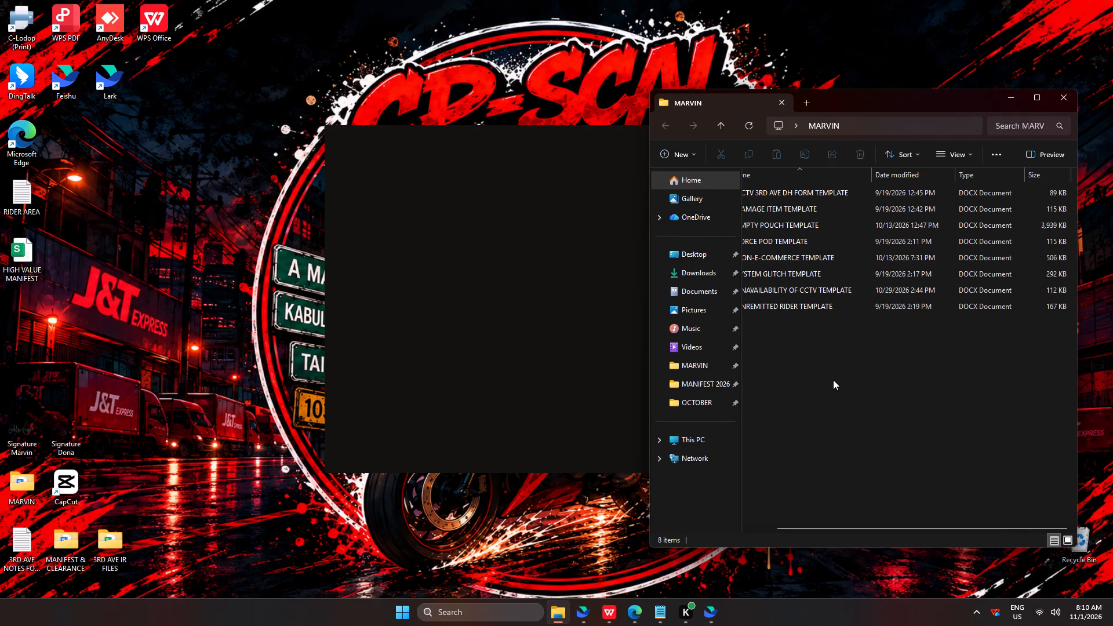
{"action": "scroll", "coordinate": [806, 351], "scroll_direction": "up", "scroll_amount": 5}
{"action": "left_click_drag", "start_coordinate": [829, 529], "coordinate": [829, 528]}
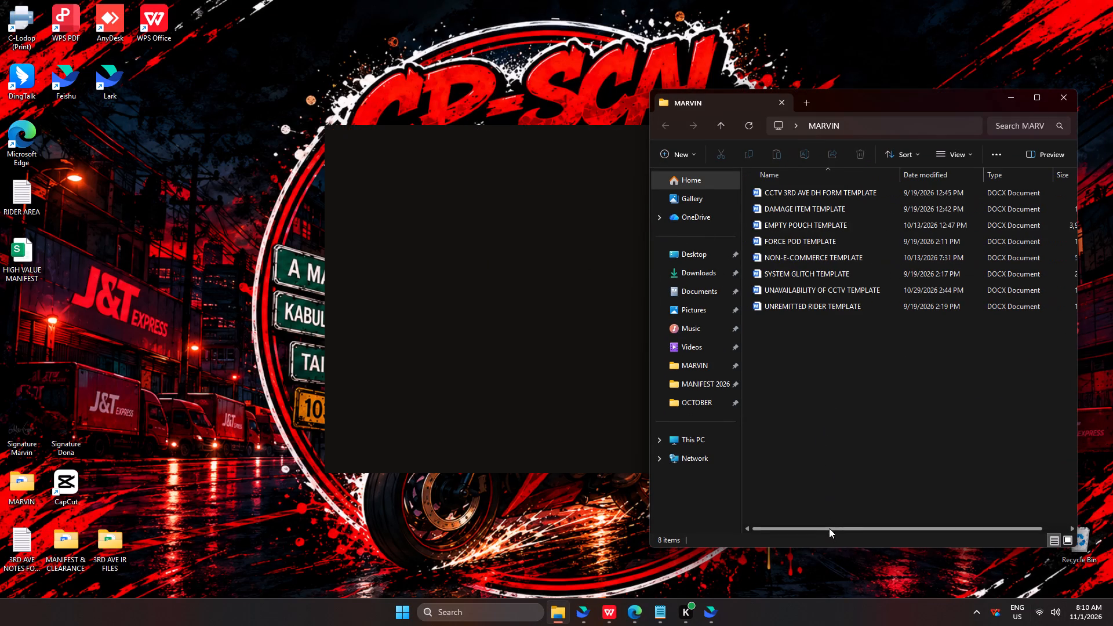
{"action": "left_click_drag", "start_coordinate": [829, 528], "coordinate": [809, 526]}
{"action": "left_click", "coordinate": [675, 366]}
{"action": "left_click", "coordinate": [686, 391]}
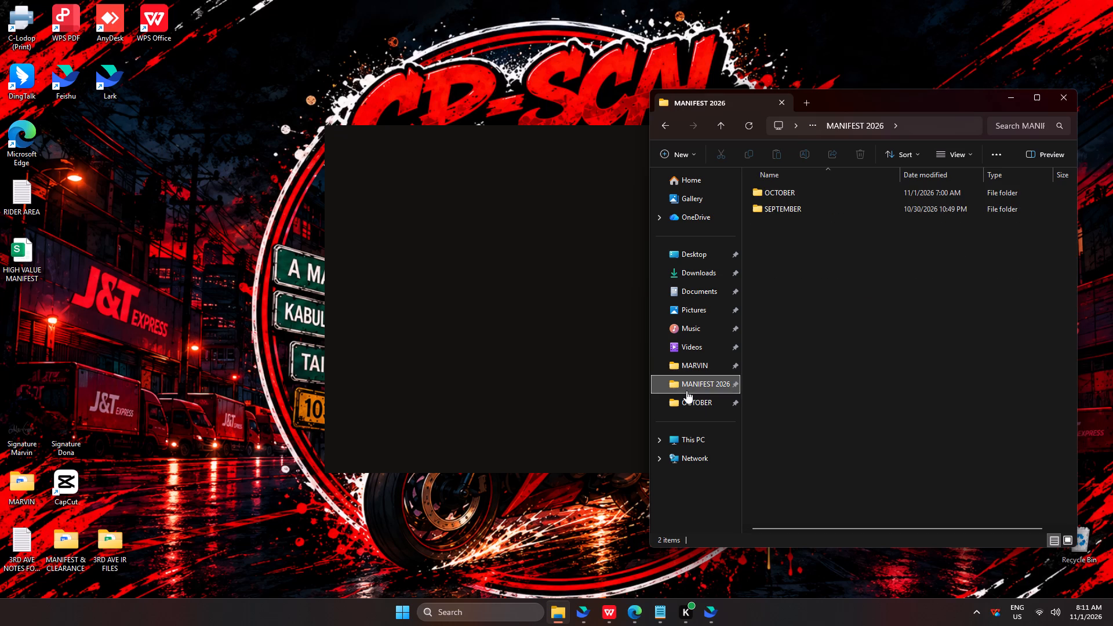
Delete the inter document from the OCTOBER manifest folder.
{"action": "left_click", "coordinate": [688, 405]}
{"action": "scroll", "coordinate": [803, 413], "scroll_direction": "down", "scroll_amount": 15}
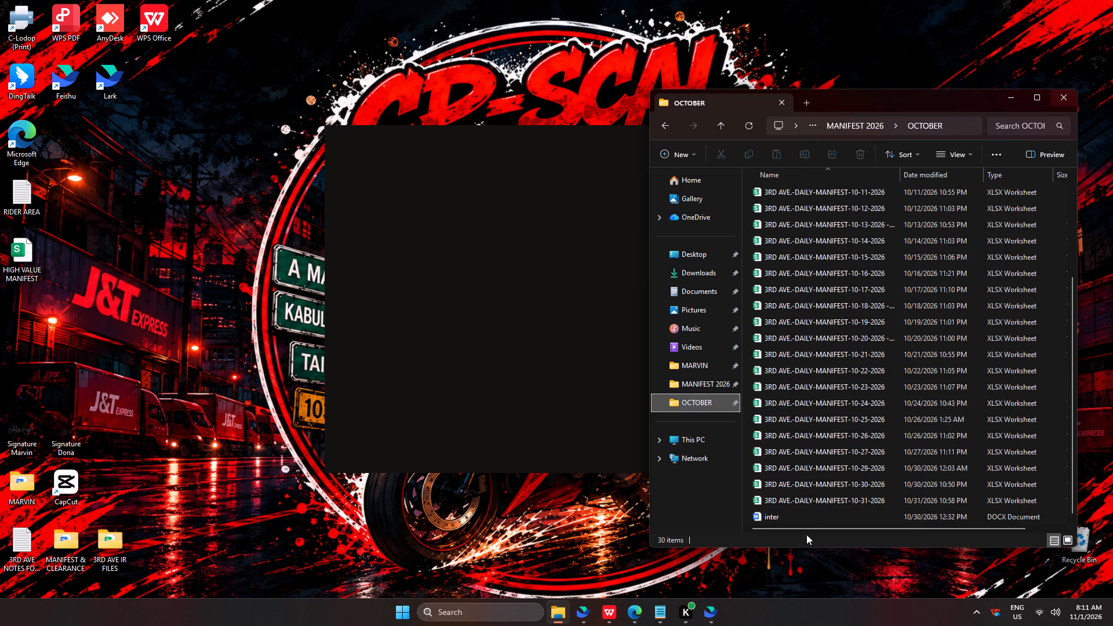
{"action": "left_click", "coordinate": [777, 510]}
{"action": "key", "text": "Delete"}
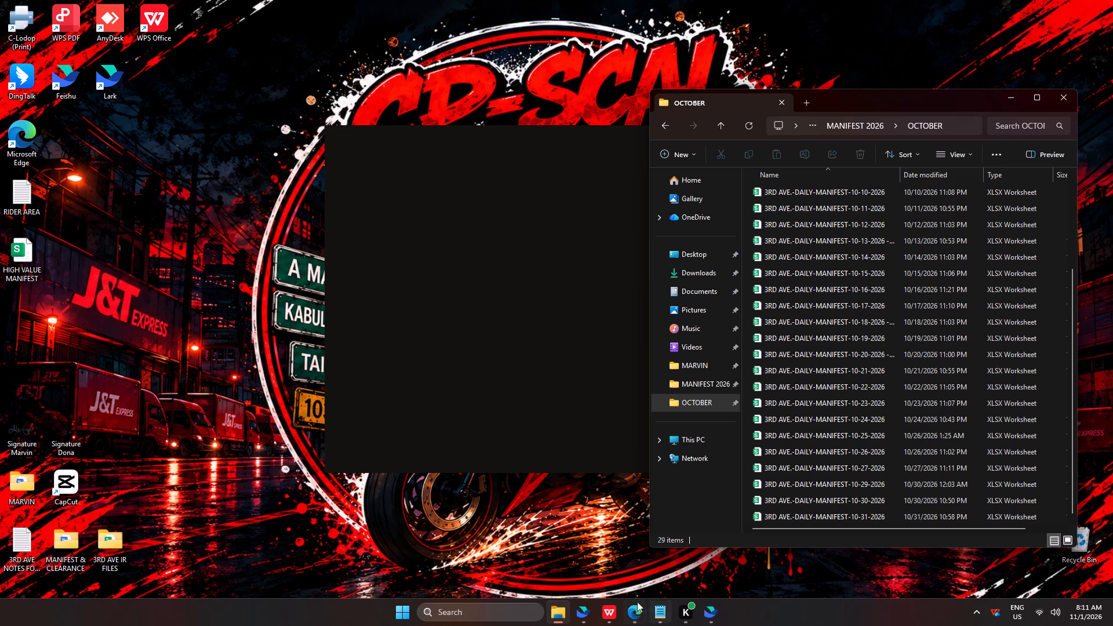
Reopen the downloaded Workbook2.xlsx by way of the Lark delivery chat and check which folder Save As points to.
{"action": "left_click", "coordinate": [581, 615]}
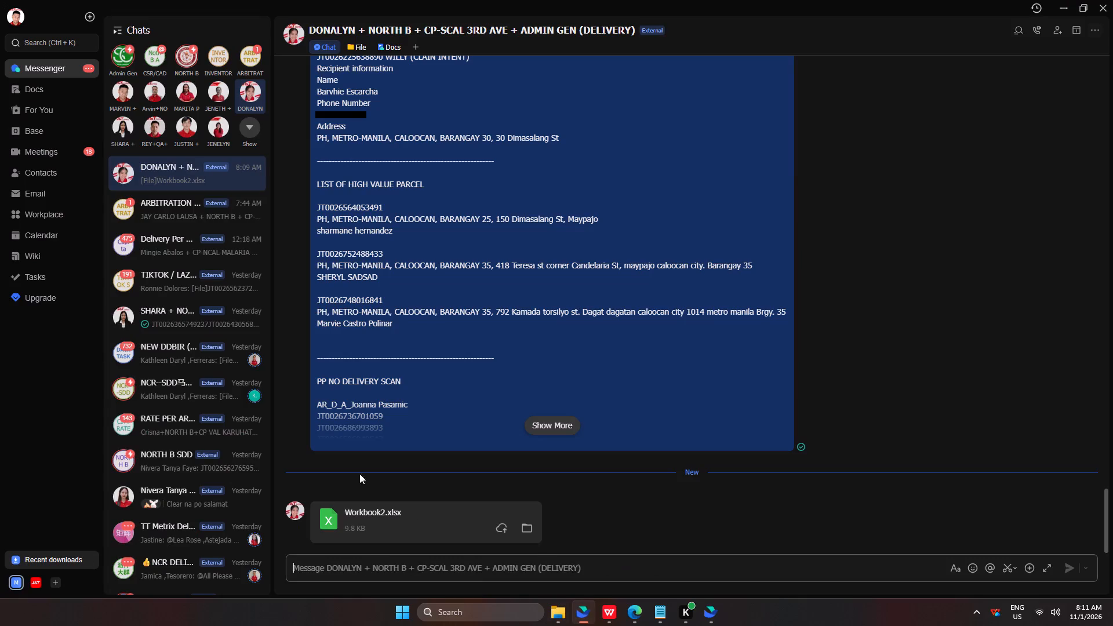
{"action": "left_click", "coordinate": [522, 529]}
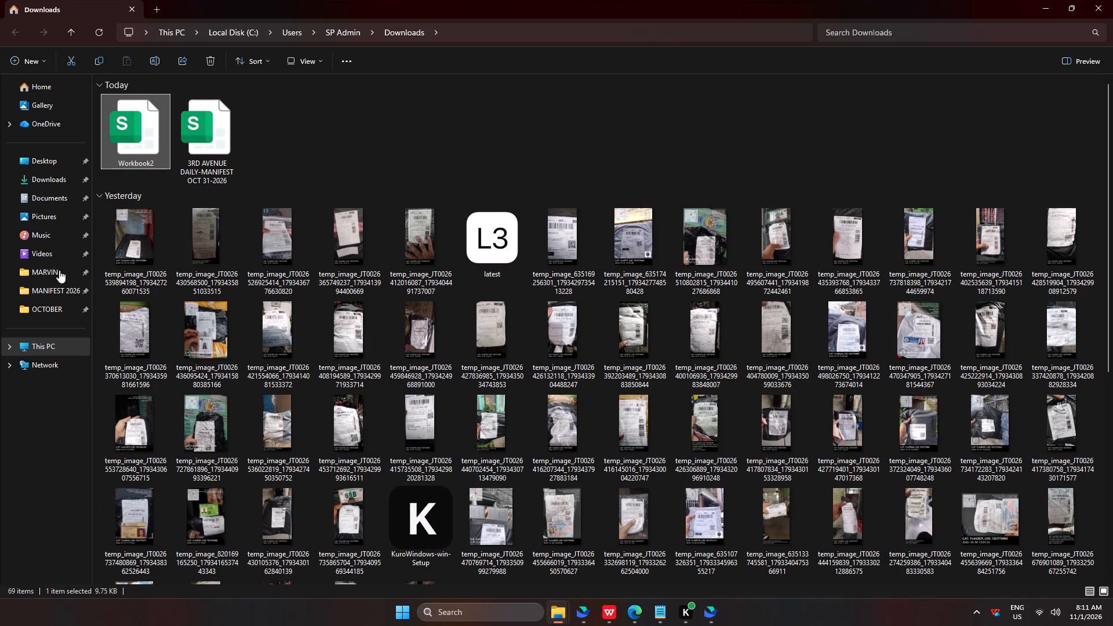
{"action": "double_click", "coordinate": [141, 153]}
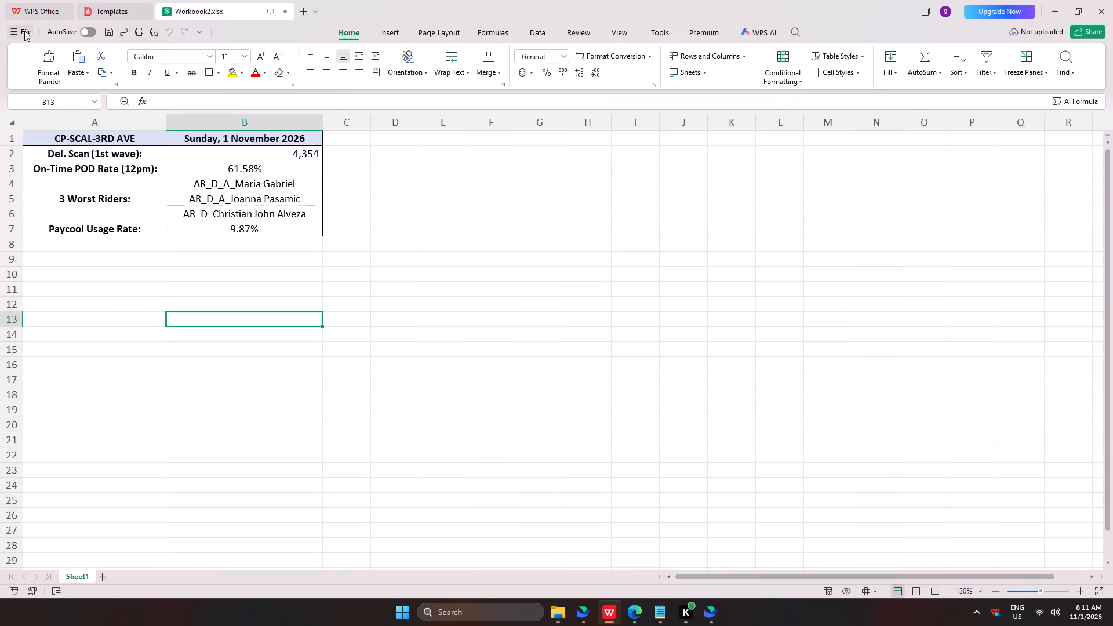
{"action": "left_click", "coordinate": [18, 31]}
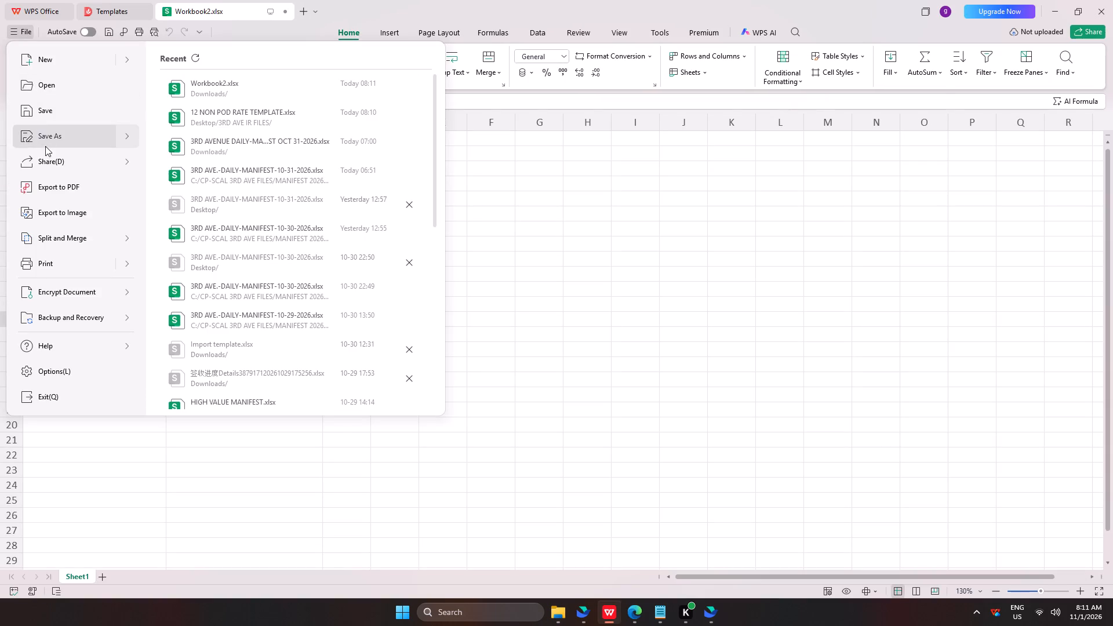
{"action": "left_click", "coordinate": [48, 138]}
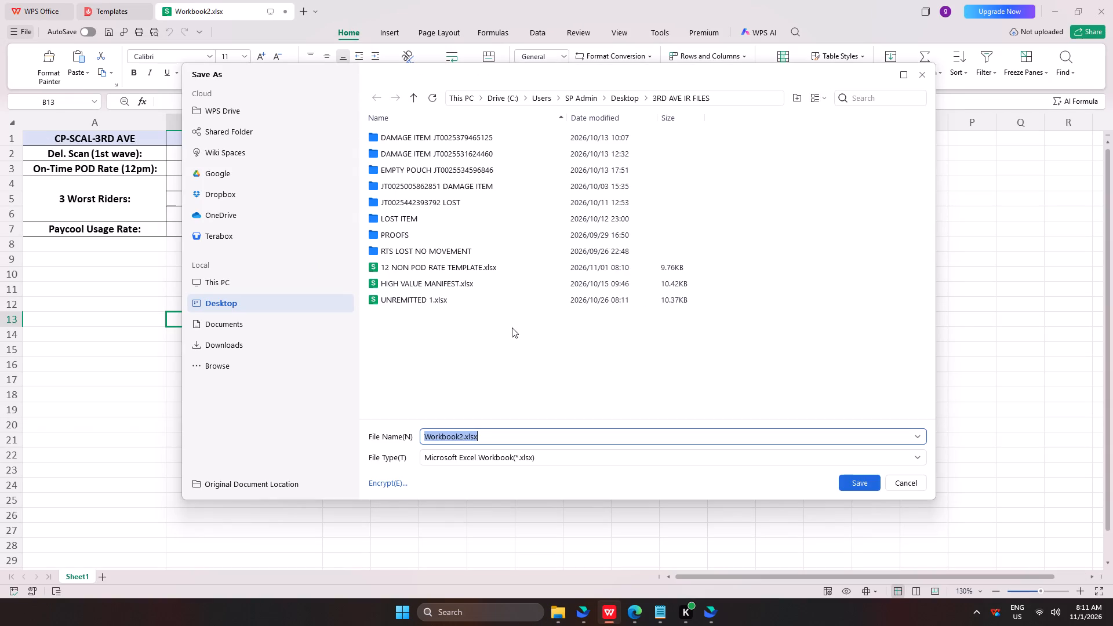
{"action": "left_click", "coordinate": [928, 74]}
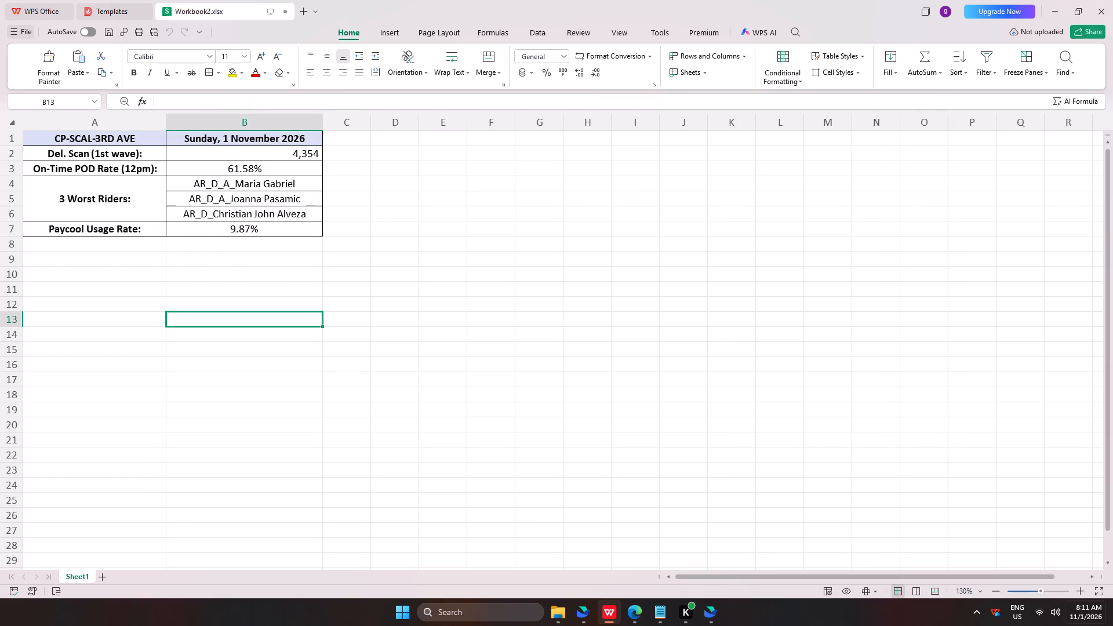
Cut the 12 NON POD RATE TEMPLATE workbook from the desktop's 3RD AVE IR FILES folder.
{"action": "left_click", "coordinate": [1112, 625]}
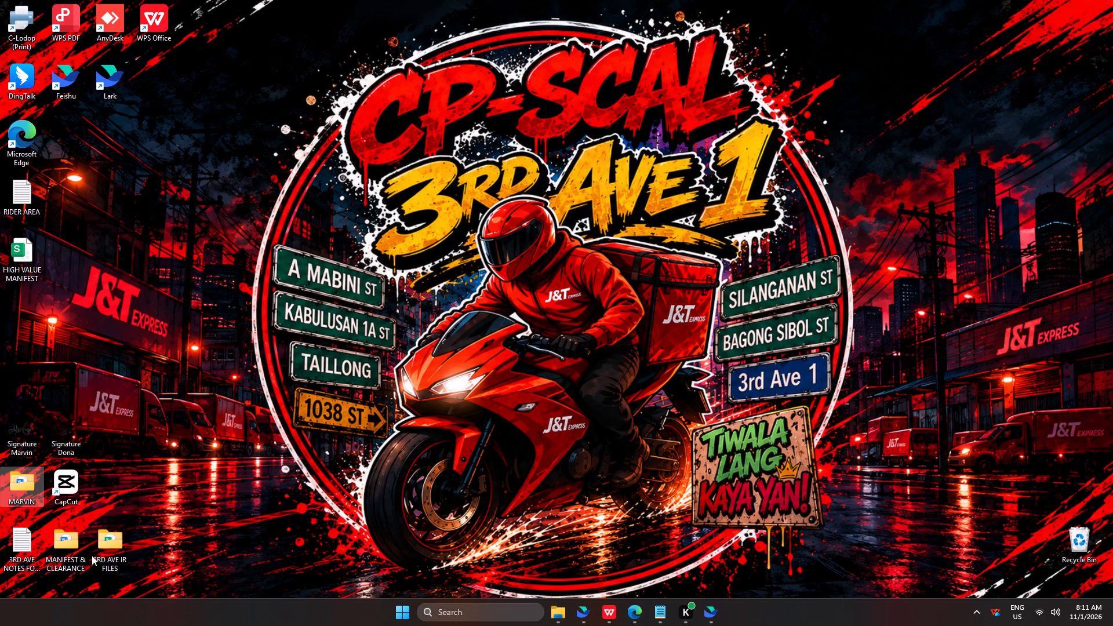
{"action": "left_click", "coordinate": [92, 555]}
{"action": "double_click", "coordinate": [122, 548]}
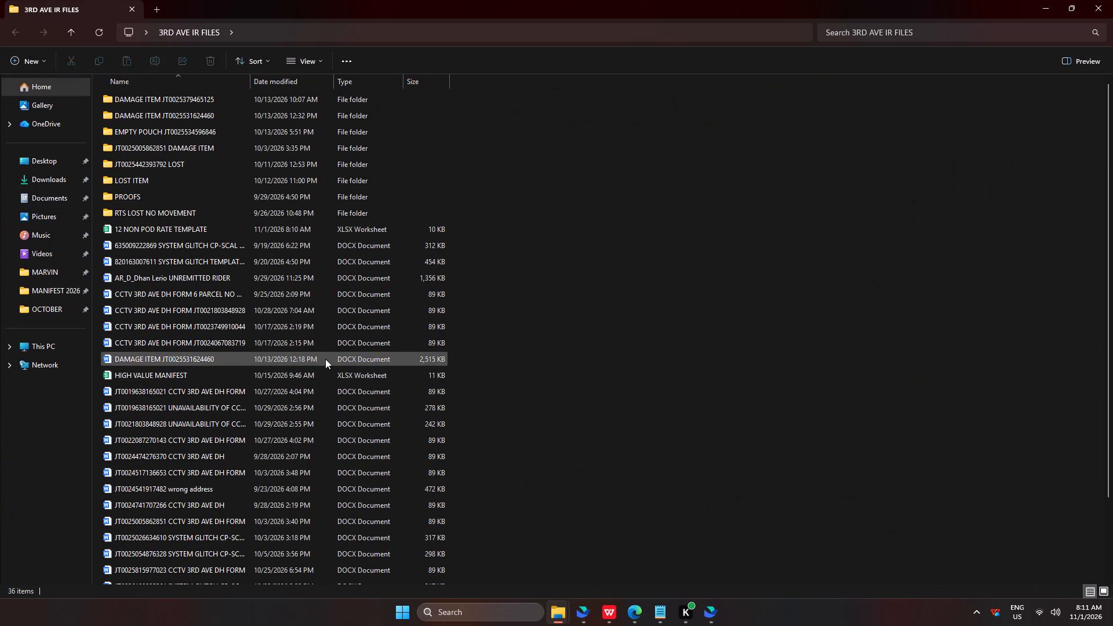
{"action": "left_click", "coordinate": [235, 229]}
{"action": "key", "text": "ctrl+x"}
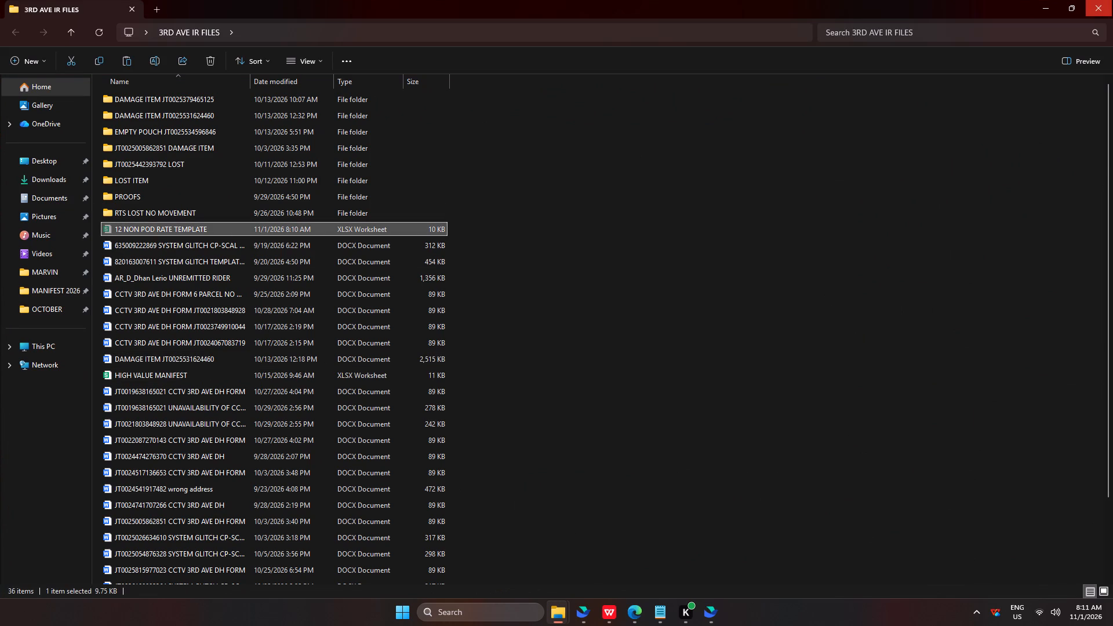
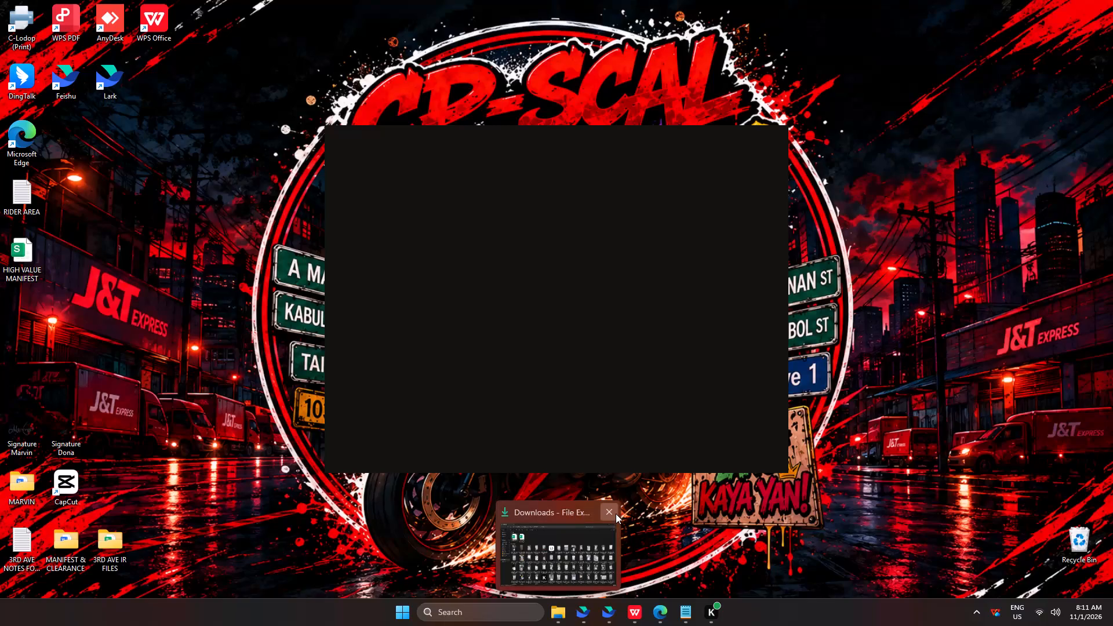
Close the Downloads window and open the 12 NON POD RATE TEMPLATE workbook from the desktop's MARVIN folder.
{"action": "left_click", "coordinate": [612, 511]}
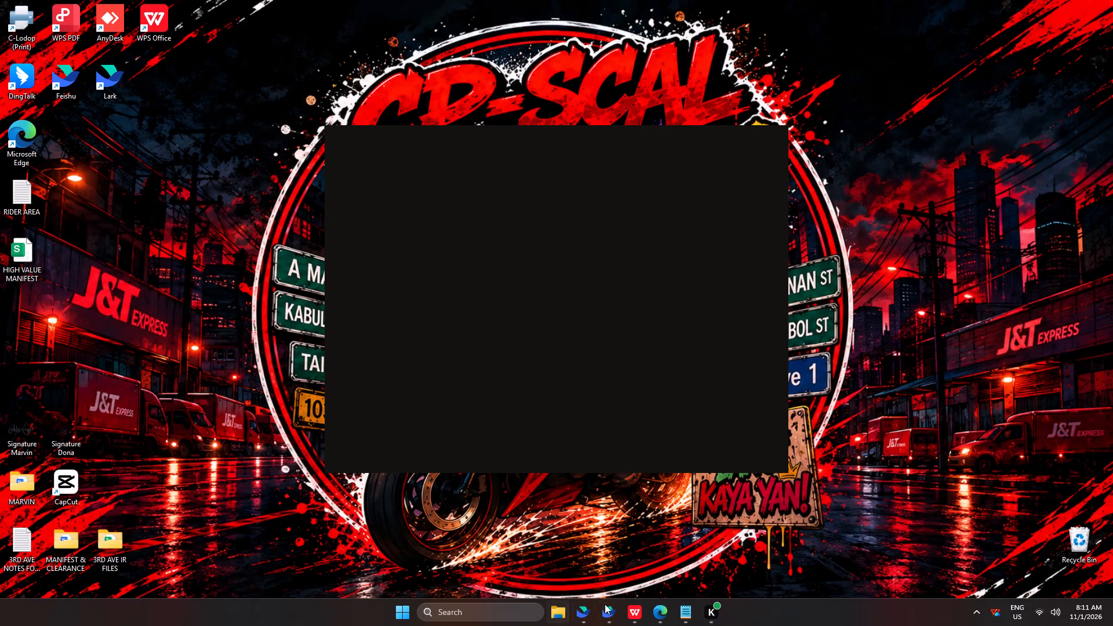
{"action": "double_click", "coordinate": [17, 490]}
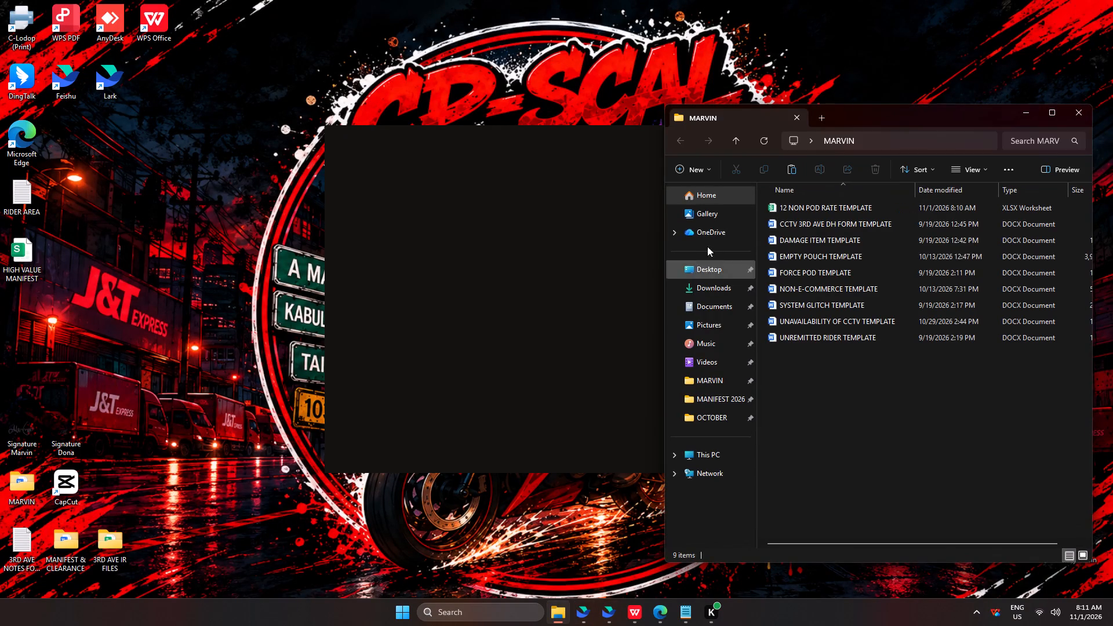
{"action": "double_click", "coordinate": [799, 209]}
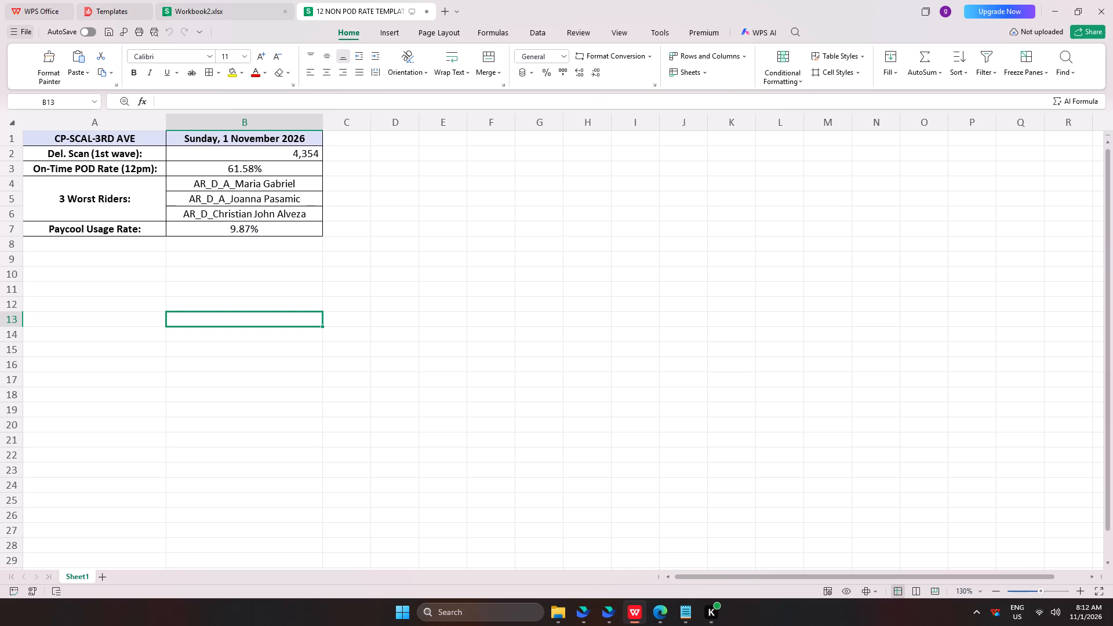
Switch to JMS in Microsoft Edge and run a search on the POD progress page for the CP-SCal-3rd Ave branch.
{"action": "key", "text": "alt+Tab"}
{"action": "left_click", "coordinate": [665, 609]}
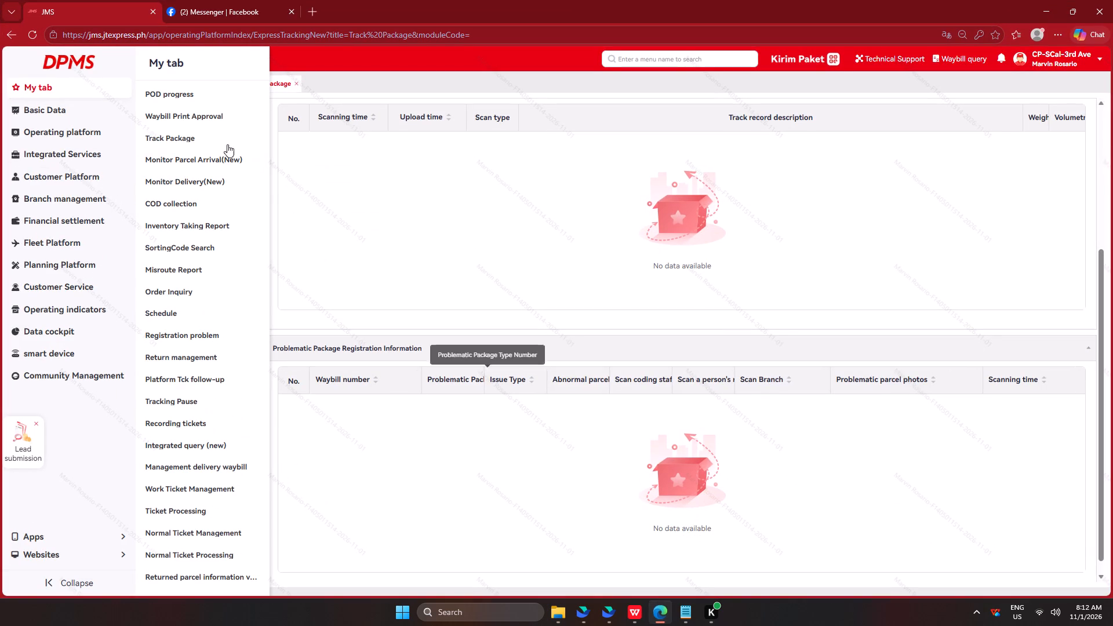
{"action": "left_click", "coordinate": [192, 96]}
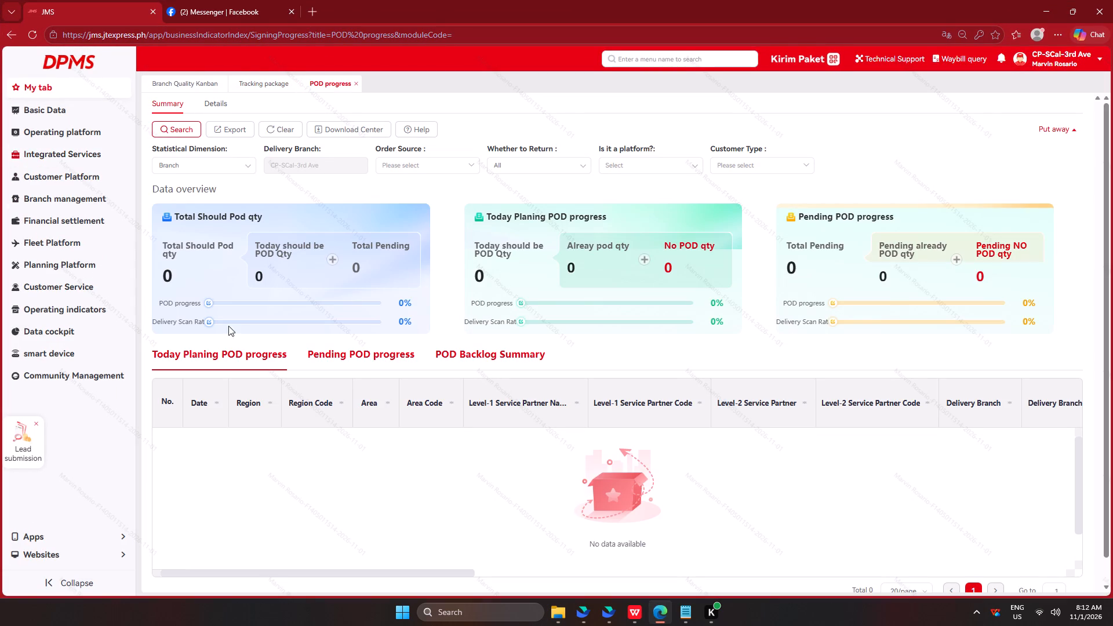
{"action": "left_click", "coordinate": [334, 489]}
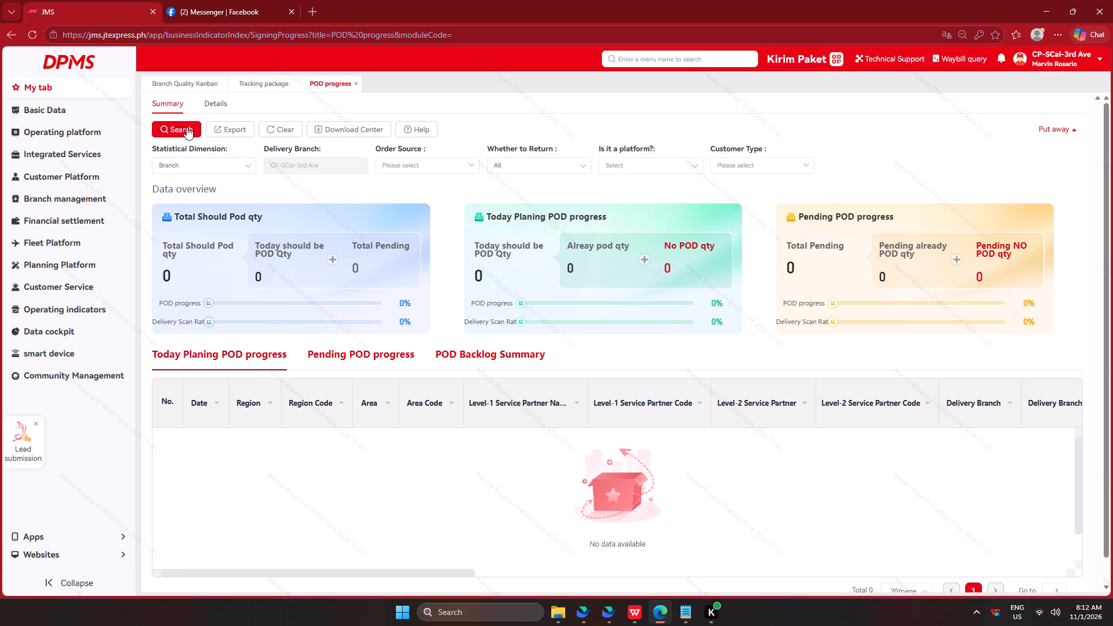
{"action": "left_click", "coordinate": [187, 127]}
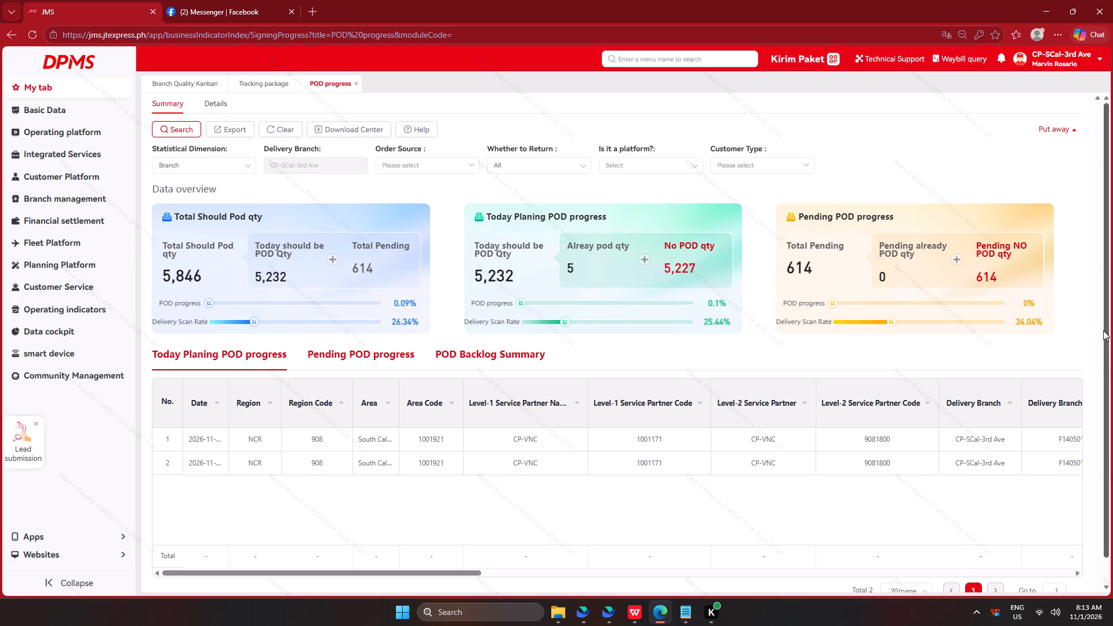
Examine the delivery scan and on-time POD columns of the Today Planing POD progress table against the template's rows.
{"action": "scroll", "coordinate": [995, 439], "scroll_direction": "down", "scroll_amount": 5}
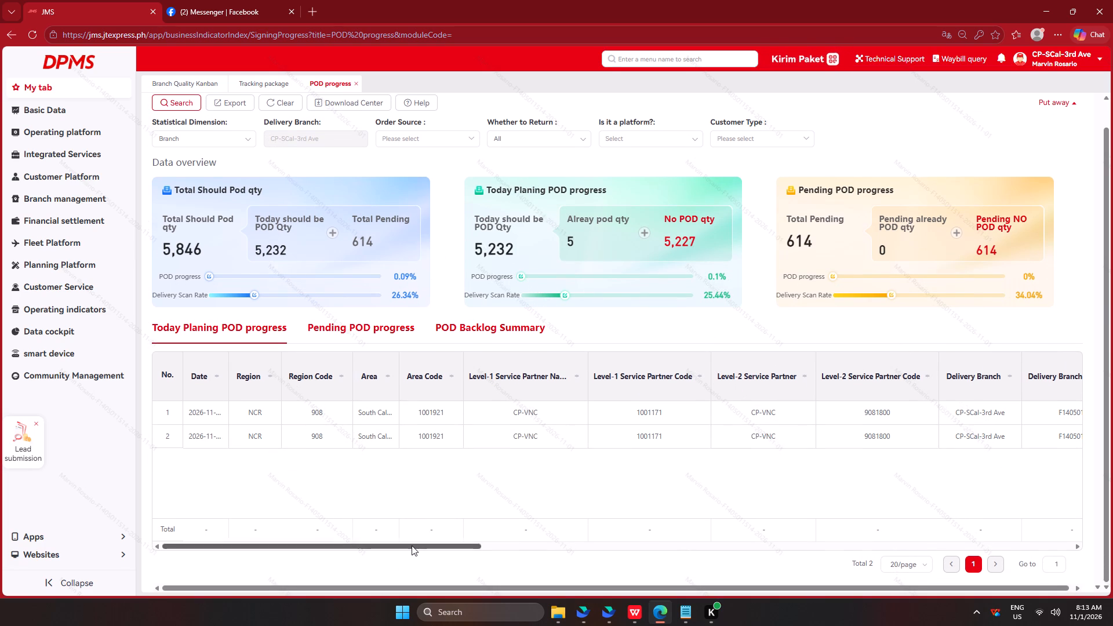
{"action": "left_click_drag", "start_coordinate": [412, 545], "coordinate": [597, 554]}
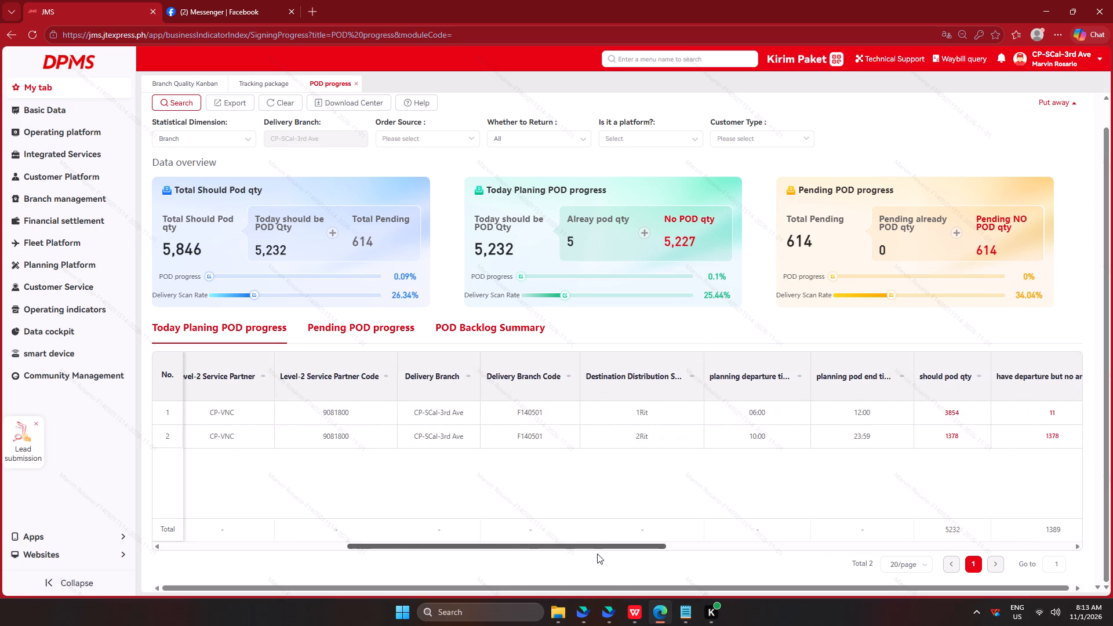
{"action": "left_click_drag", "start_coordinate": [597, 554], "coordinate": [772, 550]}
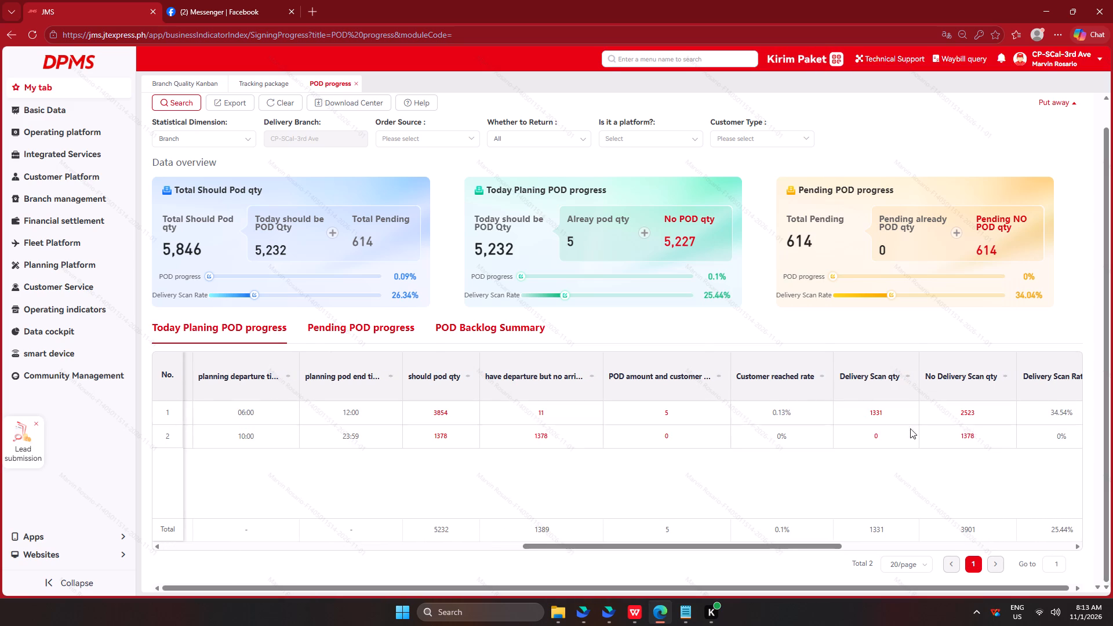
{"action": "left_click", "coordinate": [628, 614]}
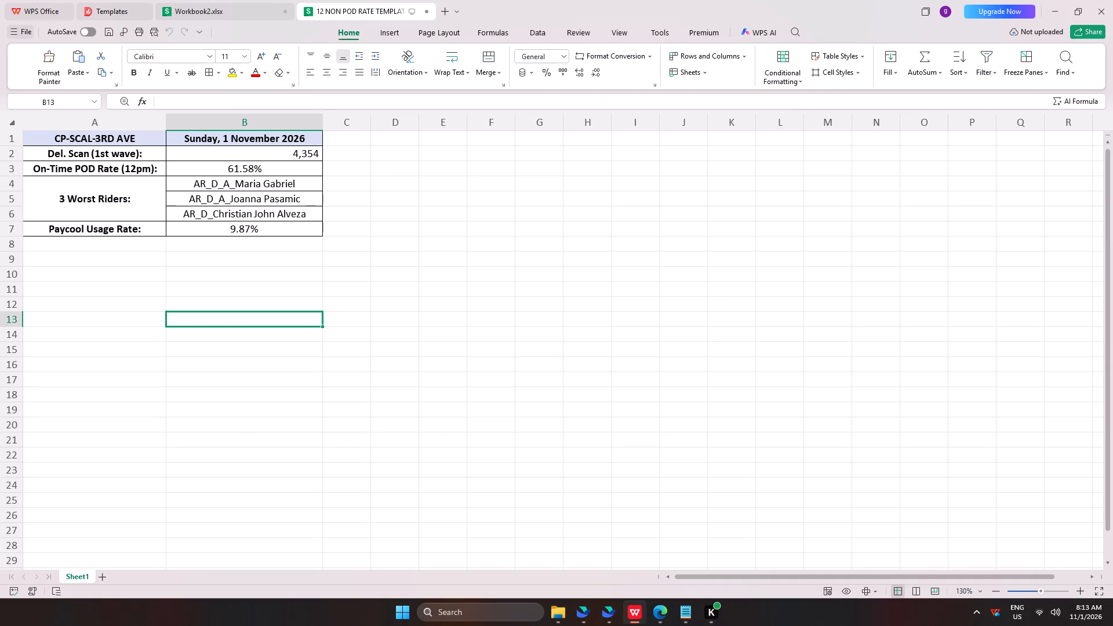
{"action": "key", "text": "alt+Tab"}
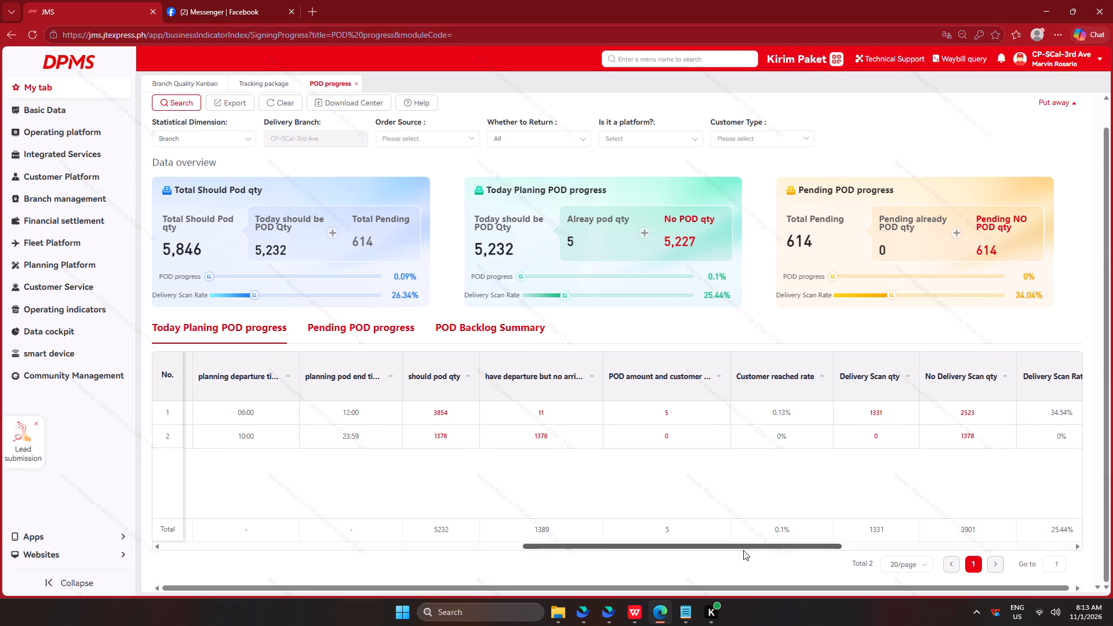
{"action": "left_click_drag", "start_coordinate": [747, 547], "coordinate": [828, 547]}
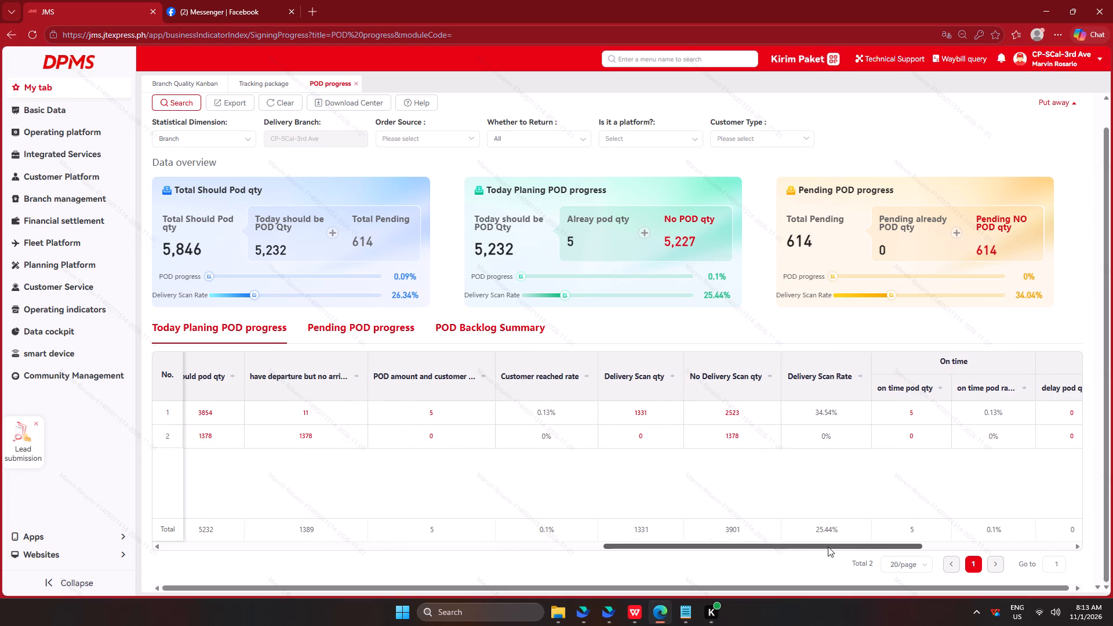
{"action": "left_click_drag", "start_coordinate": [828, 547], "coordinate": [875, 542]}
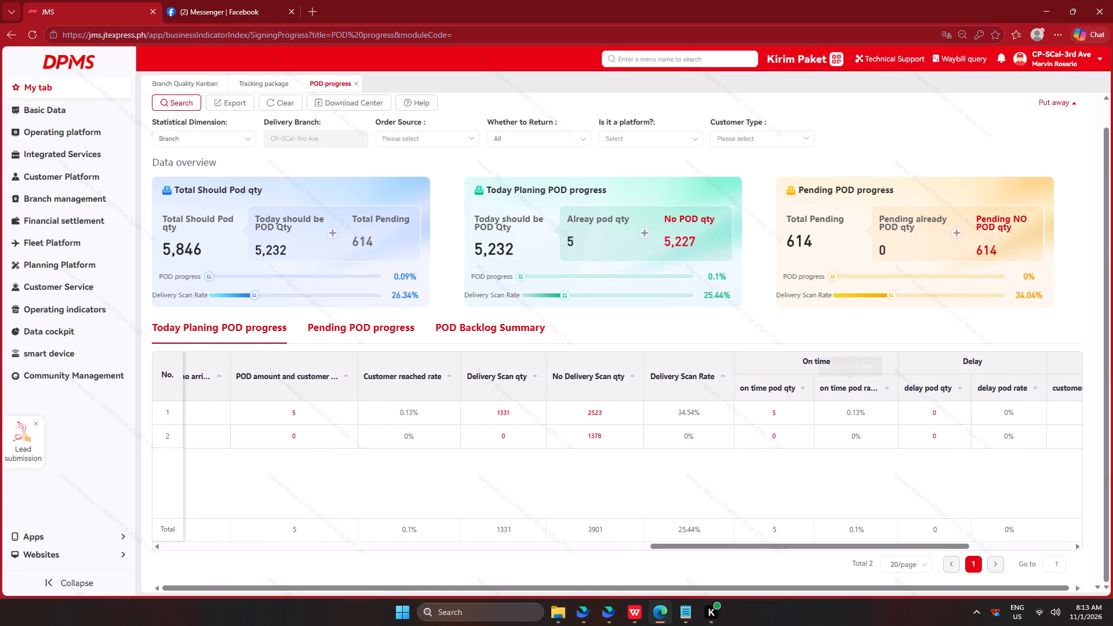
{"action": "key", "text": "alt+Tab"}
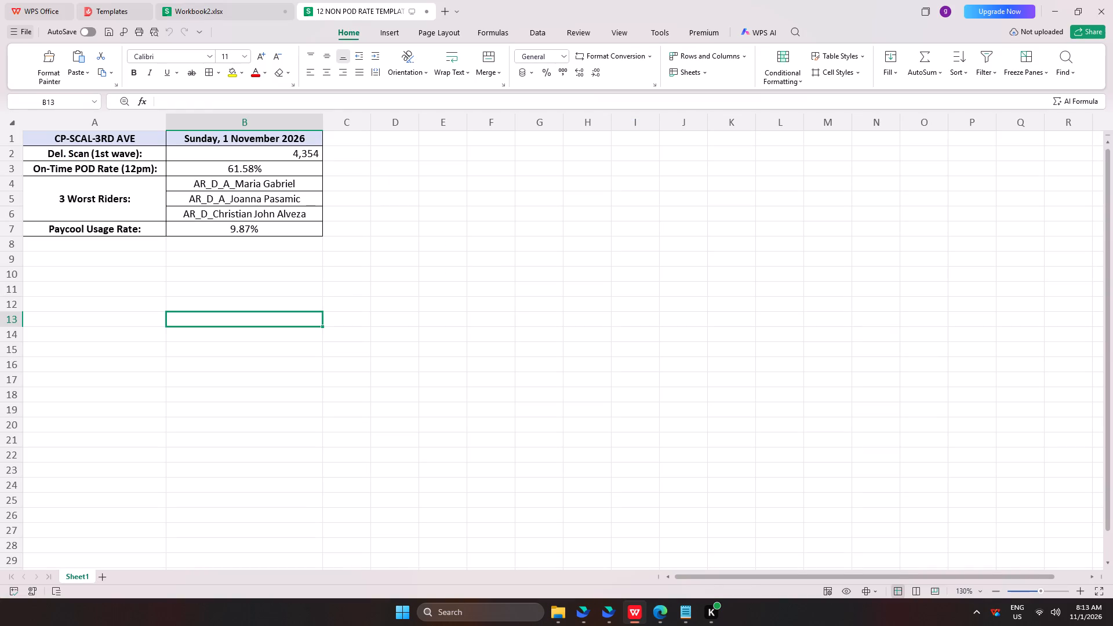
{"action": "key", "text": "alt+Tab"}
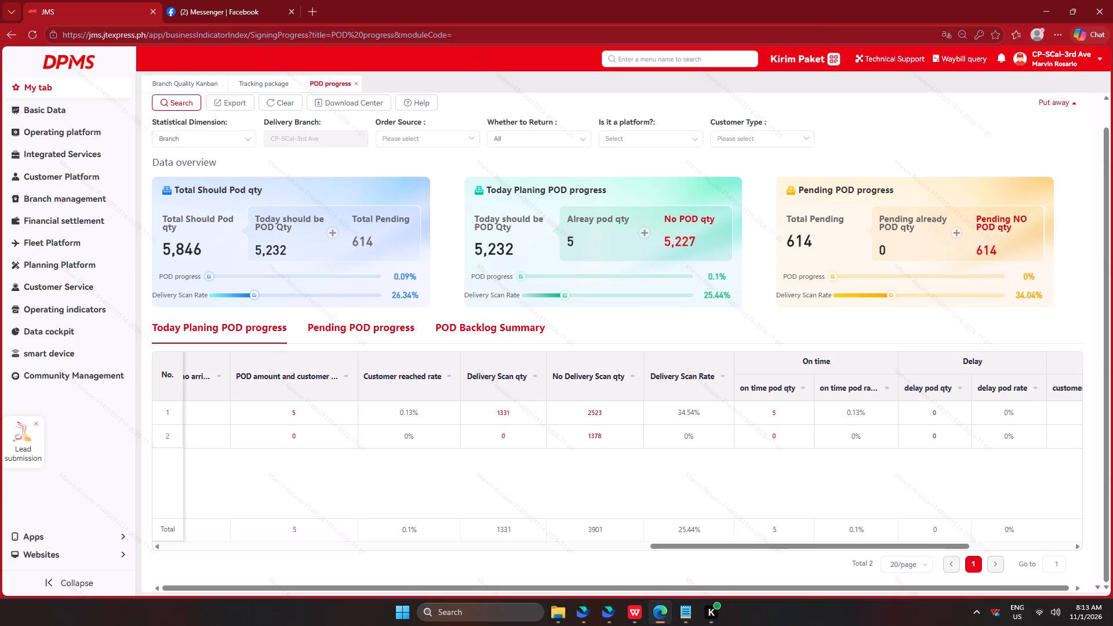
Open Monitor Delivery(New) in JMS, run its summary search and recheck the template's required fields.
{"action": "left_click", "coordinate": [61, 91]}
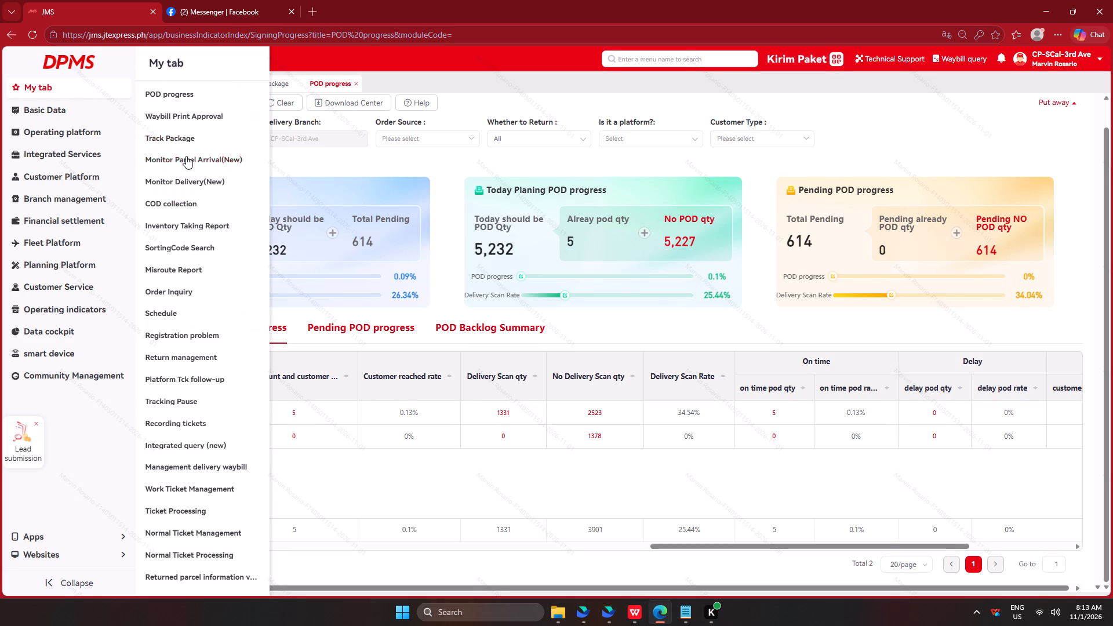
{"action": "left_click", "coordinate": [186, 187]}
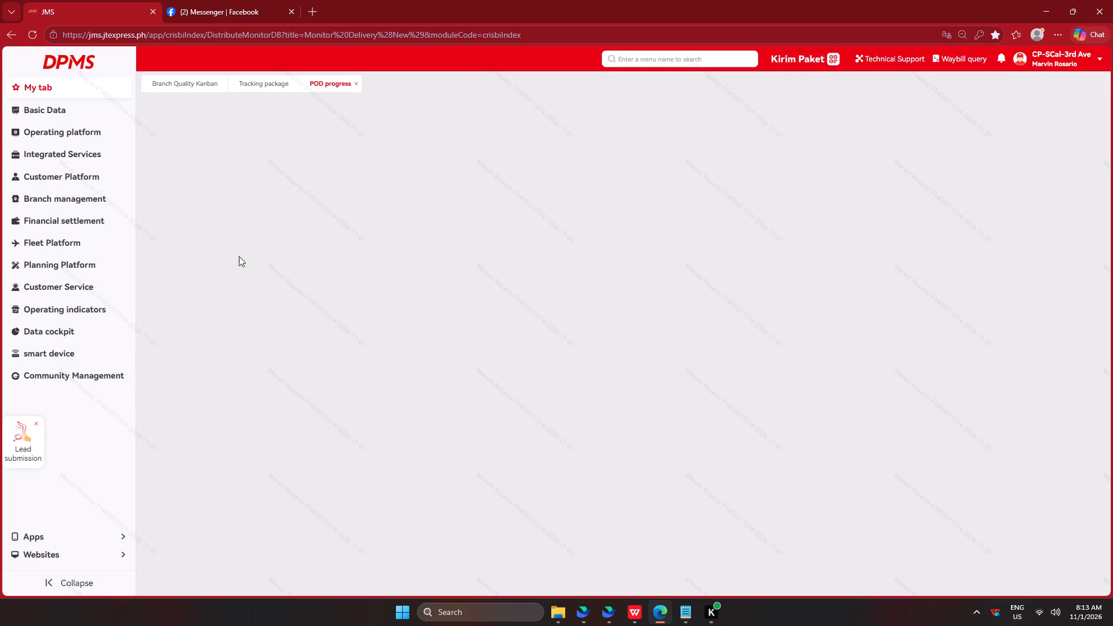
{"action": "left_click", "coordinate": [172, 130]}
{"action": "key", "text": "alt+Tab"}
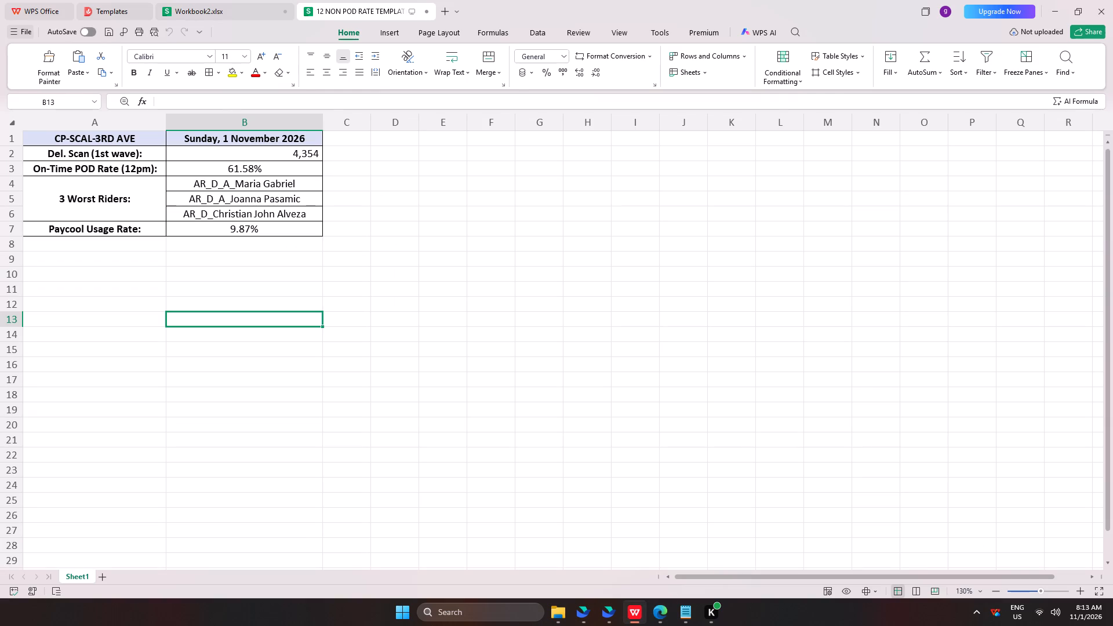
{"action": "key", "text": "alt+Tab"}
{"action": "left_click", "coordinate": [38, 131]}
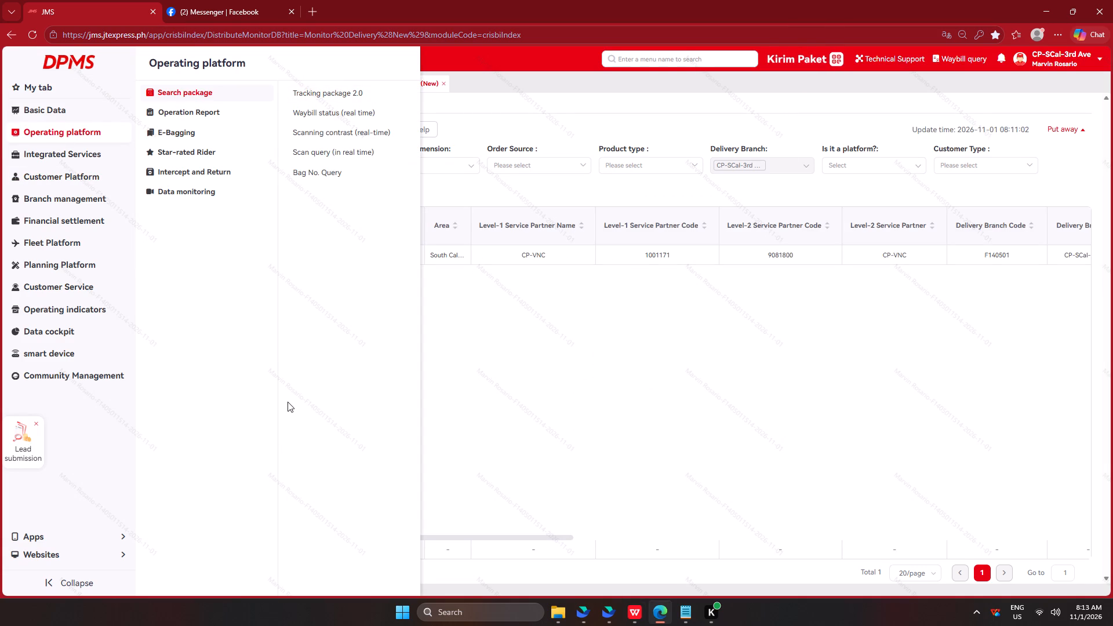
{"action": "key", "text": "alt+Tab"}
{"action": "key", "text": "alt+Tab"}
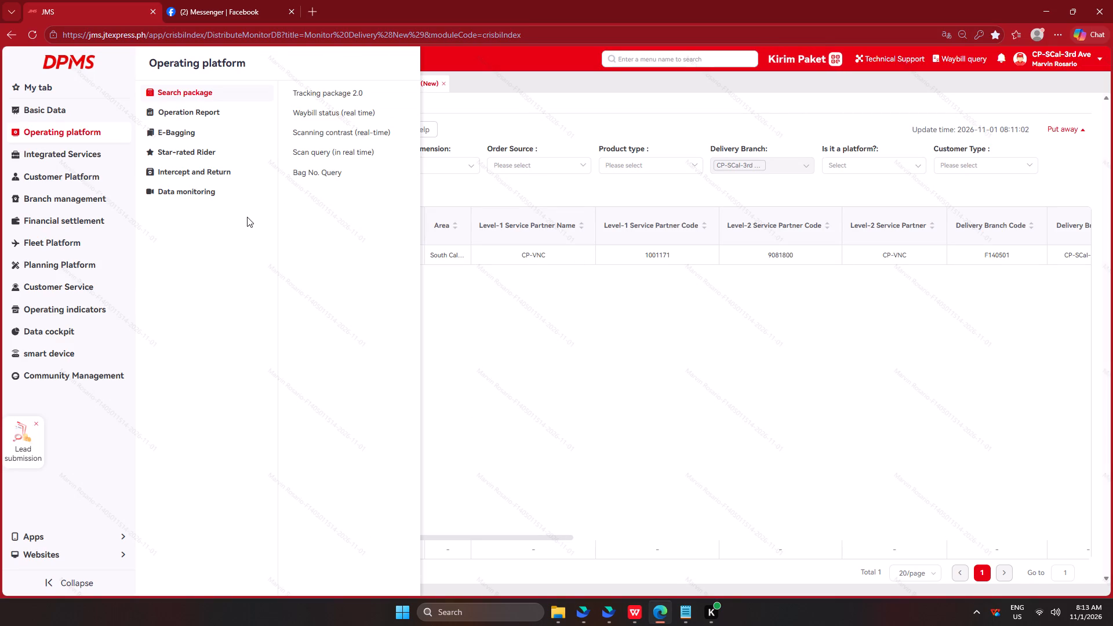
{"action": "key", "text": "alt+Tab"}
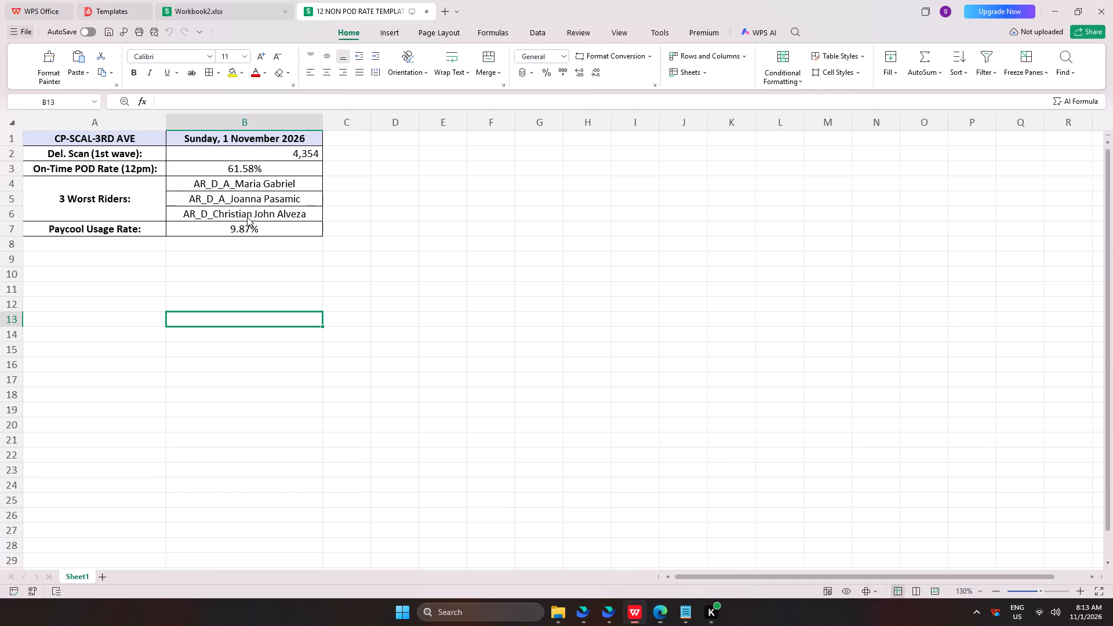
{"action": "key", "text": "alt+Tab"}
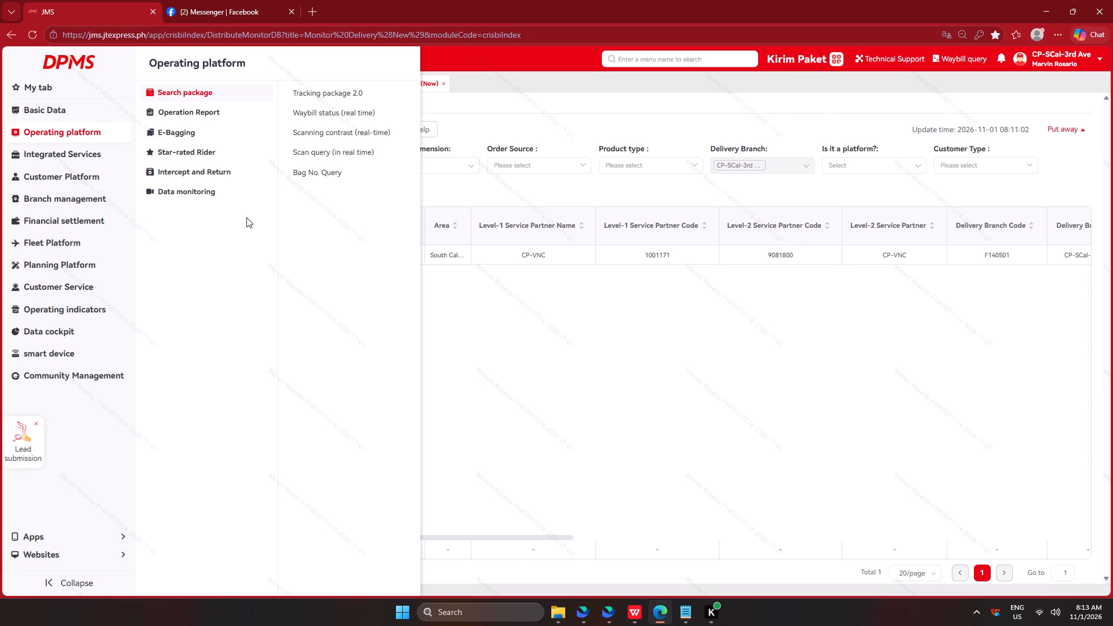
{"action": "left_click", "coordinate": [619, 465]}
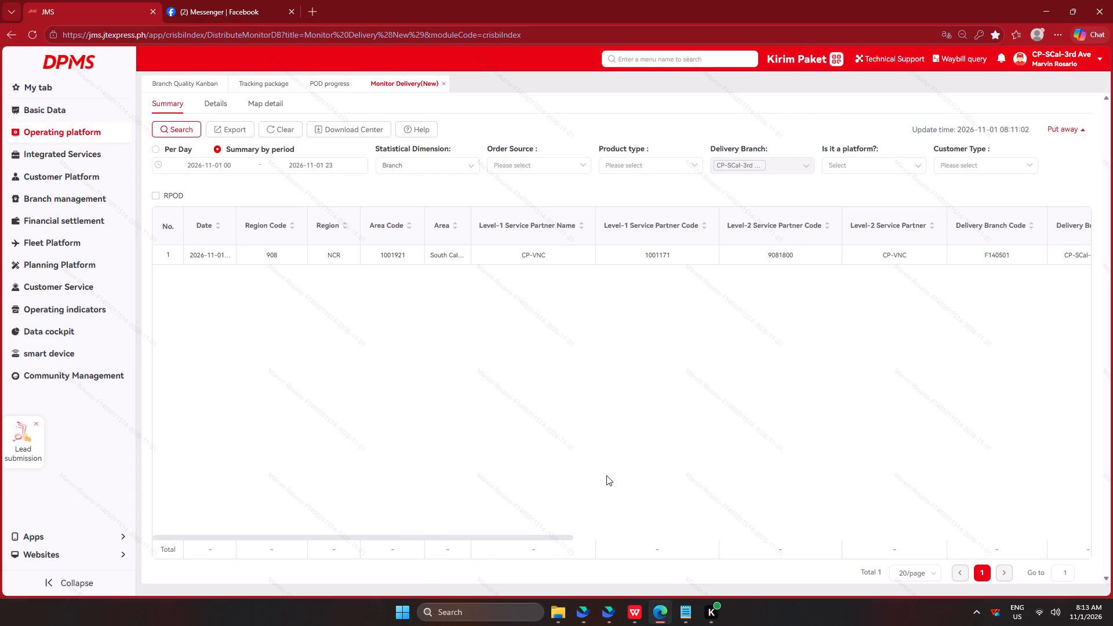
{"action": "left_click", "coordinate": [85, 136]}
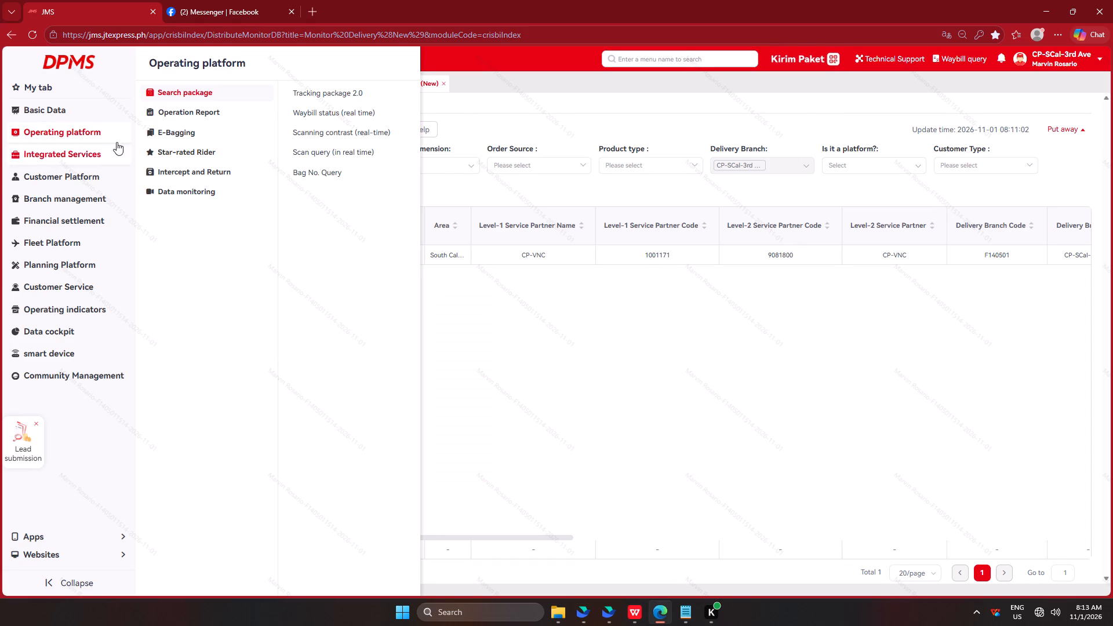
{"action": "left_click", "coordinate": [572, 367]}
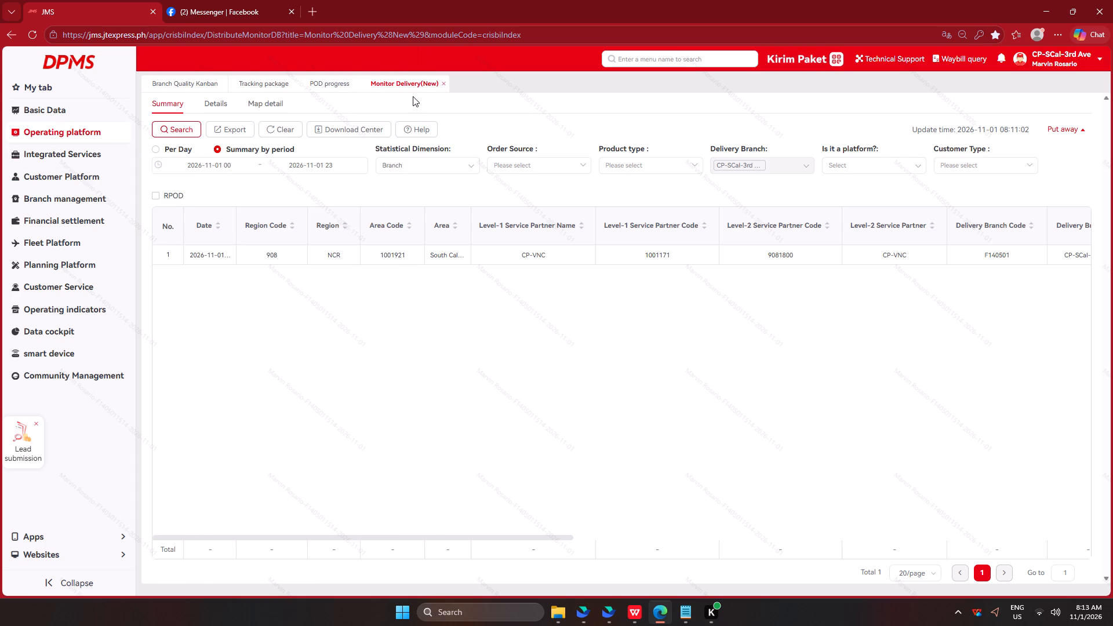
Close the Monitor Delivery(New) page in JMS.
{"action": "left_click", "coordinate": [442, 83]}
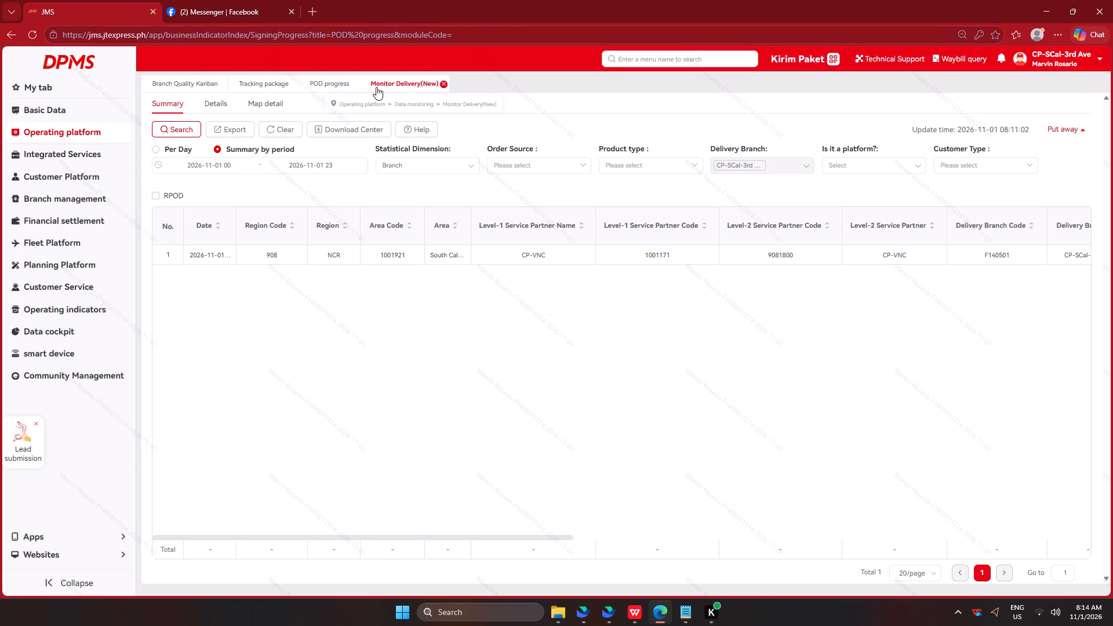
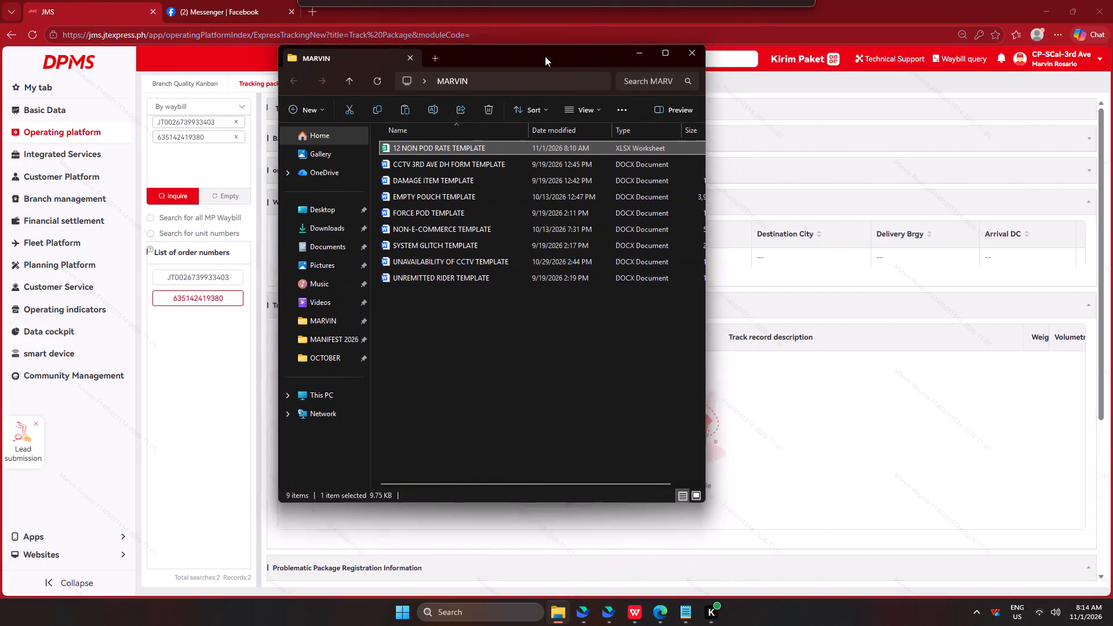
Reposition the MARVIN folder window slightly and widen it to fit all file detail columns, including Size.
{"action": "left_click_drag", "start_coordinate": [545, 56], "coordinate": [541, 60]}
{"action": "left_click", "coordinate": [700, 503]}
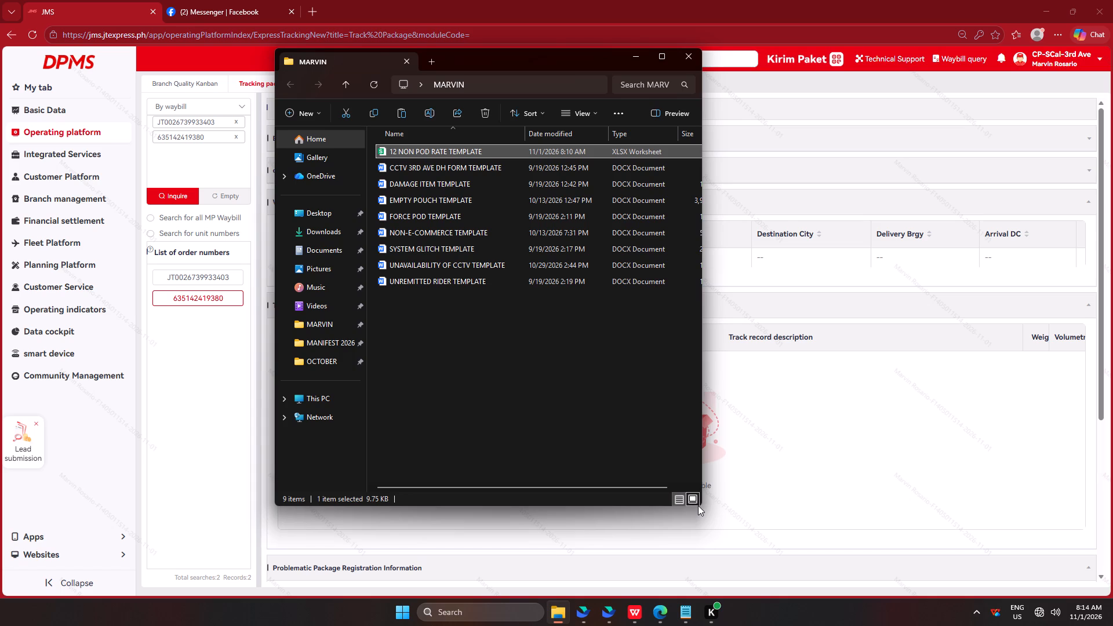
{"action": "left_click_drag", "start_coordinate": [701, 506], "coordinate": [886, 496]}
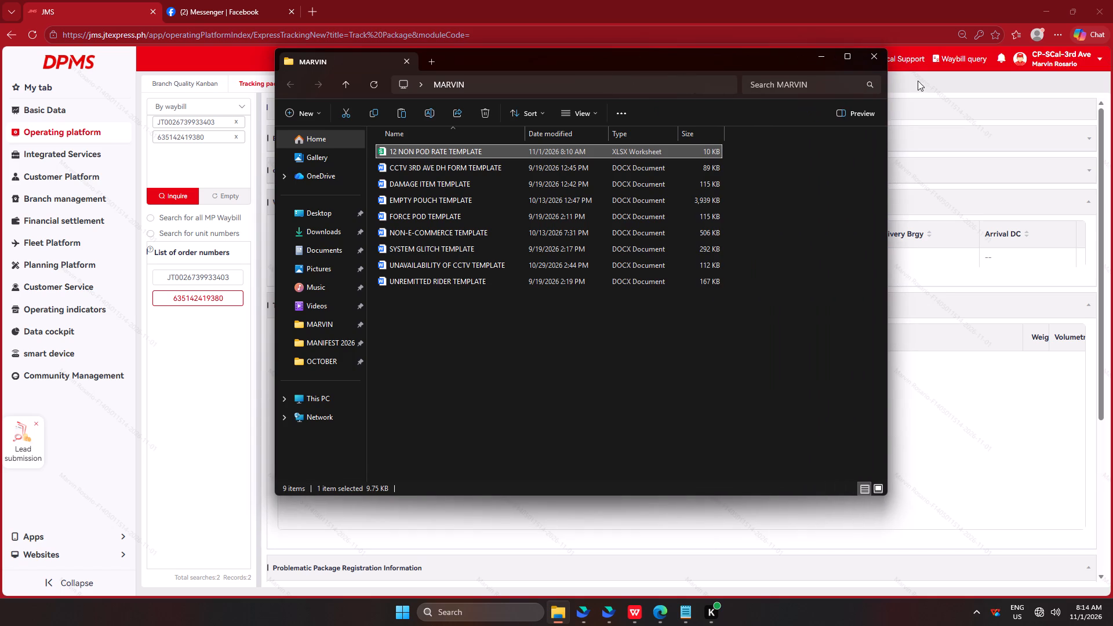
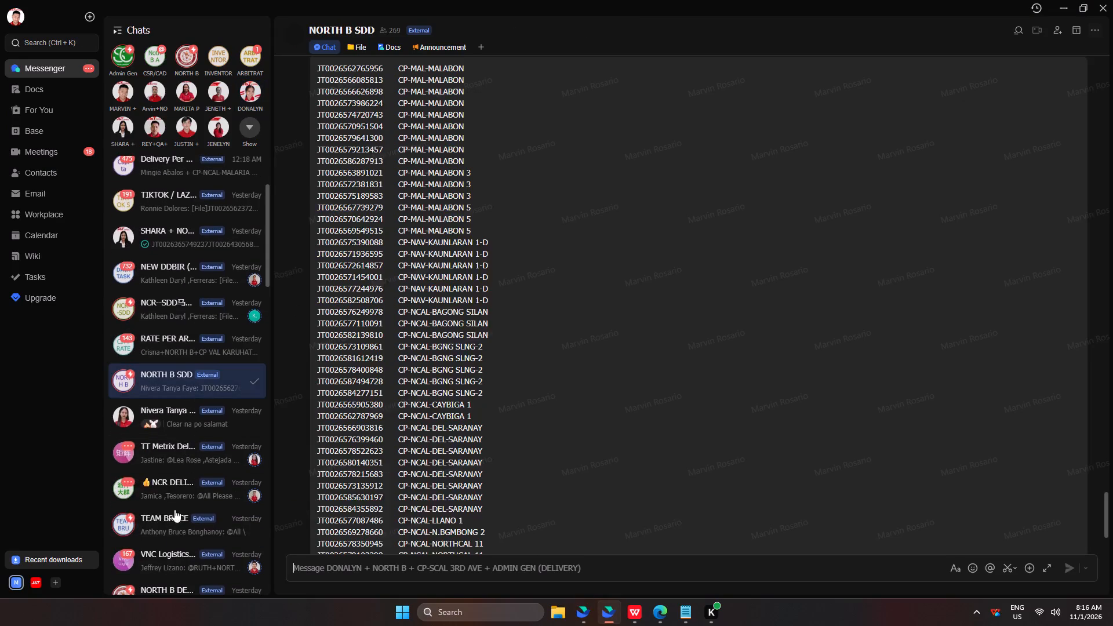
Open the TEAM BRUCE group chat and read the urgent announcement about the NO DS instruction for Saturday, Sunday and Monday.
{"action": "left_click", "coordinate": [173, 532]}
{"action": "scroll", "coordinate": [565, 459], "scroll_direction": "up", "scroll_amount": 5}
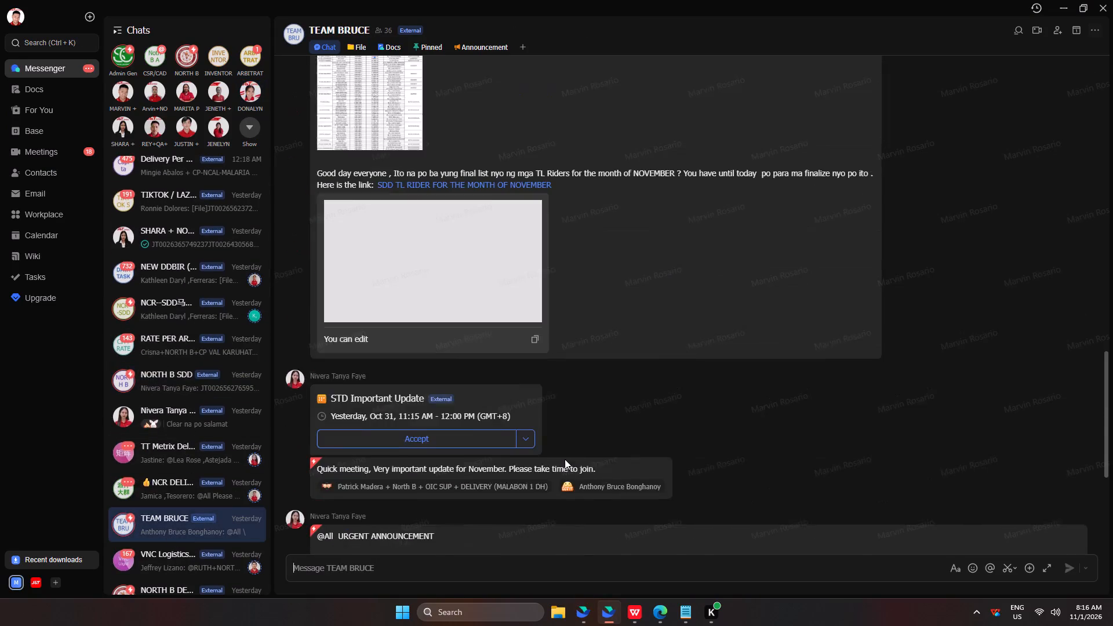
{"action": "scroll", "coordinate": [565, 459], "scroll_direction": "down", "scroll_amount": 5}
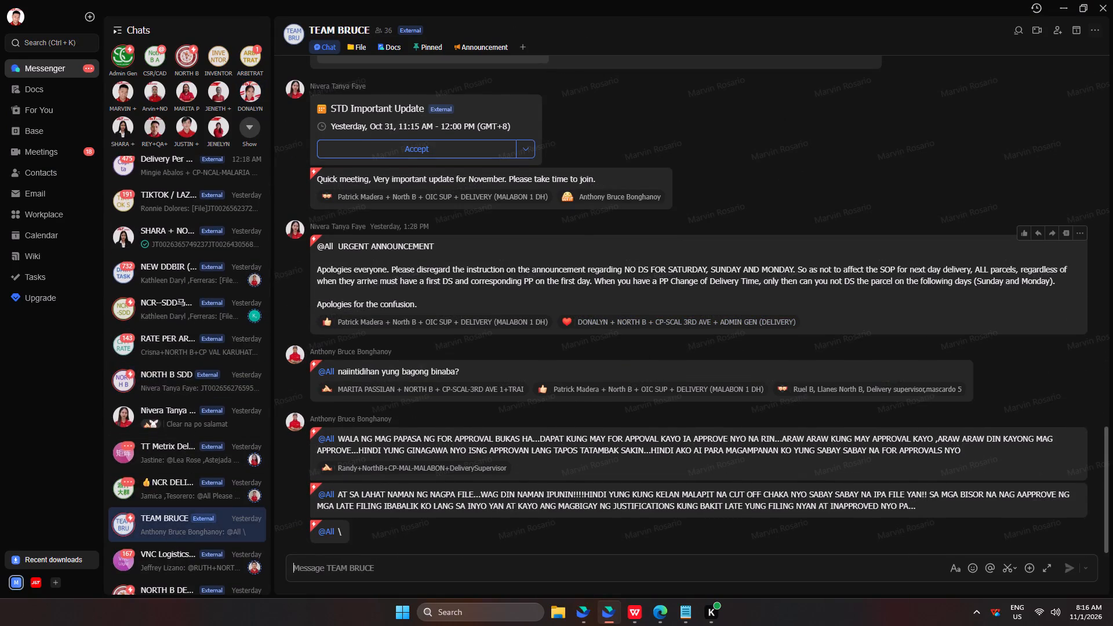
{"action": "left_click_drag", "start_coordinate": [322, 269], "coordinate": [732, 270]}
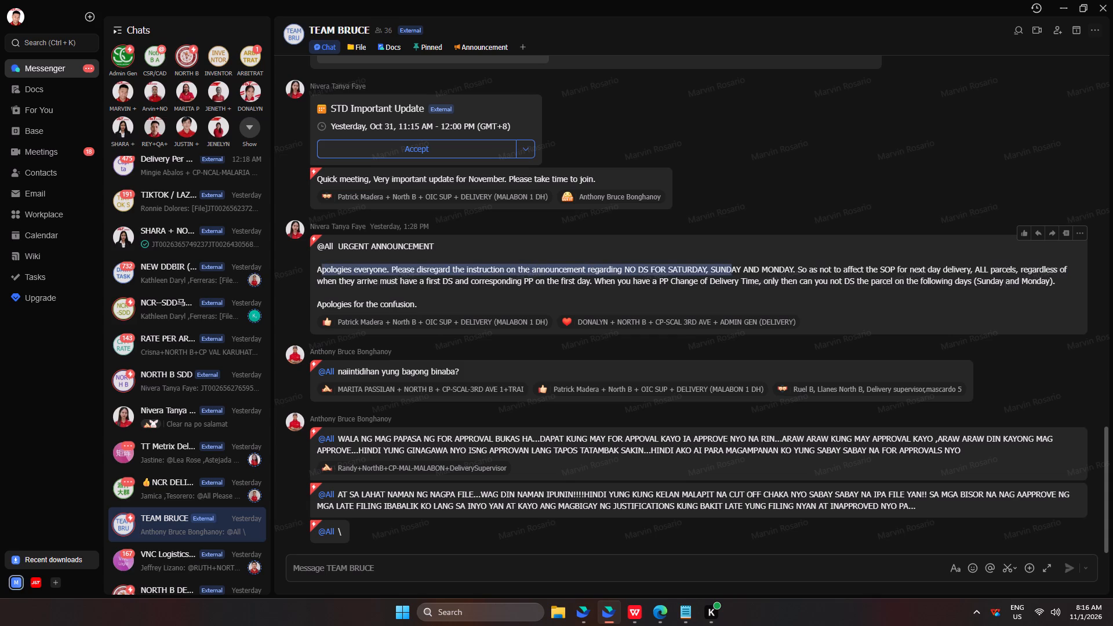
{"action": "left_click_drag", "start_coordinate": [732, 270], "coordinate": [955, 265]}
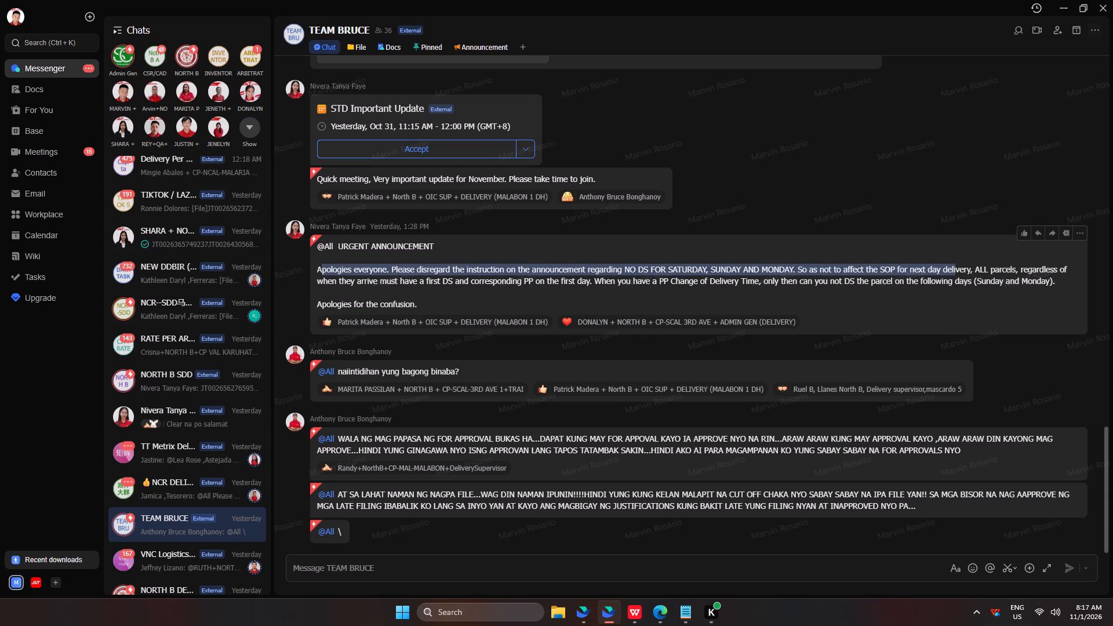
{"action": "left_click_drag", "start_coordinate": [955, 265], "coordinate": [491, 287]}
{"action": "left_click", "coordinate": [482, 299]}
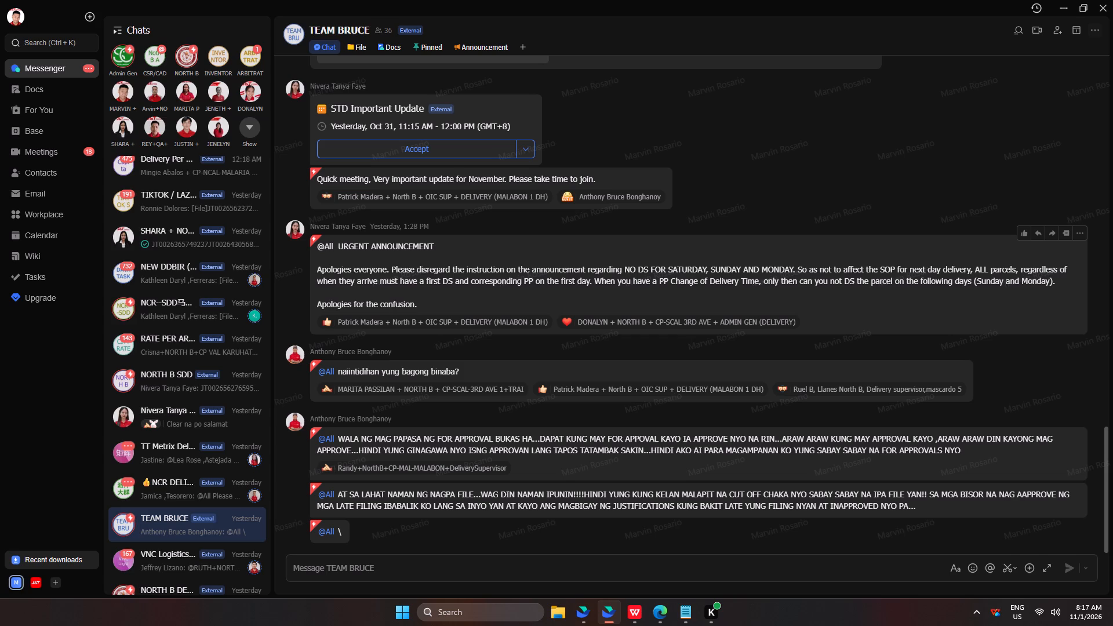
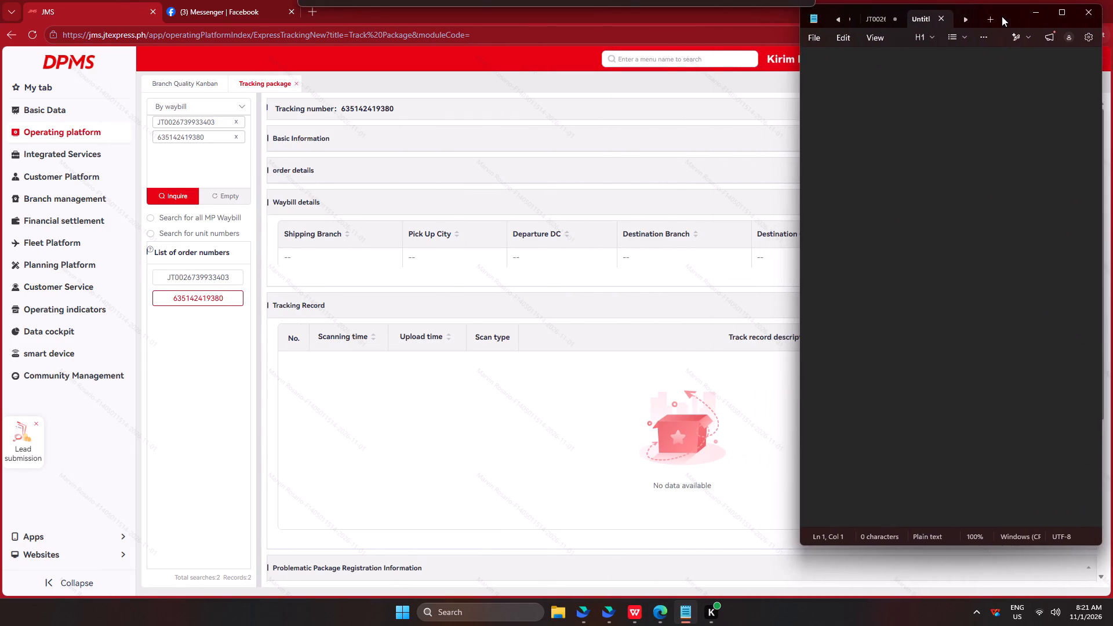
Reposition and lengthen the blank Notepad window, and switch back to the Tracking package page in JMS.
{"action": "left_click_drag", "start_coordinate": [1002, 16], "coordinate": [1010, 14]}
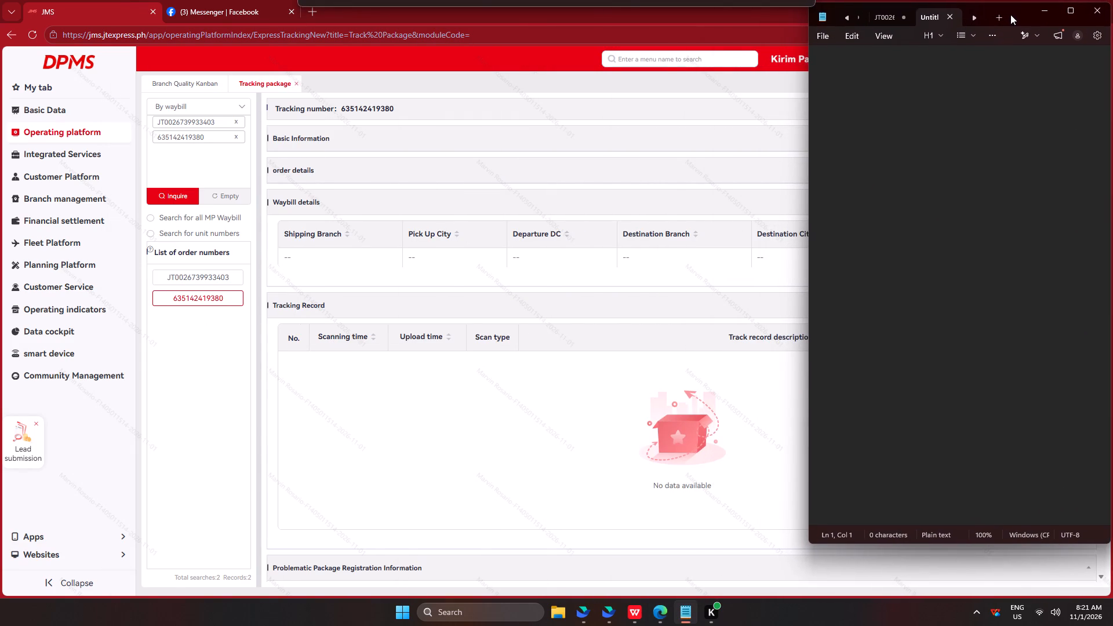
{"action": "left_click_drag", "start_coordinate": [1010, 14], "coordinate": [1012, 13]}
{"action": "left_click_drag", "start_coordinate": [862, 544], "coordinate": [857, 598]}
{"action": "left_click", "coordinate": [477, 474]}
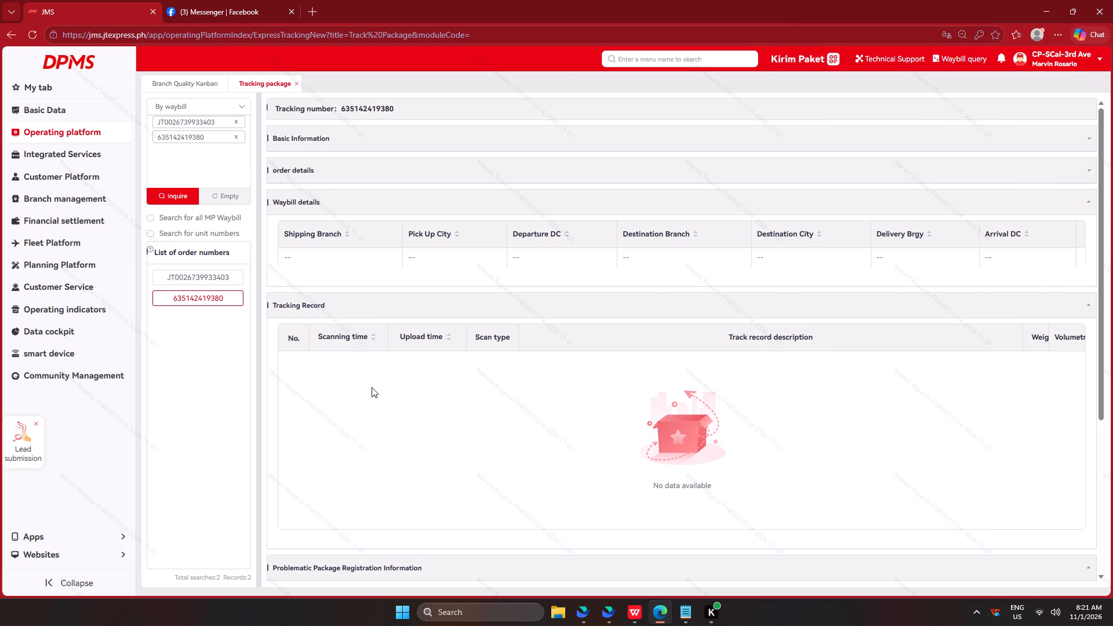
Open Monitor Parcel Arrival(New) in JMS and run its per-day summary search for the CP-SCal-3rd Ave branch.
{"action": "left_click", "coordinate": [47, 89]}
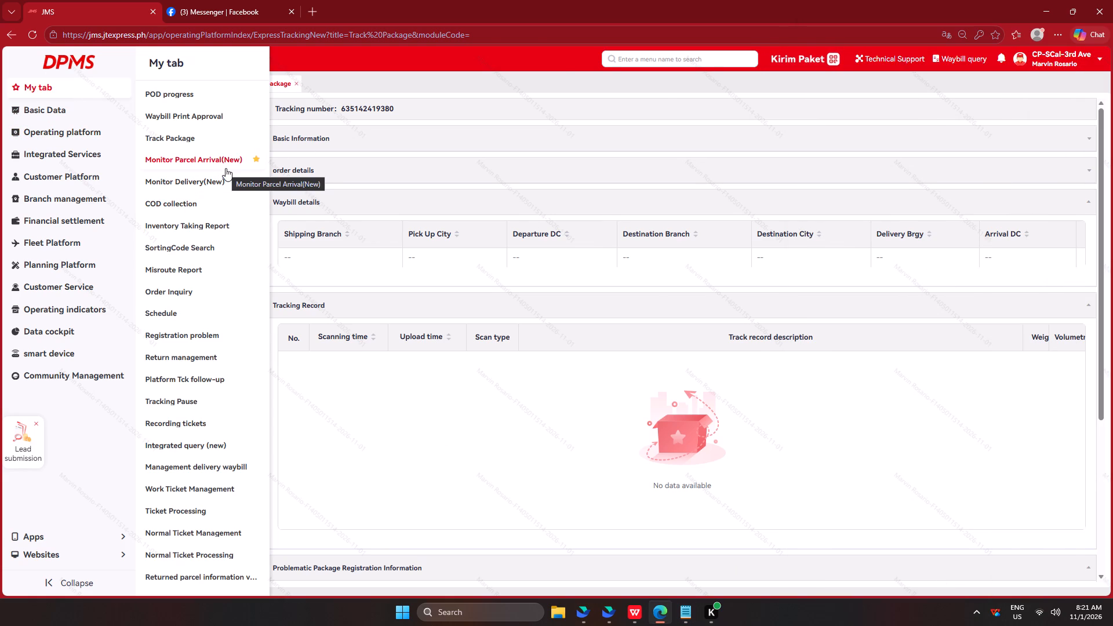
{"action": "left_click", "coordinate": [225, 168]}
{"action": "left_click", "coordinate": [175, 130]}
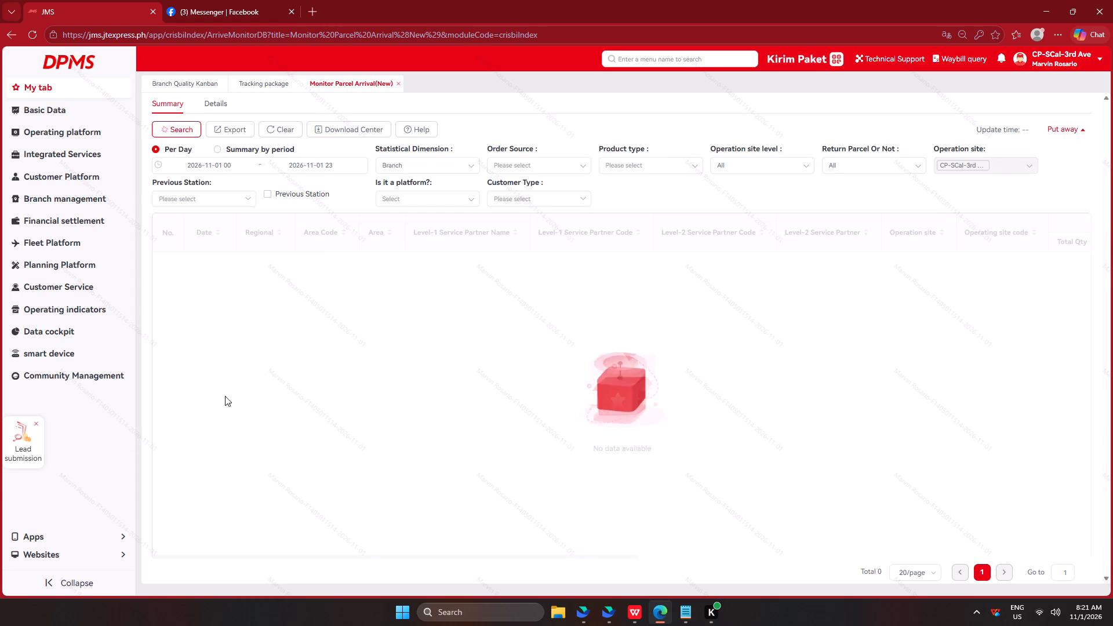
Open the detail list behind the High Value Qty figure in the Arrived section of the branch's summary row.
{"action": "left_click_drag", "start_coordinate": [256, 540], "coordinate": [550, 542]}
{"action": "left_click", "coordinate": [391, 471]}
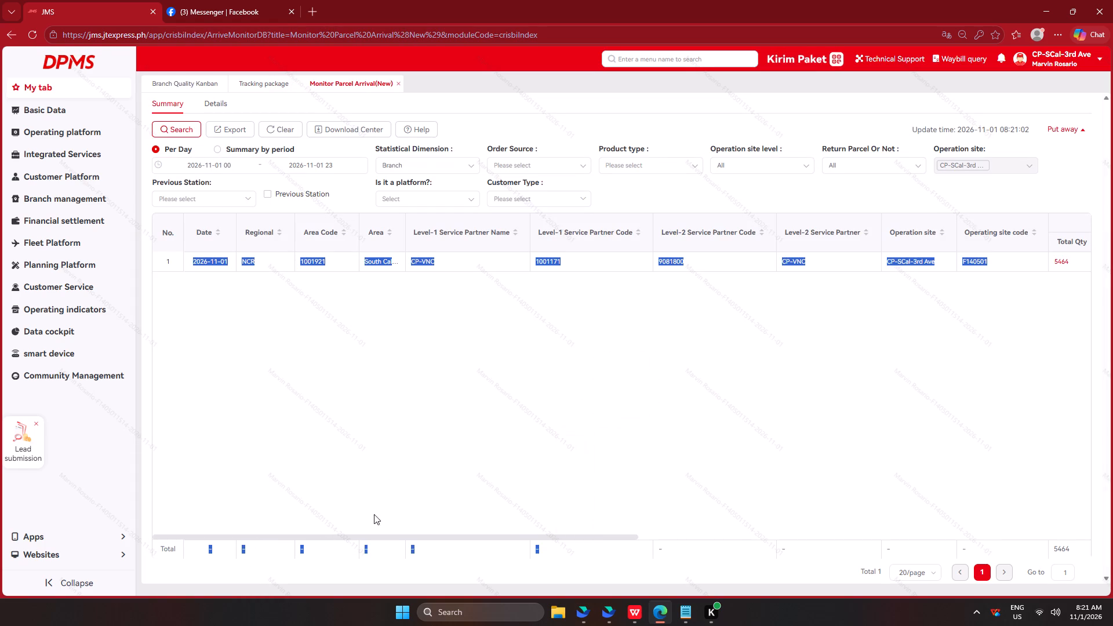
{"action": "left_click_drag", "start_coordinate": [358, 537], "coordinate": [731, 530]}
{"action": "left_click", "coordinate": [627, 366]}
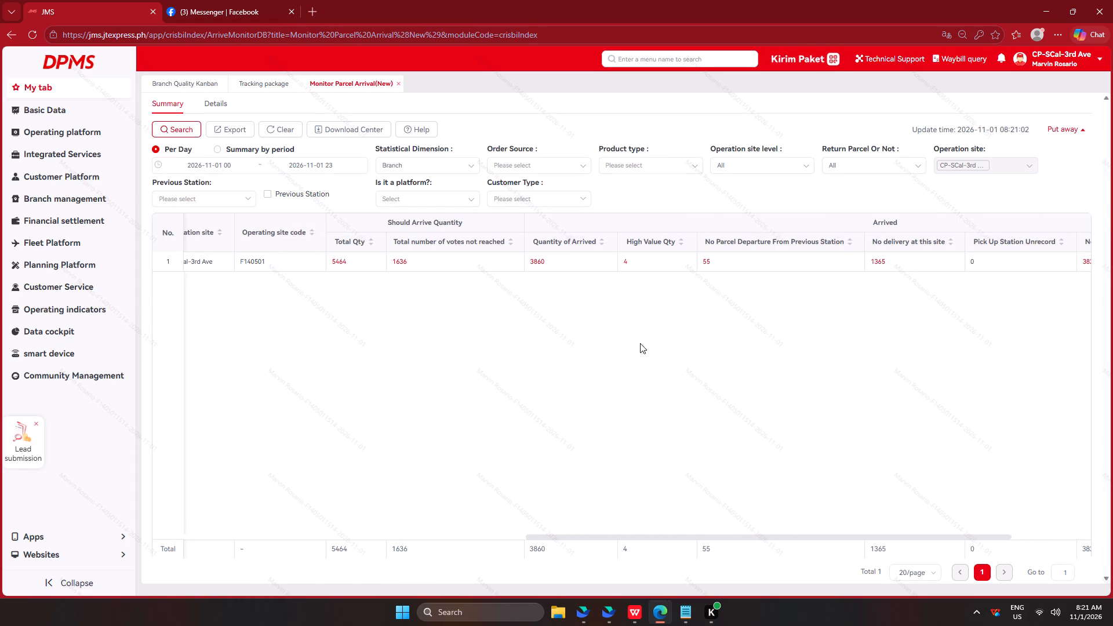
{"action": "left_click", "coordinate": [627, 263]}
Capture the Waybill number column of the high-value parcels with Lark's screenshot tool and extract it using Image to text.
{"action": "key", "text": "ctrl+shift+a"}
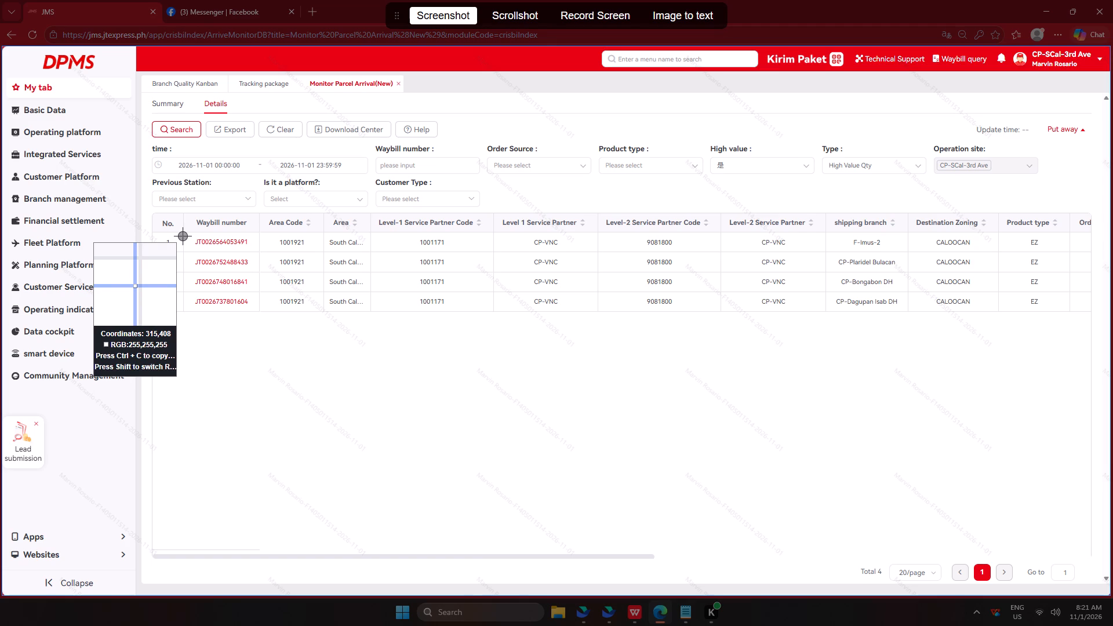
{"action": "left_click_drag", "start_coordinate": [179, 232], "coordinate": [267, 316]}
{"action": "left_click", "coordinate": [689, 21]}
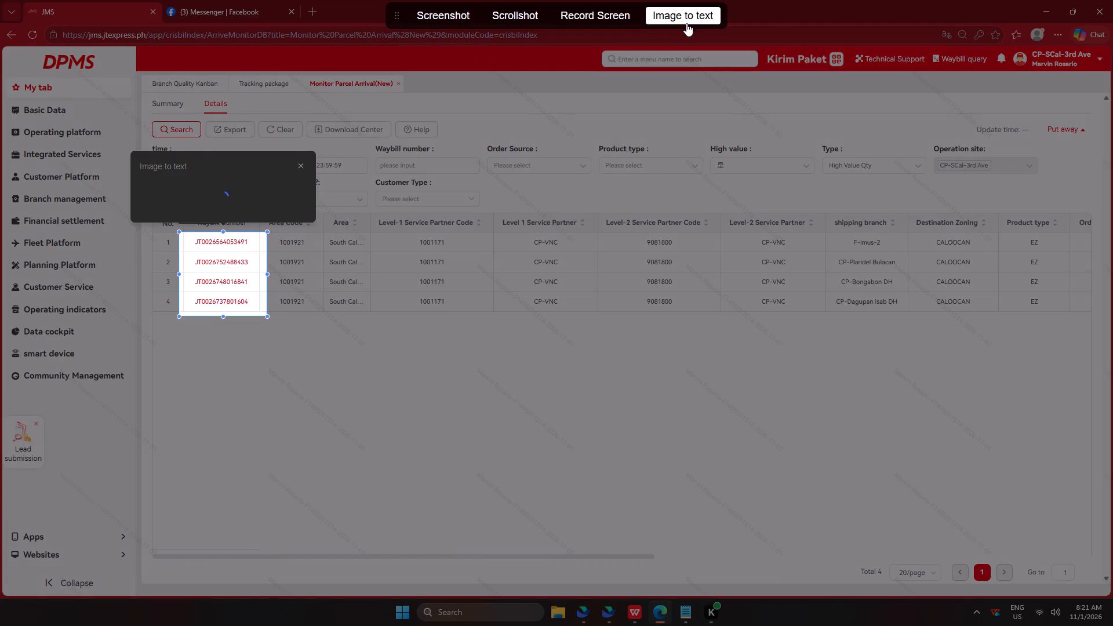
Copy the extracted high-value waybill numbers from the Image to text result.
{"action": "left_click", "coordinate": [300, 206]}
{"action": "left_click", "coordinate": [255, 89]}
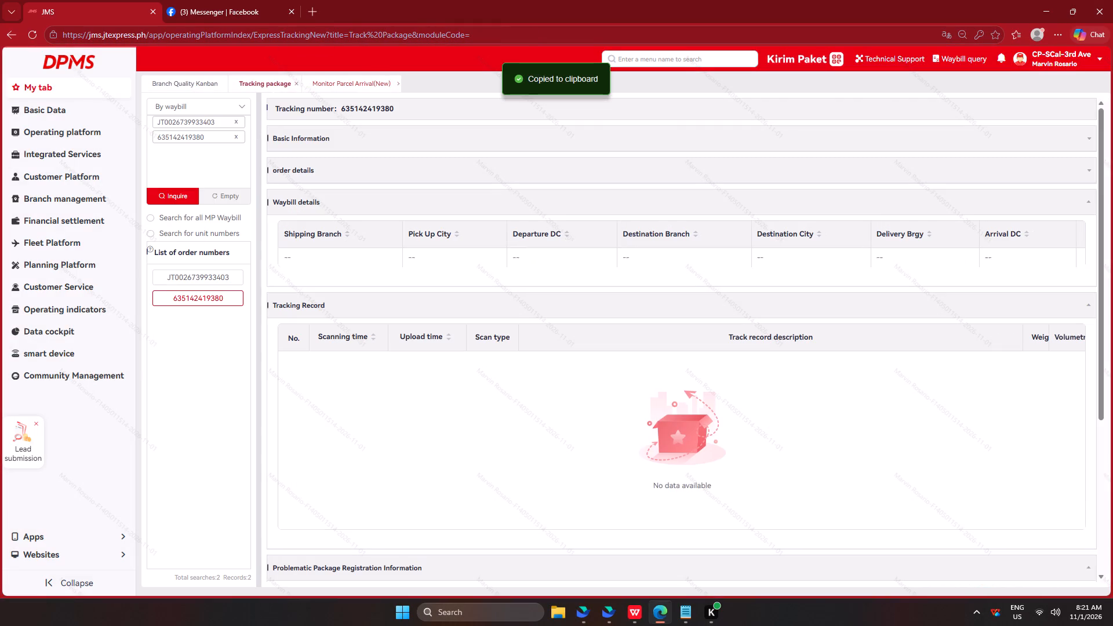
{"action": "left_click", "coordinate": [227, 194]}
{"action": "left_click", "coordinate": [217, 160]}
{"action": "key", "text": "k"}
{"action": "key", "text": "BackSpace"}
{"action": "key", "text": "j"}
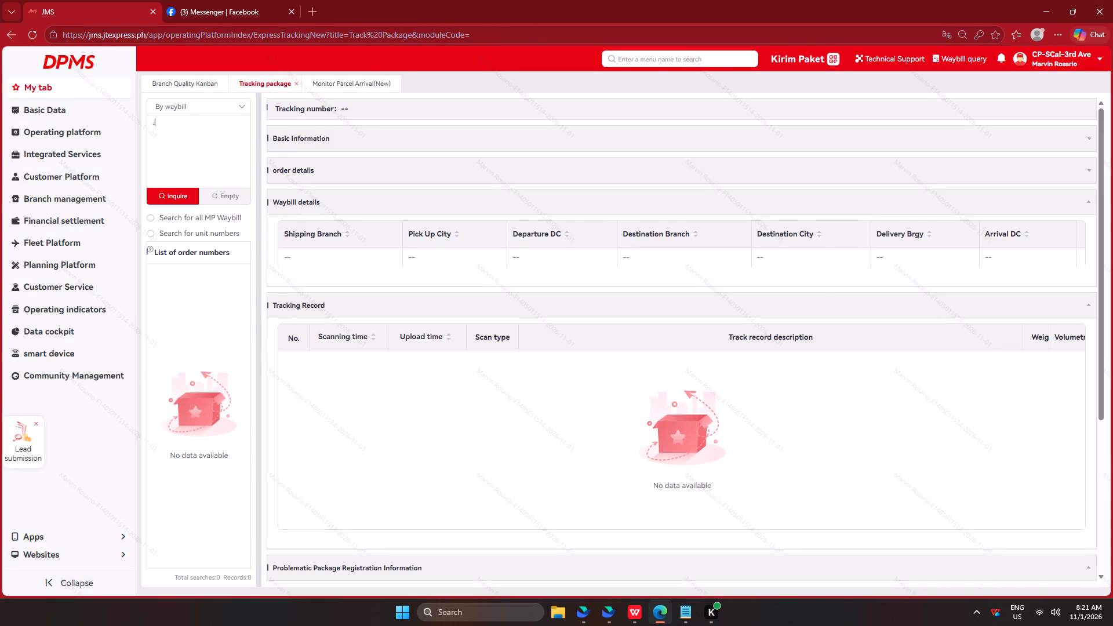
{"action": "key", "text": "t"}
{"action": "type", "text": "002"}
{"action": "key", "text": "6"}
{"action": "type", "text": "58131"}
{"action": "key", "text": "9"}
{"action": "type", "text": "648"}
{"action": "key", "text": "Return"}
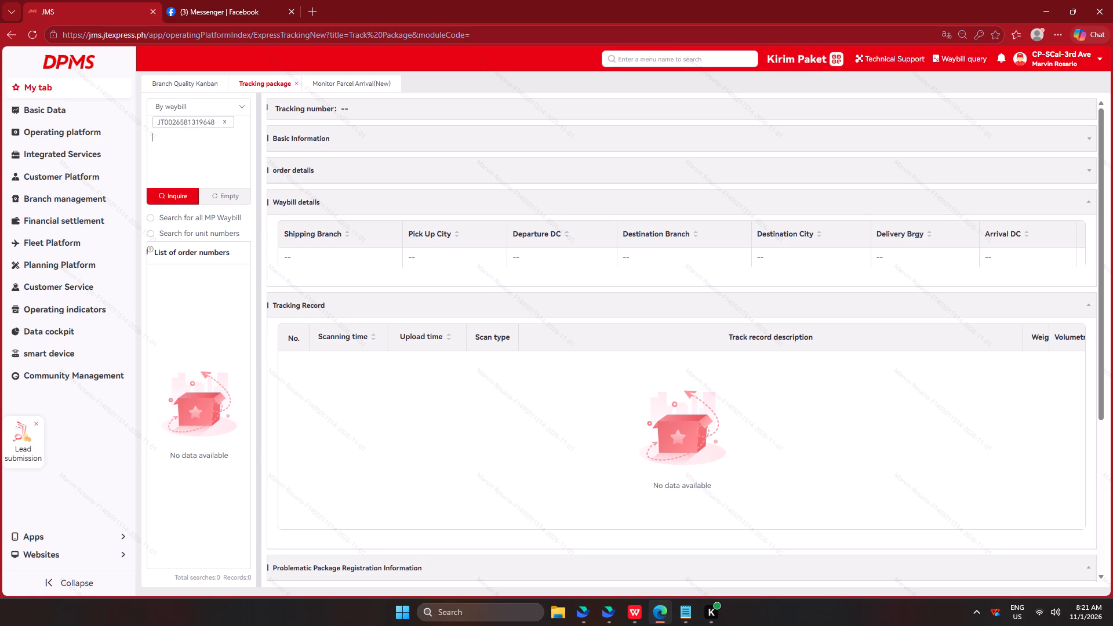
{"action": "left_click", "coordinate": [152, 194]}
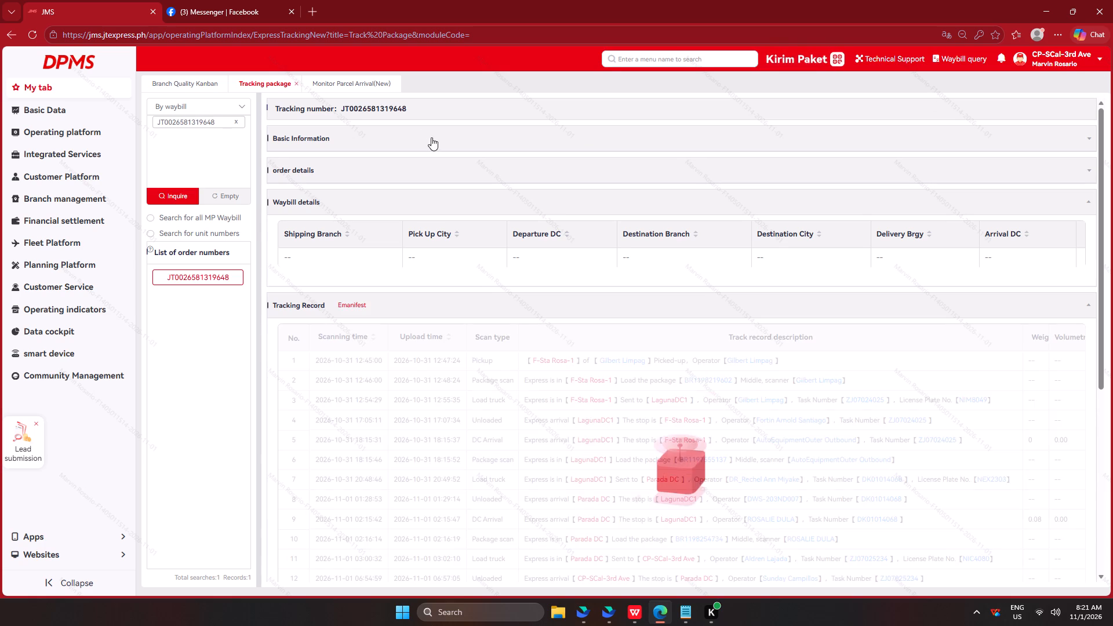
Expand the waybill's Basic Information section and reveal the masked recipient name.
{"action": "left_click", "coordinate": [432, 139]}
{"action": "left_click", "coordinate": [664, 368]}
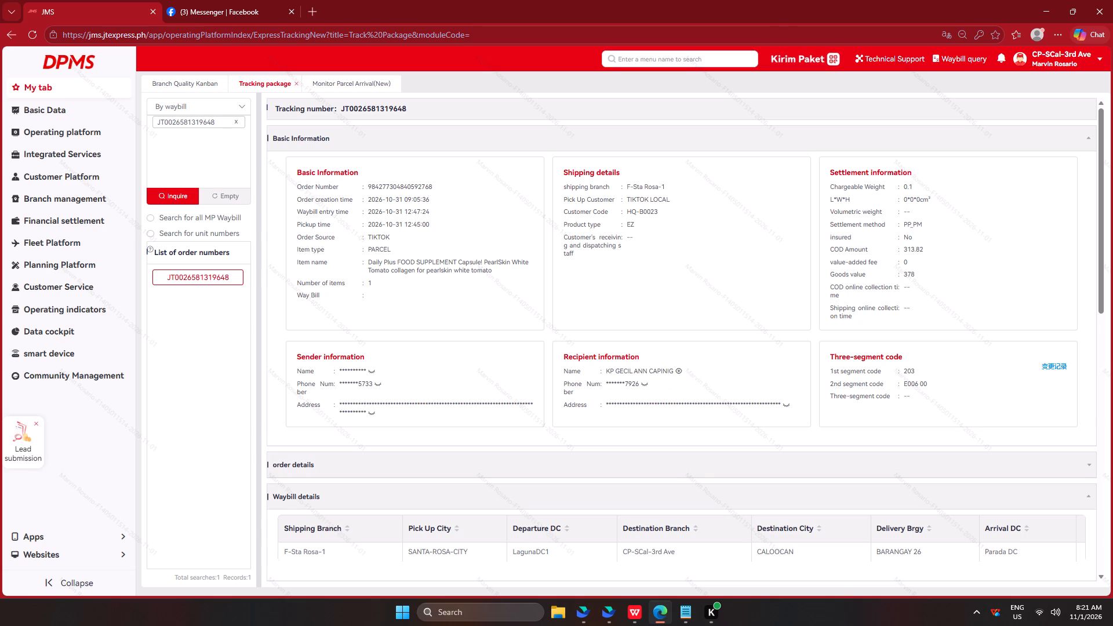
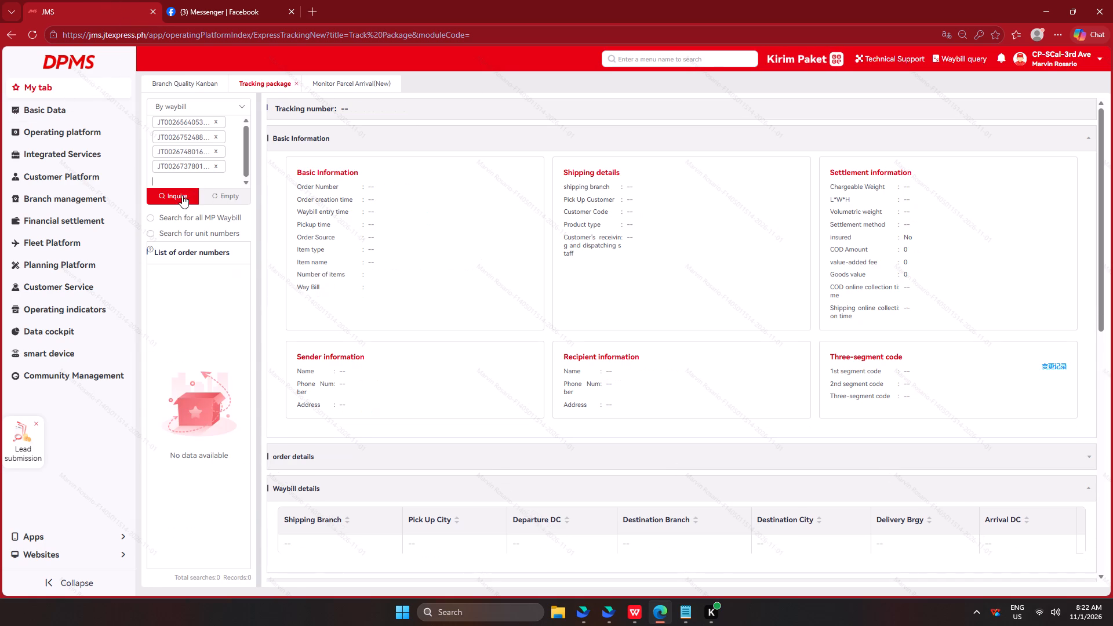
Run the tracking inquiry for the four waybill numbers already entered on the Tracking package page.
{"action": "left_click", "coordinate": [182, 195]}
Switch to Notepad and replace the number at the end of the LIST OF HIGH VALUE heading with a date starting with the month name.
{"action": "left_click", "coordinate": [675, 615]}
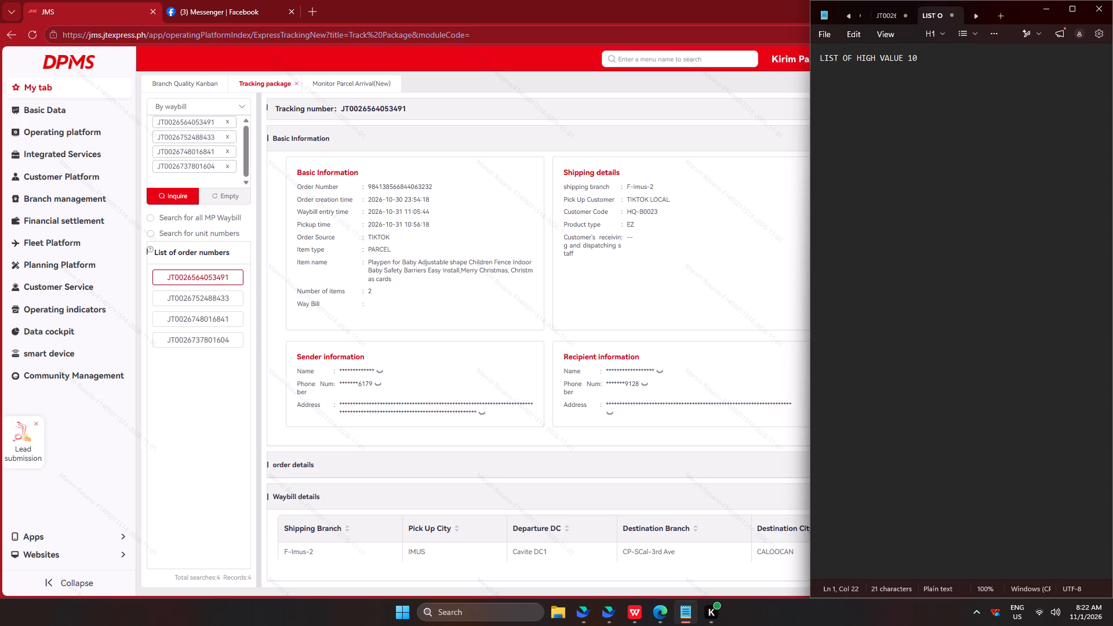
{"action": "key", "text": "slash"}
{"action": "key", "text": "BackSpace"}
{"action": "key", "text": "BackSpace"}
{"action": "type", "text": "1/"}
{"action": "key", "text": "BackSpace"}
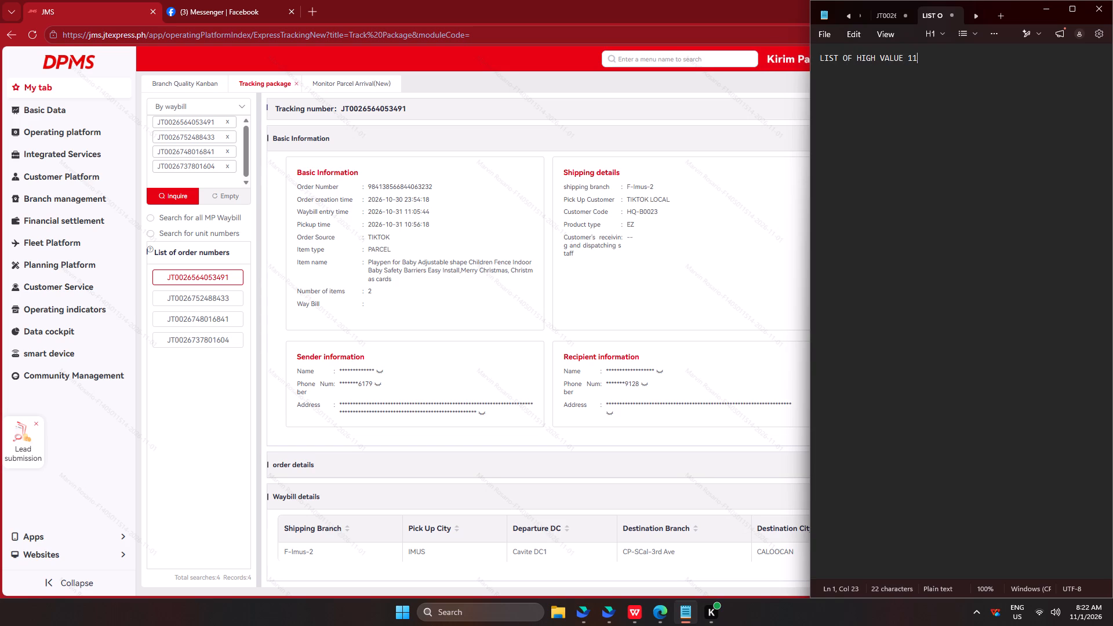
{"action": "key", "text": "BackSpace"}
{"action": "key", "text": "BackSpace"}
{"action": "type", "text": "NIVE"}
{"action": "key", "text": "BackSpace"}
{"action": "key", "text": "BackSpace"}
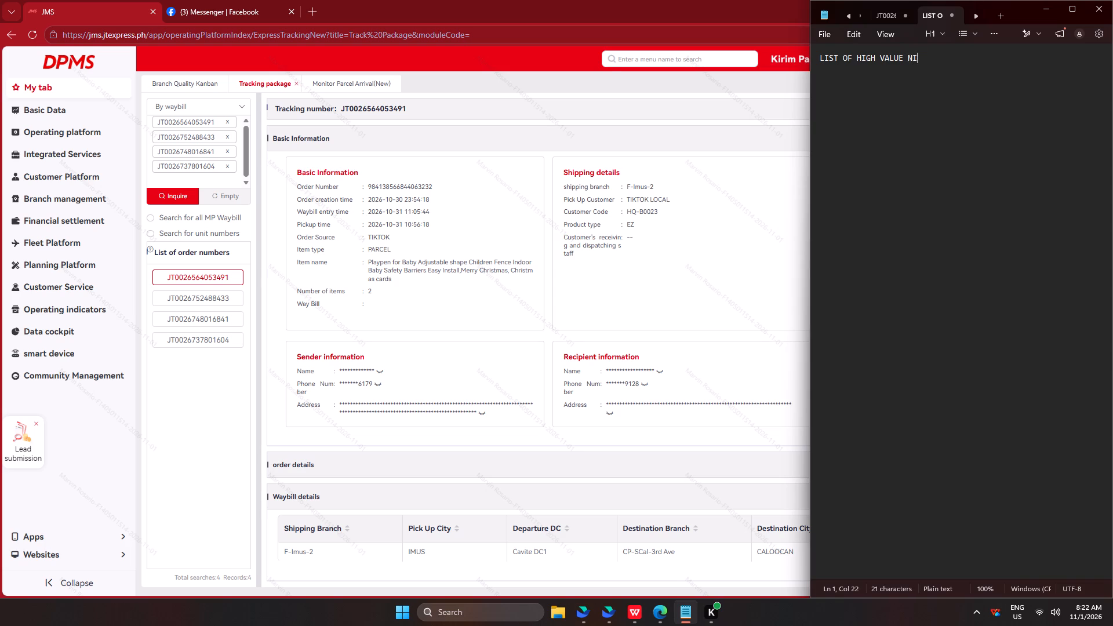
Replace the note's text with the heading "NOVEMBER 1, 2026 LIST OF HIGH VALUE PARCEL".
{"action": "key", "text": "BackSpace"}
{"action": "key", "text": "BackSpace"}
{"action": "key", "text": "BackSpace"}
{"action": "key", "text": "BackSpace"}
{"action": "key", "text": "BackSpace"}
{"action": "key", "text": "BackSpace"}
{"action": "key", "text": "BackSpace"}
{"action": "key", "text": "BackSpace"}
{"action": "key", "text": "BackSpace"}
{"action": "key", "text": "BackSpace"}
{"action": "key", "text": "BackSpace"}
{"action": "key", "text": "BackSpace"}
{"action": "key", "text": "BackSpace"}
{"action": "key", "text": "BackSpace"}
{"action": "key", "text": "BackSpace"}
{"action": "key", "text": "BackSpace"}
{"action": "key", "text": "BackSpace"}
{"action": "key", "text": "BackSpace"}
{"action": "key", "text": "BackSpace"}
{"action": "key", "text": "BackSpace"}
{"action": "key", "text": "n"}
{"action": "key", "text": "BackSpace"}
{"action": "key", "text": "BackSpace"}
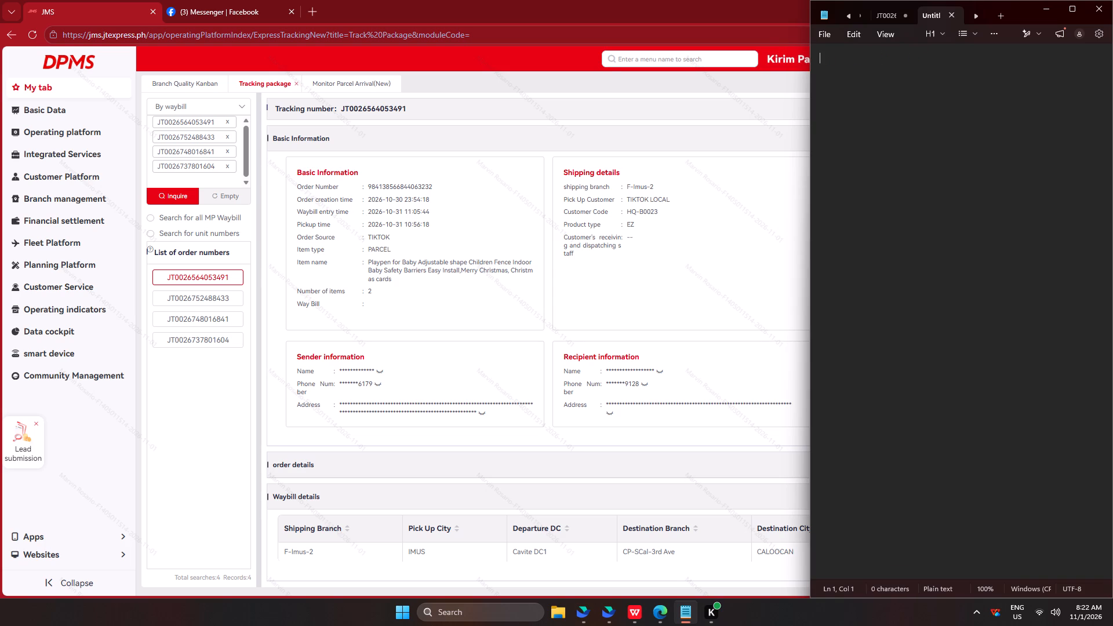
{"action": "type", "text": "NOVEMBER 1, 2026"}
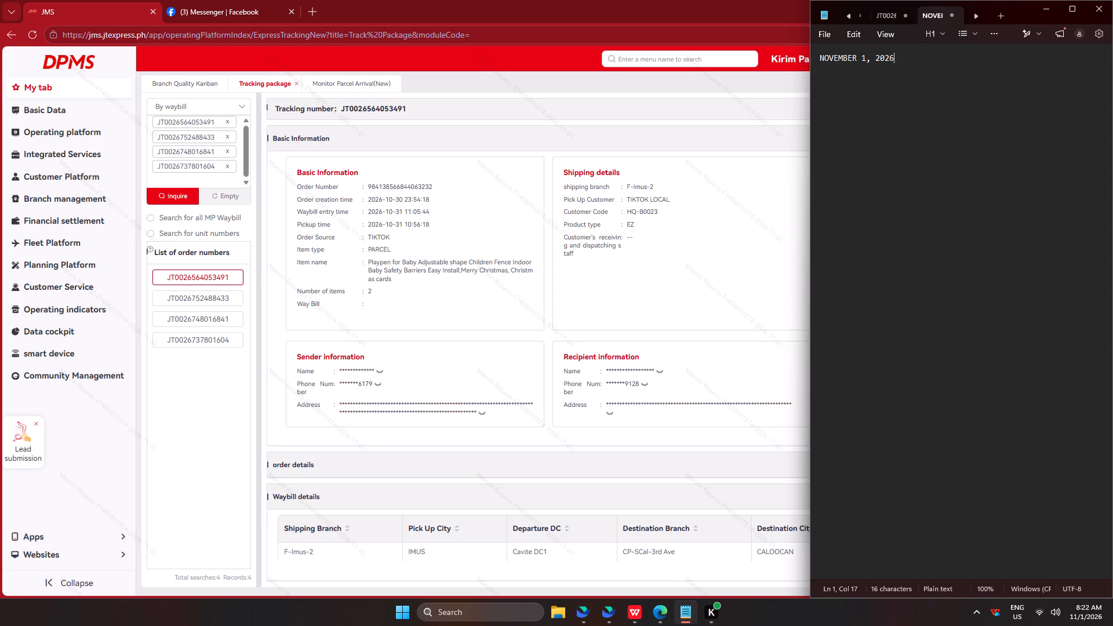
{"action": "key", "text": "space"}
{"action": "type", "text": "LIST OF HIGH VALUE F"}
{"action": "key", "text": "BackSpace"}
{"action": "type", "text": "PARCEL"}
{"action": "key", "text": "Return"}
{"action": "key", "text": "Return"}
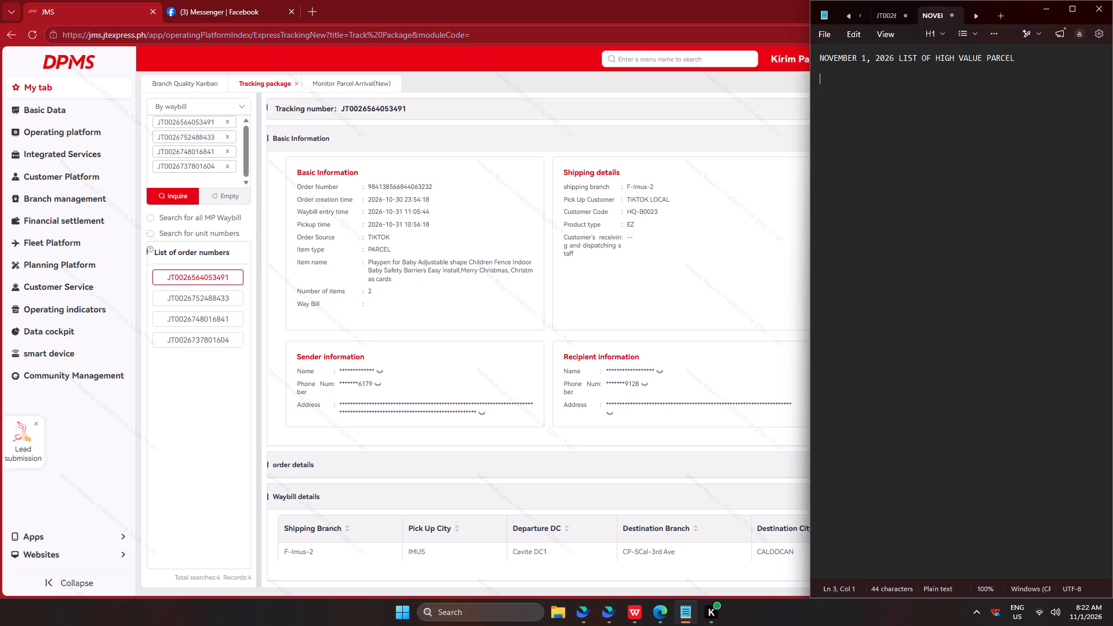
Add the subheading "1ST TRUCK ARRIVAL" to the note and paste the copied waybill numbers below it.
{"action": "type", "text": "1ST TRUCK ARRIVAL"}
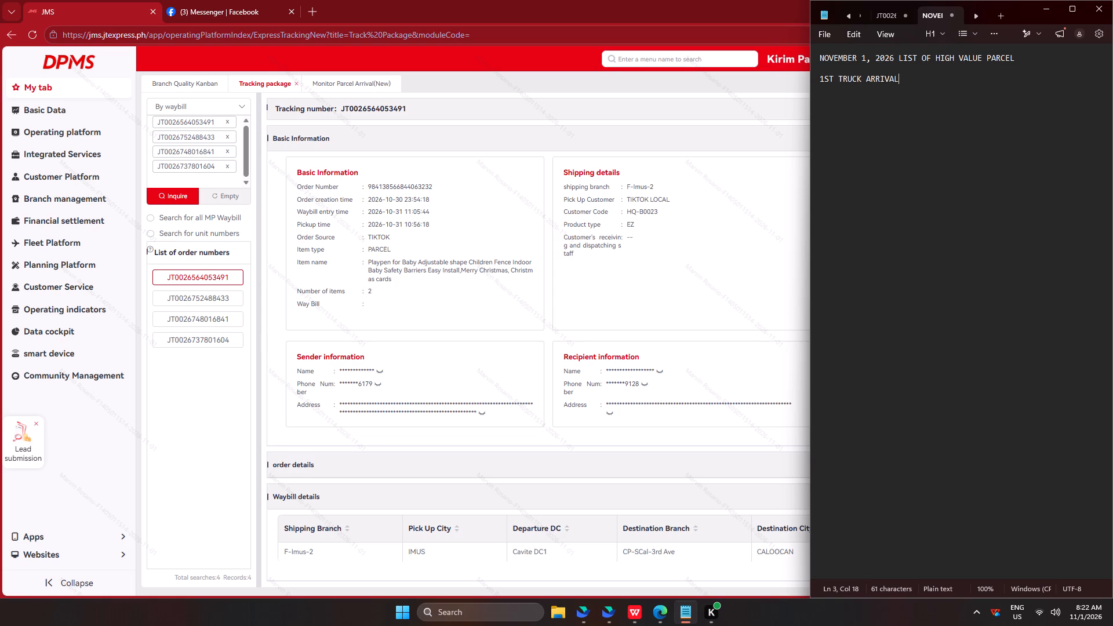
{"action": "key", "text": "Return"}
{"action": "key", "text": "Return"}
{"action": "key", "text": "ctrl+v"}
{"action": "scroll", "coordinate": [672, 357], "scroll_direction": "down", "scroll_amount": 6}
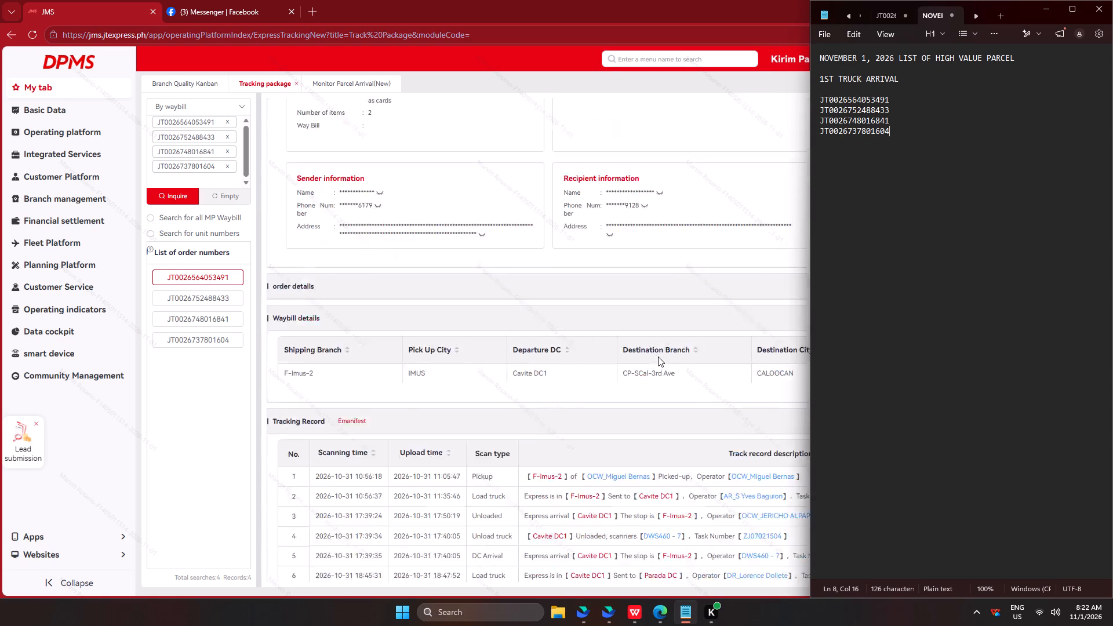
{"action": "scroll", "coordinate": [594, 181], "scroll_direction": "up", "scroll_amount": 4}
{"action": "triple_click", "coordinate": [612, 293]}
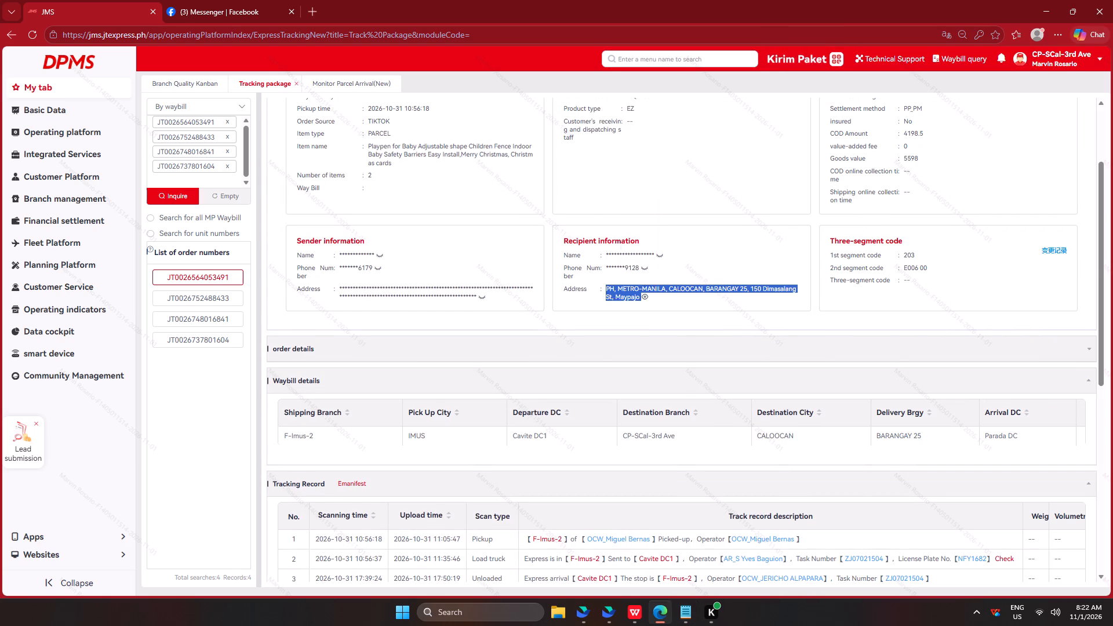
{"action": "left_click", "coordinate": [612, 293]}
{"action": "key", "text": "ctrl+c"}
{"action": "key", "text": "ctrl+c"}
{"action": "key", "text": "ctrl+c"}
{"action": "key", "text": "alt+Tab"}
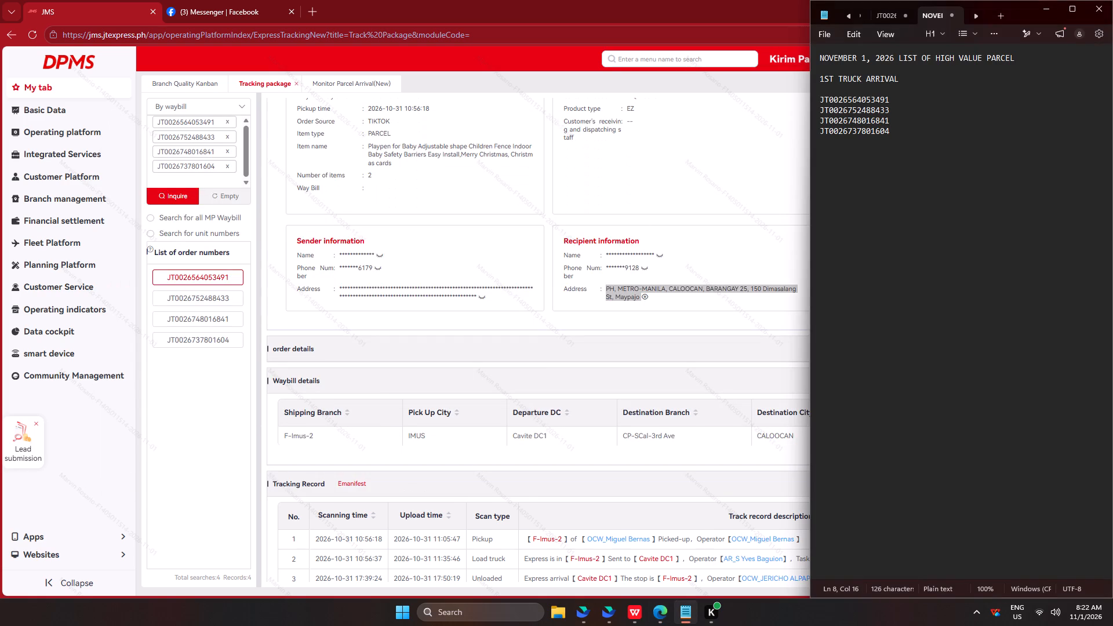
{"action": "left_click", "coordinate": [903, 99]}
{"action": "key", "text": "Return"}
{"action": "key", "text": "ctrl+v"}
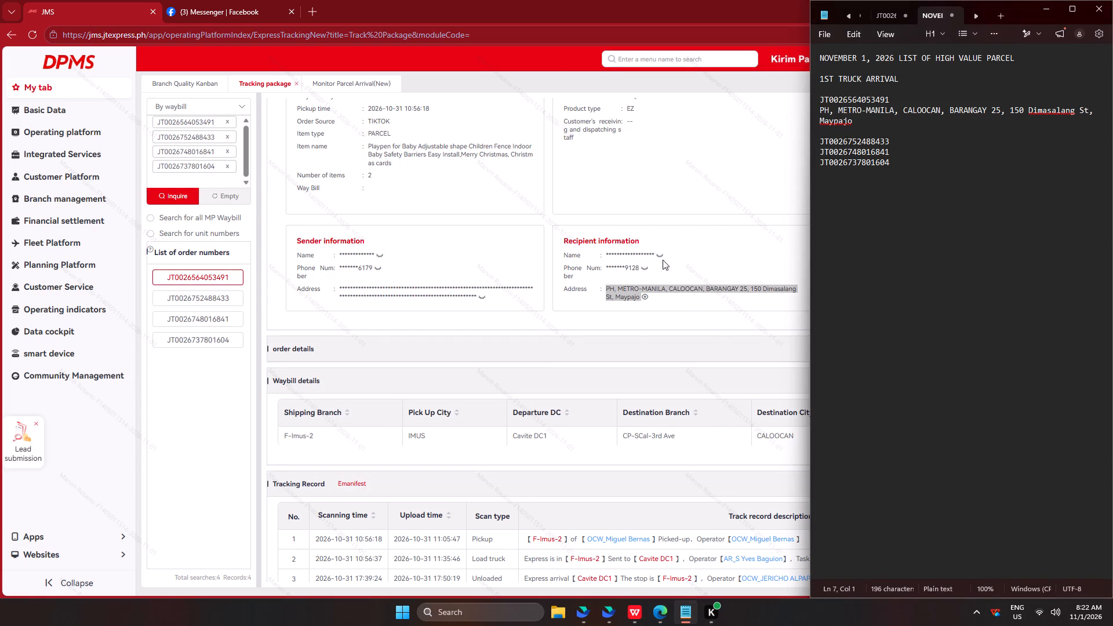
{"action": "left_click", "coordinate": [657, 257]}
{"action": "triple_click", "coordinate": [630, 253]}
{"action": "left_click", "coordinate": [630, 253]}
{"action": "key", "text": "ctrl+c"}
{"action": "key", "text": "ctrl+c"}
{"action": "key", "text": "ctrl+c"}
{"action": "key", "text": "alt+Tab"}
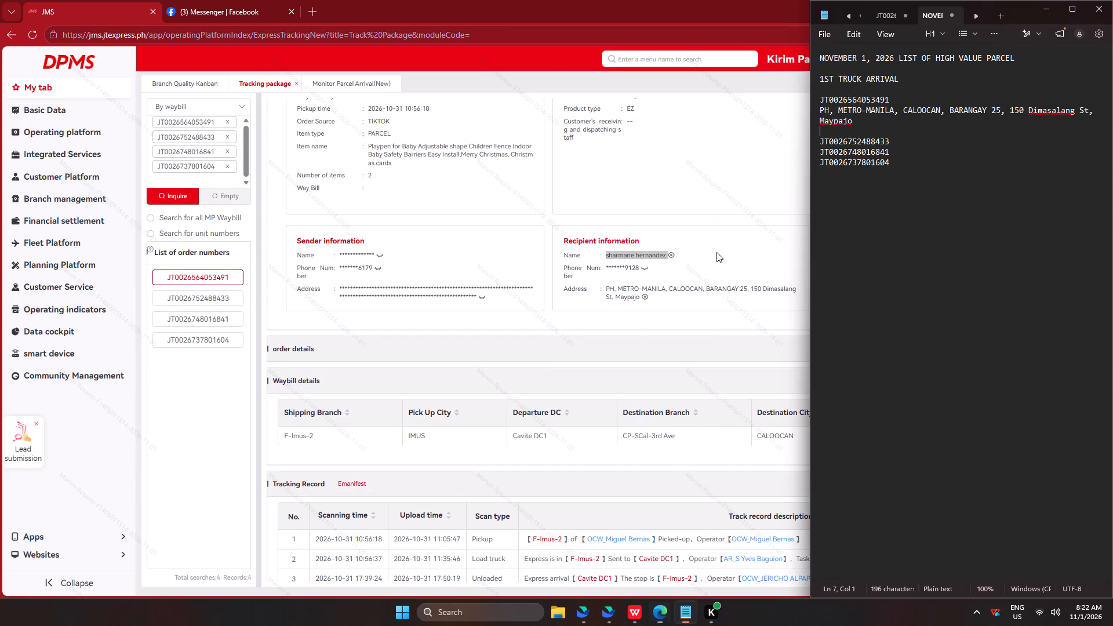
{"action": "key", "text": "ctrl+v"}
{"action": "left_click", "coordinate": [194, 301]}
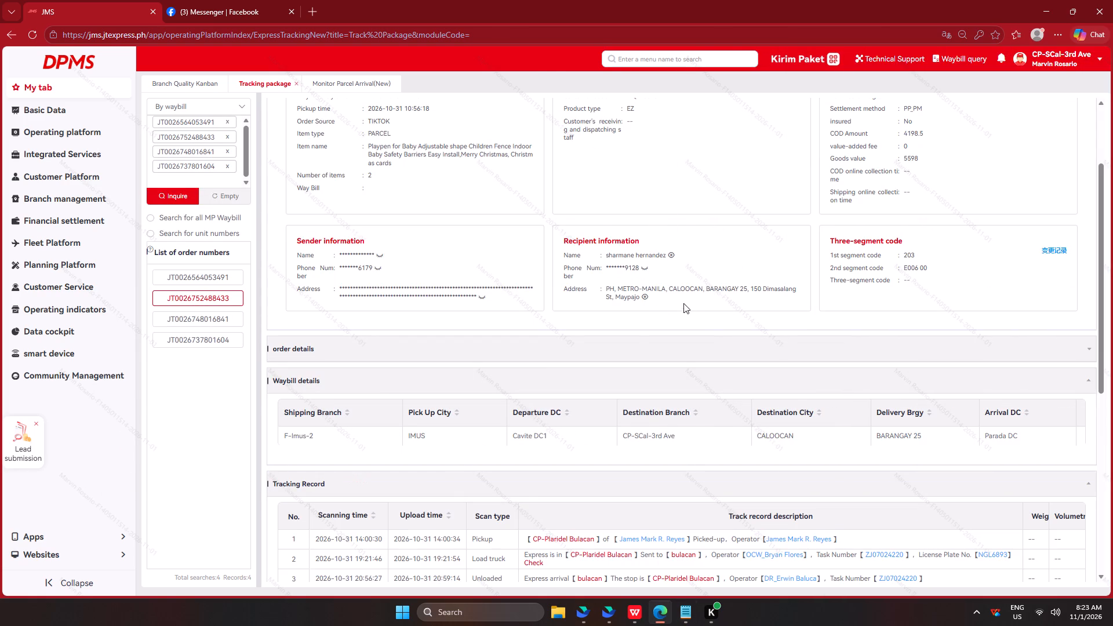
{"action": "triple_click", "coordinate": [719, 297]}
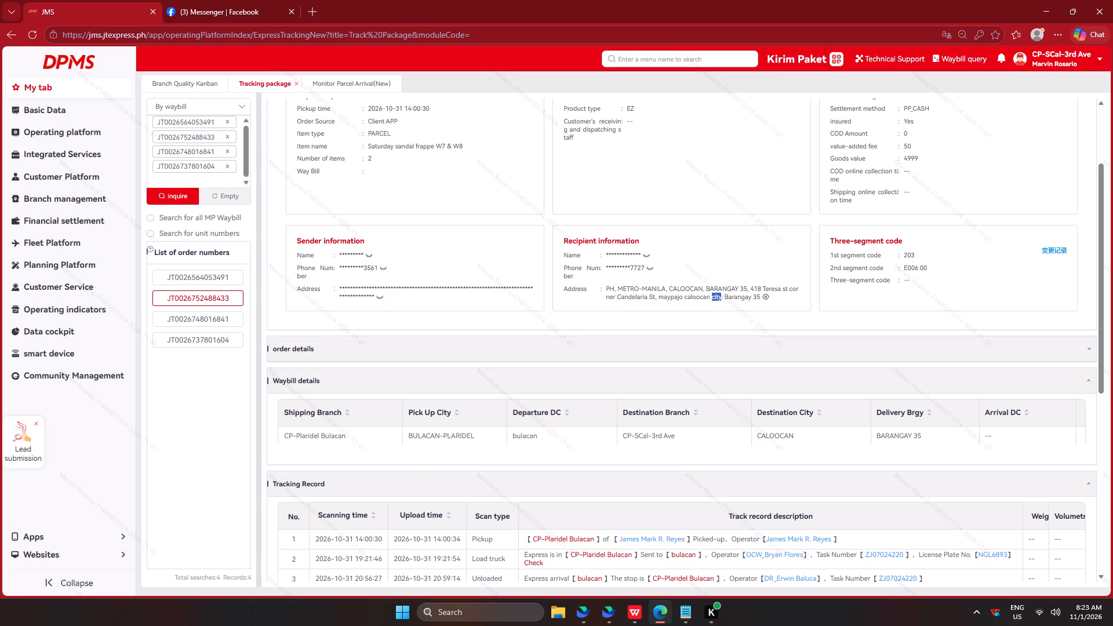
{"action": "left_click", "coordinate": [717, 296]}
{"action": "double_click", "coordinate": [717, 296]}
{"action": "key", "text": "ctrl+c"}
{"action": "key", "text": "ctrl+c"}
{"action": "key", "text": "ctrl+c"}
{"action": "key", "text": "alt+Tab"}
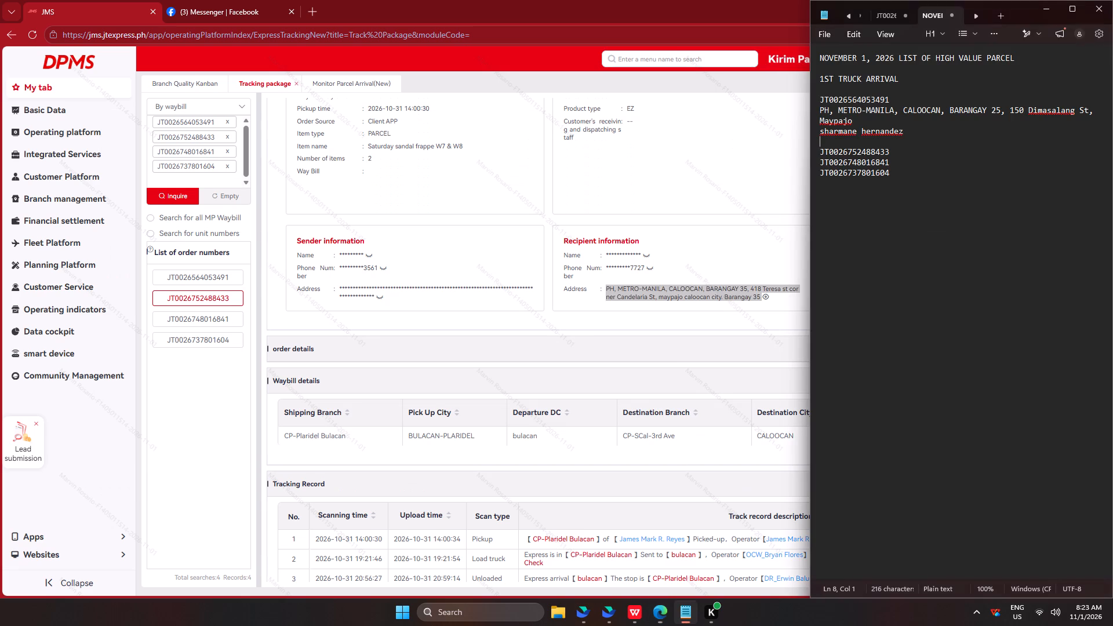
{"action": "left_click", "coordinate": [896, 150]}
{"action": "key", "text": "Return"}
{"action": "key", "text": "ctrl+v"}
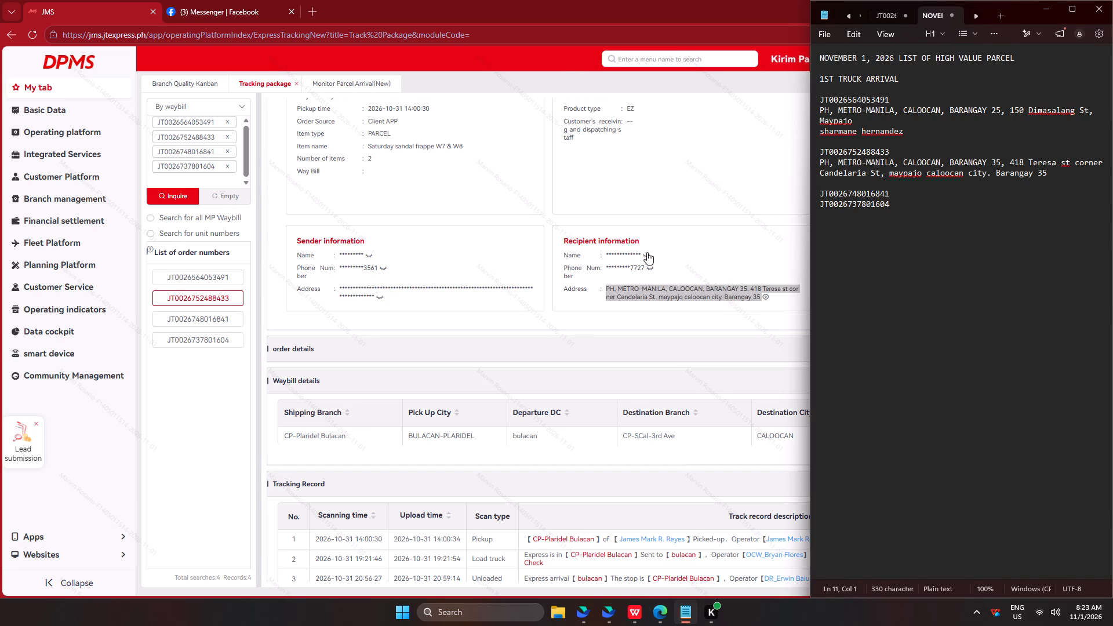
{"action": "left_click", "coordinate": [649, 253]}
{"action": "triple_click", "coordinate": [625, 257]}
{"action": "left_click", "coordinate": [625, 257]}
{"action": "key", "text": "ctrl+c"}
{"action": "key", "text": "ctrl+c"}
{"action": "key", "text": "ctrl+c"}
{"action": "key", "text": "alt+Tab"}
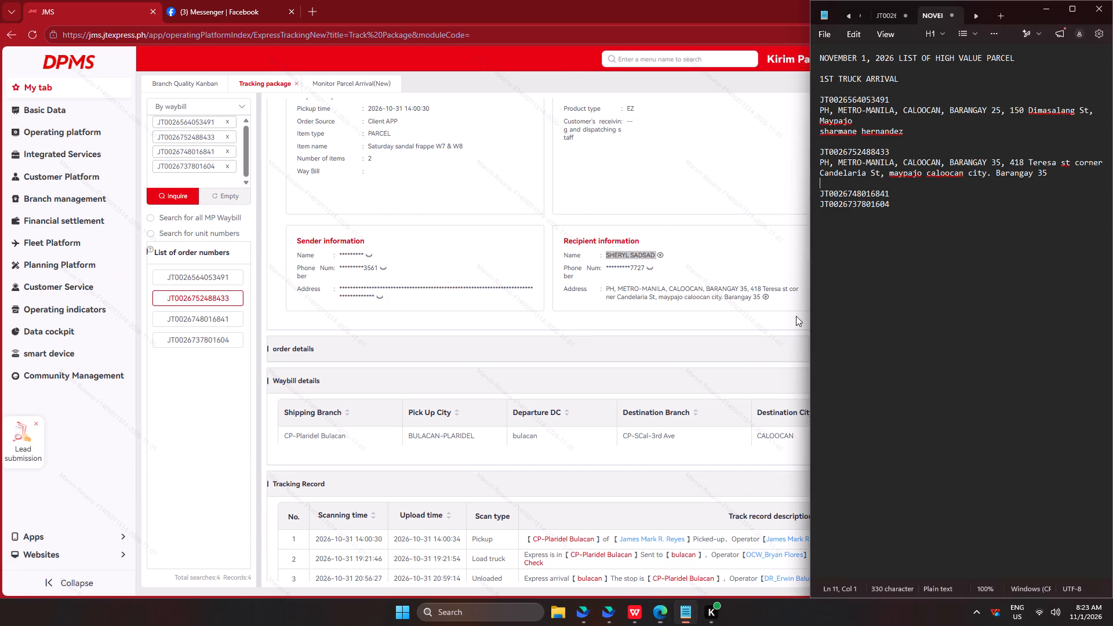
{"action": "key", "text": "ctrl+v"}
{"action": "left_click", "coordinate": [207, 323]}
{"action": "scroll", "coordinate": [468, 325], "scroll_direction": "down", "scroll_amount": 8}
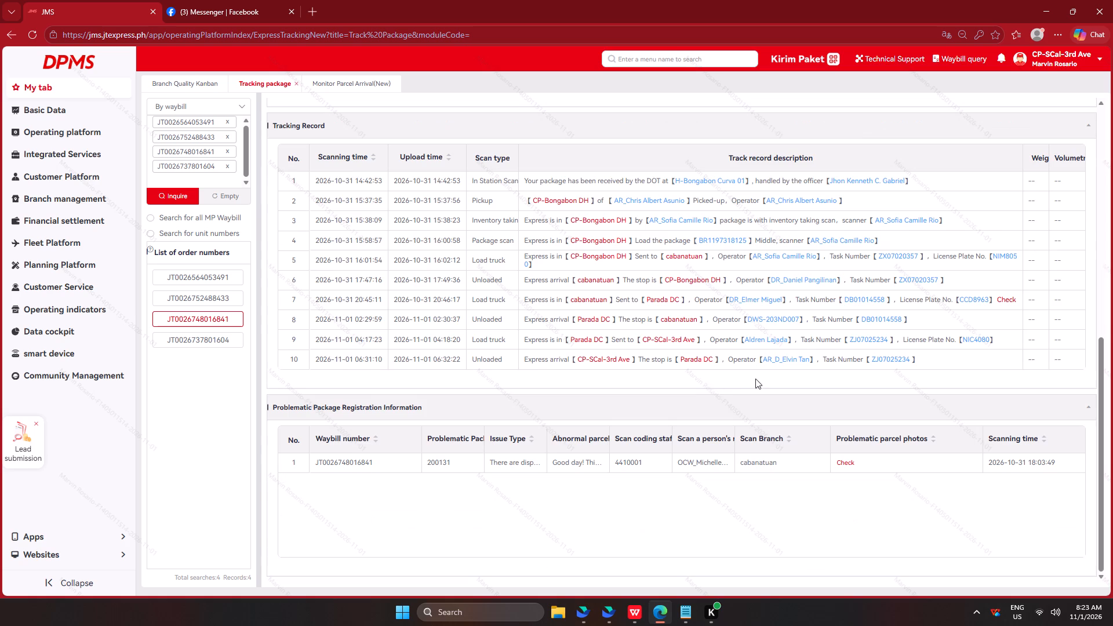
{"action": "scroll", "coordinate": [745, 347], "scroll_direction": "up", "scroll_amount": 6}
{"action": "triple_click", "coordinate": [740, 284]}
{"action": "left_click", "coordinate": [740, 284]}
{"action": "key", "text": "ctrl+c"}
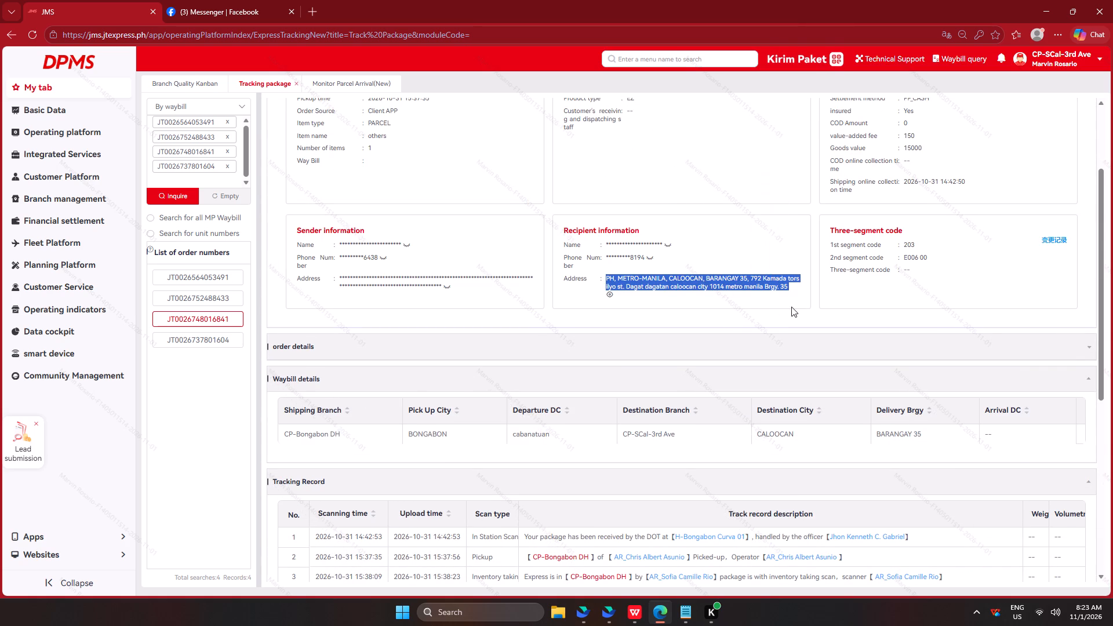
{"action": "key", "text": "ctrl+c"}
{"action": "key", "text": "ctrl+c"}
{"action": "key", "text": "alt+Tab"}
{"action": "left_click", "coordinate": [901, 205]}
{"action": "key", "text": "Return"}
{"action": "key", "text": "ctrl+v"}
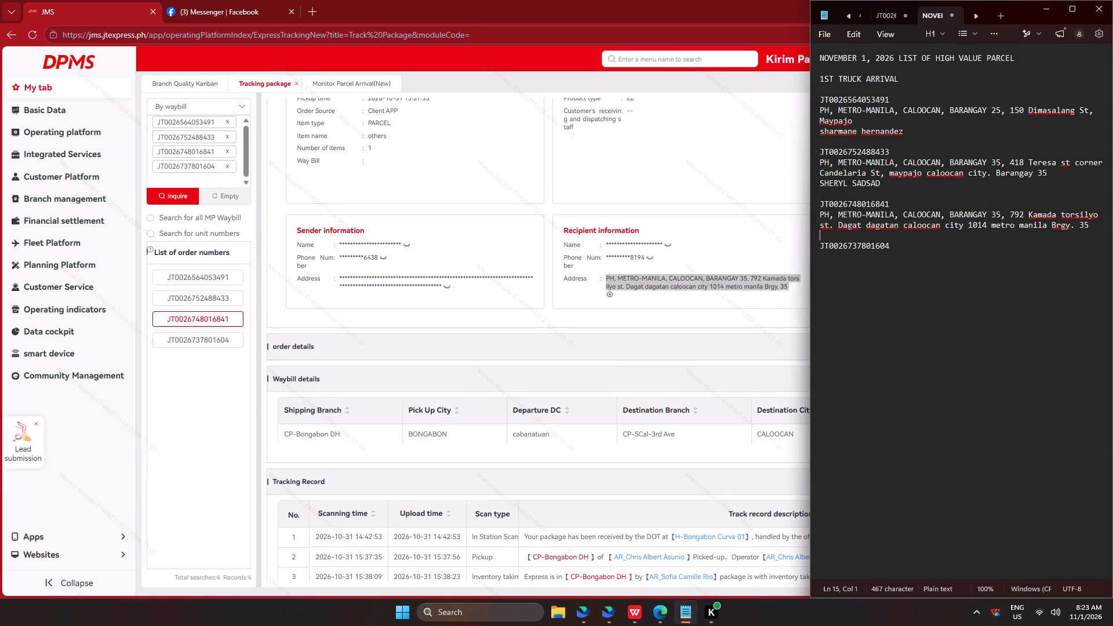
{"action": "triple_click", "coordinate": [664, 244]}
{"action": "left_click", "coordinate": [664, 244]}
{"action": "key", "text": "ctrl+c"}
{"action": "key", "text": "ctrl+c"}
{"action": "key", "text": "ctrl+c"}
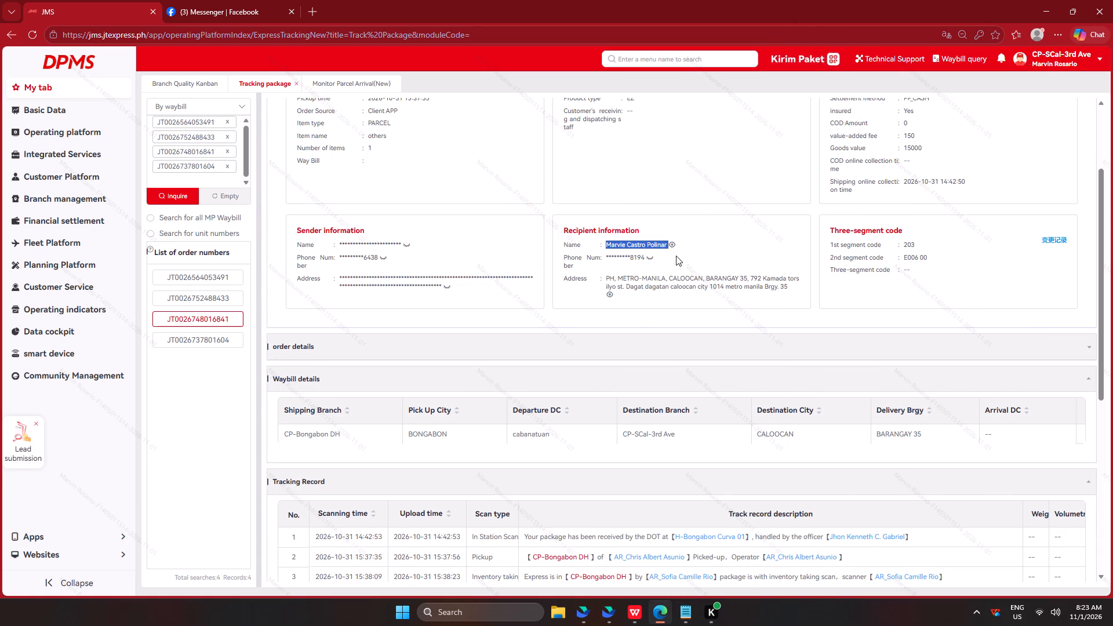
{"action": "key", "text": "alt+Tab"}
{"action": "key", "text": "ctrl+v"}
{"action": "left_click", "coordinate": [229, 341]}
{"action": "scroll", "coordinate": [454, 317], "scroll_direction": "down", "scroll_amount": 8}
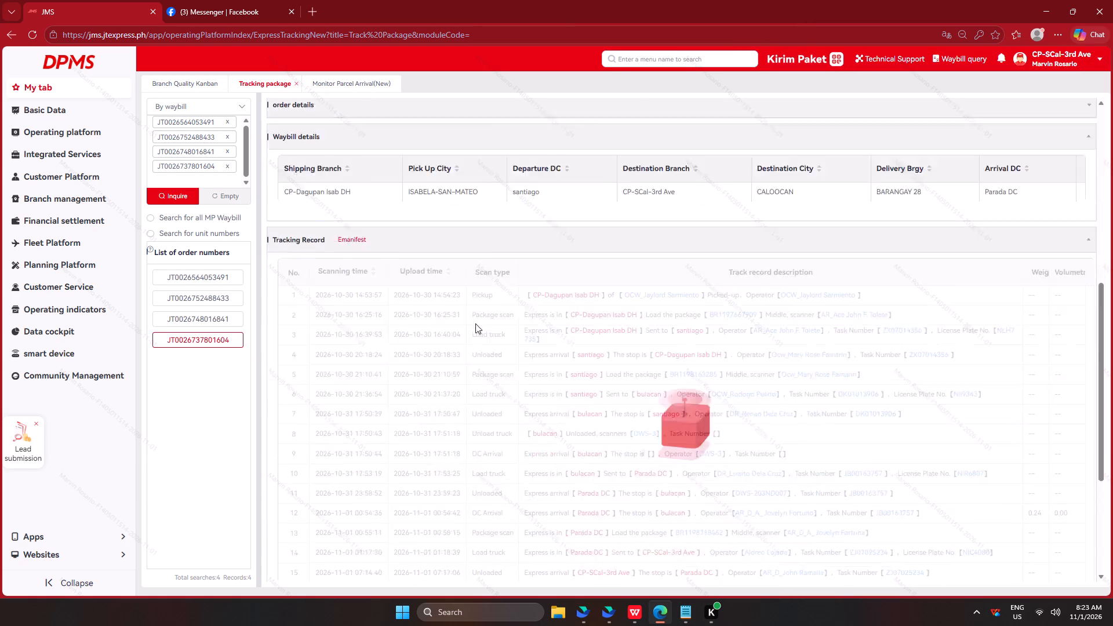
{"action": "scroll", "coordinate": [646, 326], "scroll_direction": "up", "scroll_amount": 8}
{"action": "triple_click", "coordinate": [650, 283]}
{"action": "left_click", "coordinate": [650, 283]}
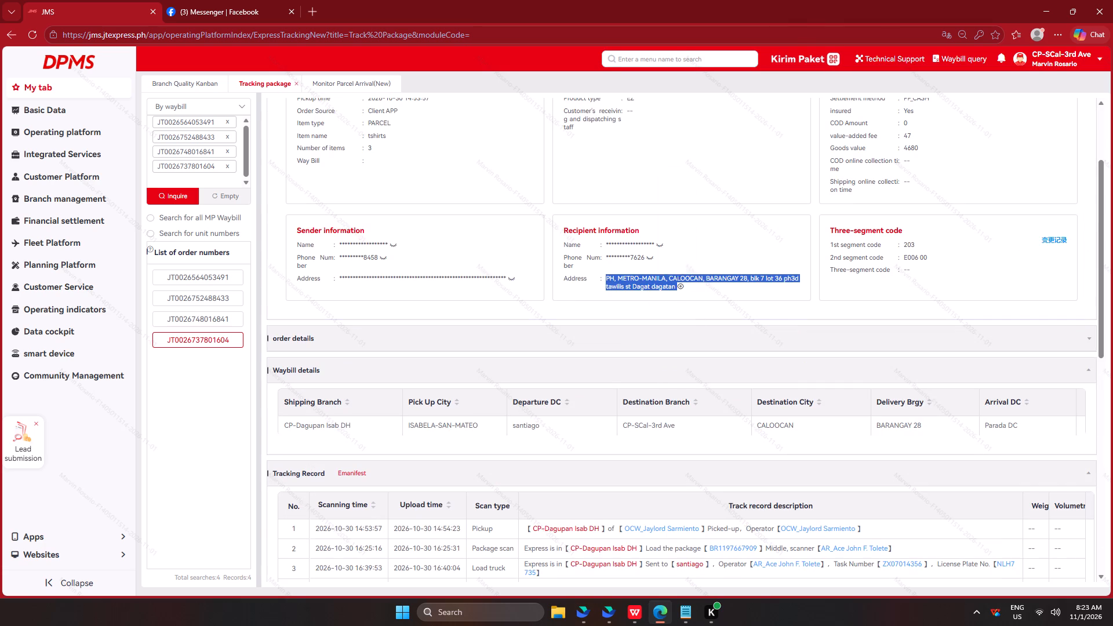
{"action": "key", "text": "ctrl+c"}
{"action": "key", "text": "ctrl+c"}
{"action": "key", "text": "ctrl+c"}
{"action": "key", "text": "ctrl+c"}
{"action": "key", "text": "alt+Tab"}
{"action": "left_click", "coordinate": [900, 260]}
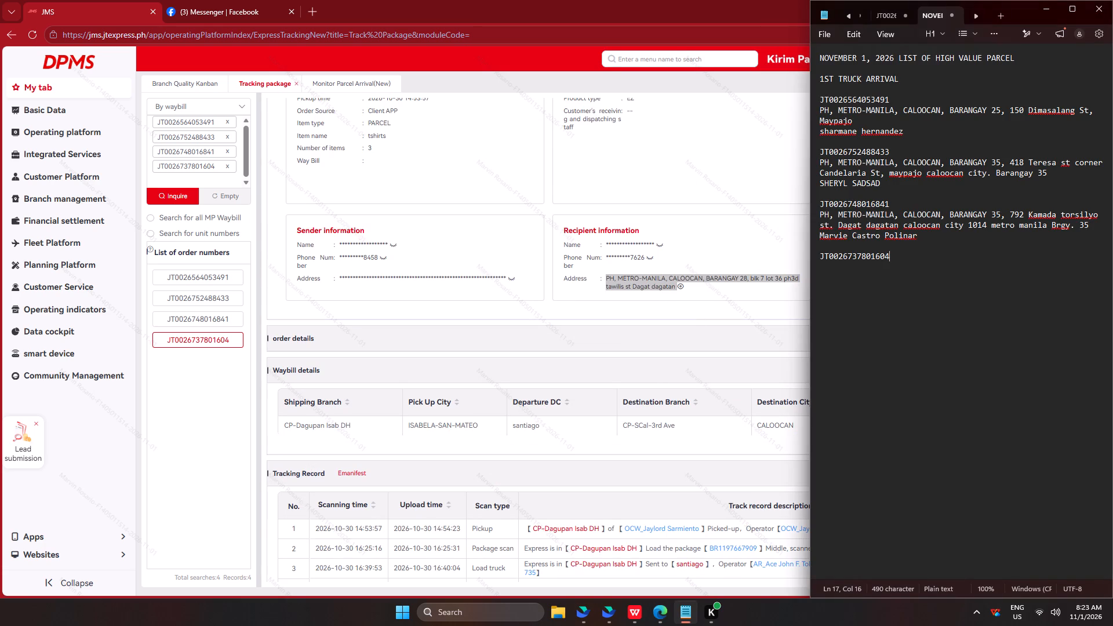
{"action": "key", "text": "Return"}
{"action": "key", "text": "ctrl+v"}
{"action": "left_click", "coordinate": [660, 244]}
{"action": "triple_click", "coordinate": [641, 246]}
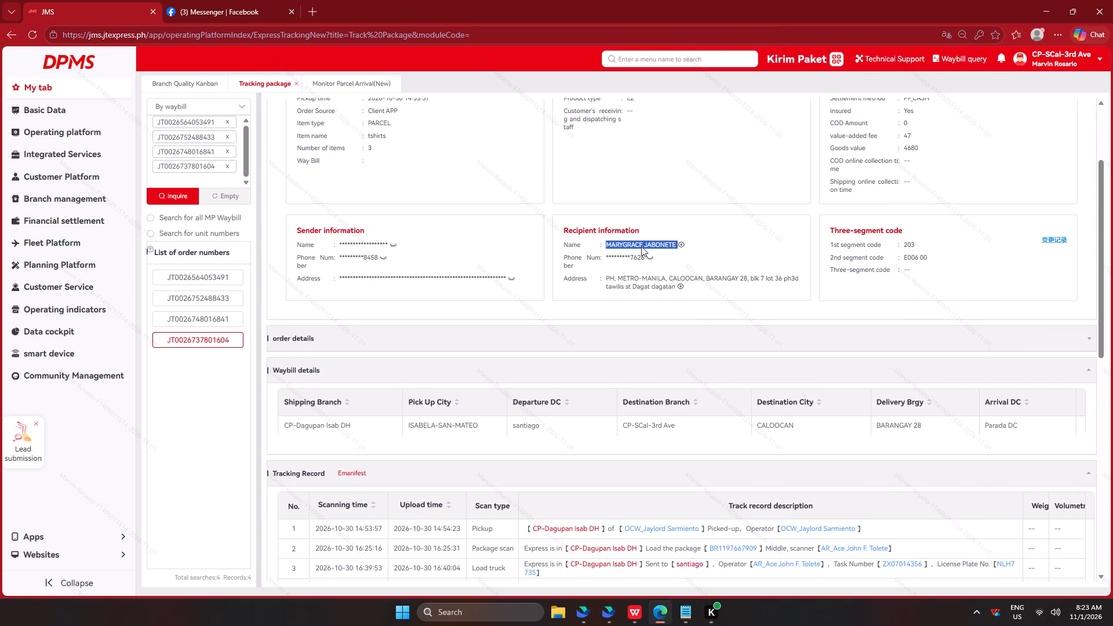
{"action": "left_click", "coordinate": [641, 246]}
{"action": "key", "text": "ctrl+c"}
{"action": "key", "text": "ctrl+c"}
{"action": "key", "text": "ctrl+c"}
{"action": "key", "text": "alt+Tab"}
{"action": "key", "text": "ctrl+v"}
{"action": "key", "text": "Return"}
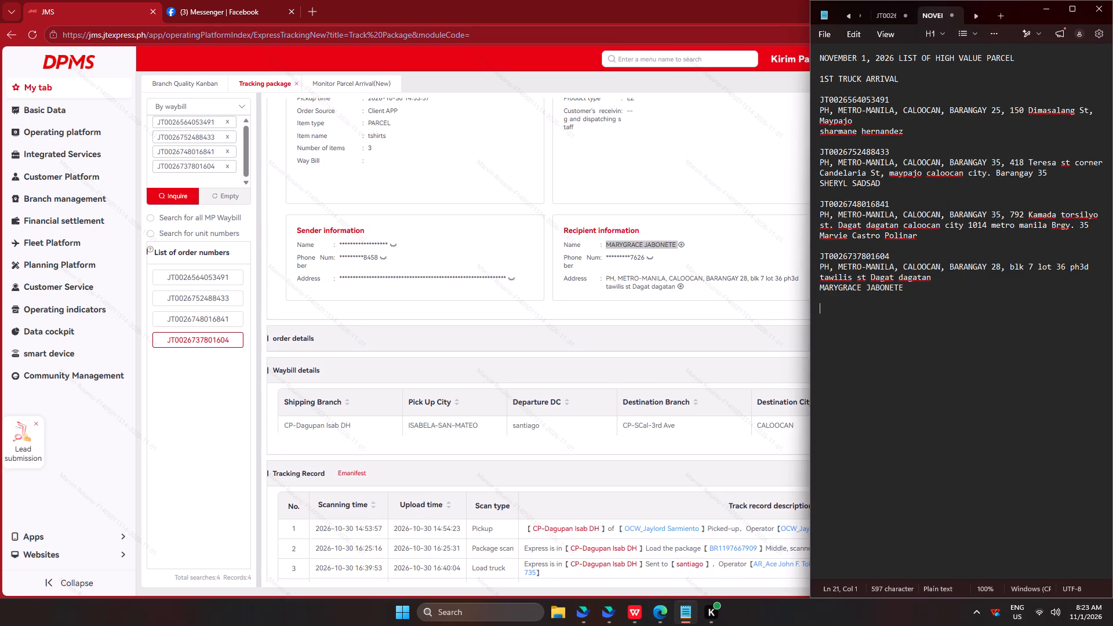
Maximize Notepad and close the TICKET 102626, PROBLEMATIC PRIO TO DEIVERY SCAN and ARRIVED NO DS notes without saving their changes.
{"action": "left_click", "coordinate": [1072, 3]}
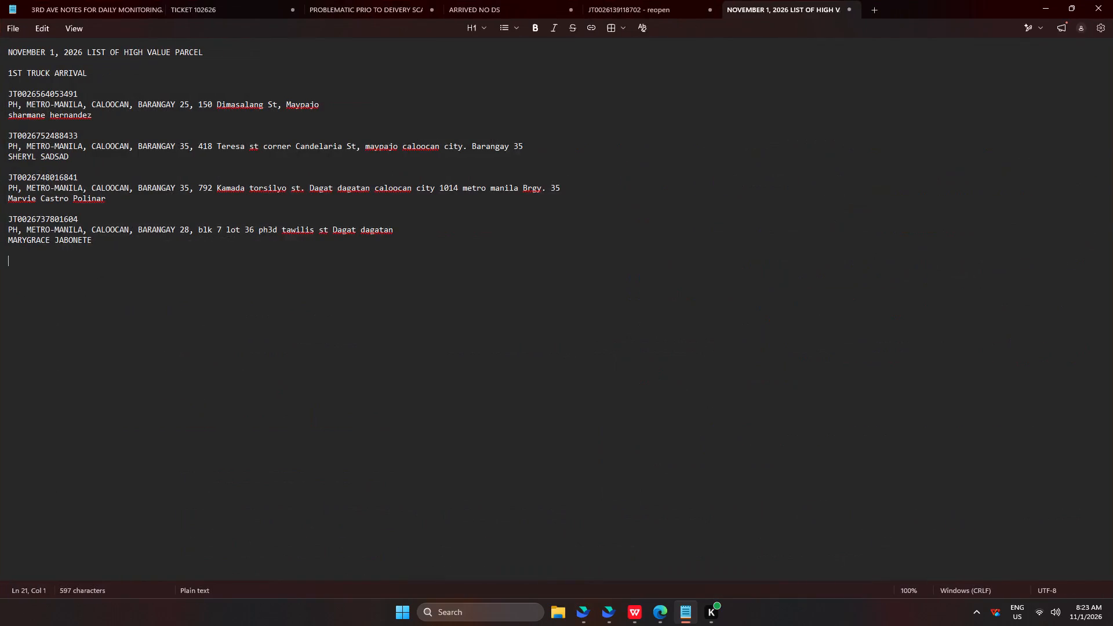
{"action": "left_click", "coordinate": [223, 13]}
{"action": "left_click", "coordinate": [288, 7]}
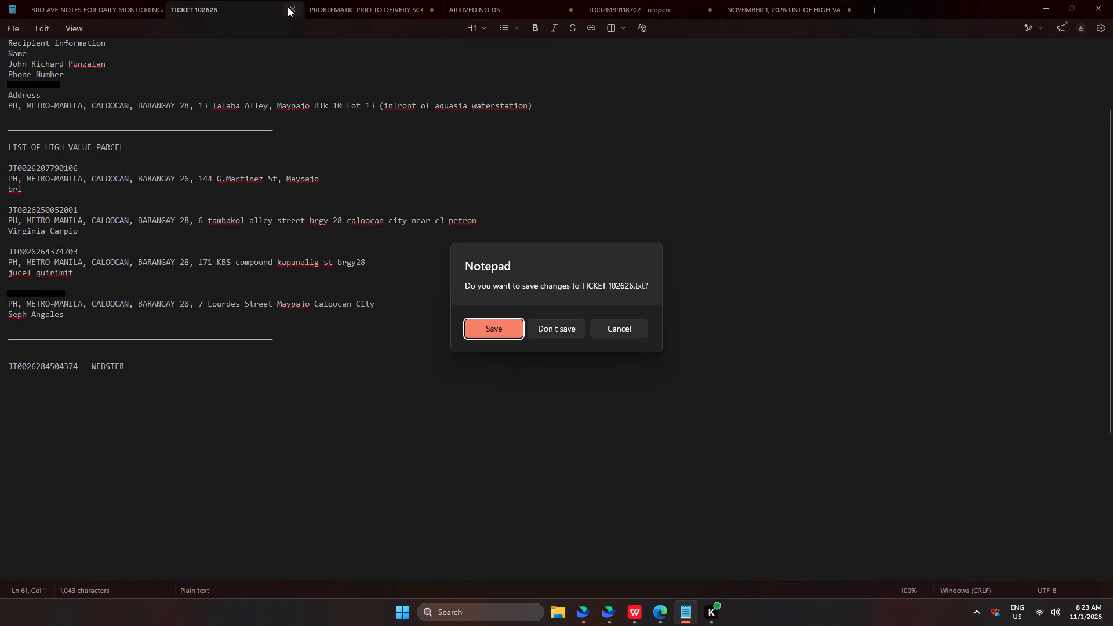
{"action": "left_click", "coordinate": [579, 329]}
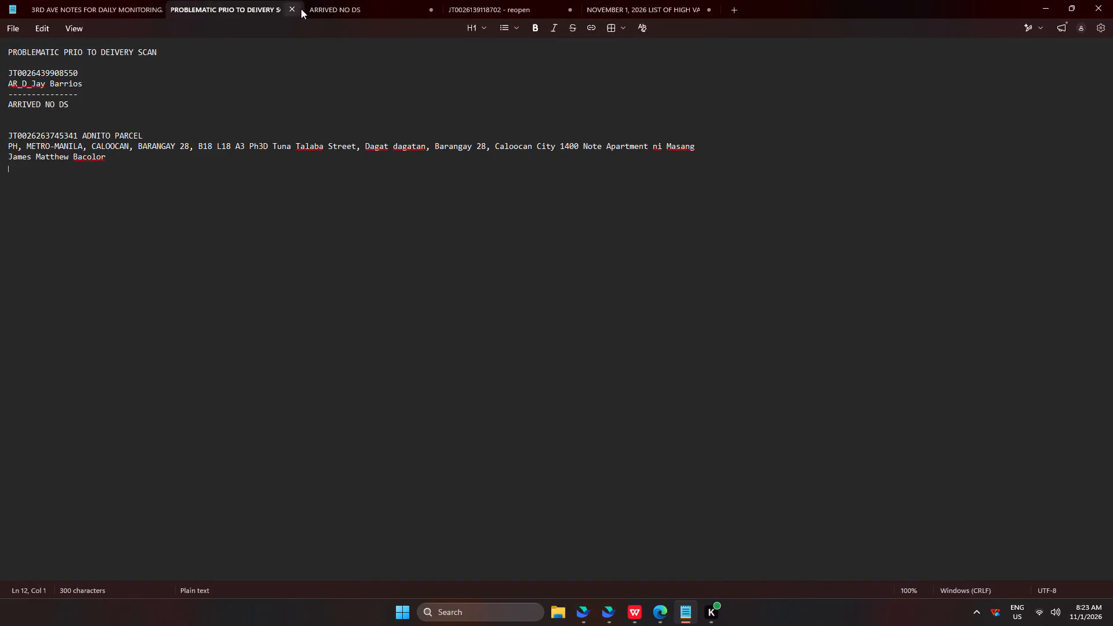
{"action": "left_click", "coordinate": [301, 9]}
{"action": "left_click", "coordinate": [554, 321]}
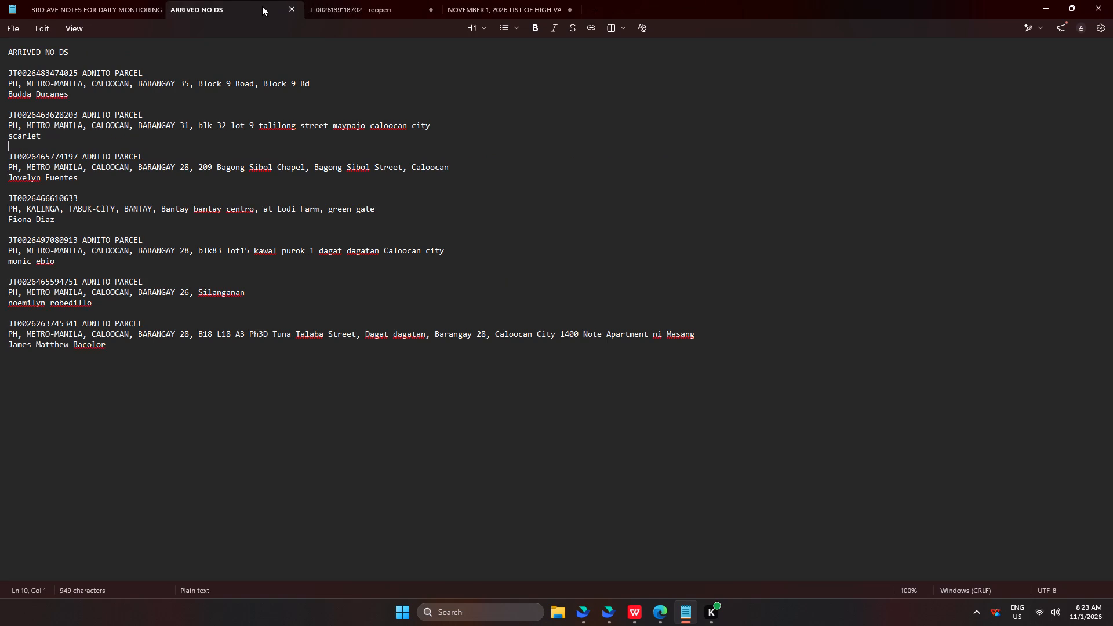
{"action": "left_click", "coordinate": [294, 5]}
{"action": "left_click", "coordinate": [567, 330]}
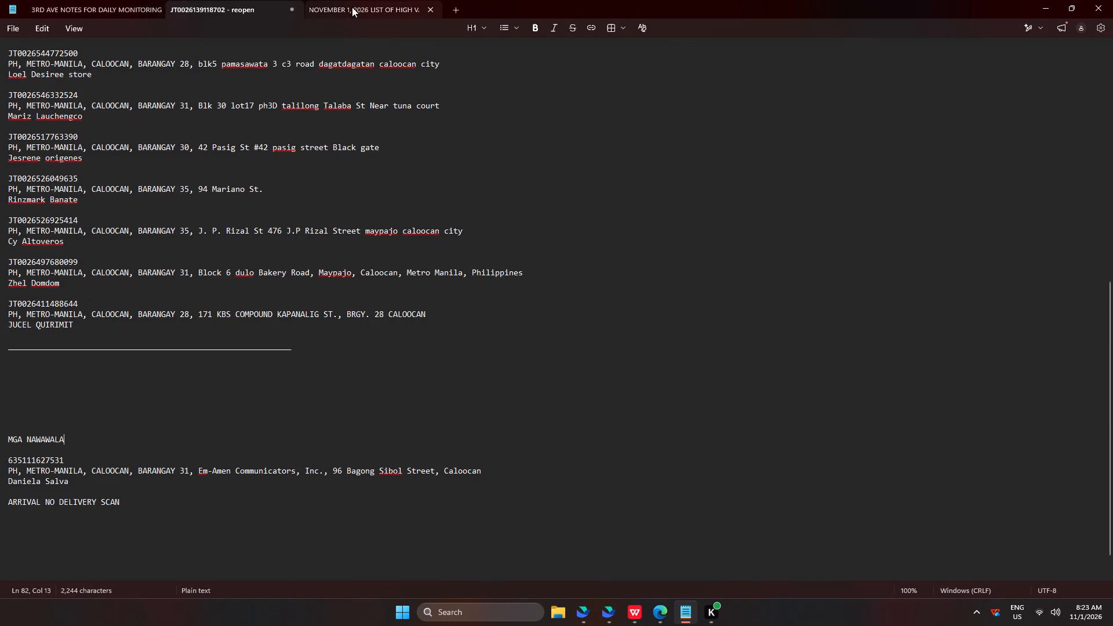
{"action": "double_click", "coordinate": [52, 456]}
{"action": "key", "text": "ctrl+c"}
{"action": "key", "text": "ctrl+c"}
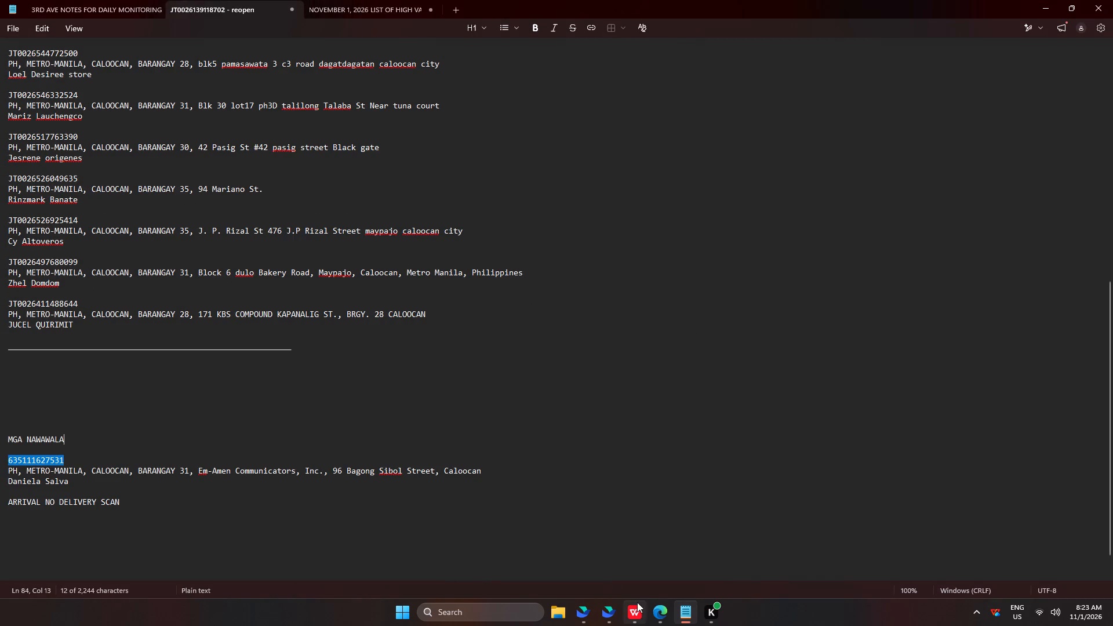
{"action": "key", "text": "ctrl+c"}
{"action": "key", "text": "ctrl+c"}
{"action": "key", "text": "ctrl+c"}
{"action": "left_click", "coordinate": [656, 613], "text": "ctrl"}
{"action": "left_click", "coordinate": [241, 195]}
{"action": "left_click", "coordinate": [213, 177]}
{"action": "key", "text": "ctrl+v"}
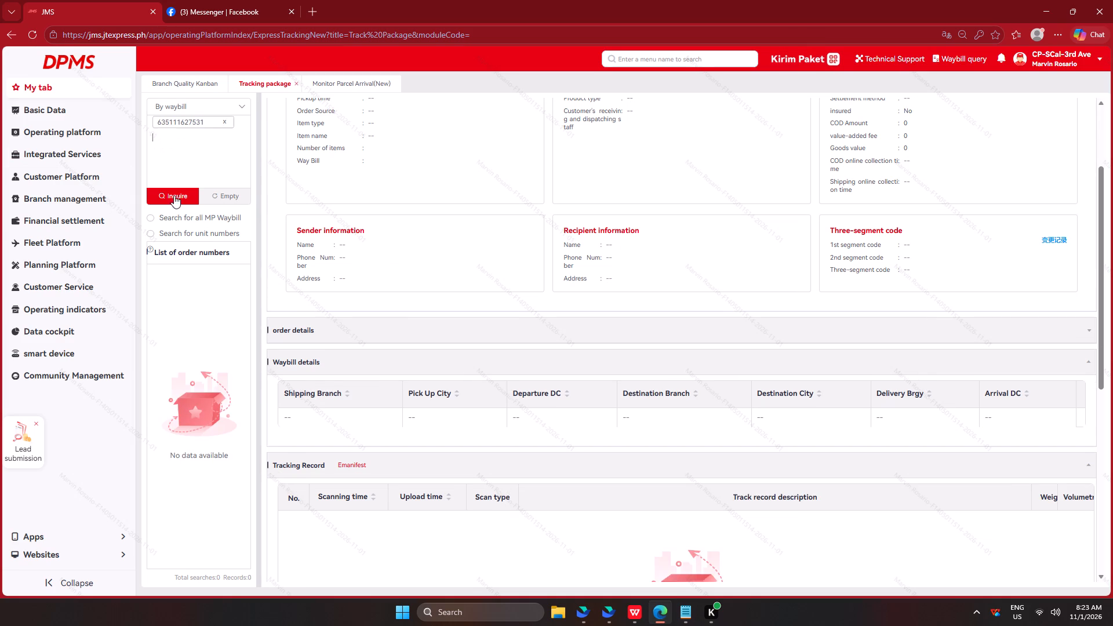
{"action": "left_click", "coordinate": [173, 195]}
{"action": "scroll", "coordinate": [413, 324], "scroll_direction": "down", "scroll_amount": 15}
{"action": "key", "text": "alt+Tab"}
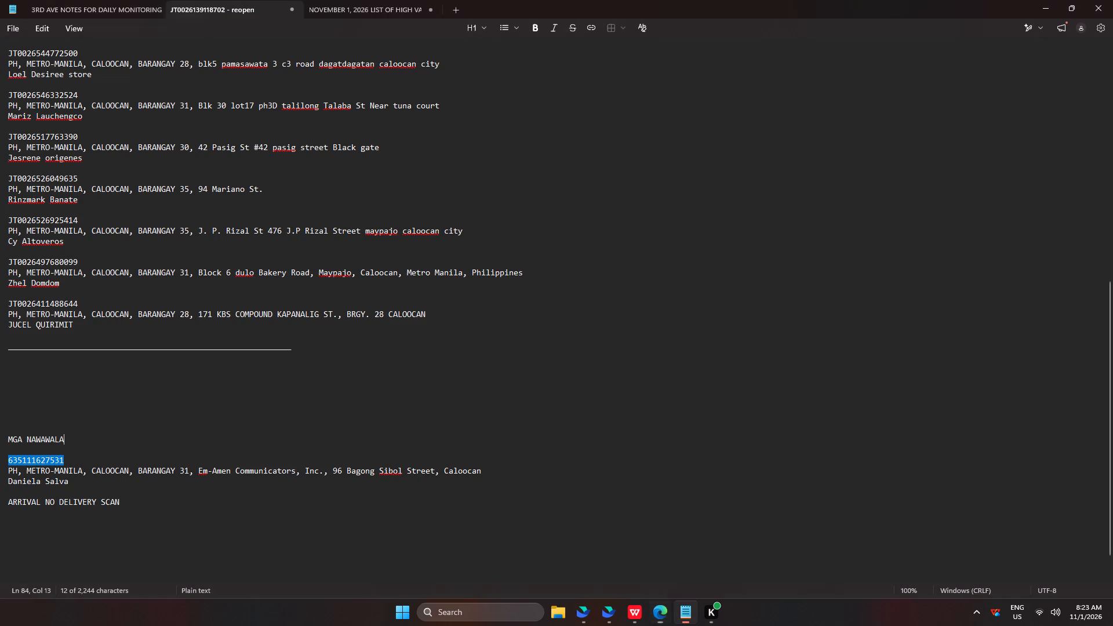
{"action": "left_click_drag", "start_coordinate": [176, 520], "coordinate": [0, 462]}
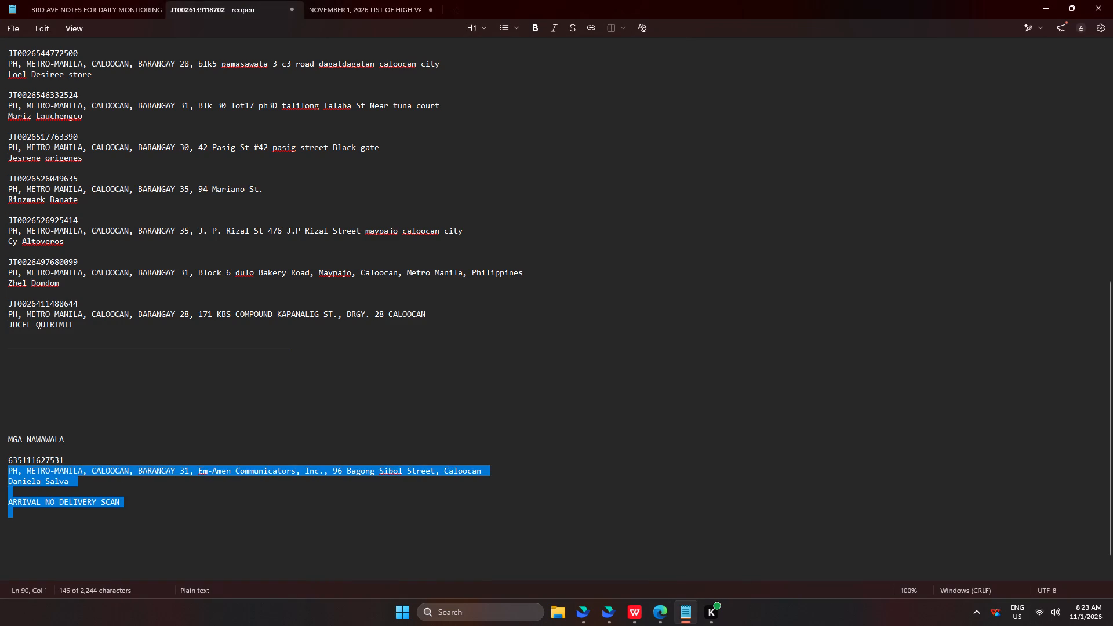
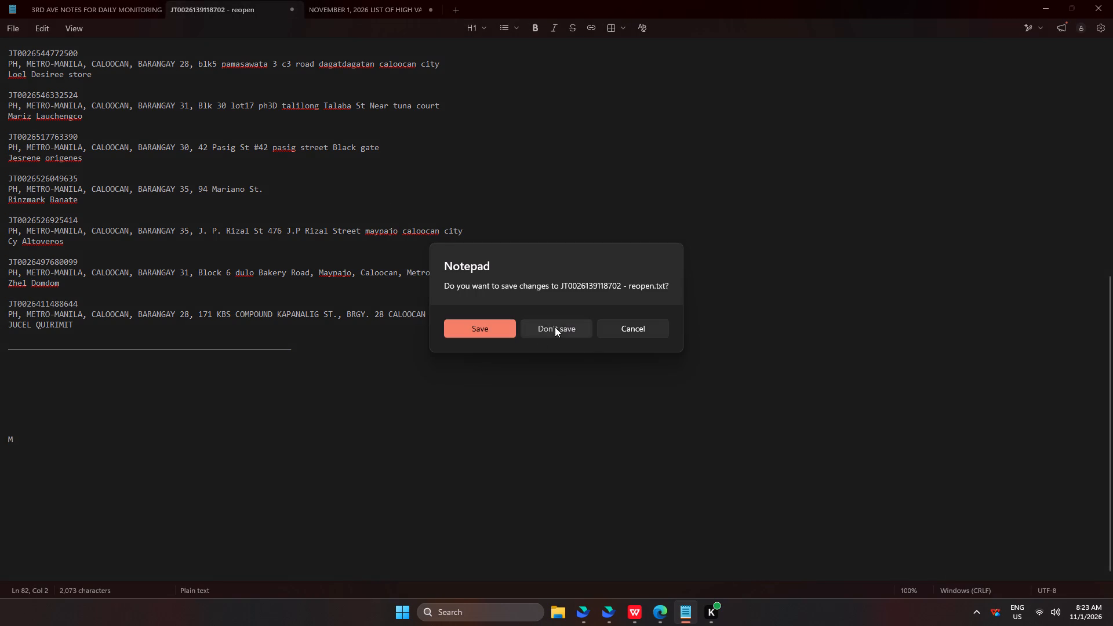
Restore the Notepad window beside Messenger, extend it down to the taskbar, and show the 3RD AVE NOTES FOR DAILY MONITORING note.
{"action": "left_click", "coordinate": [1070, 8]}
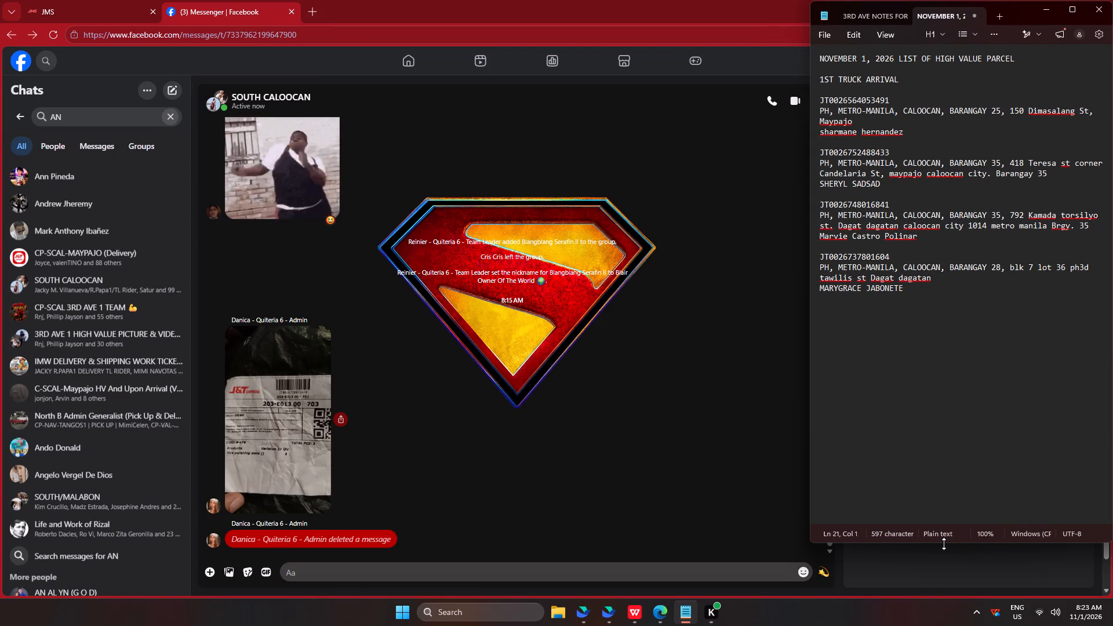
{"action": "left_click_drag", "start_coordinate": [944, 544], "coordinate": [916, 598]}
{"action": "left_click", "coordinate": [872, 20]}
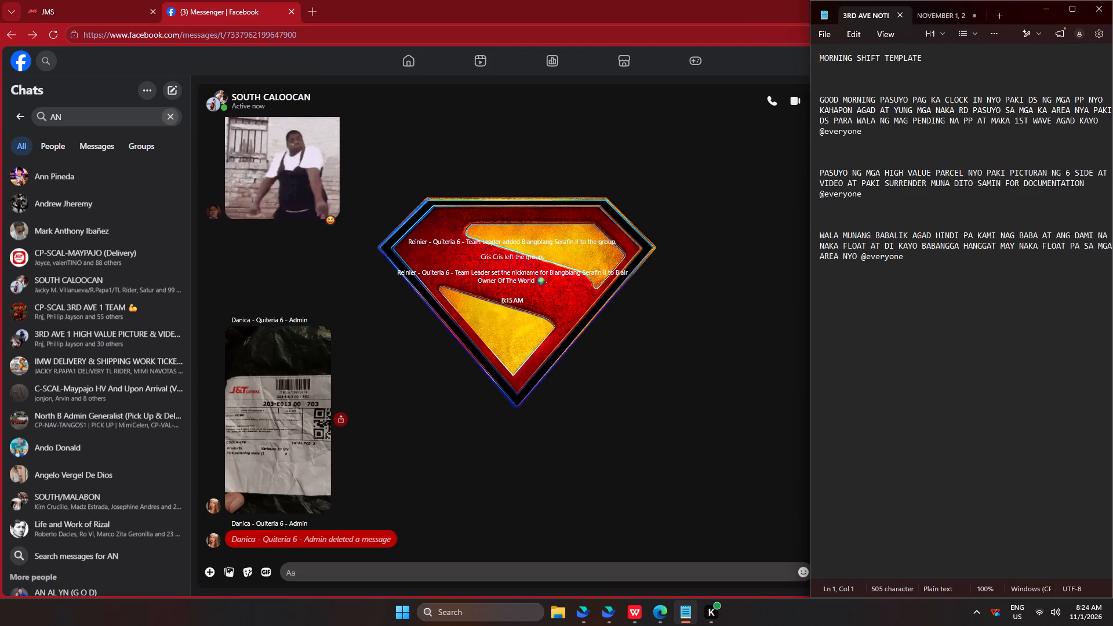
Copy the high-value parcel picture and video reminder from the 3RD AVE notes to below the last recipient in the NOVEMBER 1, 2026 list.
{"action": "left_click_drag", "start_coordinate": [886, 196], "coordinate": [819, 175]}
{"action": "key", "text": "ctrl+c"}
{"action": "key", "text": "ctrl+c"}
{"action": "key", "text": "ctrl+c"}
{"action": "key", "text": "ctrl+c"}
{"action": "left_click", "coordinate": [936, 13], "text": "ctrl"}
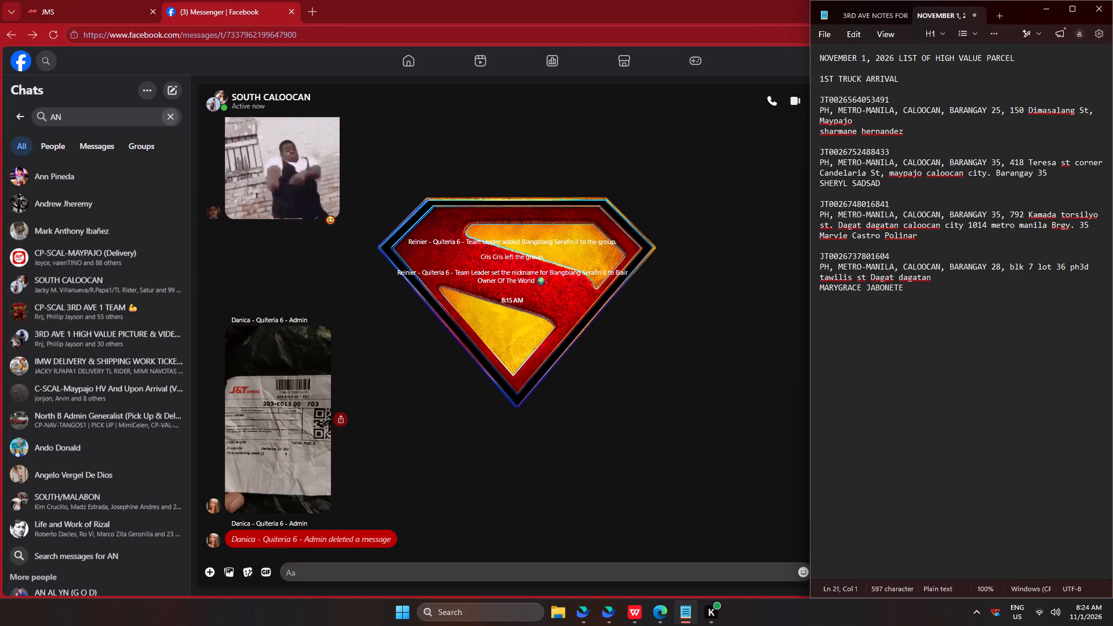
{"action": "left_click", "coordinate": [872, 306]}
{"action": "key", "text": "Return"}
{"action": "key", "text": "ctrl+v"}
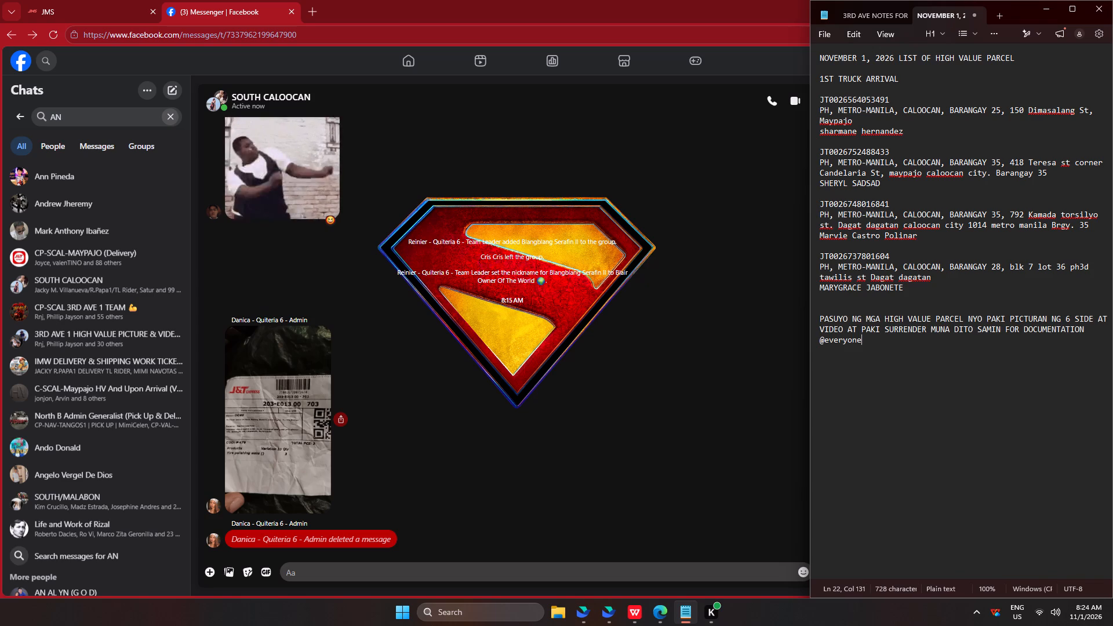
Add the subheading "2ND TRUCK ARRIVAL" with blank lines below it, between the last recipient and the picture and video reminder.
{"action": "left_click", "coordinate": [860, 307]}
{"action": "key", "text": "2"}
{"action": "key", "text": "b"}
{"action": "key", "text": "BackSpace"}
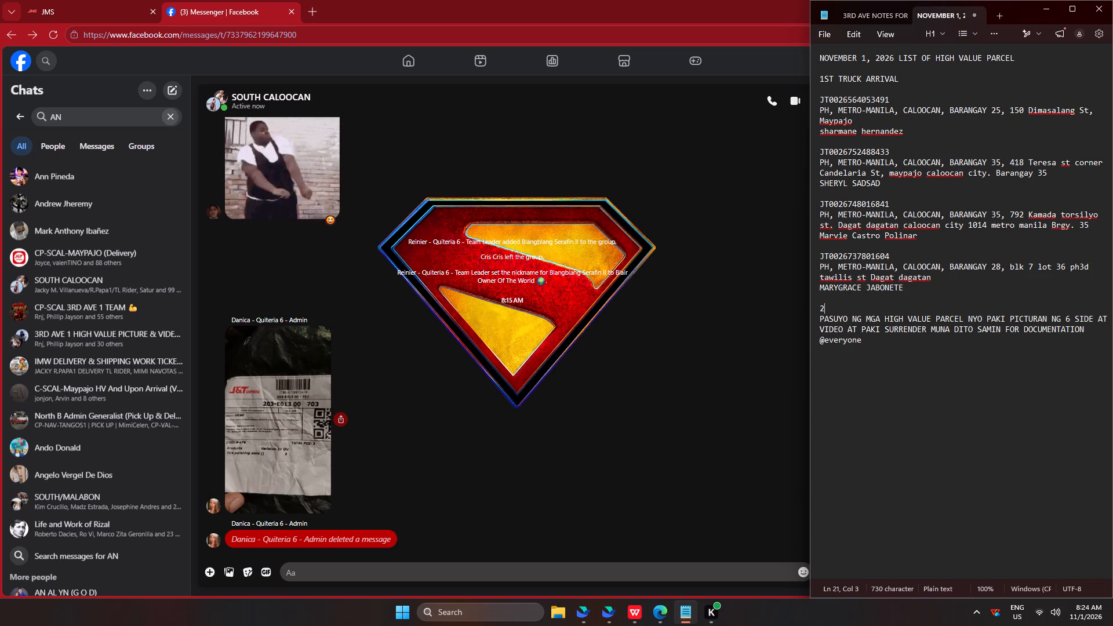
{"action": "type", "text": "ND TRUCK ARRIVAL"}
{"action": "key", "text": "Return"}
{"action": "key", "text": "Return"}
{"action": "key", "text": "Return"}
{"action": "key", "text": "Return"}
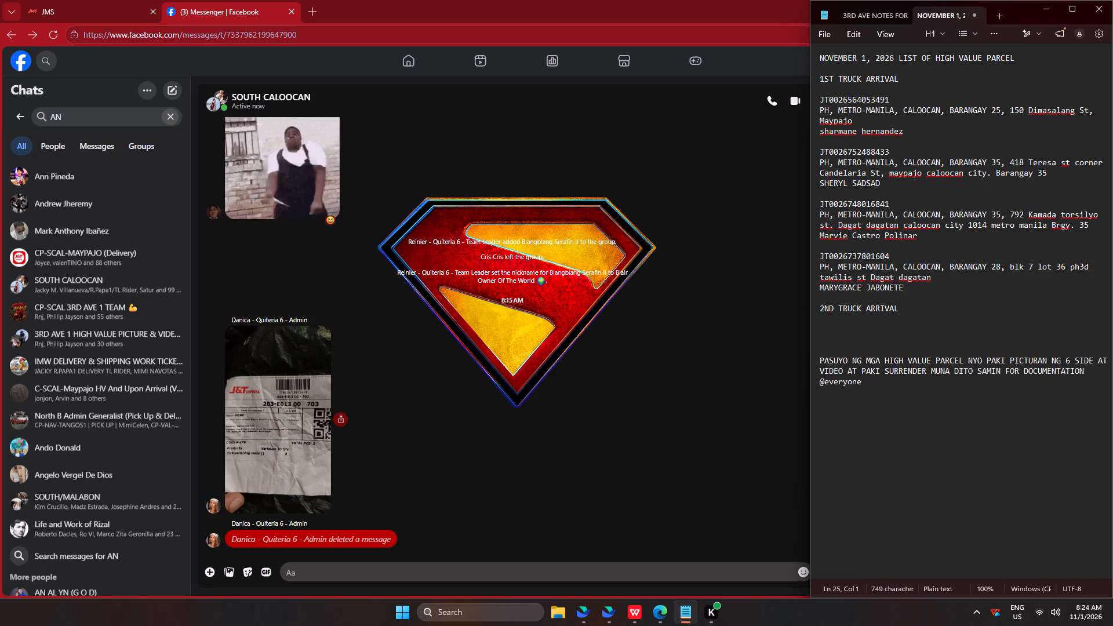
{"action": "left_click_drag", "start_coordinate": [871, 386], "coordinate": [750, 0]}
{"action": "key", "text": "ctrl+c"}
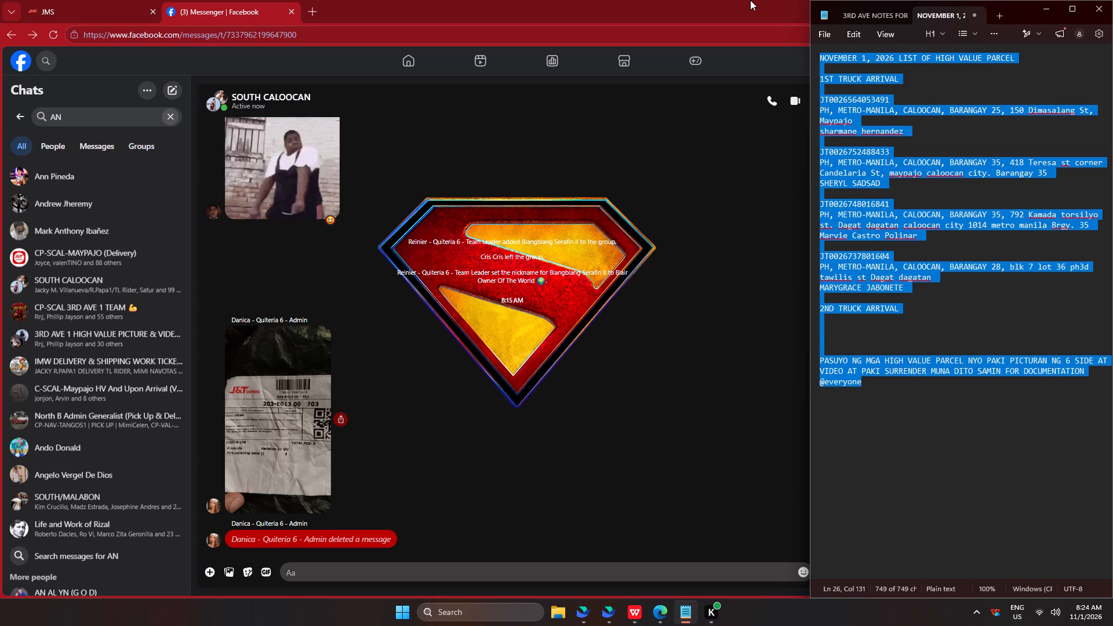
{"action": "key", "text": "ctrl+c"}
{"action": "key", "text": "ctrl+c"}
{"action": "key", "text": "ctrl+c"}
{"action": "key", "text": "ctrl+c"}
{"action": "key", "text": "ctrl+c"}
{"action": "key", "text": "ctrl+c"}
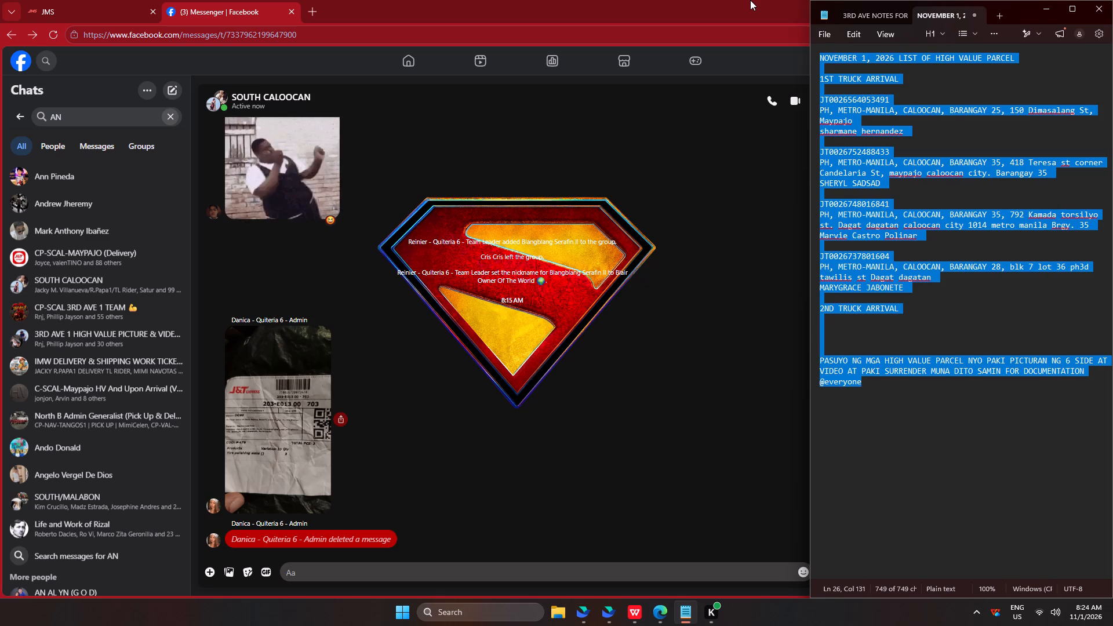
{"action": "key", "text": "ctrl+c"}
{"action": "key", "text": "ctrl+c"}
{"action": "key", "text": "ctrl+c"}
{"action": "key", "text": "ctrl+c"}
{"action": "key", "text": "ctrl+c"}
{"action": "key", "text": "ctrl+c"}
{"action": "key", "text": "ctrl+c"}
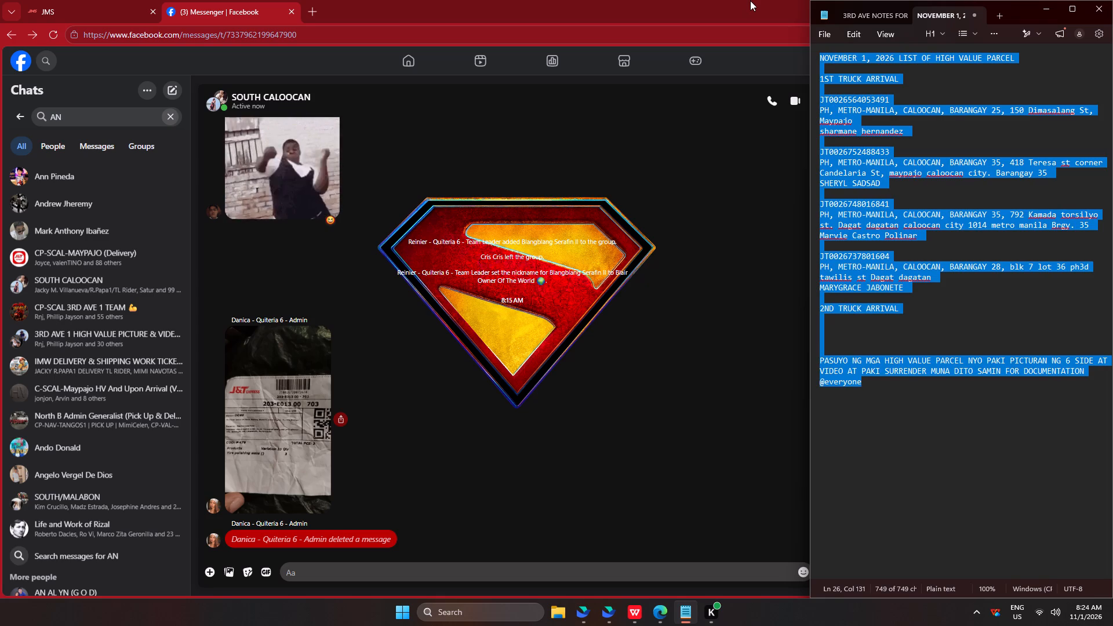
{"action": "key", "text": "ctrl+c"}
{"action": "key", "text": "ctrl+c"}
{"action": "key", "text": "ctrl+c"}
{"action": "key", "text": "ctrl+c"}
{"action": "key", "text": "ctrl+c"}
{"action": "key", "text": "ctrl+c"}
{"action": "key", "text": "ctrl+c"}
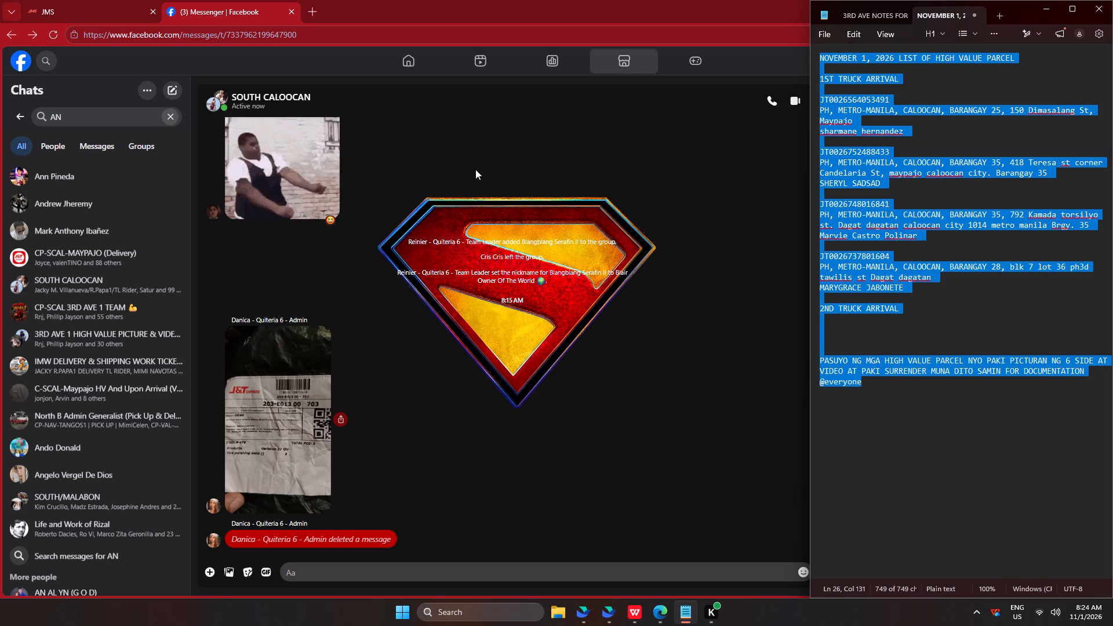
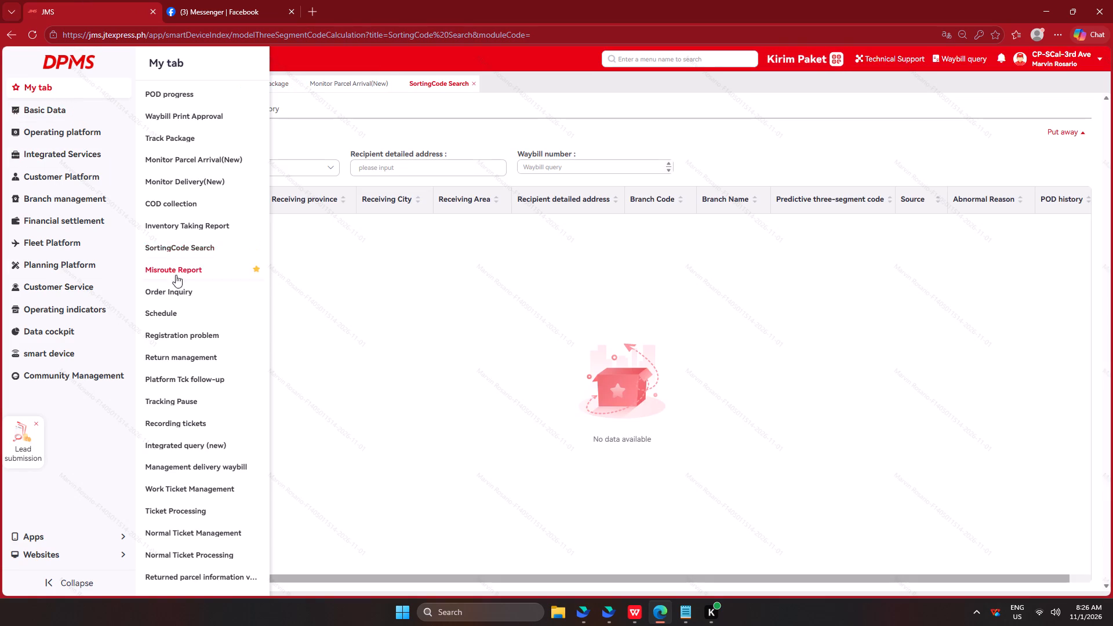
Open the Misroute Report alongside the SortingCode Search page.
{"action": "left_click", "coordinate": [178, 275]}
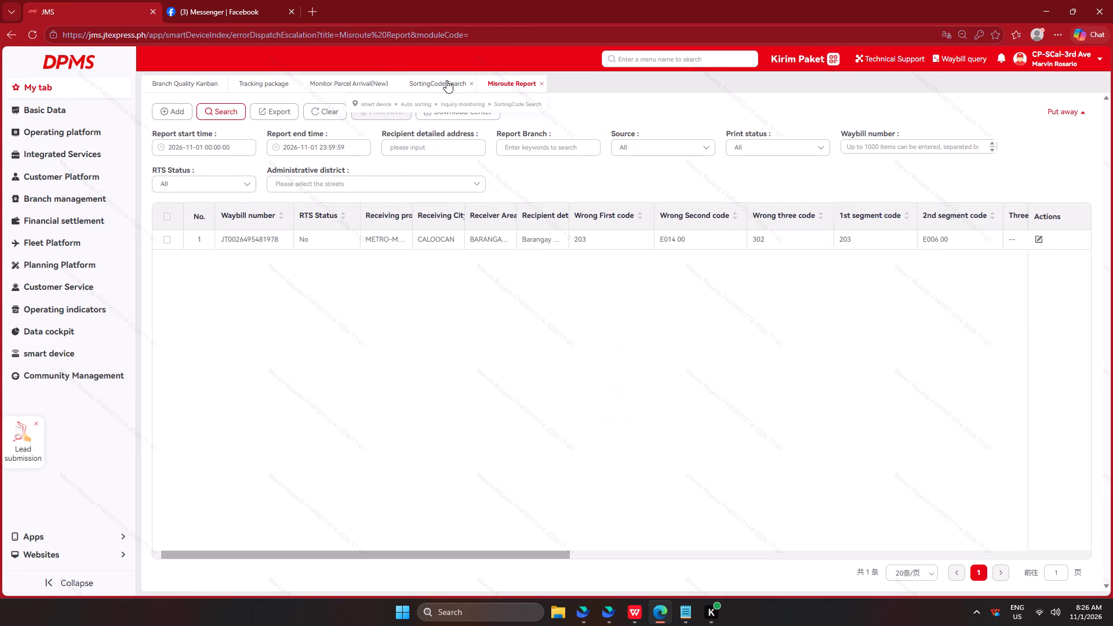
{"action": "left_click", "coordinate": [447, 79]}
{"action": "left_click", "coordinate": [585, 171]}
{"action": "key", "text": "k"}
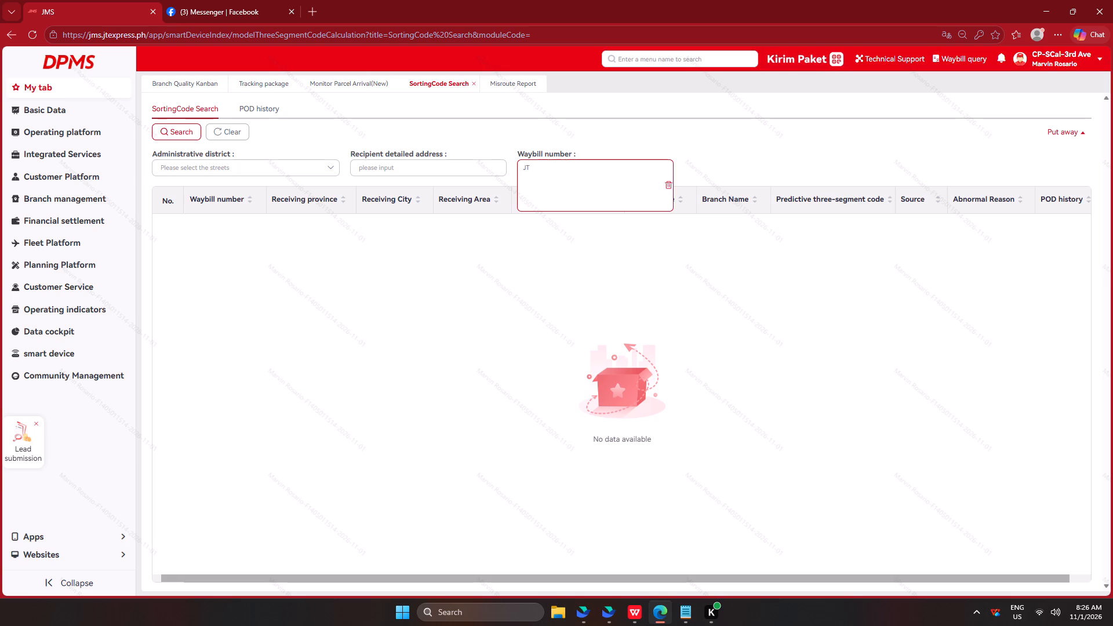
{"action": "key", "text": "0"}
{"action": "key", "text": "0"}
{"action": "key", "text": "2"}
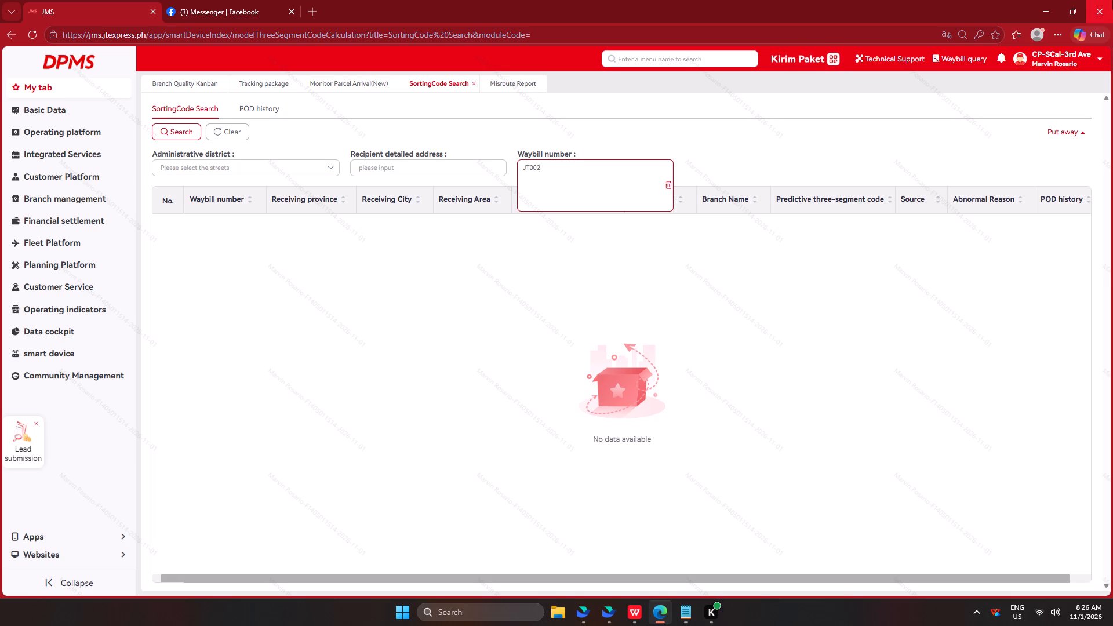
{"action": "key", "text": "6"}
{"action": "key", "text": "7"}
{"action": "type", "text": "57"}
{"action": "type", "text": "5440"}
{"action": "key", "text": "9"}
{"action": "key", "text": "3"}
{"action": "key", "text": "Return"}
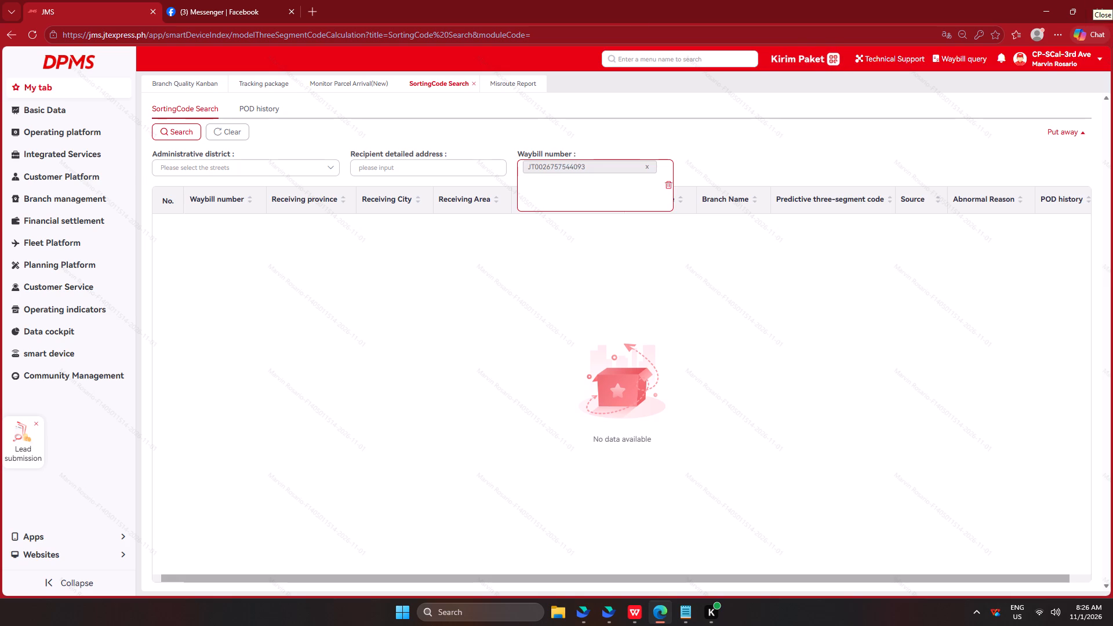
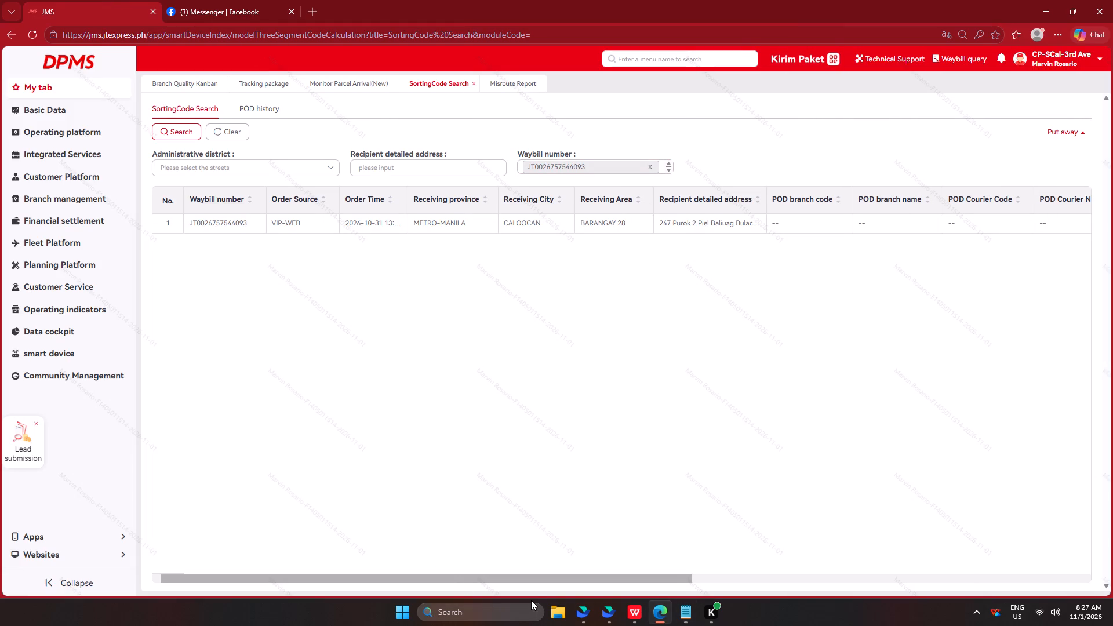
Check the POD history of the listed waybill and return to the SortingCode Search results.
{"action": "left_click_drag", "start_coordinate": [541, 581], "coordinate": [1112, 585]}
{"action": "left_click", "coordinate": [1037, 218]}
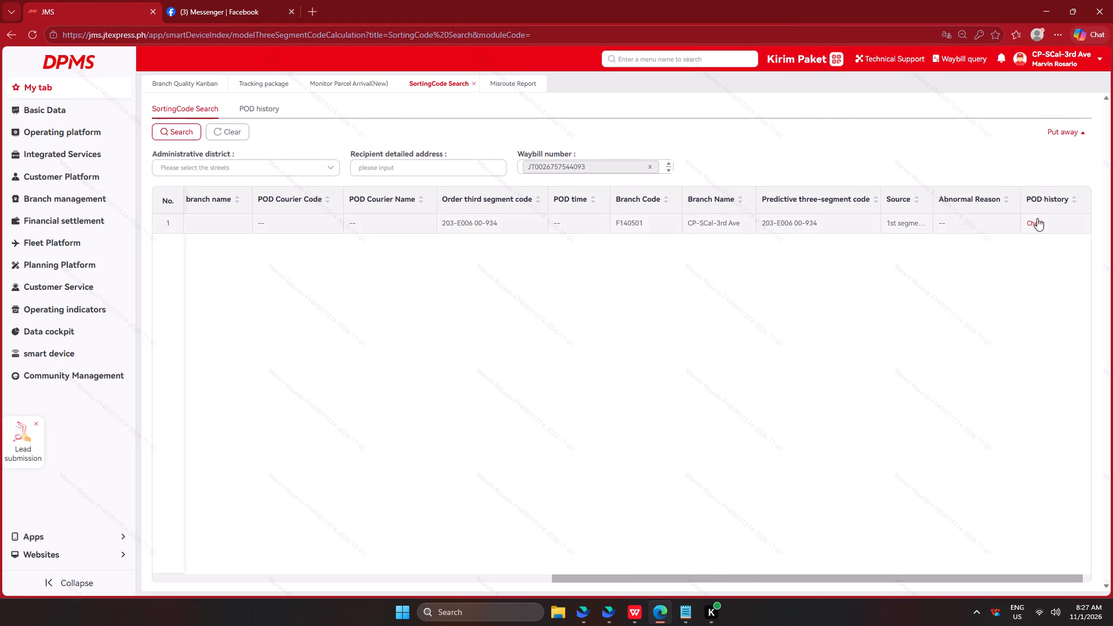
{"action": "left_click", "coordinate": [174, 110]}
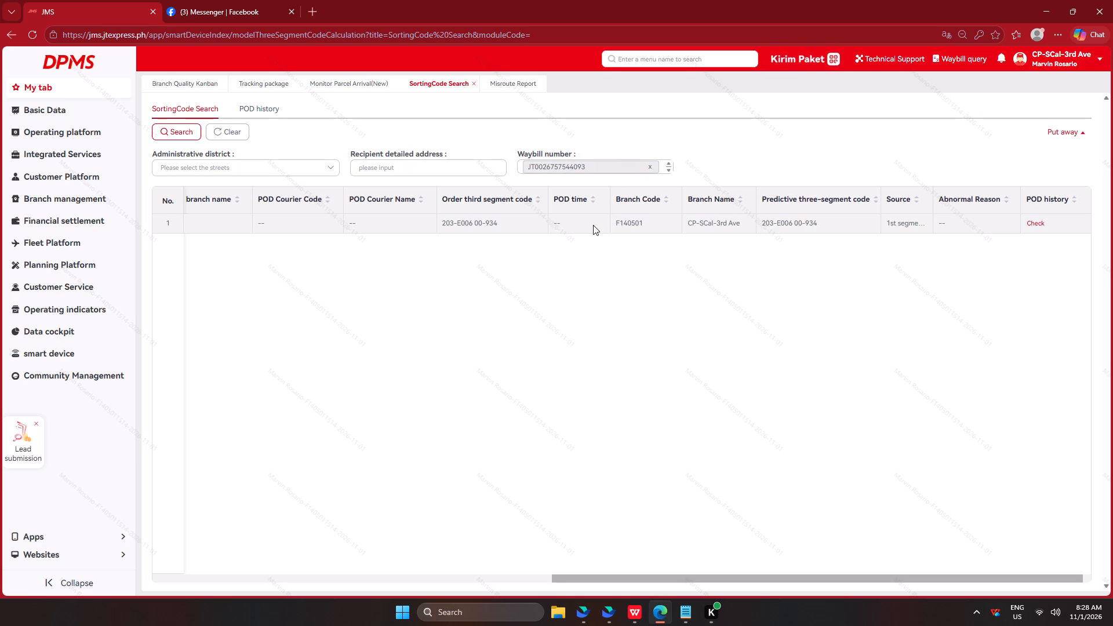
Remove the current waybill number from the SortingCode Search filter.
{"action": "left_click", "coordinate": [652, 169]}
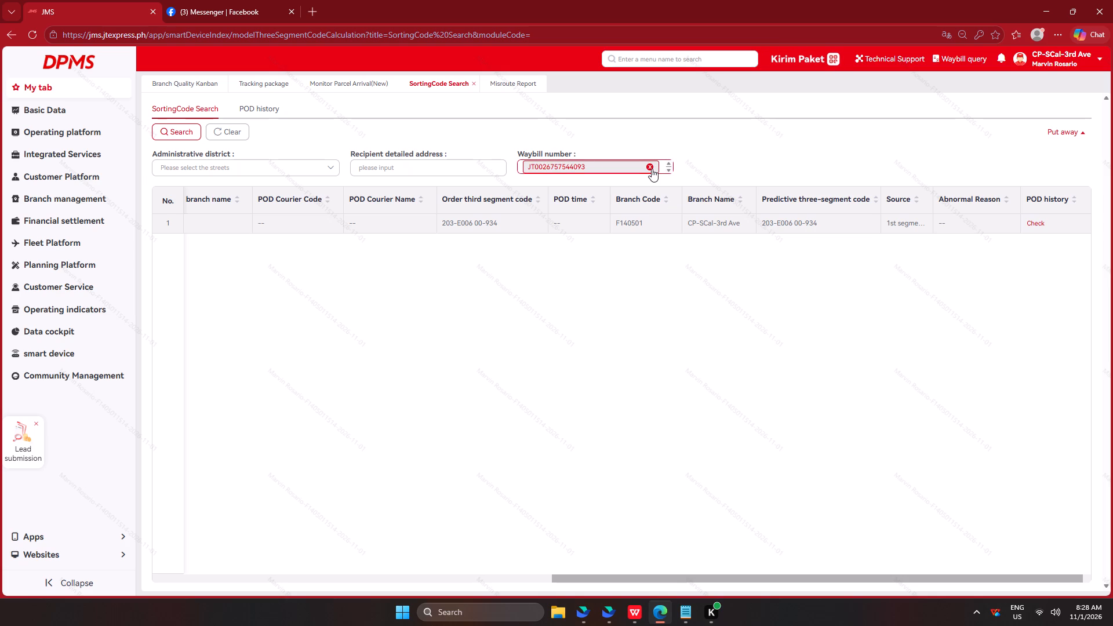
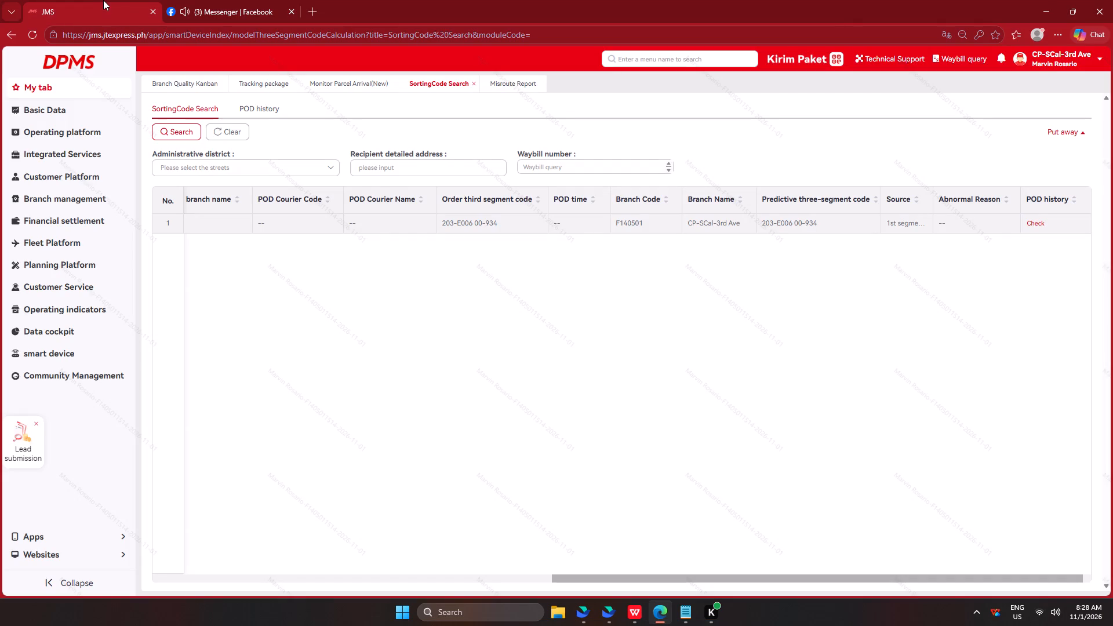
{"action": "left_click", "coordinate": [566, 167]}
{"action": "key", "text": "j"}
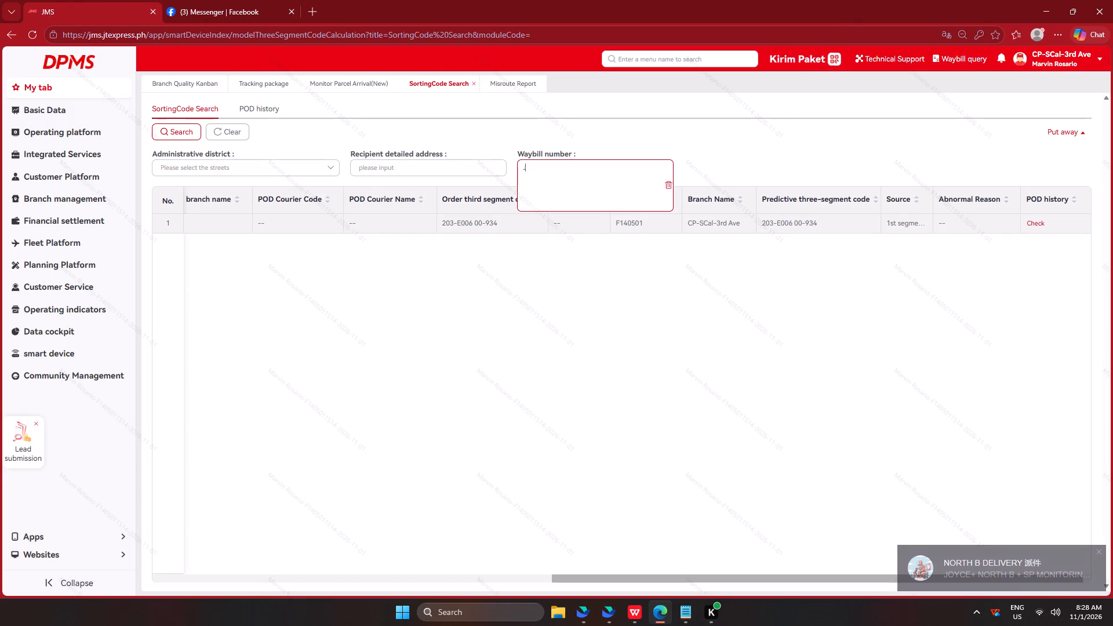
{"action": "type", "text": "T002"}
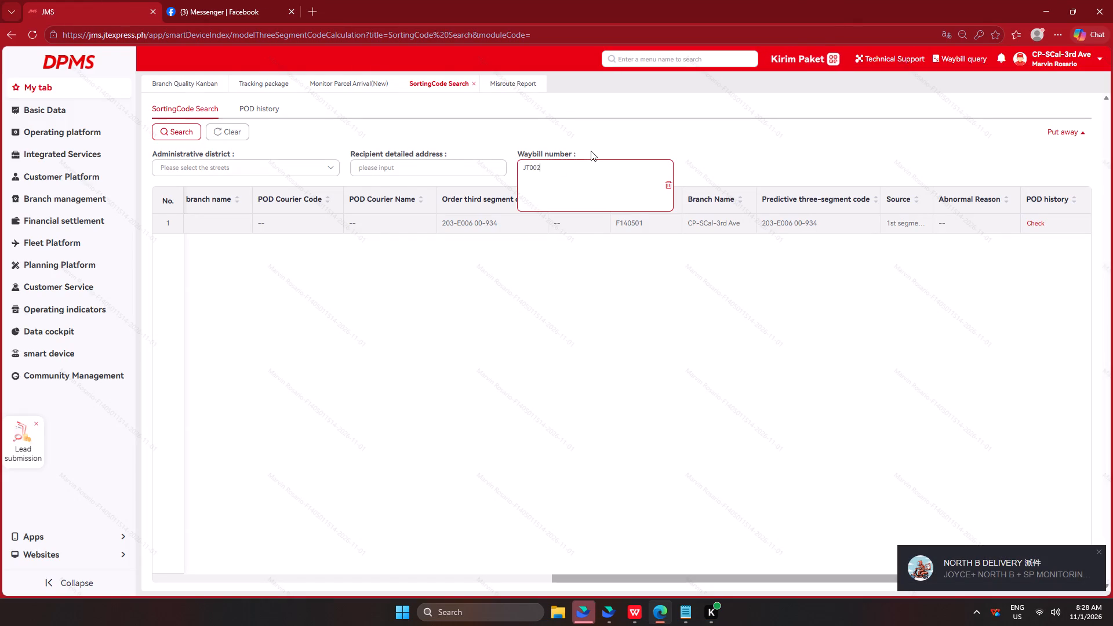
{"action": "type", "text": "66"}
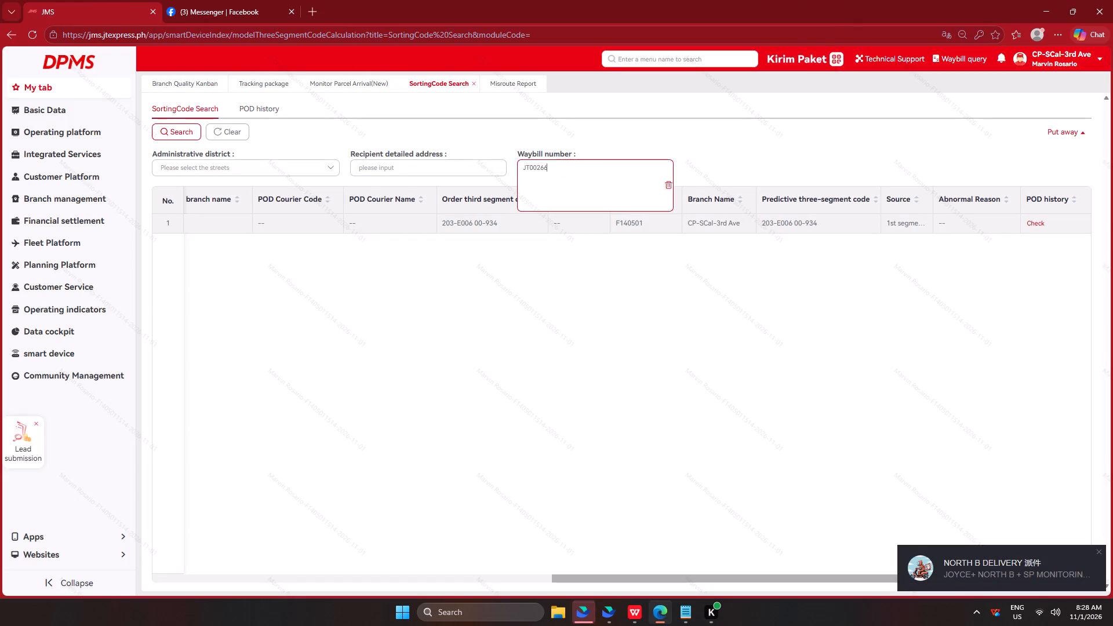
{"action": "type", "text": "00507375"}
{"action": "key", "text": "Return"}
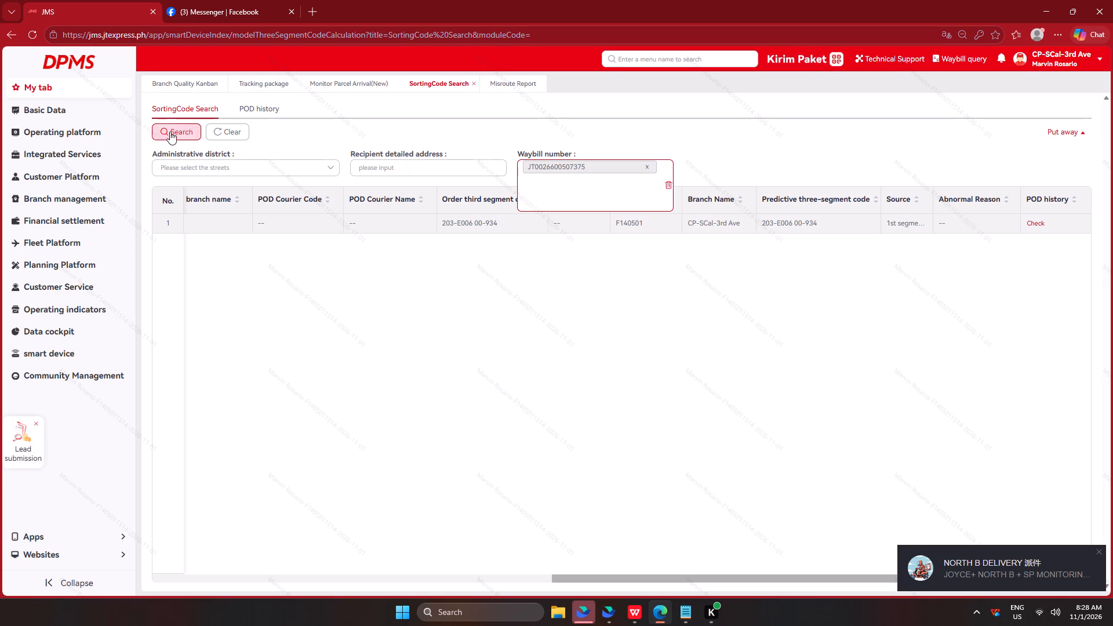
{"action": "left_click", "coordinate": [170, 132]}
{"action": "left_click", "coordinate": [1039, 220]}
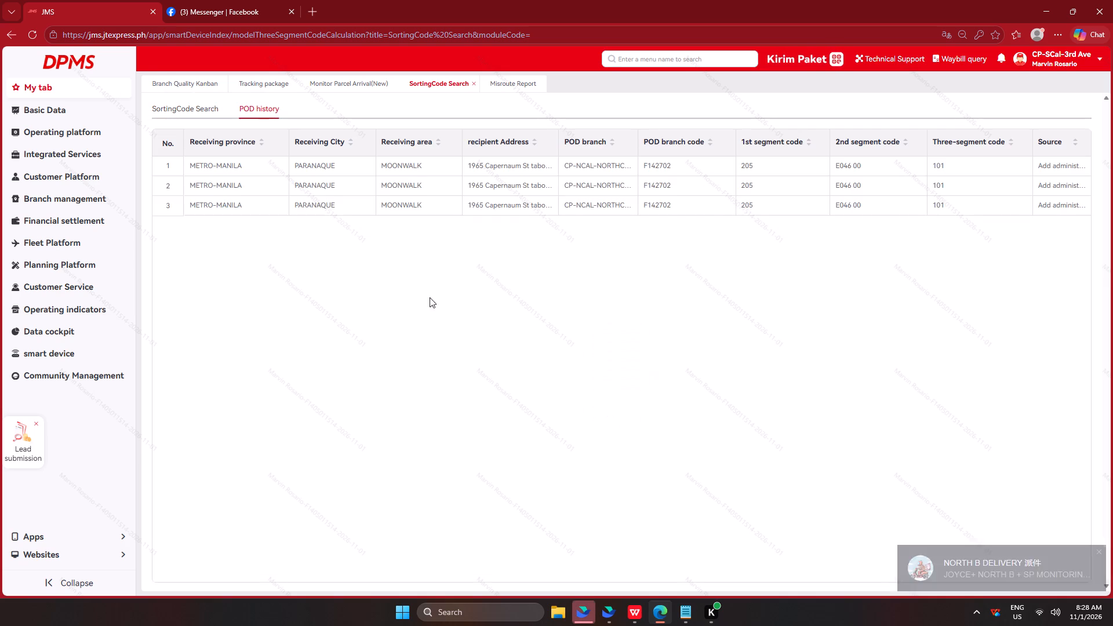
{"action": "triple_click", "coordinate": [603, 164]}
{"action": "key", "text": "ctrl+c"}
{"action": "key", "text": "ctrl+c"}
{"action": "key", "text": "ctrl+c"}
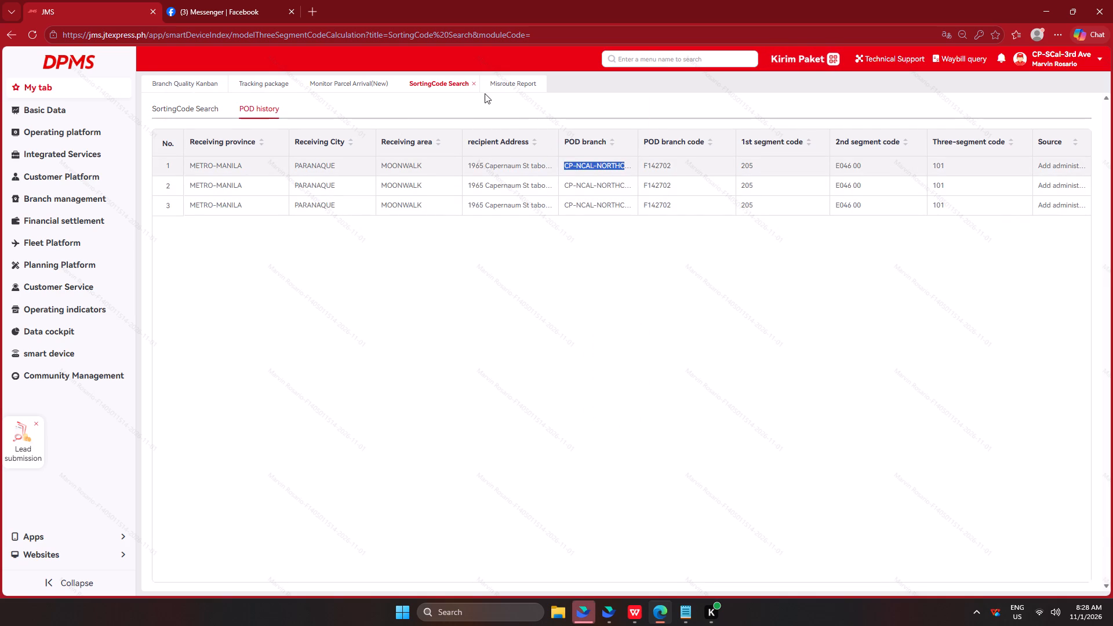
{"action": "key", "text": "ctrl+c"}
{"action": "key", "text": "ctrl+c"}
{"action": "key", "text": "ctrl+c"}
Start a new Misroute Report entry and set the correct branch to CP-NCAL-NORTHCAL 12.
{"action": "left_click", "coordinate": [510, 88]}
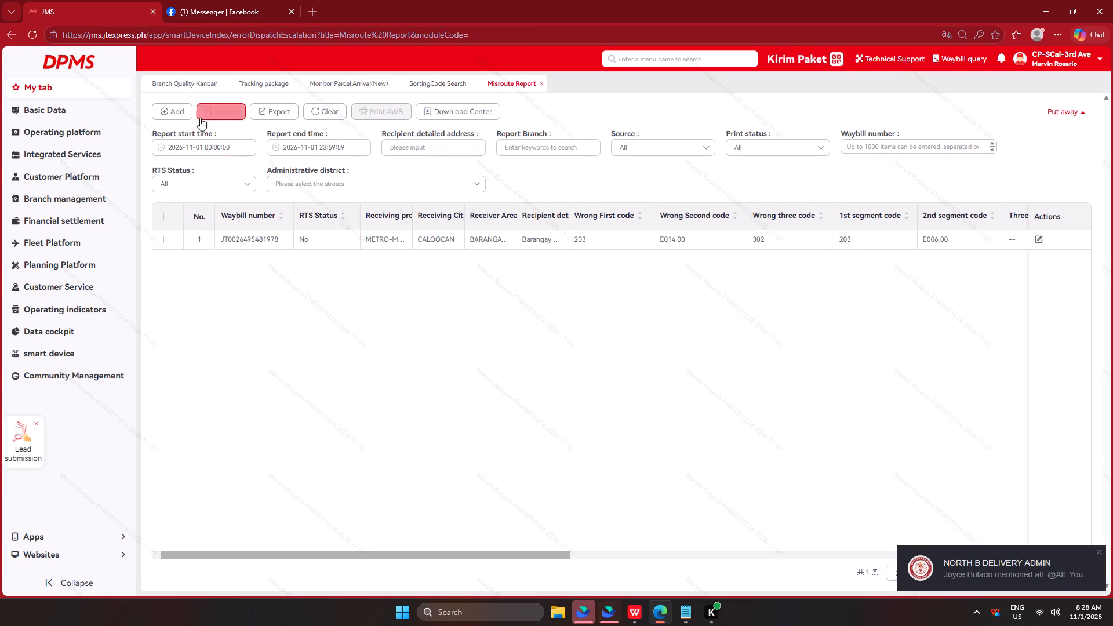
{"action": "left_click", "coordinate": [178, 117]}
{"action": "left_click", "coordinate": [489, 179]}
{"action": "left_click", "coordinate": [371, 177]}
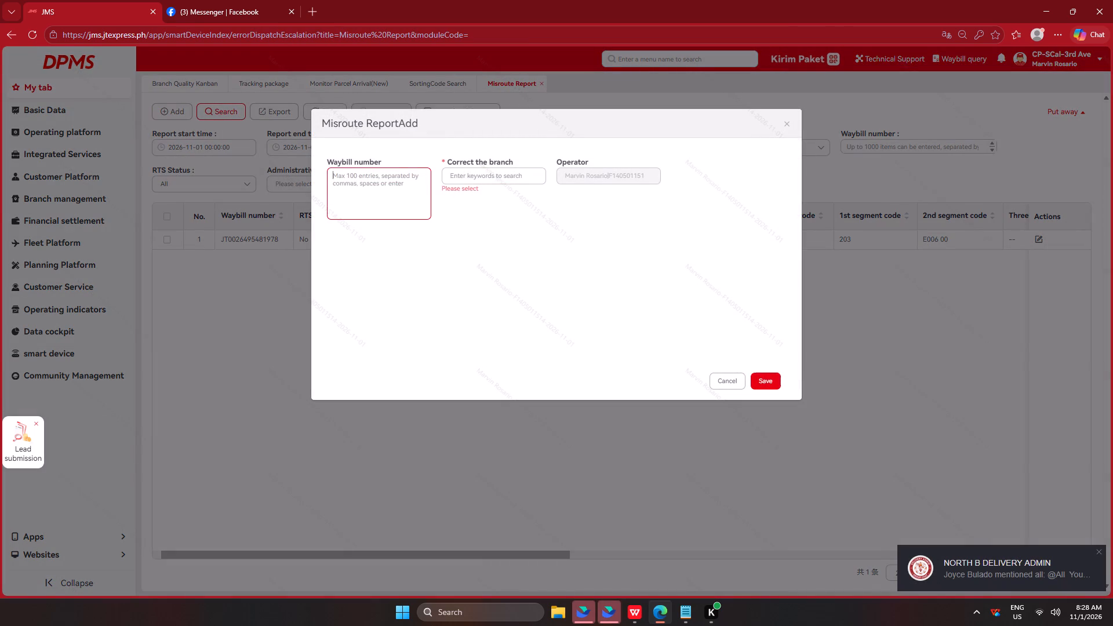
{"action": "key", "text": "ctrl+v"}
{"action": "left_click", "coordinate": [427, 191]}
{"action": "left_click", "coordinate": [489, 171]}
{"action": "key", "text": "ctrl+v"}
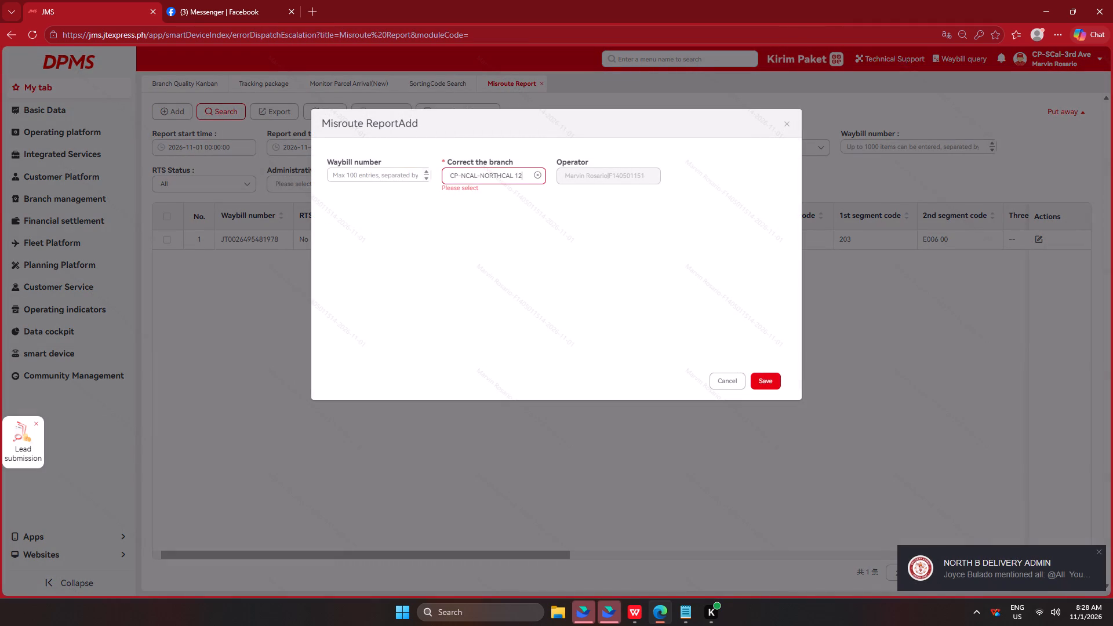
{"action": "left_click", "coordinate": [481, 198]}
{"action": "left_click", "coordinate": [376, 173]}
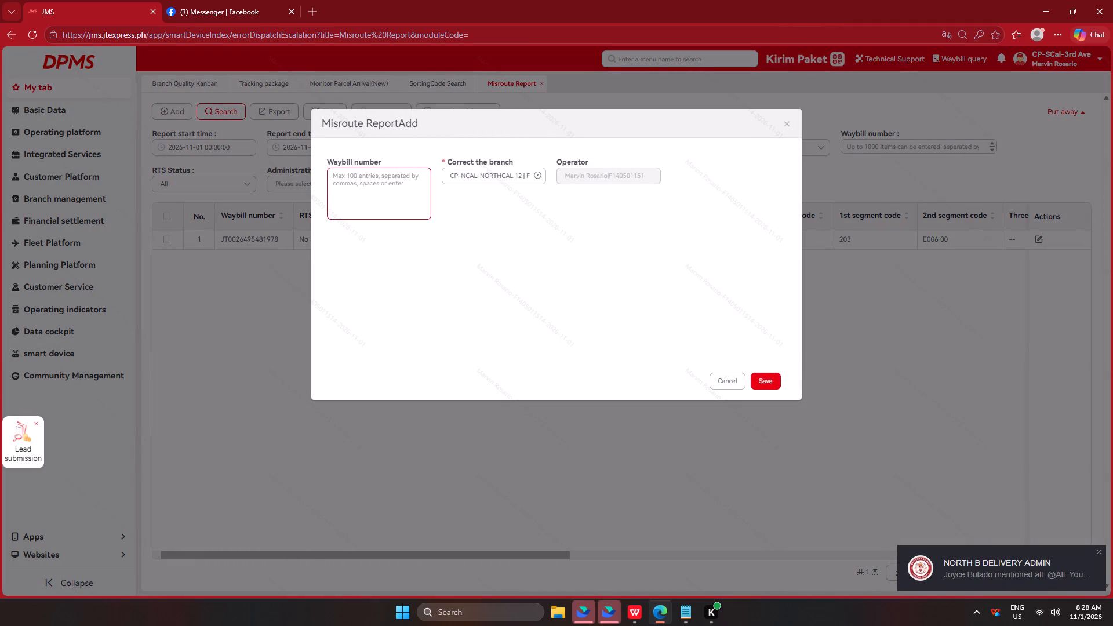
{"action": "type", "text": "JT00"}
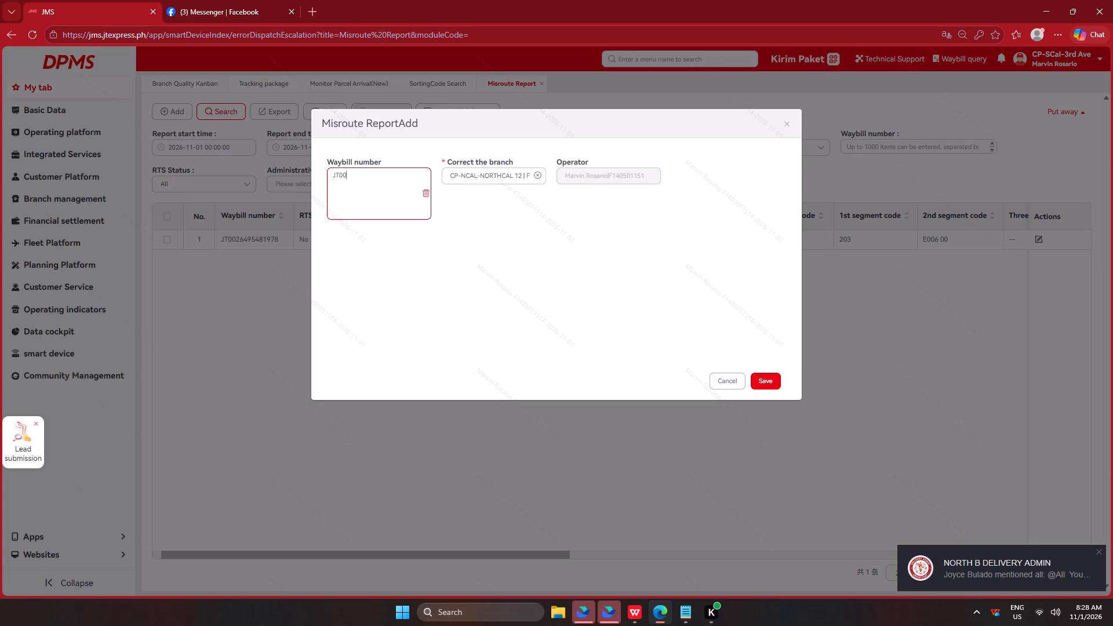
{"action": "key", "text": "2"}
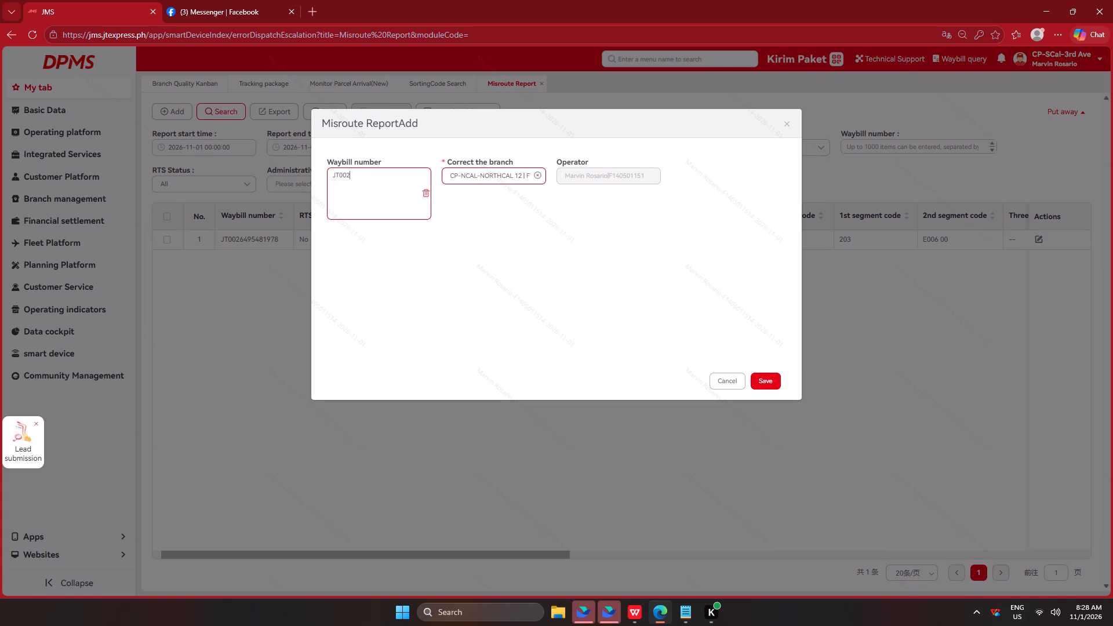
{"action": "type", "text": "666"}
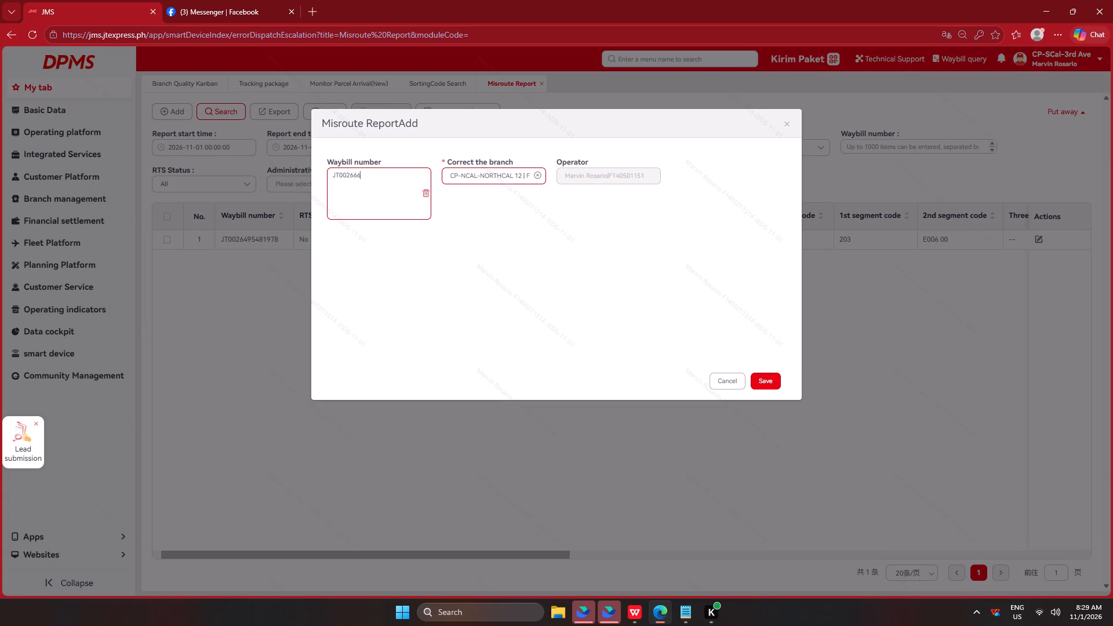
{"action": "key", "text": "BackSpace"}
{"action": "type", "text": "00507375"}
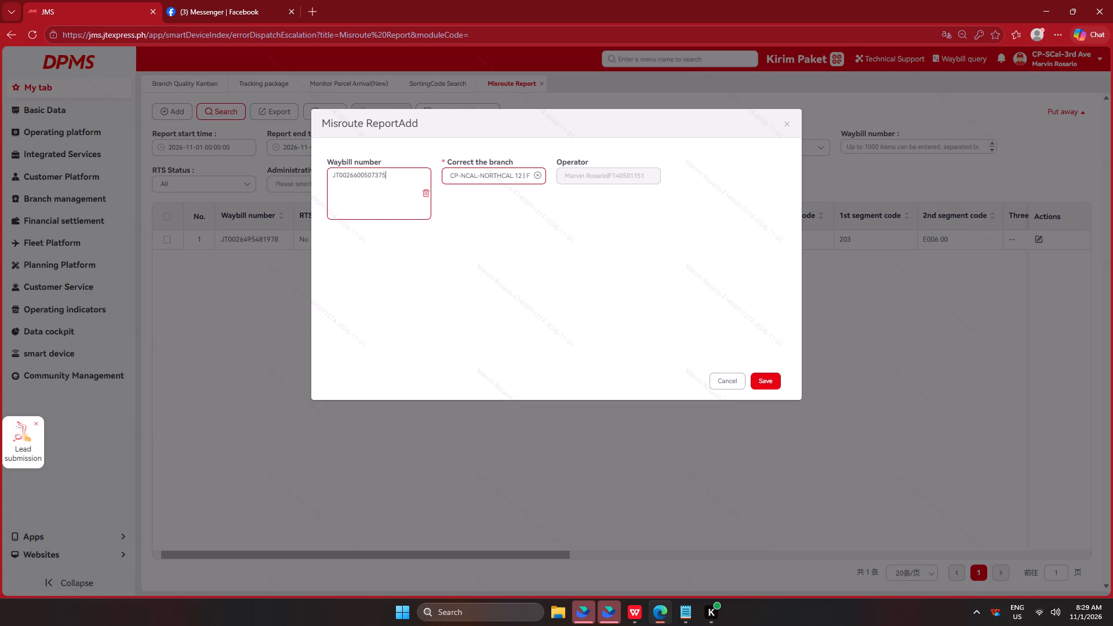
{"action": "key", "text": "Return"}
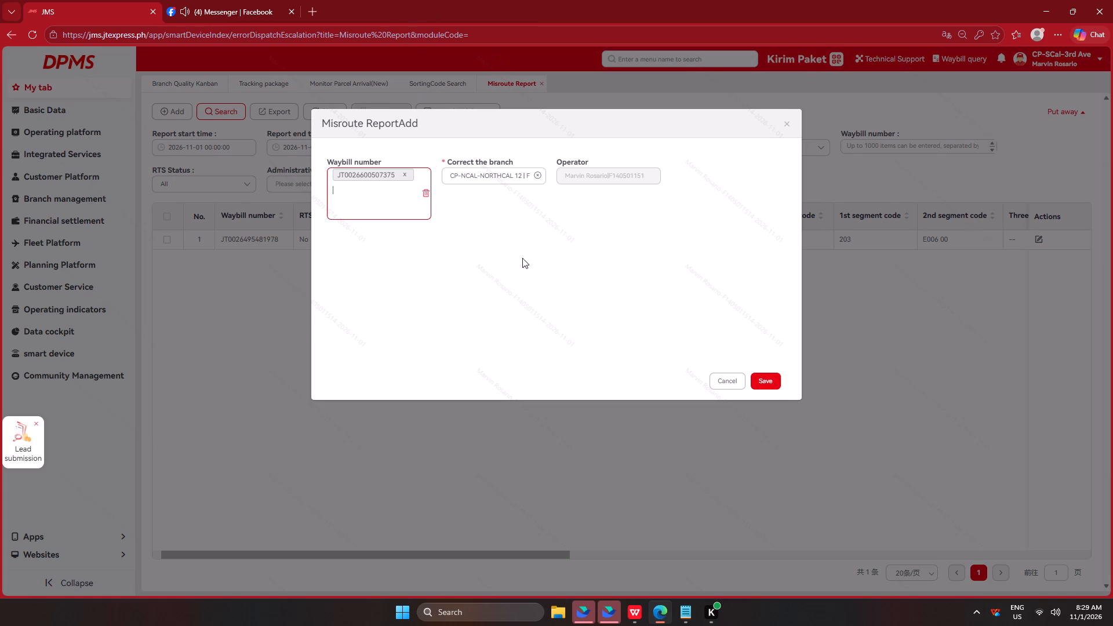
{"action": "left_click", "coordinate": [681, 287]}
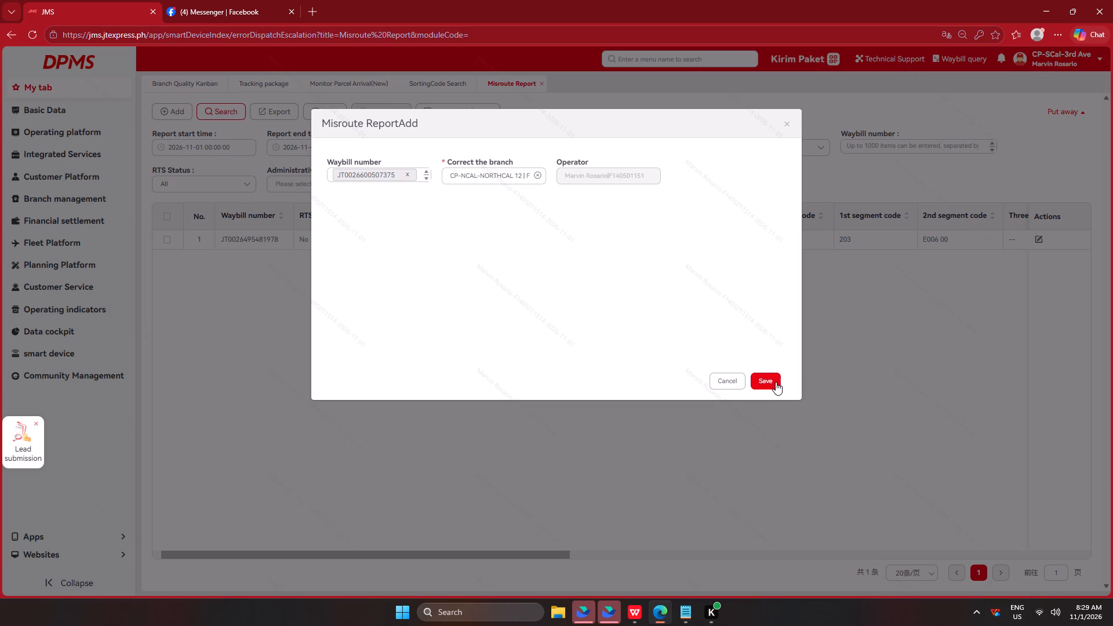
{"action": "left_click", "coordinate": [773, 380]}
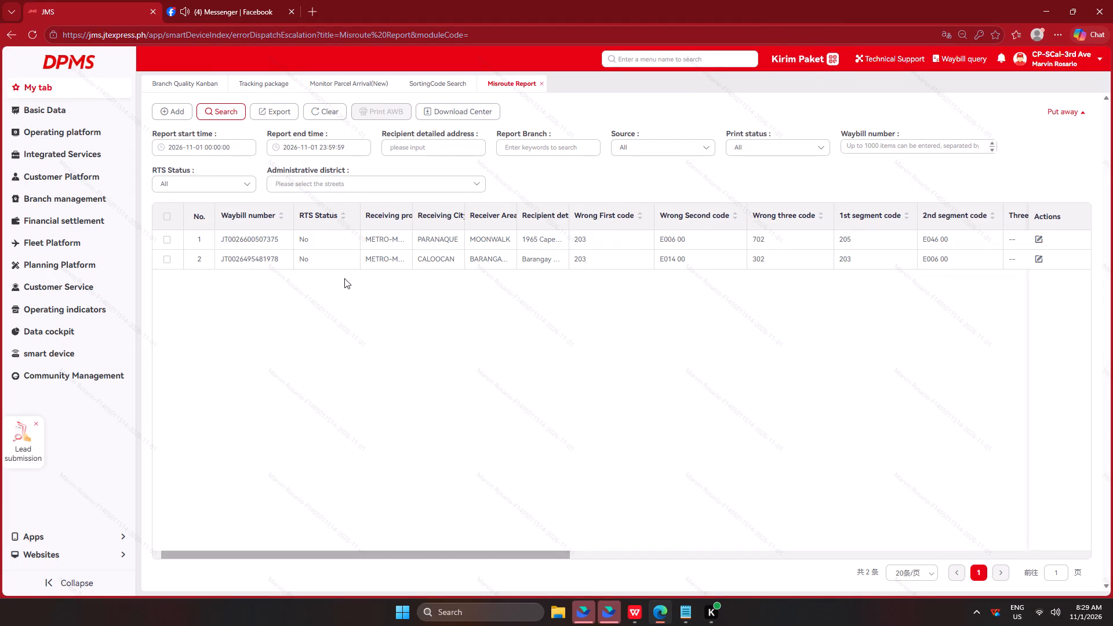
{"action": "left_click", "coordinate": [228, 108]}
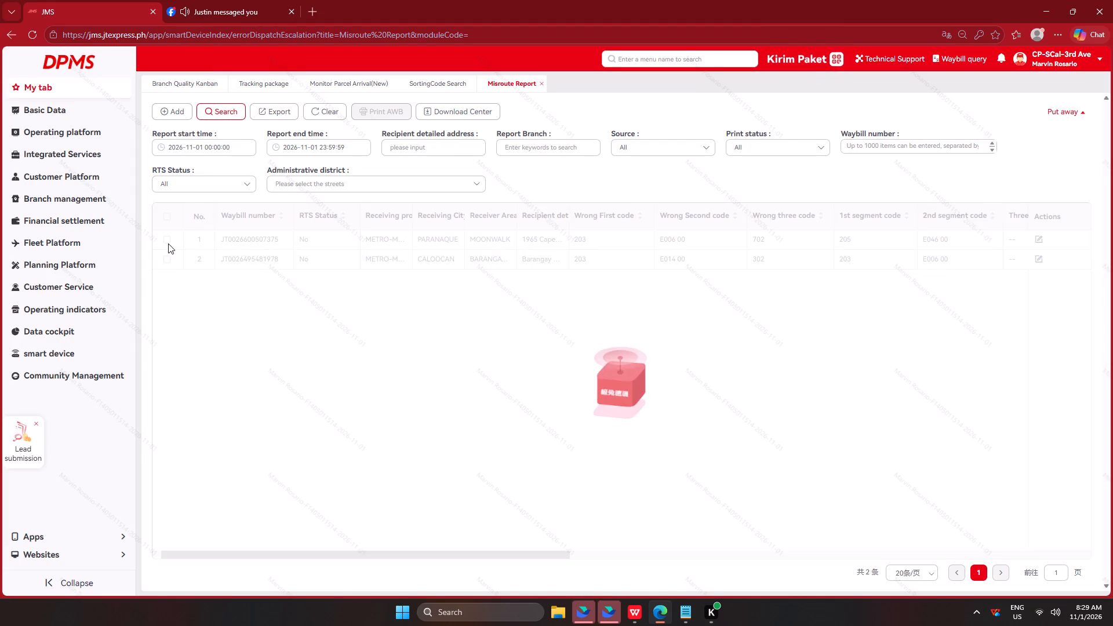
{"action": "left_click", "coordinate": [166, 241]}
{"action": "left_click", "coordinate": [394, 113]}
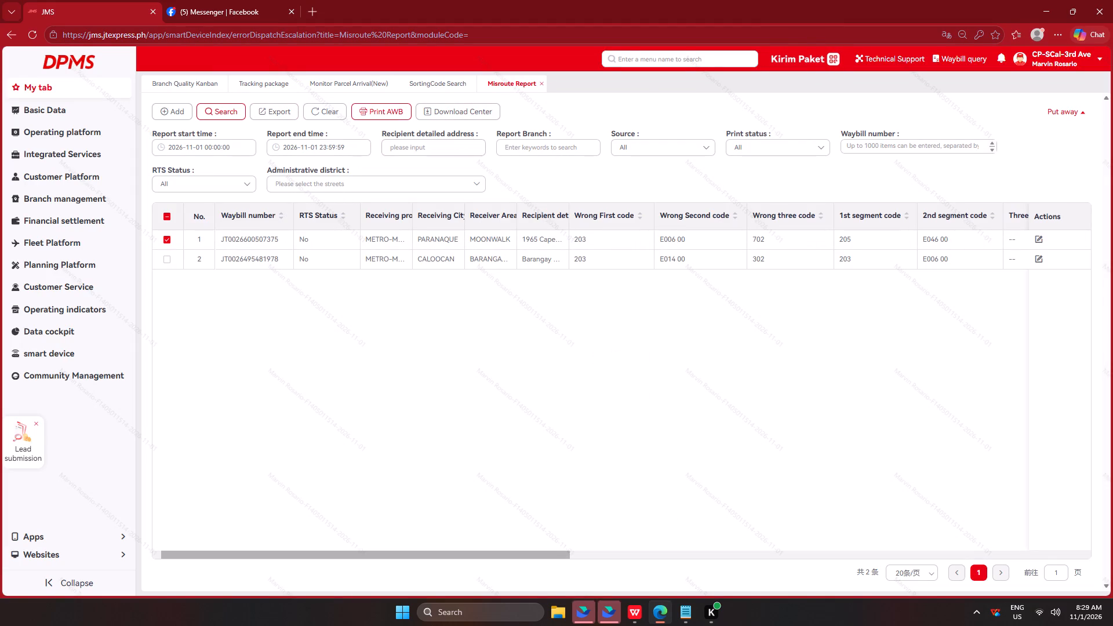
{"action": "left_click", "coordinate": [648, 119]}
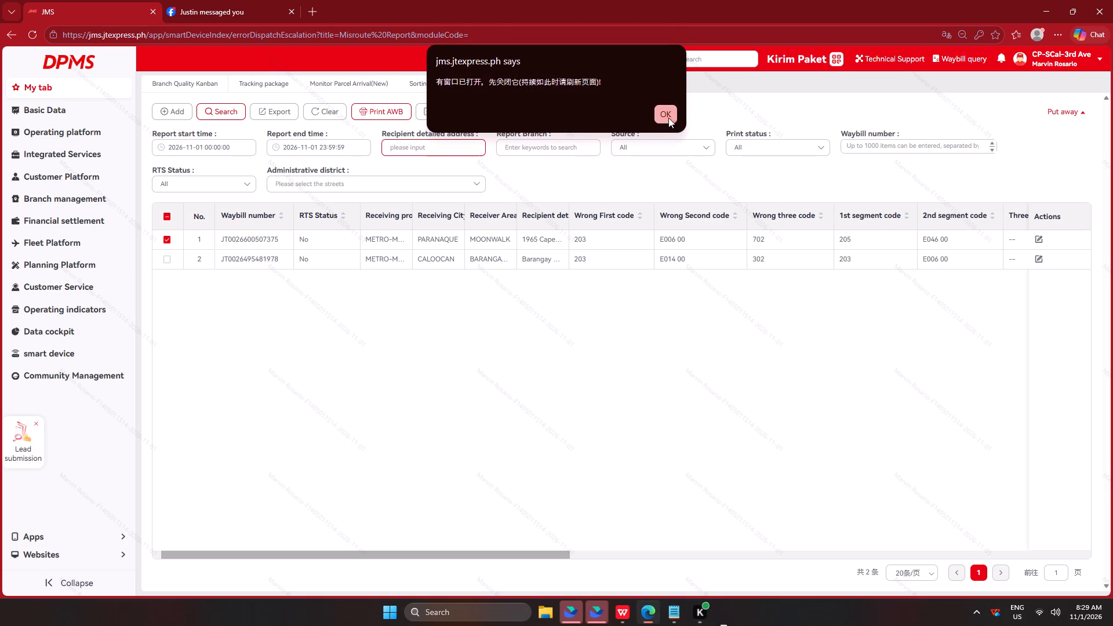
{"action": "left_click", "coordinate": [669, 118]}
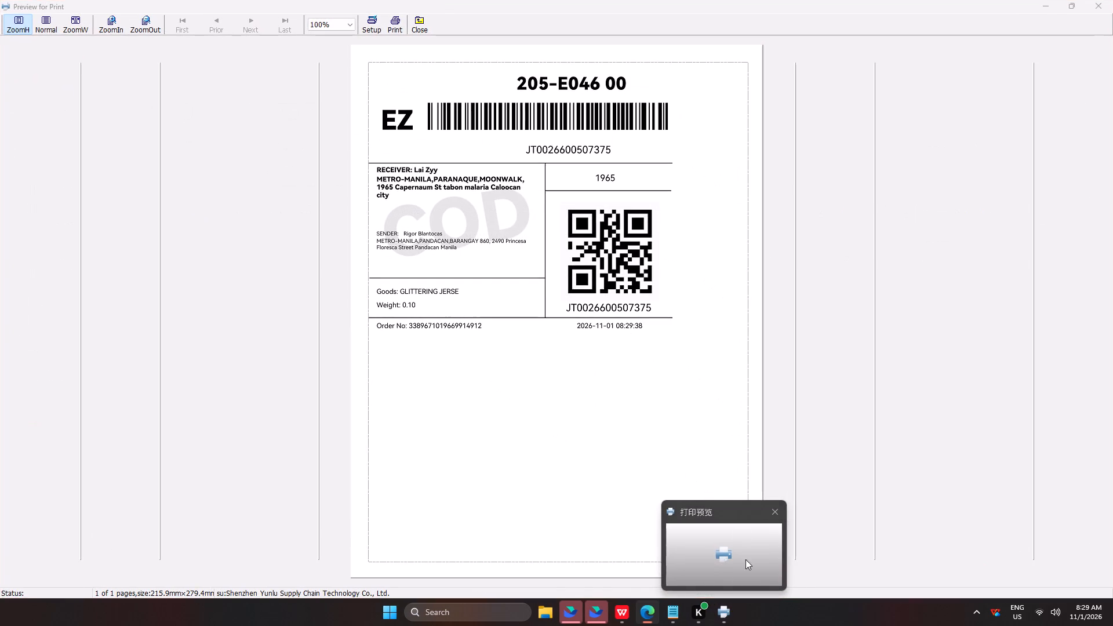
Open the print settings for the previewed waybill label and bring up the choice of printers.
{"action": "left_click", "coordinate": [390, 26]}
{"action": "left_click", "coordinate": [512, 182]}
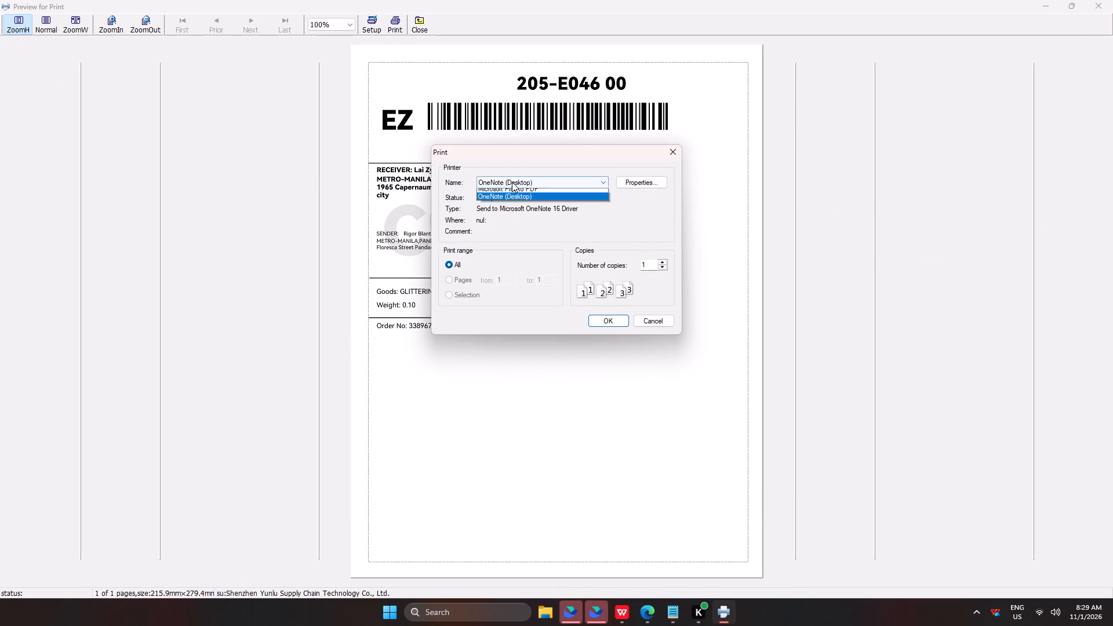
Change the previewed waybill label's printer to the one that uses the 100 × 90 mm label size and apply it.
{"action": "left_click", "coordinate": [514, 196]}
{"action": "left_click", "coordinate": [603, 322]}
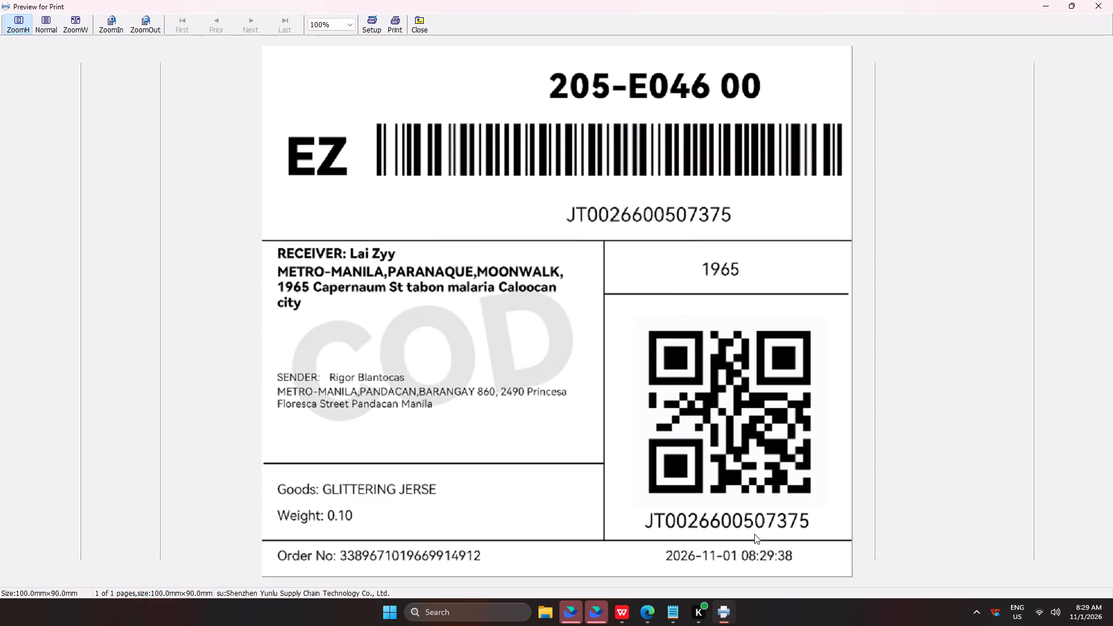
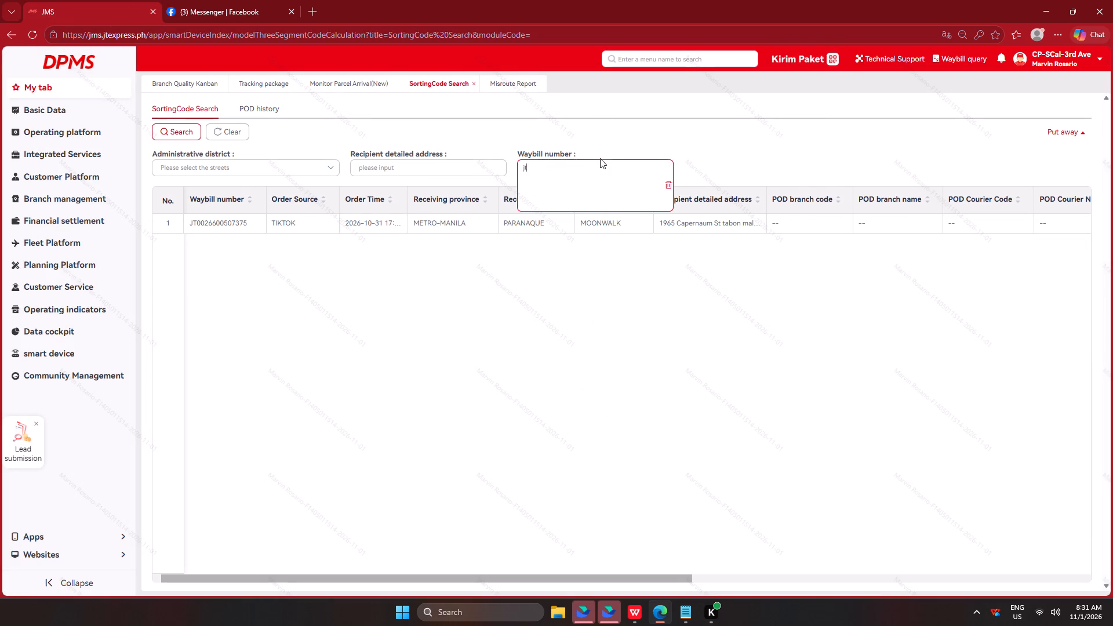
{"action": "key", "text": "BackSpace"}
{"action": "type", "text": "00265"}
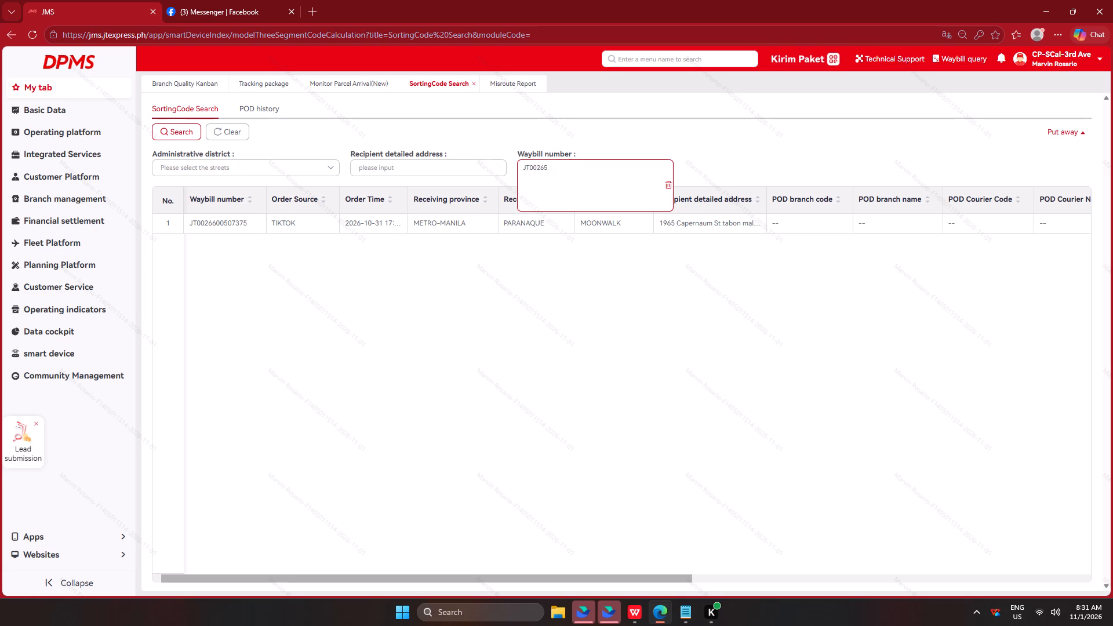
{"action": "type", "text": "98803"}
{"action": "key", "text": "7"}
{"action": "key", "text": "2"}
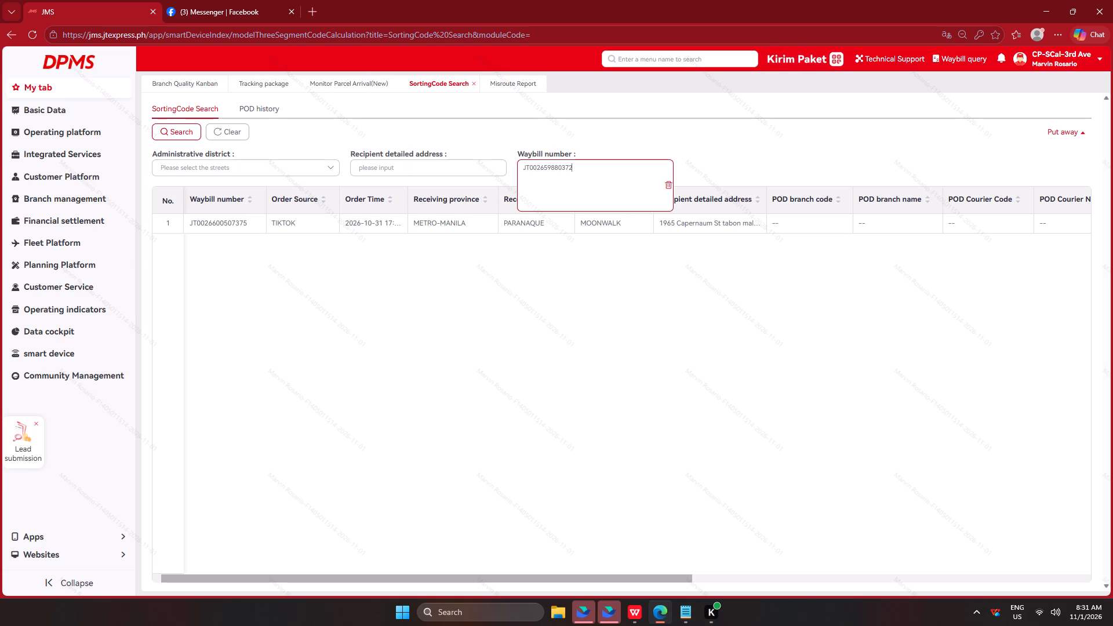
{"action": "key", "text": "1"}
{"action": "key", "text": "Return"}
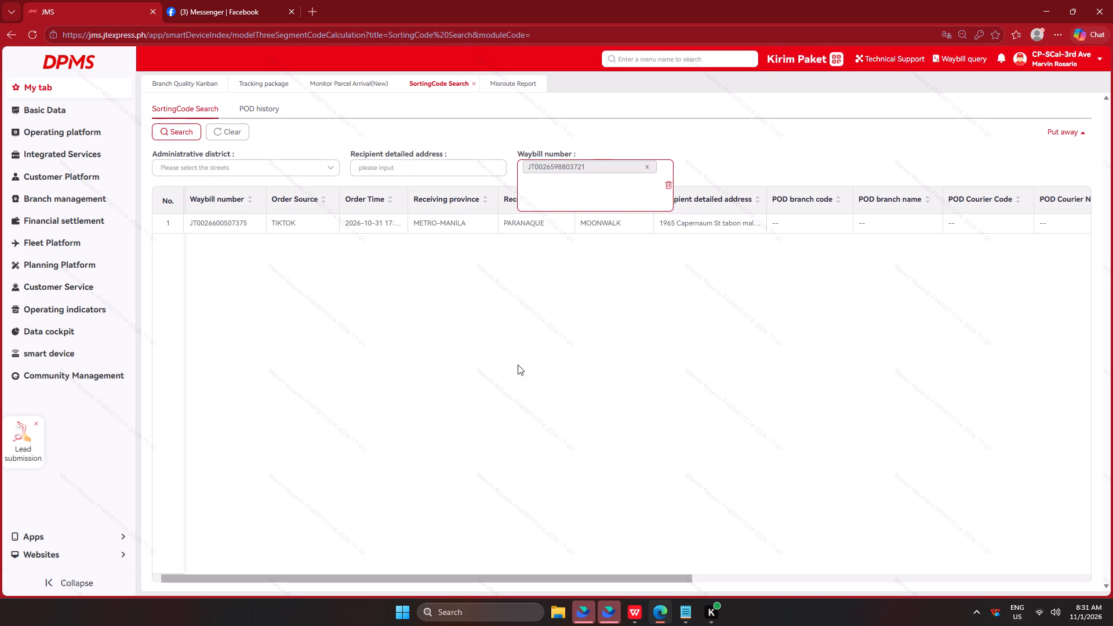
{"action": "left_click", "coordinate": [452, 418]}
{"action": "left_click", "coordinate": [169, 129]}
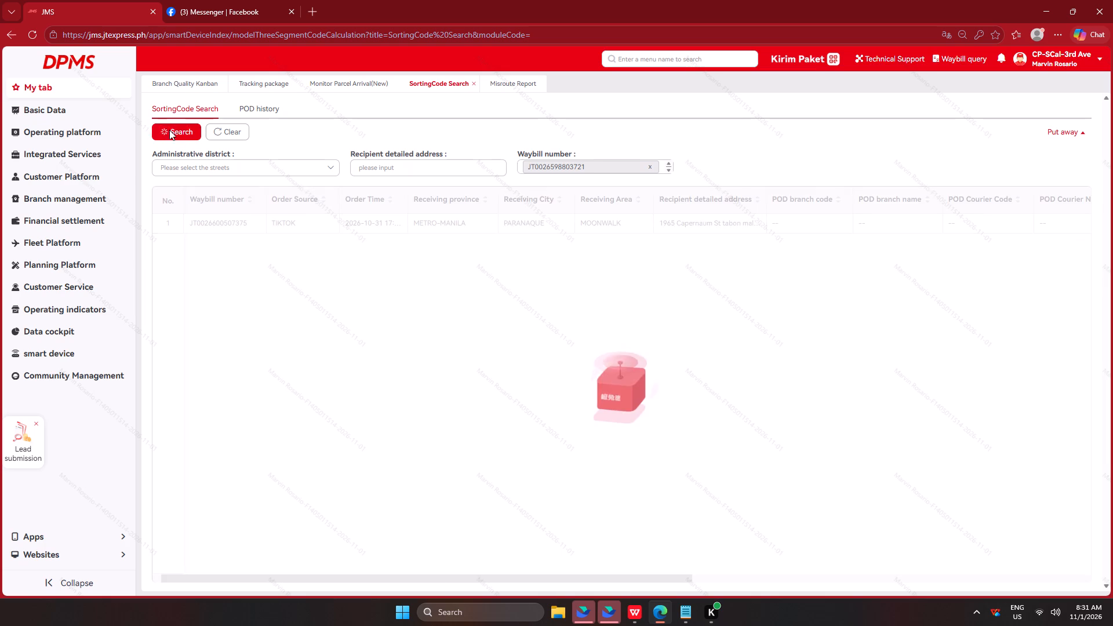
{"action": "left_click_drag", "start_coordinate": [460, 580], "coordinate": [1112, 621]}
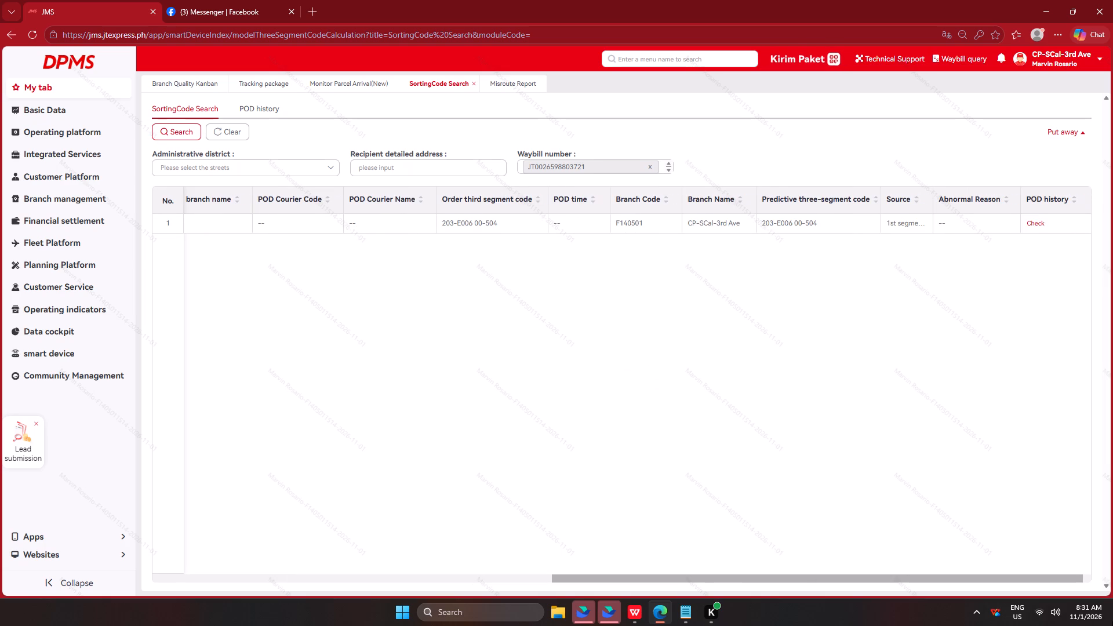
{"action": "left_click_drag", "start_coordinate": [1112, 621], "coordinate": [1112, 602]}
{"action": "left_click", "coordinate": [1038, 227]}
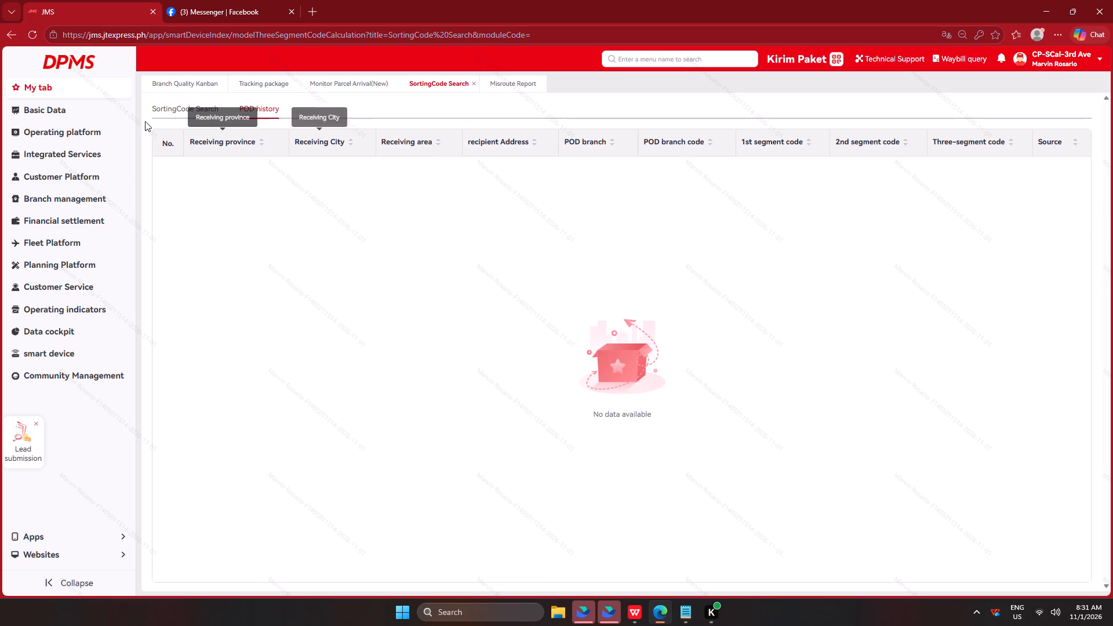
{"action": "left_click", "coordinate": [158, 112]}
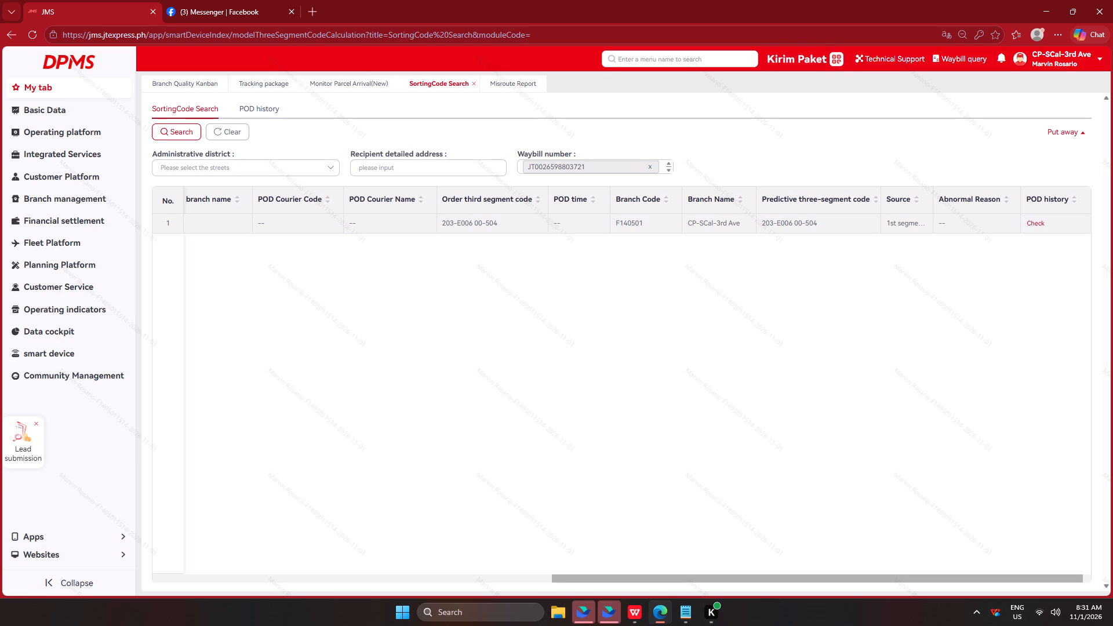
{"action": "left_click", "coordinate": [648, 165]}
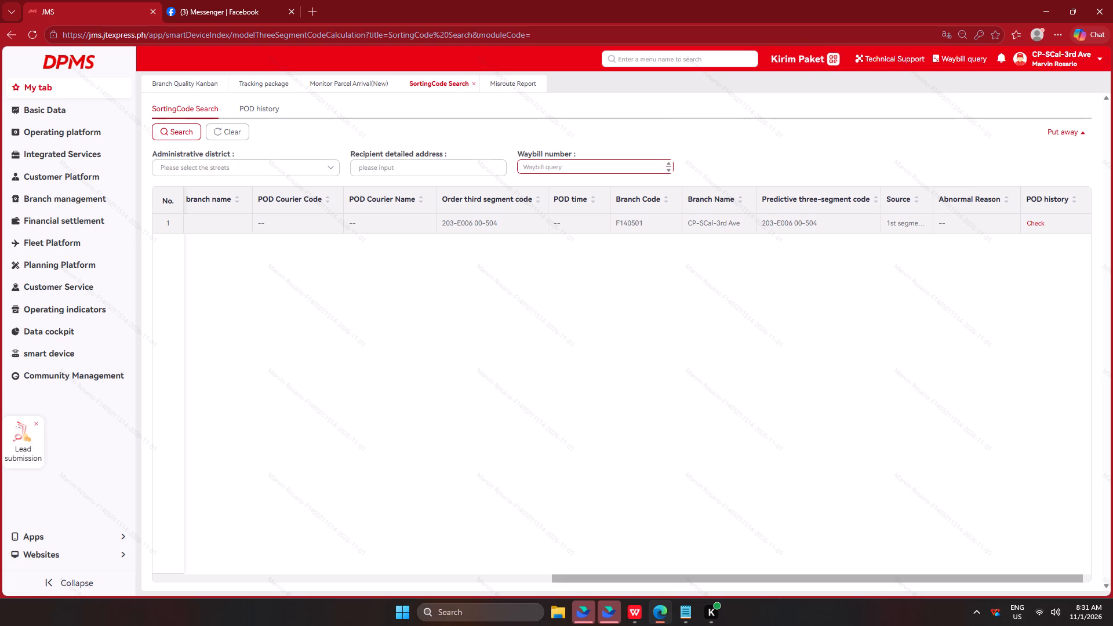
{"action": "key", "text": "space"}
{"action": "left_click", "coordinate": [622, 167]}
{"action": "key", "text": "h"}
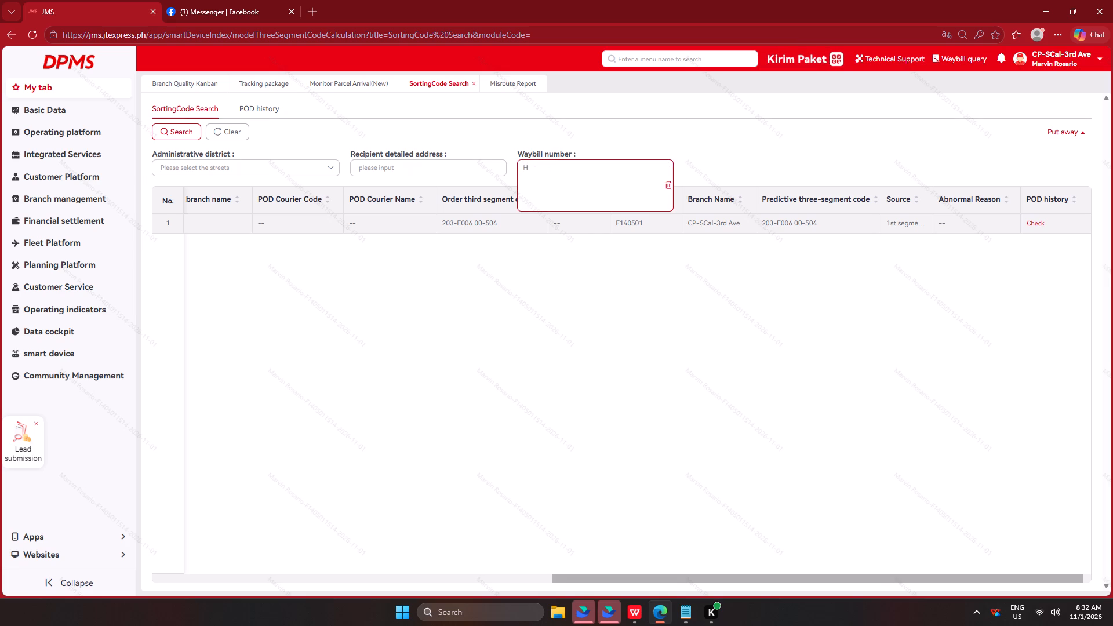
{"action": "key", "text": "BackSpace"}
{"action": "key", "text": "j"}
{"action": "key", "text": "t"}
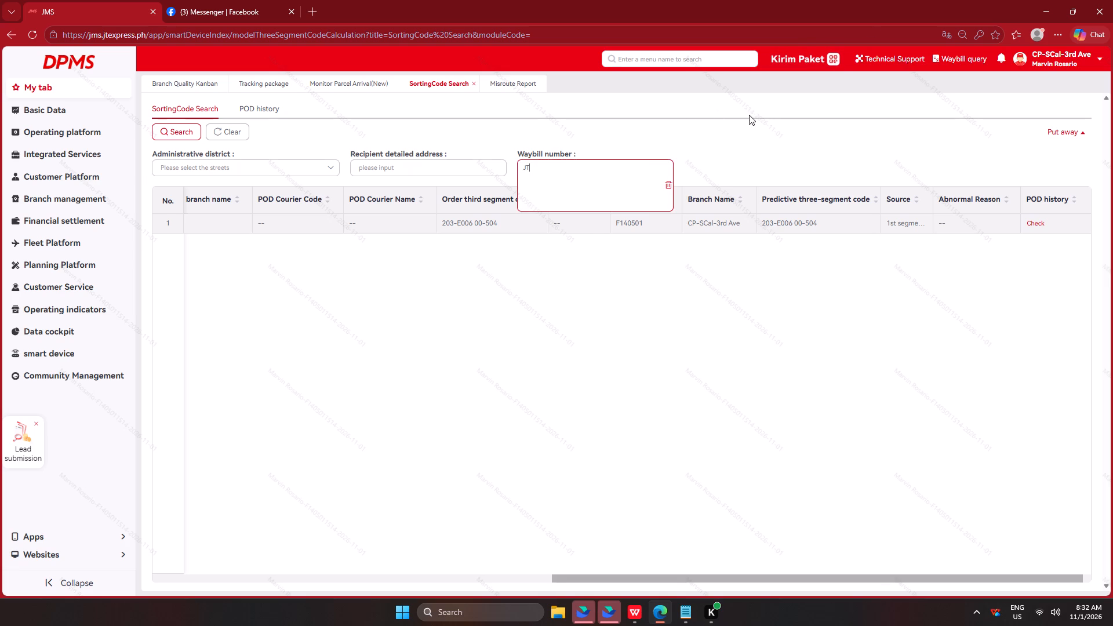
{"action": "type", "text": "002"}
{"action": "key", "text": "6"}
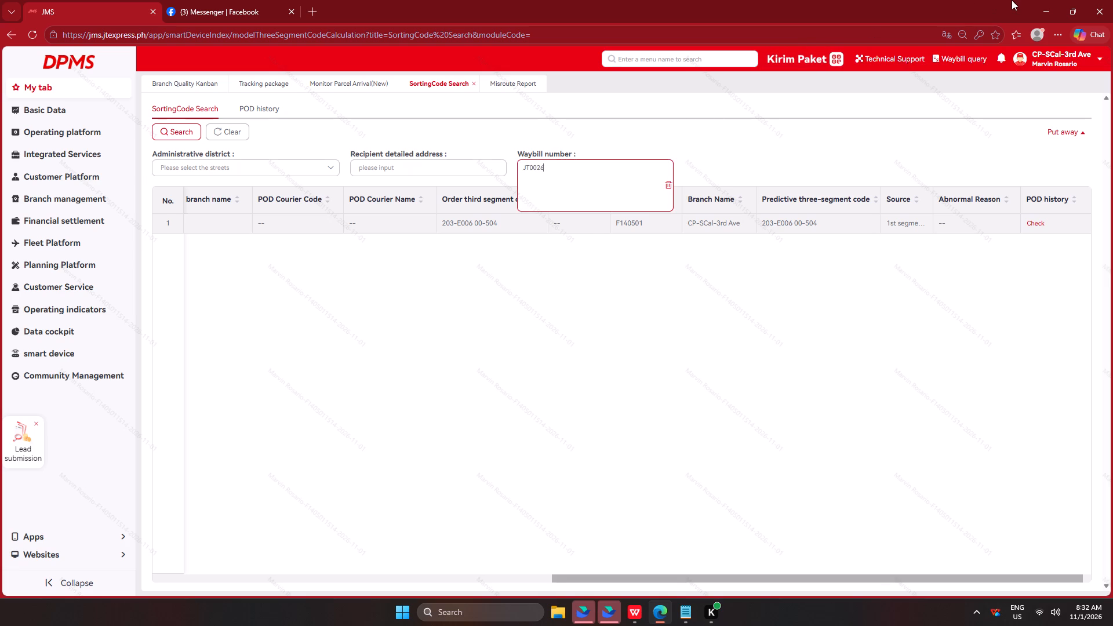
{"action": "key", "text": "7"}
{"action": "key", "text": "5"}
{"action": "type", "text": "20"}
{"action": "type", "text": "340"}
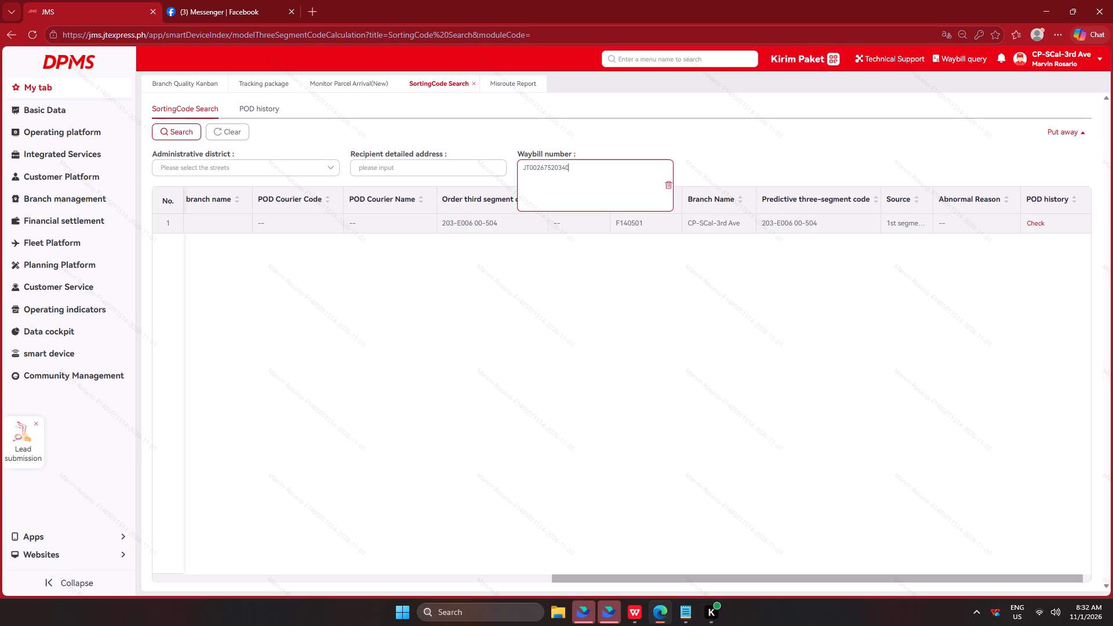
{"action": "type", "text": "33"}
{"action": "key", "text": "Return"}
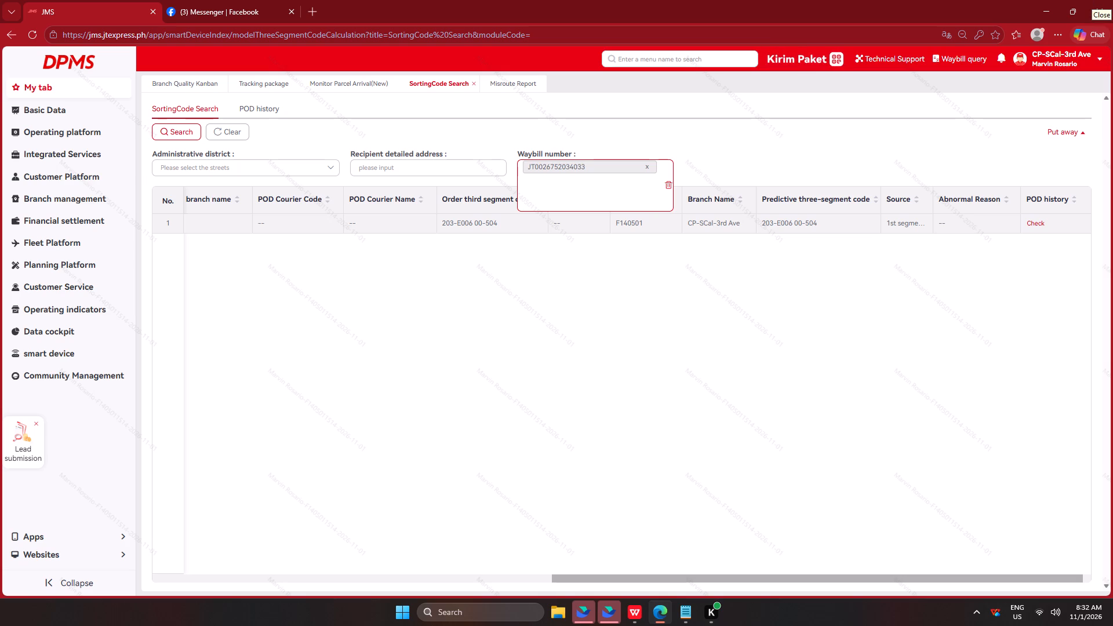
{"action": "left_click", "coordinate": [159, 134]}
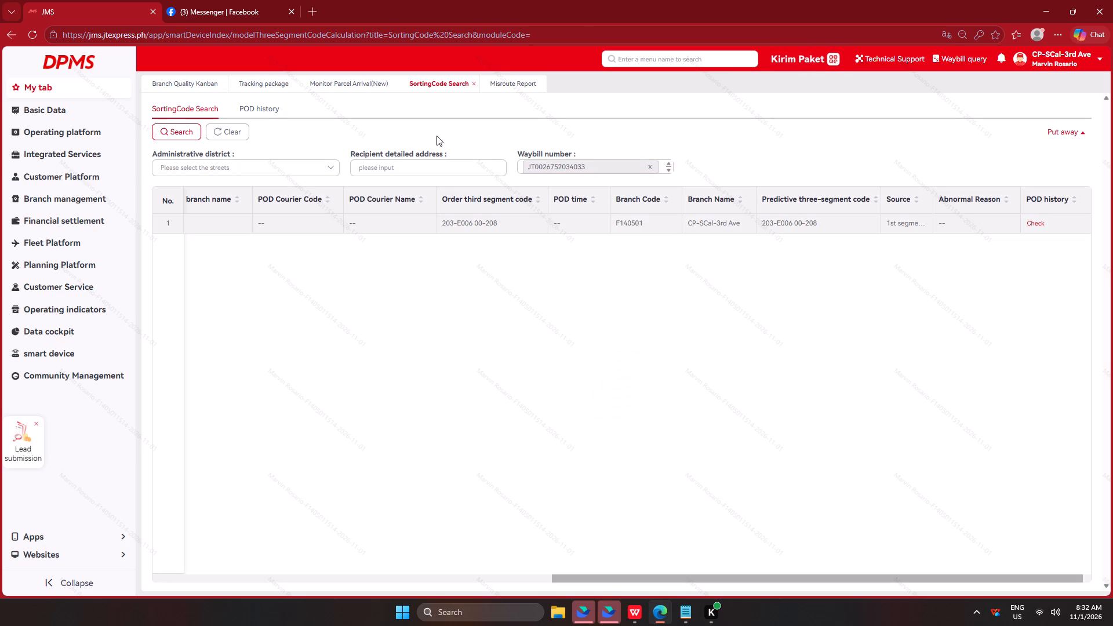
{"action": "left_click", "coordinate": [1039, 227]}
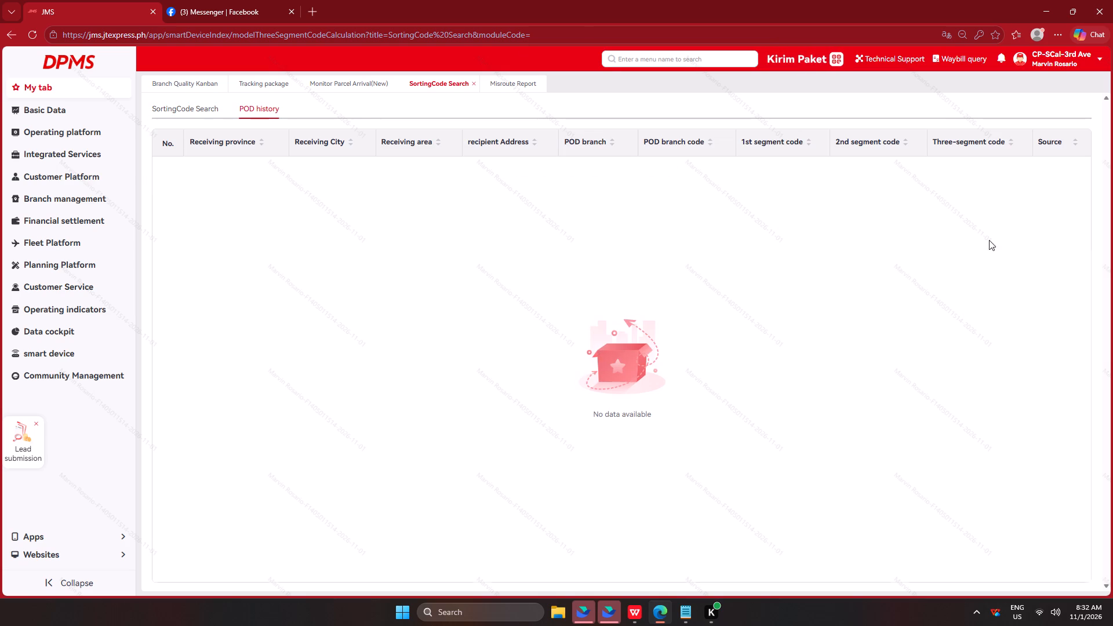
{"action": "left_click", "coordinate": [166, 105]}
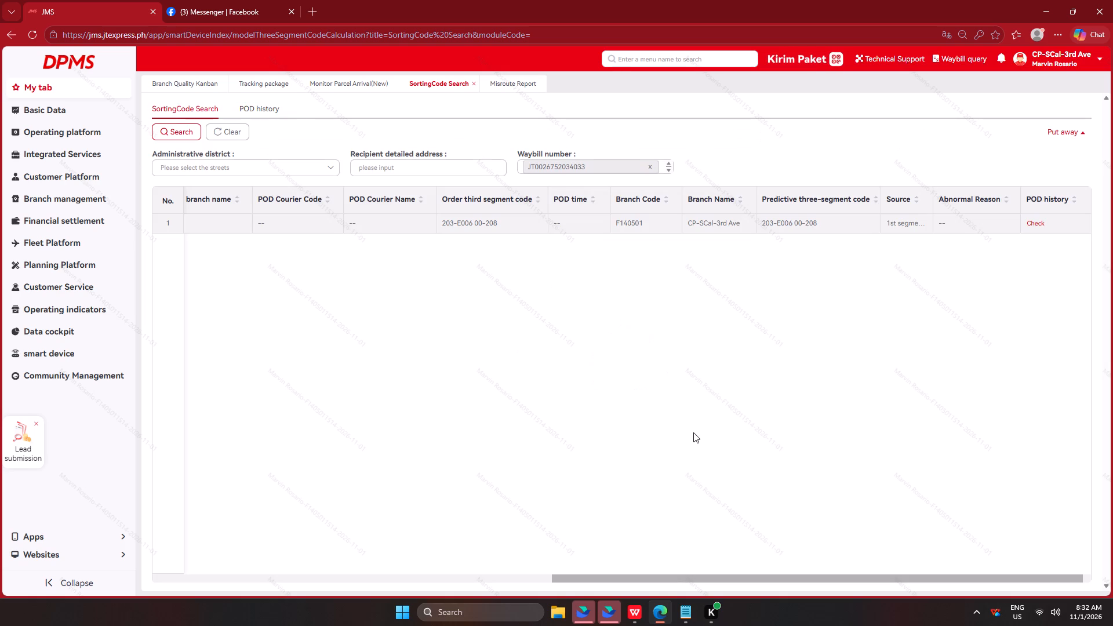
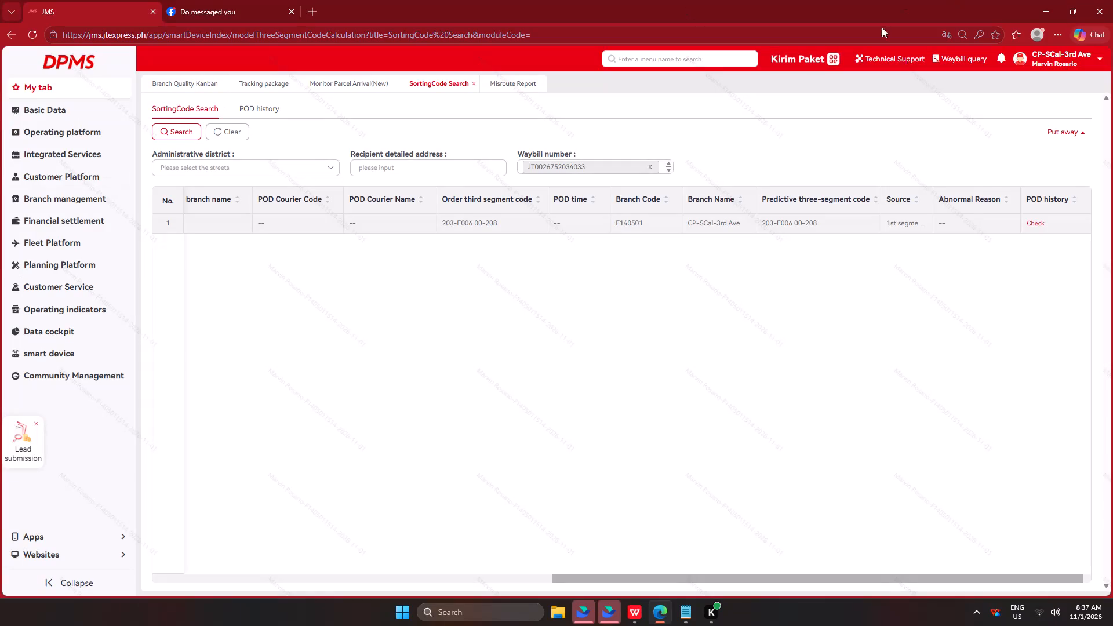
{"action": "left_click", "coordinate": [263, 81]}
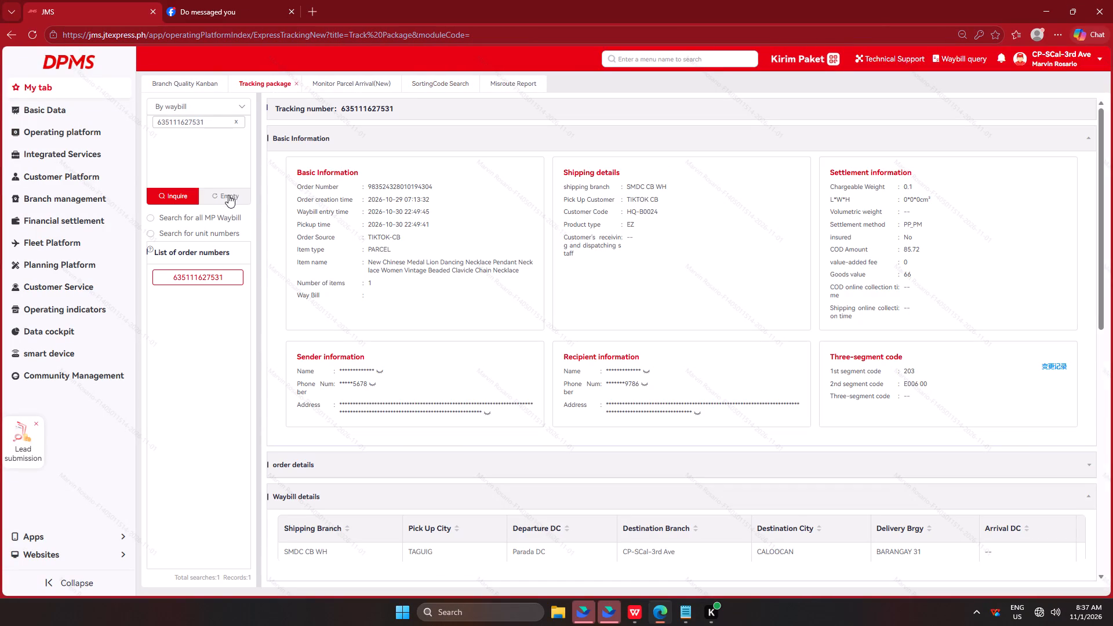
{"action": "left_click", "coordinate": [228, 196]}
{"action": "left_click", "coordinate": [188, 140]}
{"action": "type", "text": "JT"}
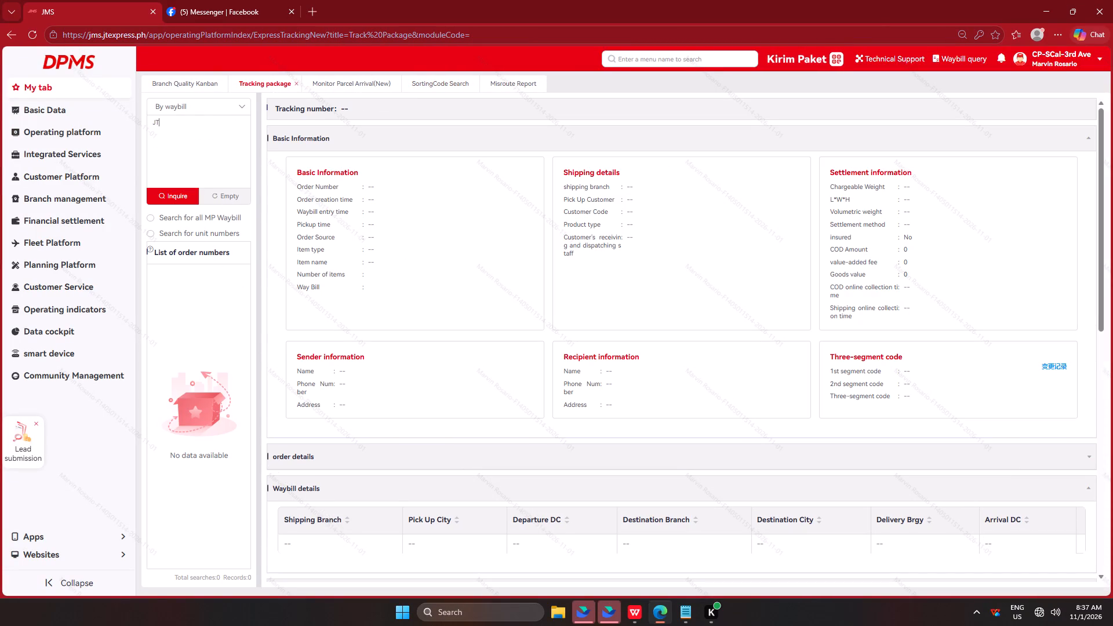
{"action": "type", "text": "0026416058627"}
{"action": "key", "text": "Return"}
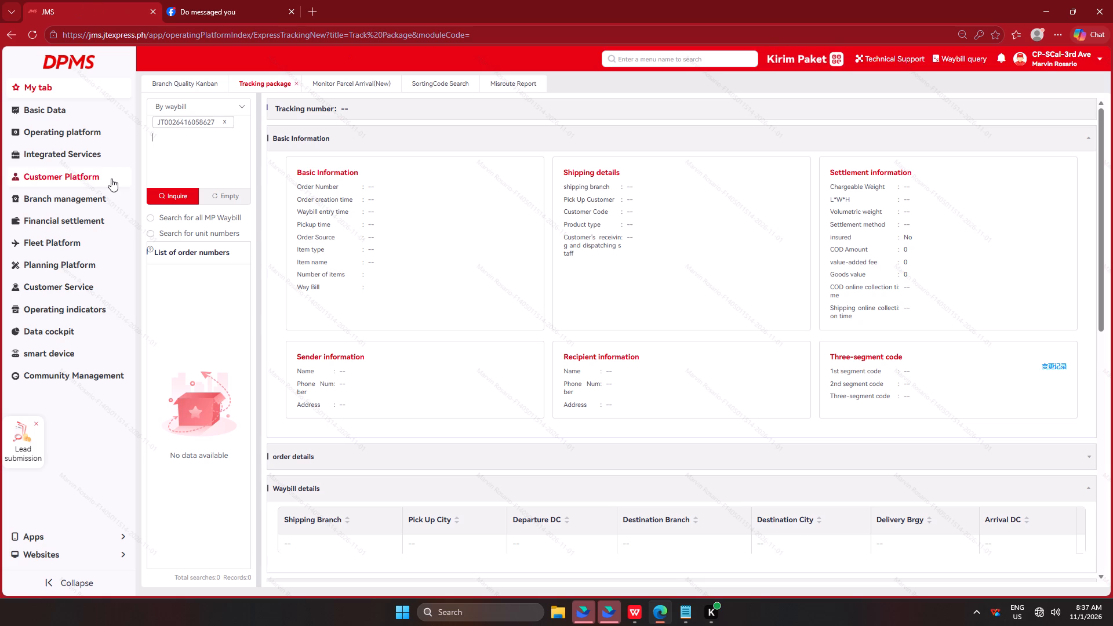
{"action": "left_click", "coordinate": [167, 196]}
{"action": "left_click", "coordinate": [198, 277]}
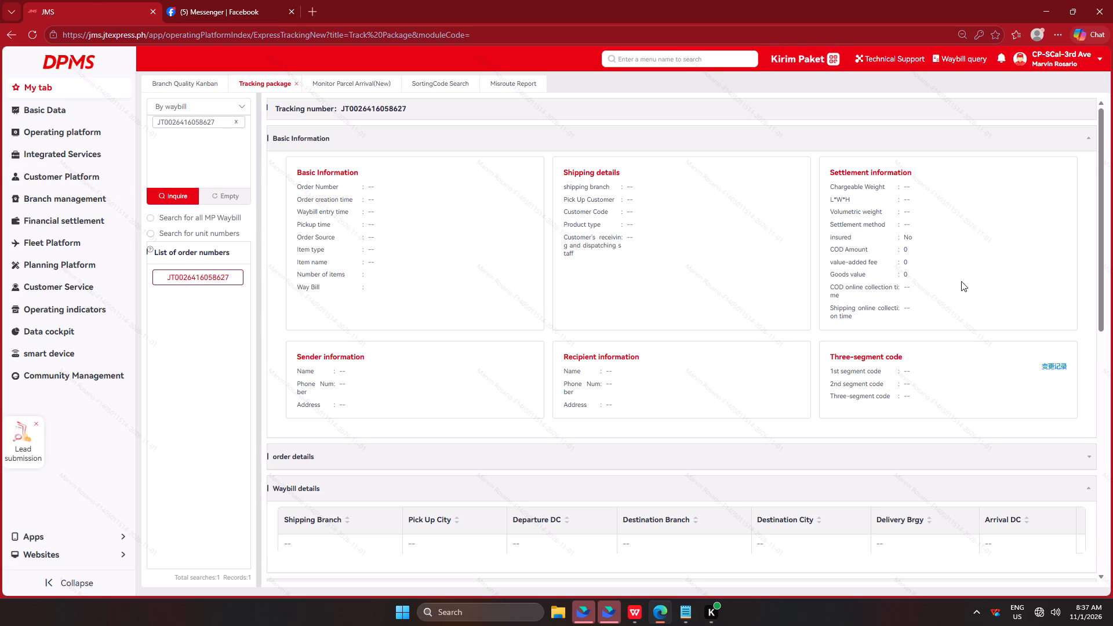
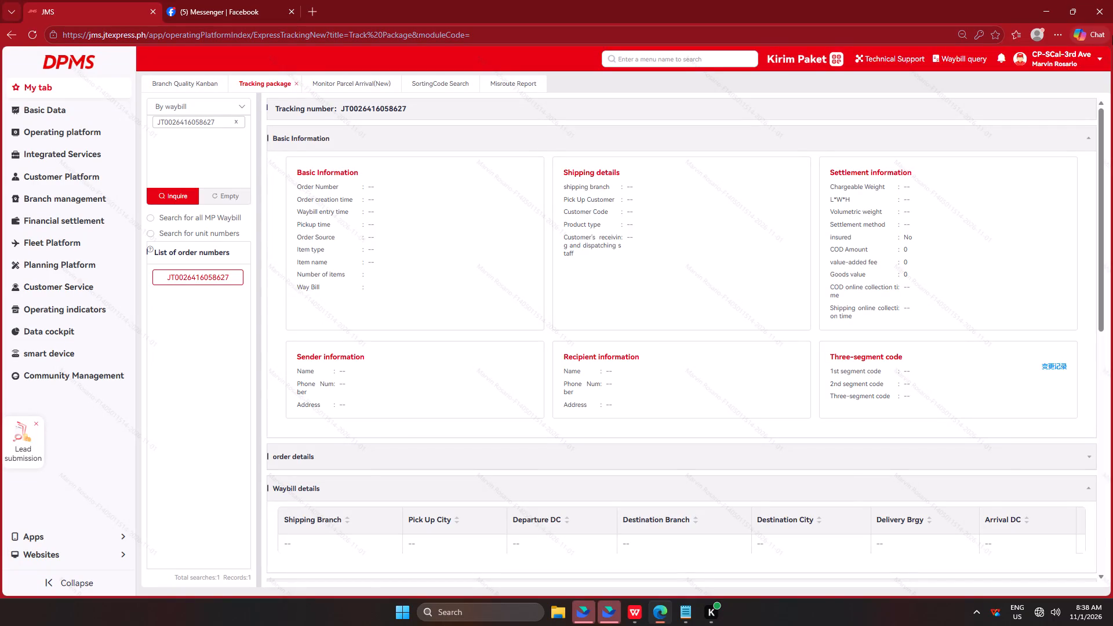
{"action": "scroll", "coordinate": [1111, 34], "scroll_direction": "up", "scroll_amount": 1}
{"action": "scroll", "coordinate": [413, 471], "scroll_direction": "down", "scroll_amount": 7}
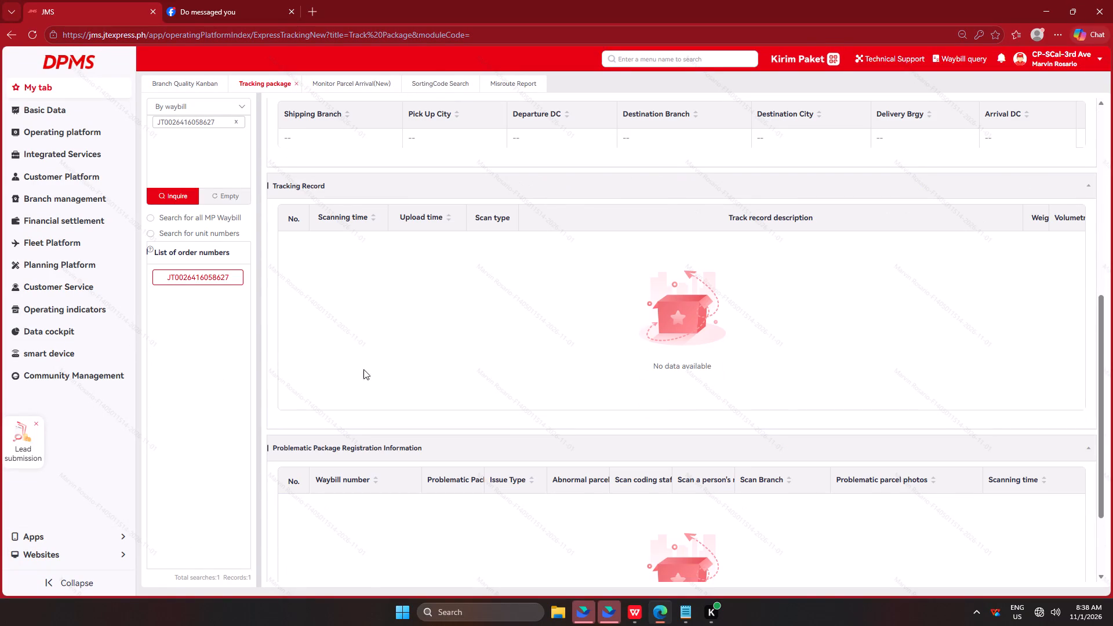
{"action": "scroll", "coordinate": [176, 268], "scroll_direction": "up", "scroll_amount": 6}
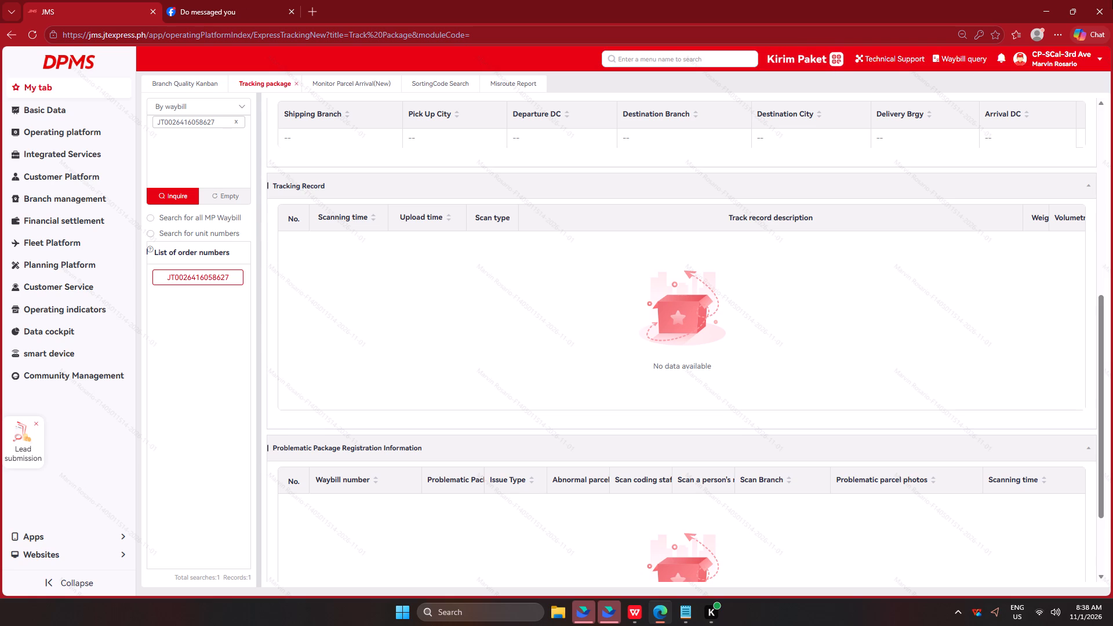
Open the Return management page and search the return/forward applications under review with the default filters.
{"action": "left_click", "coordinate": [47, 86]}
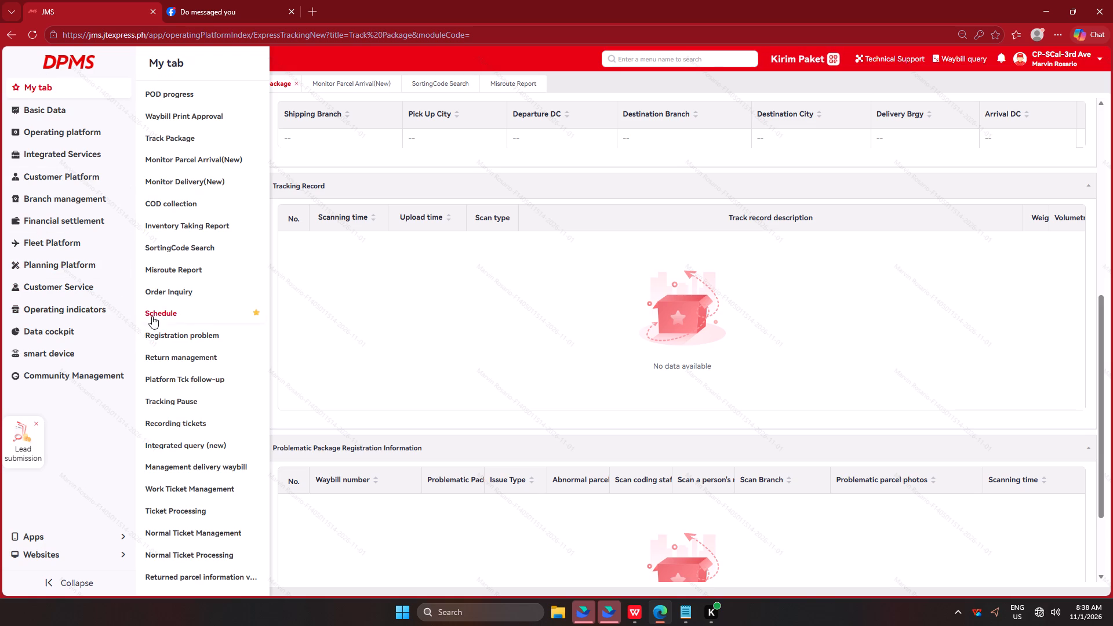
{"action": "left_click", "coordinate": [162, 361]}
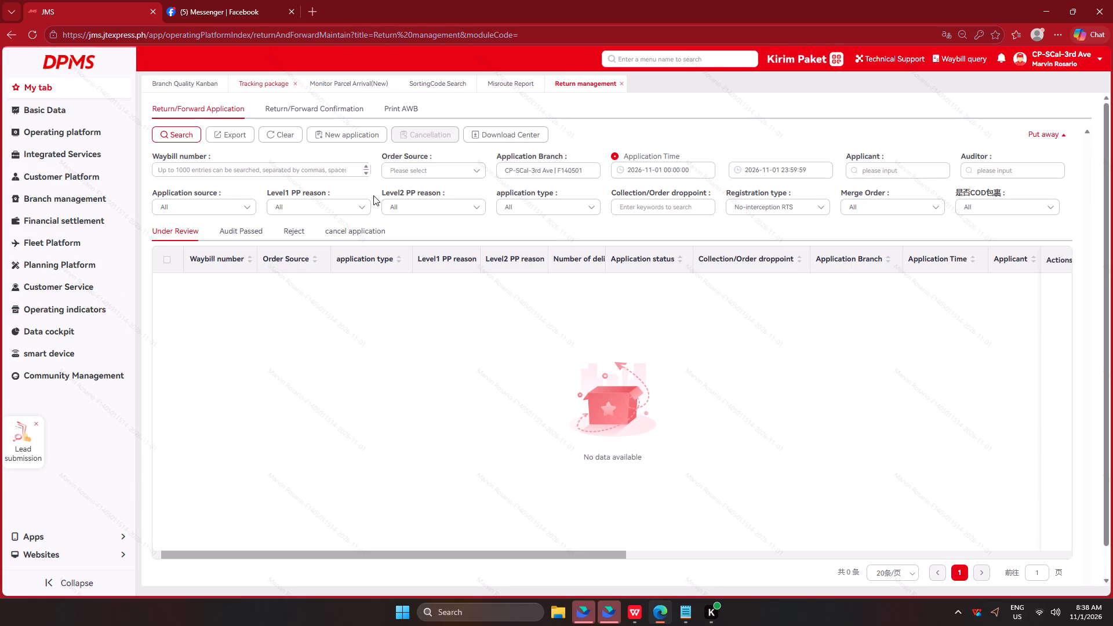
{"action": "left_click", "coordinate": [182, 134]}
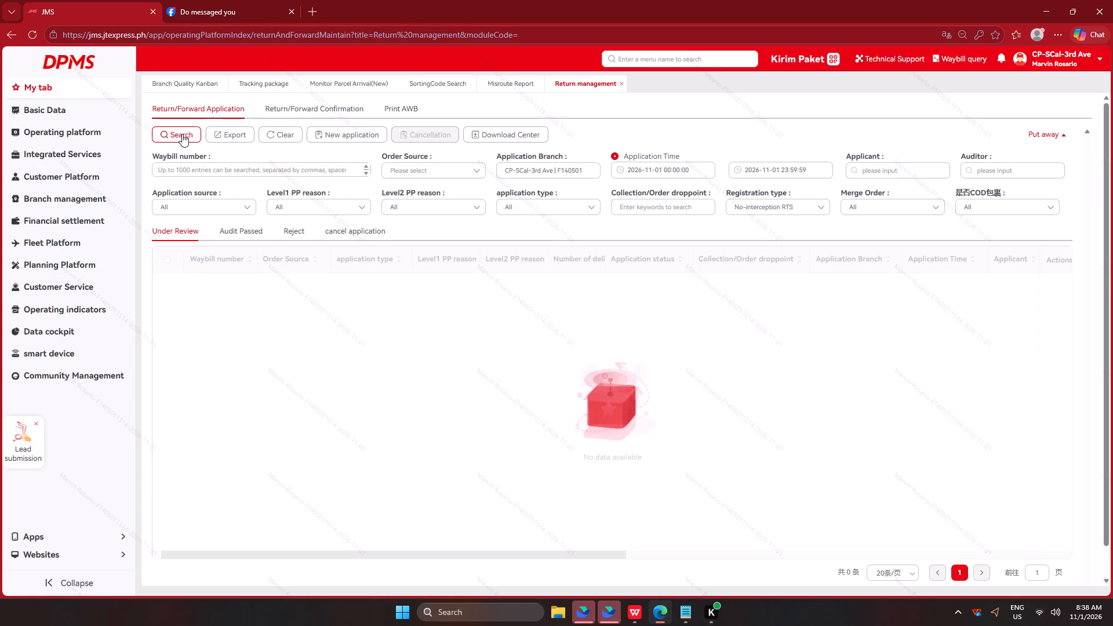
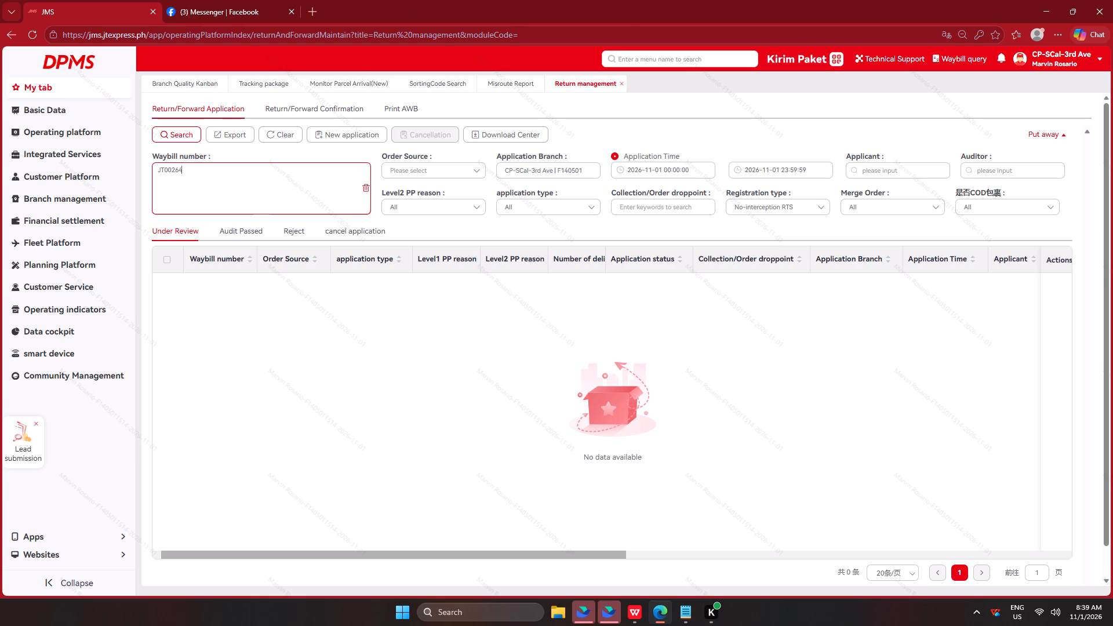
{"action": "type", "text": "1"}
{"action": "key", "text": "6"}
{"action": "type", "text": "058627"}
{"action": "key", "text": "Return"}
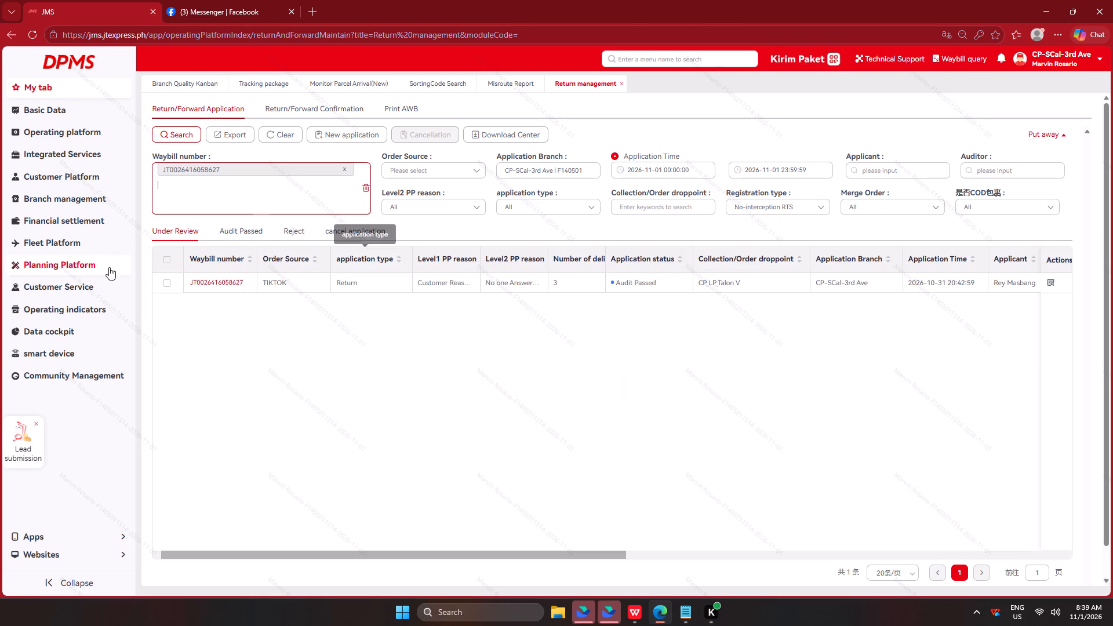
{"action": "left_click", "coordinate": [169, 258]}
{"action": "left_click", "coordinate": [427, 134]}
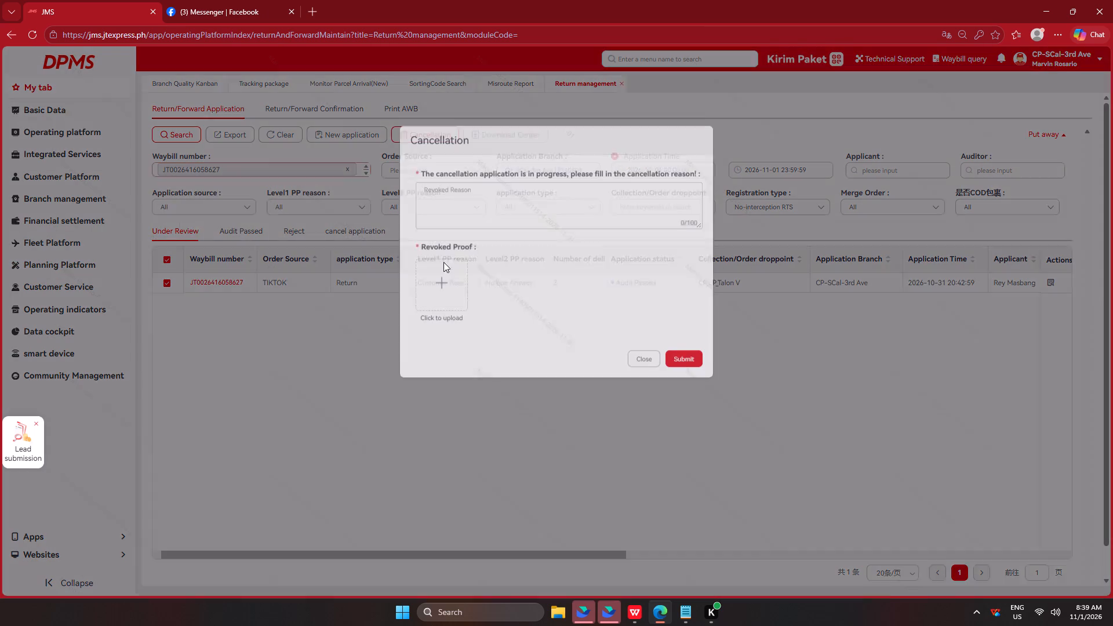
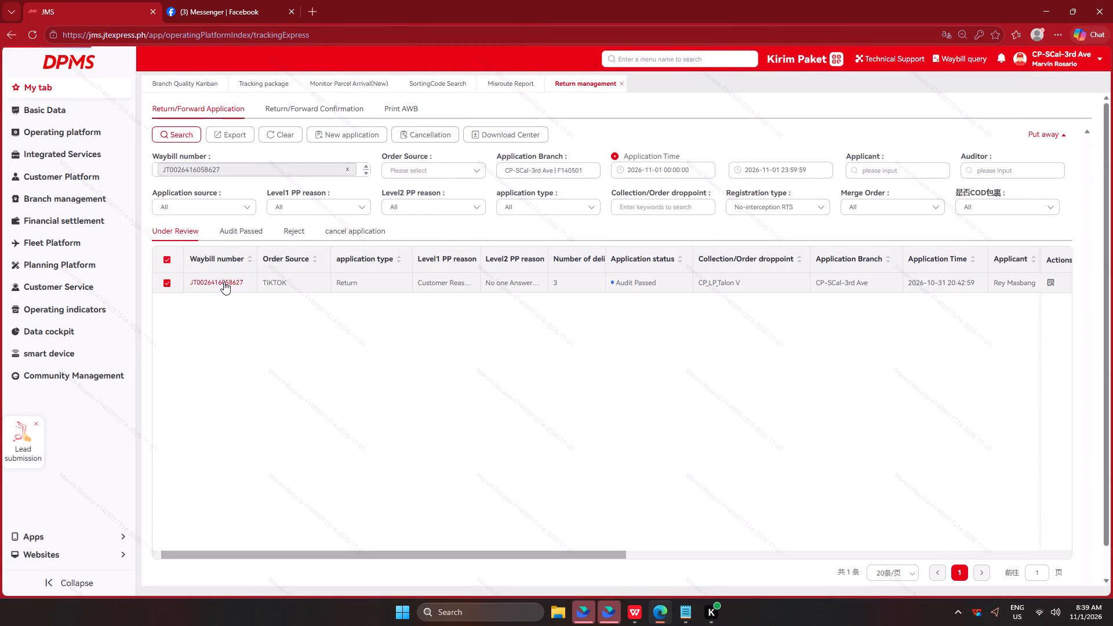
{"action": "scroll", "coordinate": [777, 408], "scroll_direction": "down", "scroll_amount": 7}
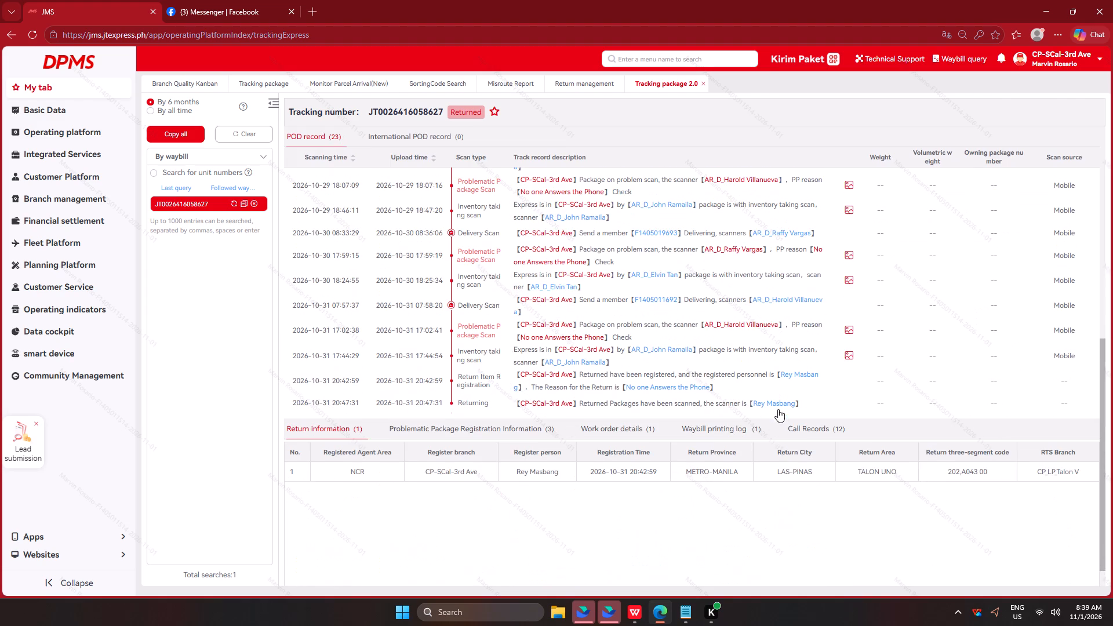
{"action": "left_click", "coordinate": [848, 332]}
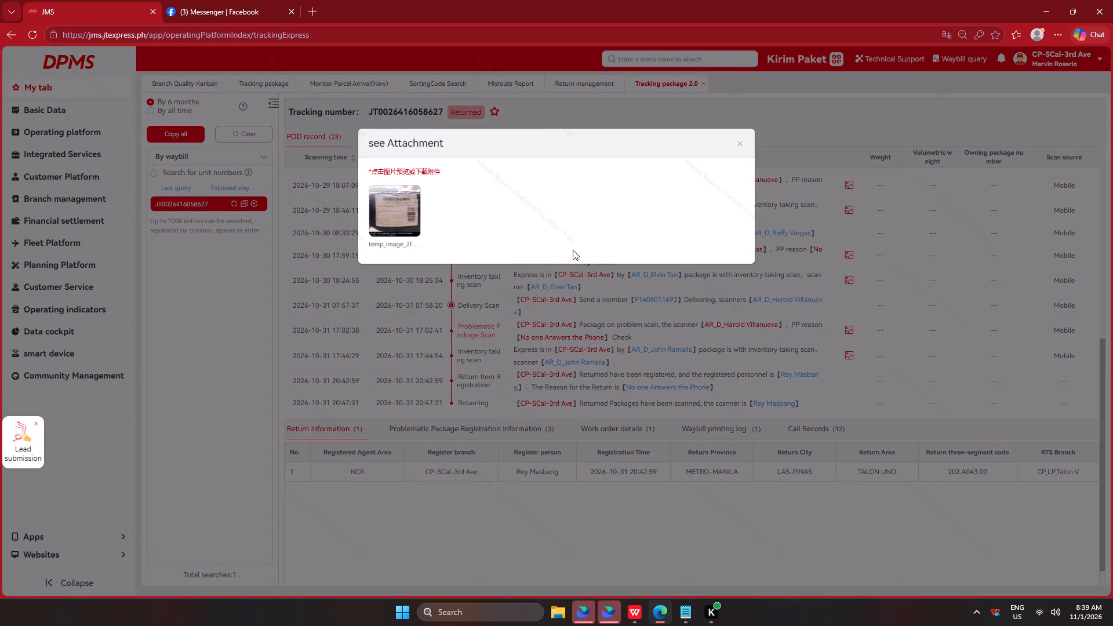
{"action": "left_click", "coordinate": [396, 231]}
{"action": "right_click", "coordinate": [432, 187]}
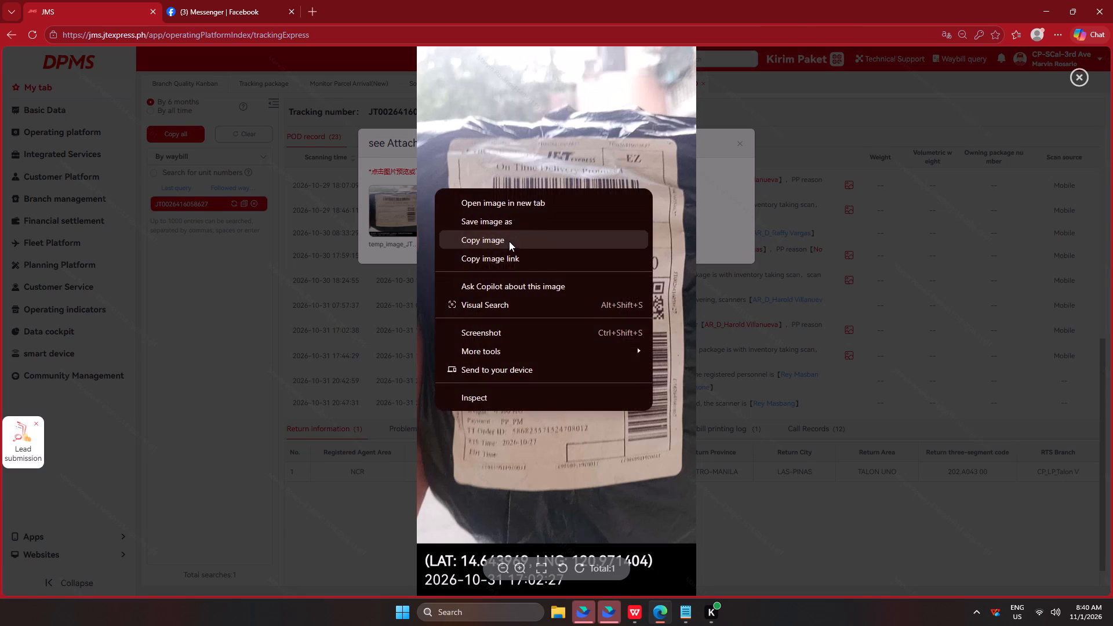
{"action": "left_click", "coordinate": [510, 241]}
{"action": "key", "text": "Escape"}
{"action": "left_click", "coordinate": [704, 83]}
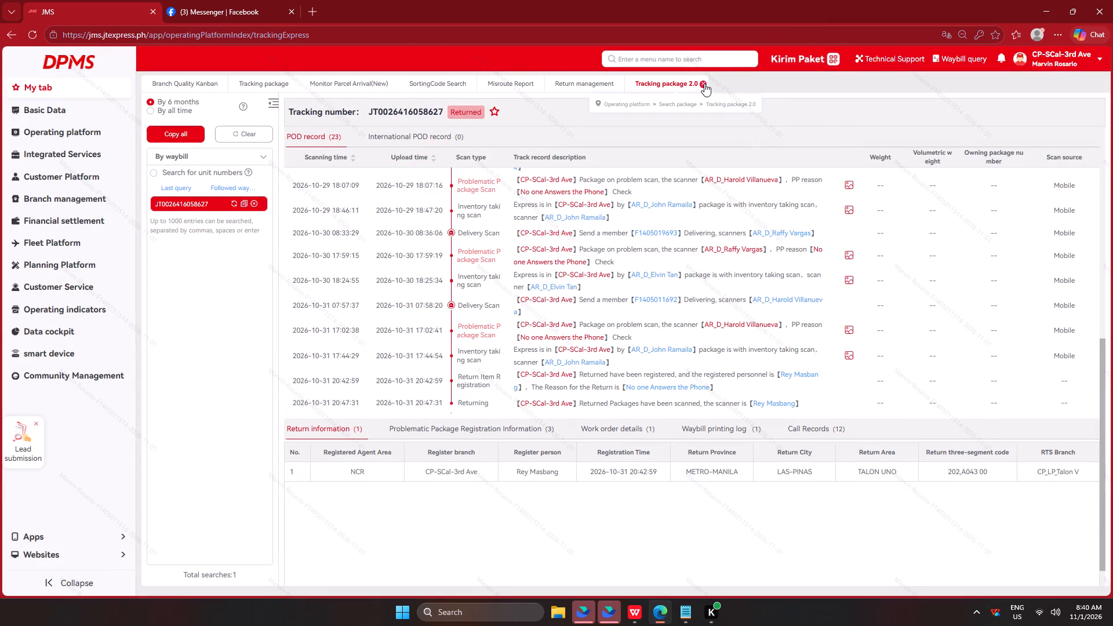
Open the cancellation form for the selected return application and bring up the file selection for its revoked proof.
{"action": "left_click", "coordinate": [445, 130]}
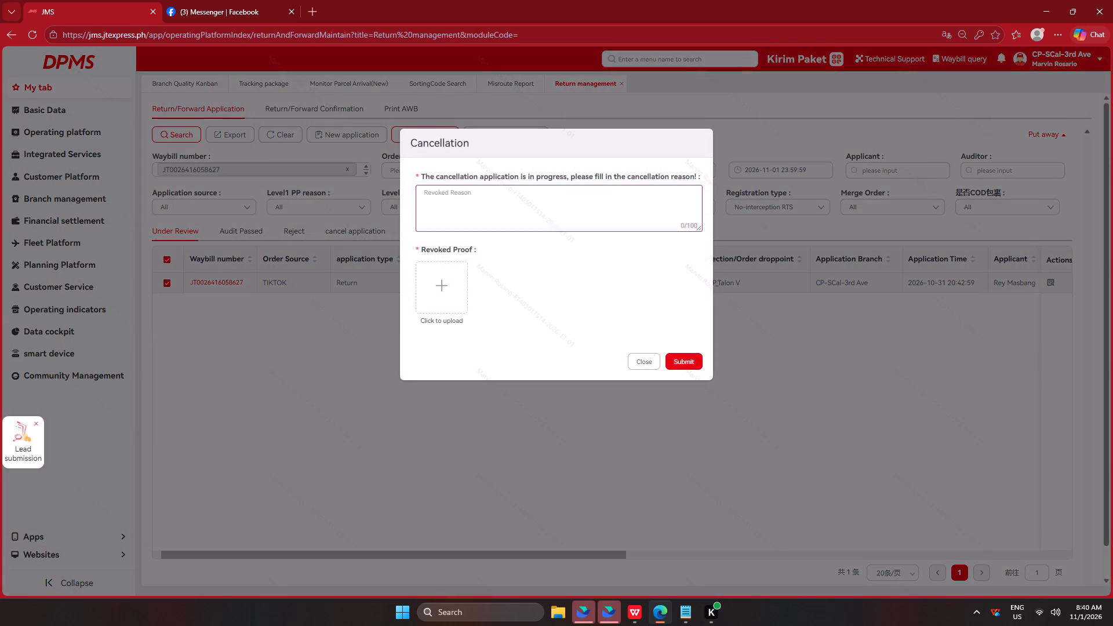
{"action": "left_click", "coordinate": [447, 294]}
{"action": "key", "text": "Escape"}
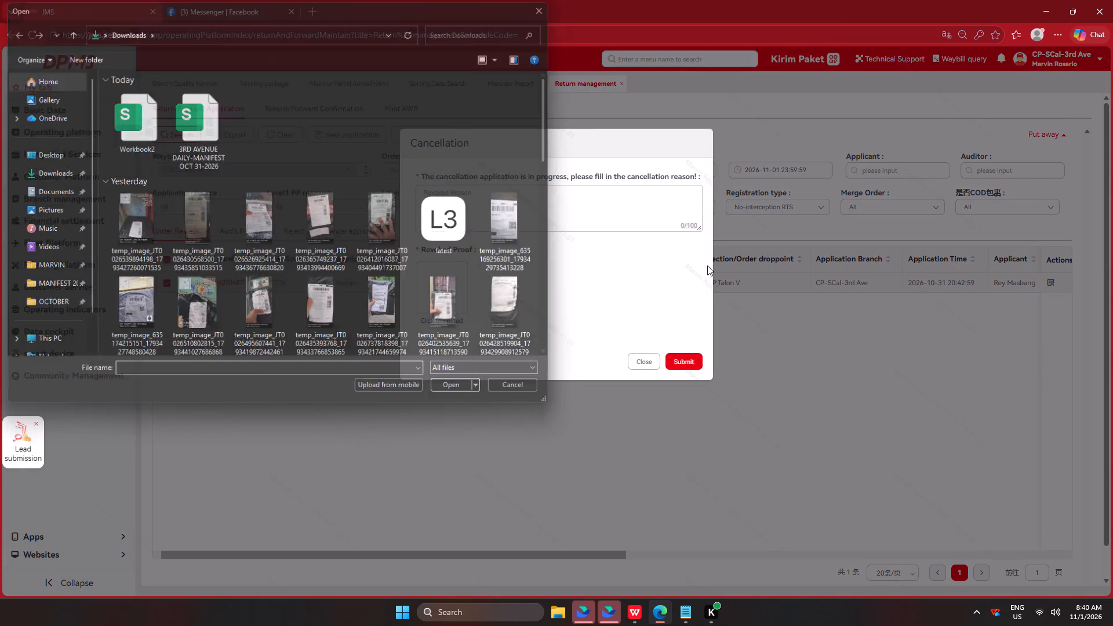
{"action": "key", "text": "Escape"}
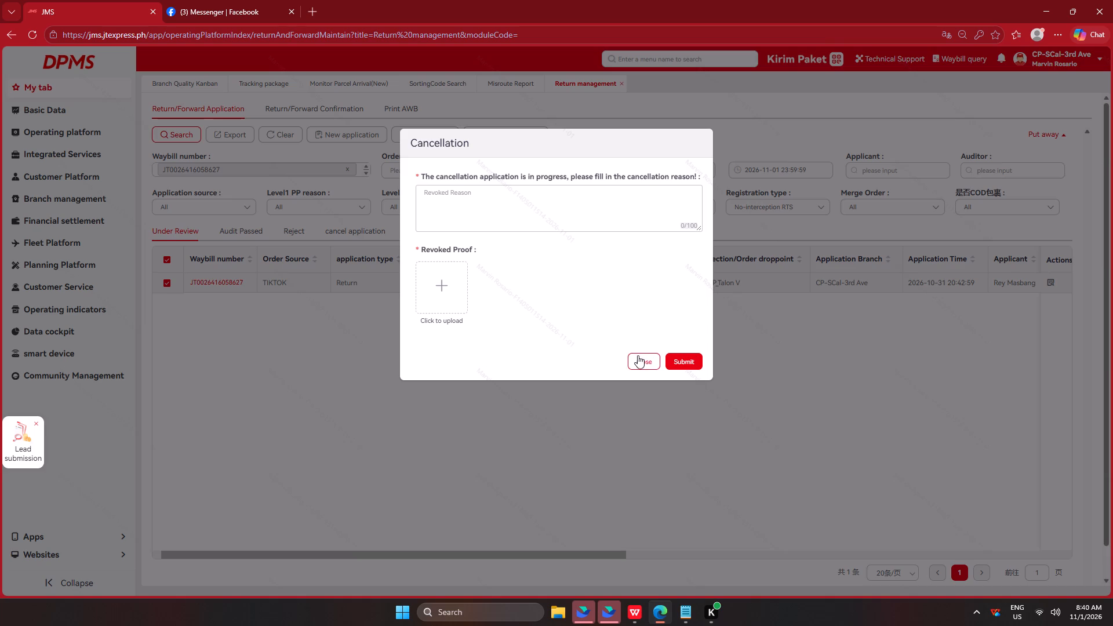
{"action": "left_click", "coordinate": [638, 355]}
{"action": "left_click", "coordinate": [227, 284]}
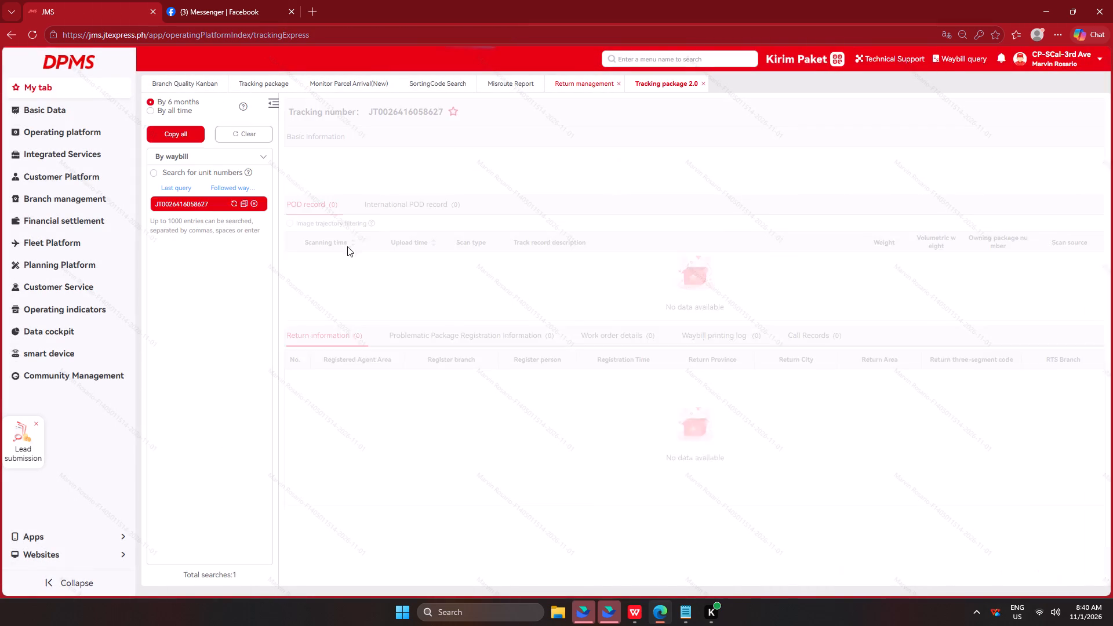
{"action": "scroll", "coordinate": [774, 366], "scroll_direction": "down", "scroll_amount": 8}
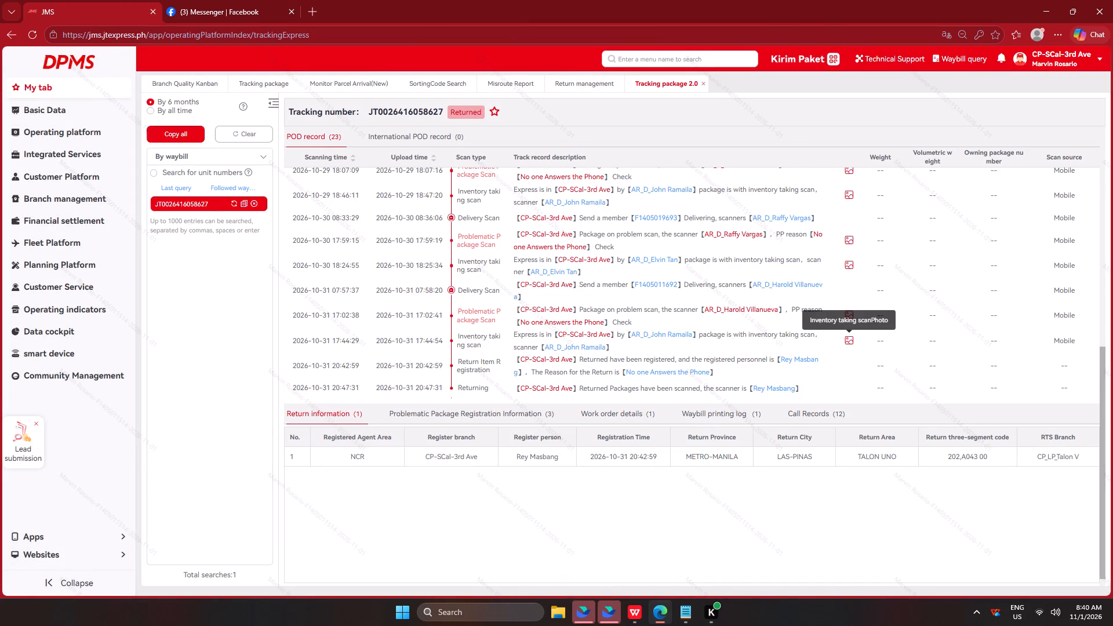
{"action": "left_click", "coordinate": [852, 311]}
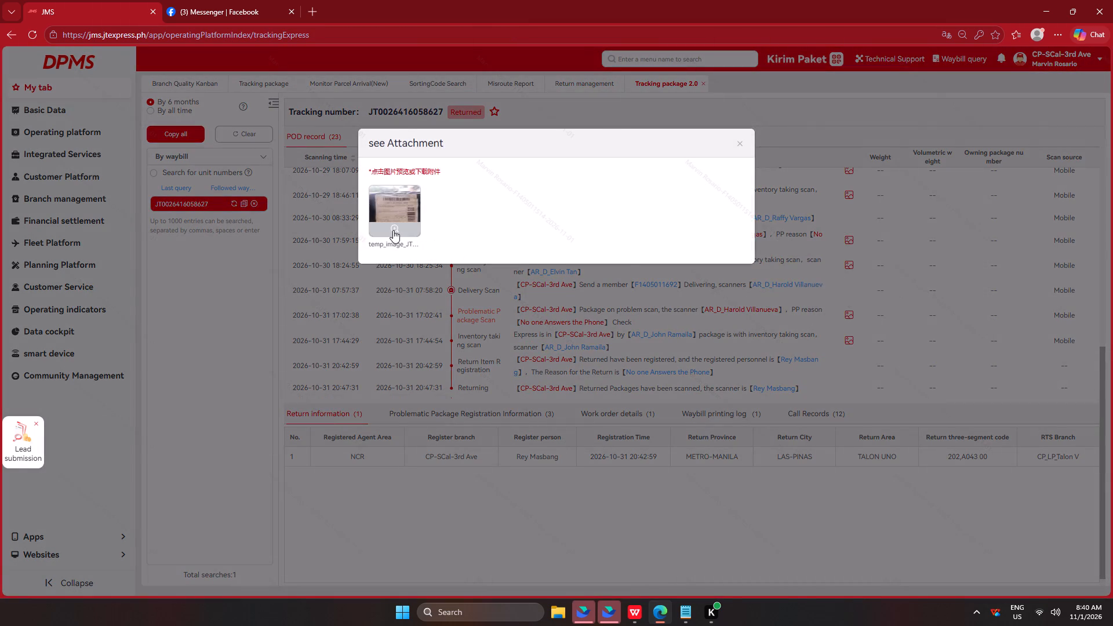
{"action": "left_click", "coordinate": [393, 230]}
{"action": "right_click", "coordinate": [520, 242]}
{"action": "left_click", "coordinate": [582, 272]}
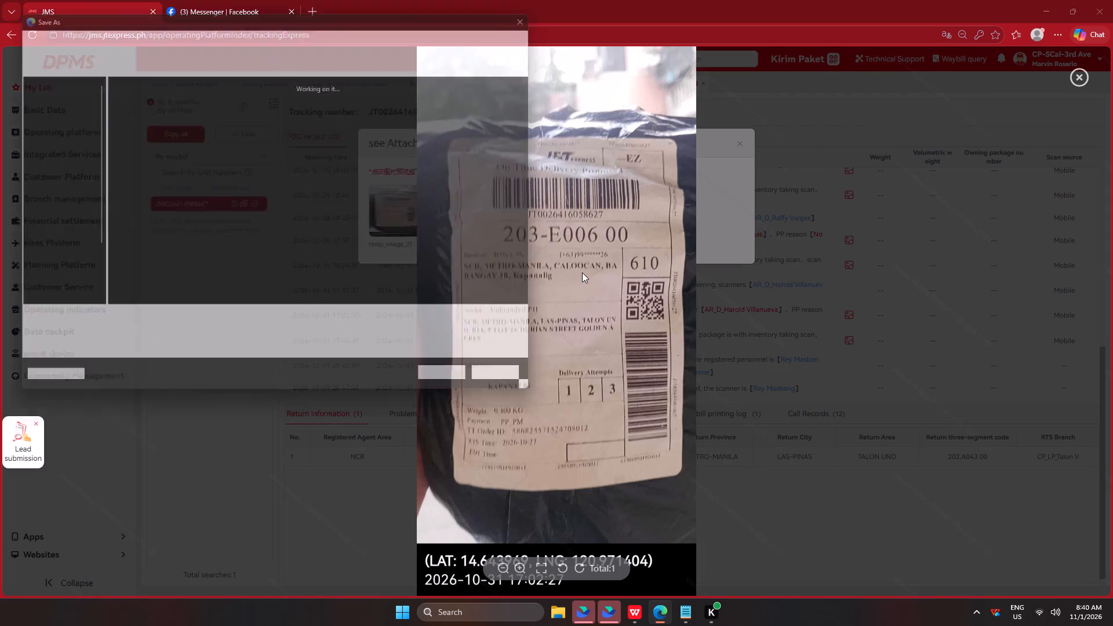
{"action": "key", "text": "Return"}
{"action": "key", "text": "Escape"}
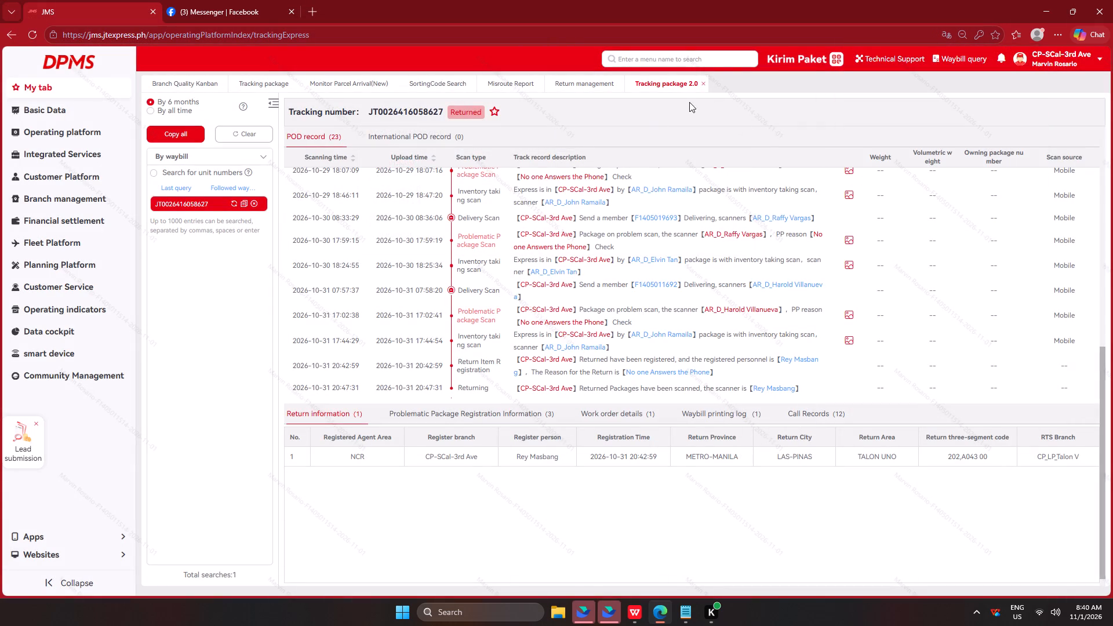
{"action": "left_click", "coordinate": [700, 82]}
{"action": "left_click", "coordinate": [703, 83]}
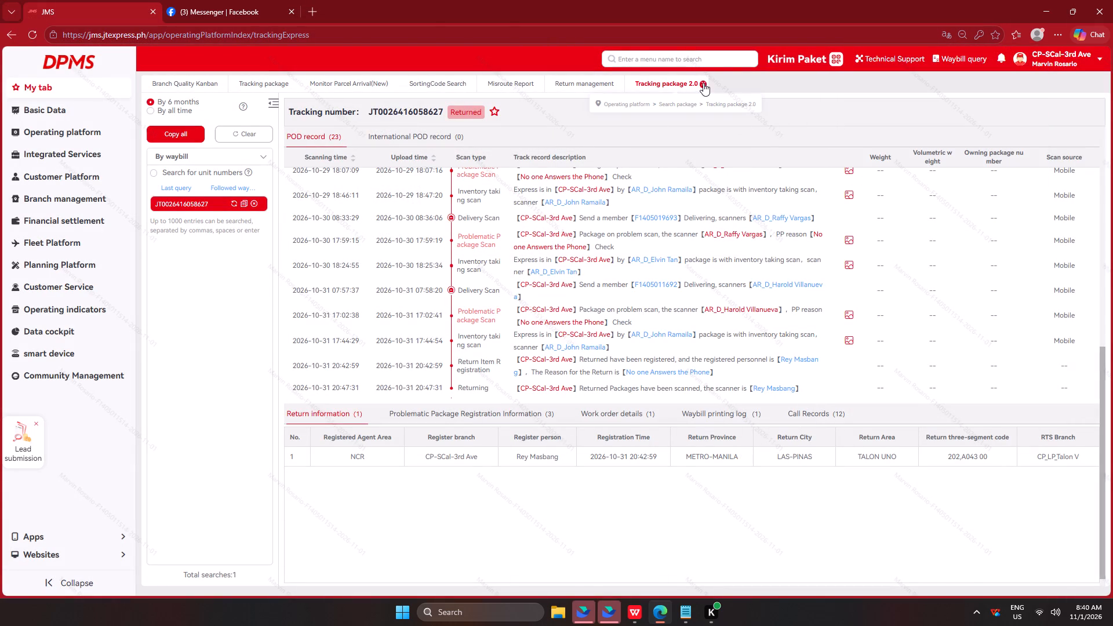
{"action": "left_click", "coordinate": [437, 140]}
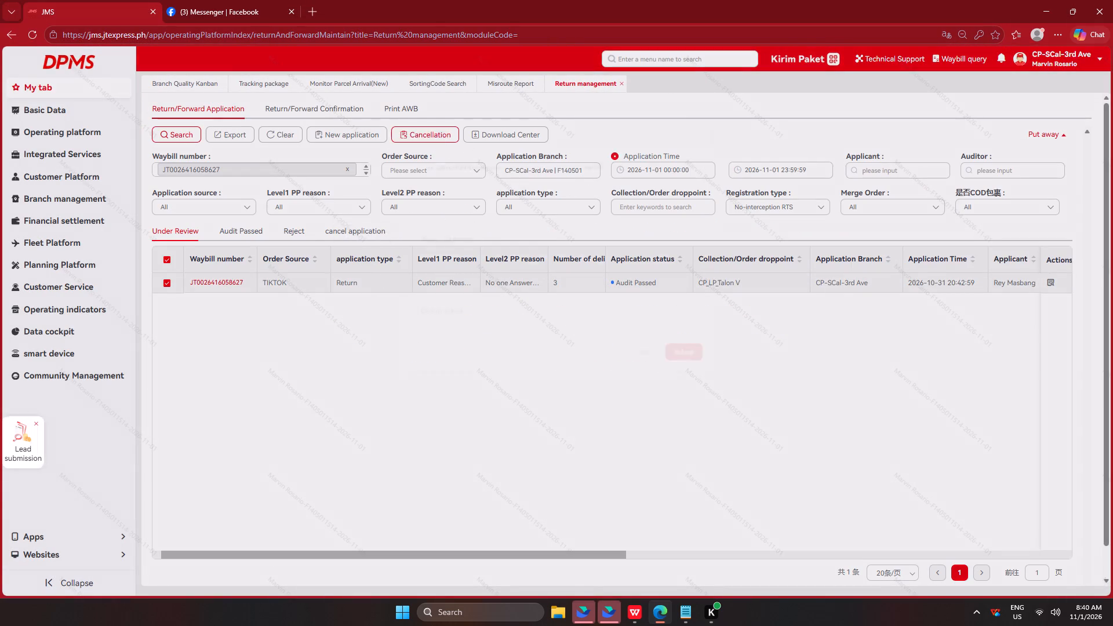
{"action": "left_click", "coordinate": [456, 286]}
{"action": "double_click", "coordinate": [133, 120]}
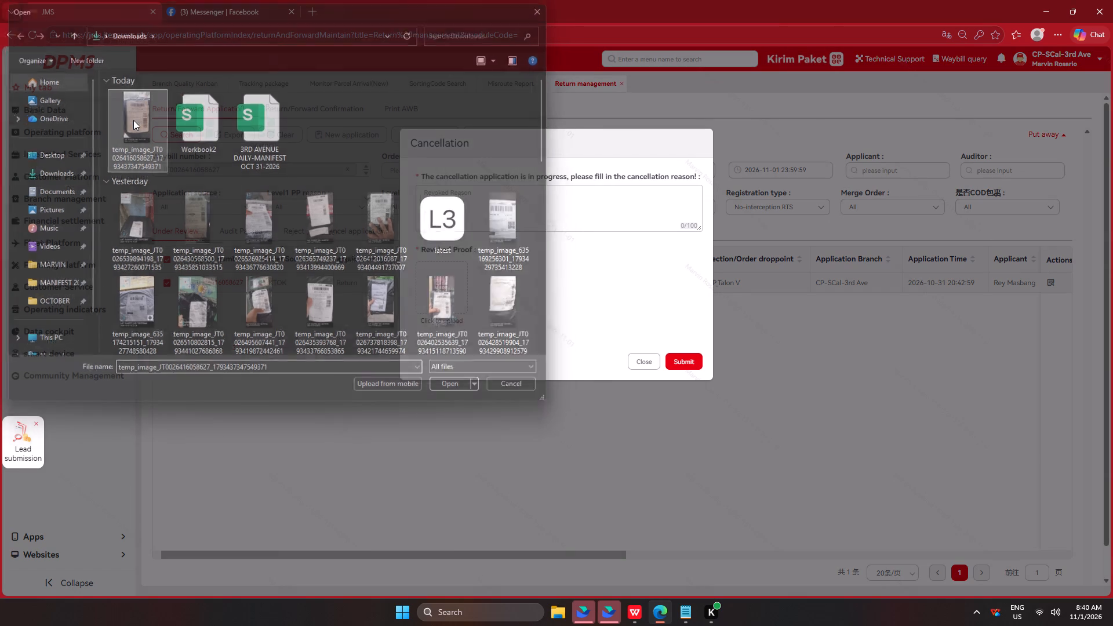
{"action": "left_click", "coordinate": [537, 206]}
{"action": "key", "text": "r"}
{"action": "key", "text": "BackSpace"}
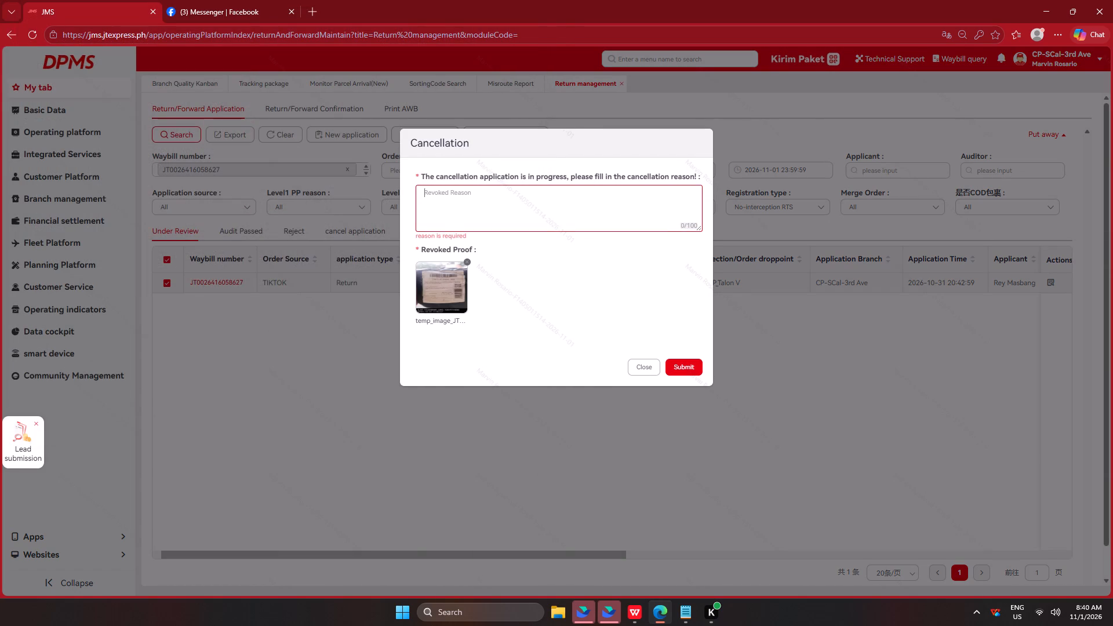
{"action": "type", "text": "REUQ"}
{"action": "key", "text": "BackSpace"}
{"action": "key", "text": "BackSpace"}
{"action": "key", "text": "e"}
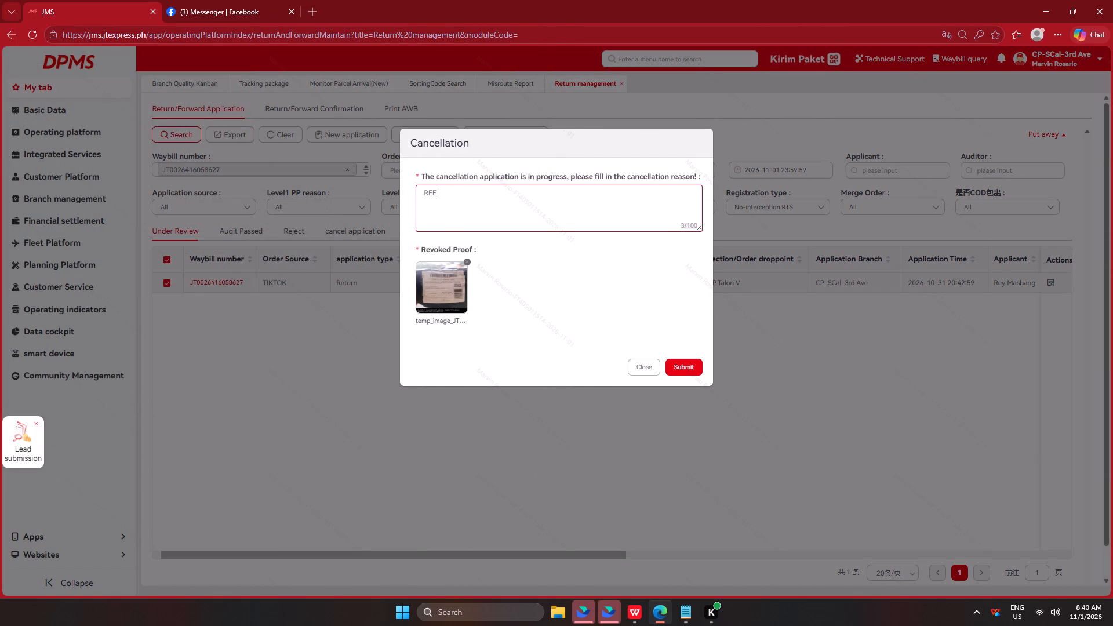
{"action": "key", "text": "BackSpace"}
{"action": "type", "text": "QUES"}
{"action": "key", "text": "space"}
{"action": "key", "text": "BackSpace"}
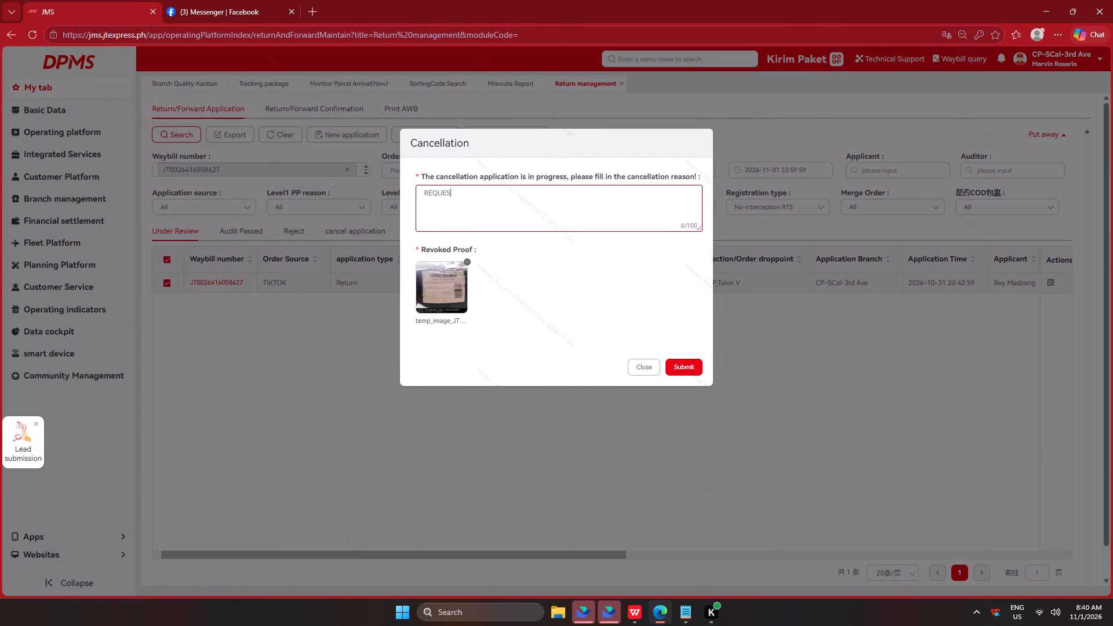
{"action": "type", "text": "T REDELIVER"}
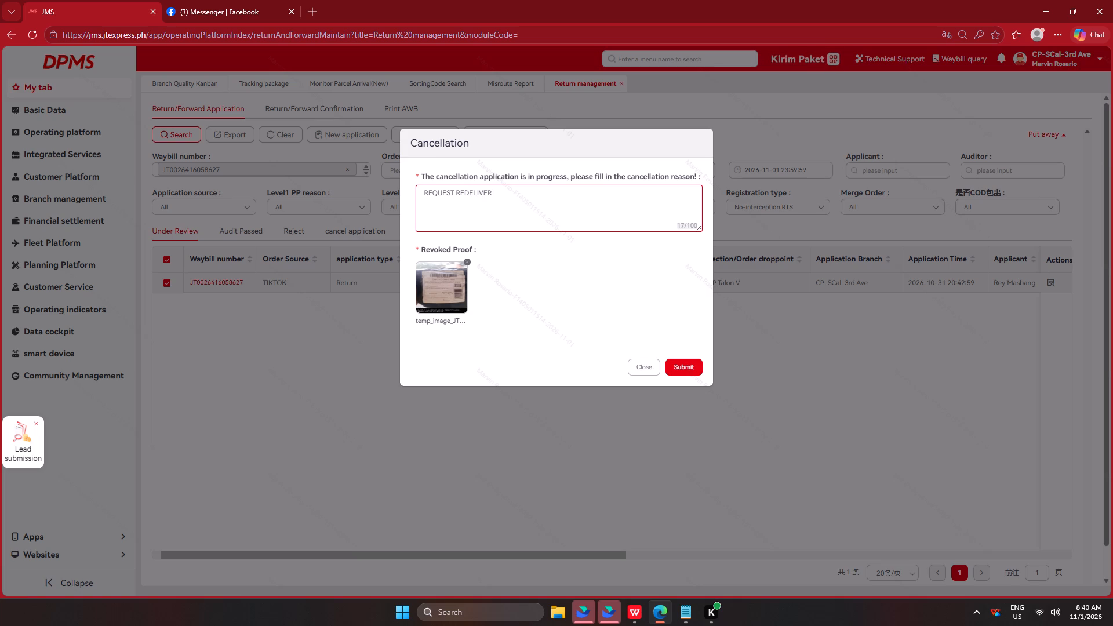
{"action": "left_click", "coordinate": [679, 364]}
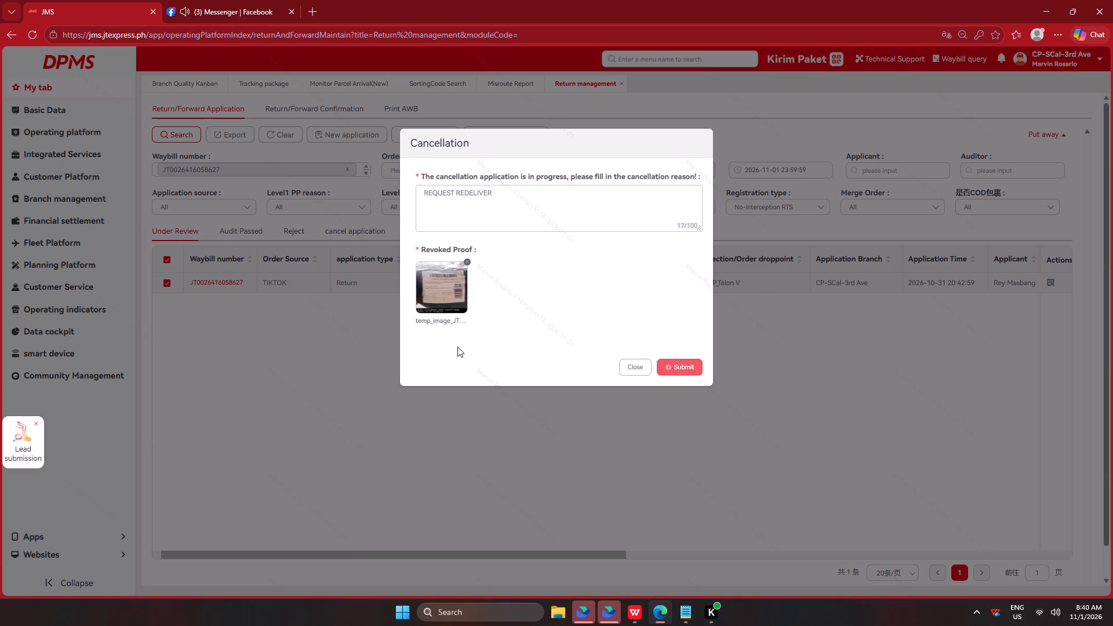
{"action": "left_click", "coordinate": [259, 79]}
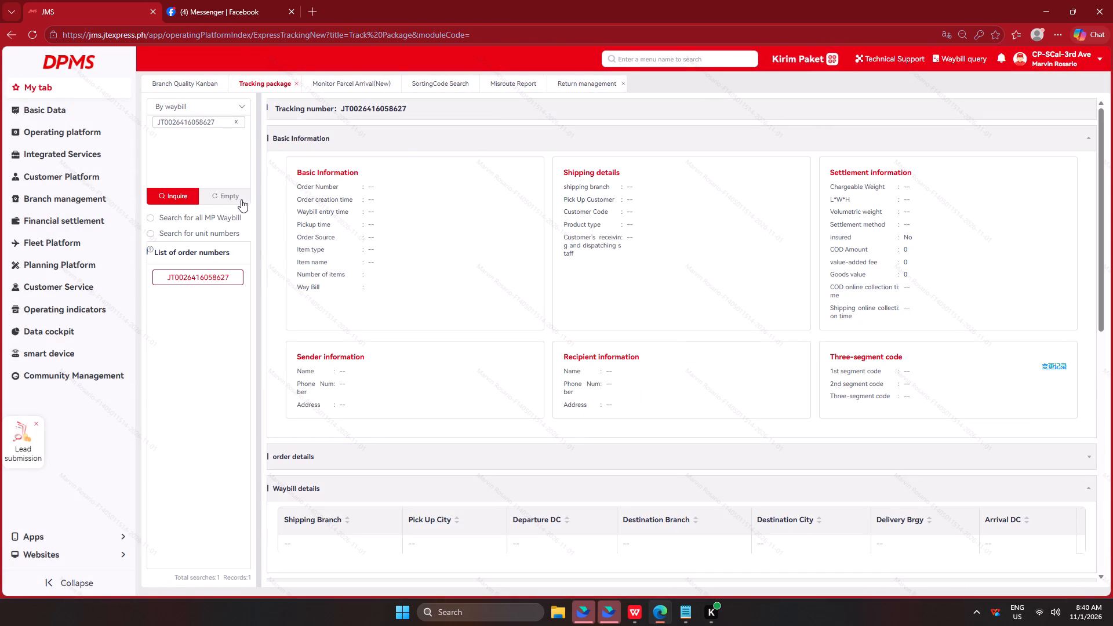
{"action": "left_click", "coordinate": [188, 194]}
{"action": "scroll", "coordinate": [446, 255], "scroll_direction": "down", "scroll_amount": 16}
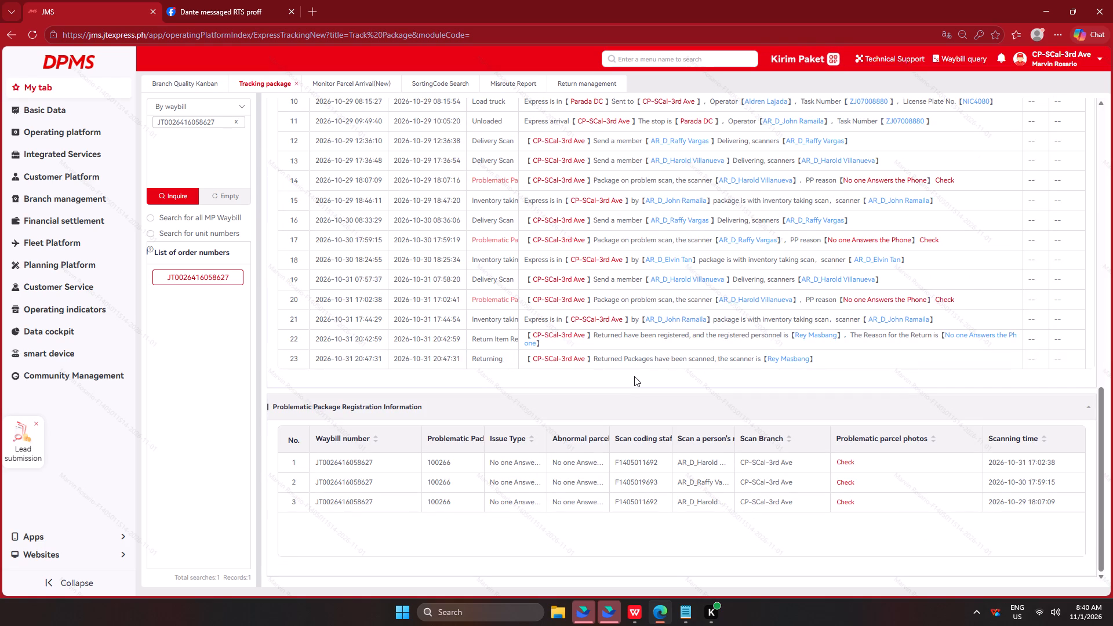
{"action": "left_click", "coordinate": [168, 193]}
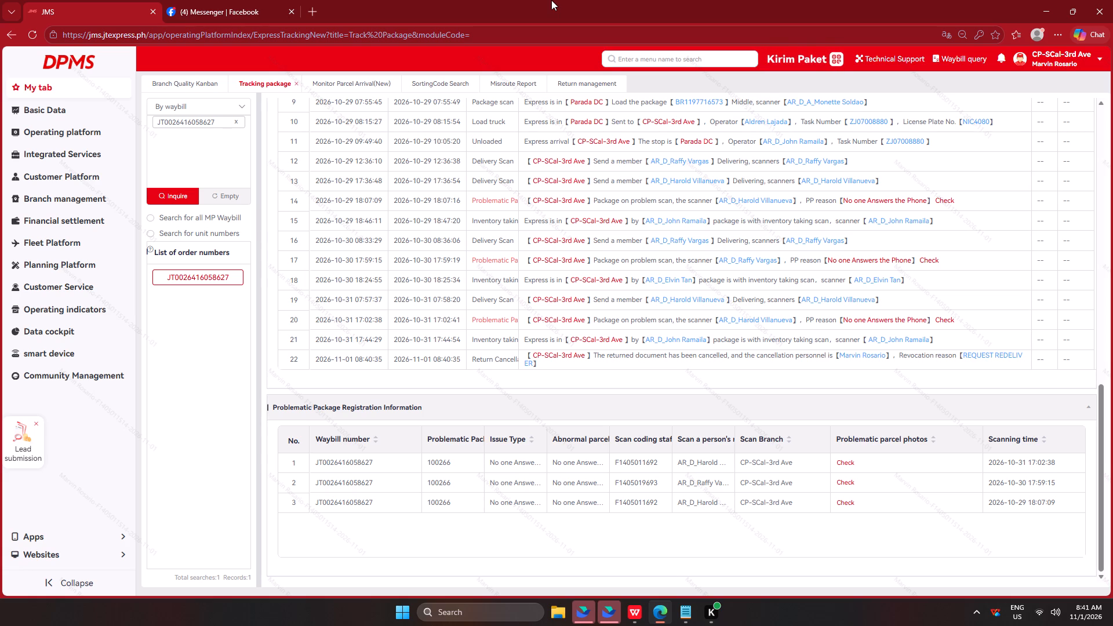
{"action": "left_click", "coordinate": [619, 82]}
{"action": "left_click", "coordinate": [453, 83]}
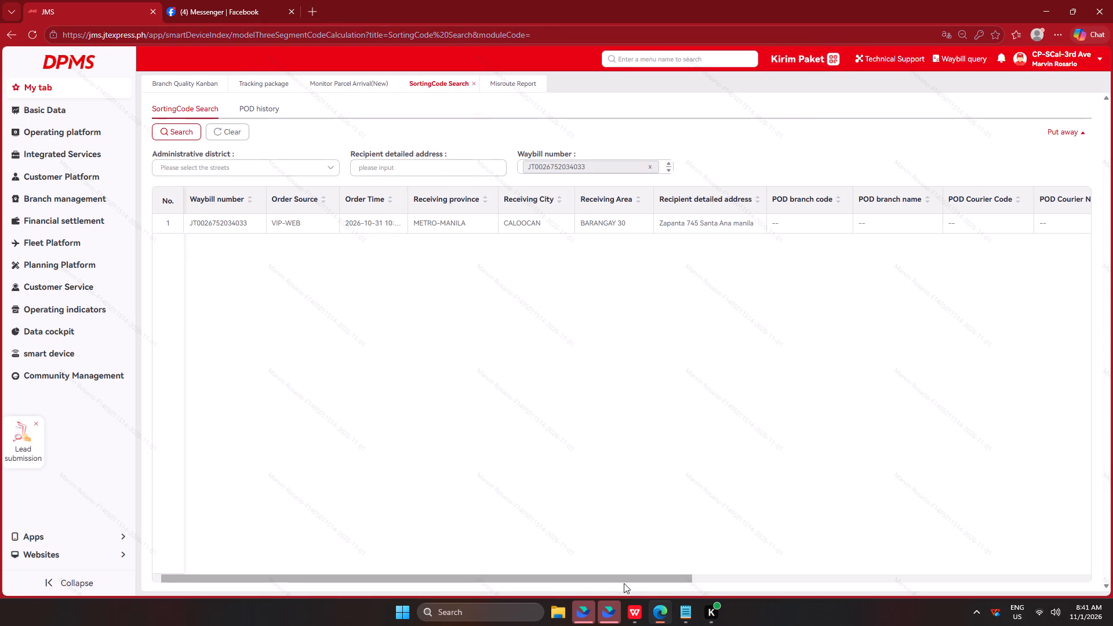
{"action": "left_click_drag", "start_coordinate": [632, 578], "coordinate": [1112, 549]}
{"action": "left_click", "coordinate": [1035, 224]}
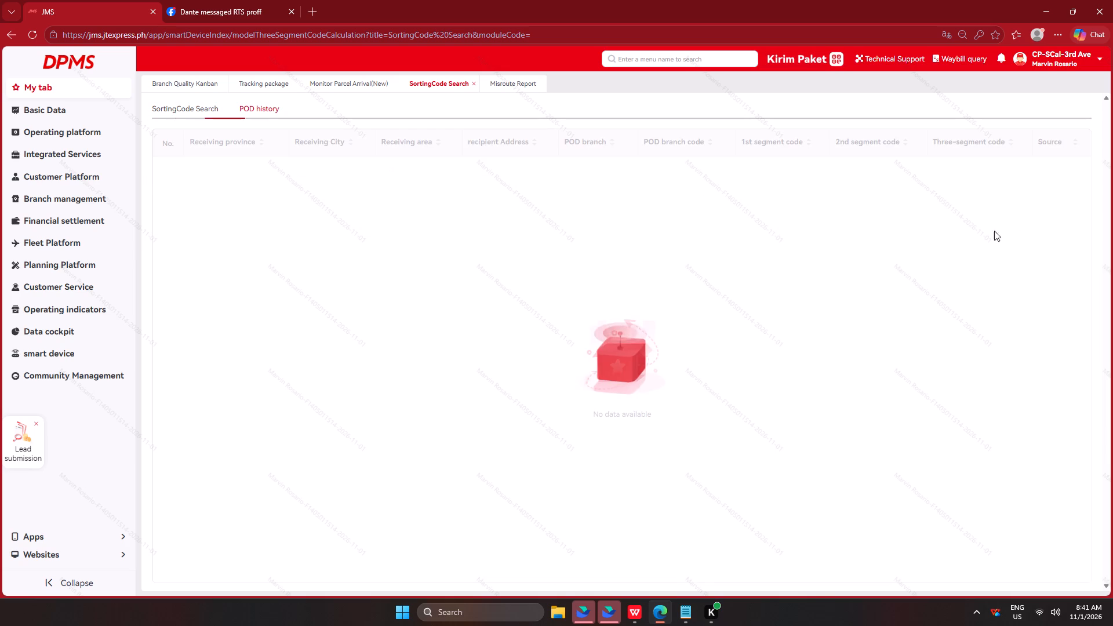
{"action": "left_click", "coordinate": [185, 110]}
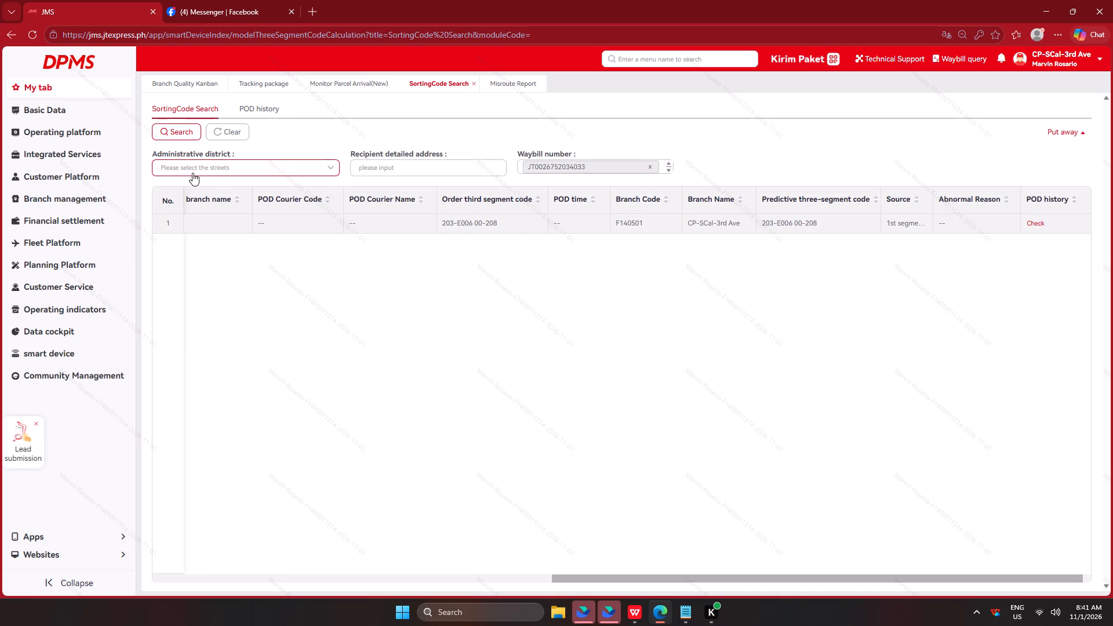
{"action": "left_click", "coordinate": [646, 166]}
{"action": "left_click", "coordinate": [621, 167]}
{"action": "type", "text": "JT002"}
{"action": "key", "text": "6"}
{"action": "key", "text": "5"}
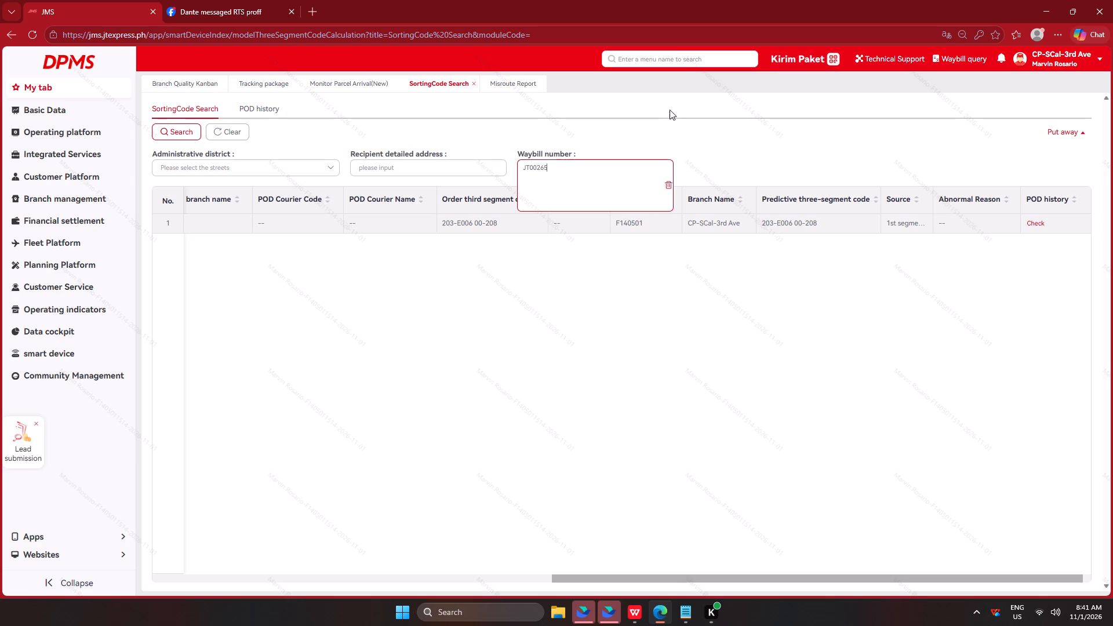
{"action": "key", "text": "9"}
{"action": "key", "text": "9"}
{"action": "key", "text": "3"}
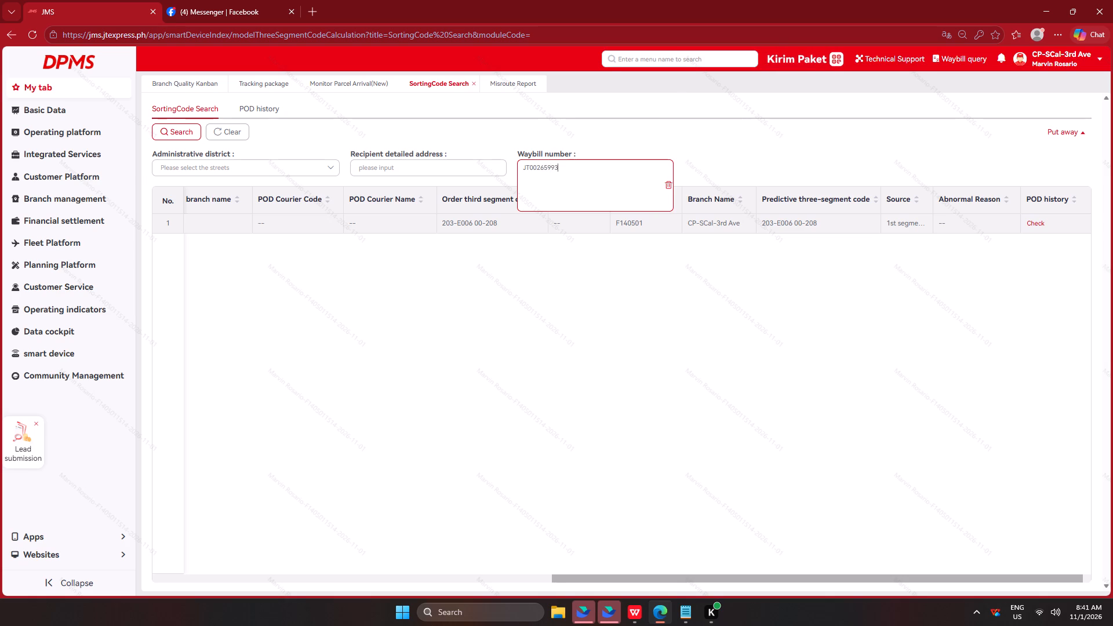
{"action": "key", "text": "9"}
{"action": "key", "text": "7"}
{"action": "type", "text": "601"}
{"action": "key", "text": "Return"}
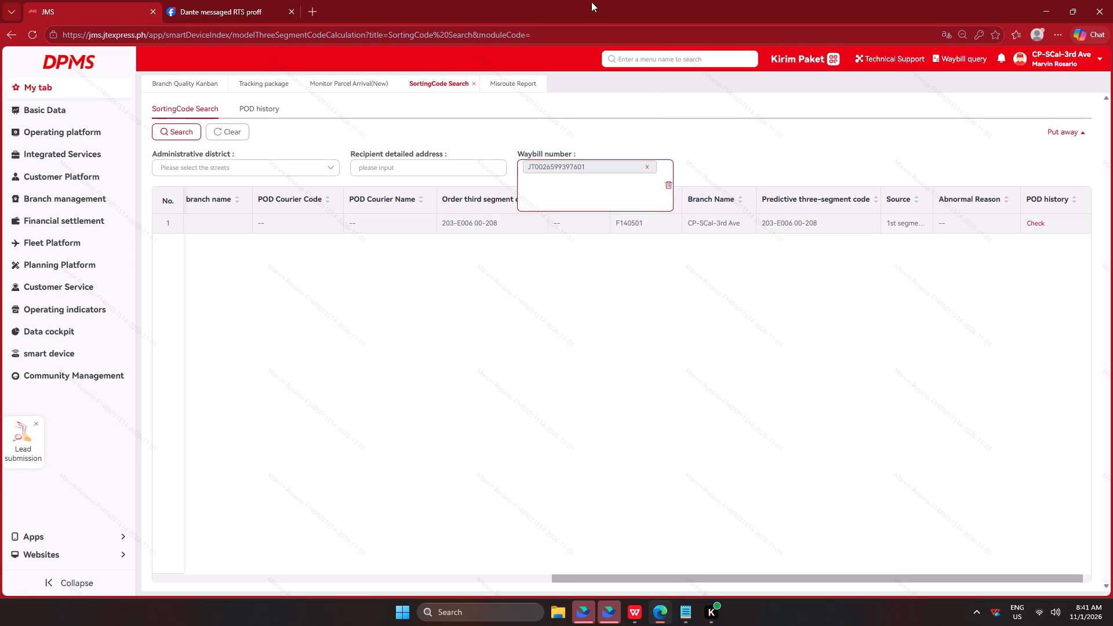
{"action": "left_click", "coordinate": [168, 132]}
{"action": "left_click", "coordinate": [1037, 226]}
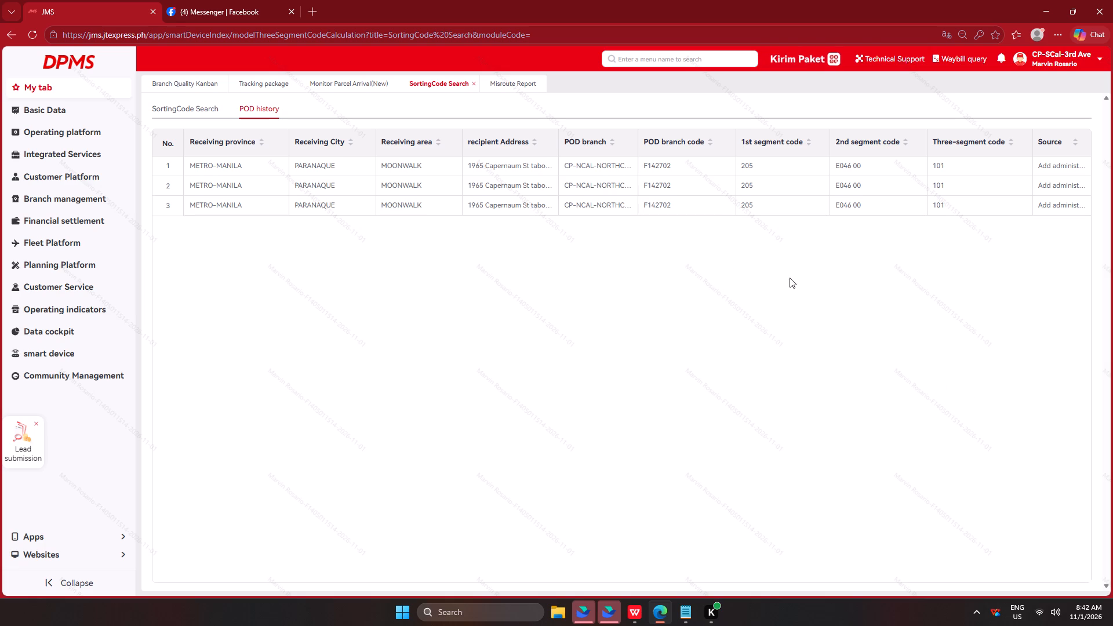
Copy the POD branch name from the first POD history record.
{"action": "triple_click", "coordinate": [610, 169]}
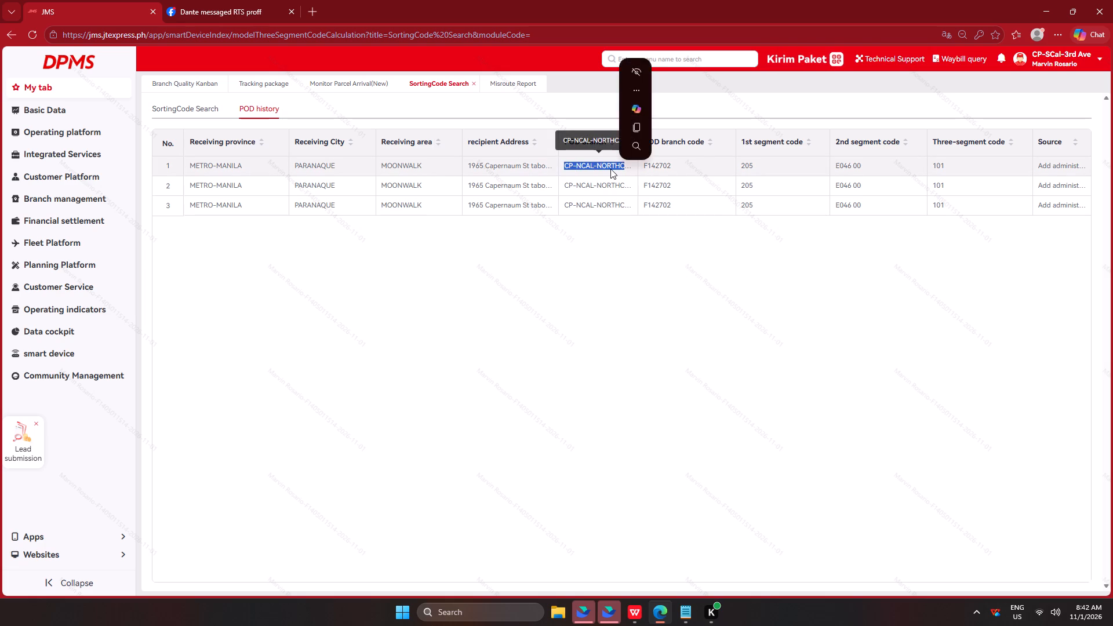
{"action": "key", "text": "ctrl+c"}
{"action": "key", "text": "ctrl+c"}
{"action": "key", "text": "ctrl+c"}
{"action": "key", "text": "ctrl+c"}
{"action": "key", "text": "ctrl+c"}
{"action": "key", "text": "ctrl+c"}
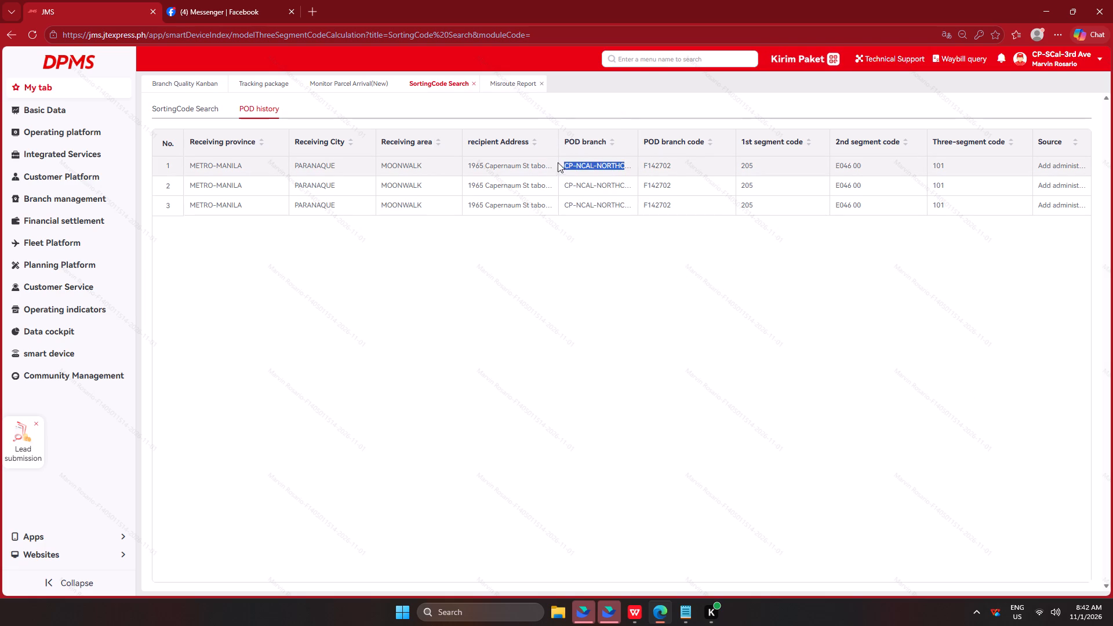
{"action": "key", "text": "ctrl+c"}
{"action": "key", "text": "ctrl+c"}
{"action": "key", "text": "ctrl+c"}
{"action": "key", "text": "ctrl+c"}
{"action": "key", "text": "ctrl+c"}
{"action": "key", "text": "ctrl+c"}
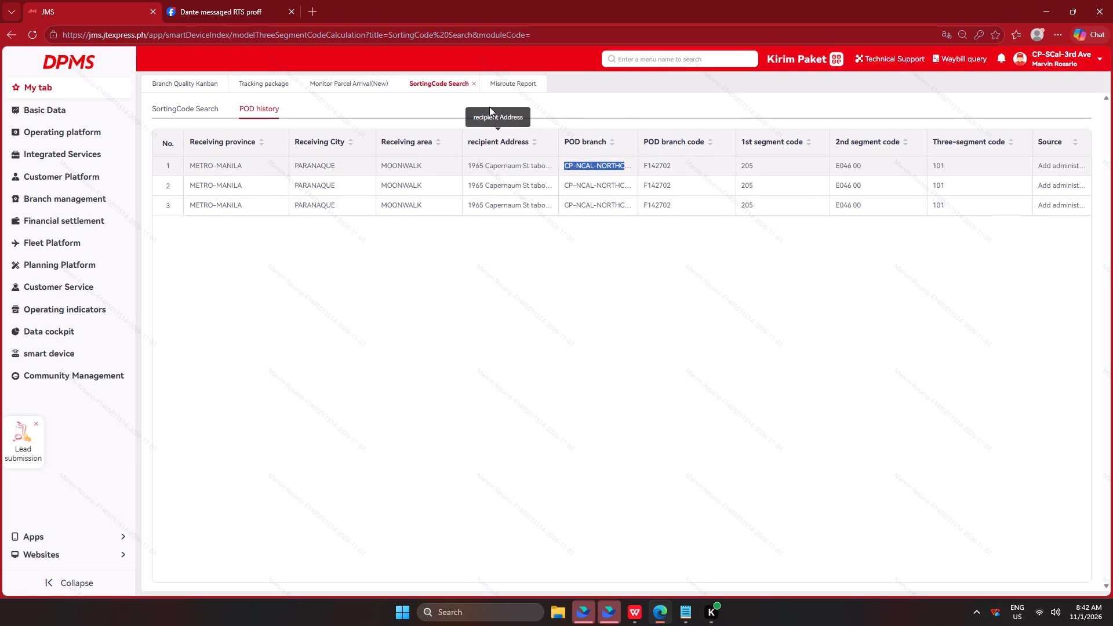
{"action": "key", "text": "ctrl+c"}
{"action": "key", "text": "ctrl+c"}
{"action": "left_click", "coordinate": [497, 85]}
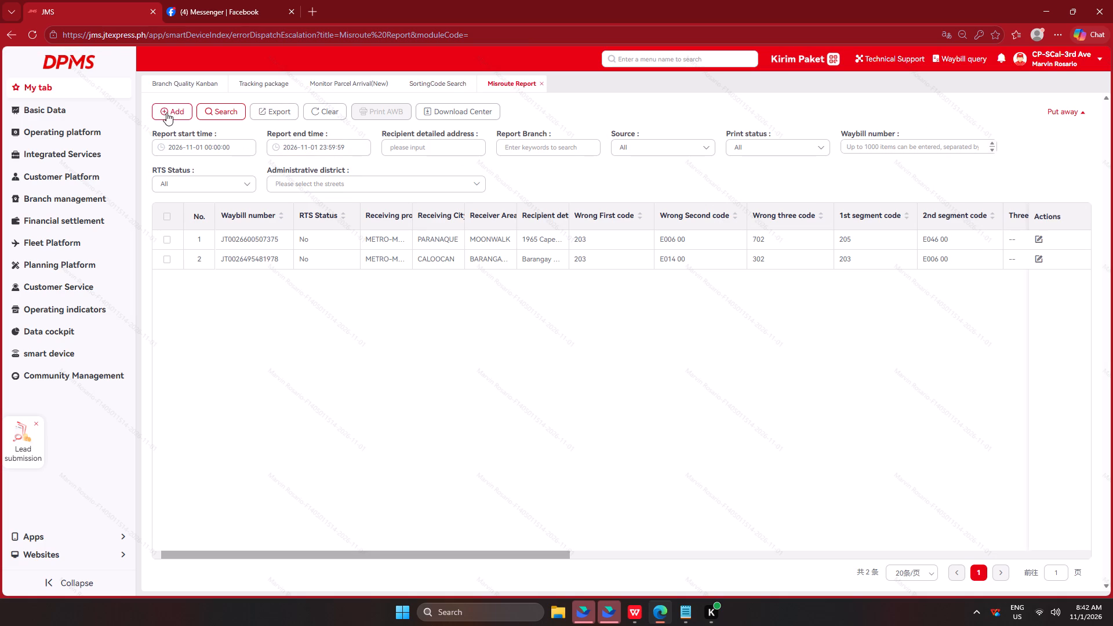
{"action": "left_click", "coordinate": [166, 112]}
{"action": "left_click", "coordinate": [461, 179]}
{"action": "key", "text": "ctrl+v"}
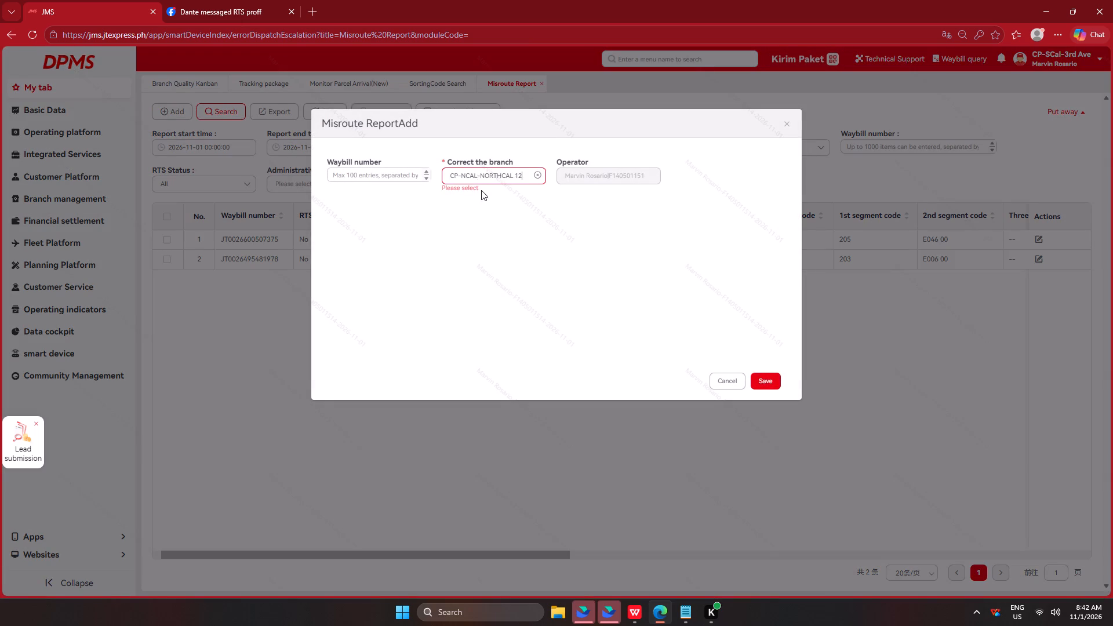
{"action": "left_click", "coordinate": [480, 199]}
{"action": "left_click", "coordinate": [352, 173]}
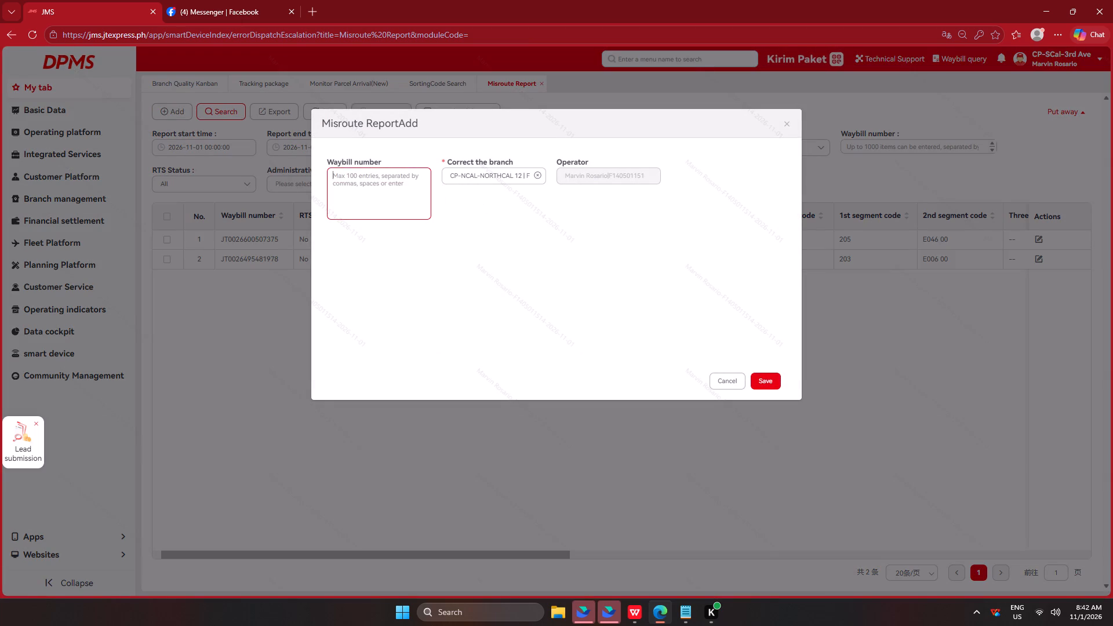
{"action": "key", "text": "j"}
{"action": "left_click_drag", "start_coordinate": [357, 75], "coordinate": [406, 66]}
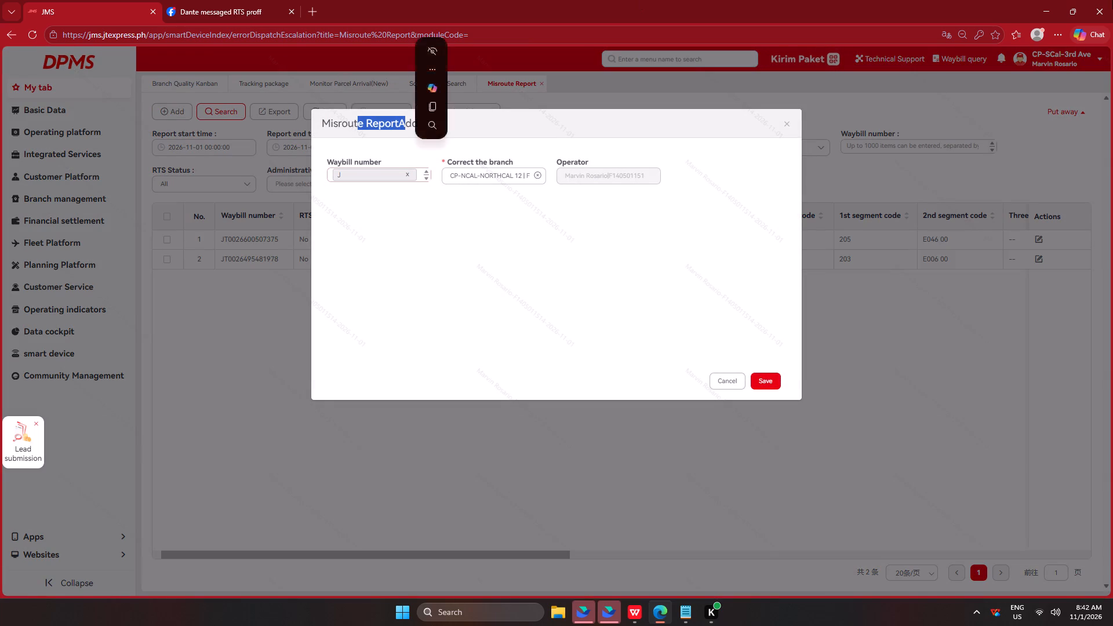
{"action": "double_click", "coordinate": [408, 178]}
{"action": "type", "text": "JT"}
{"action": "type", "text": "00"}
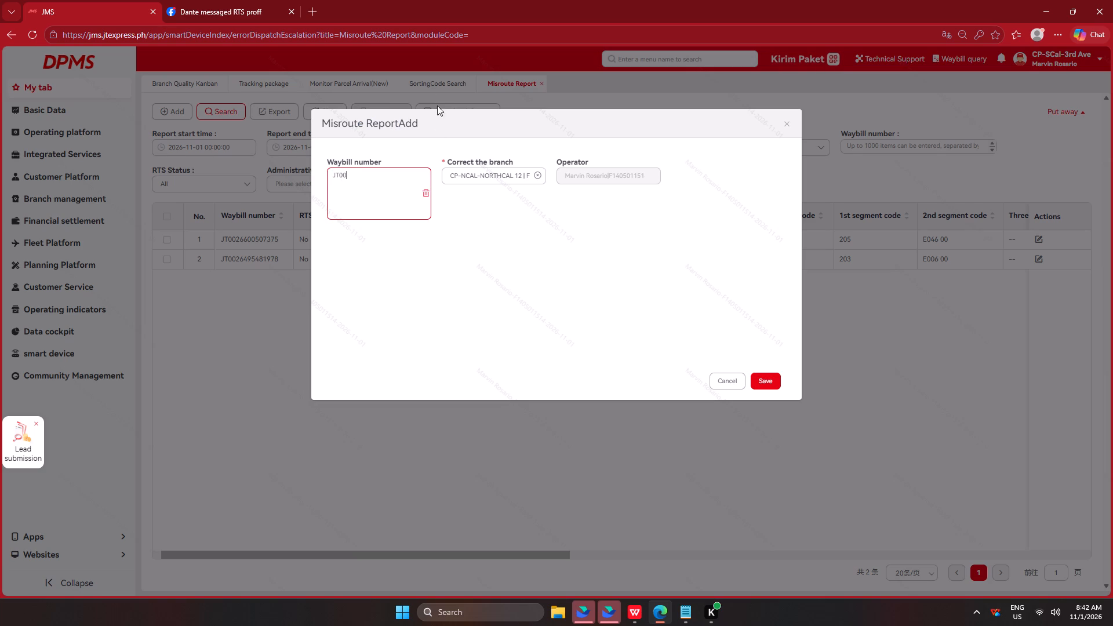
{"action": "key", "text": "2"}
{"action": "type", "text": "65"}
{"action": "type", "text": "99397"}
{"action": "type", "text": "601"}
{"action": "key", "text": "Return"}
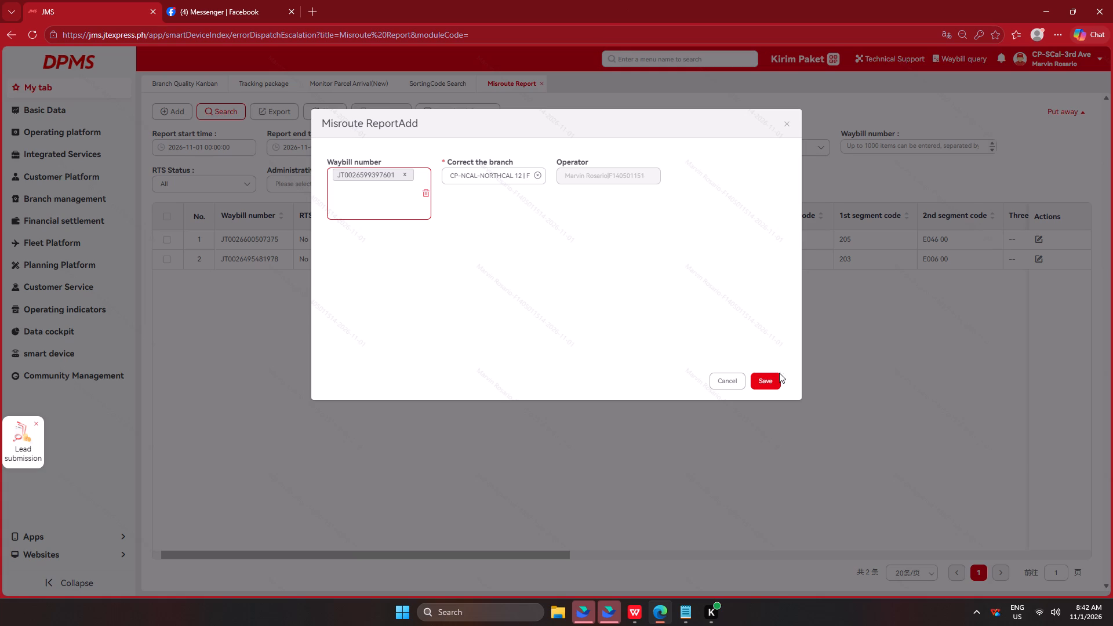
{"action": "left_click", "coordinate": [765, 384]}
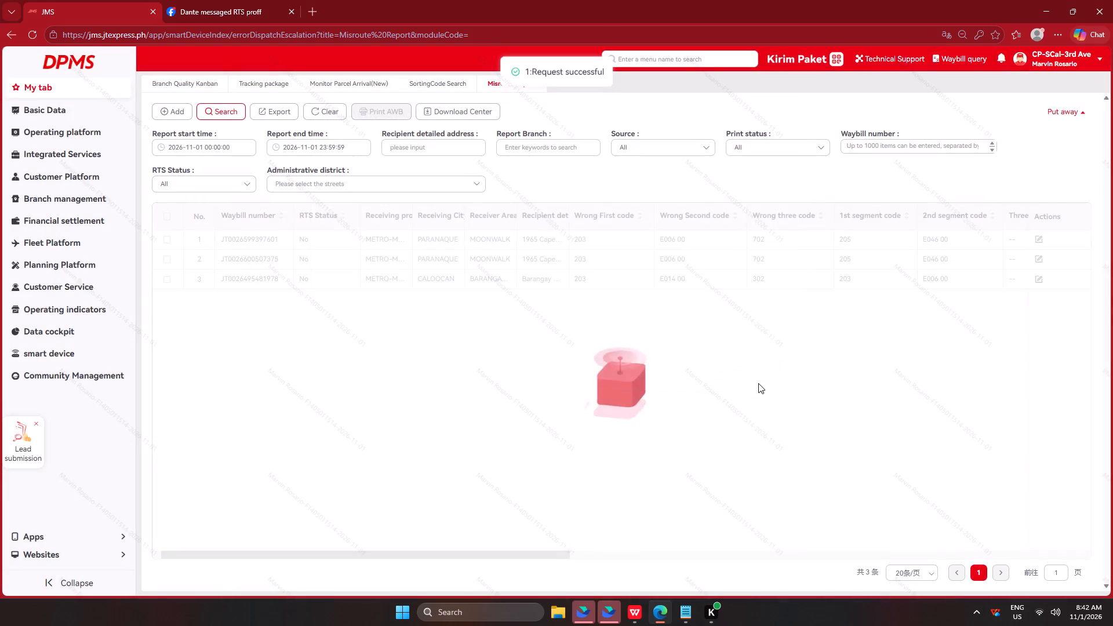
{"action": "left_click", "coordinate": [165, 242]}
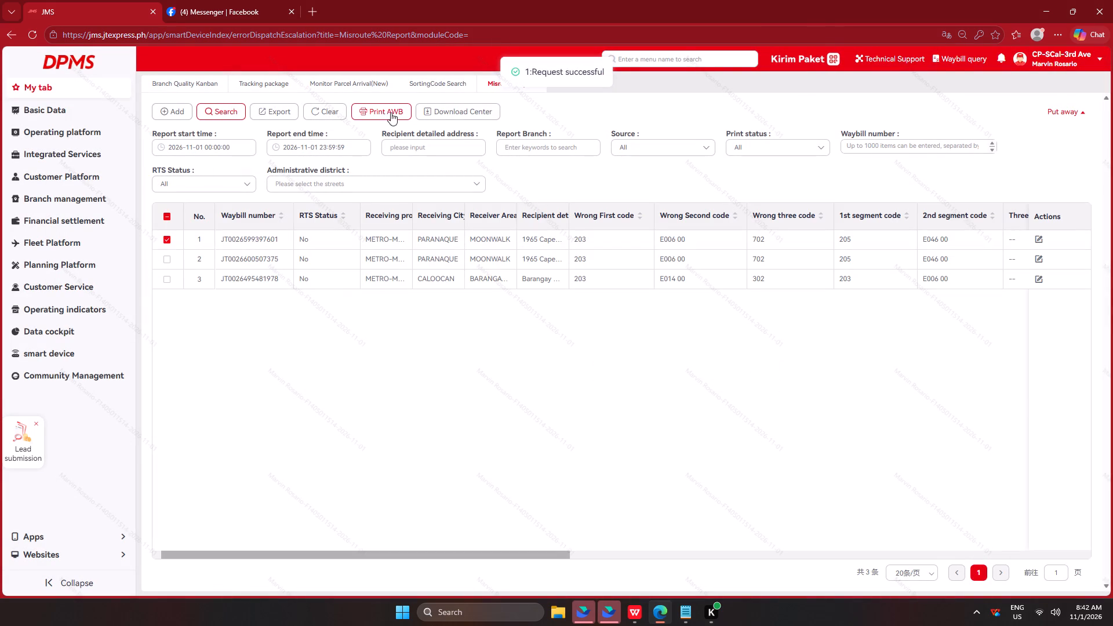
{"action": "left_click", "coordinate": [390, 112]}
{"action": "left_click", "coordinate": [679, 114]}
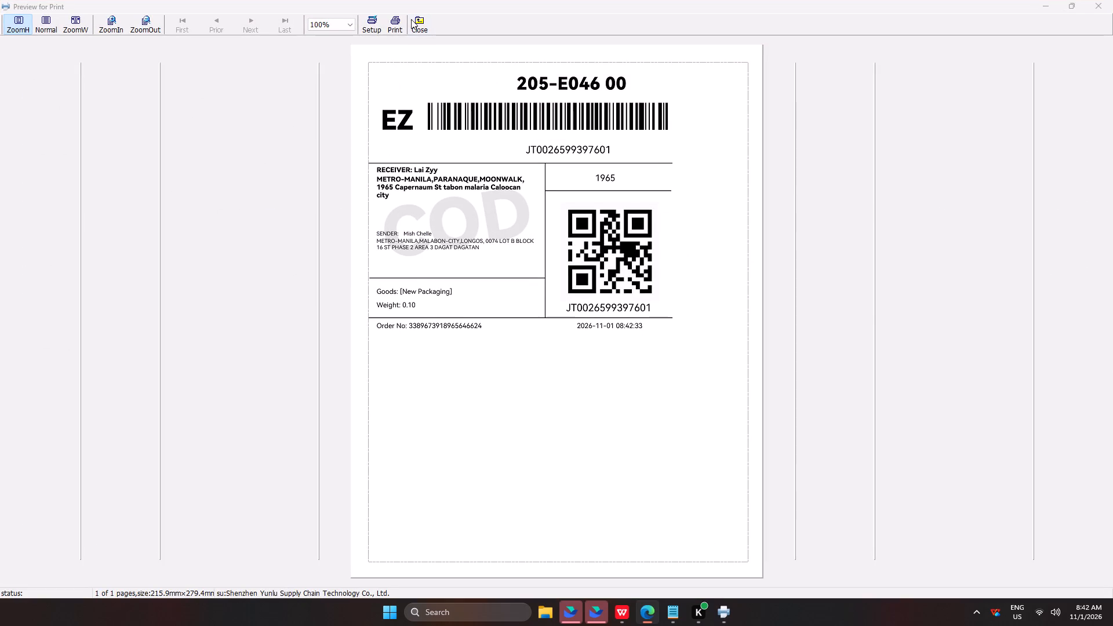
{"action": "left_click", "coordinate": [399, 26]}
{"action": "left_click", "coordinate": [572, 188]}
{"action": "left_click", "coordinate": [500, 201]}
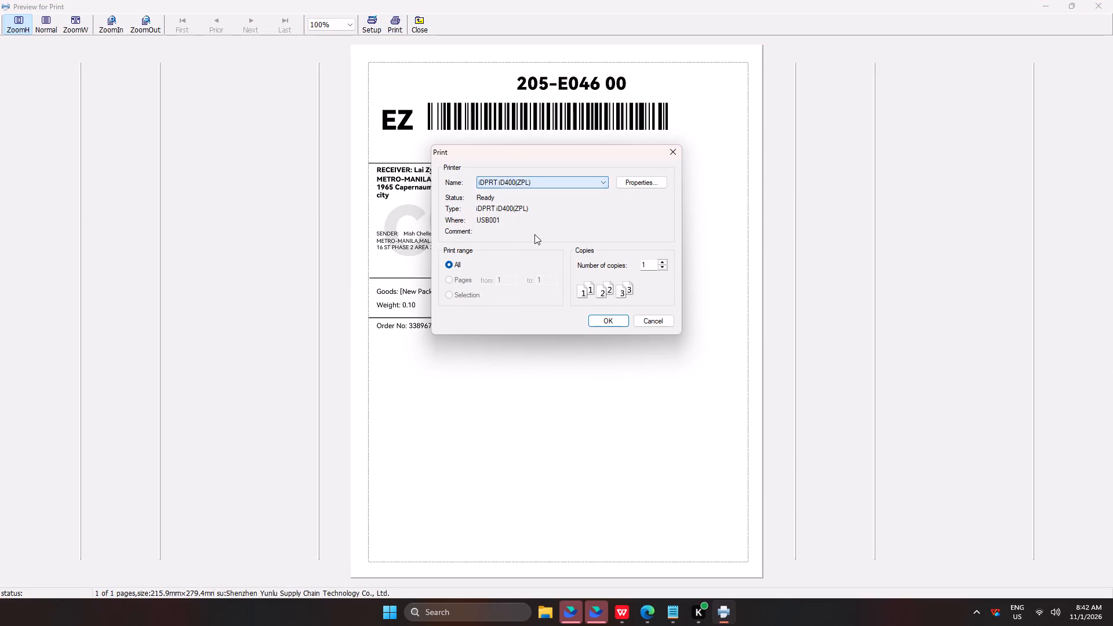
{"action": "left_click", "coordinate": [611, 321]}
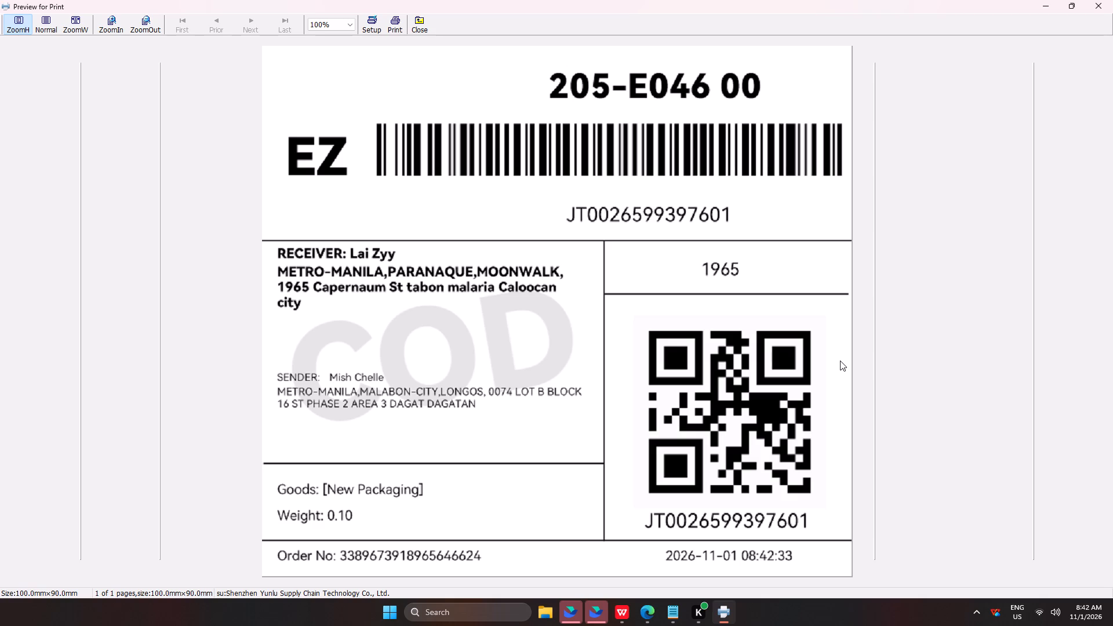
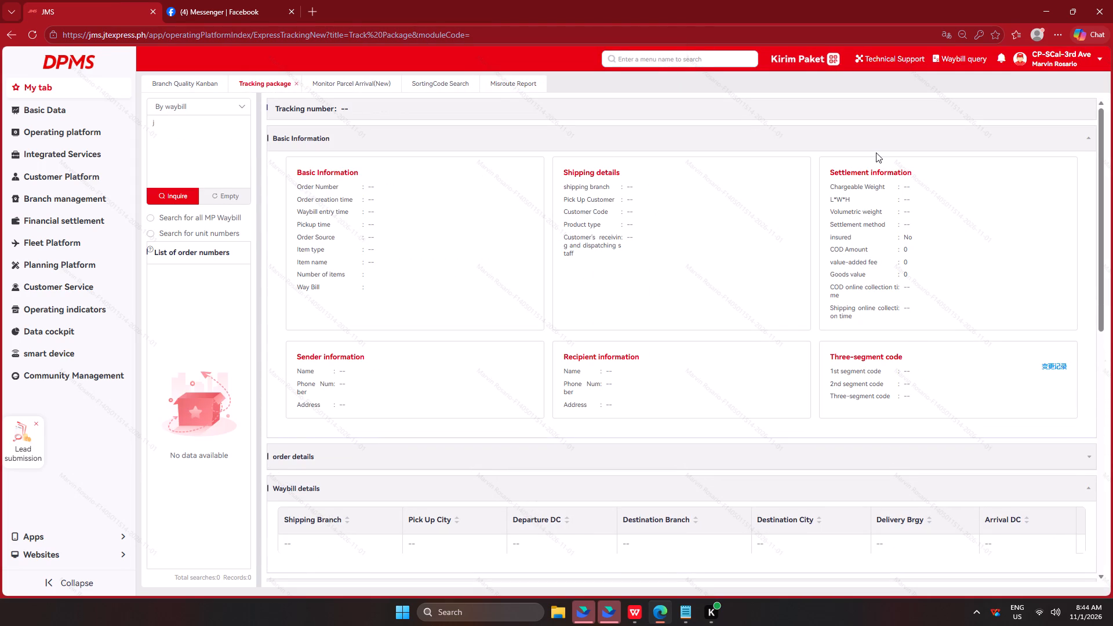
Replace the lowercase letter in the package tracking waybill query with the uppercase waybill prefix JT00.
{"action": "key", "text": "BackSpace"}
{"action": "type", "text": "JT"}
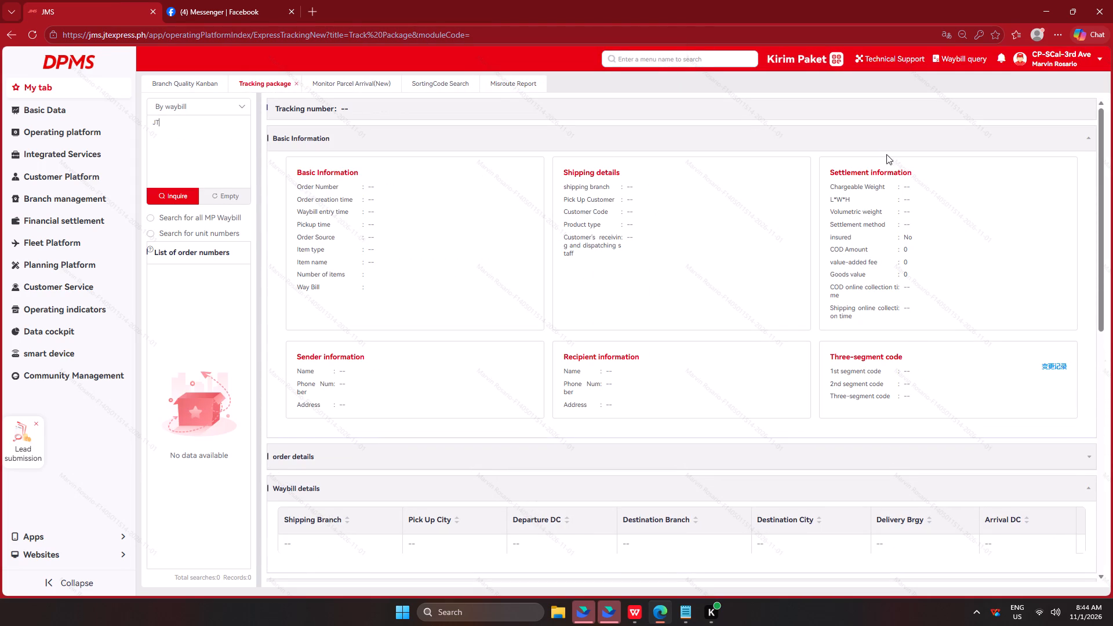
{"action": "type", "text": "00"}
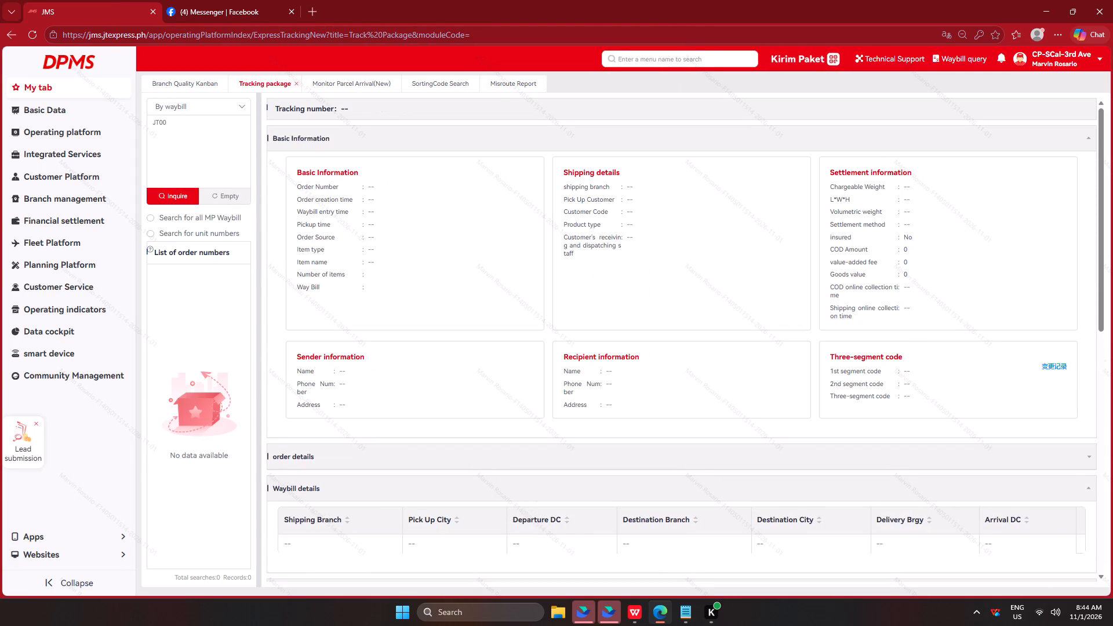
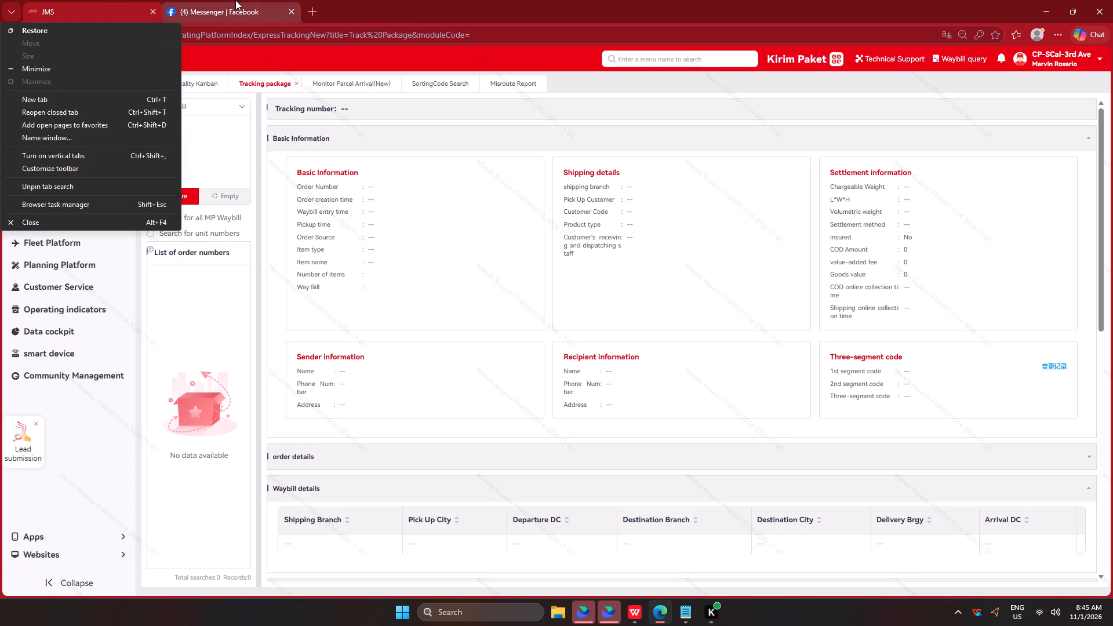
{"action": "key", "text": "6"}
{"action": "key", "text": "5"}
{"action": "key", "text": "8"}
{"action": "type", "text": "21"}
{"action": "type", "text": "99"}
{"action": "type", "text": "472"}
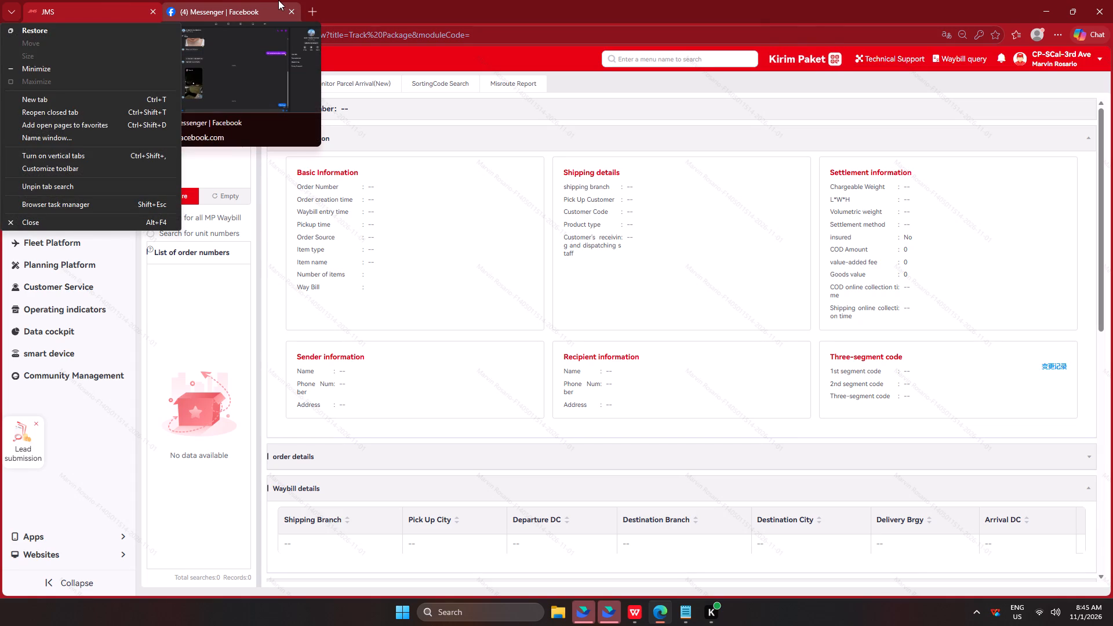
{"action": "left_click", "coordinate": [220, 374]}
{"action": "left_click", "coordinate": [216, 192]}
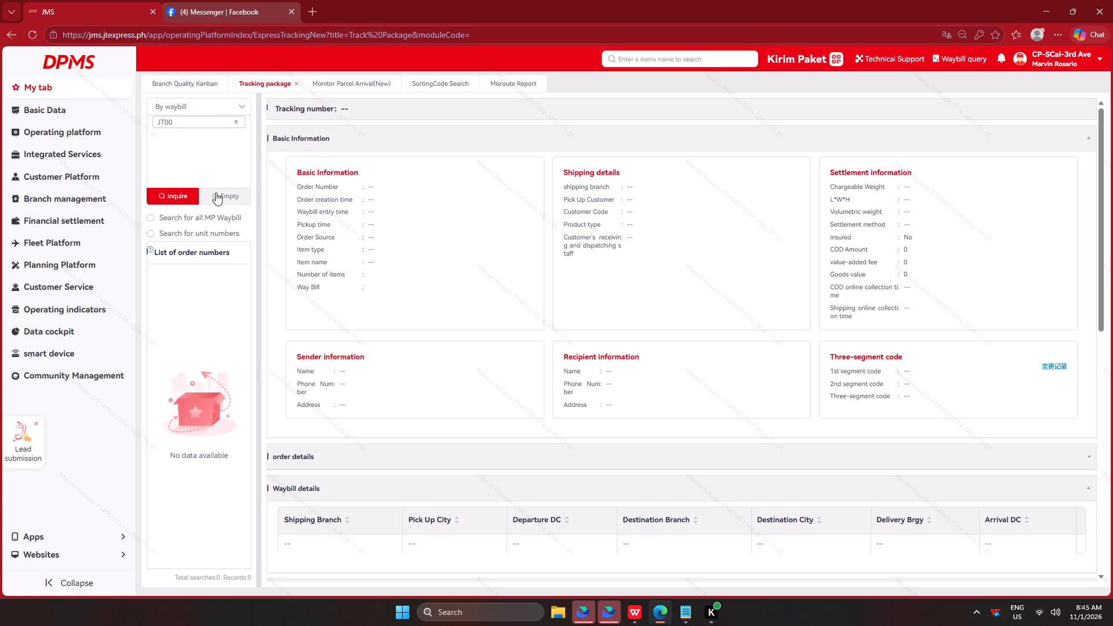
{"action": "left_click", "coordinate": [222, 152]}
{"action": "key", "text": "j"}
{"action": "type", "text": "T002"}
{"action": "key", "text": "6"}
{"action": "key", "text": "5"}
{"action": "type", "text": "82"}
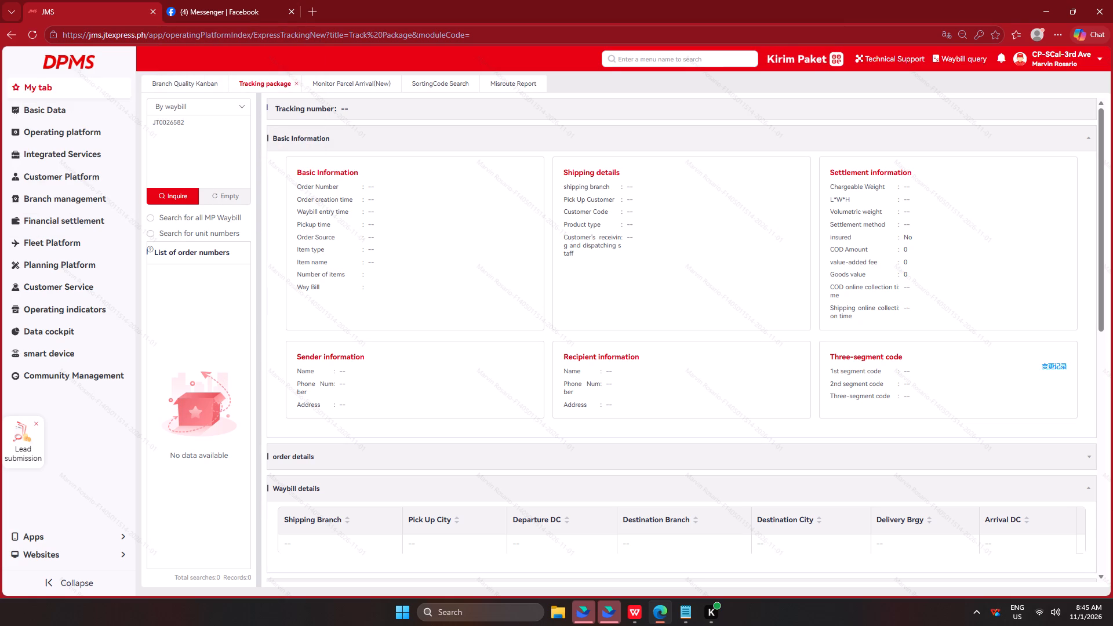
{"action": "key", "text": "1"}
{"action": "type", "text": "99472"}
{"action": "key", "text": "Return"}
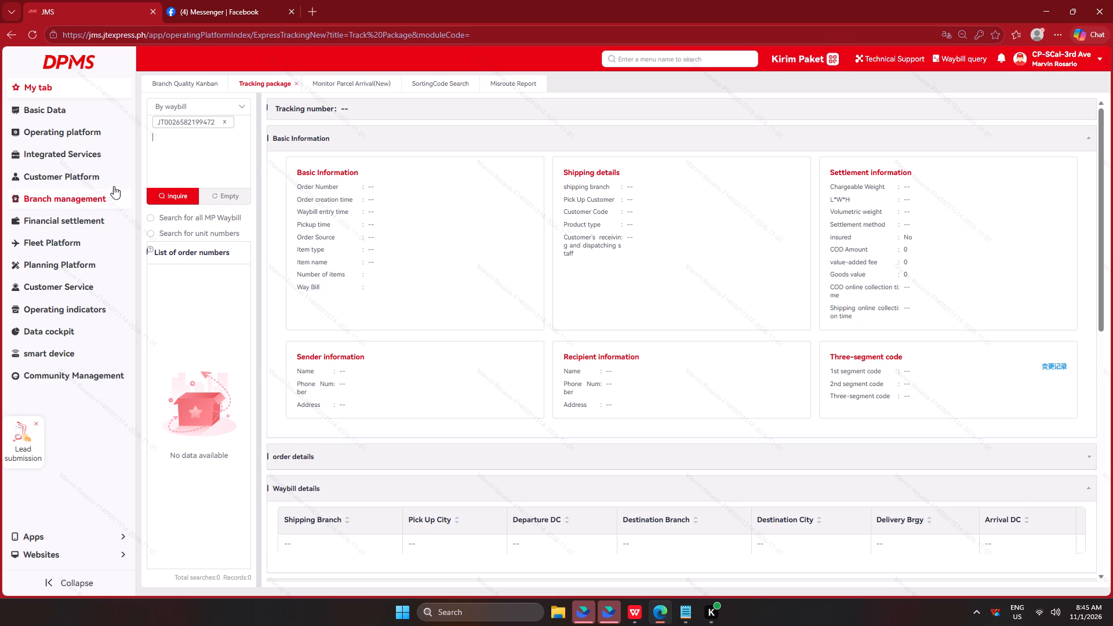
{"action": "left_click", "coordinate": [179, 196]}
{"action": "scroll", "coordinate": [456, 402], "scroll_direction": "down", "scroll_amount": 7}
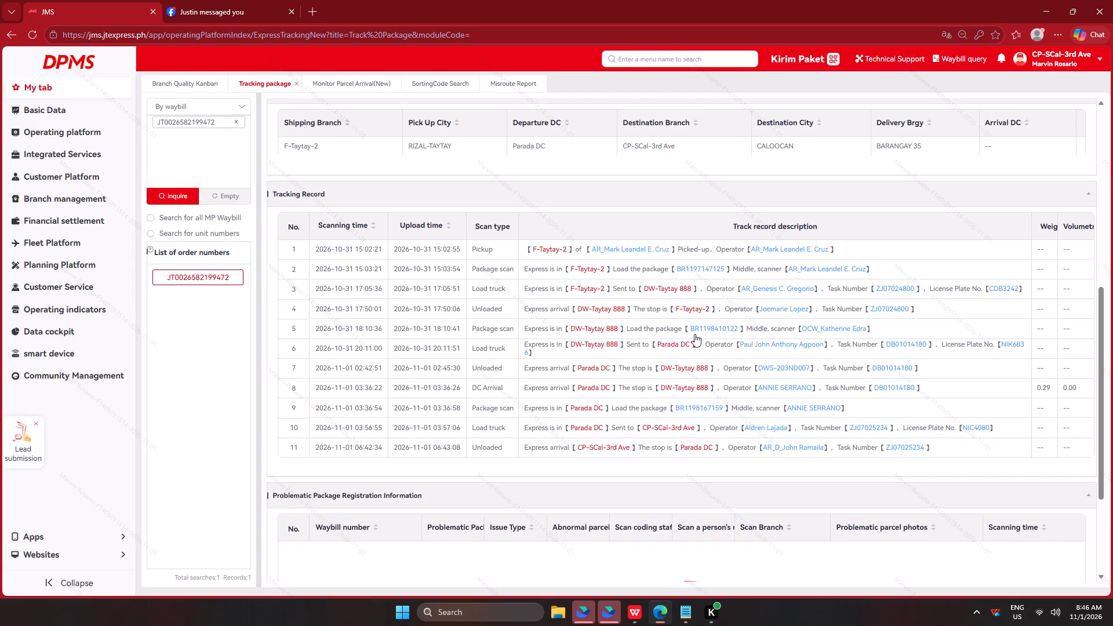
{"action": "scroll", "coordinate": [739, 313], "scroll_direction": "up", "scroll_amount": 6}
{"action": "left_click", "coordinate": [646, 325]}
{"action": "double_click", "coordinate": [633, 325]}
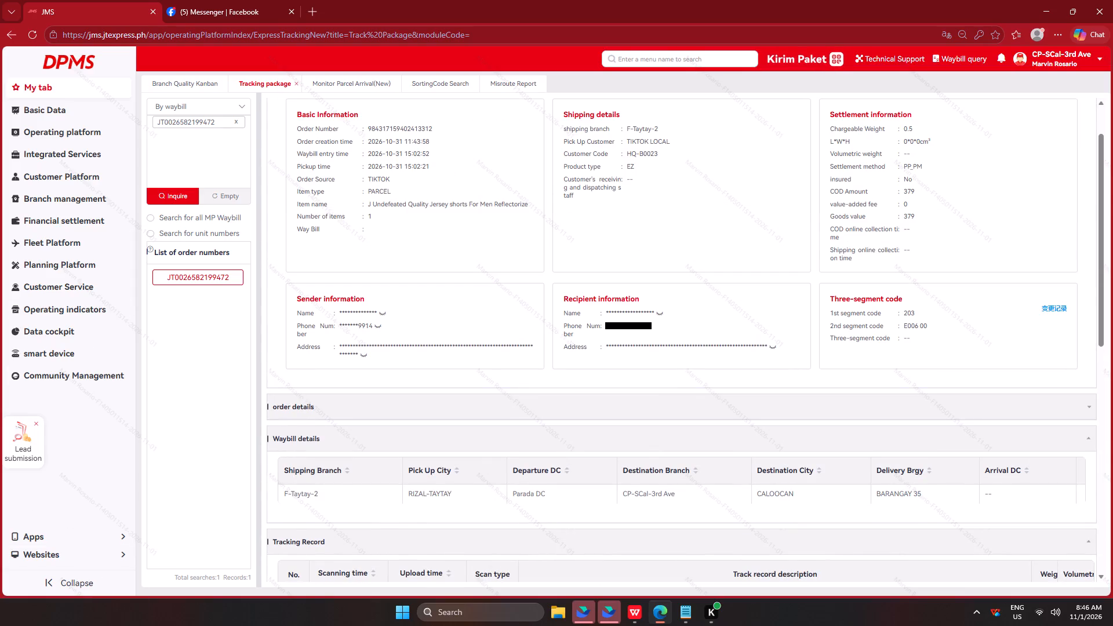
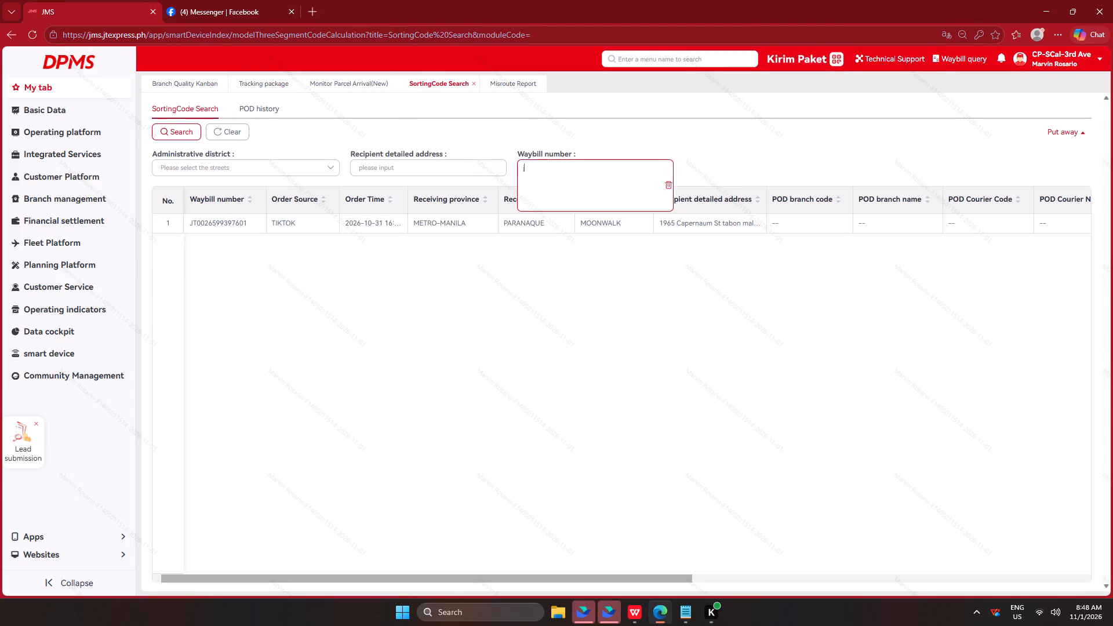
Clear the waybill number entry in SortingCode Search to prepare another waybill lookup.
{"action": "key", "text": "BackSpace"}
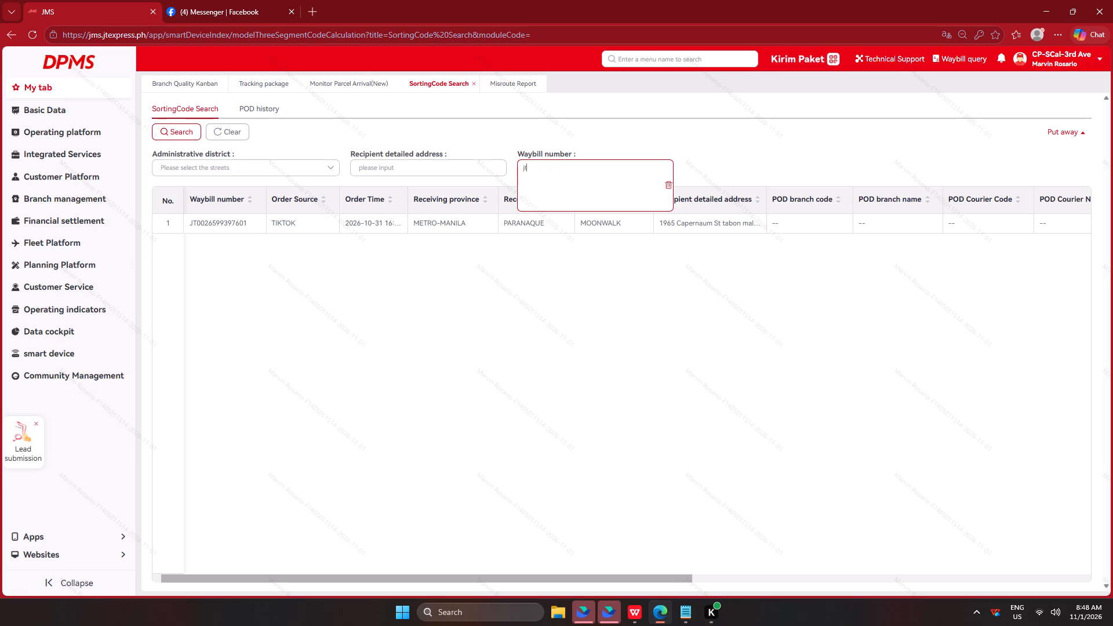
{"action": "key", "text": "BackSpace"}
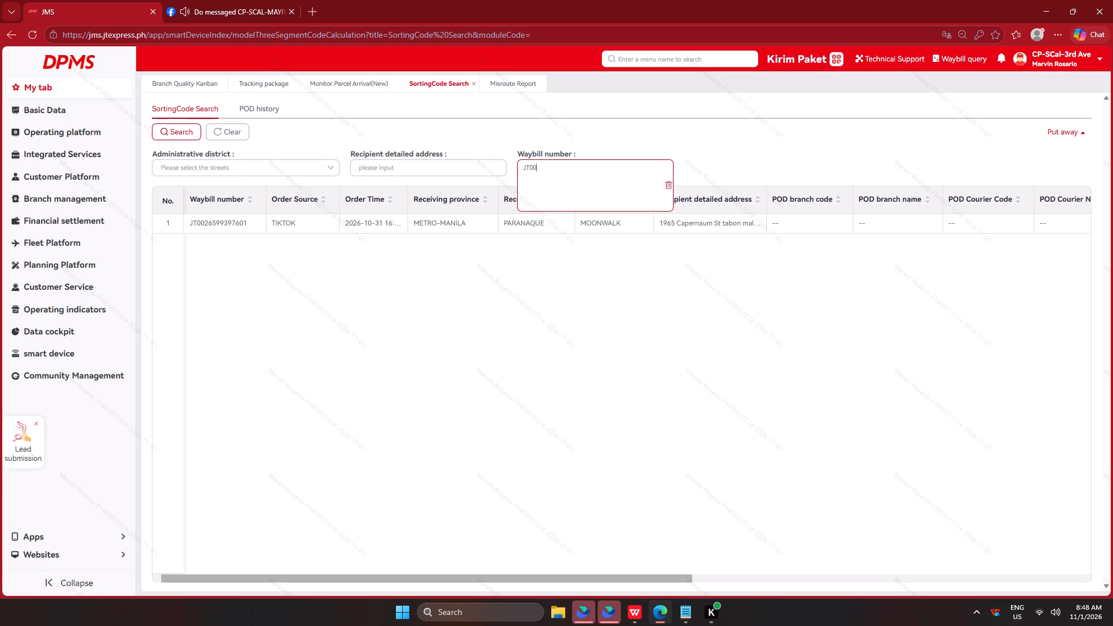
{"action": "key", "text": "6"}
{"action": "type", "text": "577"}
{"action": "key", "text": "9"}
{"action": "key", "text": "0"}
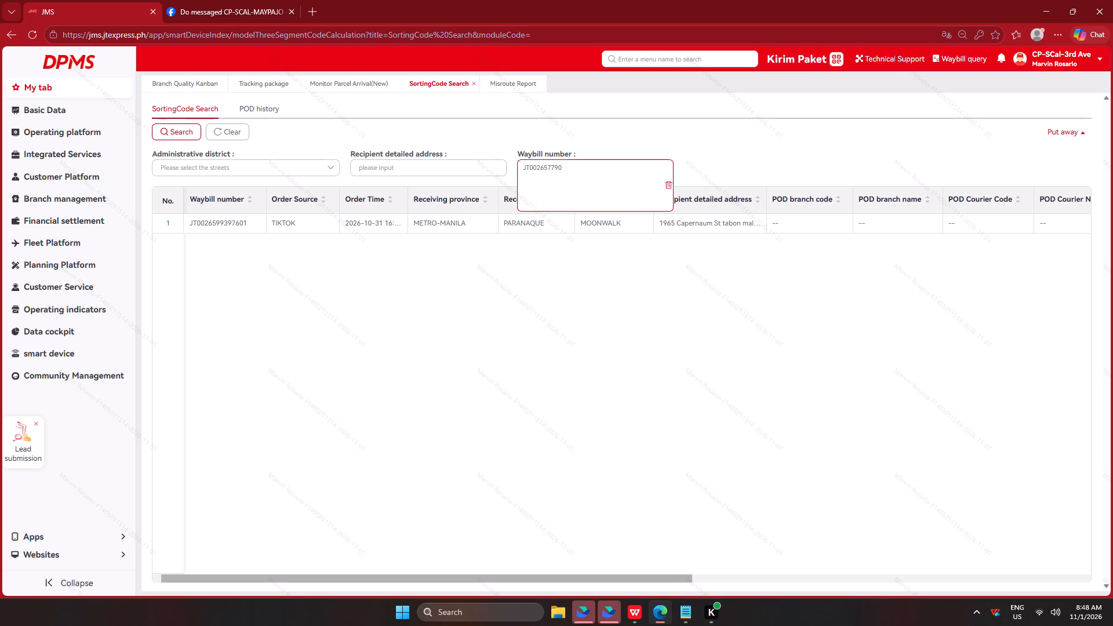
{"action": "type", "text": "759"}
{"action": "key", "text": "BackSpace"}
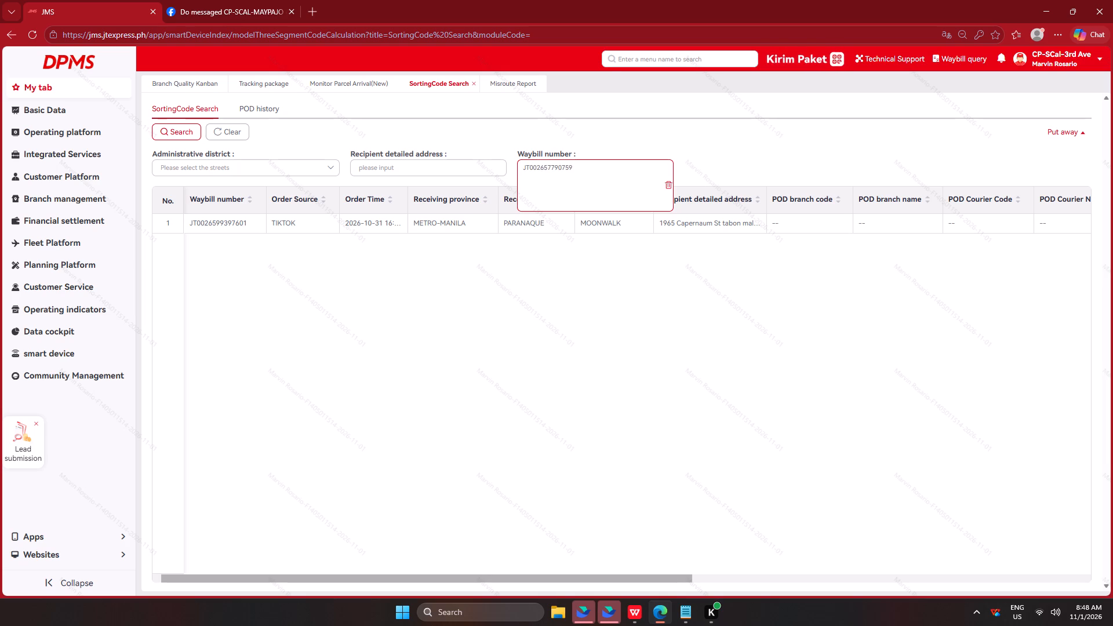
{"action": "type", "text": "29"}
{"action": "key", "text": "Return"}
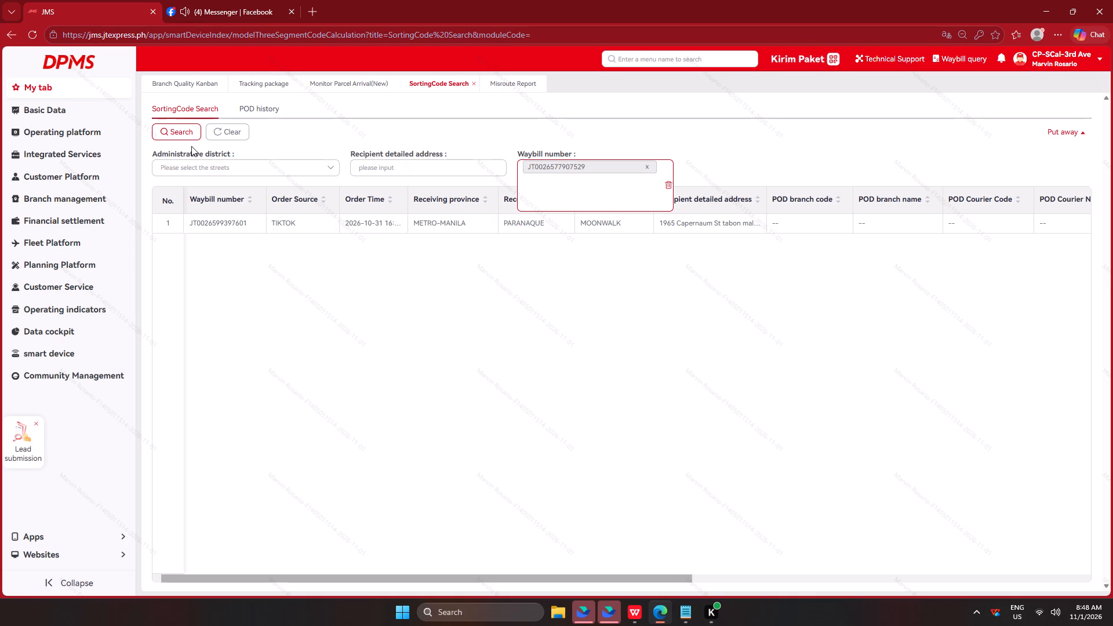
{"action": "left_click", "coordinate": [185, 139]}
{"action": "left_click_drag", "start_coordinate": [450, 578], "coordinate": [626, 583]}
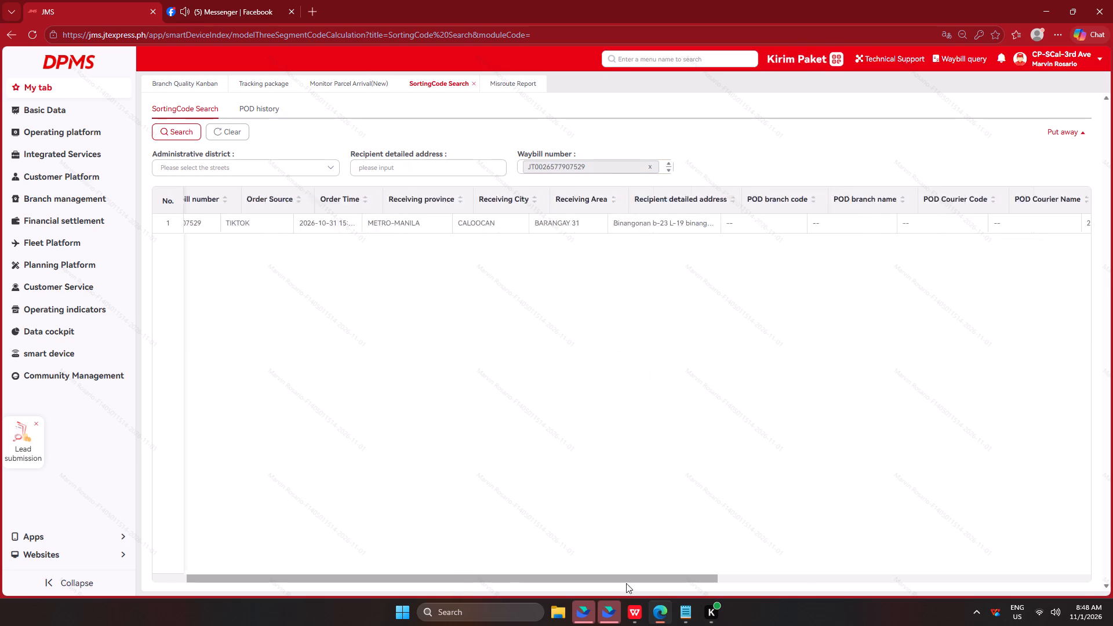
{"action": "left_click_drag", "start_coordinate": [626, 583], "coordinate": [1099, 582]}
{"action": "left_click", "coordinate": [1038, 224]}
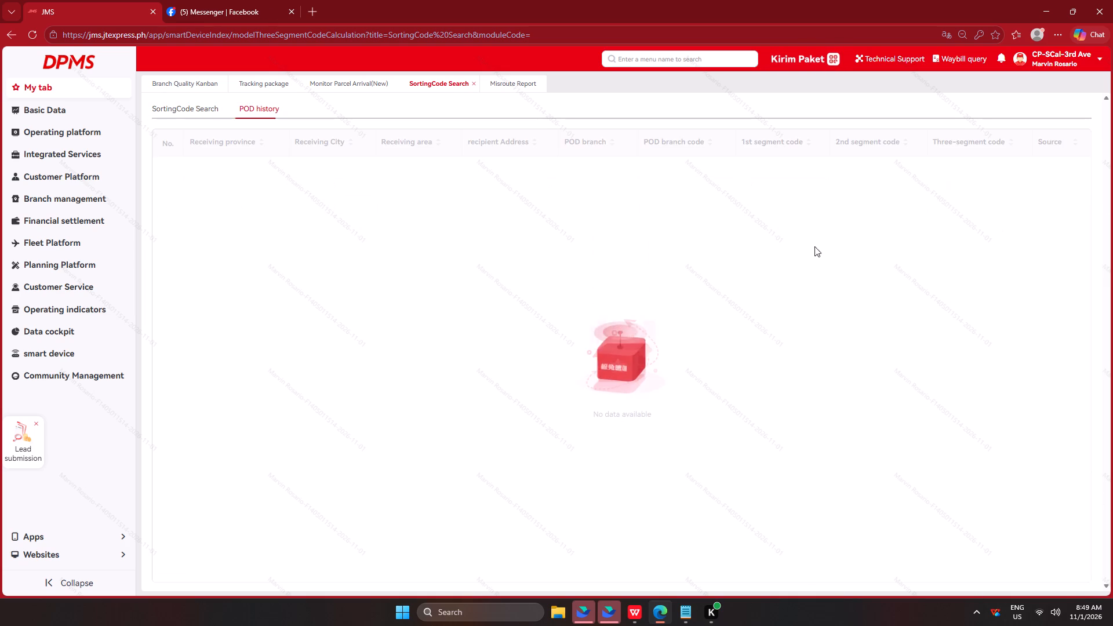
{"action": "left_click", "coordinate": [170, 108]}
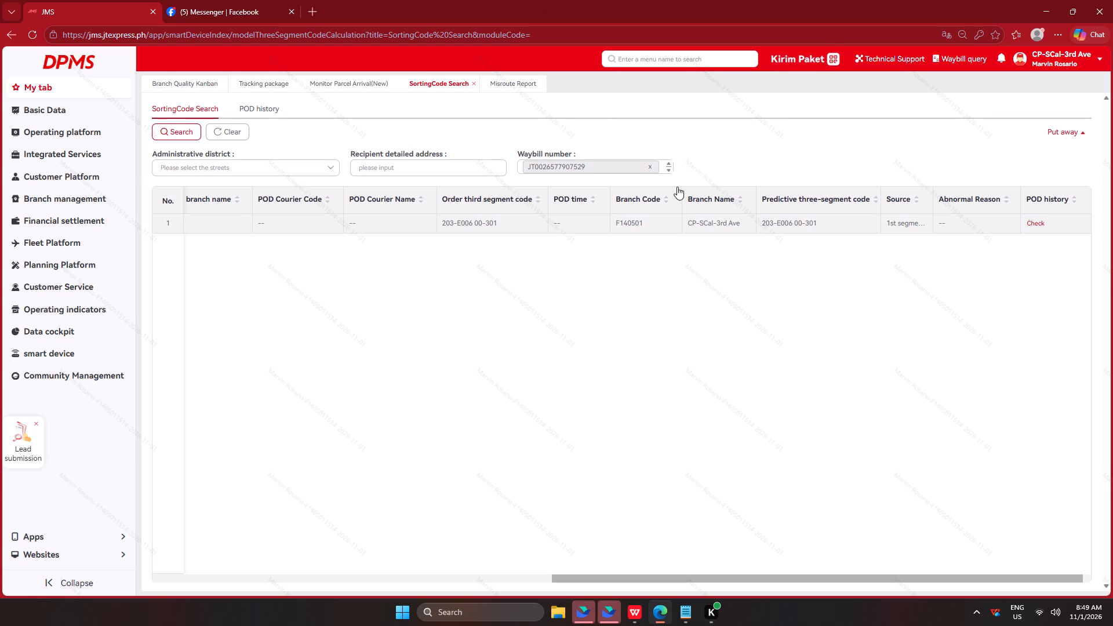
{"action": "double_click", "coordinate": [651, 166]}
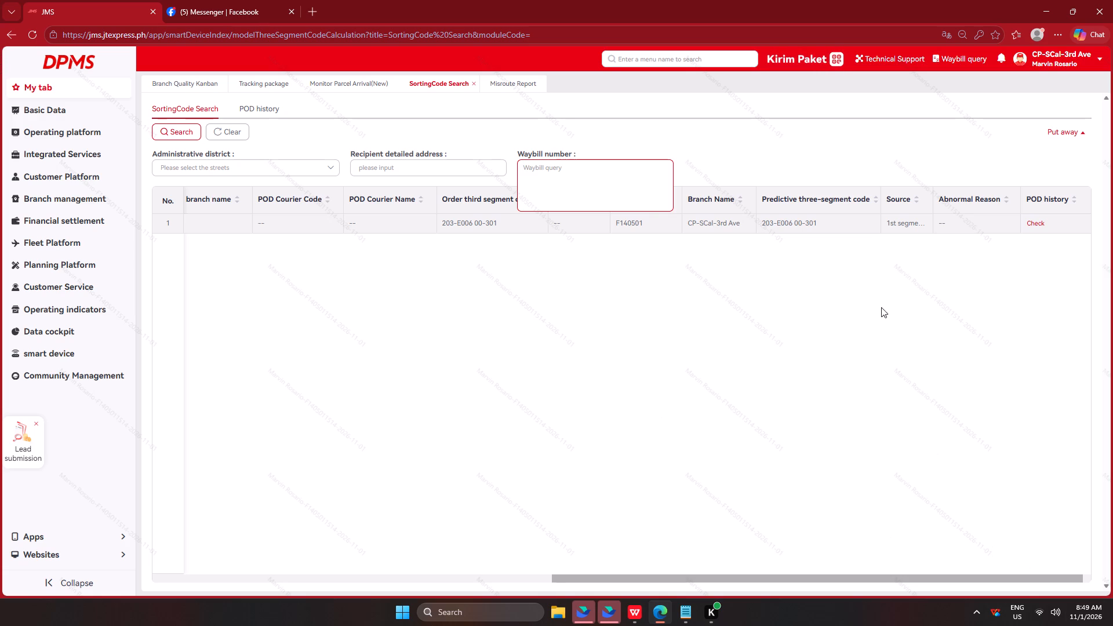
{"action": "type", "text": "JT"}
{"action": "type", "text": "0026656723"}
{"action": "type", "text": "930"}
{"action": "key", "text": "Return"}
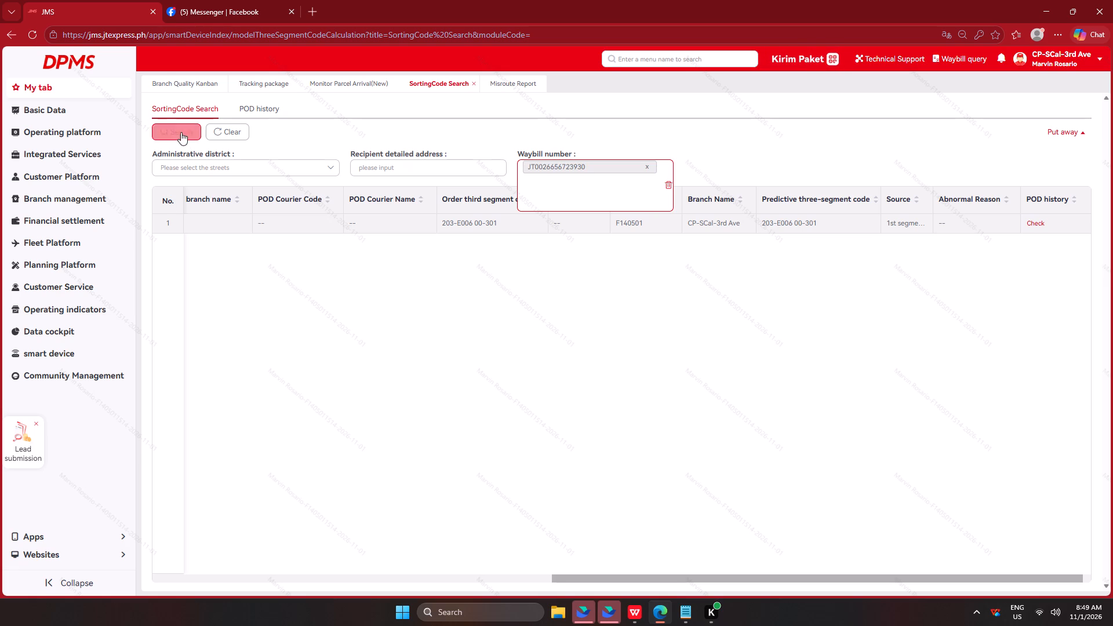
{"action": "left_click", "coordinate": [180, 132]}
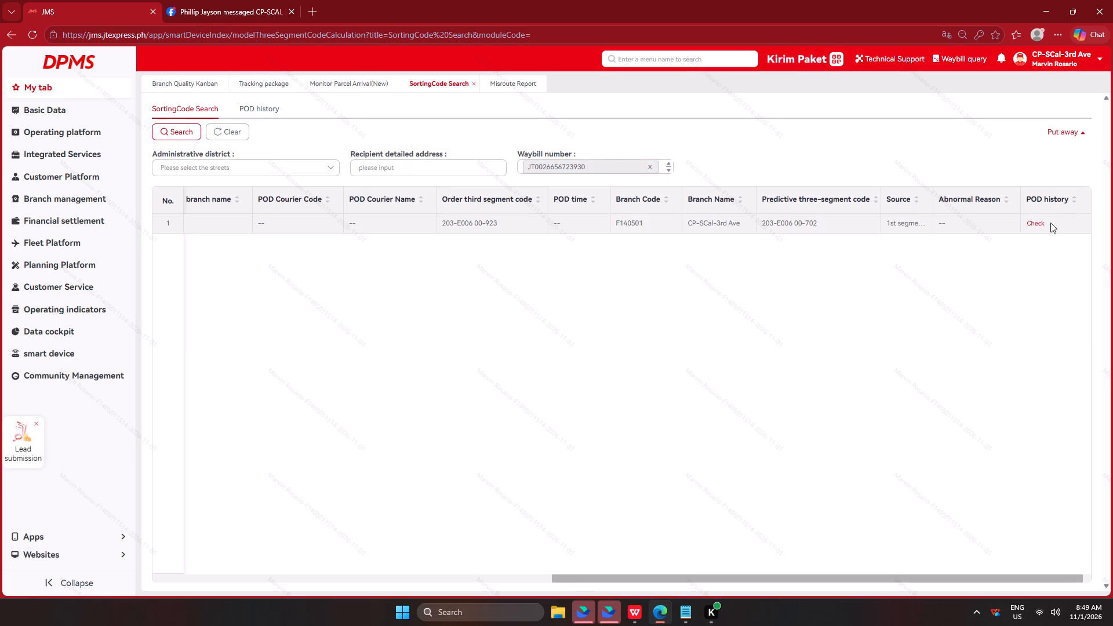
{"action": "left_click", "coordinate": [1042, 223]}
{"action": "left_click", "coordinate": [197, 108]}
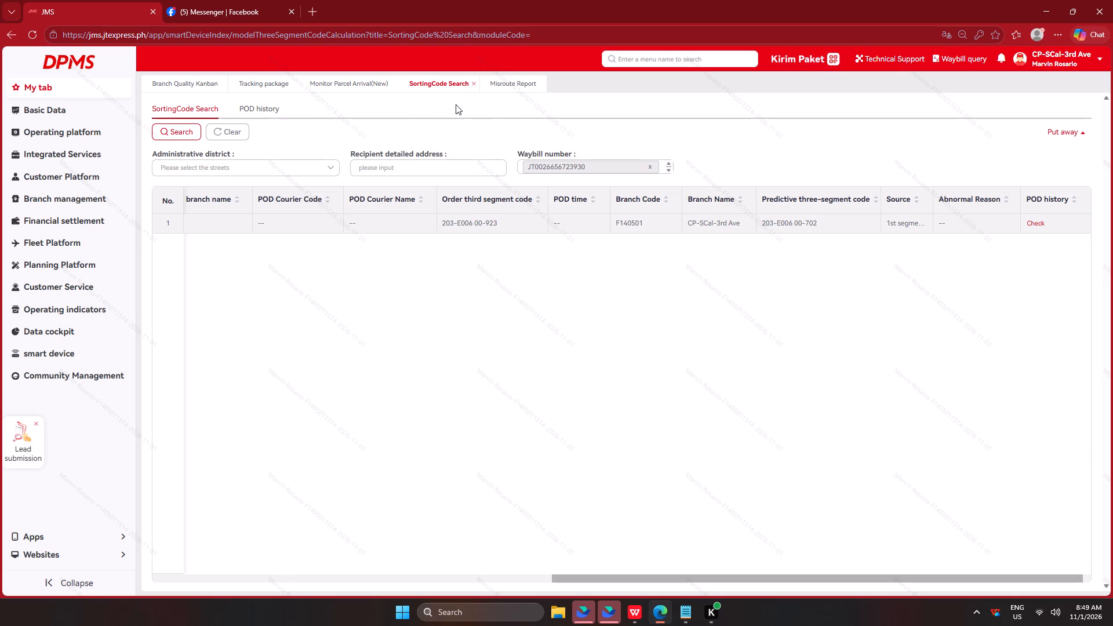
{"action": "double_click", "coordinate": [577, 171]}
{"action": "double_click", "coordinate": [577, 165]}
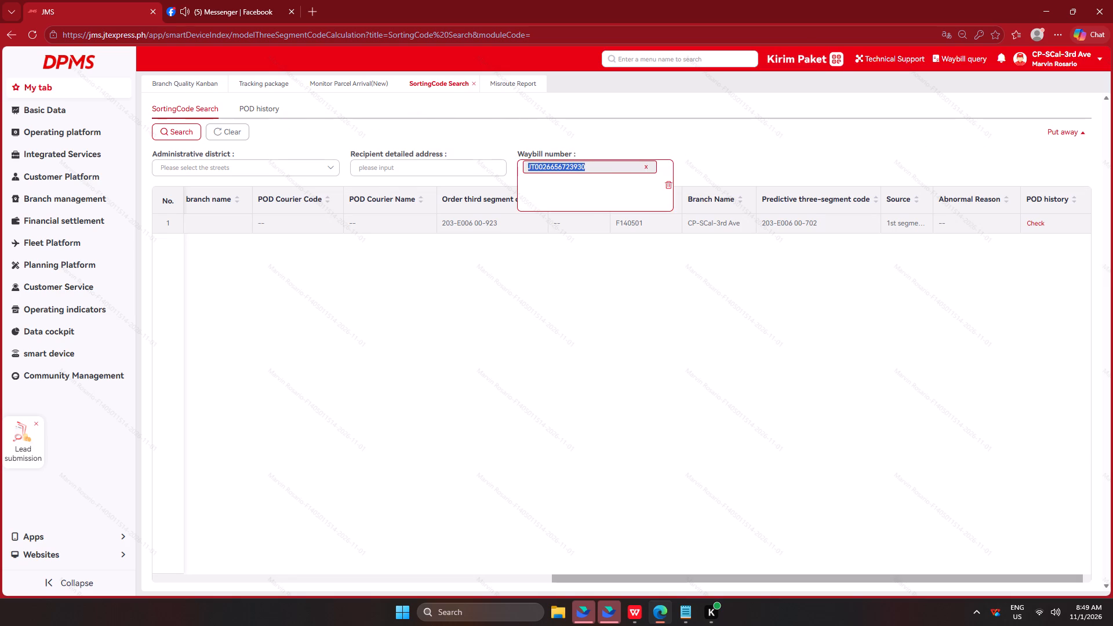
{"action": "key", "text": "ctrl+c"}
{"action": "key", "text": "ctrl+c"}
{"action": "key", "text": "ctrl+c"}
{"action": "key", "text": "ctrl+c"}
{"action": "left_click", "coordinate": [508, 84]}
{"action": "left_click", "coordinate": [169, 112]}
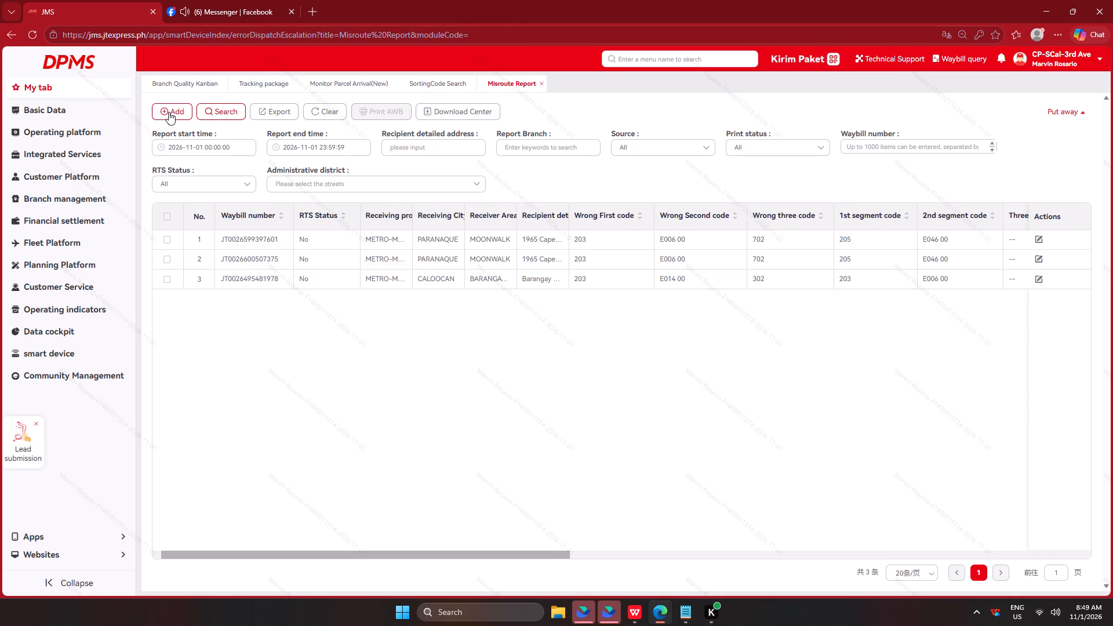
{"action": "left_click", "coordinate": [359, 177]}
{"action": "key", "text": "ctrl+v"}
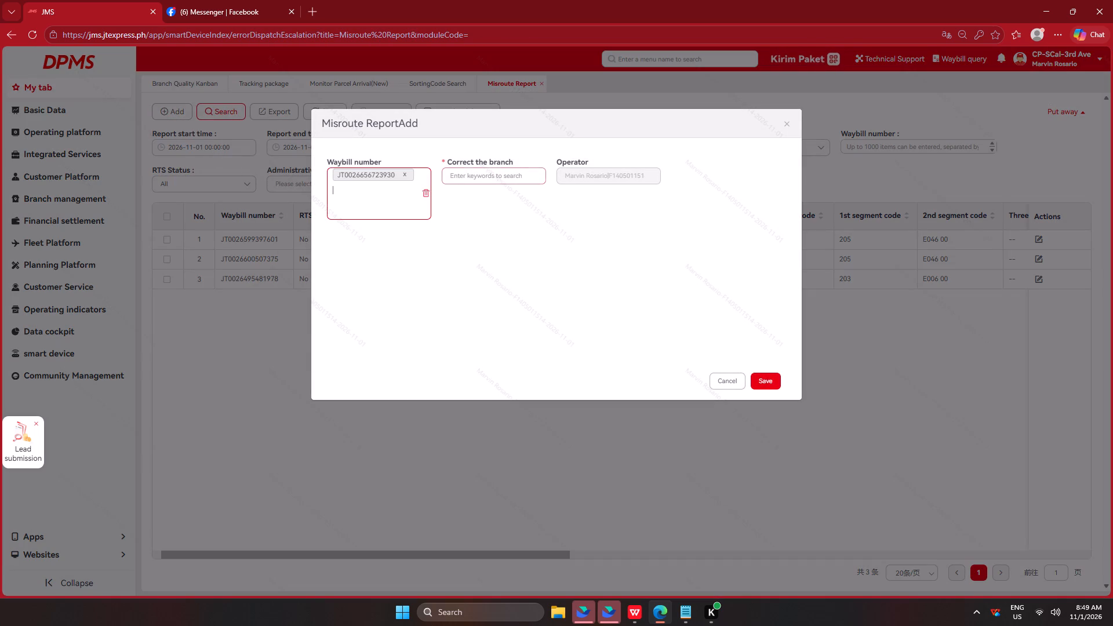
Set the misroute entry's correct branch to CP-SCAL-R.PAPA 2 DH and save the report.
{"action": "left_click", "coordinate": [493, 174]}
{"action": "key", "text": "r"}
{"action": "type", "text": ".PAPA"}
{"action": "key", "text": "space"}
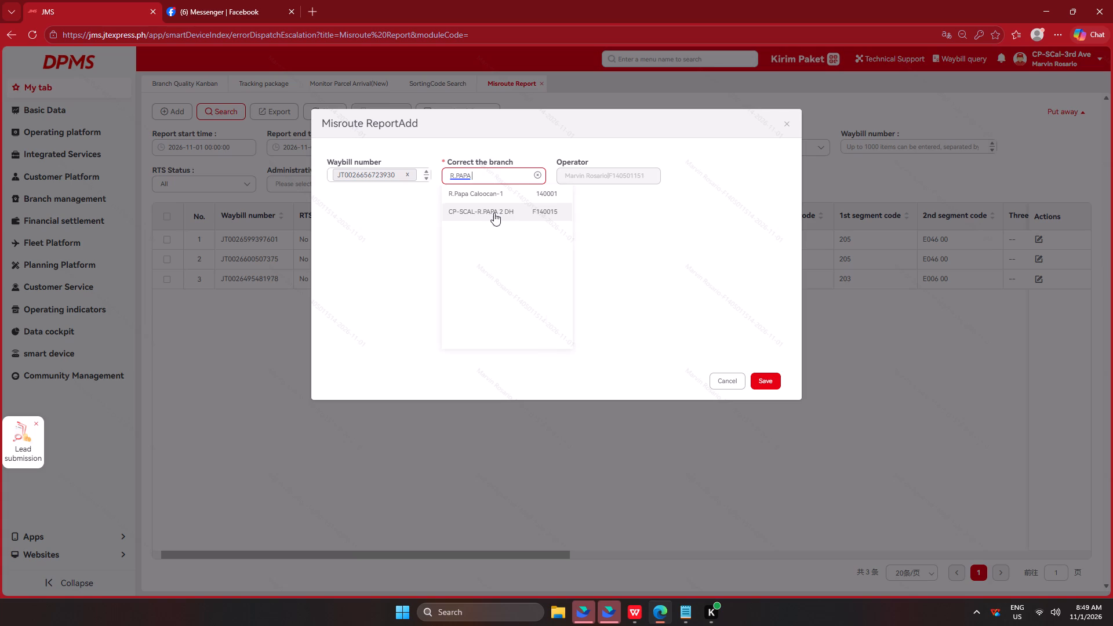
{"action": "left_click", "coordinate": [490, 205]}
{"action": "left_click", "coordinate": [761, 377]}
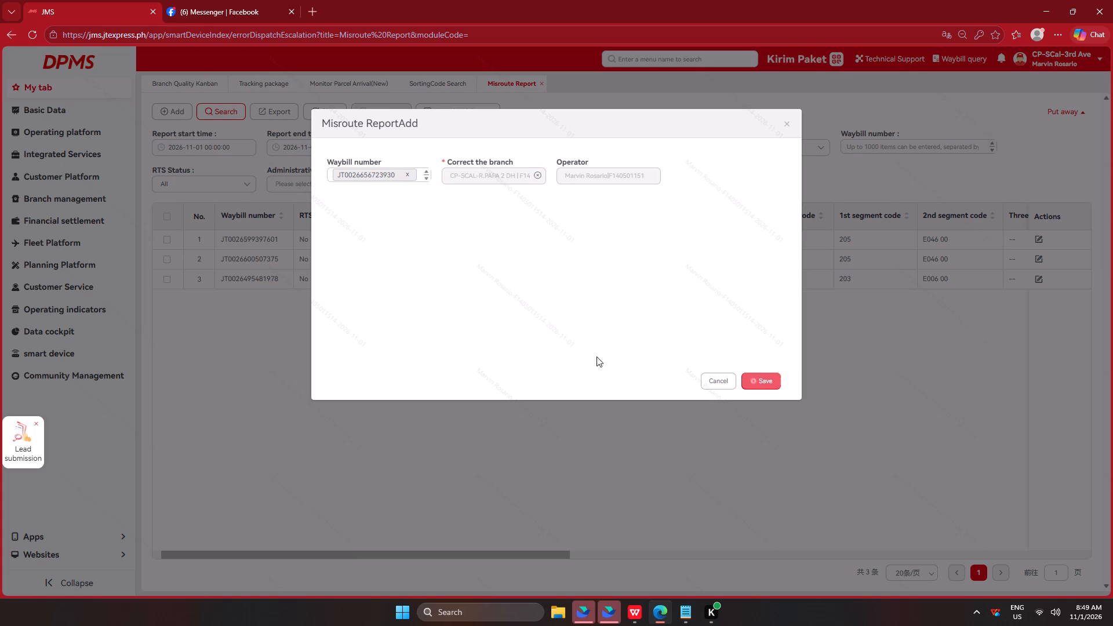
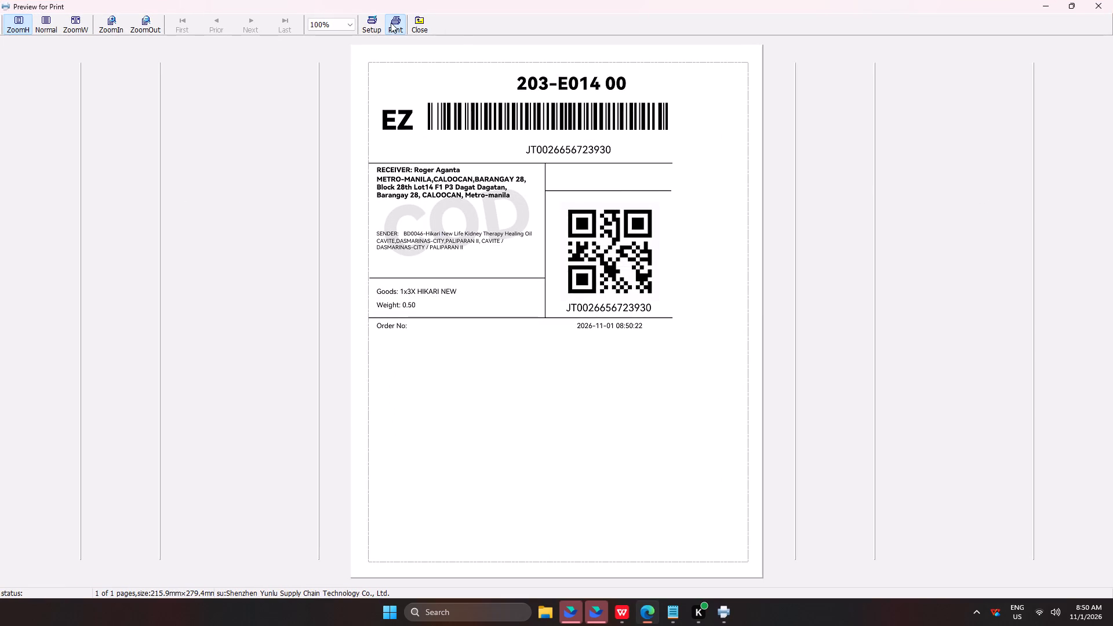
{"action": "left_click", "coordinate": [508, 181]}
{"action": "left_click", "coordinate": [518, 202]}
{"action": "left_click", "coordinate": [605, 315]}
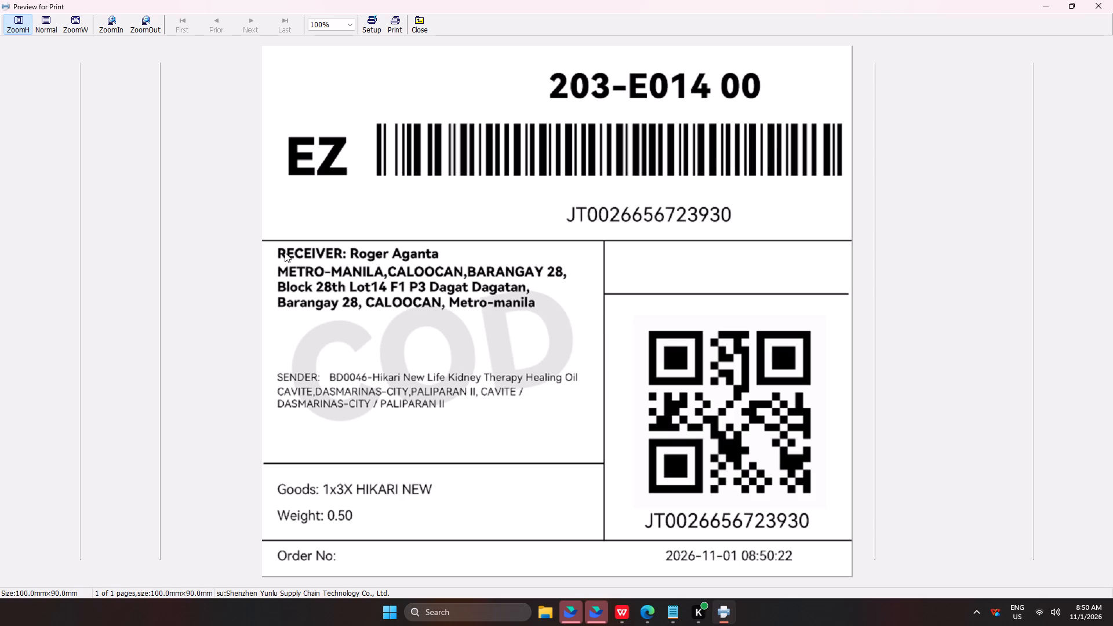
{"action": "left_click", "coordinate": [1112, 0]}
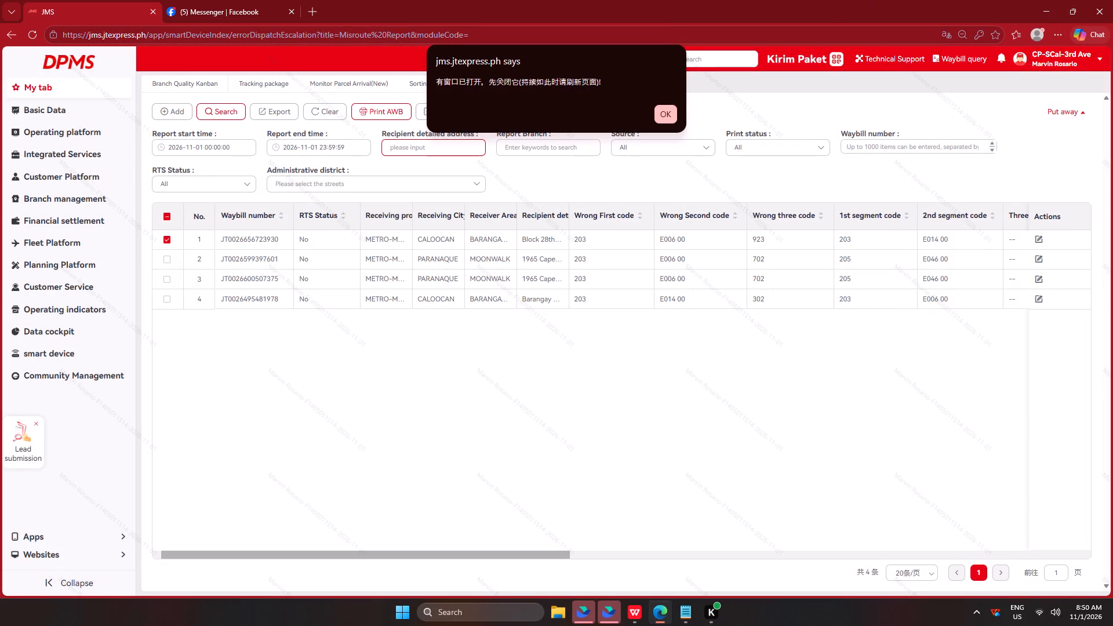
{"action": "left_click", "coordinate": [675, 117]}
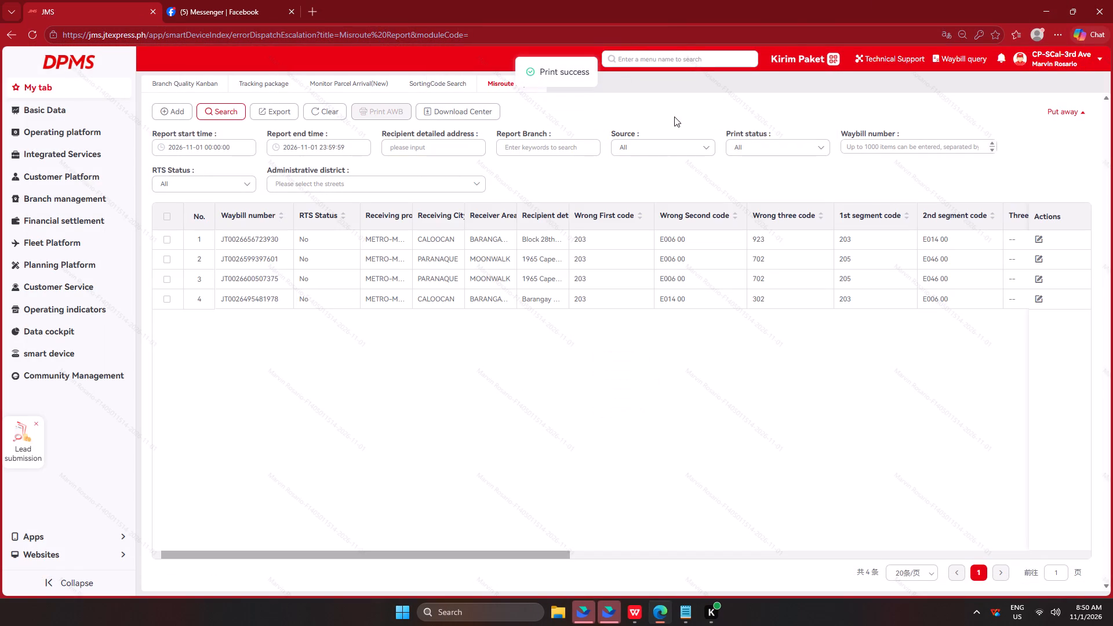
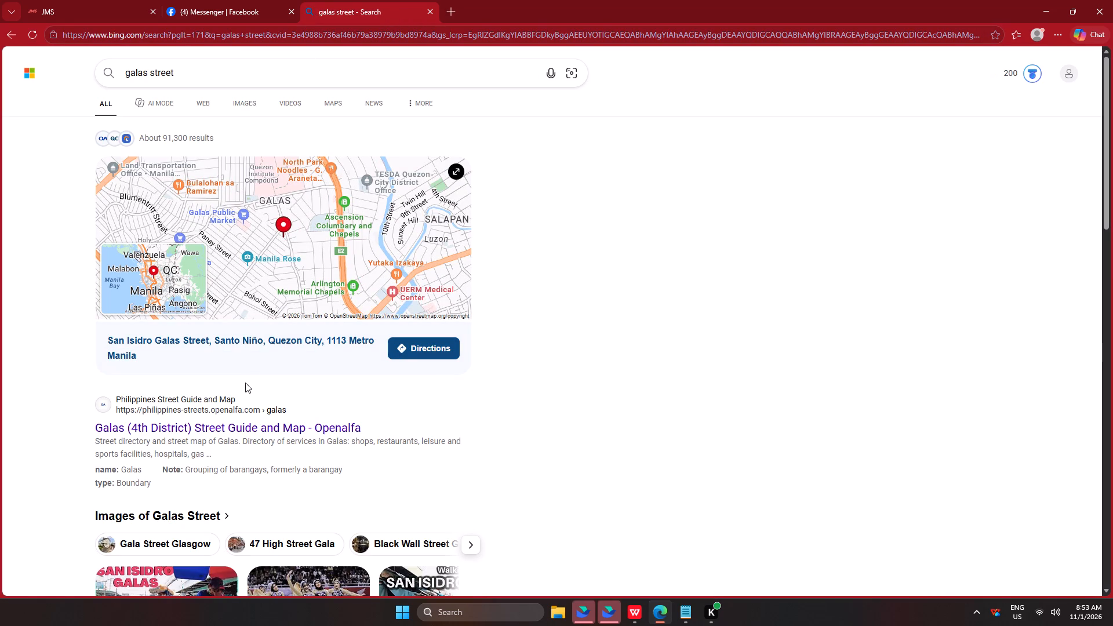
Refine the web search to "galas street caloocan" to check the street's location.
{"action": "left_click", "coordinate": [235, 67]}
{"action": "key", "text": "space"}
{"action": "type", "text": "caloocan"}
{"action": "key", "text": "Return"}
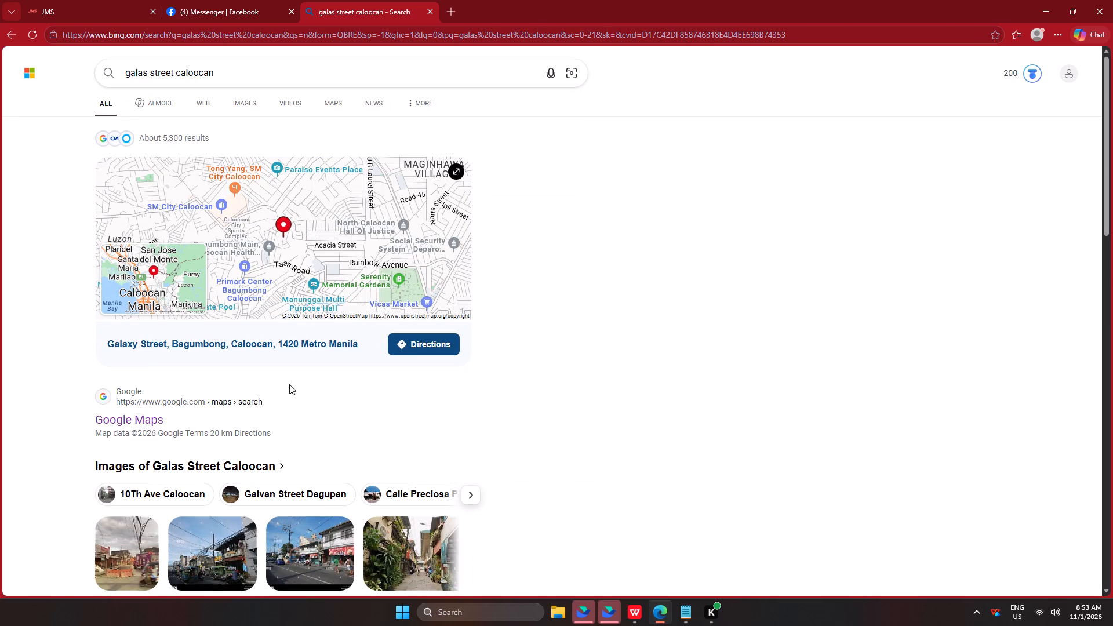
Remove the city name from the query and search the web for "galas street" again.
{"action": "left_click", "coordinate": [252, 75]}
{"action": "key", "text": "BackSpace"}
{"action": "key", "text": "BackSpace"}
{"action": "key", "text": "BackSpace"}
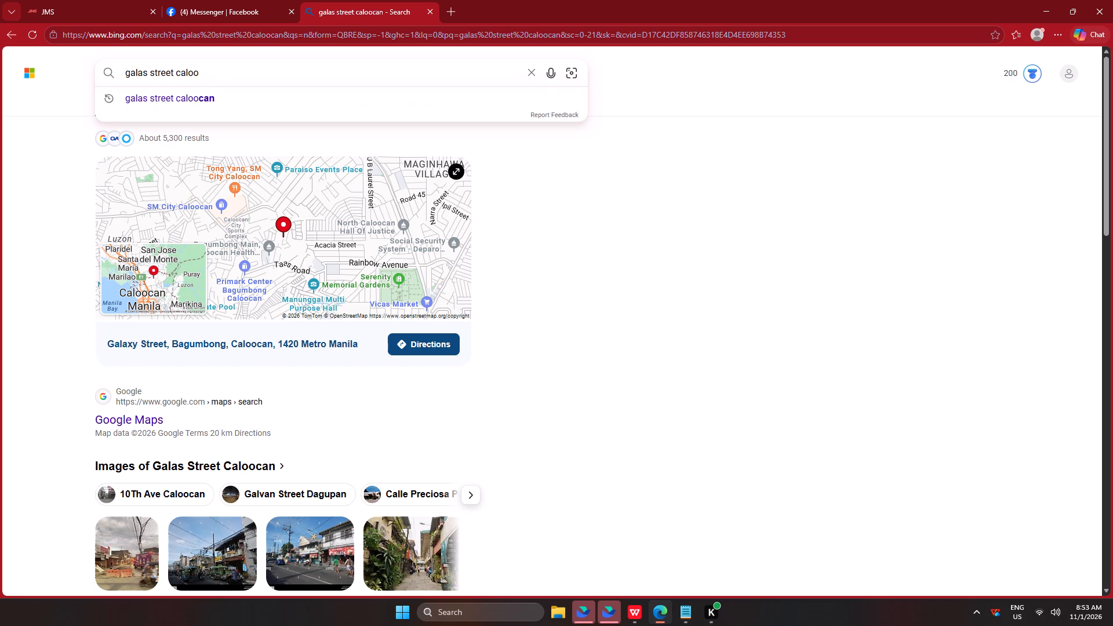
{"action": "key", "text": "BackSpace"}
{"action": "key", "text": "BackSpace"}
{"action": "key", "text": "BackSpace"}
{"action": "key", "text": "BackSpace"}
{"action": "key", "text": "BackSpace"}
{"action": "key", "text": "BackSpace"}
{"action": "key", "text": "Return"}
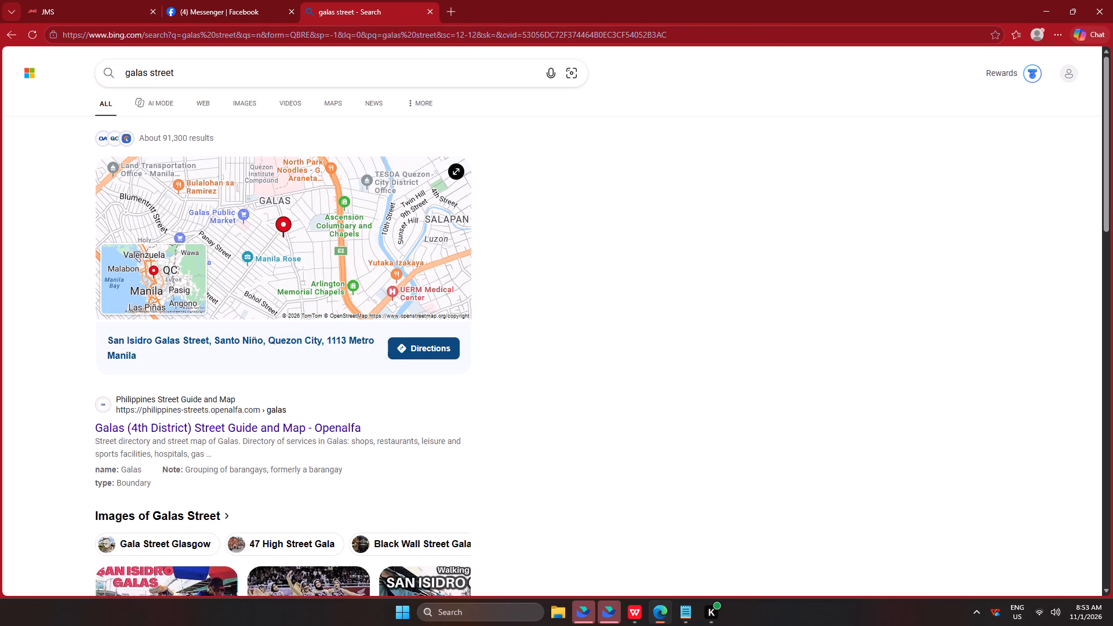
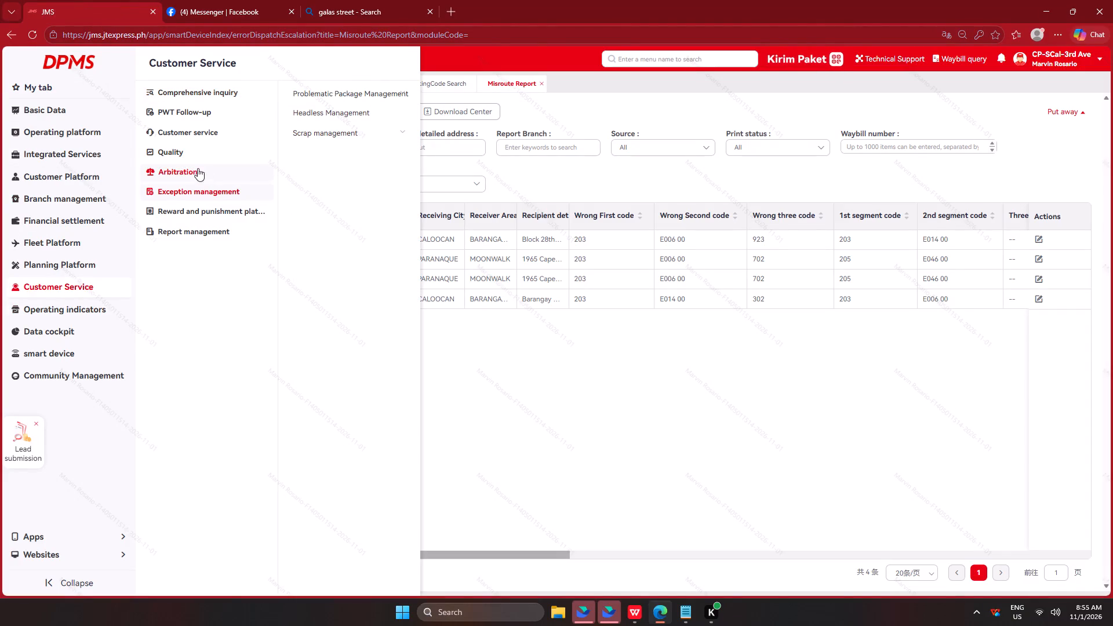
Open the Normal Ticket Processing page from the customer service work ticket management section.
{"action": "left_click", "coordinate": [190, 135]}
{"action": "left_click", "coordinate": [322, 136]}
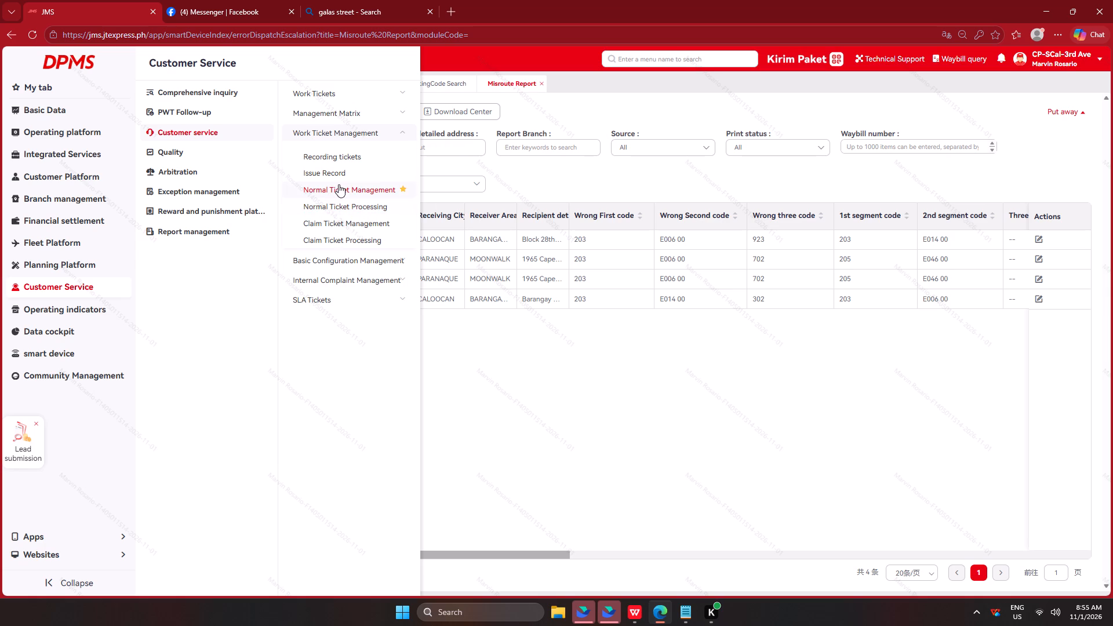
{"action": "left_click", "coordinate": [343, 213]}
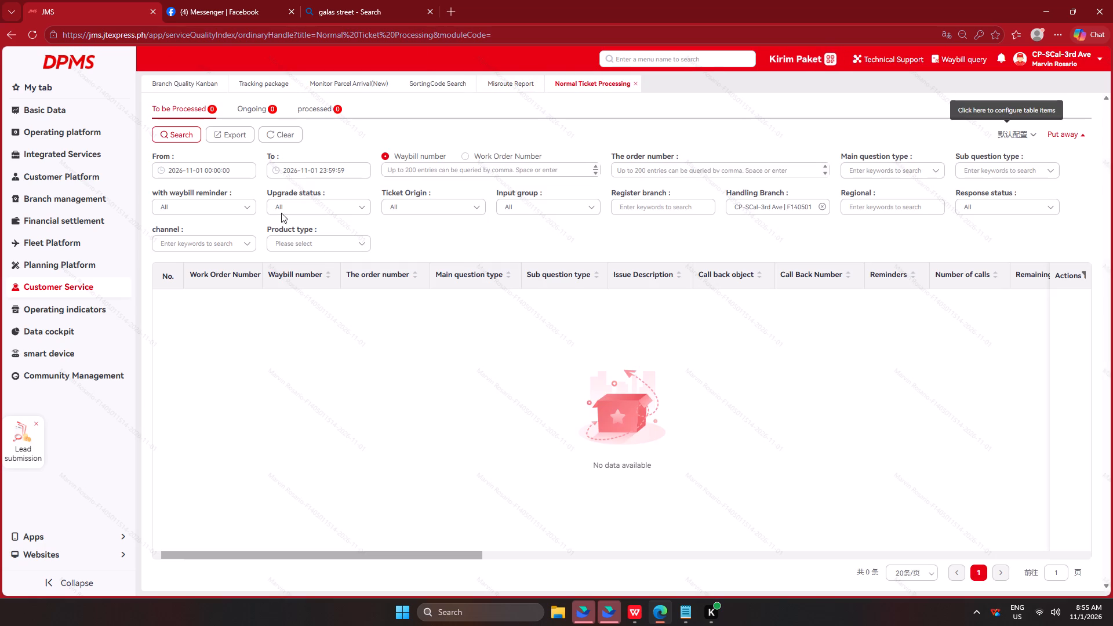
Set the start date to 2026-10-01 and search the to-be-processed normal tickets for 1 to 31 October 2026.
{"action": "left_click", "coordinate": [221, 177]}
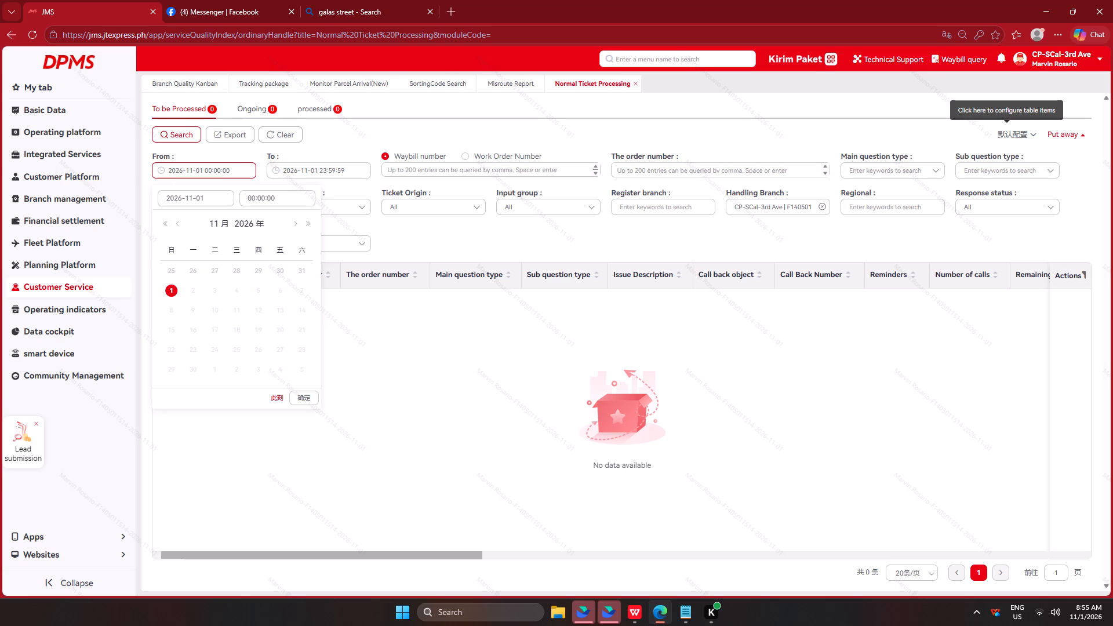
{"action": "left_click", "coordinate": [177, 221]}
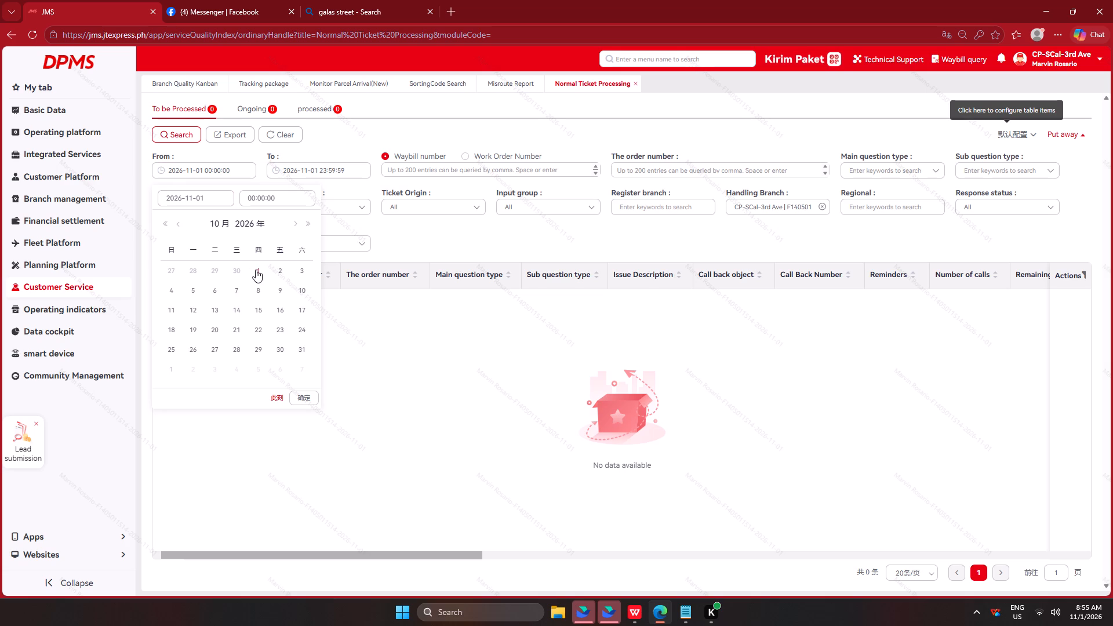
{"action": "left_click", "coordinate": [257, 270]}
{"action": "left_click", "coordinate": [300, 392]}
{"action": "left_click", "coordinate": [162, 132]}
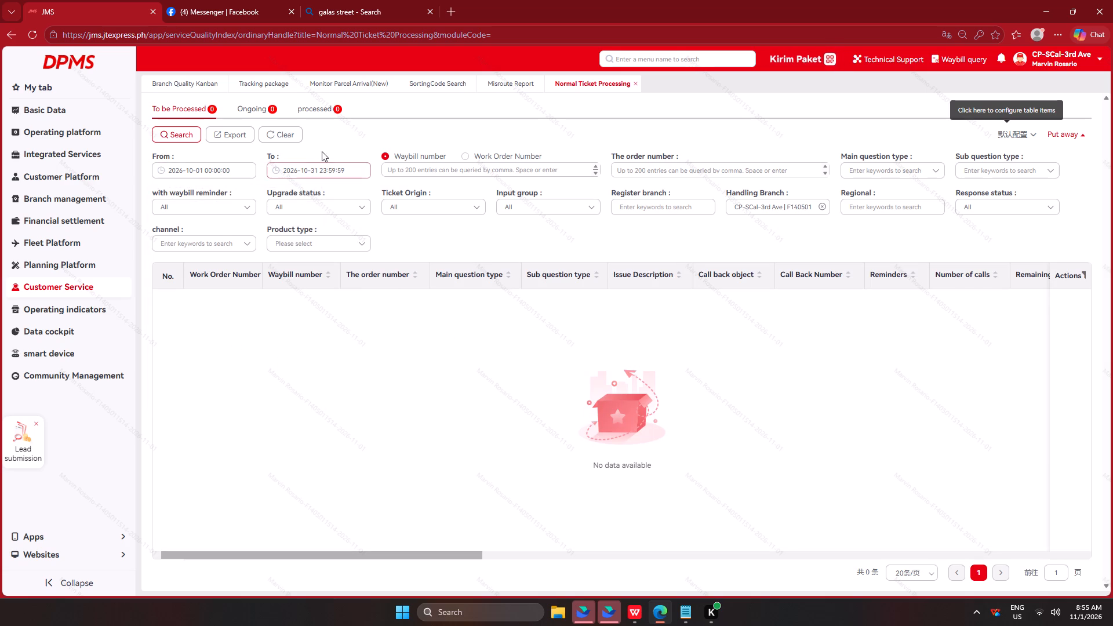
{"action": "left_click", "coordinate": [172, 137]}
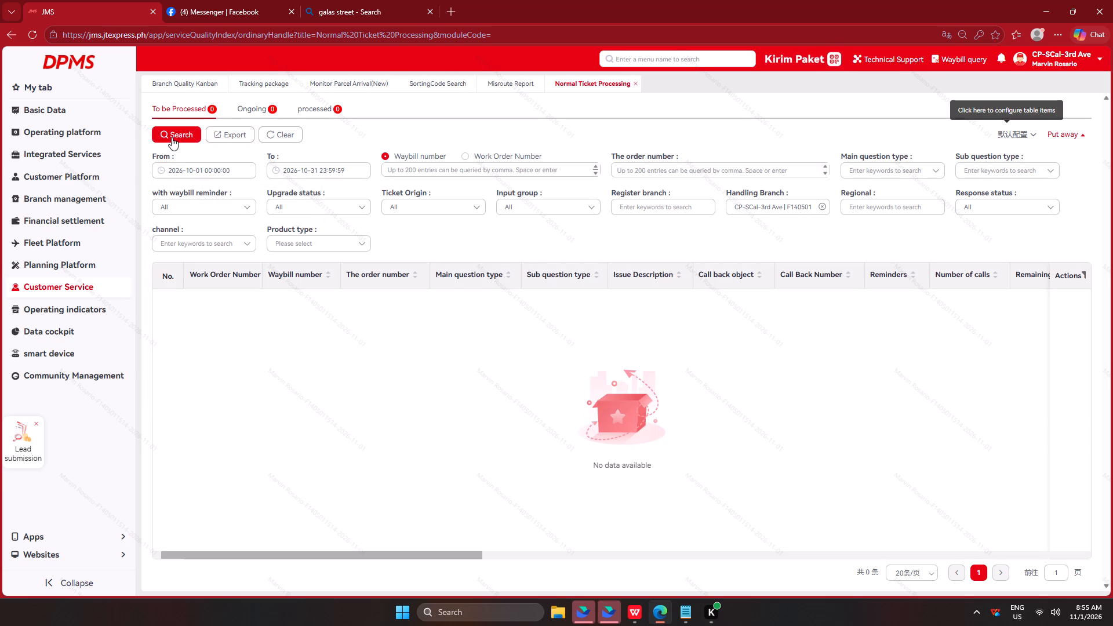
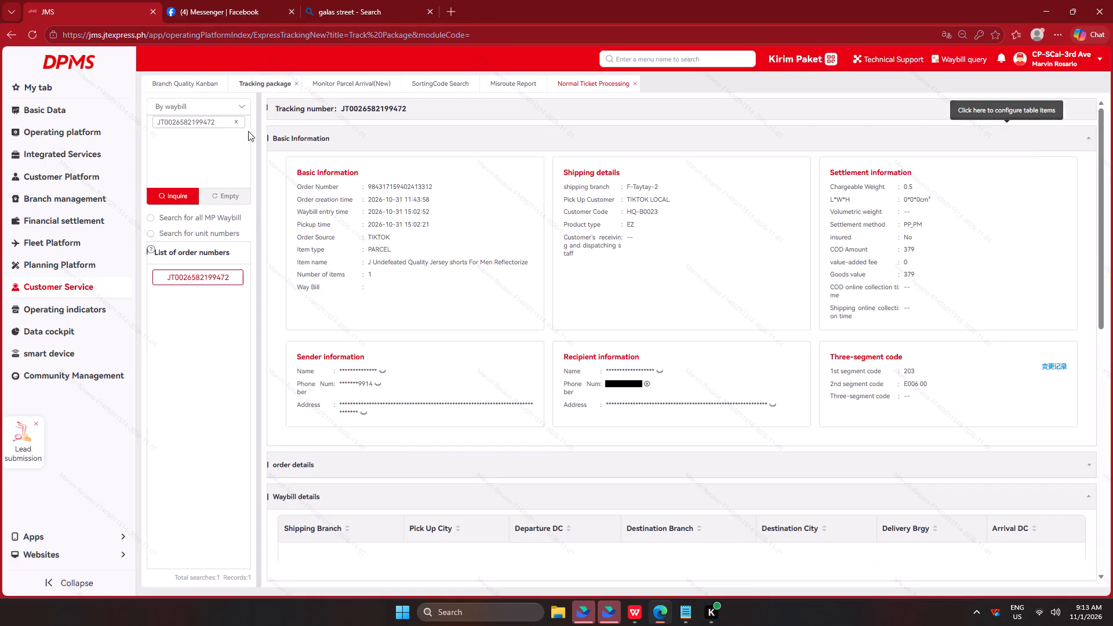
Clear the previous waybill from the package tracking search and begin entering another waybill number starting with J.
{"action": "left_click", "coordinate": [231, 196]}
{"action": "left_click", "coordinate": [223, 146]}
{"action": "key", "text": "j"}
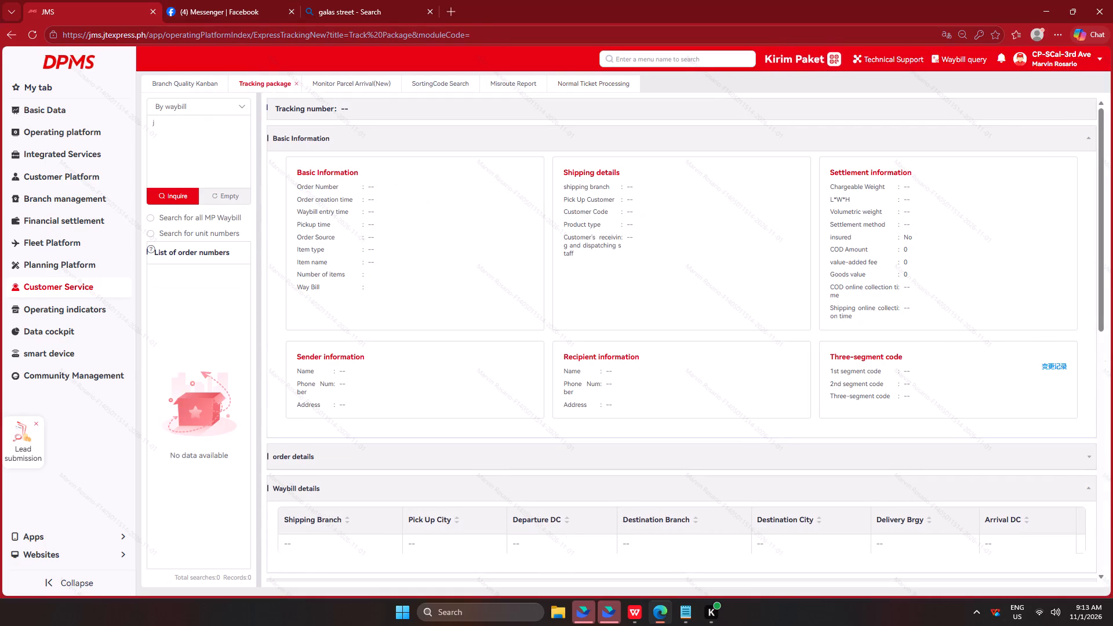
{"action": "key", "text": "BackSpace"}
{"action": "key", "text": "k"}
{"action": "key", "text": "BackSpace"}
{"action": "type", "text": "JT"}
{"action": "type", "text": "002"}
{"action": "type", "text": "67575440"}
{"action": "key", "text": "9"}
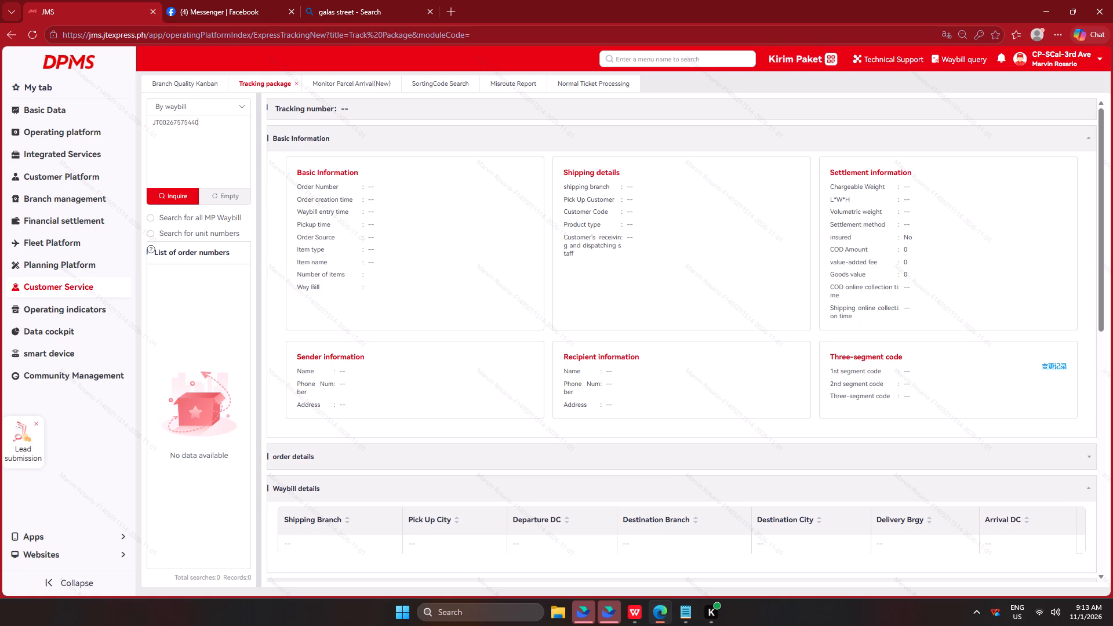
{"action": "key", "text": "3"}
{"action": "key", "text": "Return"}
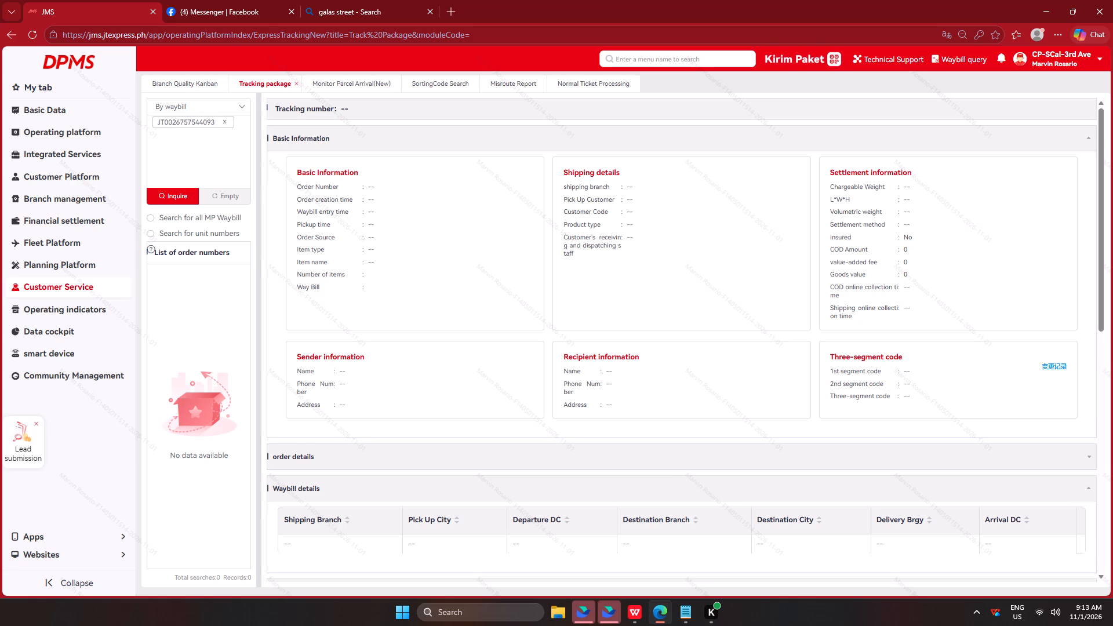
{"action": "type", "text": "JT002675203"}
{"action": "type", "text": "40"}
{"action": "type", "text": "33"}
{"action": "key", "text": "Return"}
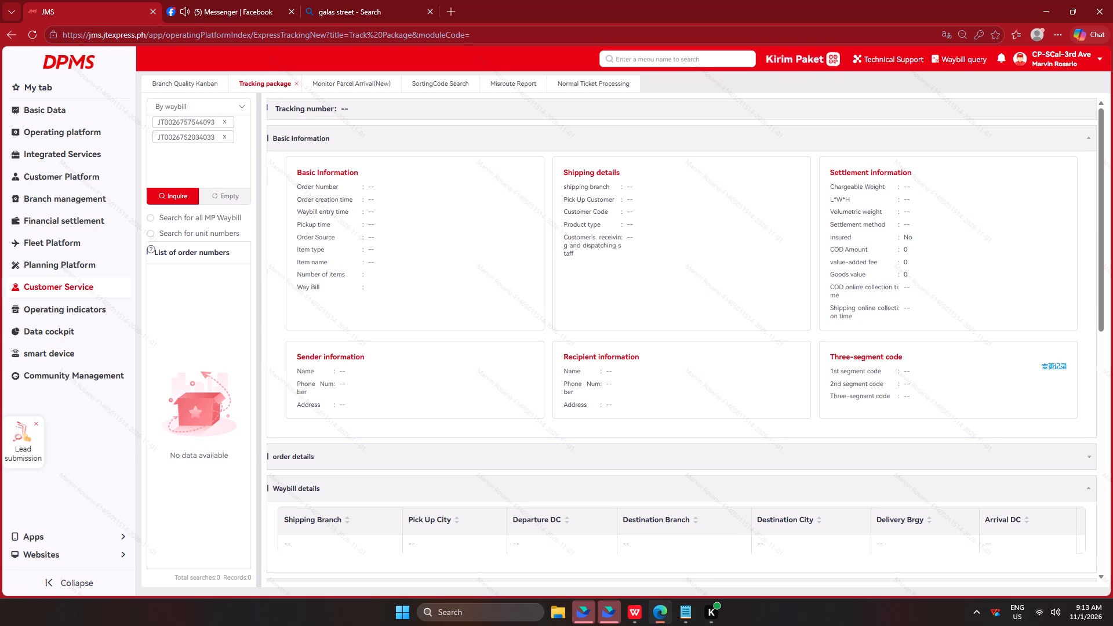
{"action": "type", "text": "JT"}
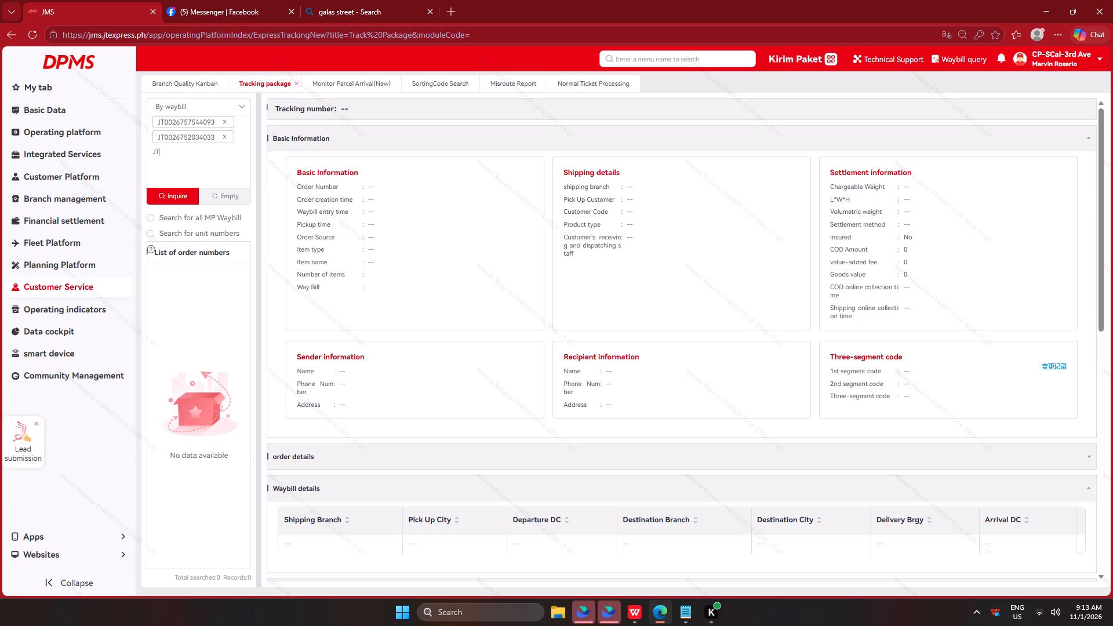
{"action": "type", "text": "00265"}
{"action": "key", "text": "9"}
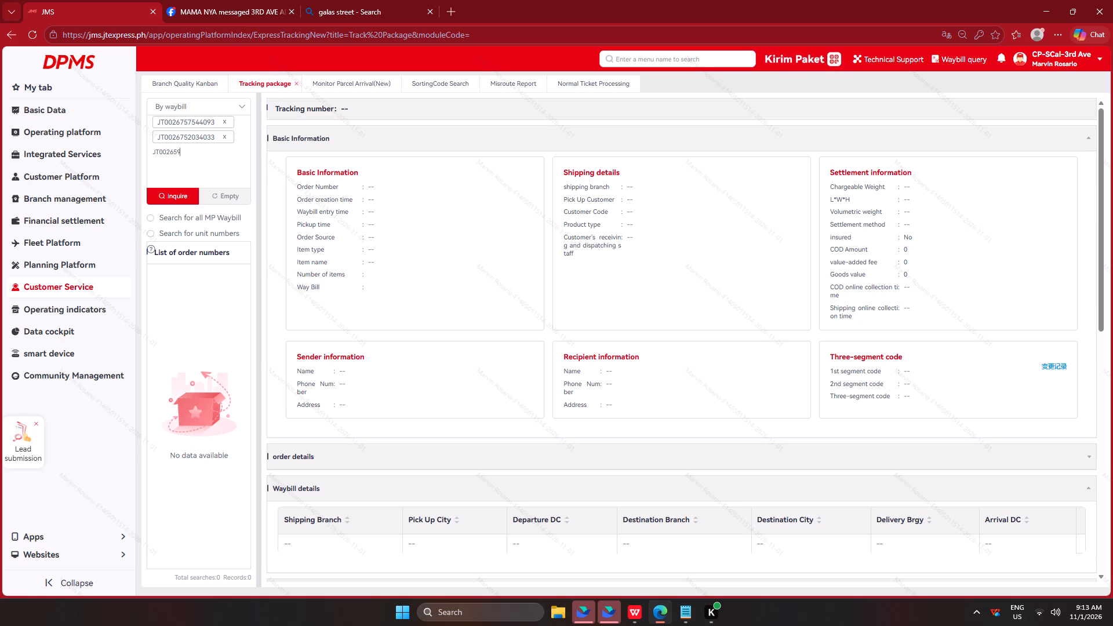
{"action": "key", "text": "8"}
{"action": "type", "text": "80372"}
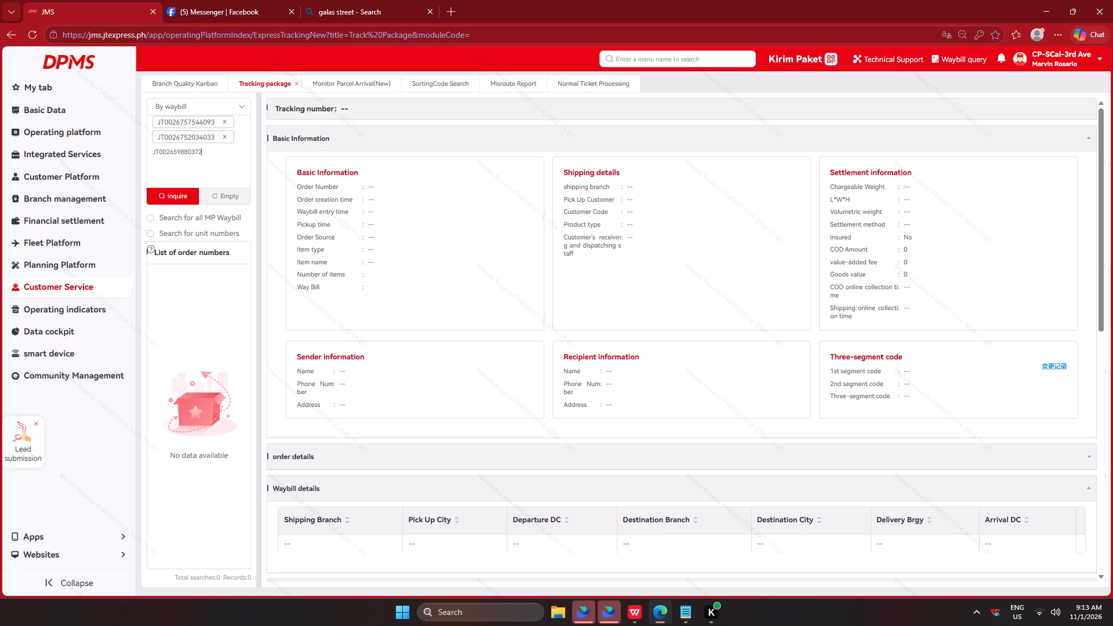
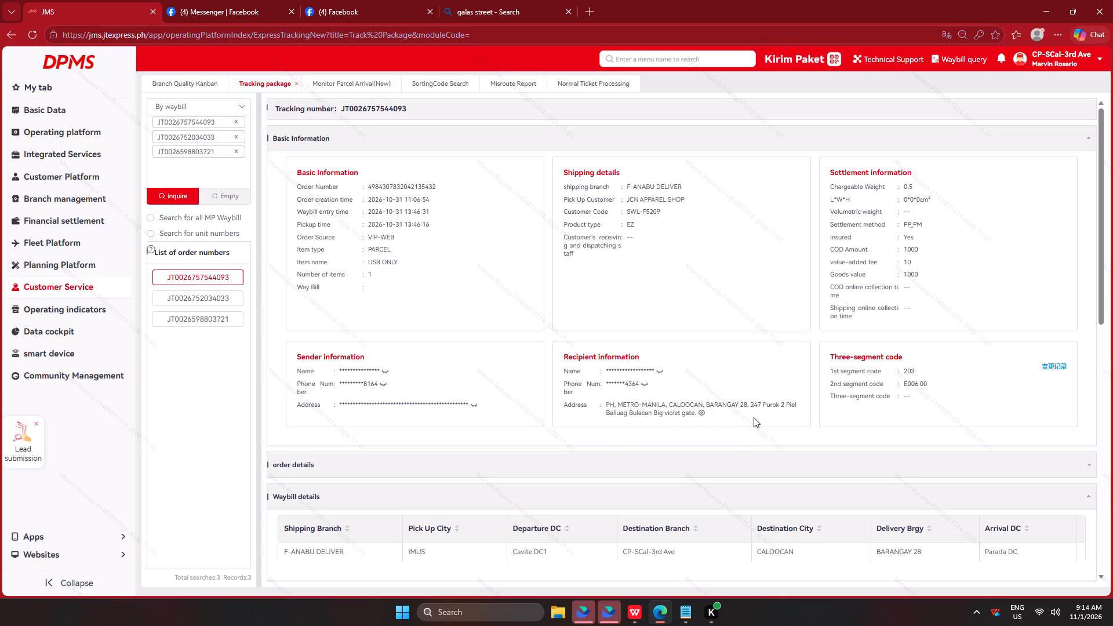
{"action": "left_click", "coordinate": [642, 386]}
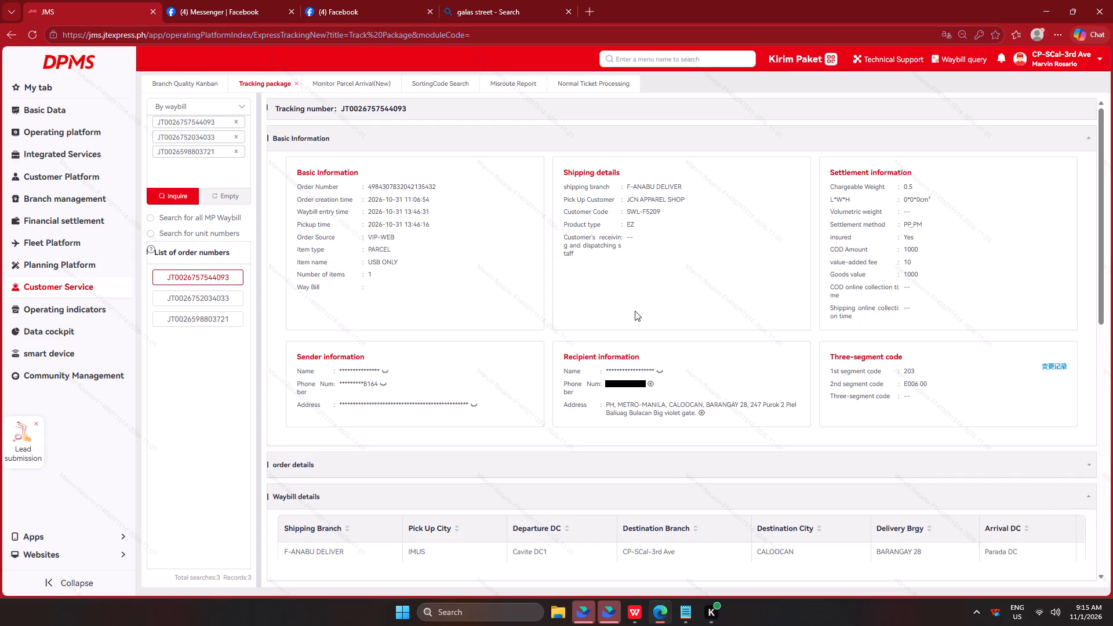
{"action": "left_click", "coordinate": [661, 367]}
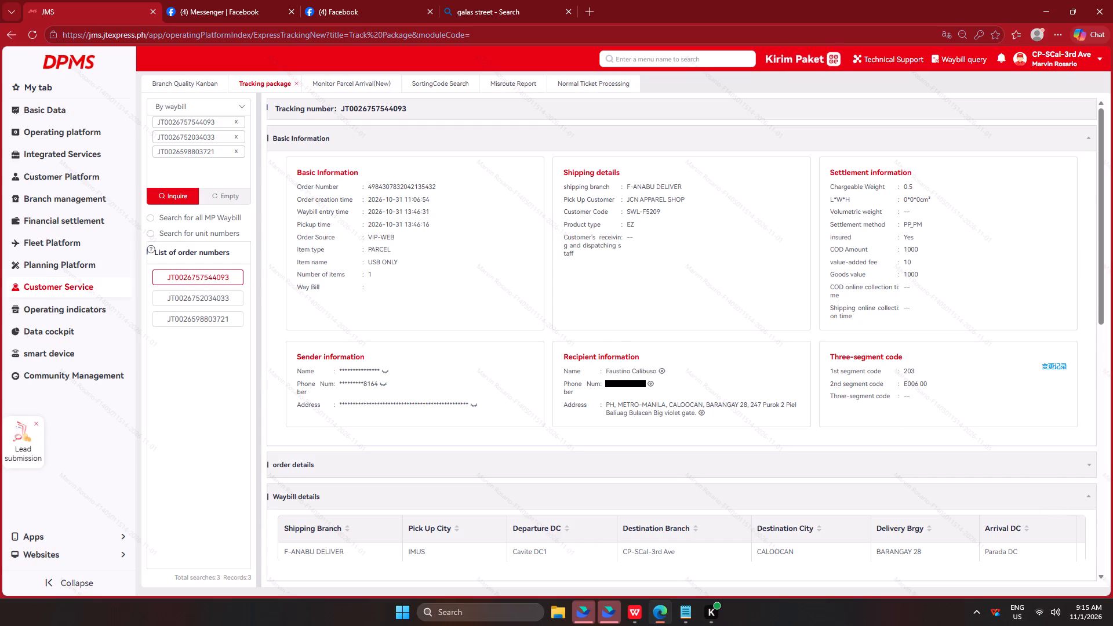
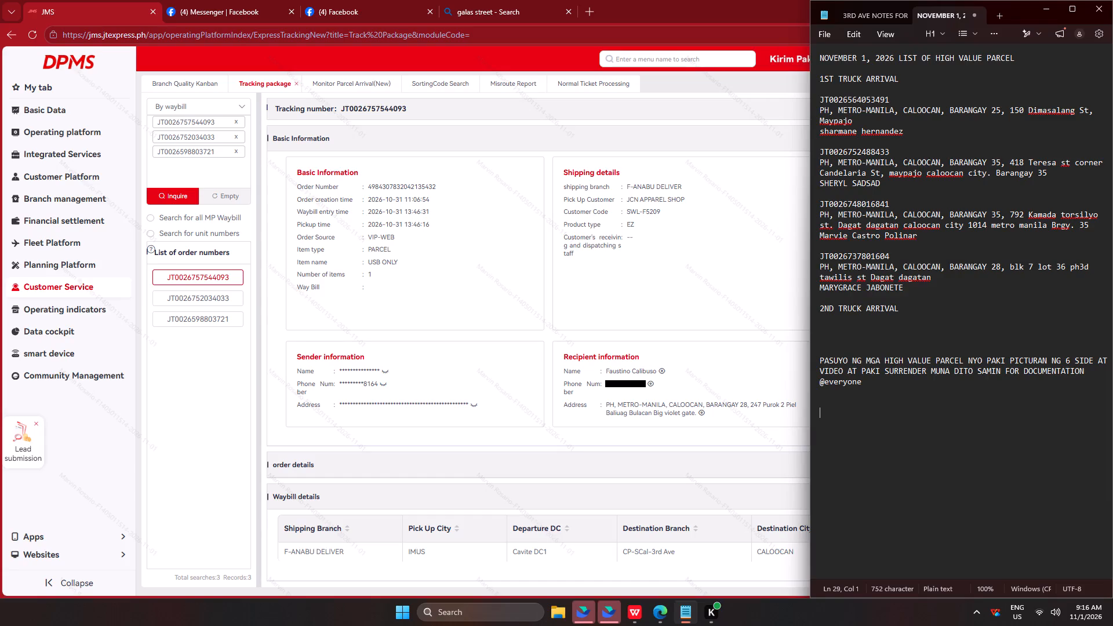
Switch from the high value parcel notes back to the parcel tracking page in JMS.
{"action": "left_click", "coordinate": [716, 357]}
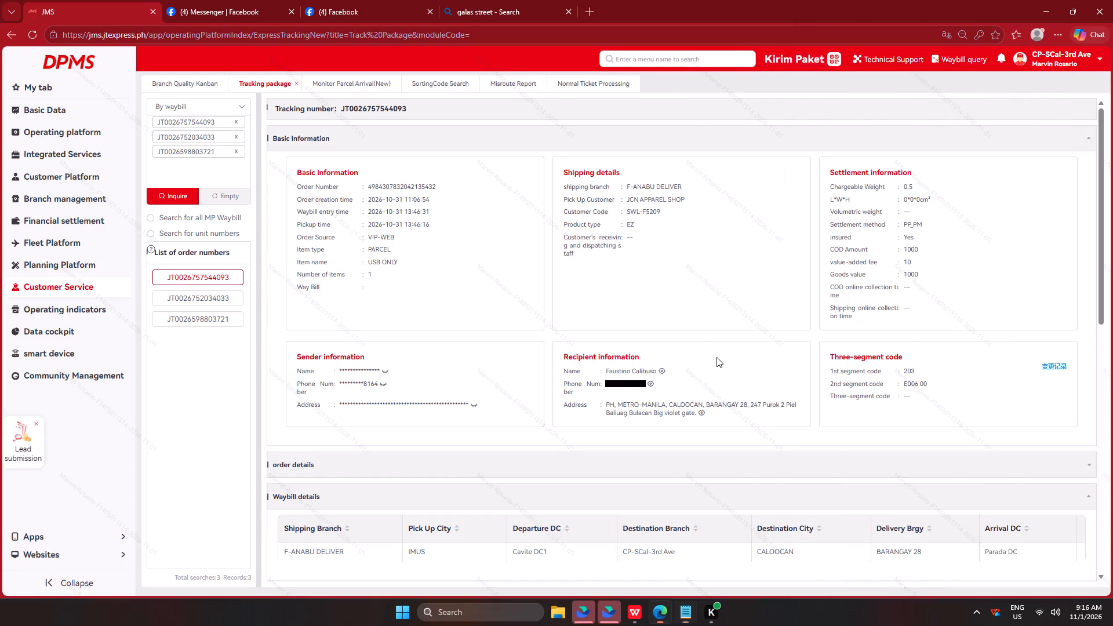
{"action": "left_click", "coordinate": [679, 613]}
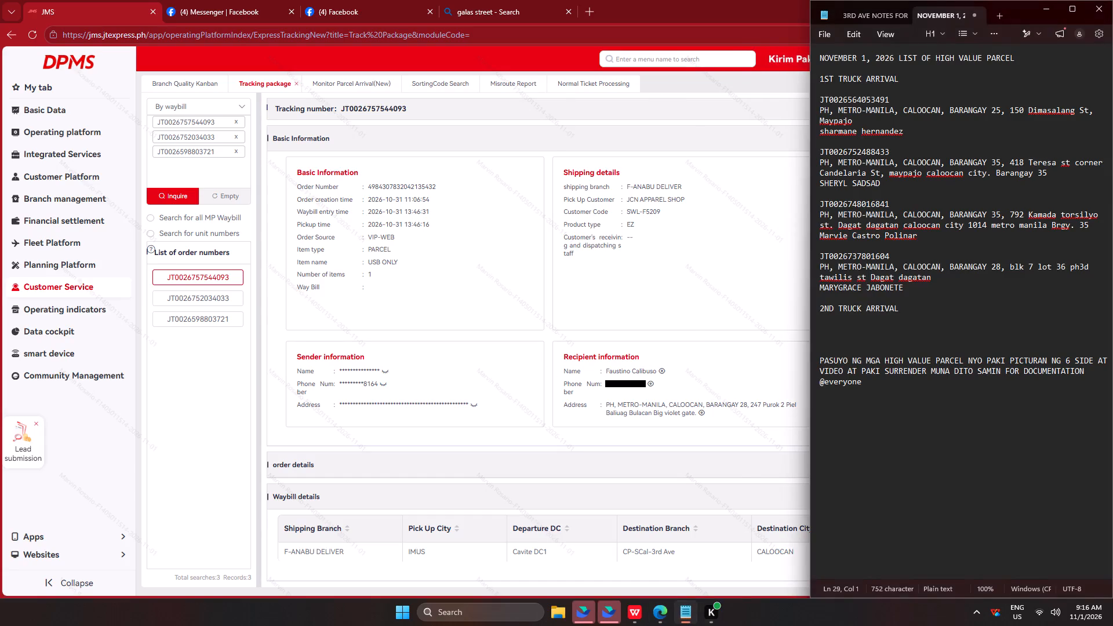
{"action": "key", "text": "Return"}
{"action": "key", "text": "Return"}
{"action": "key", "text": "Return"}
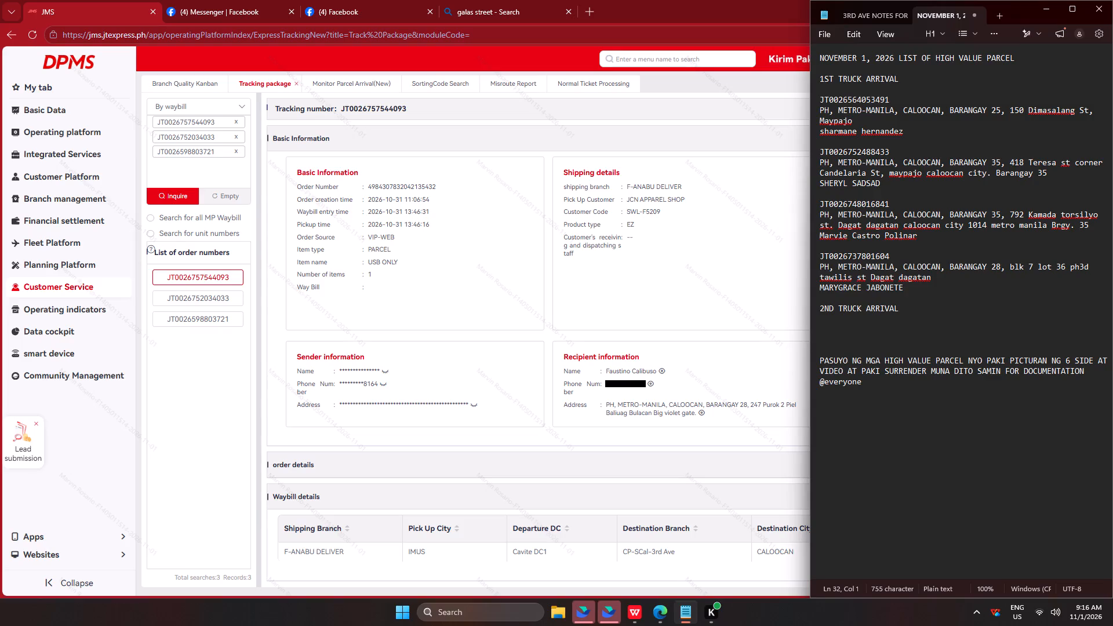
{"action": "key", "text": "Return"}
{"action": "key", "text": "BackSpace"}
{"action": "key", "text": "Return"}
{"action": "key", "text": "Return"}
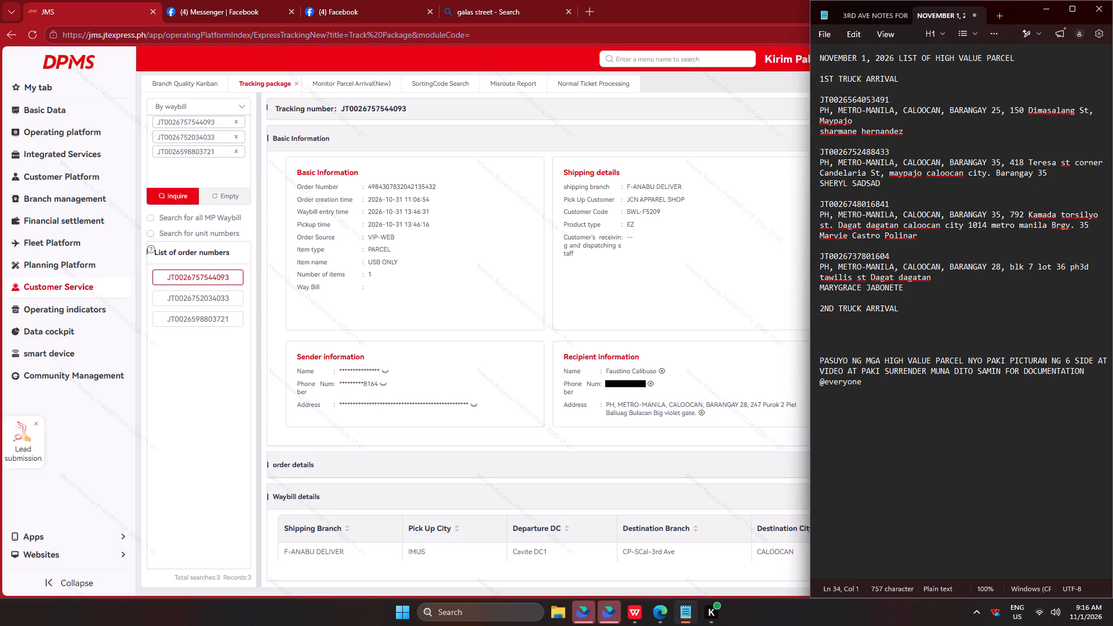
{"action": "left_click_drag", "start_coordinate": [407, 262], "coordinate": [400, 260]}
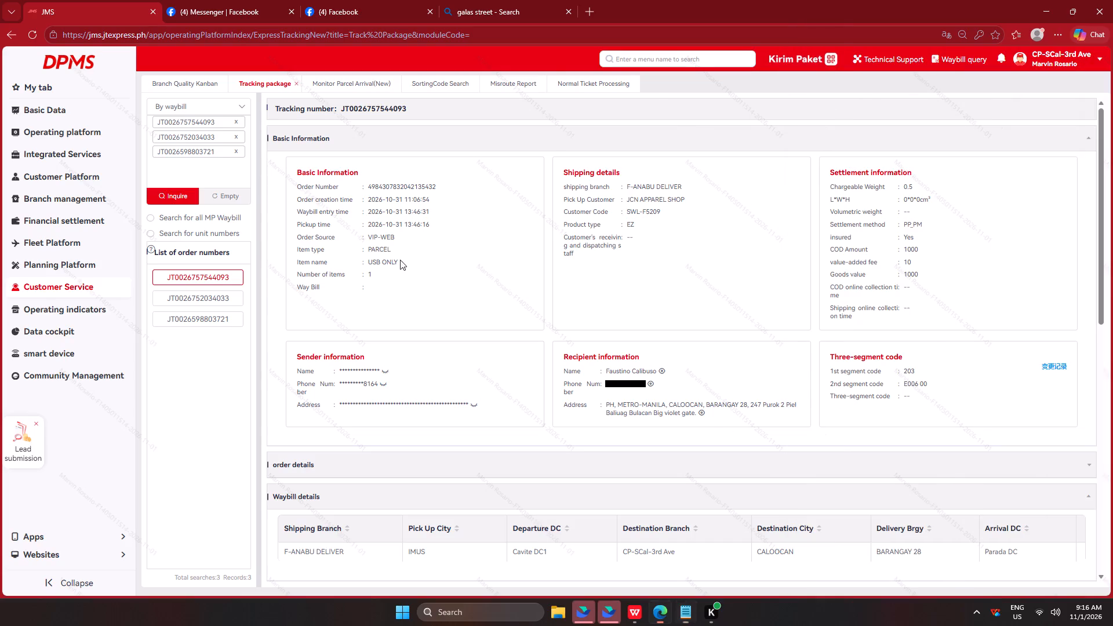
{"action": "left_click_drag", "start_coordinate": [400, 260], "coordinate": [366, 260]}
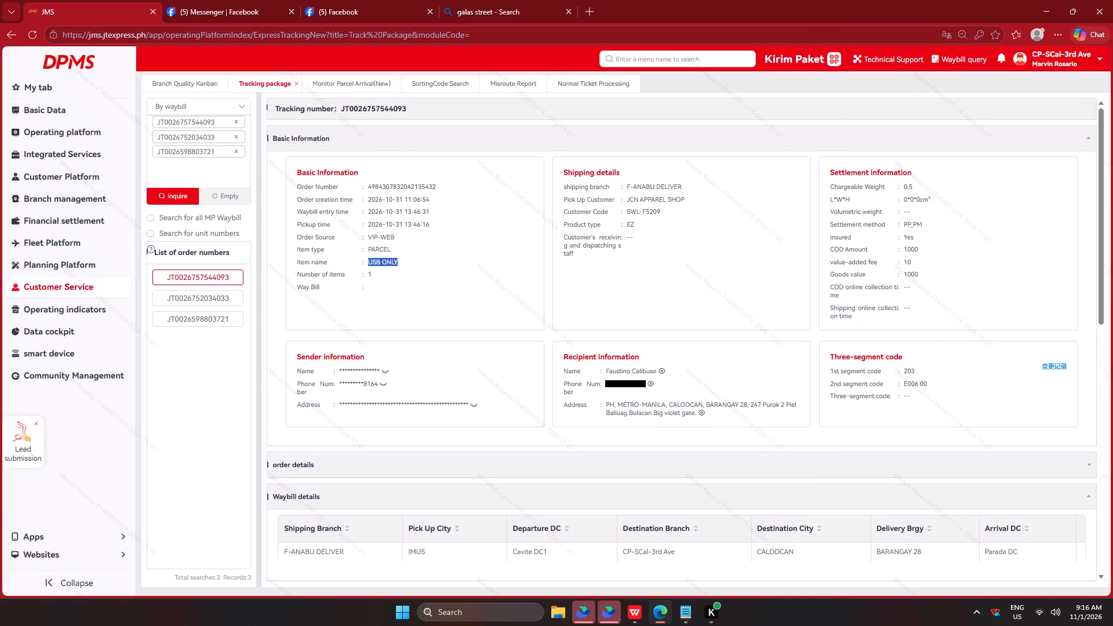
{"action": "left_click", "coordinate": [688, 615]}
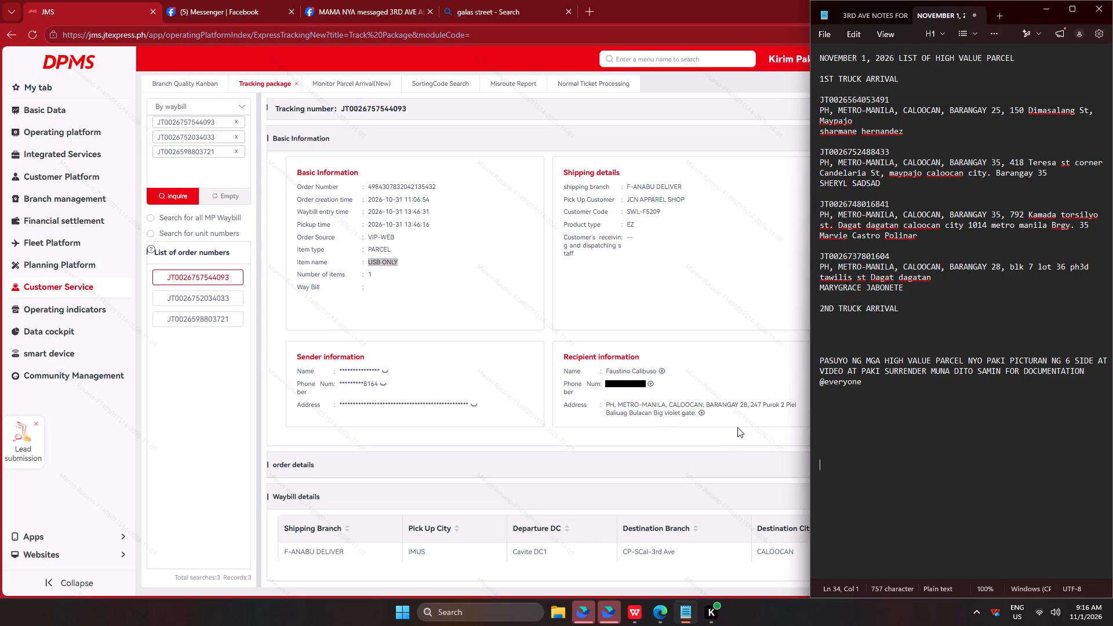
{"action": "left_click_drag", "start_coordinate": [750, 404], "coordinate": [683, 399]}
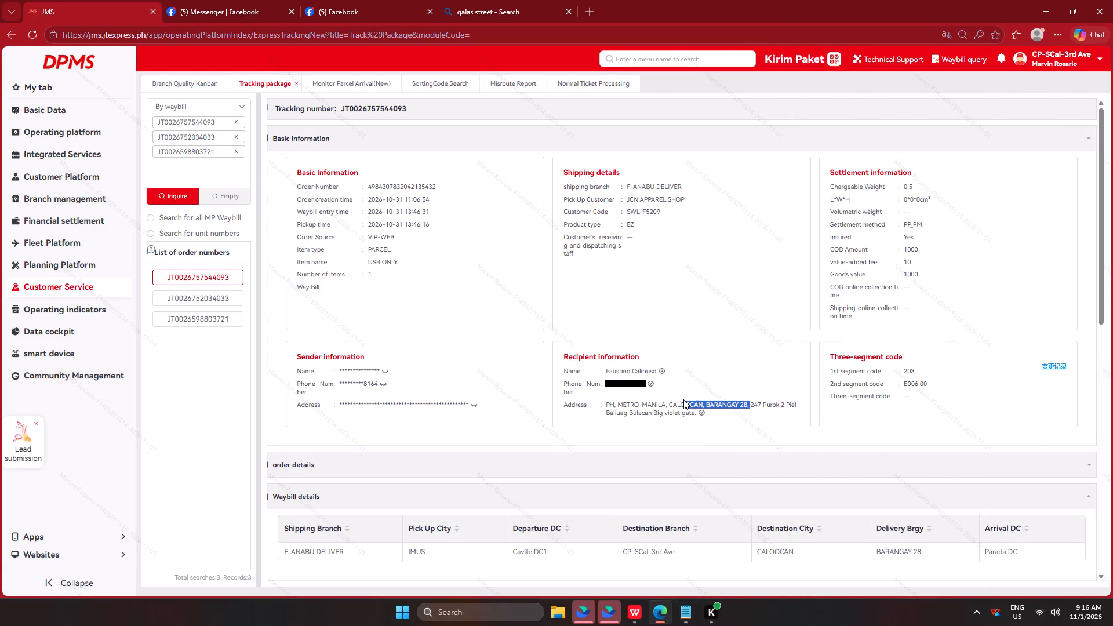
{"action": "left_click_drag", "start_coordinate": [683, 399], "coordinate": [603, 405]}
{"action": "left_click", "coordinate": [744, 384]}
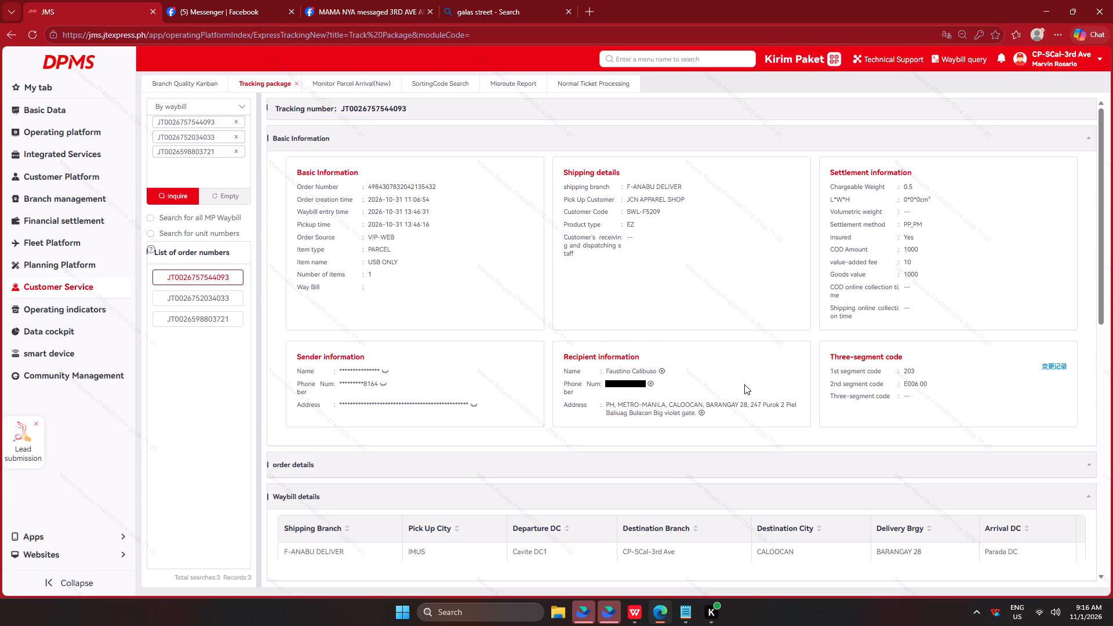
{"action": "left_click", "coordinate": [732, 414]}
{"action": "left_click_drag", "start_coordinate": [747, 406], "coordinate": [746, 406]}
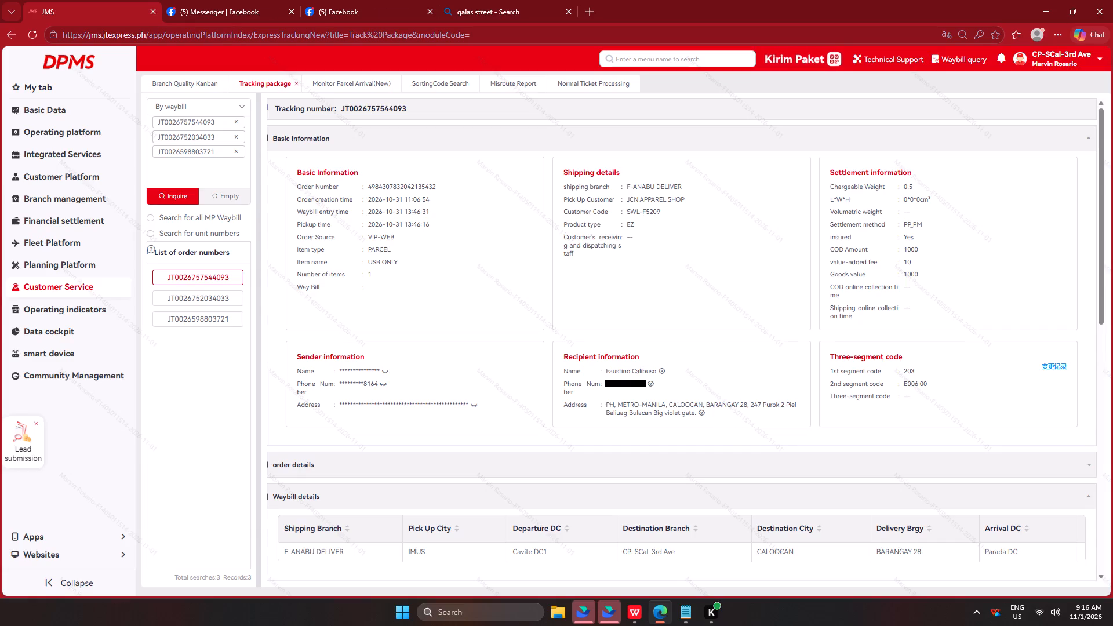
{"action": "left_click_drag", "start_coordinate": [746, 406], "coordinate": [585, 401]}
{"action": "left_click", "coordinate": [740, 417]}
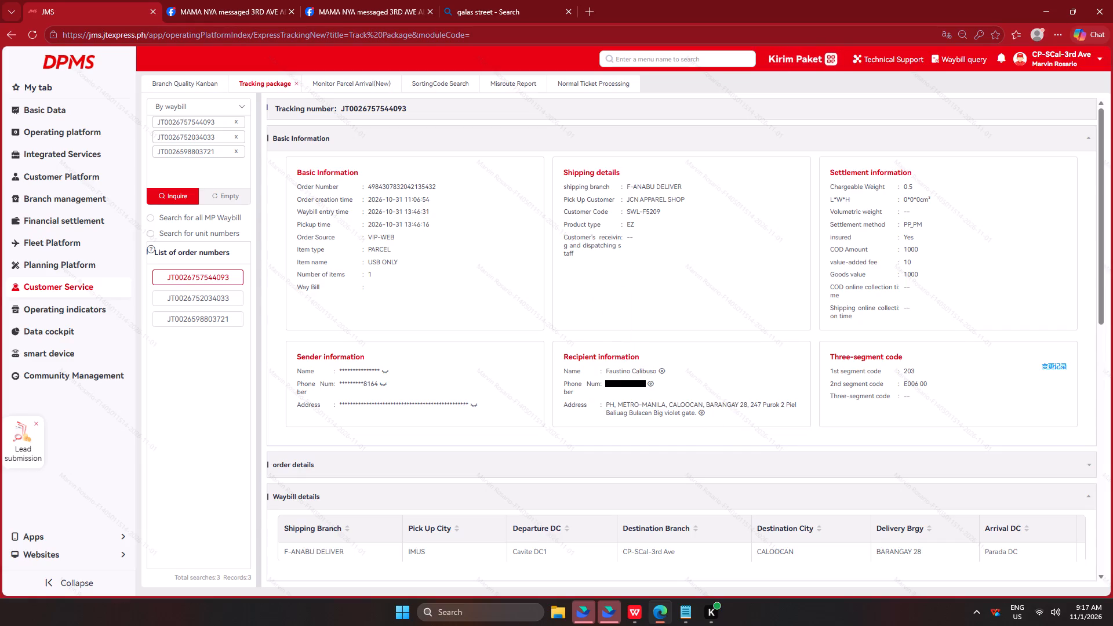
{"action": "left_click", "coordinate": [736, 381]}
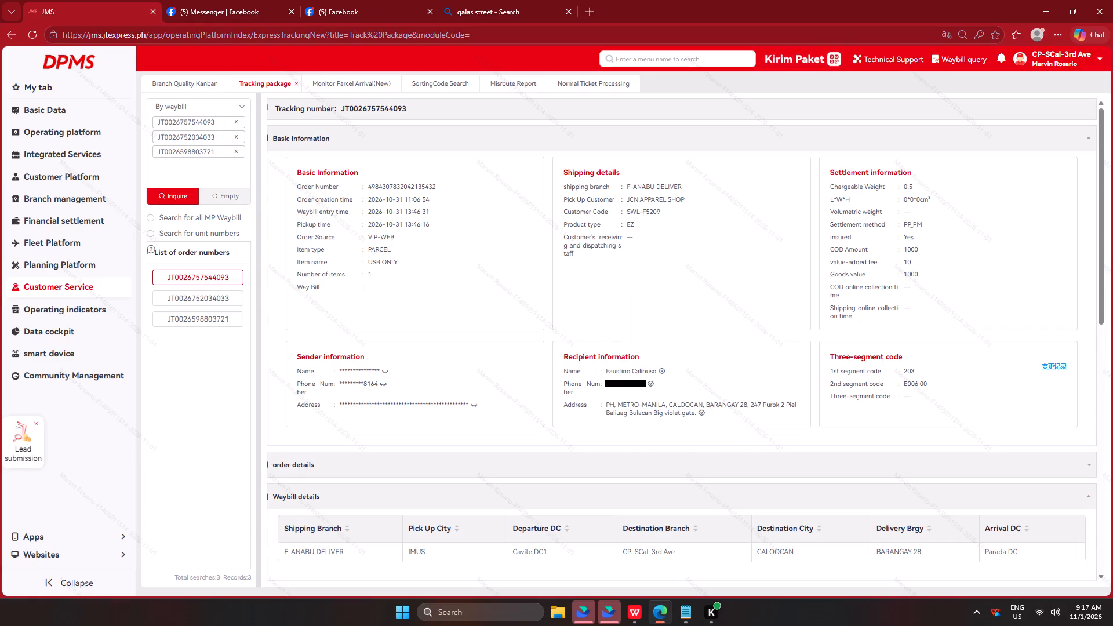
{"action": "left_click_drag", "start_coordinate": [750, 406], "coordinate": [603, 407]}
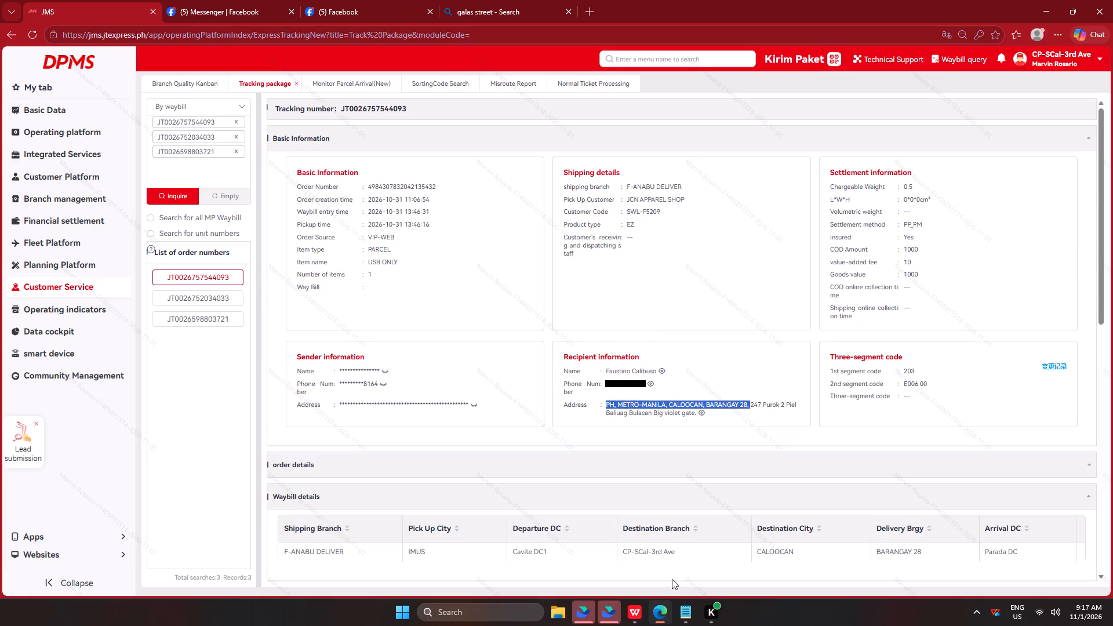
Switch to Notepad and bring up the November 1, 2026 list of high value parcels beside the tracking page.
{"action": "left_click", "coordinate": [685, 616]}
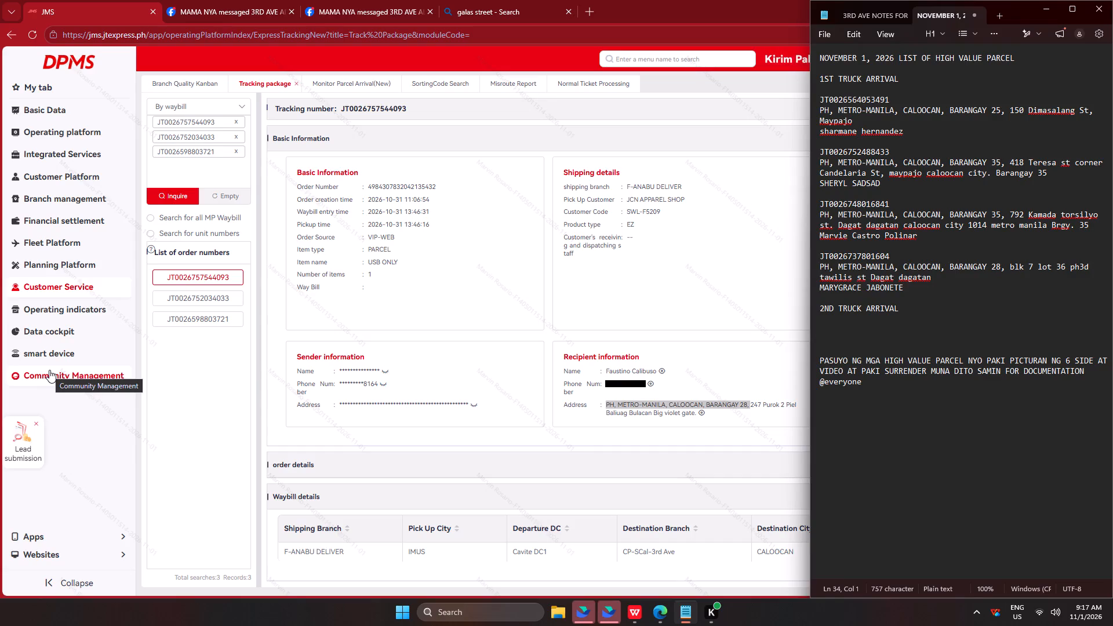
{"action": "scroll", "coordinate": [49, 370], "scroll_direction": "up", "scroll_amount": 4}
{"action": "scroll", "coordinate": [49, 370], "scroll_direction": "down", "scroll_amount": 1}
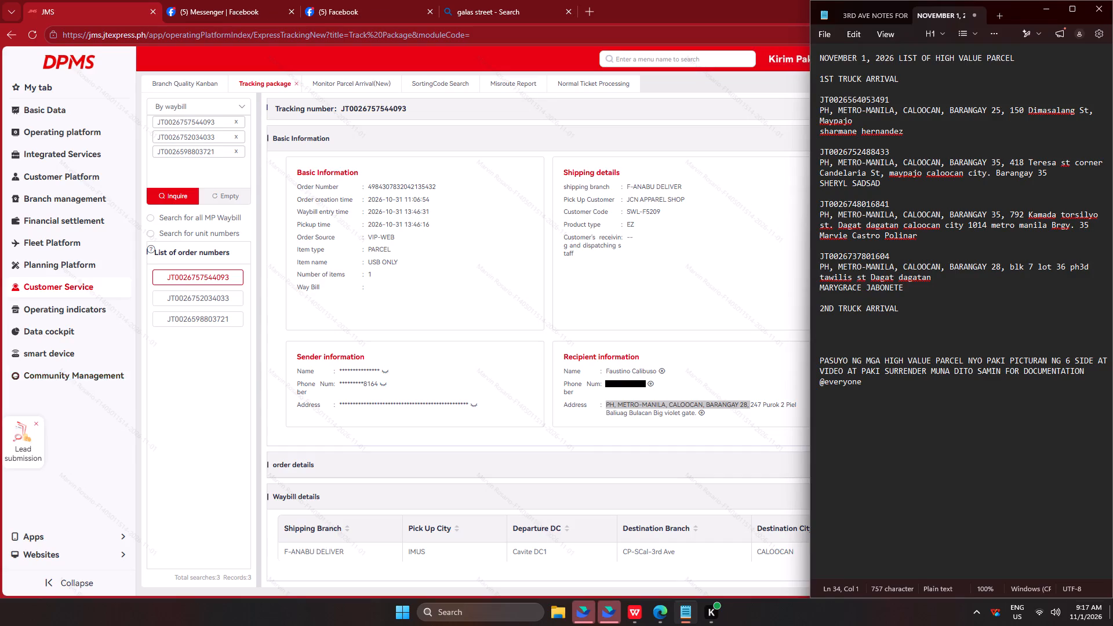
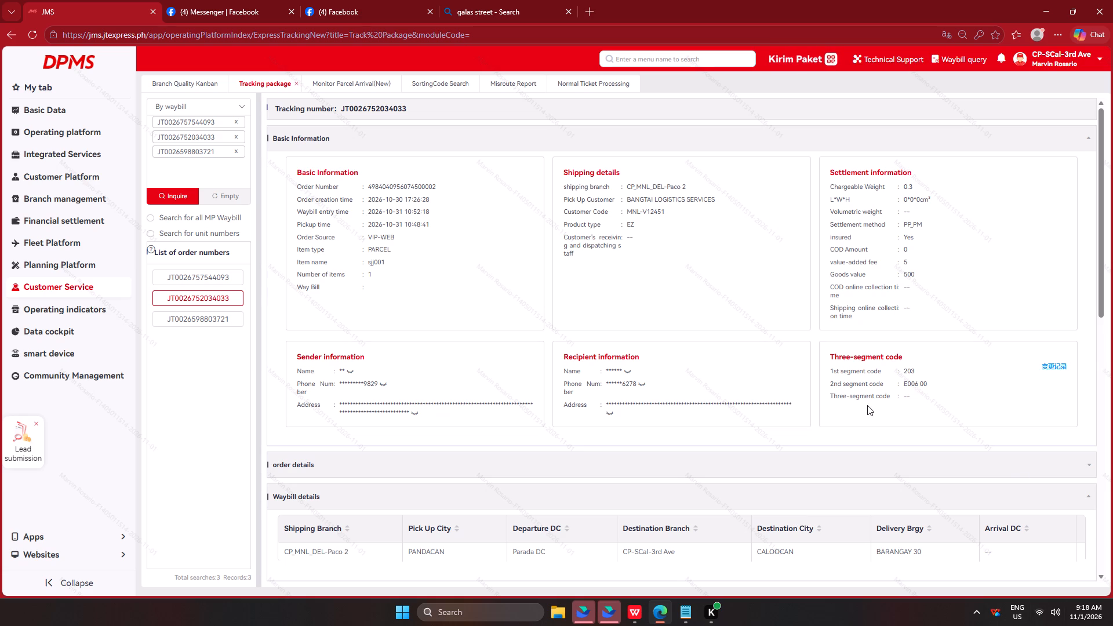
{"action": "scroll", "coordinate": [659, 409], "scroll_direction": "down", "scroll_amount": 7}
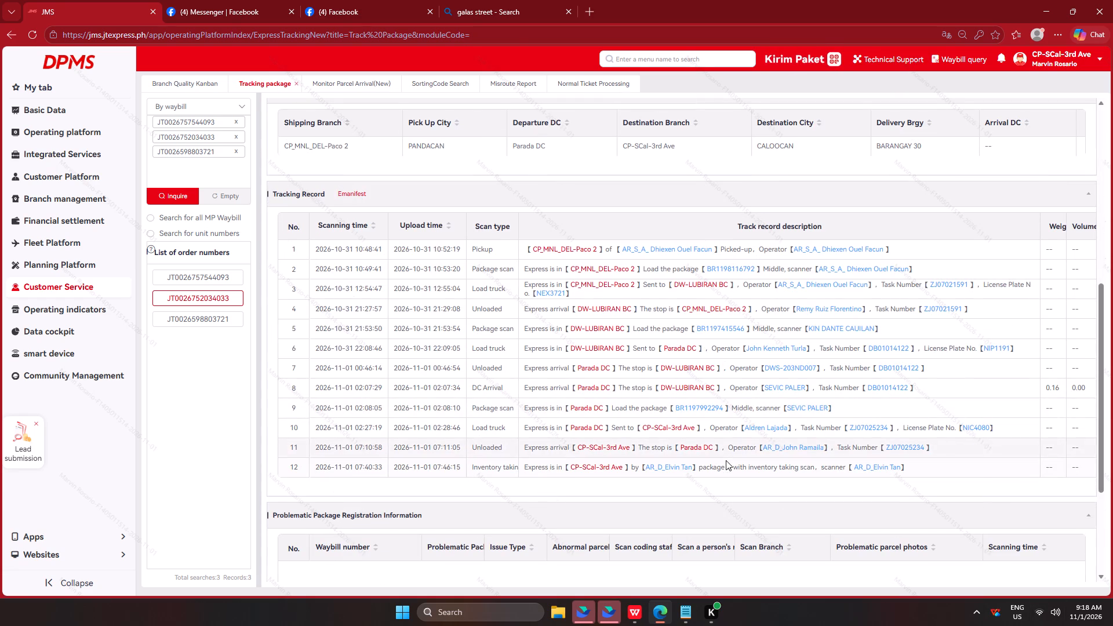
{"action": "scroll", "coordinate": [722, 468], "scroll_direction": "up", "scroll_amount": 2}
{"action": "scroll", "coordinate": [722, 467], "scroll_direction": "down", "scroll_amount": 6}
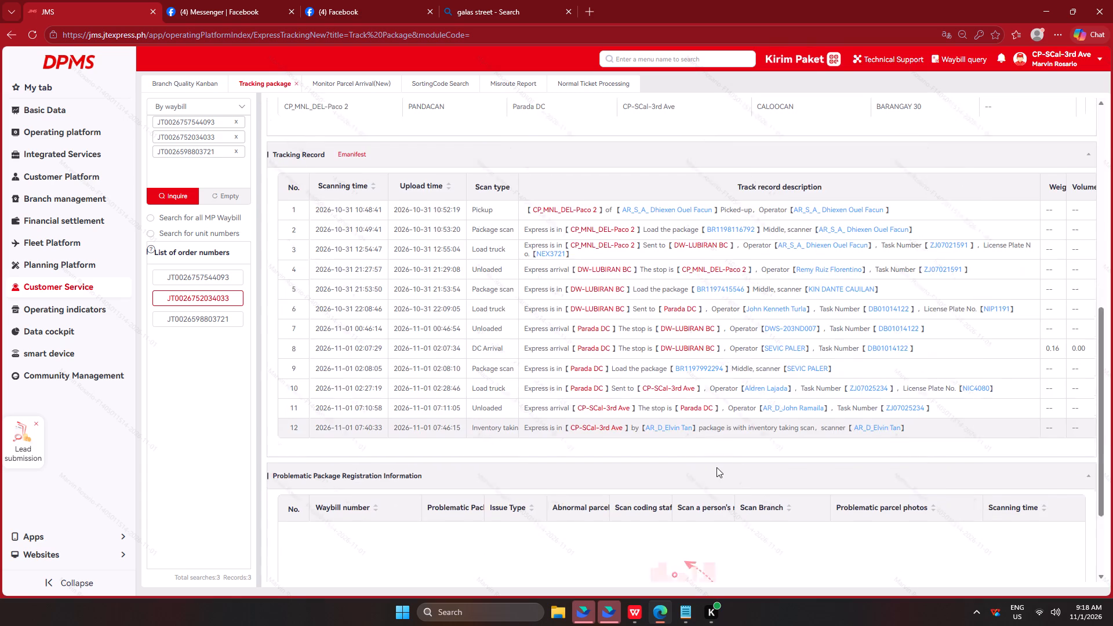
{"action": "scroll", "coordinate": [716, 467], "scroll_direction": "up", "scroll_amount": 6}
{"action": "left_click", "coordinate": [613, 166]}
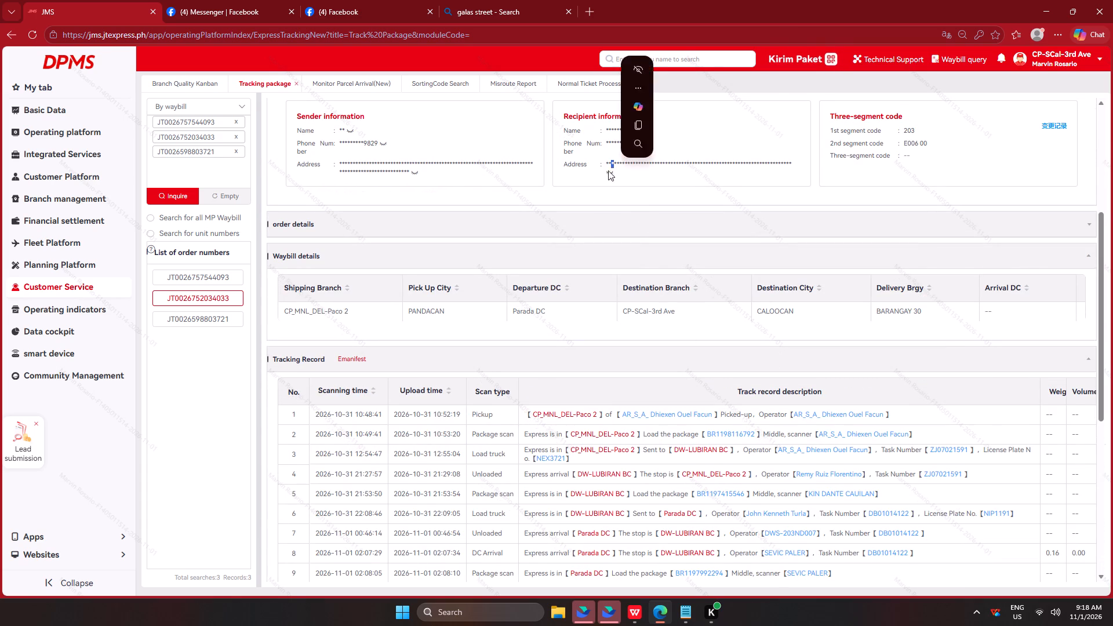
{"action": "left_click", "coordinate": [608, 170]}
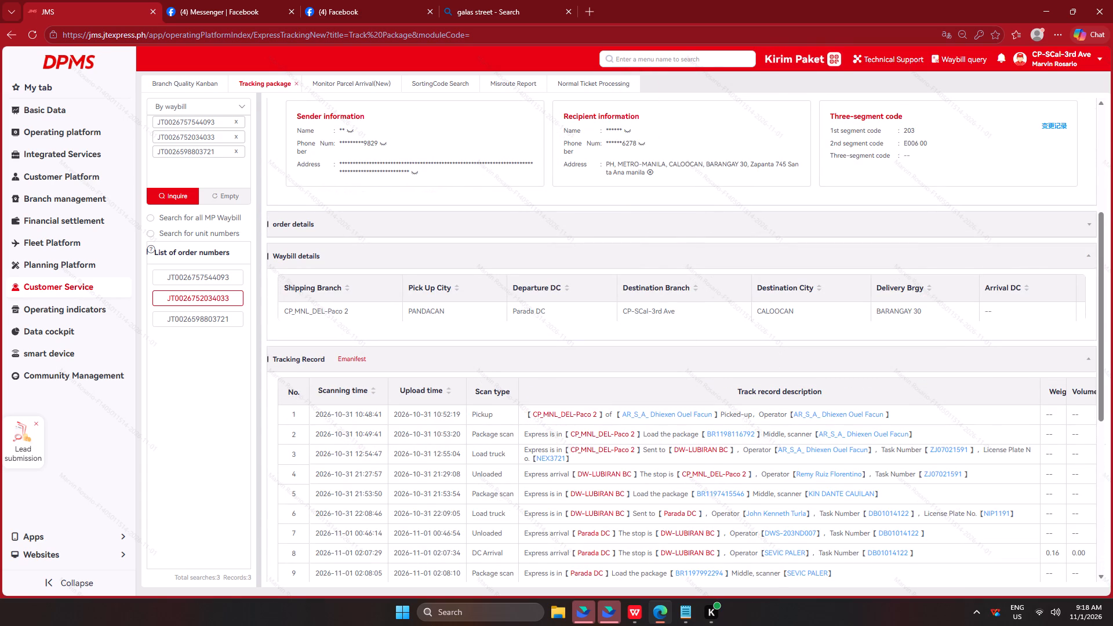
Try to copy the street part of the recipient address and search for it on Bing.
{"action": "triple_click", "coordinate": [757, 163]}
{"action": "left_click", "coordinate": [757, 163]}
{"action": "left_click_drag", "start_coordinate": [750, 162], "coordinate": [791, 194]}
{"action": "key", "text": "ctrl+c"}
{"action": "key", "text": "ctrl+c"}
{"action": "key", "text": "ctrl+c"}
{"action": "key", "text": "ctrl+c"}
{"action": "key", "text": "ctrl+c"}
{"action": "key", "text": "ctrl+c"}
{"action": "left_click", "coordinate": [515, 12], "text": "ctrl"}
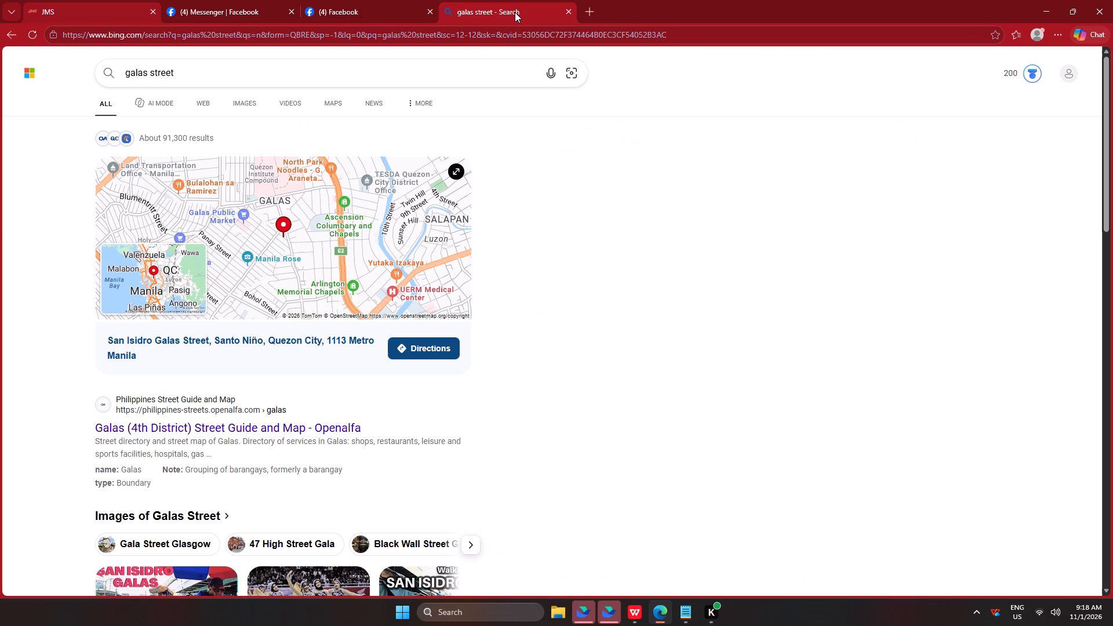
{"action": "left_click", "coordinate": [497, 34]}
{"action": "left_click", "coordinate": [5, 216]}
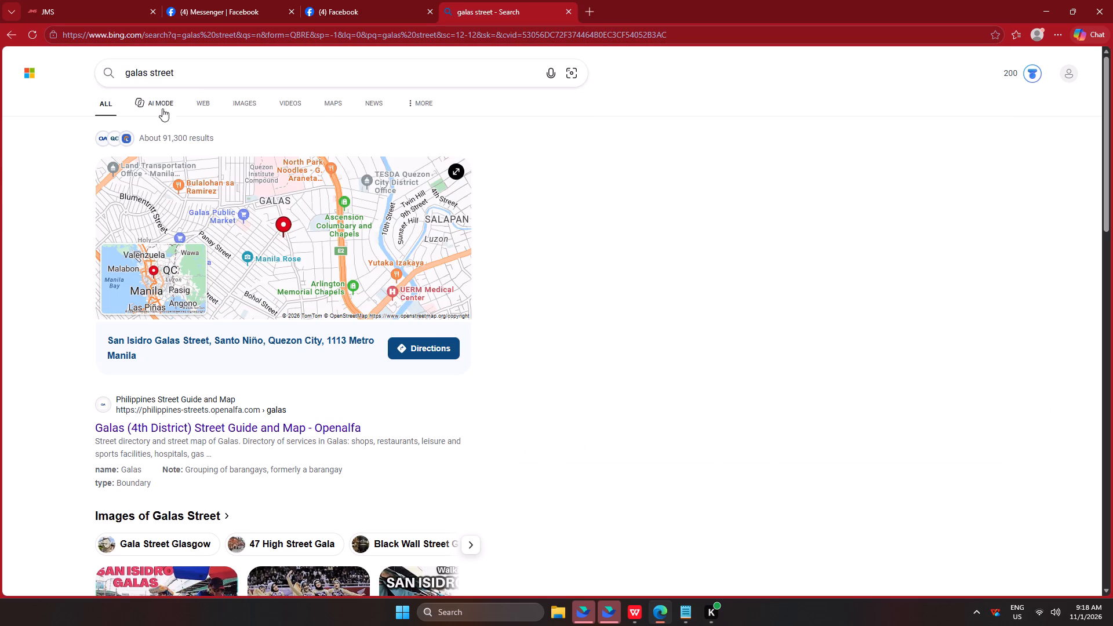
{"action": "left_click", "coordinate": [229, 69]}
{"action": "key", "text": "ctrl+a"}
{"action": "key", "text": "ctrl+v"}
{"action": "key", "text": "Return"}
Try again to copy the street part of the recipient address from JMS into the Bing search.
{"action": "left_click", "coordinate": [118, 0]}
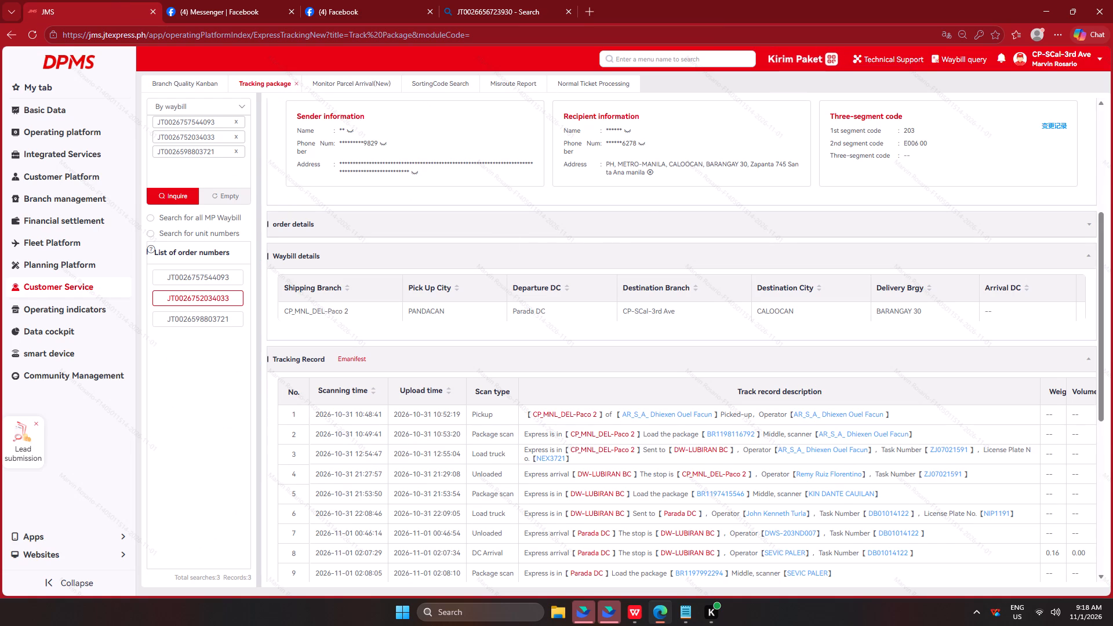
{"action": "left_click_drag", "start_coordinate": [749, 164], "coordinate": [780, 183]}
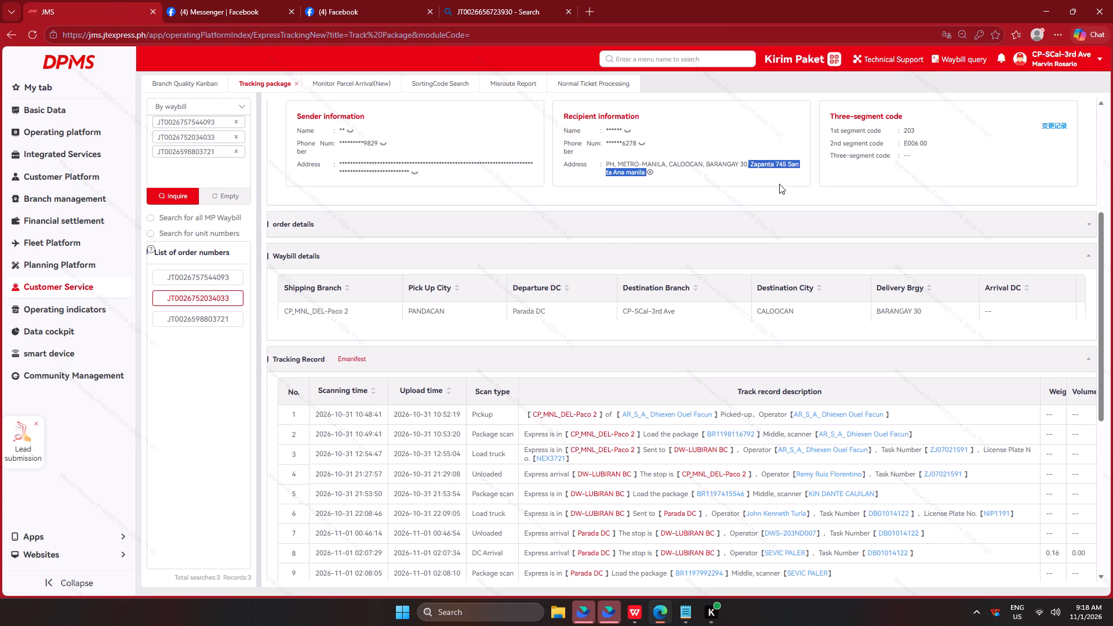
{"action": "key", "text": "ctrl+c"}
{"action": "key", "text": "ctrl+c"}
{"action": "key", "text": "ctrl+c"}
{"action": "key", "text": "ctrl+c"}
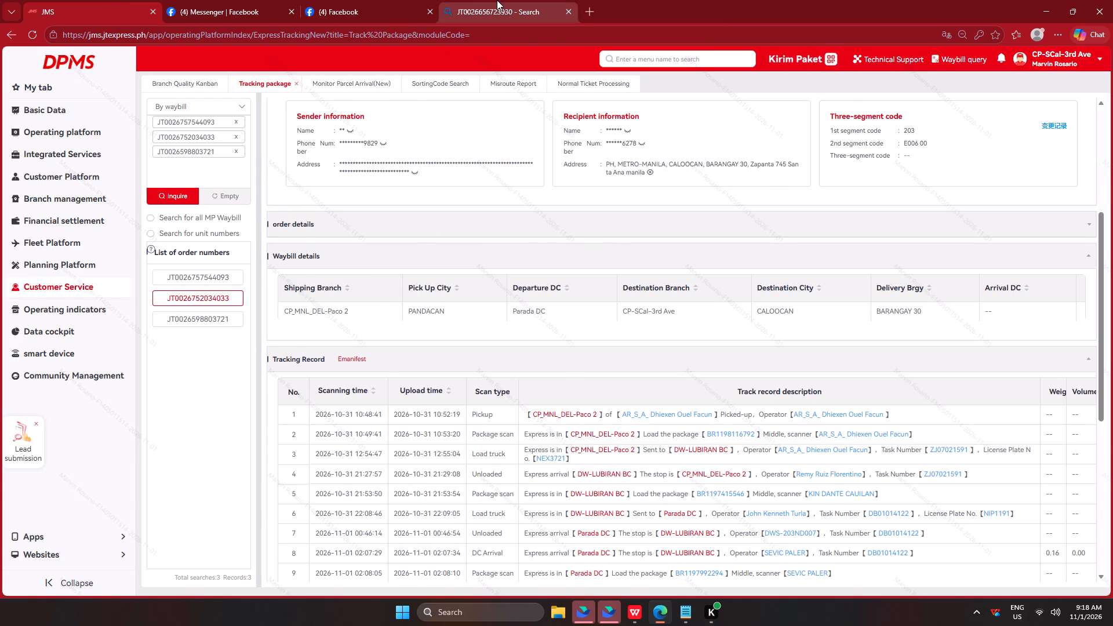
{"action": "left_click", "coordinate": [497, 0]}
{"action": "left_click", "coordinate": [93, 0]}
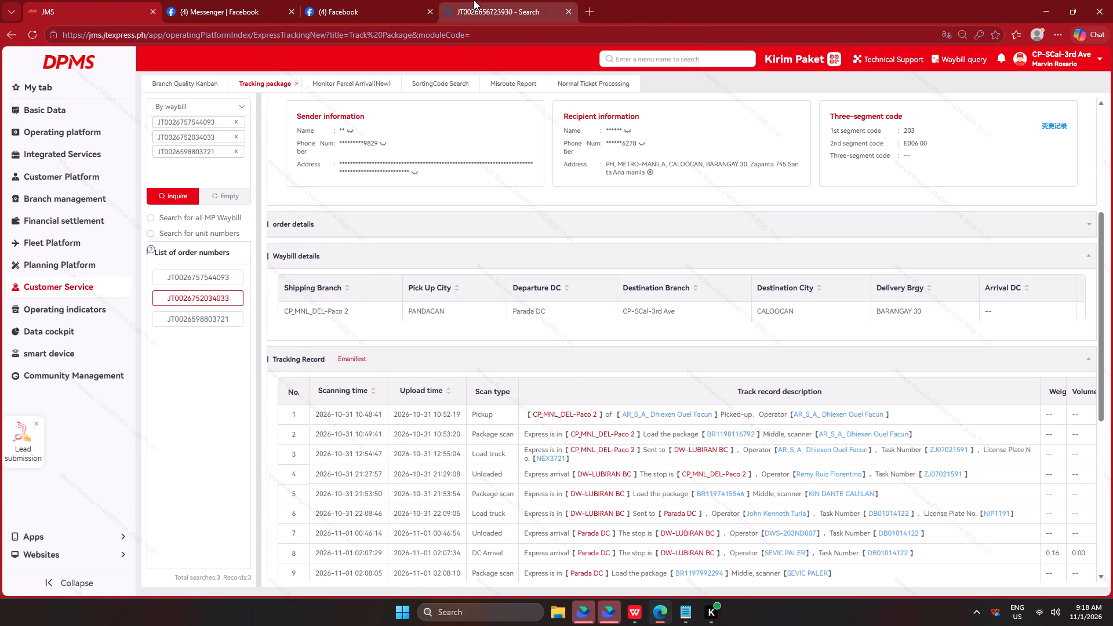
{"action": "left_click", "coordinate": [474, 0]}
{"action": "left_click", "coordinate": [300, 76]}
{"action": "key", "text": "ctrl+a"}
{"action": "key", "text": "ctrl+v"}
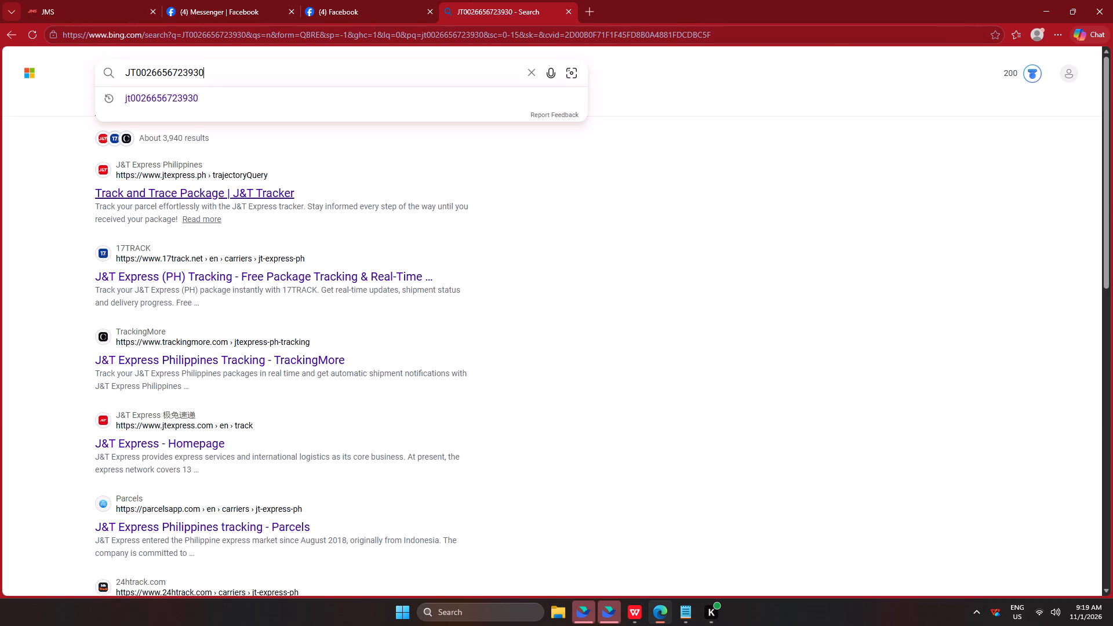
{"action": "left_click", "coordinate": [107, 0]}
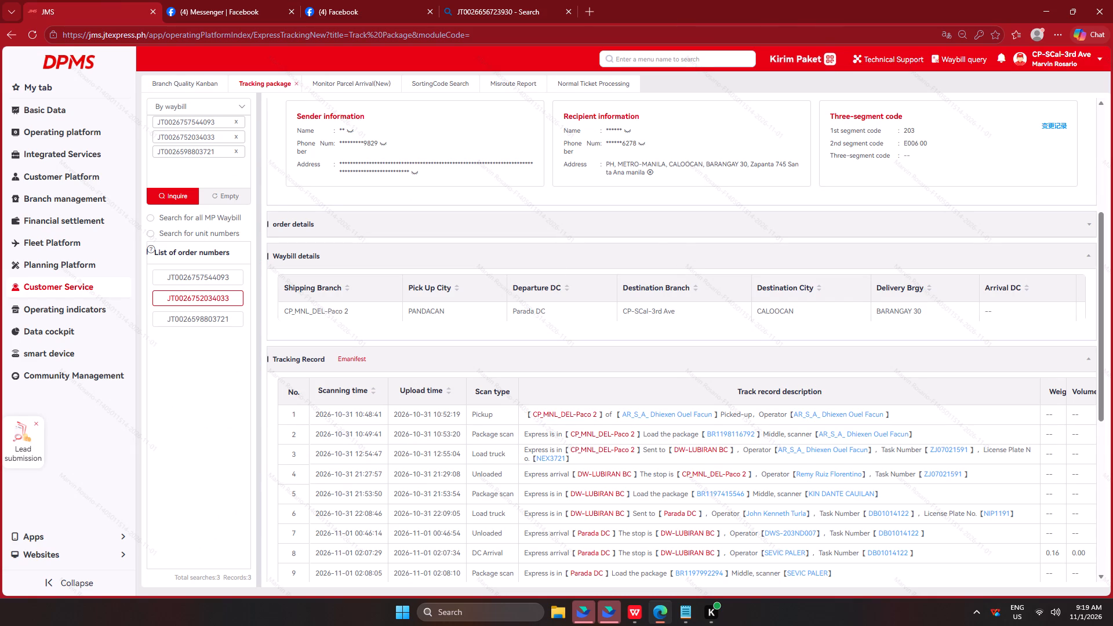
{"action": "left_click_drag", "start_coordinate": [748, 165], "coordinate": [766, 194]}
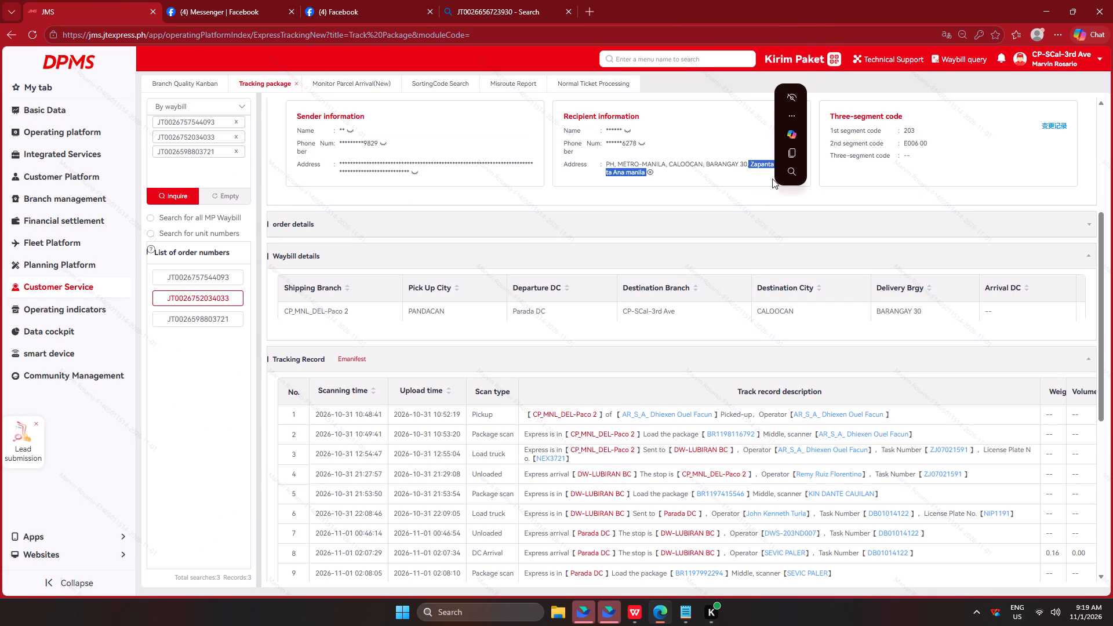
{"action": "right_click", "coordinate": [754, 163]}
{"action": "left_click", "coordinate": [795, 181]}
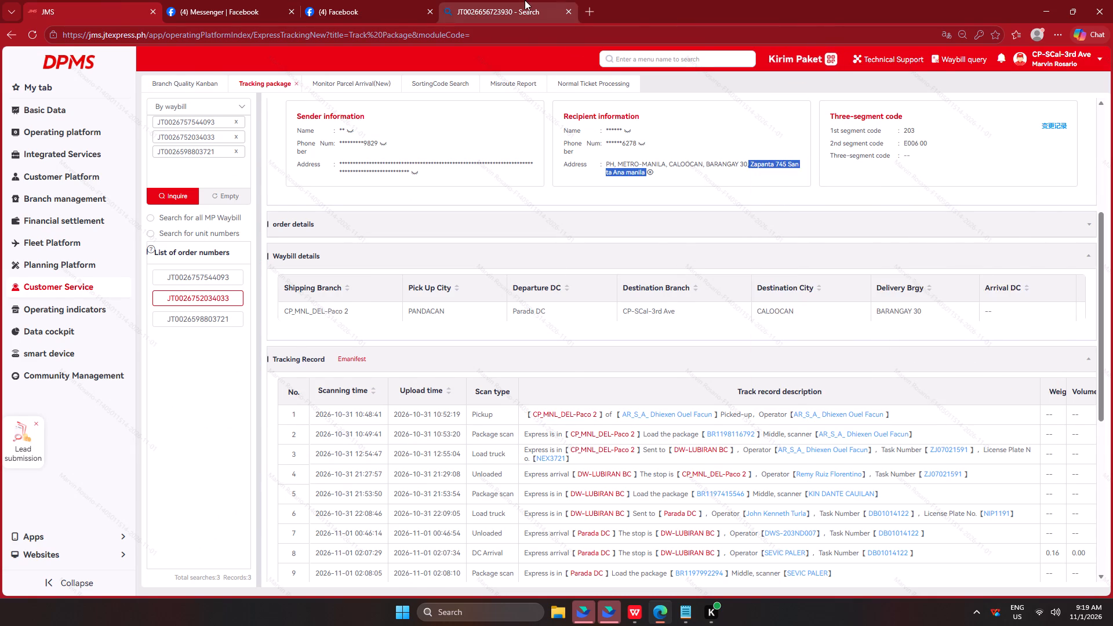
{"action": "left_click", "coordinate": [525, 0]}
{"action": "left_click", "coordinate": [270, 71]}
{"action": "key", "text": "ctrl+a"}
{"action": "key", "text": "ctrl+v"}
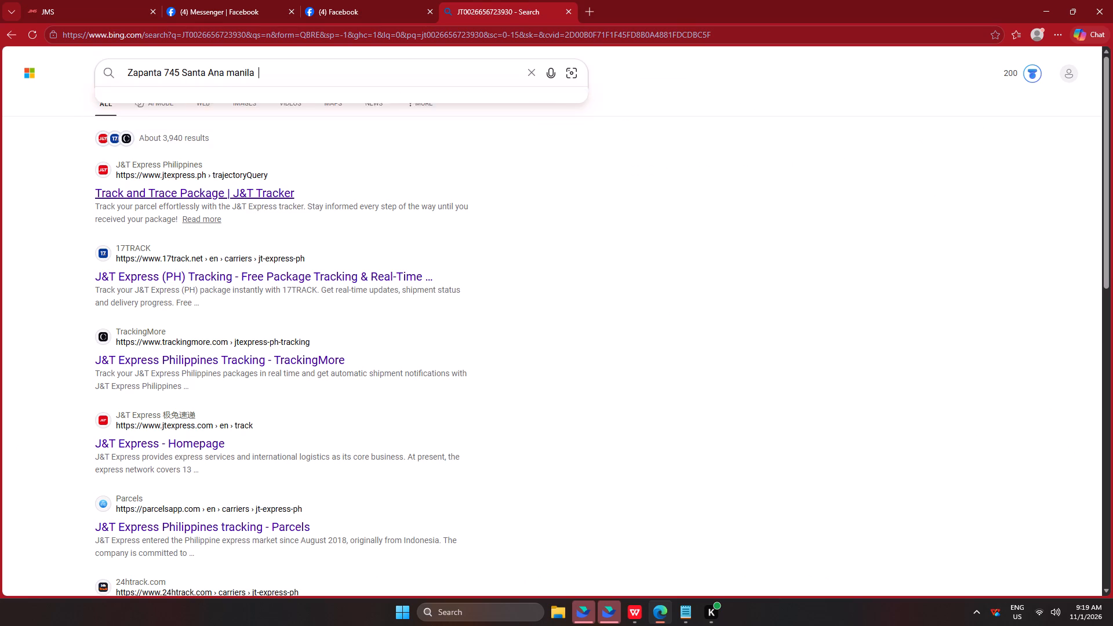
{"action": "key", "text": "Return"}
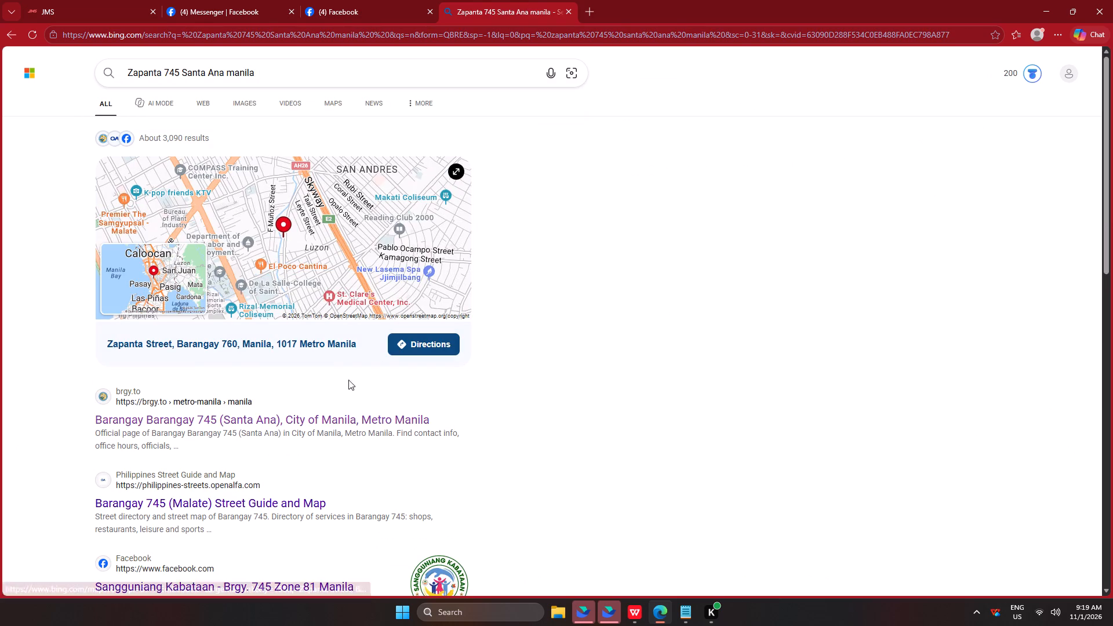
{"action": "left_click", "coordinate": [85, 0]}
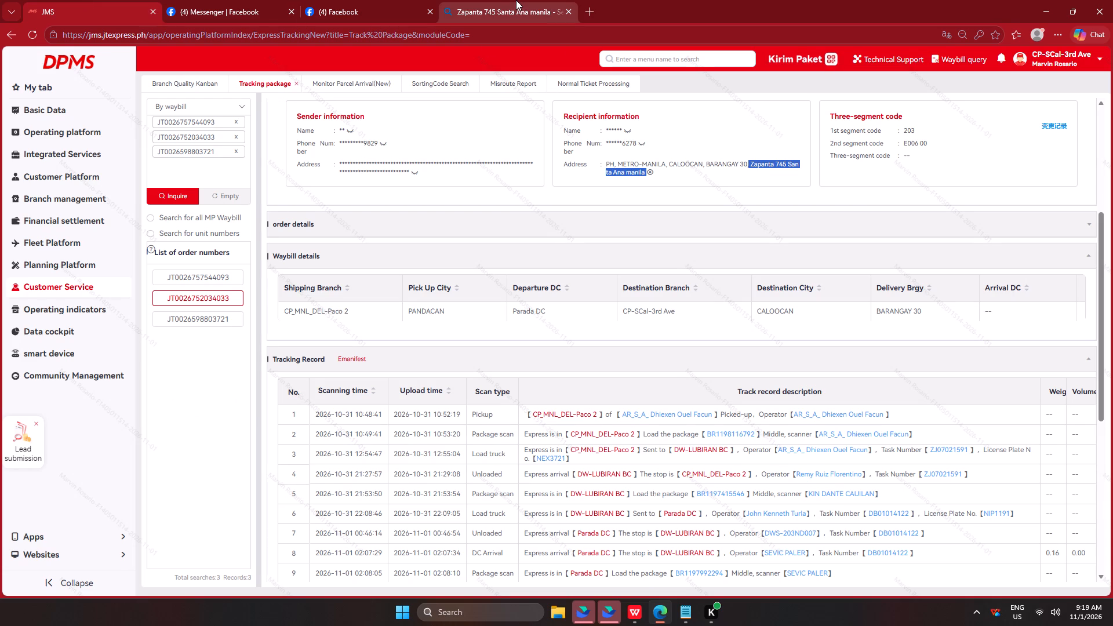
{"action": "left_click", "coordinate": [511, 0]}
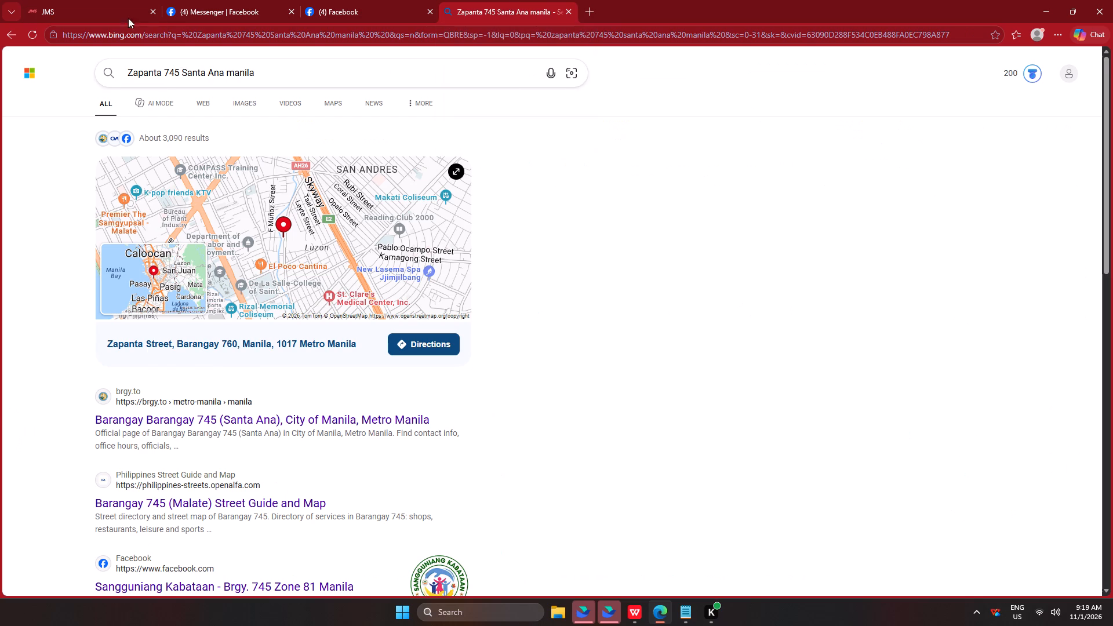
In JMS SortingCode Search, clear the waybill number and set the administrative district to METRO-MANILA / METRO-MANILA-SANTA-ANA / BARANGAY 760.
{"action": "left_click", "coordinate": [85, 0]}
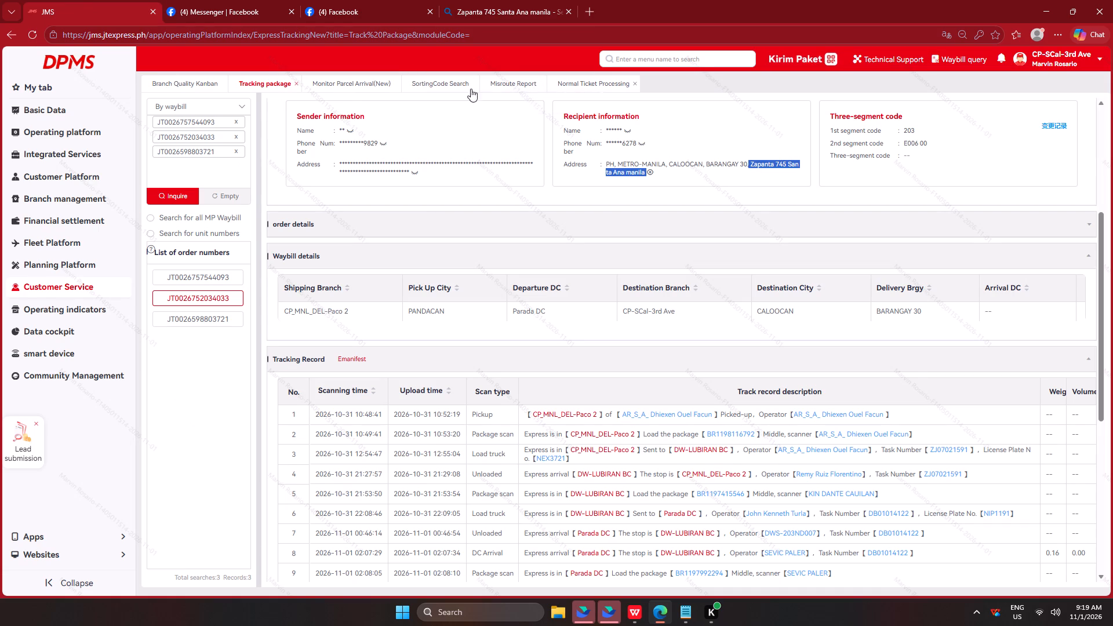
{"action": "left_click", "coordinate": [442, 87]}
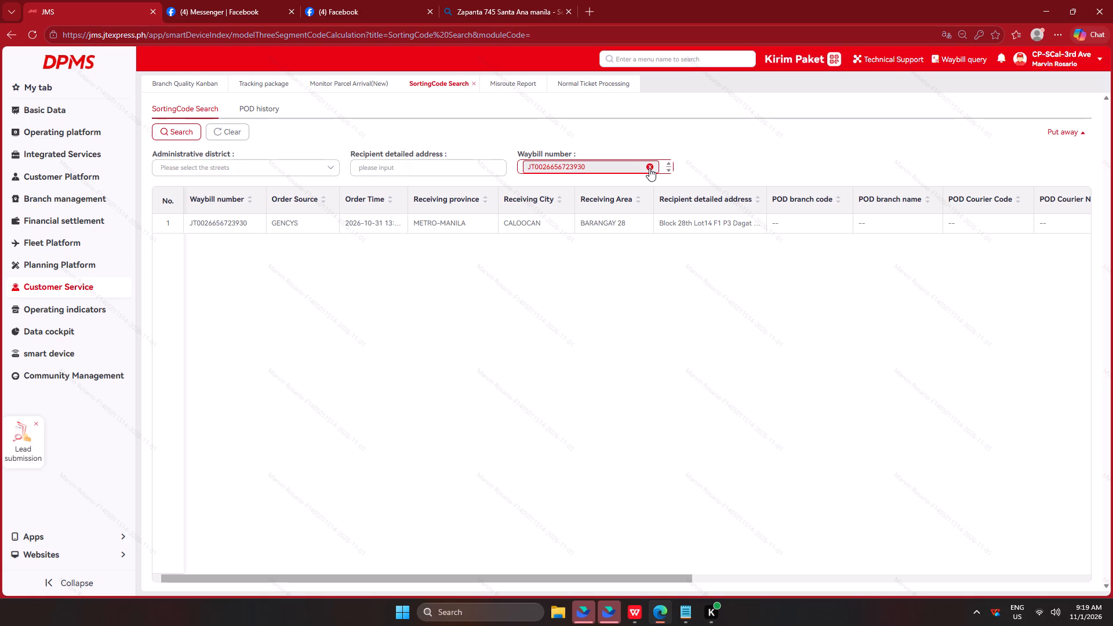
{"action": "left_click", "coordinate": [649, 168]}
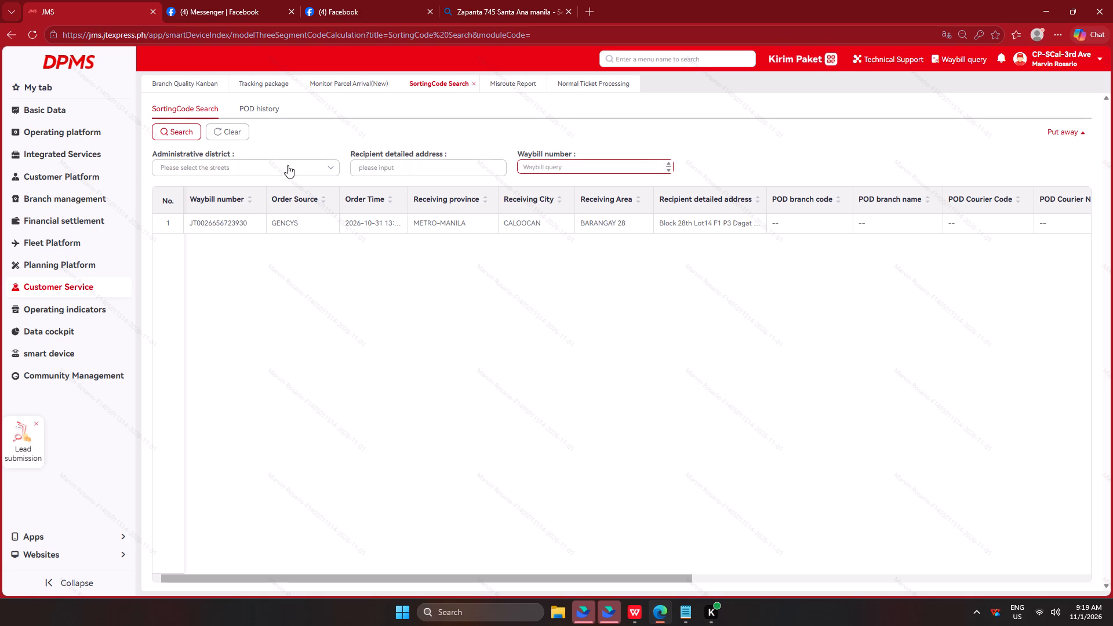
{"action": "left_click", "coordinate": [232, 166]}
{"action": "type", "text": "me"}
{"action": "left_click", "coordinate": [217, 216]}
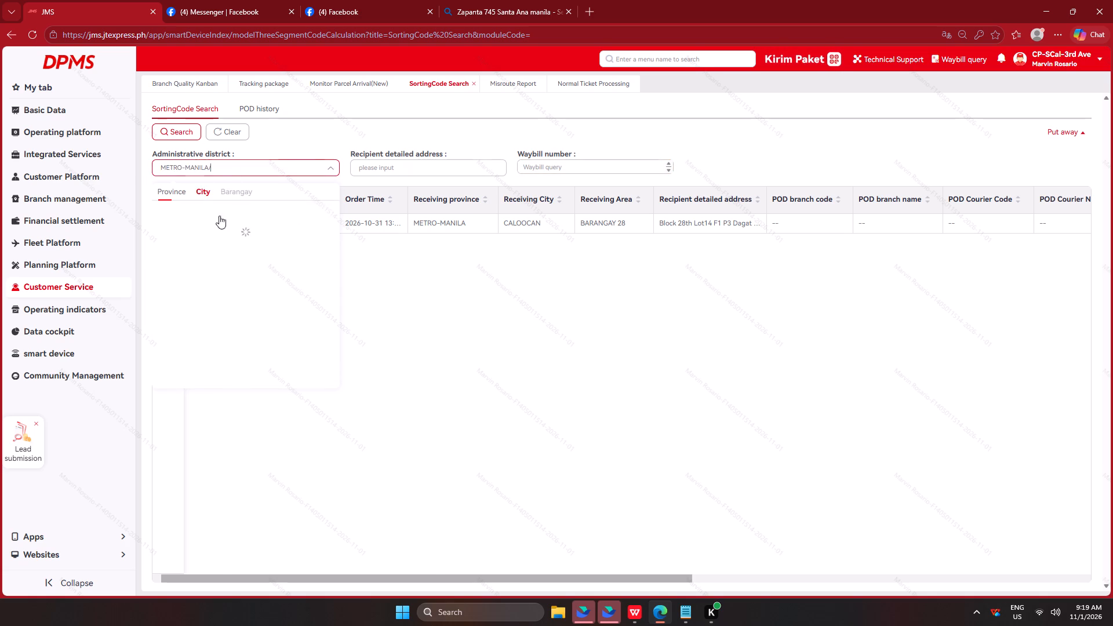
{"action": "left_click", "coordinate": [501, 0]}
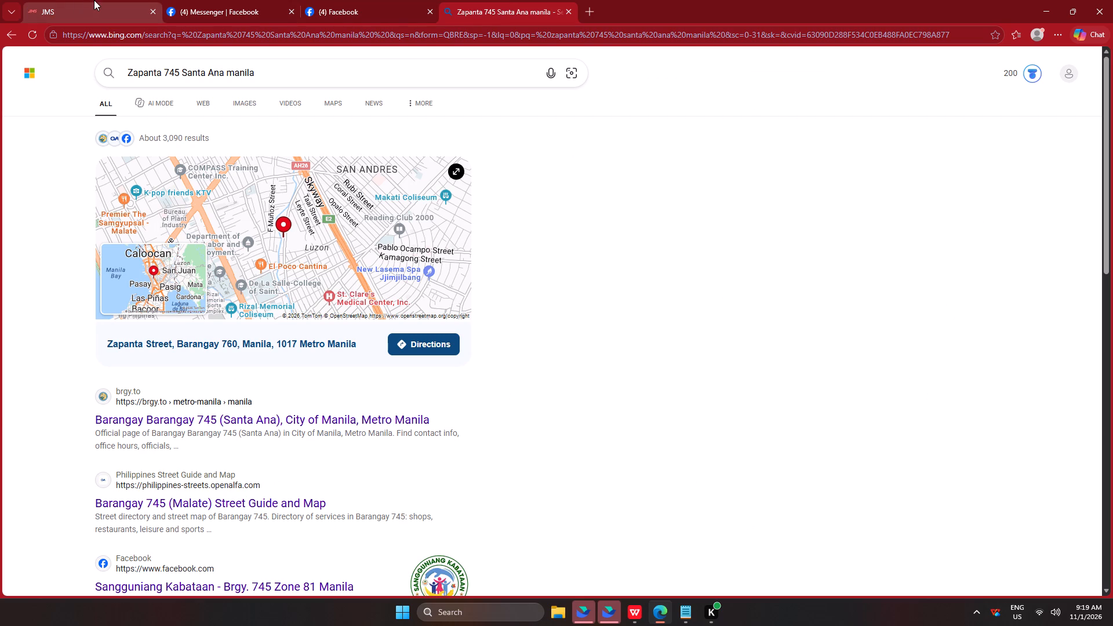
{"action": "left_click", "coordinate": [94, 0]}
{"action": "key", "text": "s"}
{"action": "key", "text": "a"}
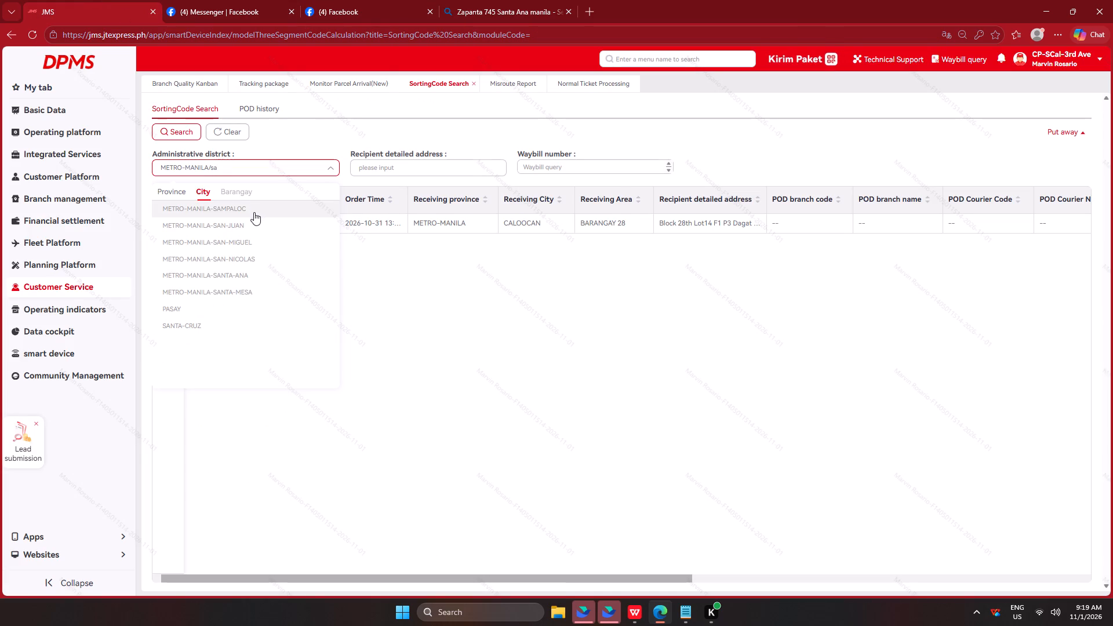
{"action": "left_click", "coordinate": [250, 276]}
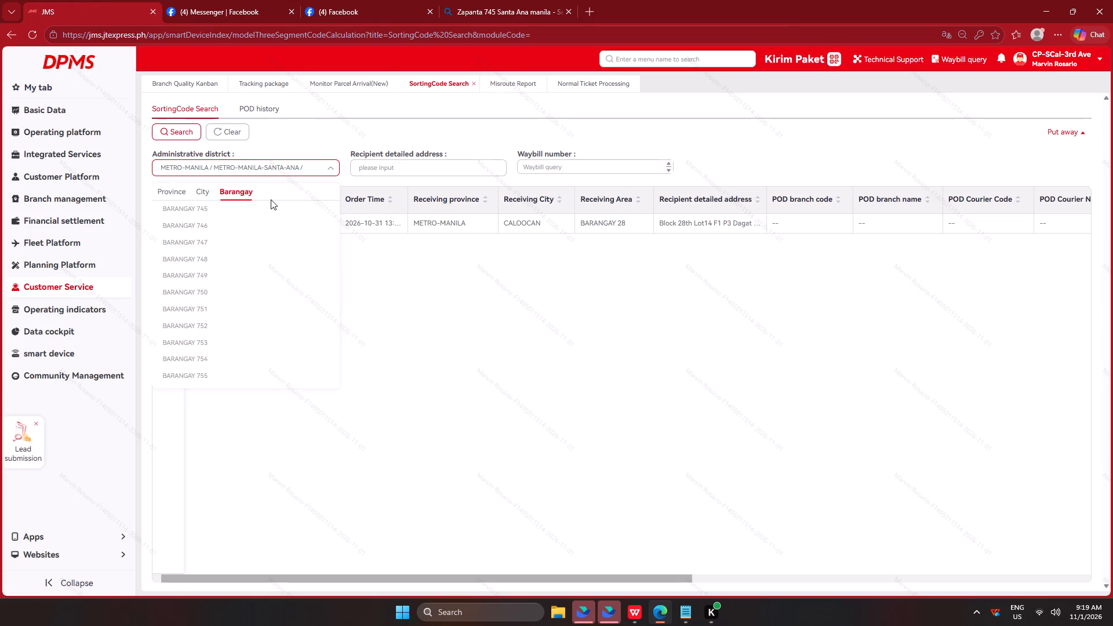
{"action": "left_click", "coordinate": [489, 0]}
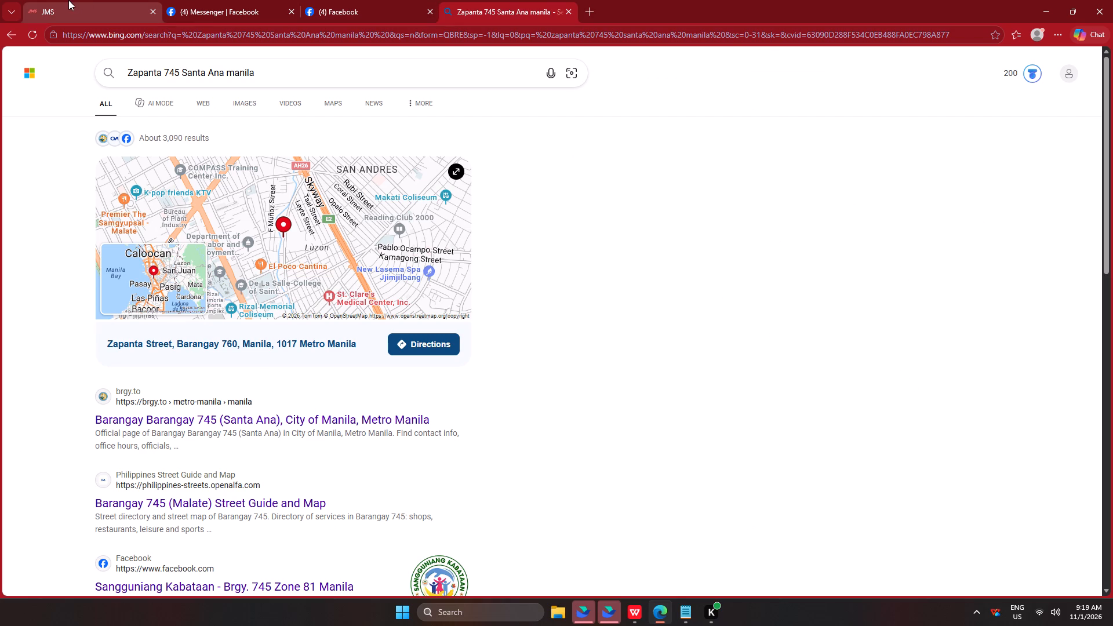
{"action": "left_click", "coordinate": [49, 0]}
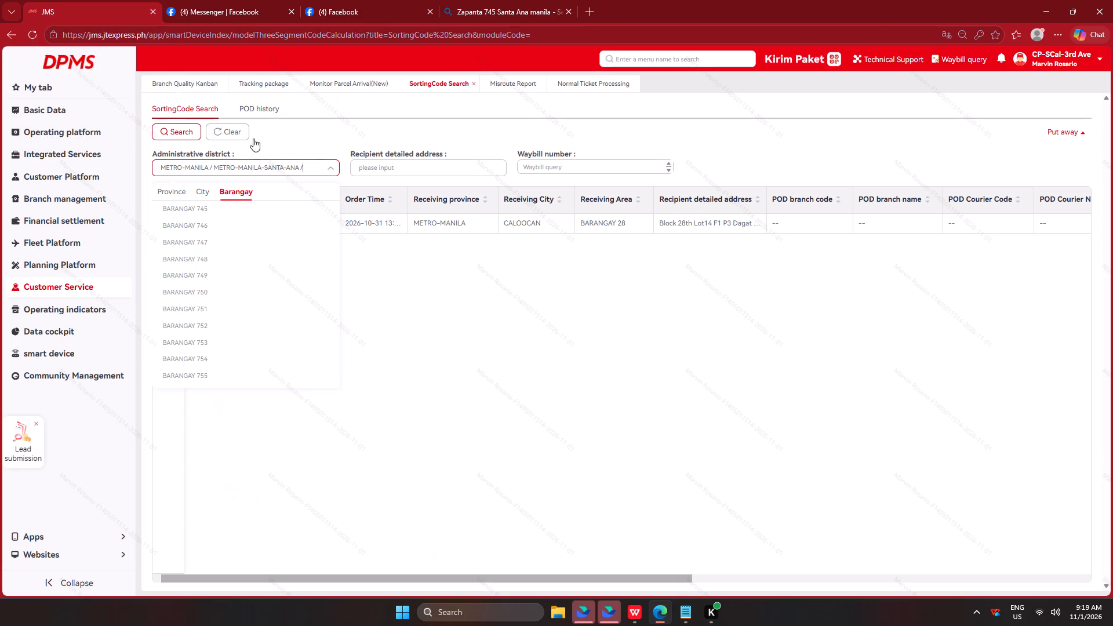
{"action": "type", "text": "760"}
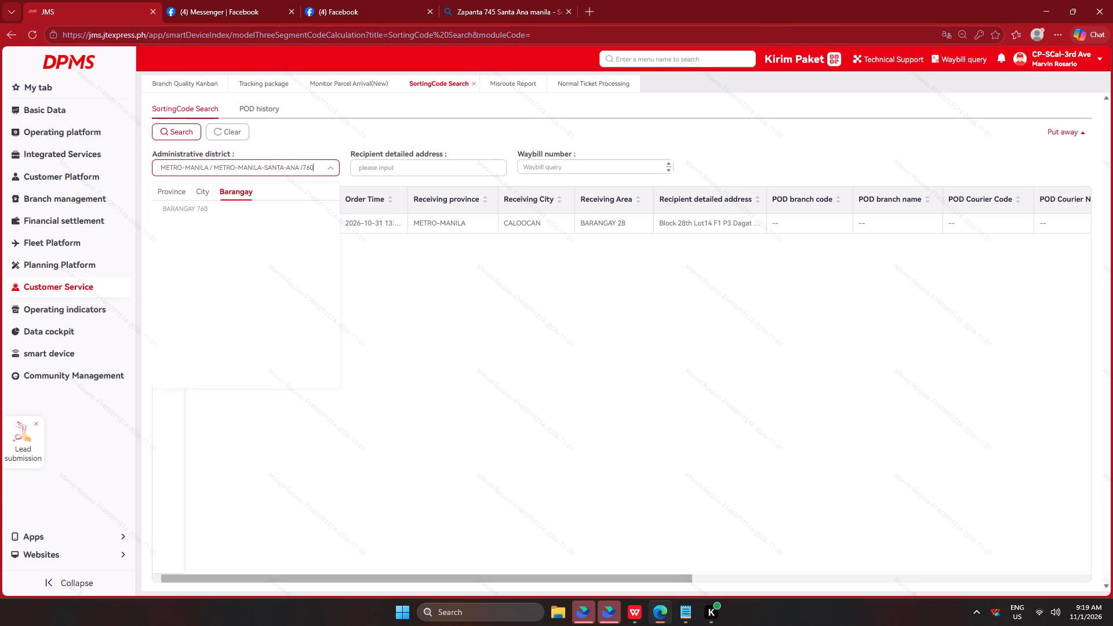
{"action": "left_click", "coordinate": [231, 205]}
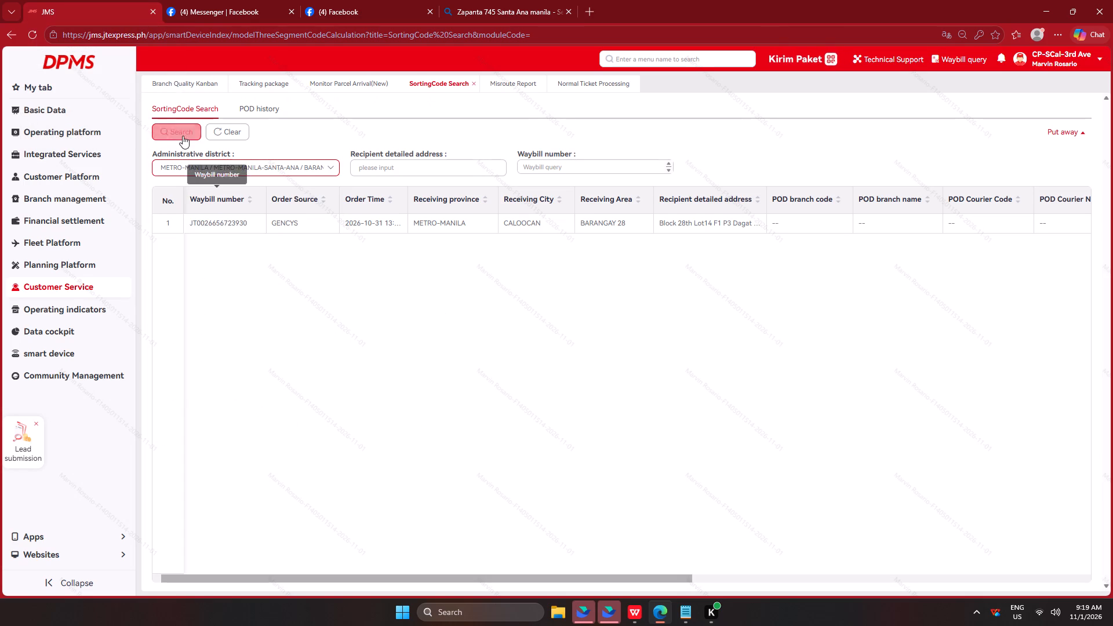
Add the street address from the Bing query as the recipient detailed address and search for its sorting code, viewing the whole result row.
{"action": "left_click", "coordinate": [183, 132]}
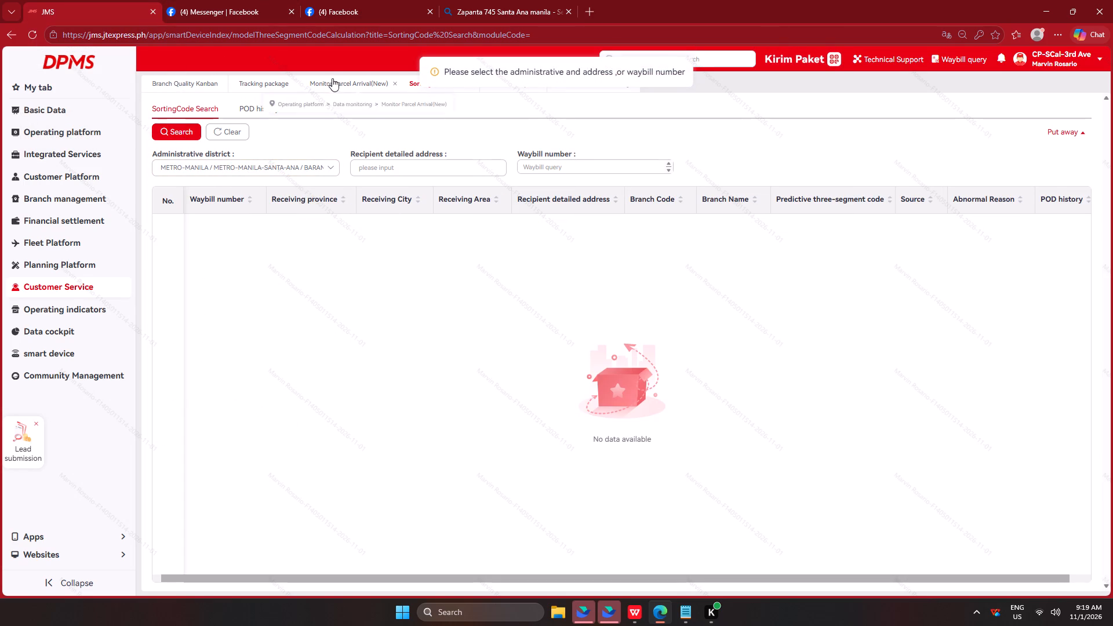
{"action": "left_click", "coordinate": [469, 0]}
{"action": "left_click_drag", "start_coordinate": [288, 73], "coordinate": [7, 60]}
{"action": "key", "text": "ctrl+c"}
{"action": "key", "text": "ctrl+c"}
{"action": "key", "text": "ctrl+c"}
{"action": "left_click", "coordinate": [69, 0], "text": "ctrl"}
{"action": "left_click", "coordinate": [410, 163]}
{"action": "key", "text": "ctrl+v"}
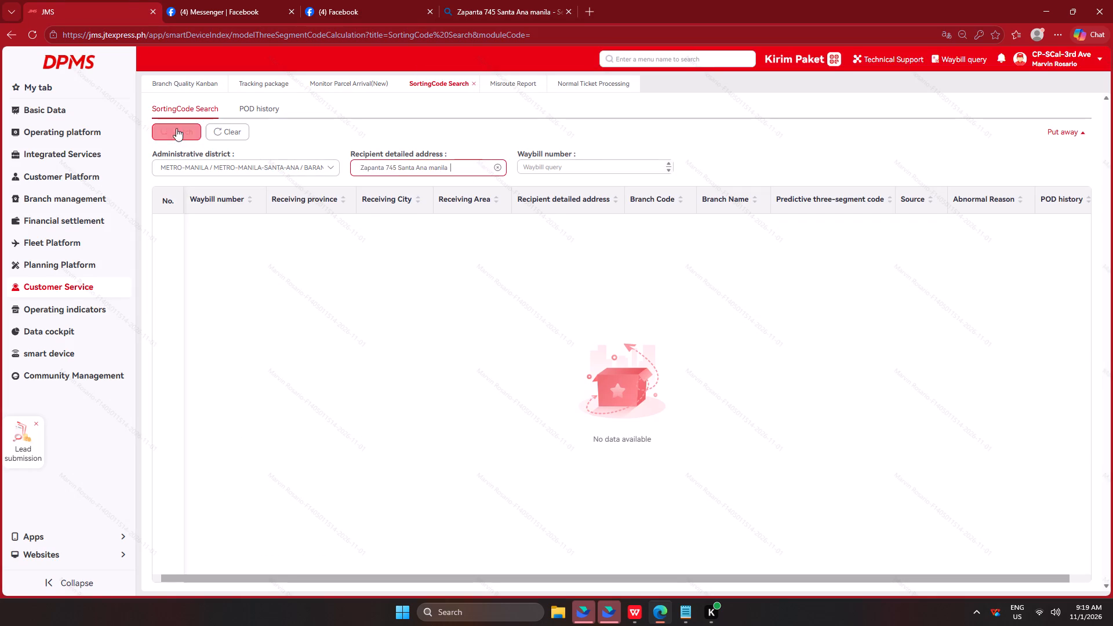
{"action": "left_click", "coordinate": [176, 126]}
{"action": "left_click_drag", "start_coordinate": [376, 579], "coordinate": [839, 623]}
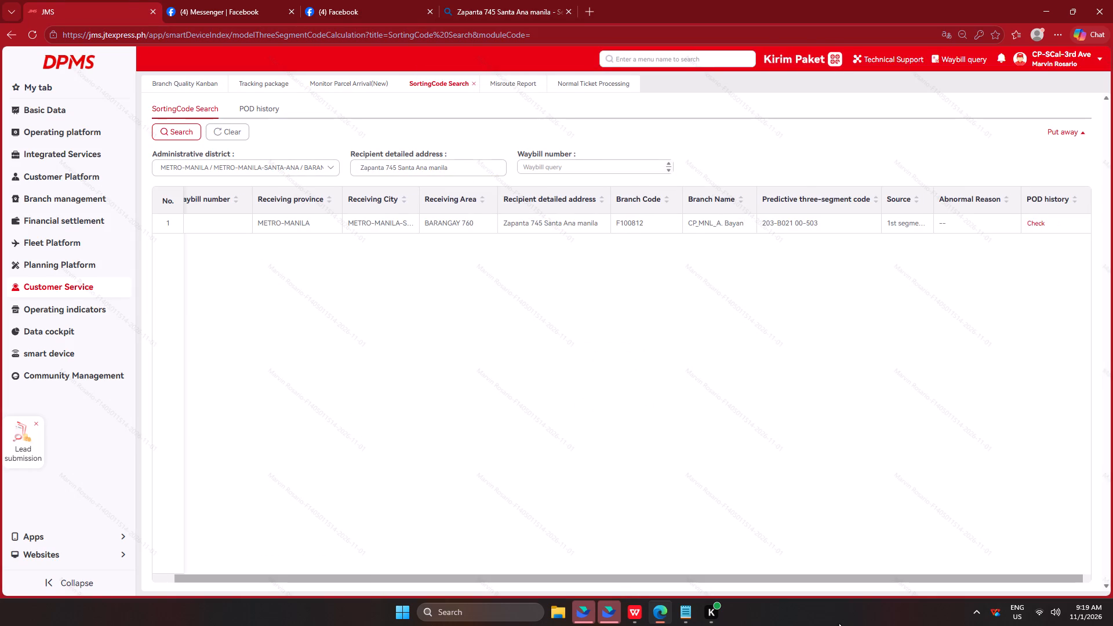
{"action": "left_click_drag", "start_coordinate": [839, 623], "coordinate": [947, 609]}
Check the POD history of the sorting-code result, and return to the sorting-code search.
{"action": "left_click", "coordinate": [1035, 225]}
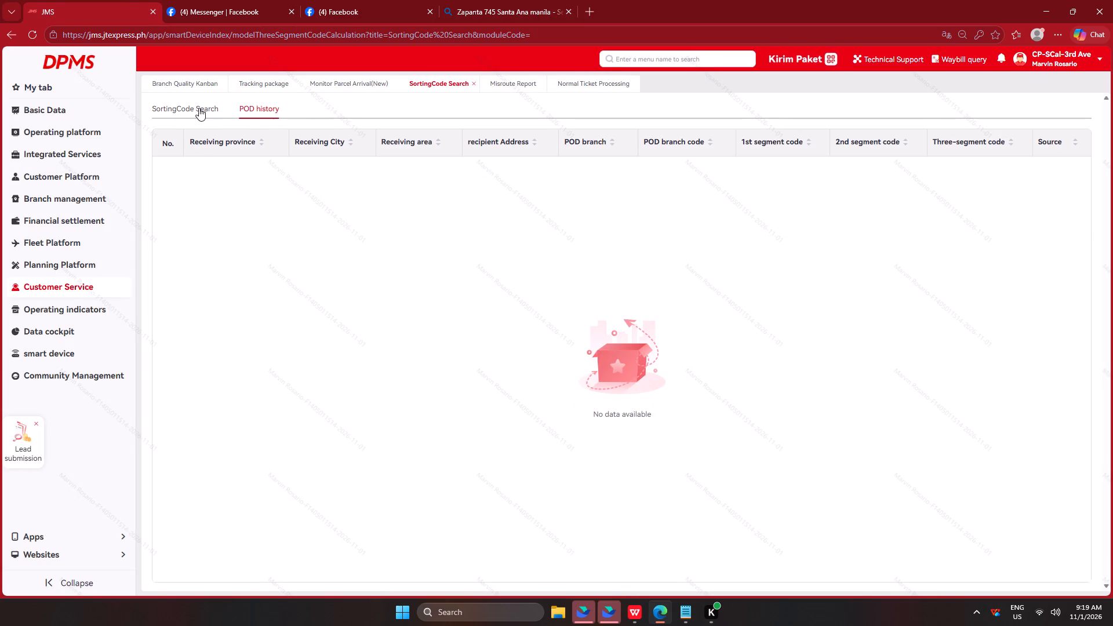
{"action": "left_click", "coordinate": [199, 108]}
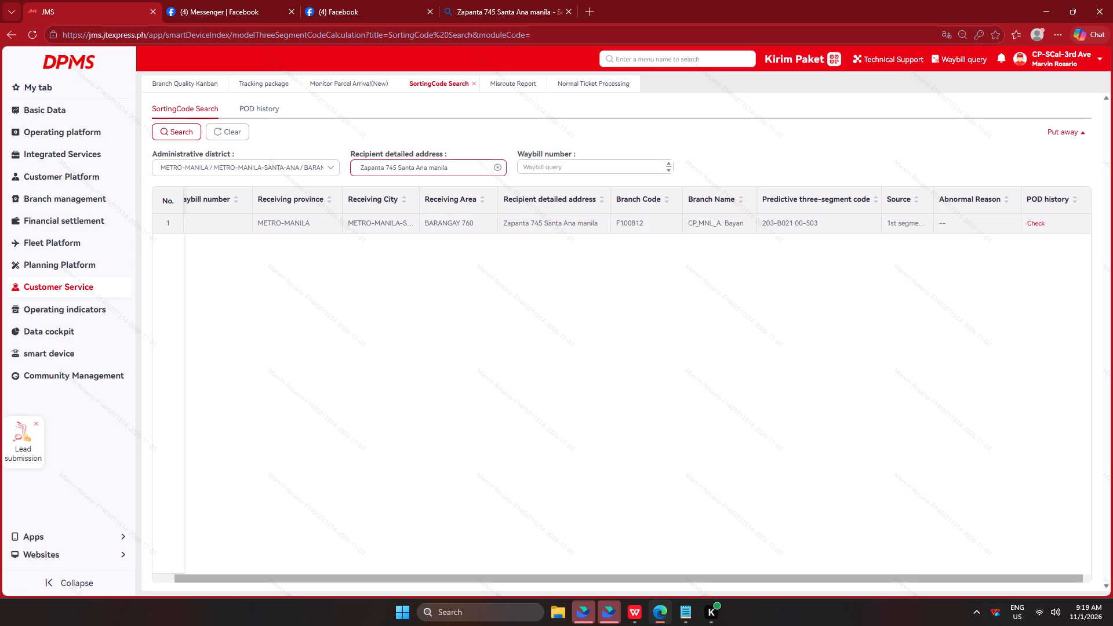
Shorten the recipient detailed address to the street name and number, search its sorting code again, and check the result's POD history.
{"action": "left_click_drag", "start_coordinate": [468, 166], "coordinate": [395, 166]}
{"action": "key", "text": "BackSpace"}
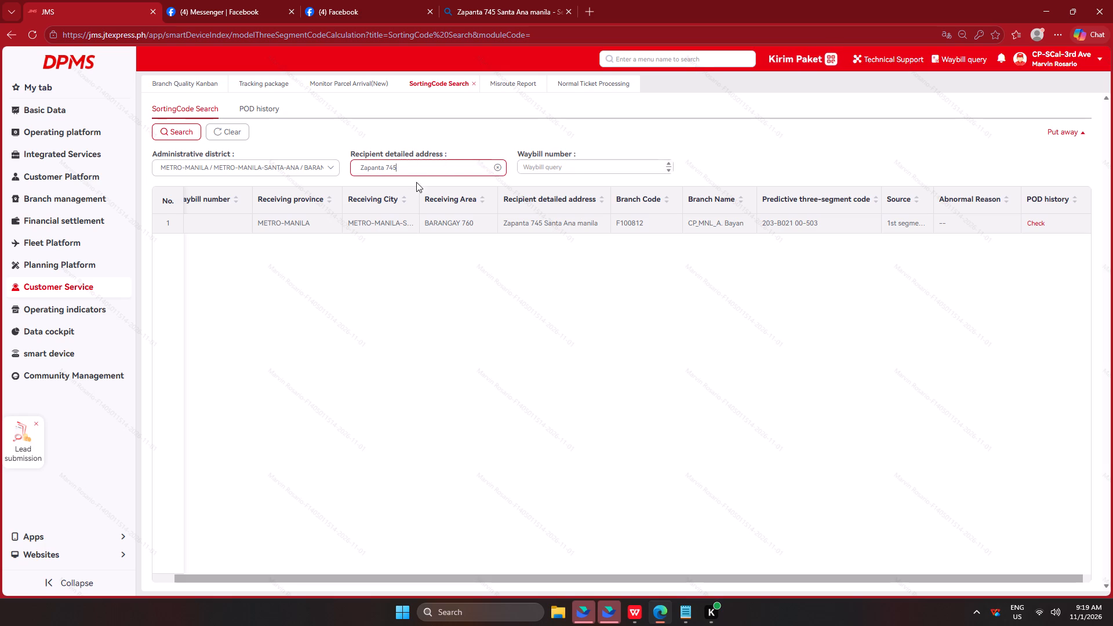
{"action": "left_click", "coordinate": [166, 135]}
{"action": "left_click", "coordinate": [1035, 223]}
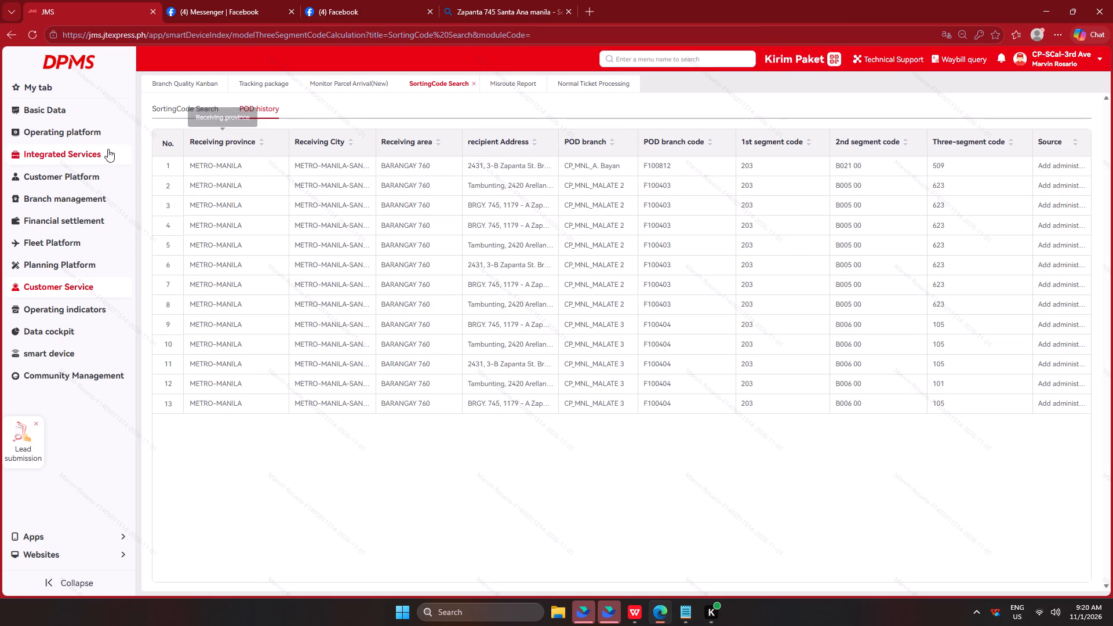
{"action": "left_click", "coordinate": [181, 111]}
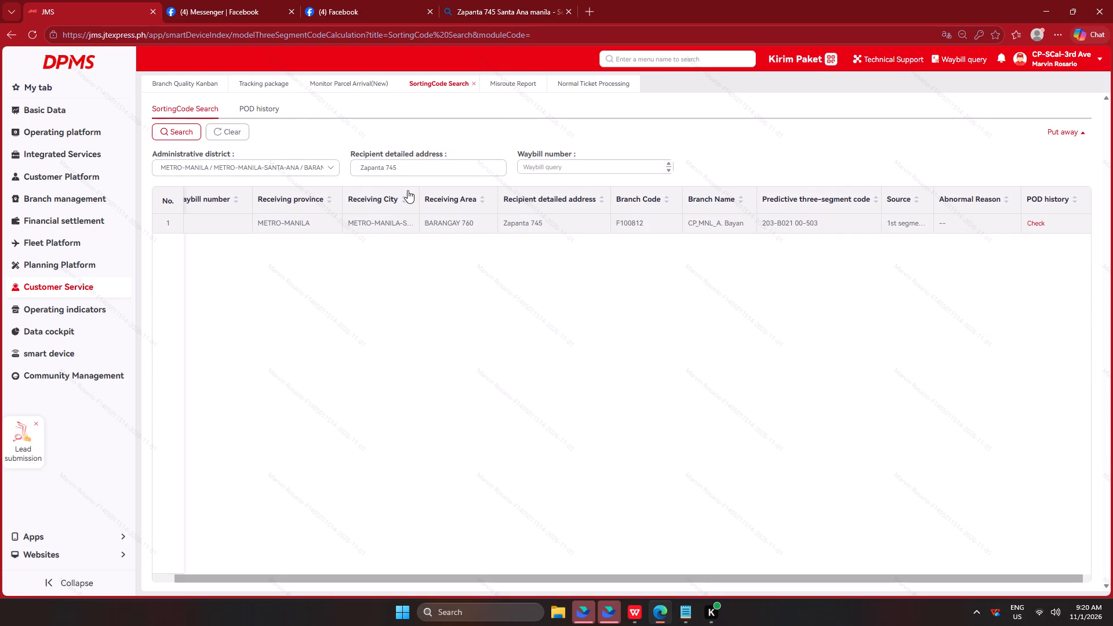
Copy the branch name CP_MNL_A. Bayan from the sorting-code result and set it as the correct branch in a new misroute report.
{"action": "triple_click", "coordinate": [707, 221]}
{"action": "left_click", "coordinate": [707, 221]}
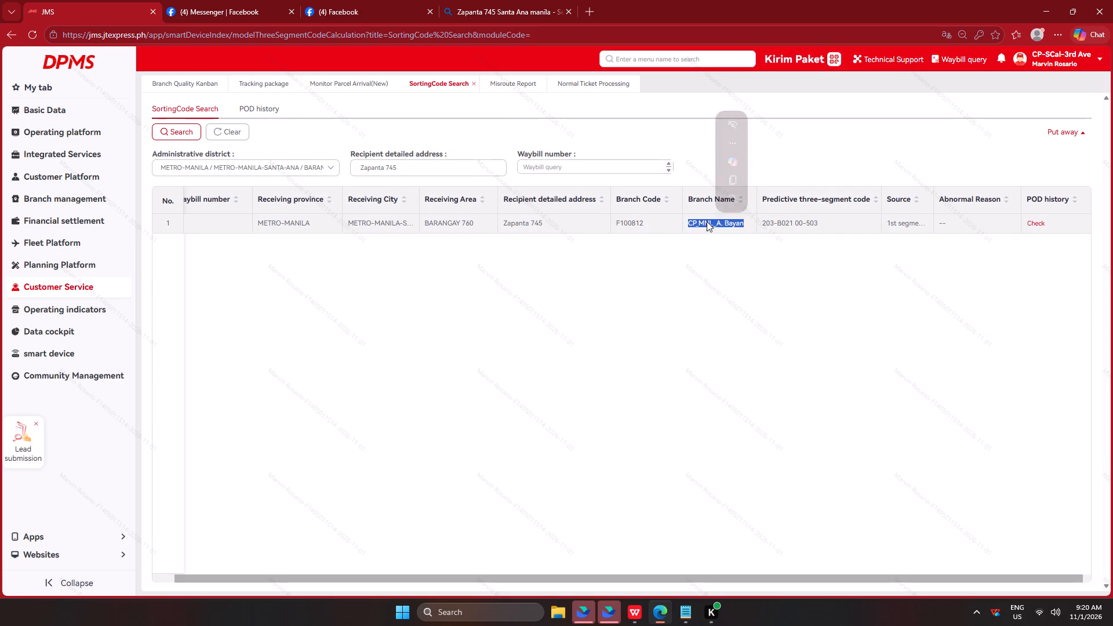
{"action": "key", "text": "ctrl+c"}
{"action": "key", "text": "ctrl+c"}
{"action": "key", "text": "ctrl+c"}
{"action": "key", "text": "ctrl+c"}
{"action": "left_click", "coordinate": [511, 85]}
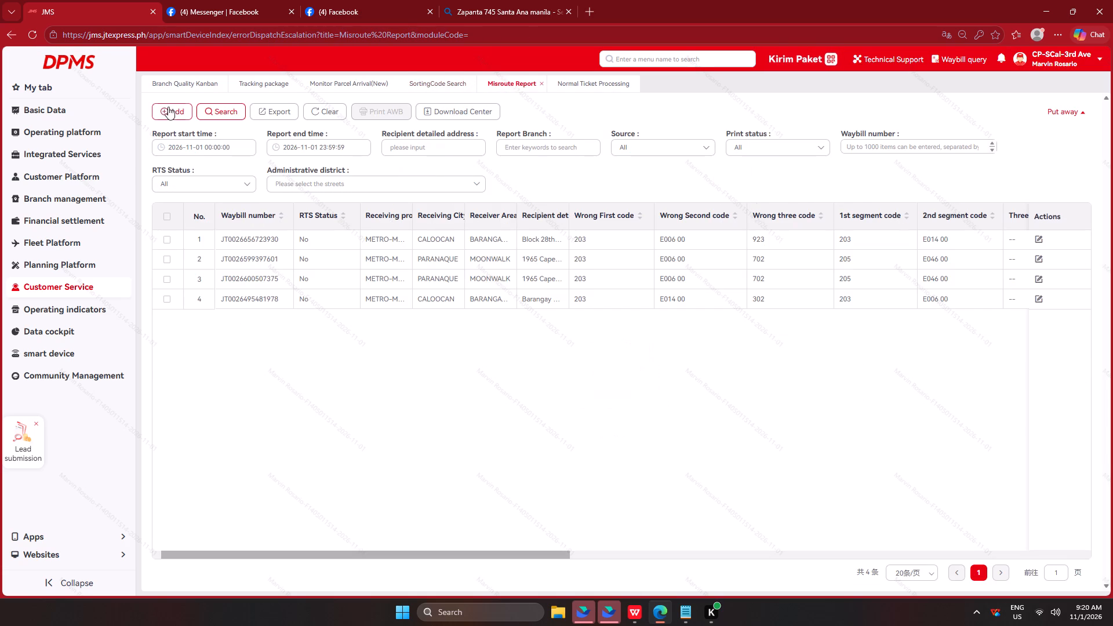
{"action": "left_click", "coordinate": [166, 109]}
{"action": "left_click", "coordinate": [487, 178]}
{"action": "key", "text": "ctrl+v"}
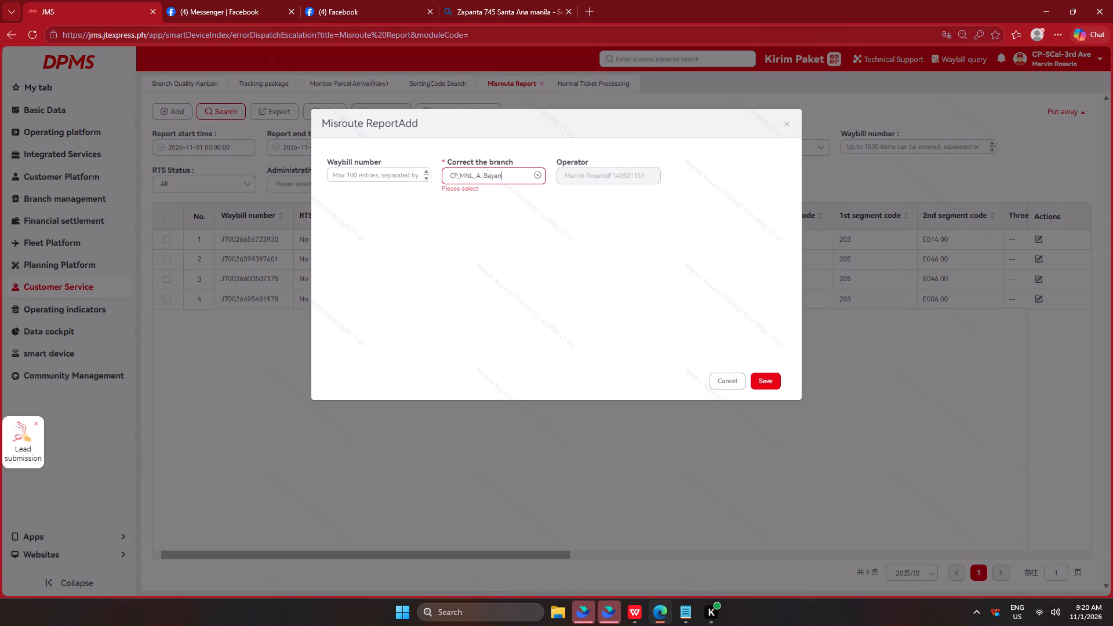
{"action": "left_click", "coordinate": [492, 198]}
{"action": "left_click", "coordinate": [361, 181]}
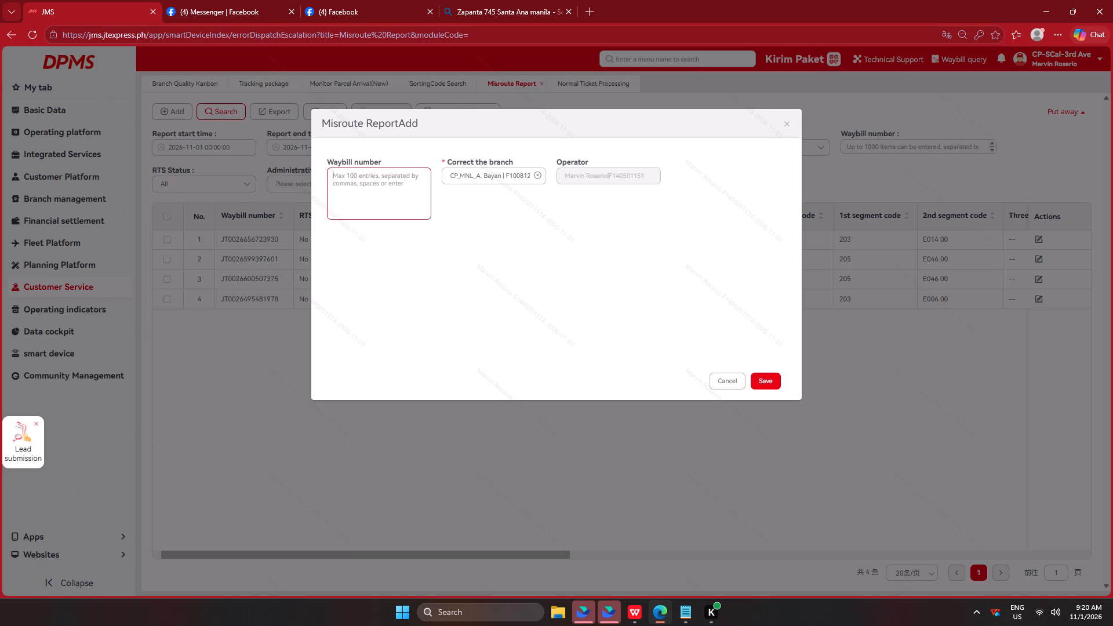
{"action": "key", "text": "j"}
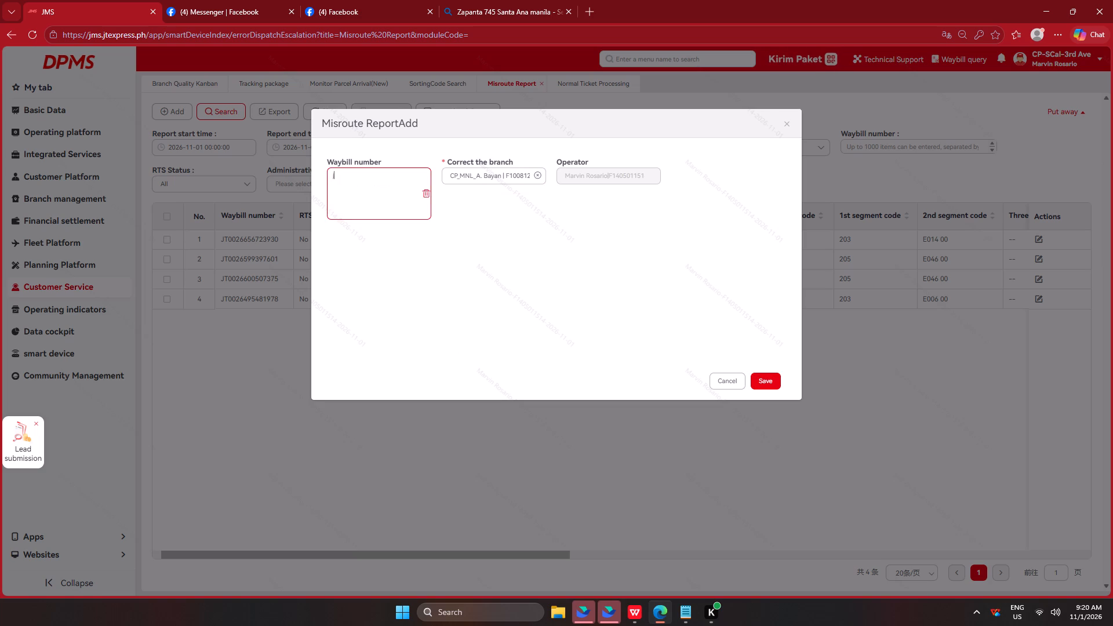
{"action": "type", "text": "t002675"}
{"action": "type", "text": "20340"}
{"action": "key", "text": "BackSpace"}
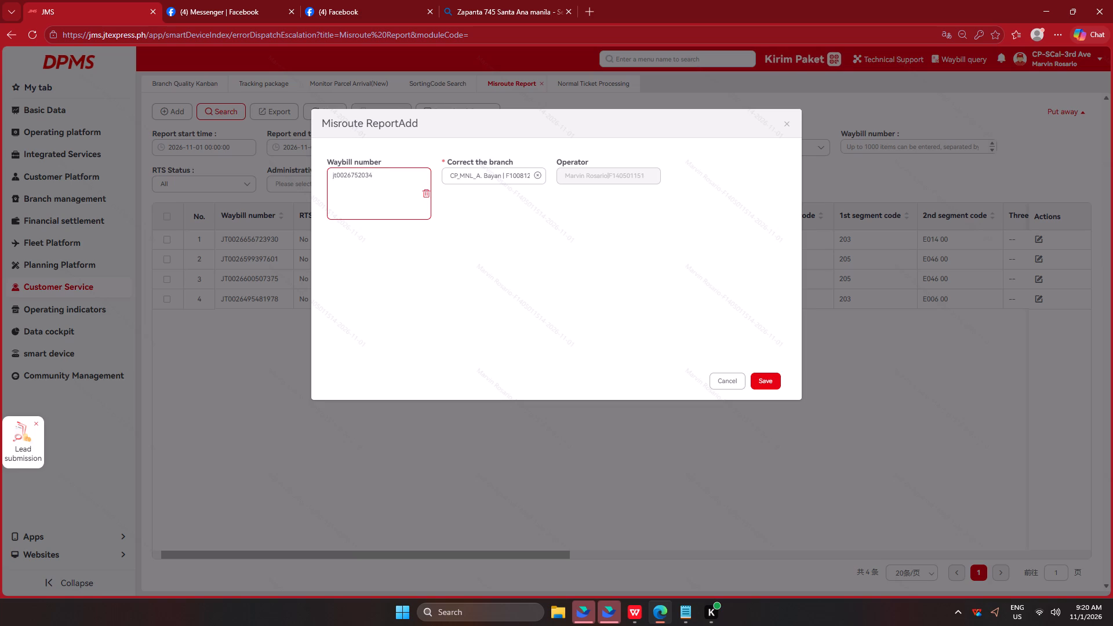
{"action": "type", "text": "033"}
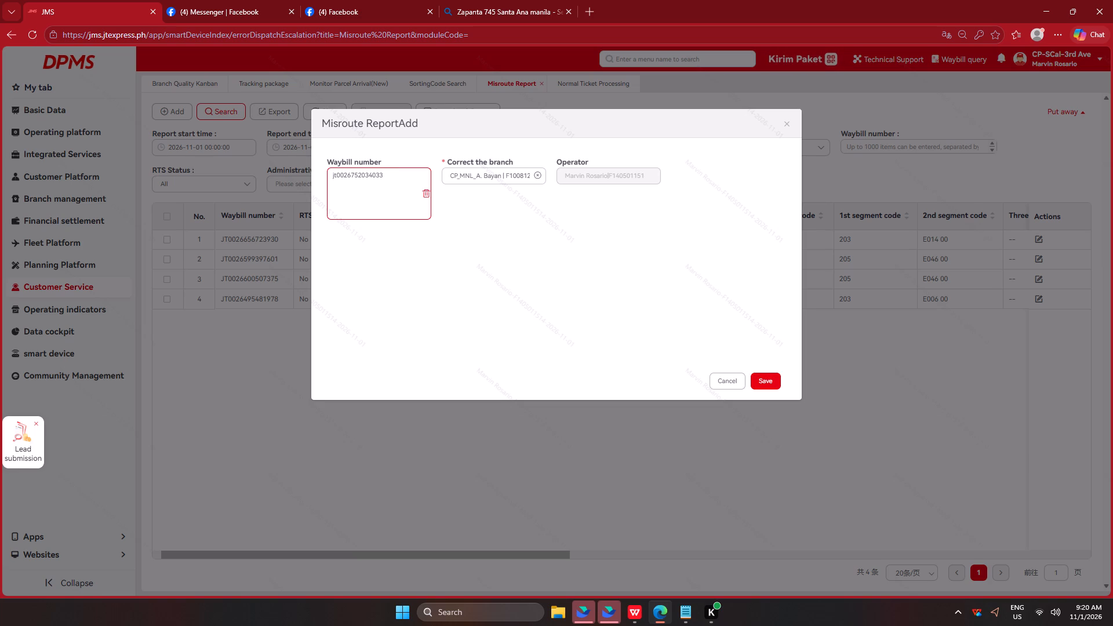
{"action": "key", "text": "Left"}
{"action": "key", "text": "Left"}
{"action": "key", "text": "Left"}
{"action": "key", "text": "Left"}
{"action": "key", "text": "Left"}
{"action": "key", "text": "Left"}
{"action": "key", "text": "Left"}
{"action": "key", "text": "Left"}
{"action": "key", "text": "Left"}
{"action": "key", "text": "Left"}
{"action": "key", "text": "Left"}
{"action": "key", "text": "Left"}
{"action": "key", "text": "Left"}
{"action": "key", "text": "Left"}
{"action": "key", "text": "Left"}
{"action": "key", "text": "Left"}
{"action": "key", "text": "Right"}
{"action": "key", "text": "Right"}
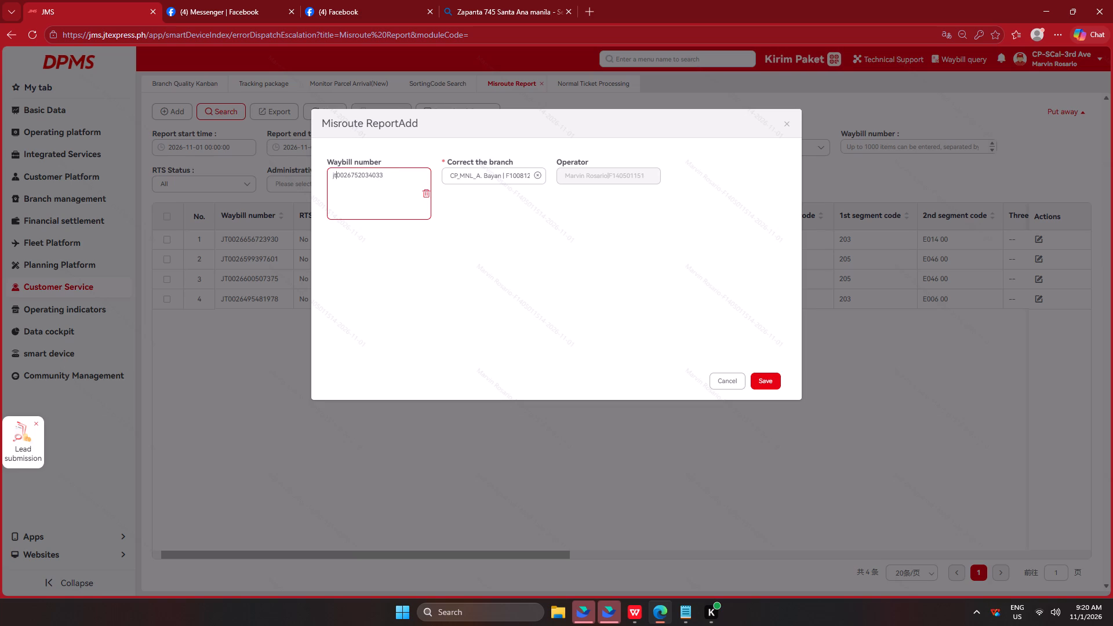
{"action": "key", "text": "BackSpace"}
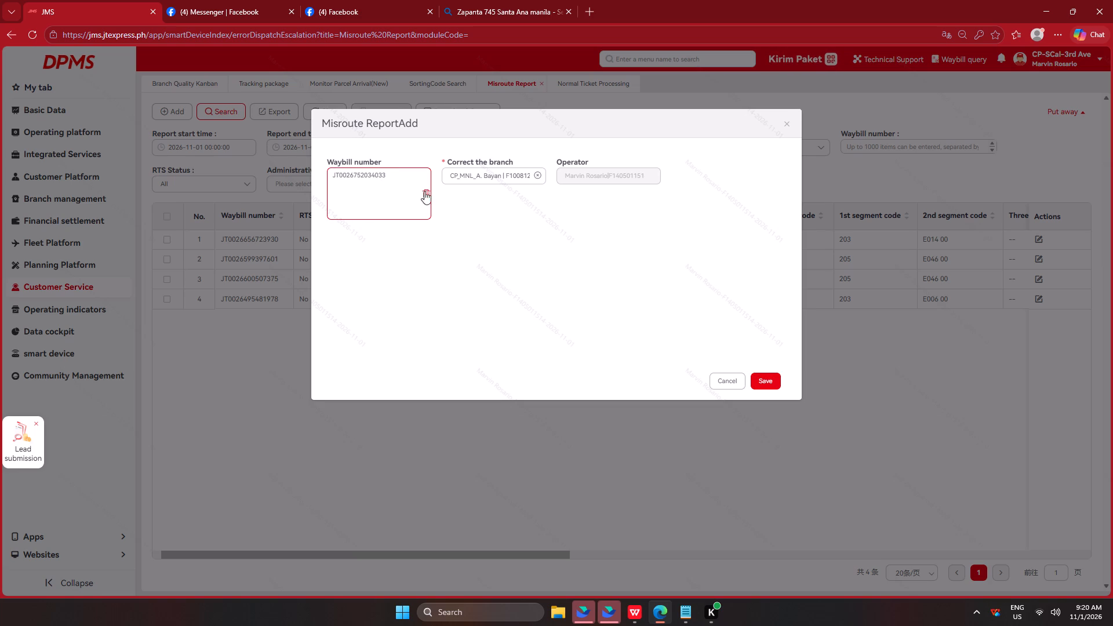
{"action": "left_click", "coordinate": [529, 231]}
{"action": "left_click", "coordinate": [772, 383]}
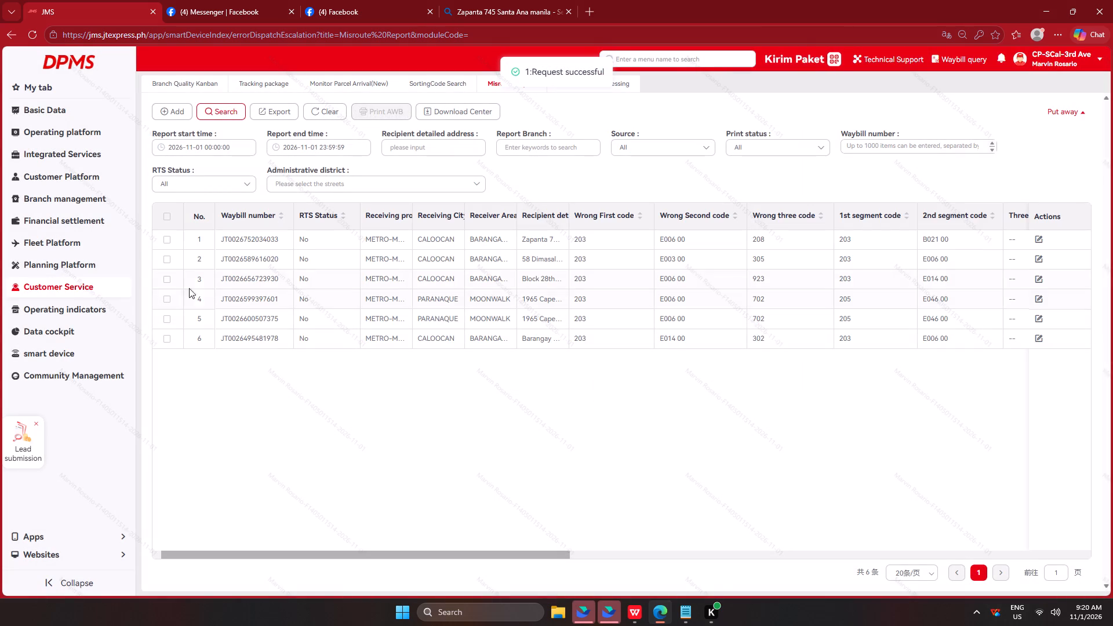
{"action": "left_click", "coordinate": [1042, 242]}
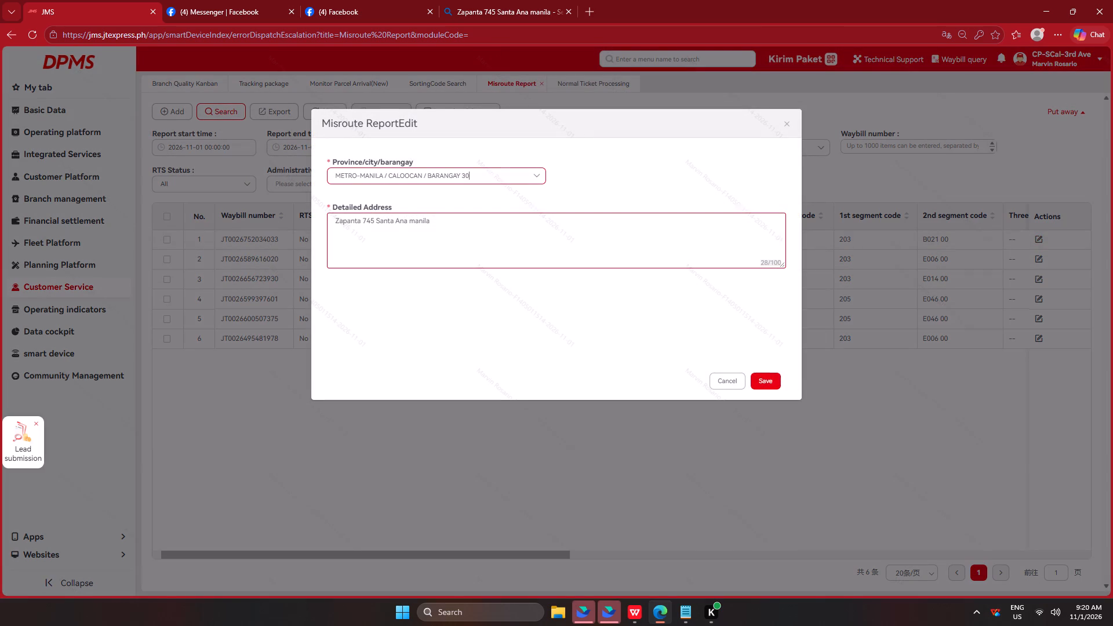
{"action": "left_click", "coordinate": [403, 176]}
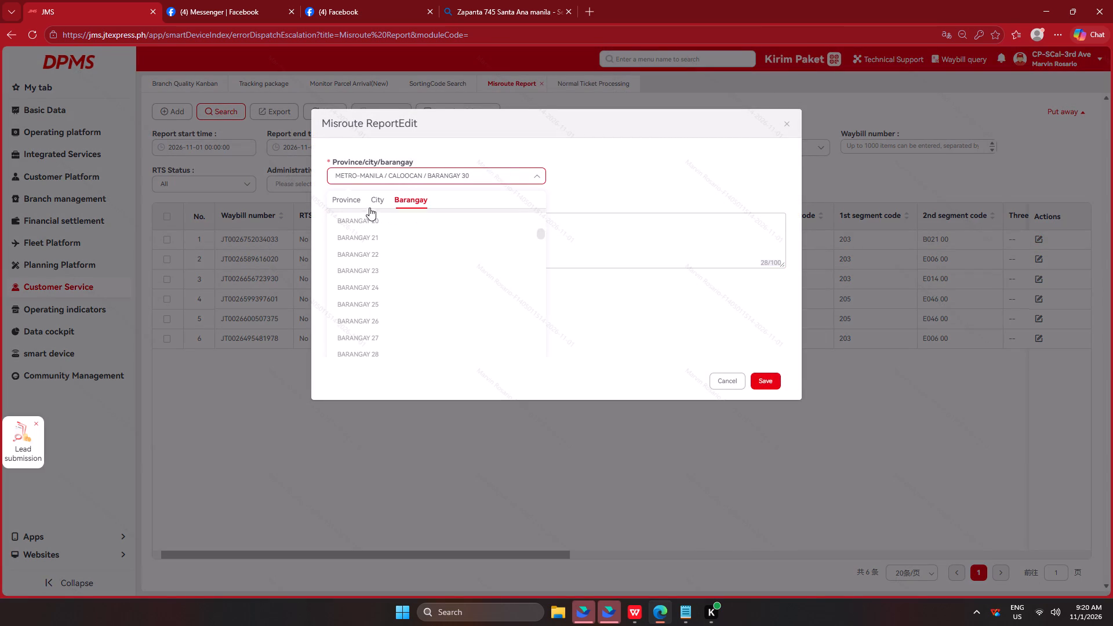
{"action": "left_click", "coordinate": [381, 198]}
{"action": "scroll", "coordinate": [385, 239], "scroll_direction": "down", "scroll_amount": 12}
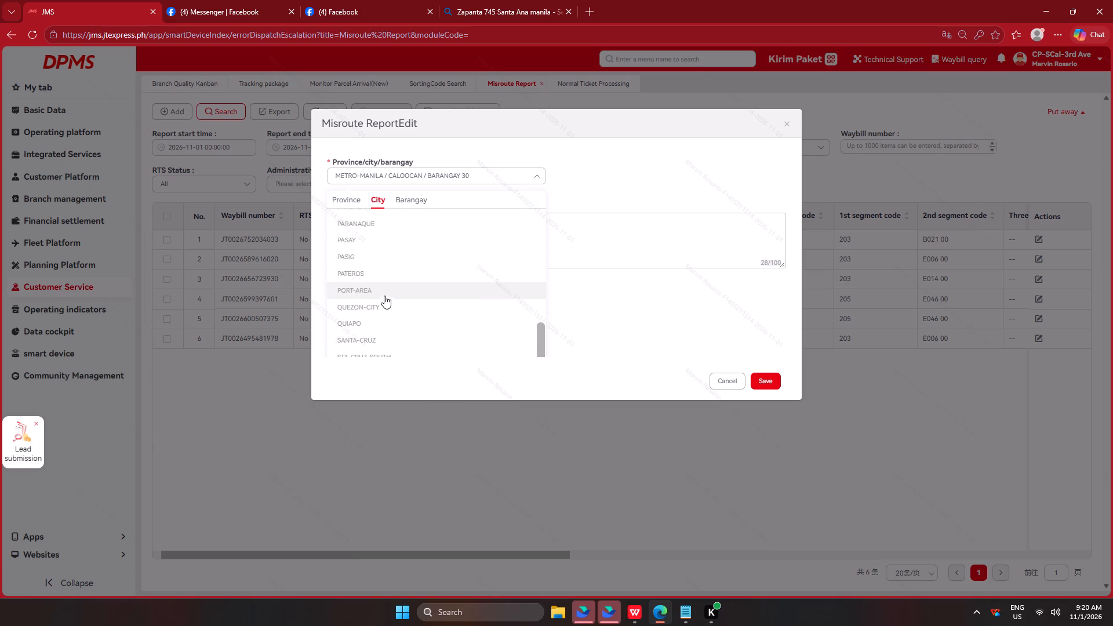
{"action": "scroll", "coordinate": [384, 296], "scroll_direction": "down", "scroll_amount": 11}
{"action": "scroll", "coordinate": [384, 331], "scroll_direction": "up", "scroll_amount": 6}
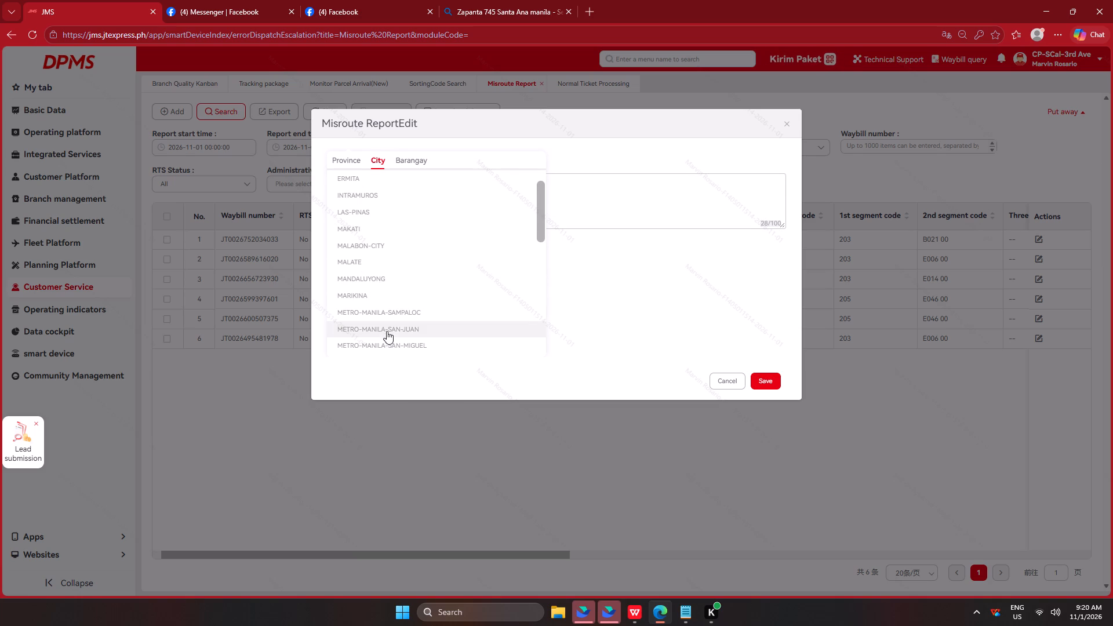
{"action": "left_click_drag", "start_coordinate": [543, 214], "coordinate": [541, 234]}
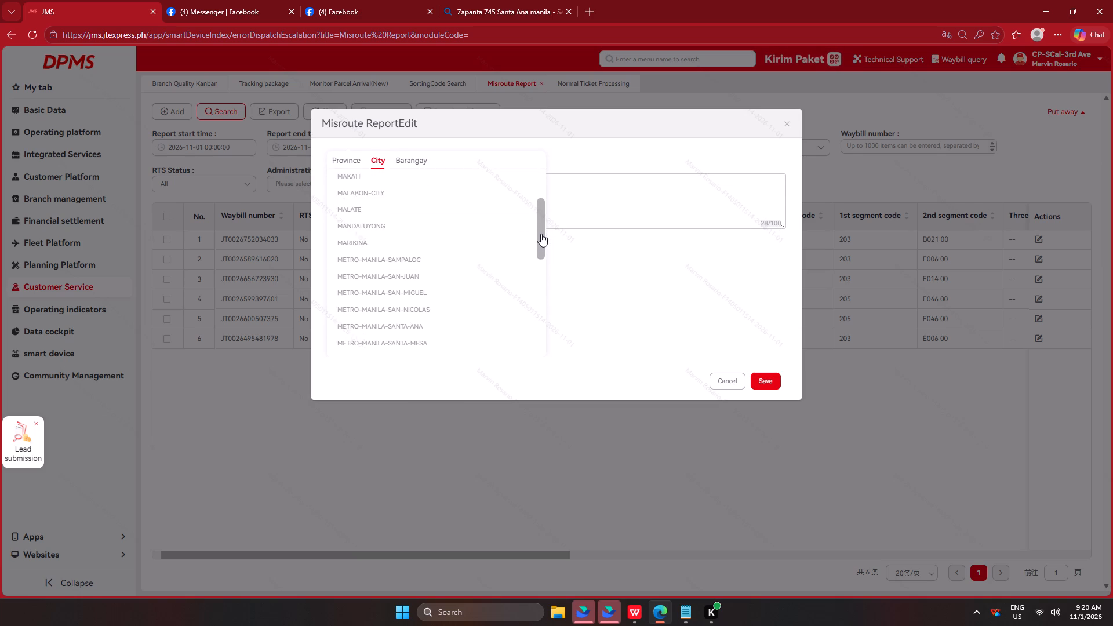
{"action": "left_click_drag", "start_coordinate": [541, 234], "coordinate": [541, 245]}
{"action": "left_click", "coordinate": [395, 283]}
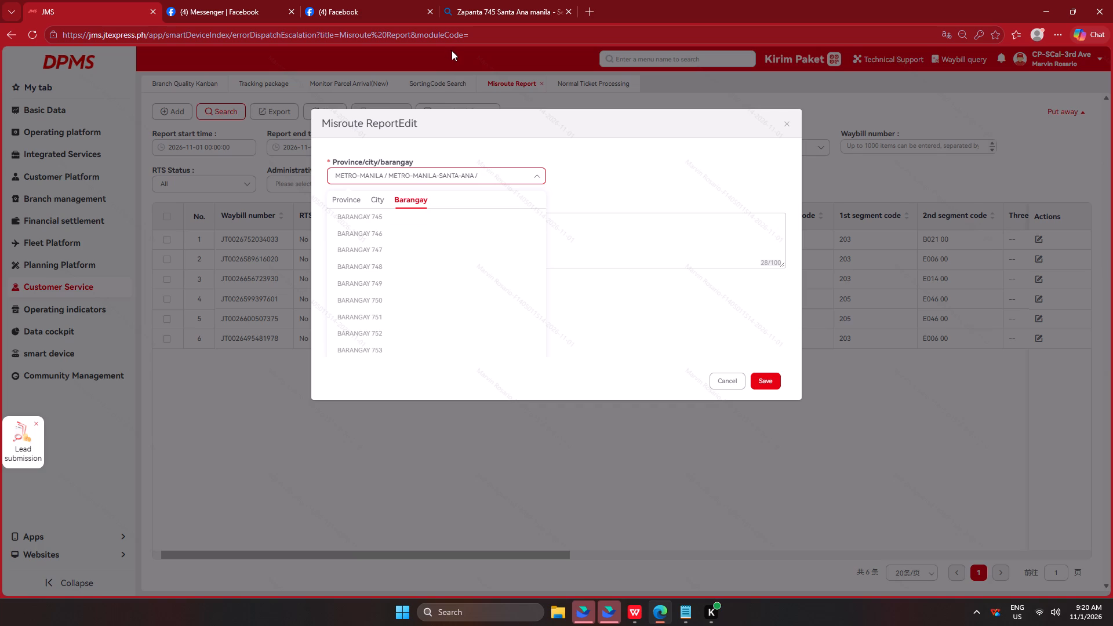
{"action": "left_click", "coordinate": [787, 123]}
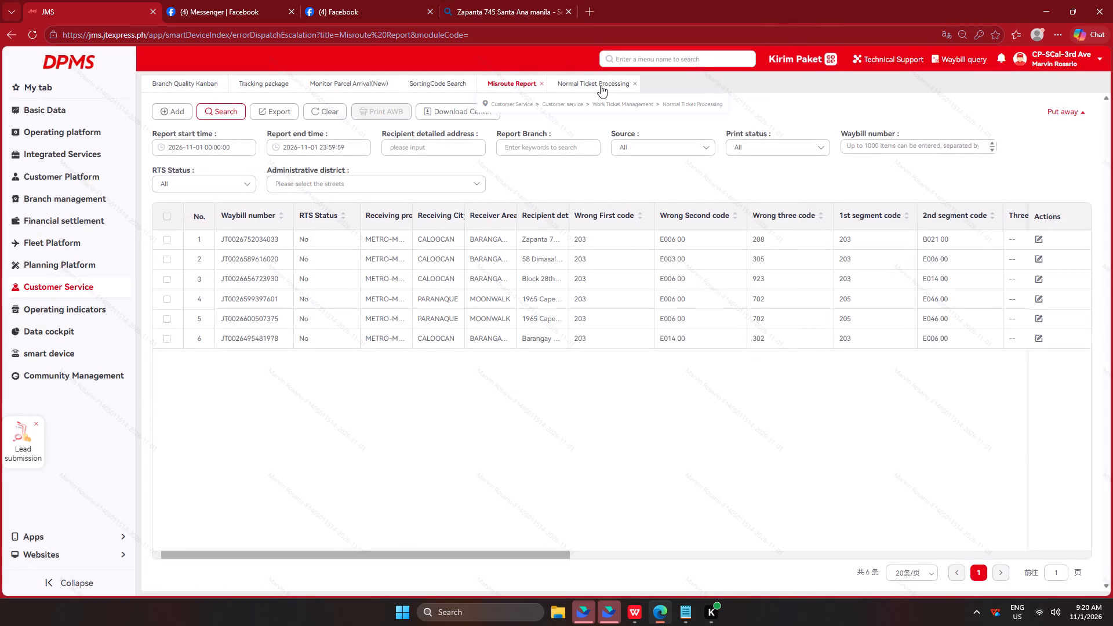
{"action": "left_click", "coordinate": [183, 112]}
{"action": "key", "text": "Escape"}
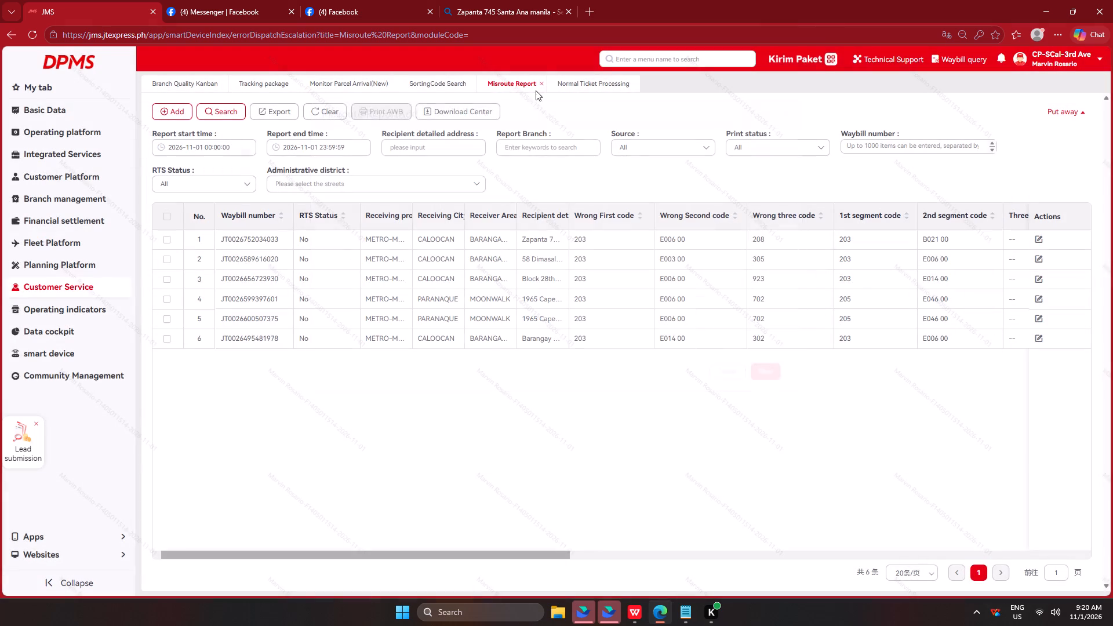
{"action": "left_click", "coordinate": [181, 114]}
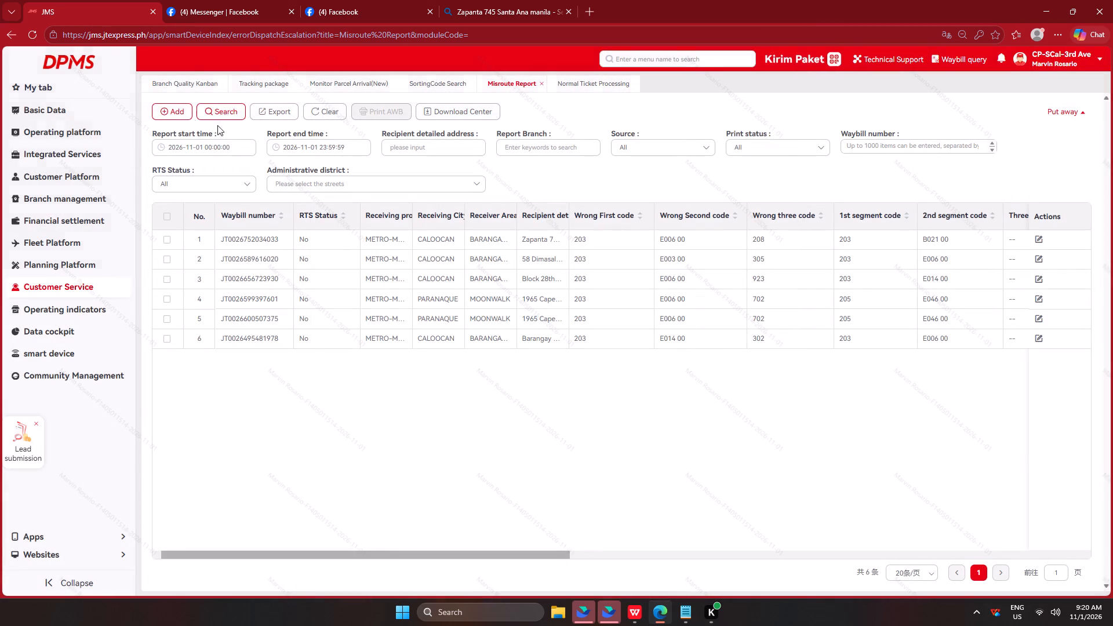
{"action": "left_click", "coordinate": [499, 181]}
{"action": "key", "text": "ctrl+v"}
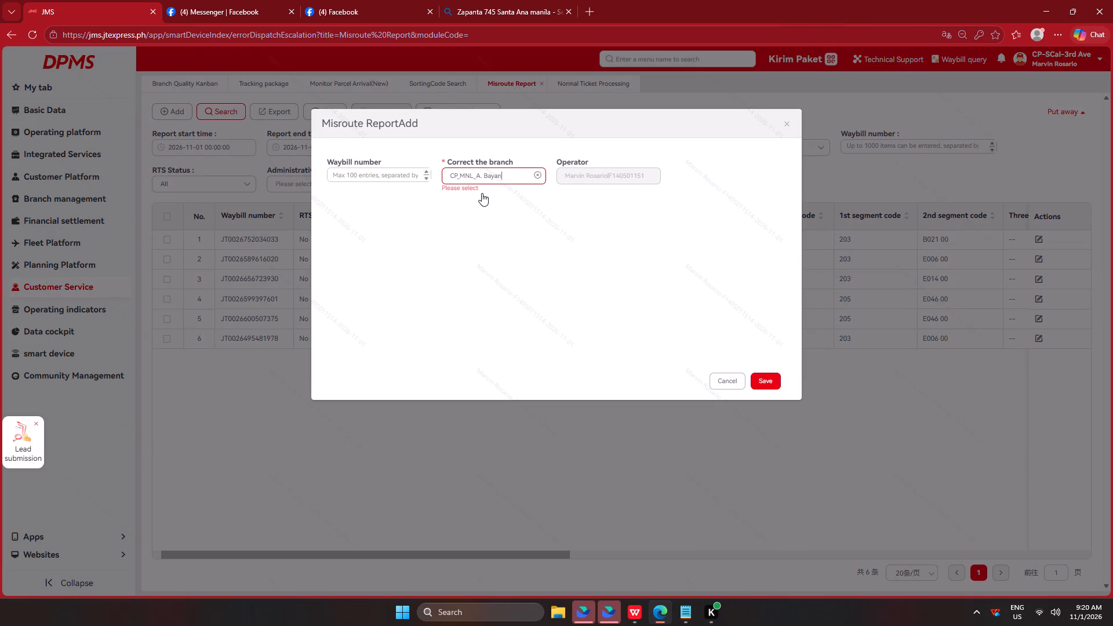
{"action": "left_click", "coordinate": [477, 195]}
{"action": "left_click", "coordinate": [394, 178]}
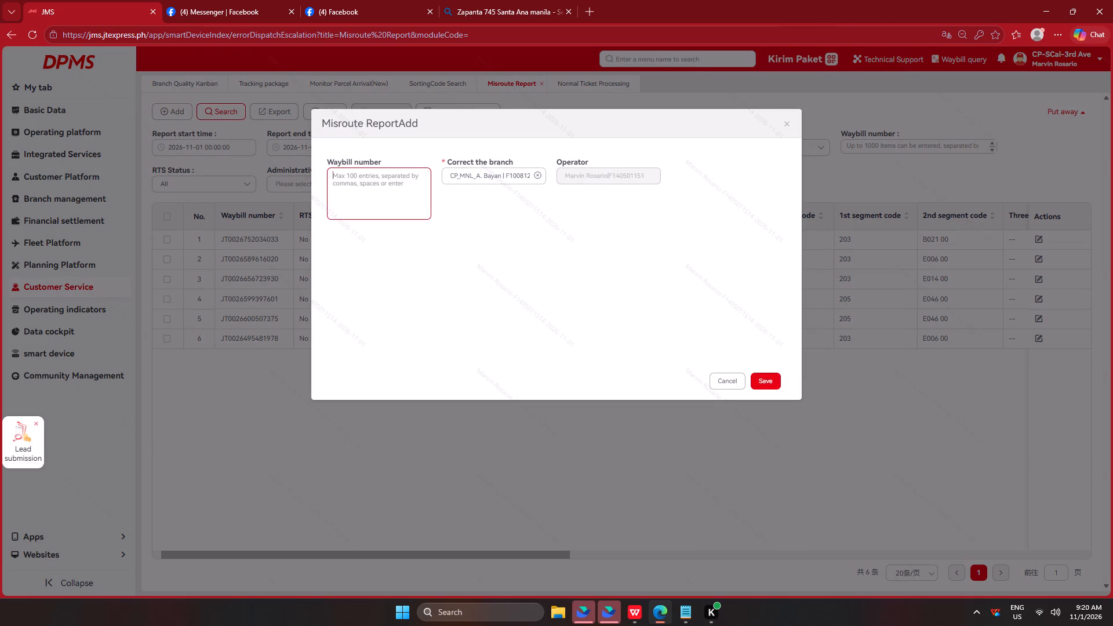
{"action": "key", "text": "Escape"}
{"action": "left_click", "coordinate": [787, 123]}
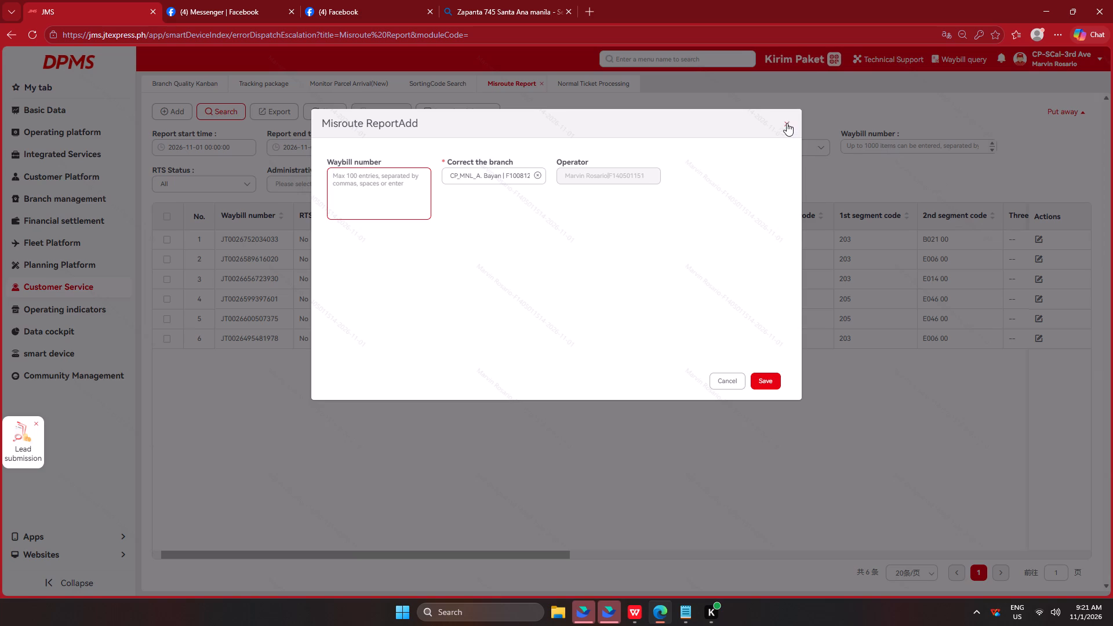
{"action": "left_click", "coordinate": [1041, 239]}
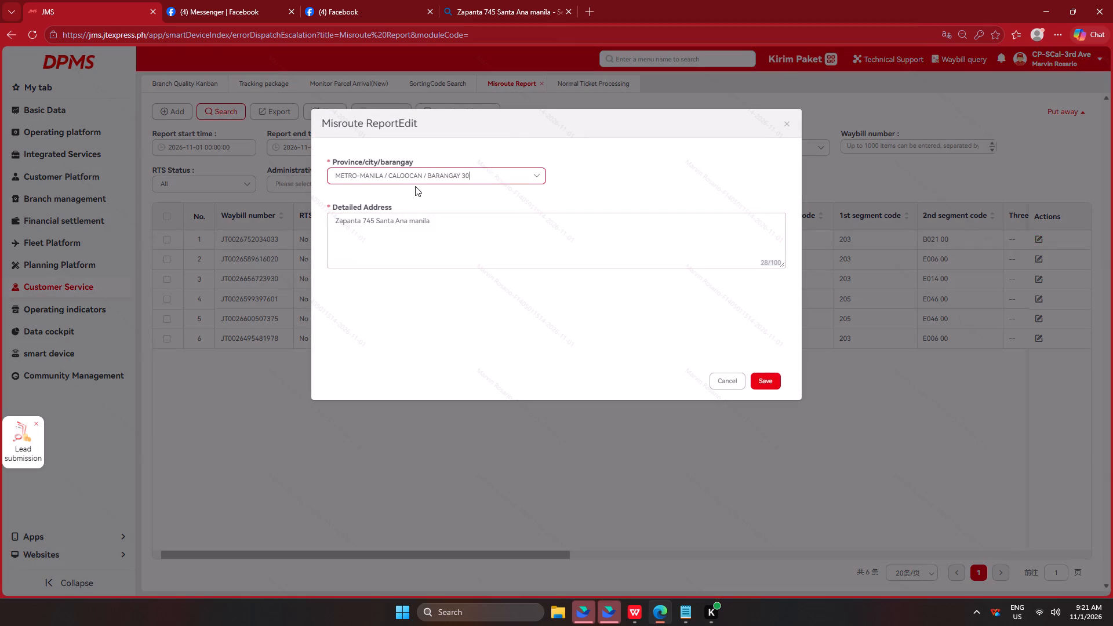
{"action": "left_click", "coordinate": [412, 176]}
{"action": "left_click", "coordinate": [381, 201]}
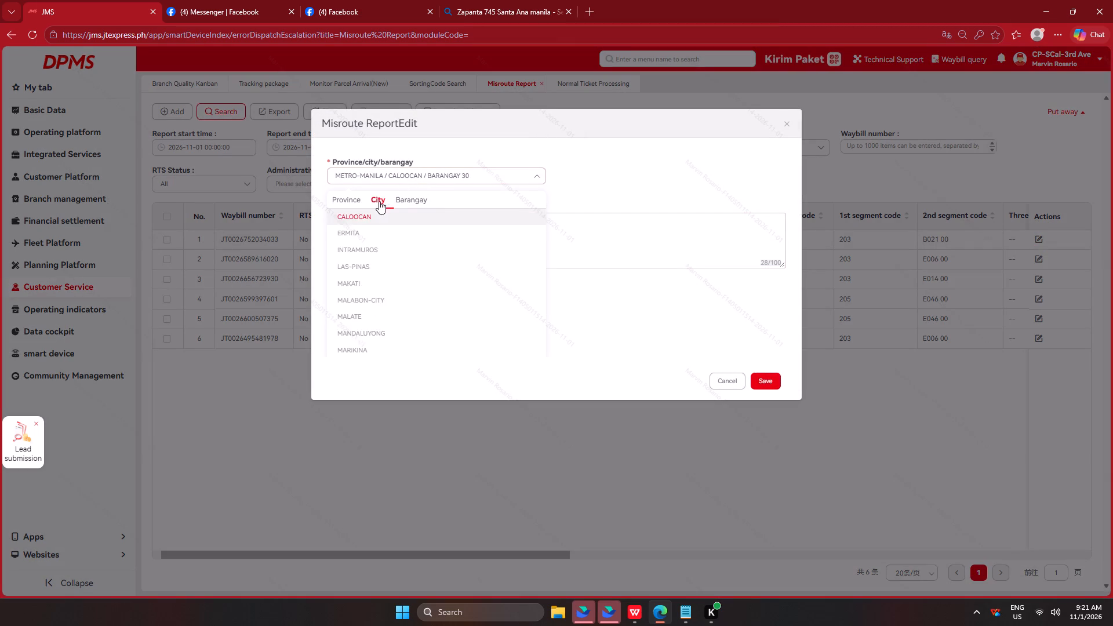
{"action": "scroll", "coordinate": [398, 261], "scroll_direction": "down", "scroll_amount": 13}
{"action": "scroll", "coordinate": [401, 339], "scroll_direction": "down", "scroll_amount": 2}
{"action": "scroll", "coordinate": [401, 339], "scroll_direction": "up", "scroll_amount": 4}
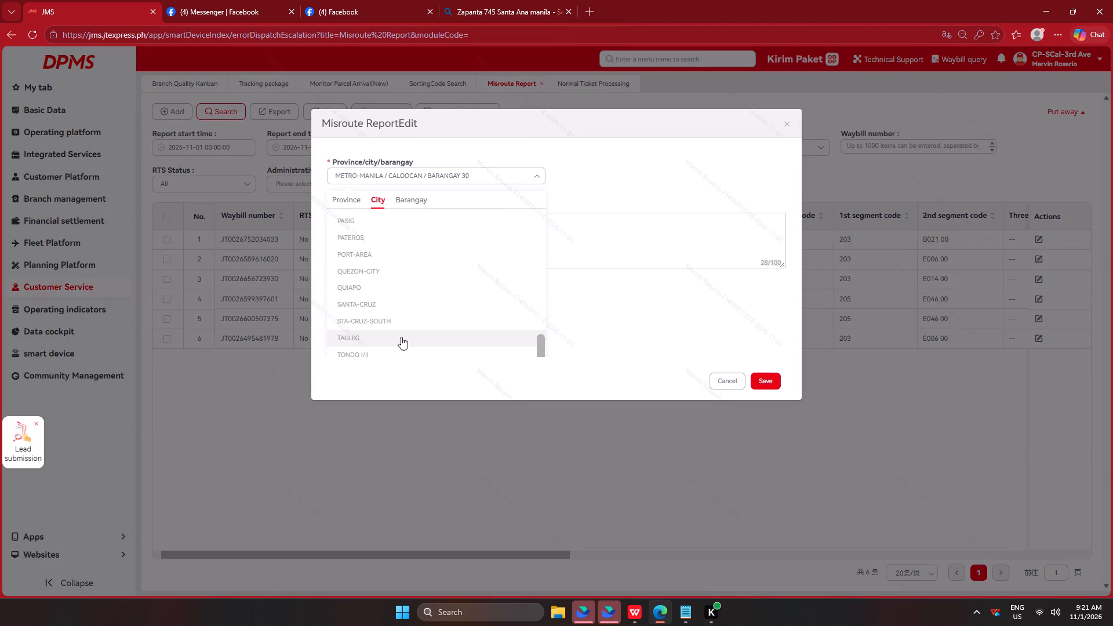
{"action": "scroll", "coordinate": [411, 306], "scroll_direction": "up", "scroll_amount": 3}
{"action": "left_click", "coordinate": [418, 247]}
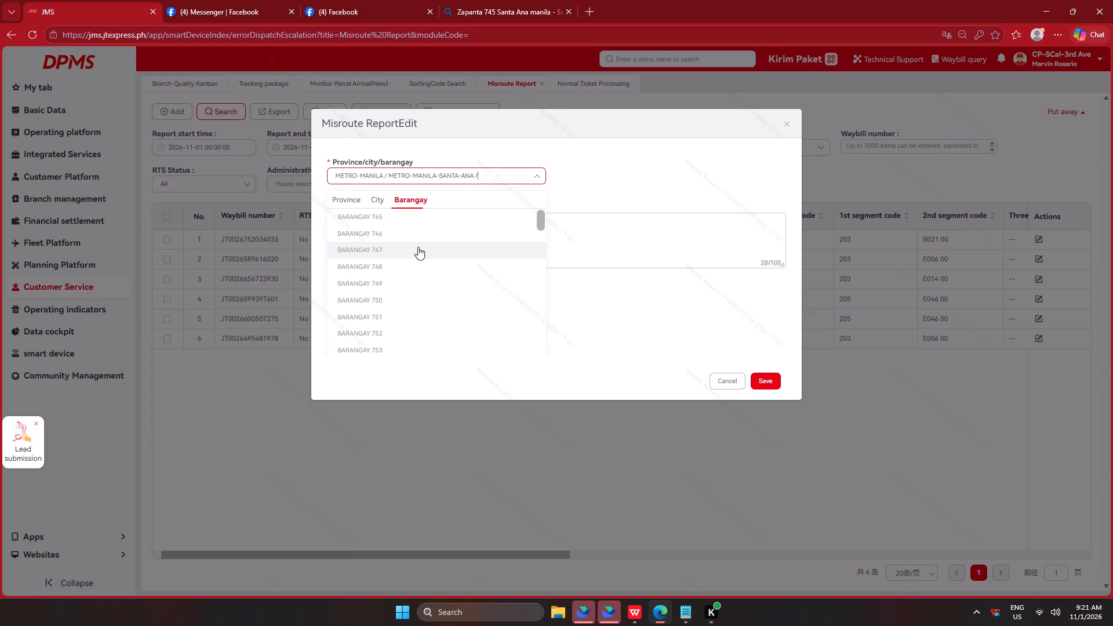
{"action": "scroll", "coordinate": [415, 265], "scroll_direction": "down", "scroll_amount": 4}
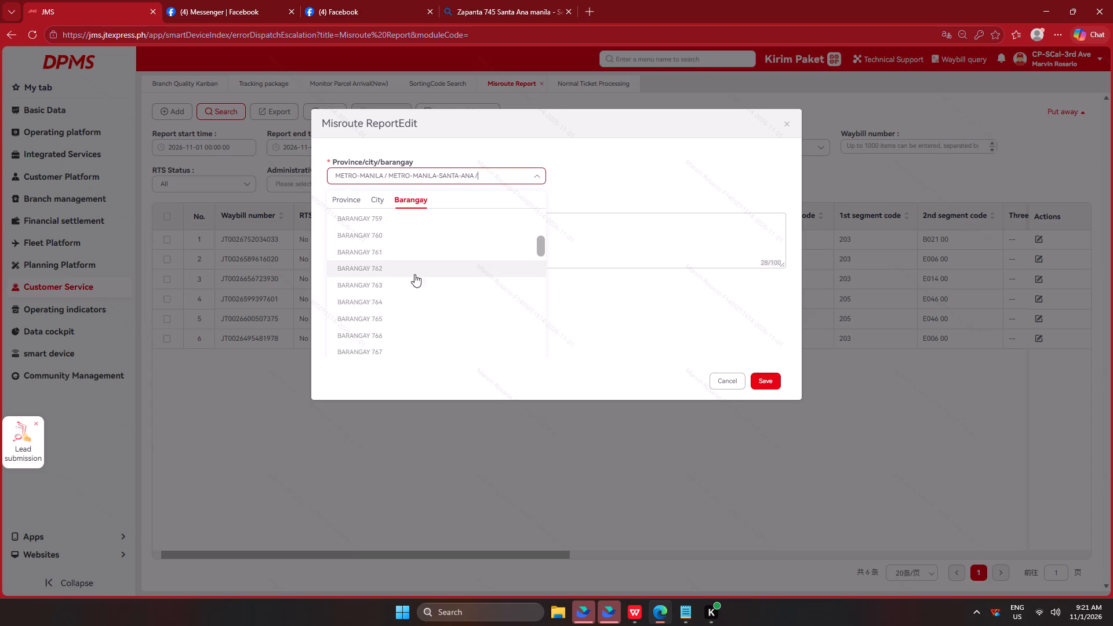
{"action": "left_click", "coordinate": [404, 233]}
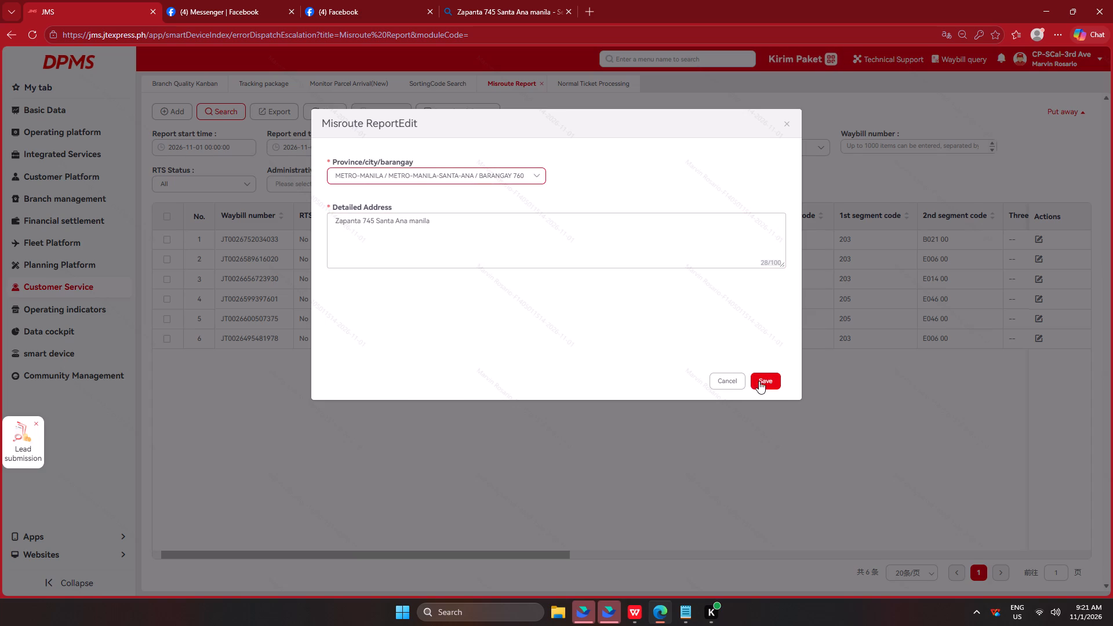
{"action": "left_click", "coordinate": [759, 381]}
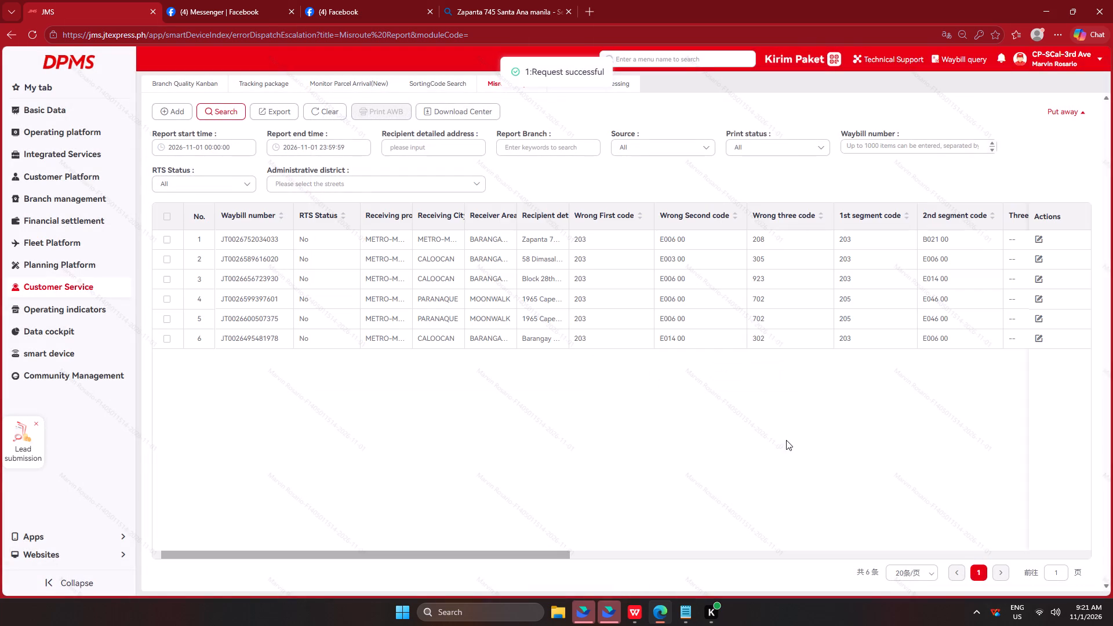
{"action": "left_click", "coordinate": [170, 243]}
{"action": "left_click", "coordinate": [391, 107]}
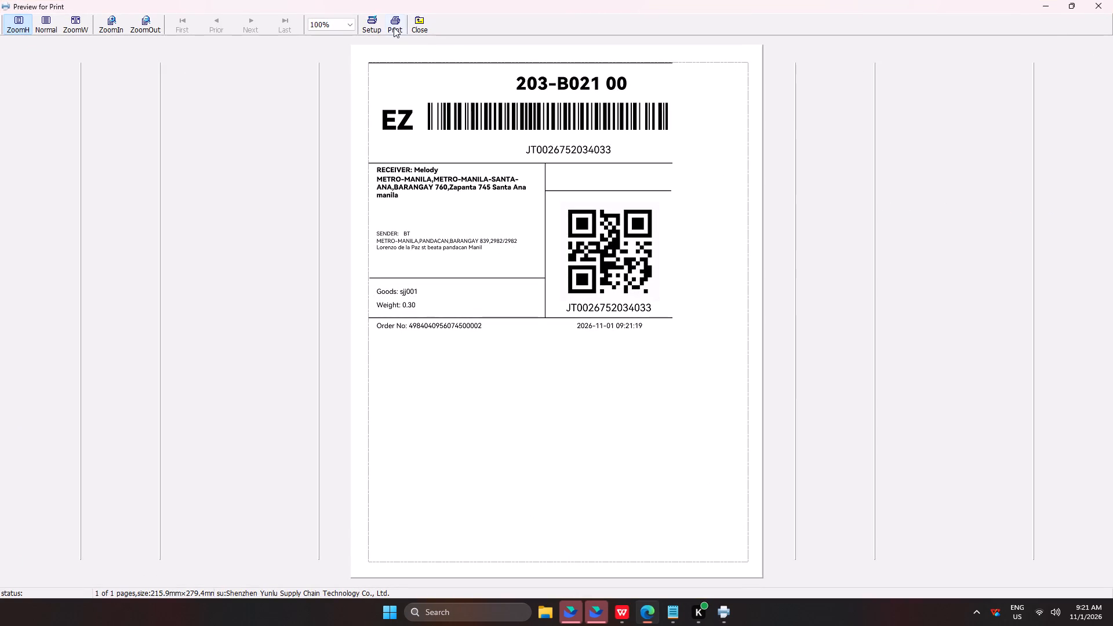
{"action": "left_click", "coordinate": [394, 27]}
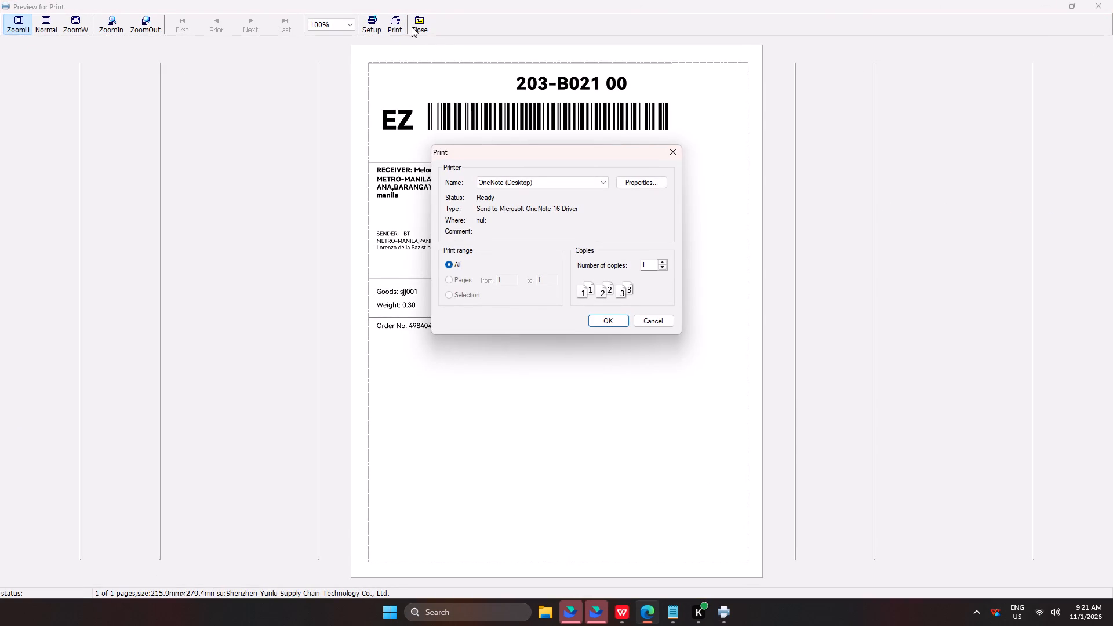
{"action": "left_click", "coordinate": [504, 185]}
{"action": "left_click", "coordinate": [508, 196]}
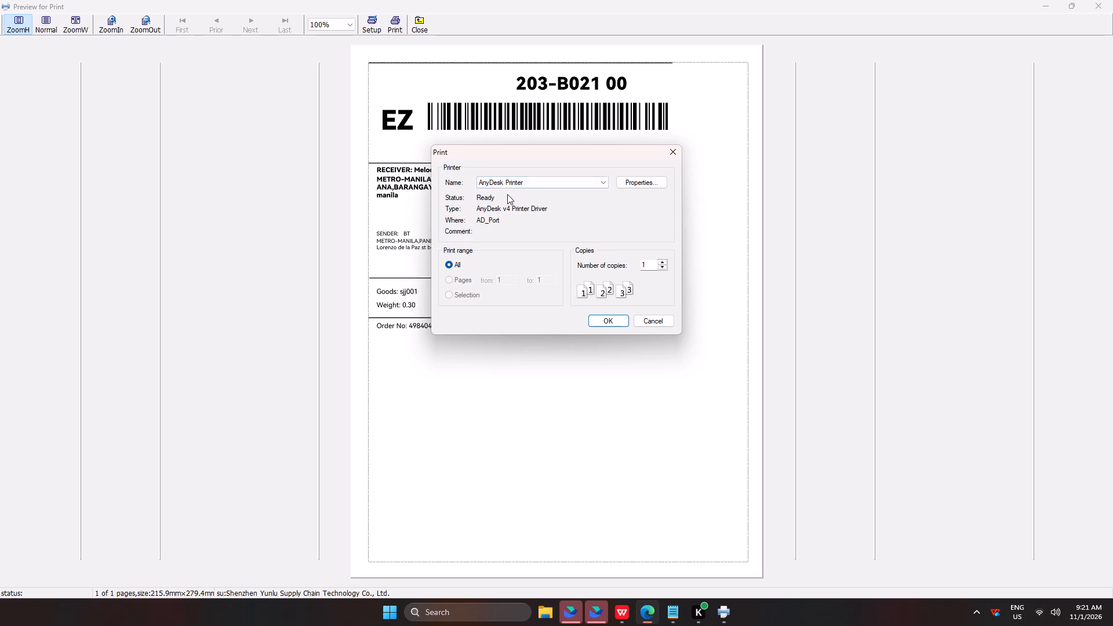
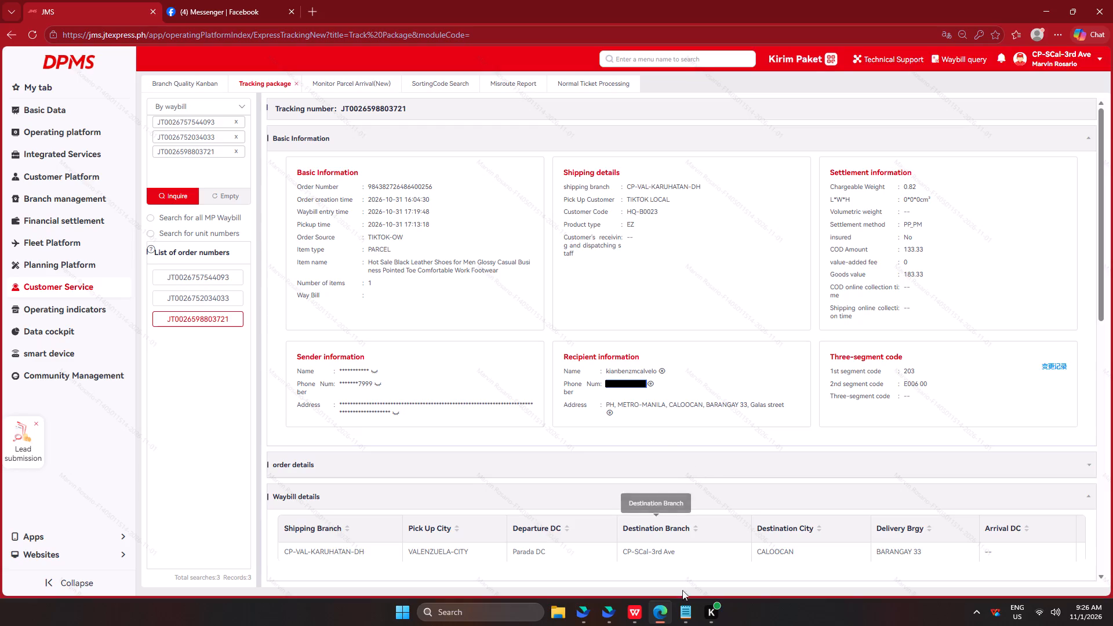
Switch to Notepad to check the November 1, 2026 list of high value parcels, and return to the JMS parcel tracking page.
{"action": "left_click", "coordinate": [682, 608]}
{"action": "left_click", "coordinate": [894, 389]}
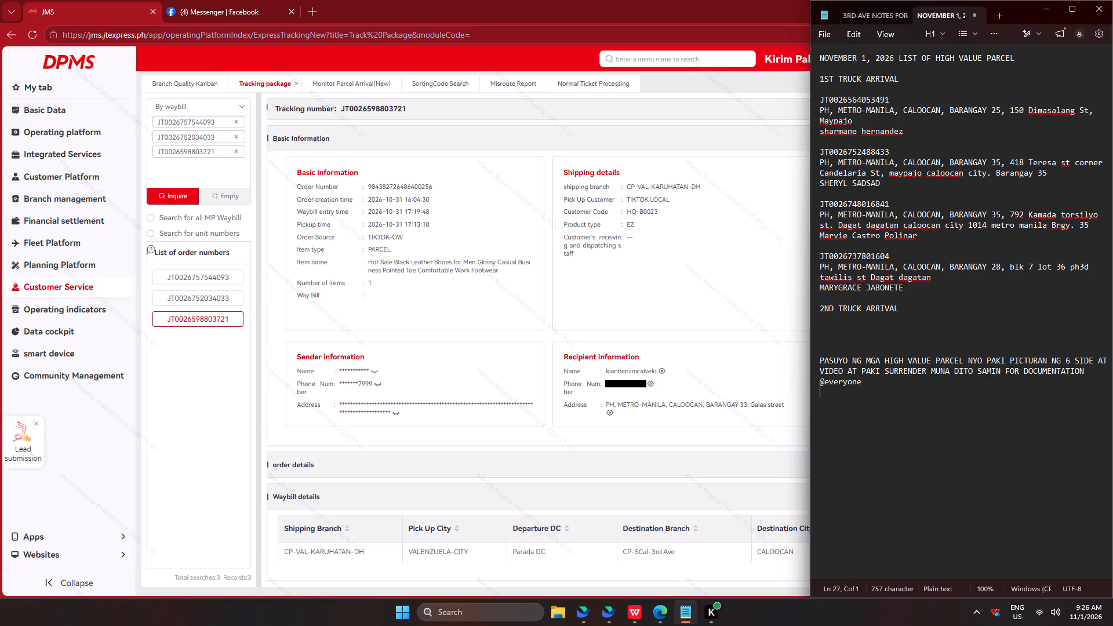
{"action": "left_click", "coordinate": [197, 413]}
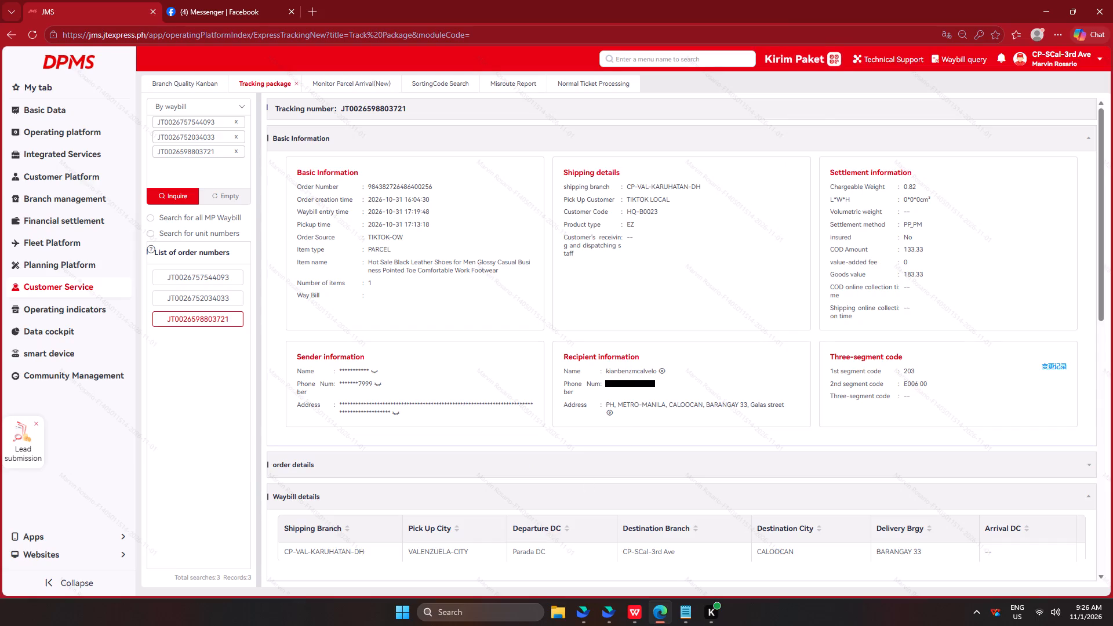
{"action": "left_click", "coordinate": [680, 609]}
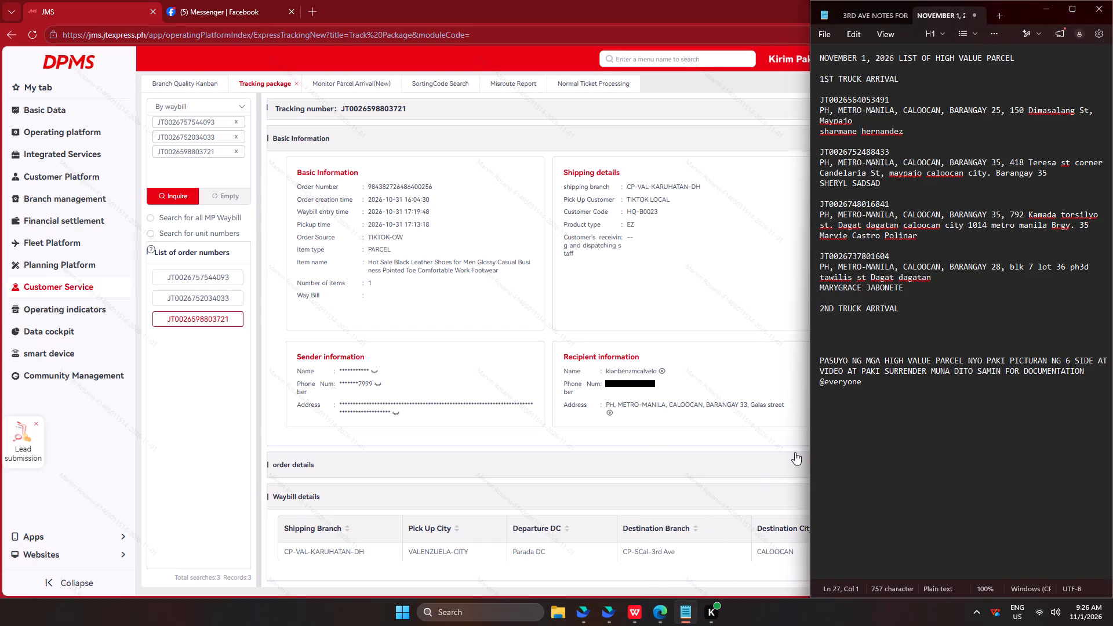
{"action": "key", "text": "Return"}
{"action": "key", "text": "Return"}
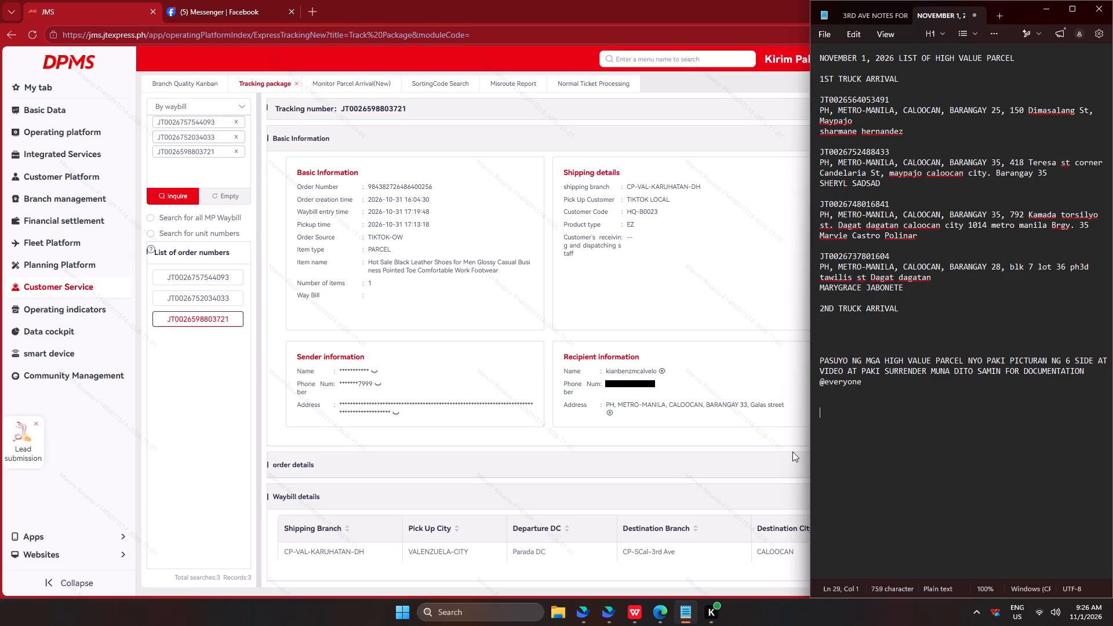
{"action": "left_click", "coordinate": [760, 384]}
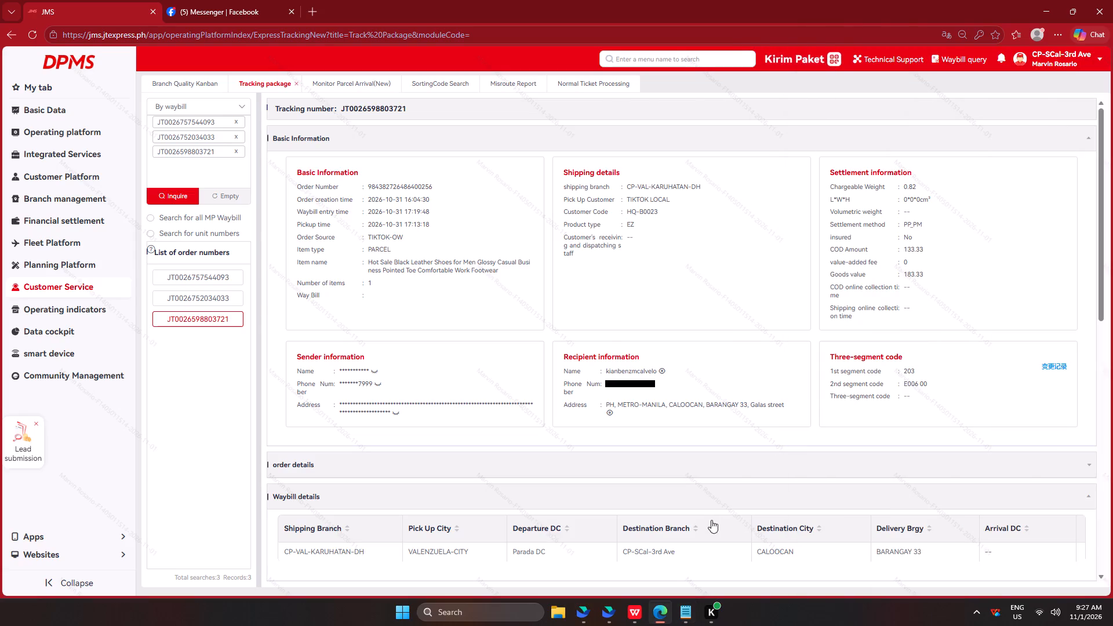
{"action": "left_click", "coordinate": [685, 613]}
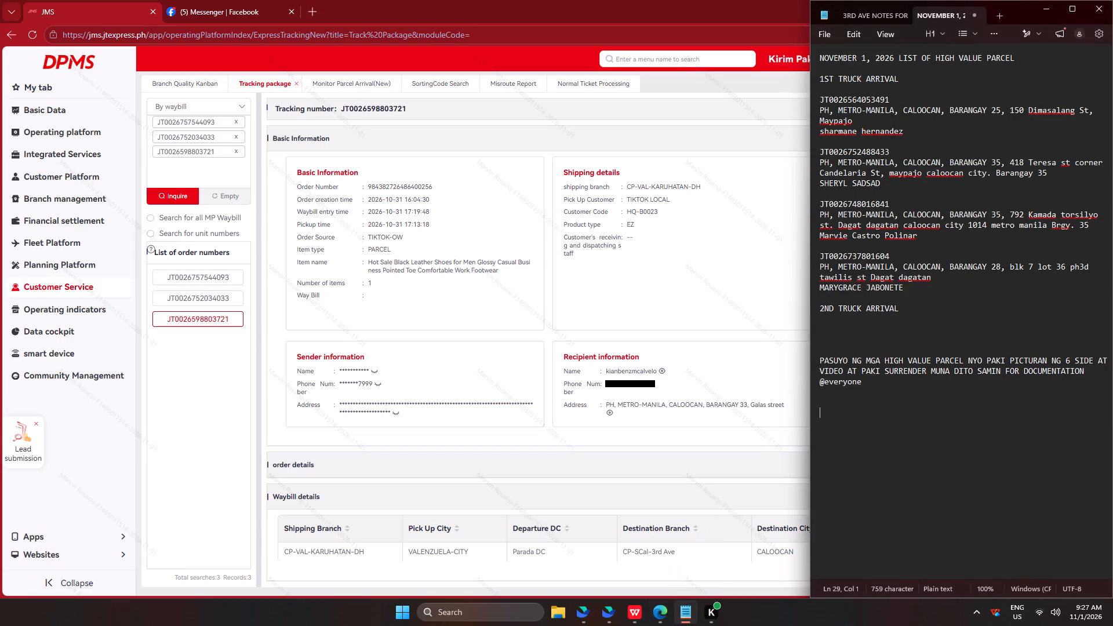
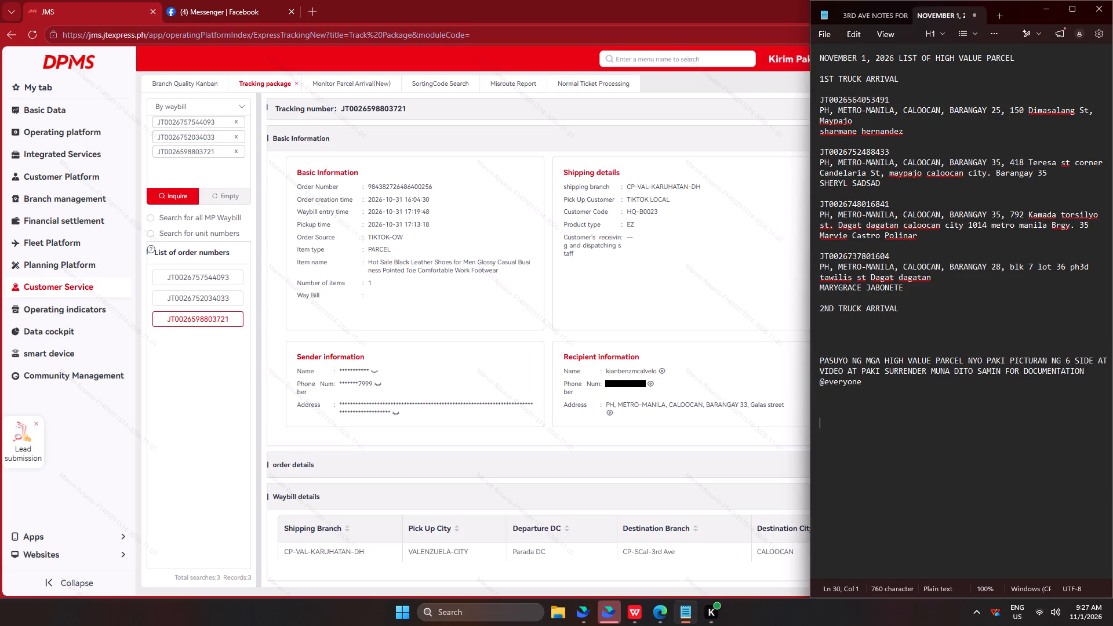
{"action": "key", "text": "Return"}
{"action": "key", "text": "Return"}
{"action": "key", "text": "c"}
{"action": "key", "text": "BackSpace"}
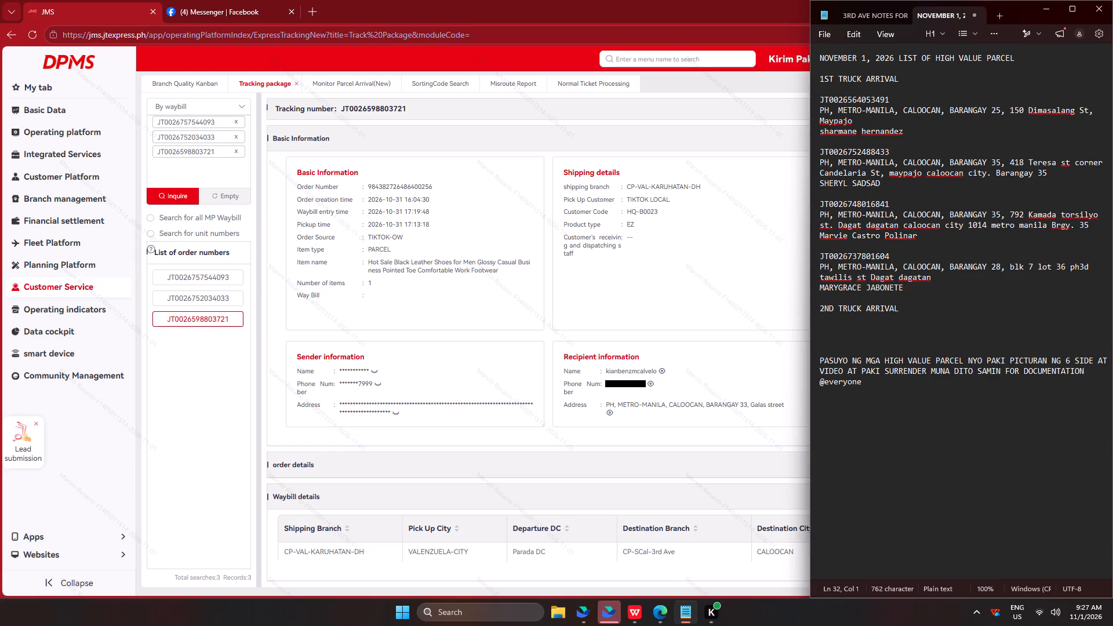
{"action": "key", "text": "c"}
{"action": "key", "text": "BackSpace"}
{"action": "type", "text": "BI"}
{"action": "type", "text": "GNAY"}
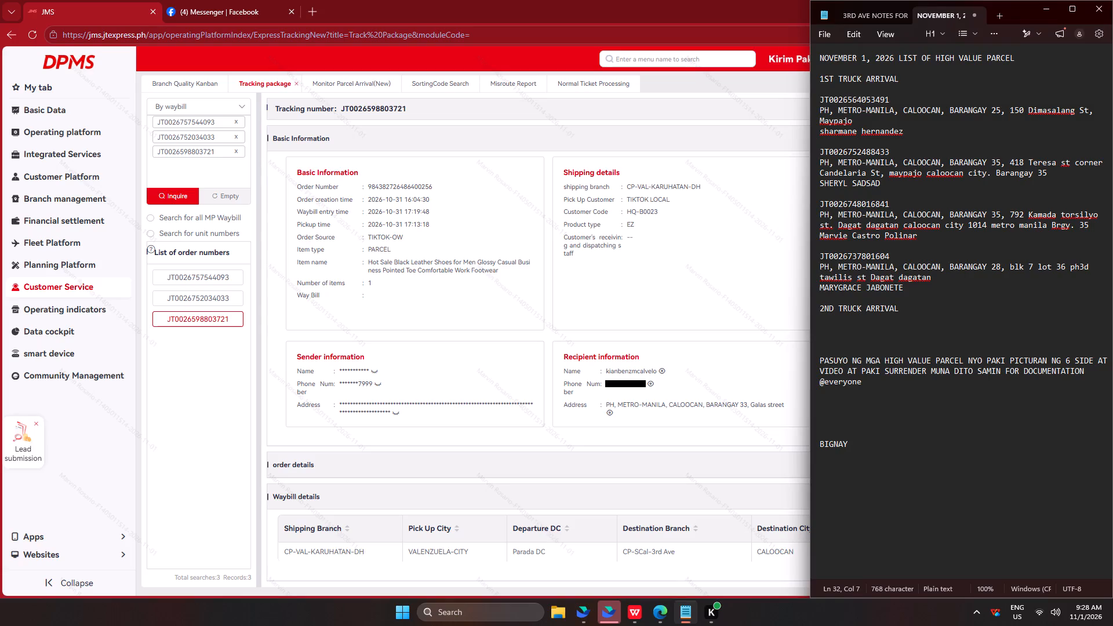
{"action": "left_click_drag", "start_coordinate": [853, 441], "coordinate": [831, 449]}
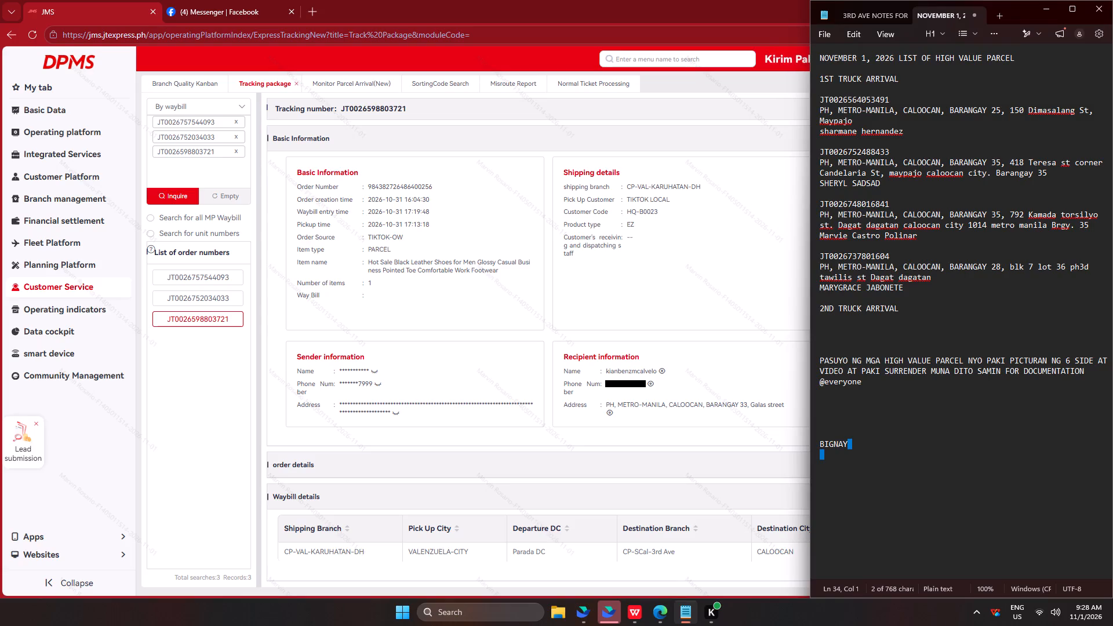
{"action": "left_click_drag", "start_coordinate": [831, 449], "coordinate": [824, 446]}
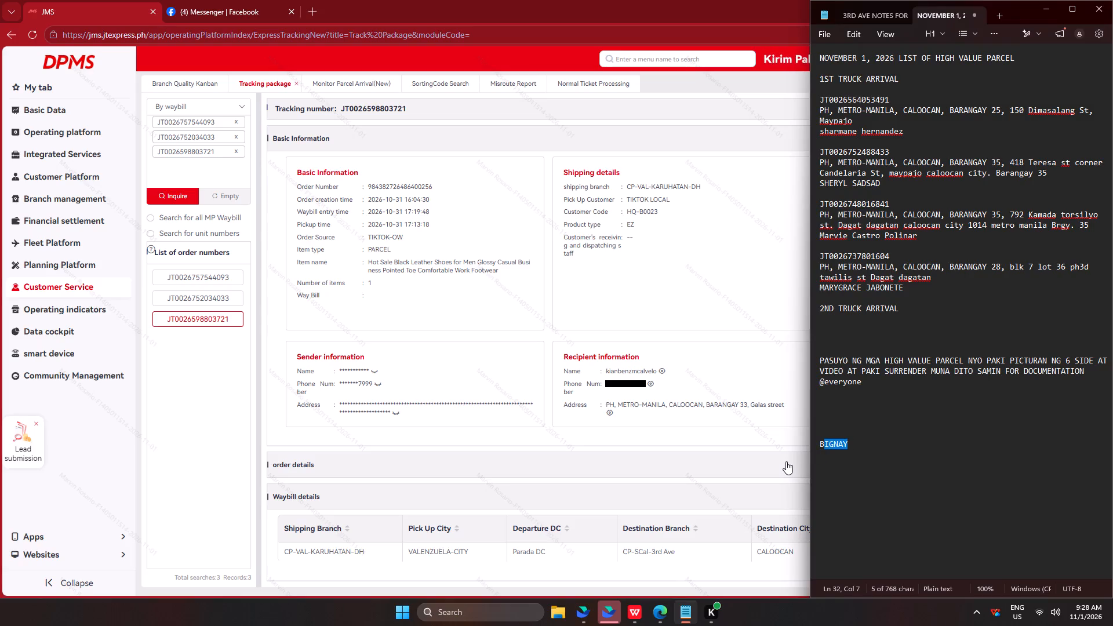
{"action": "type", "text": "RGU"}
{"action": "key", "text": "BackSpace"}
{"action": "type", "text": "Y BIGNAY"}
{"action": "key", "text": "space"}
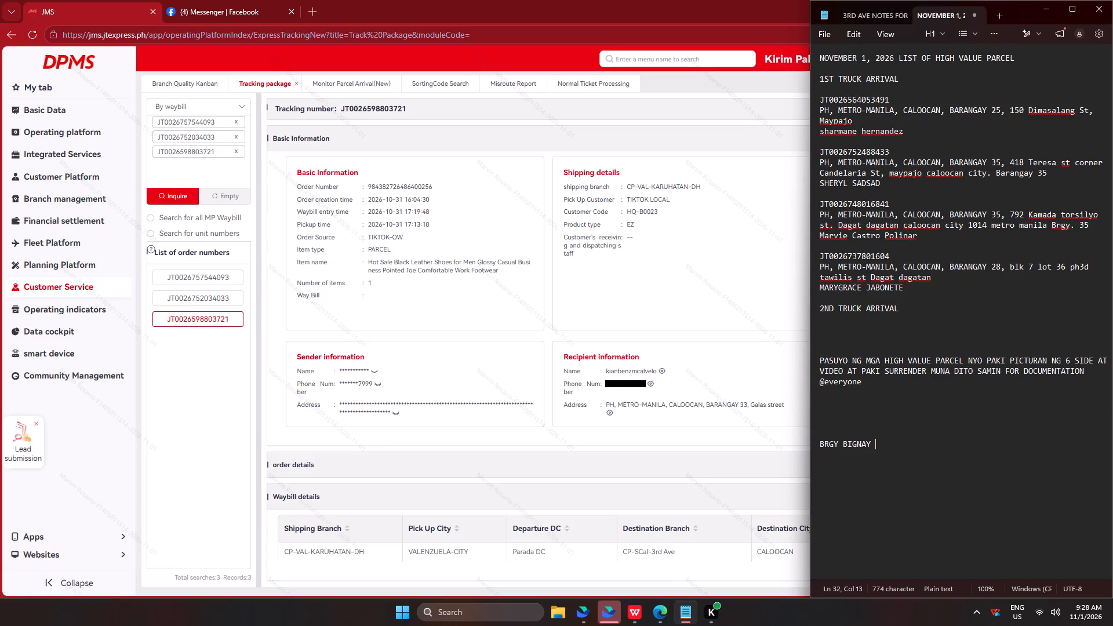
{"action": "key", "text": "BackSpace"}
Continue the address note after "BRGY BIGNAY" with the compound name, in capitals.
{"action": "key", "text": "space"}
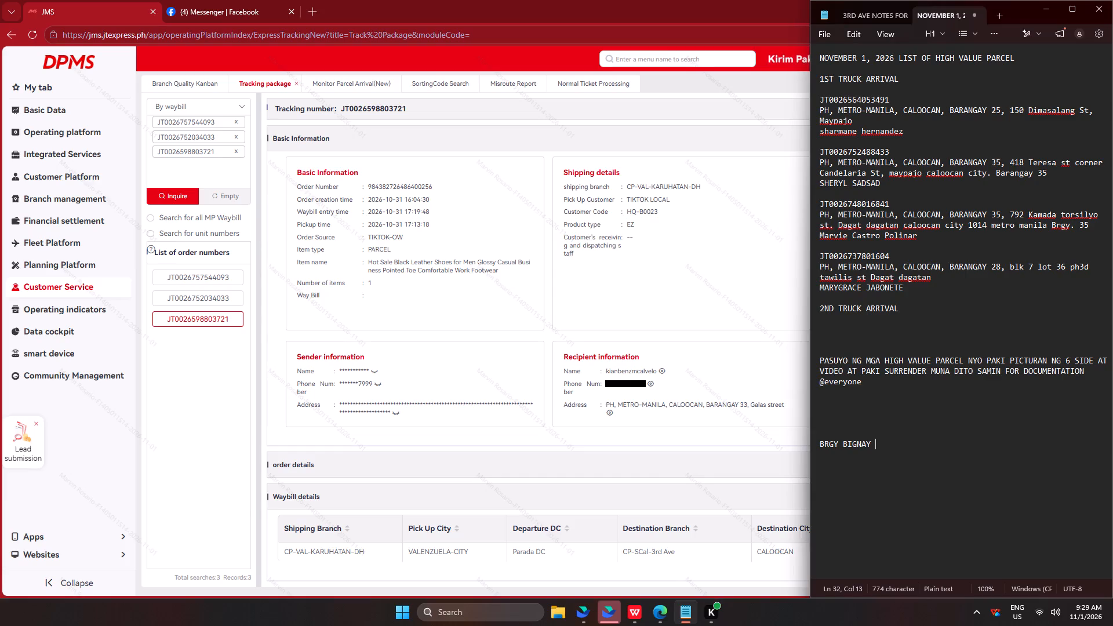
{"action": "key", "text": "equal"}
{"action": "key", "text": "BackSpace"}
{"action": "key", "text": "BackSpace"}
{"action": "key", "text": "space"}
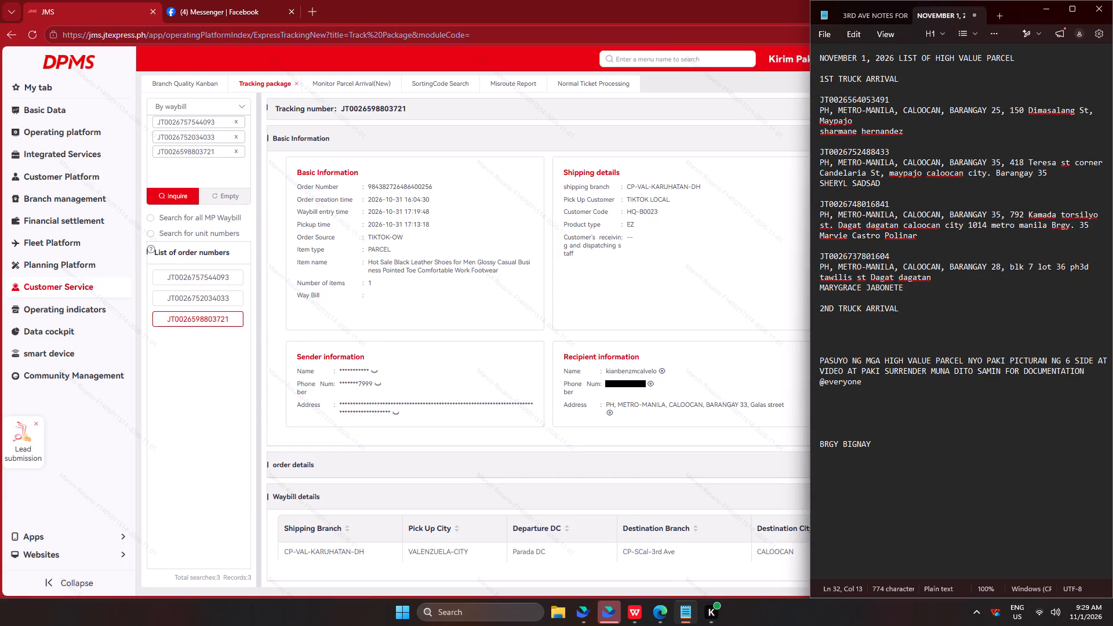
{"action": "key", "text": "b"}
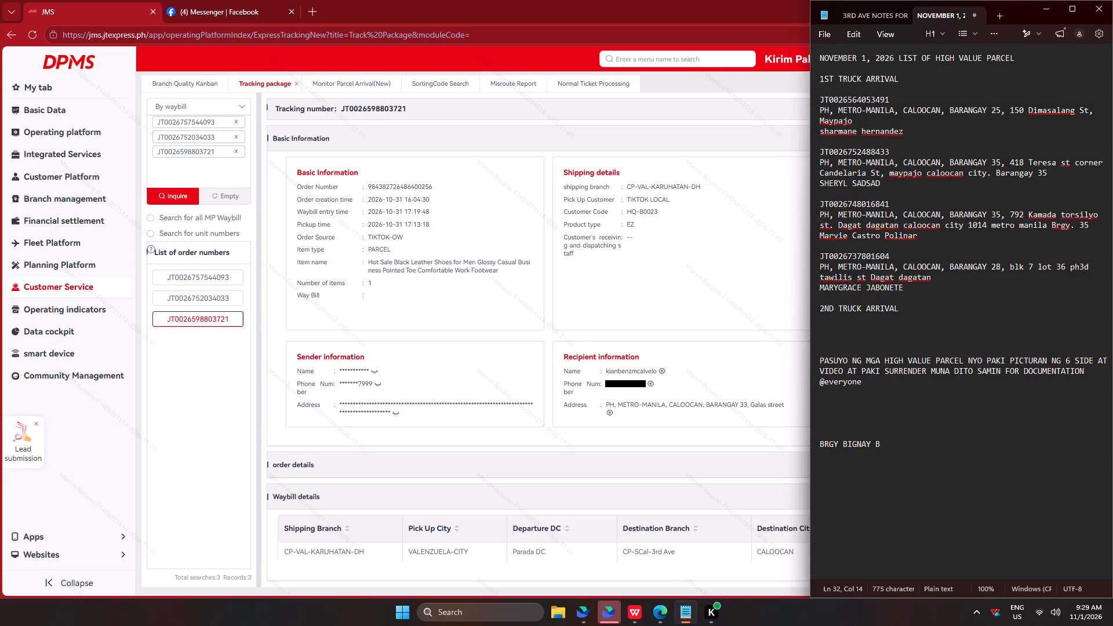
{"action": "key", "text": "i"}
{"action": "key", "text": "c"}
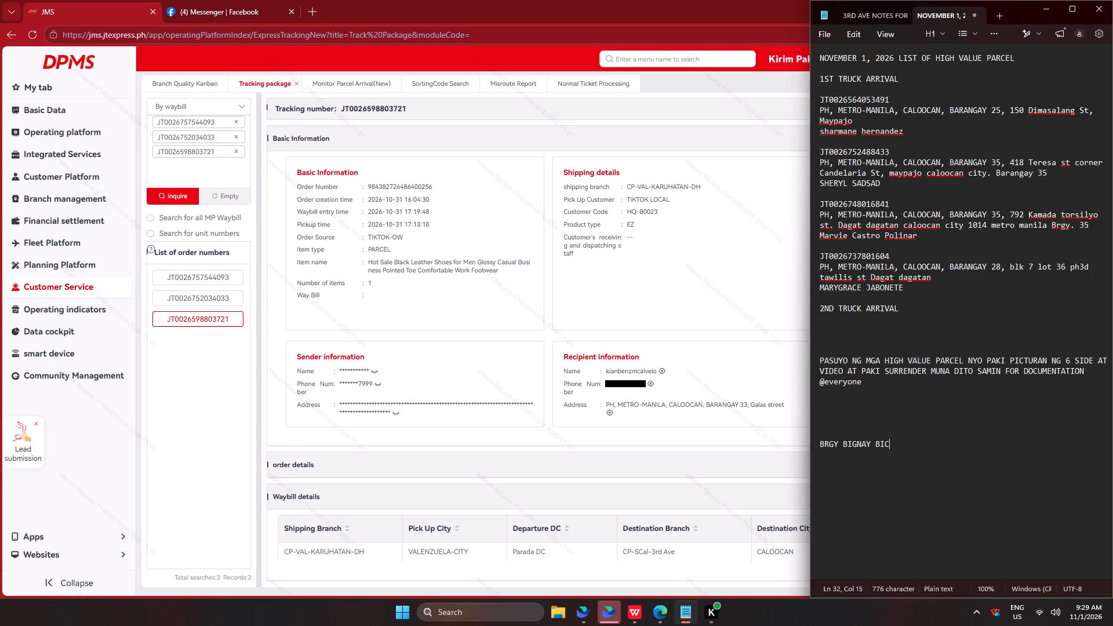
{"action": "key", "text": "u"}
{"action": "key", "text": "n"}
{"action": "type", "text": "A COMNP"}
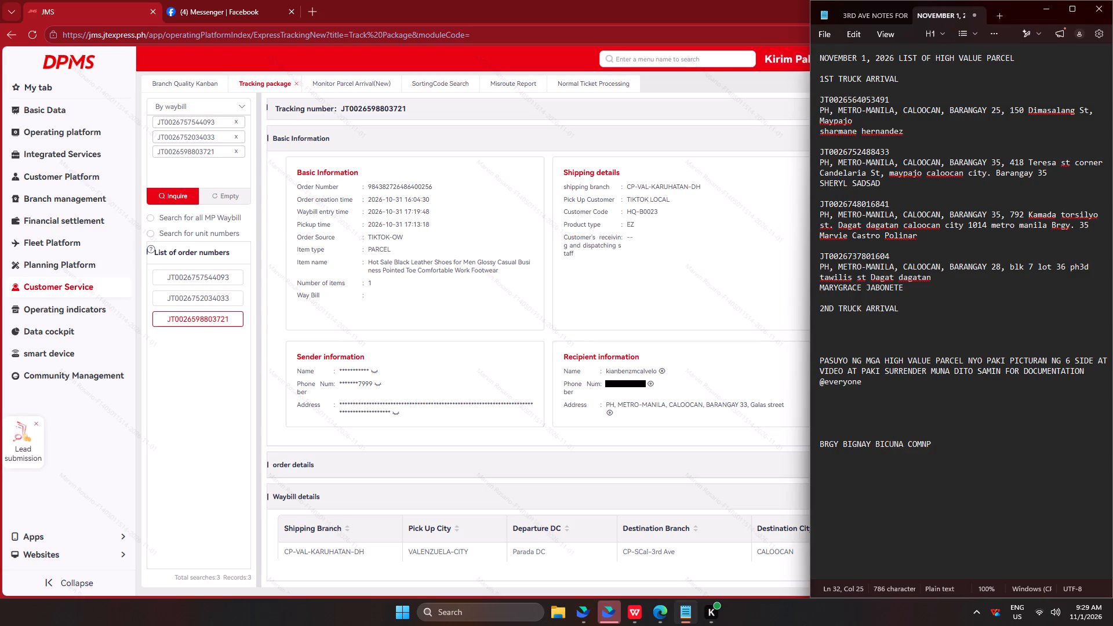
{"action": "key", "text": "BackSpace"}
{"action": "key", "text": "BackSpace"}
{"action": "type", "text": "PU"}
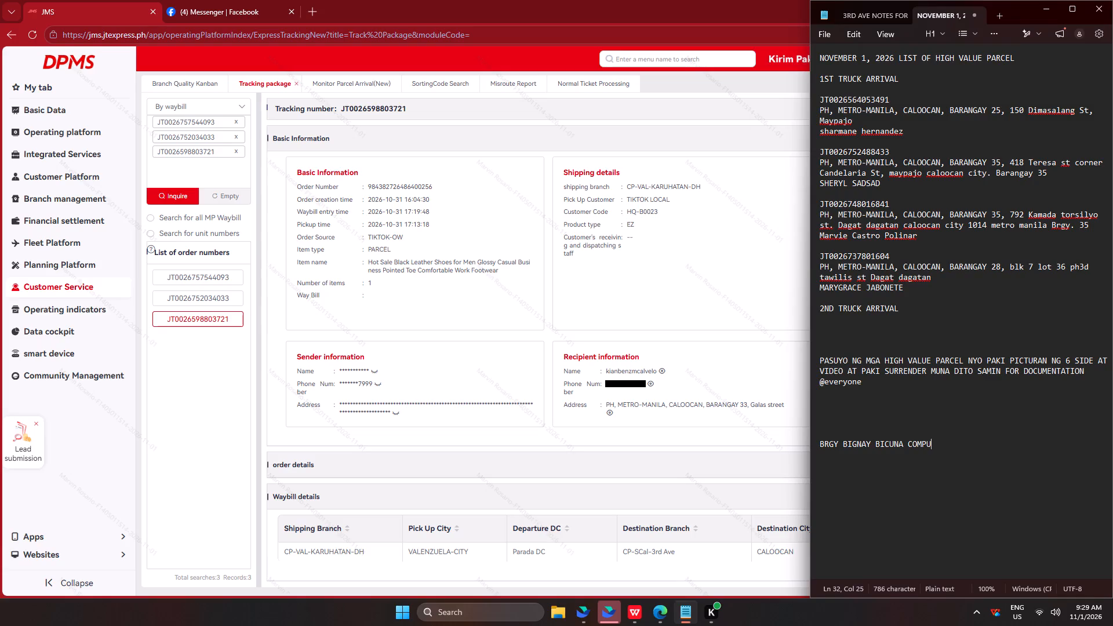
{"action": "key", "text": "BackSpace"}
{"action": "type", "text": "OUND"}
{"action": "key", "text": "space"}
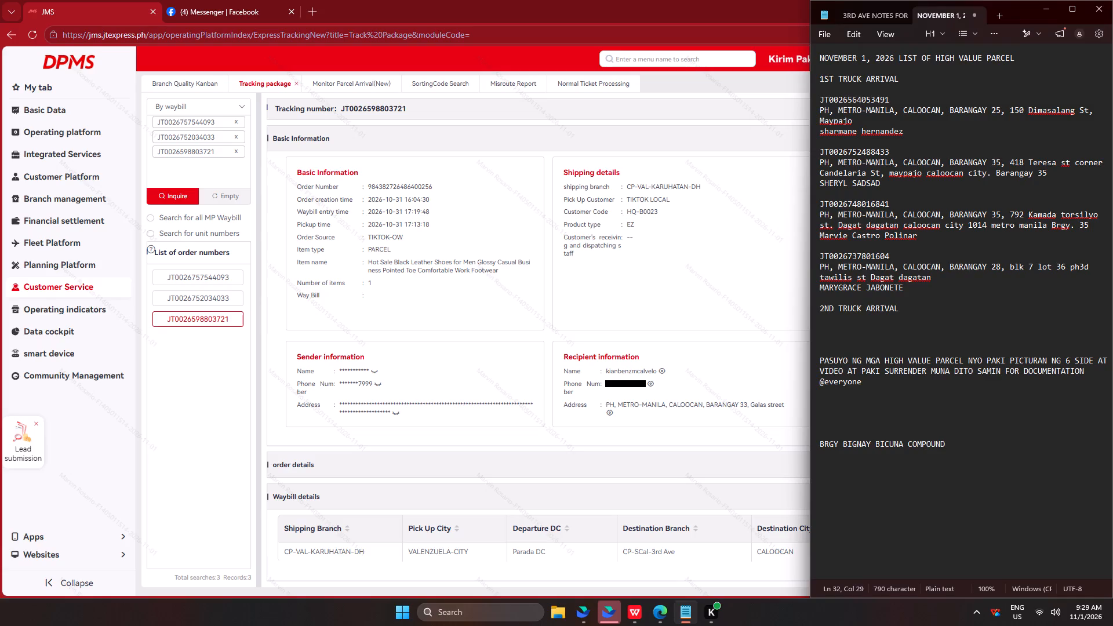
Add the city as "VALEZUELA" after the compound name in the address note, in capitals.
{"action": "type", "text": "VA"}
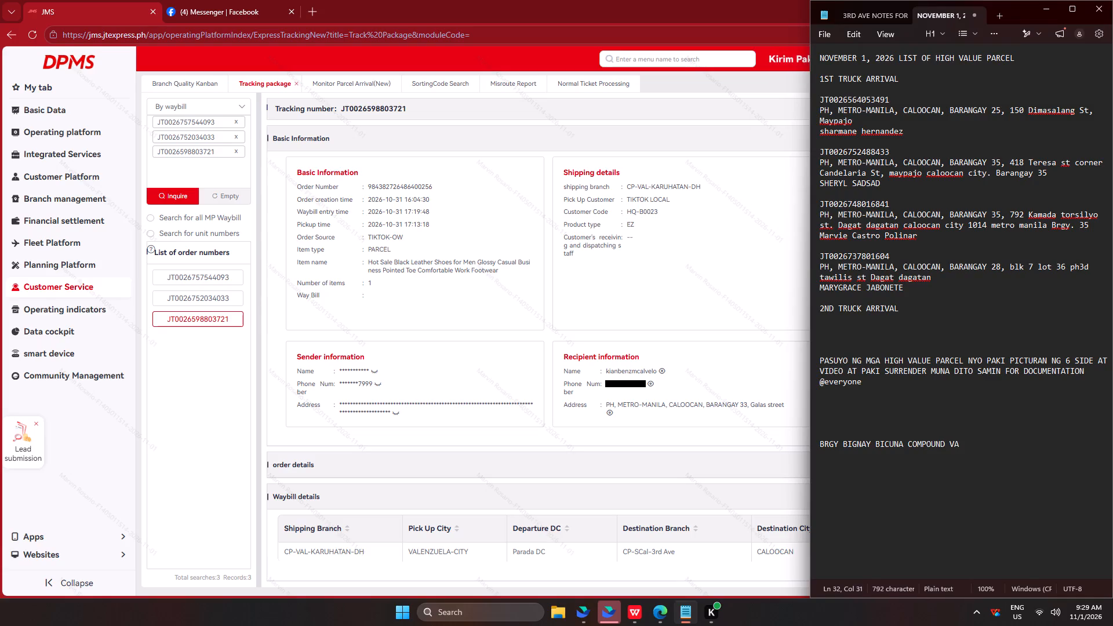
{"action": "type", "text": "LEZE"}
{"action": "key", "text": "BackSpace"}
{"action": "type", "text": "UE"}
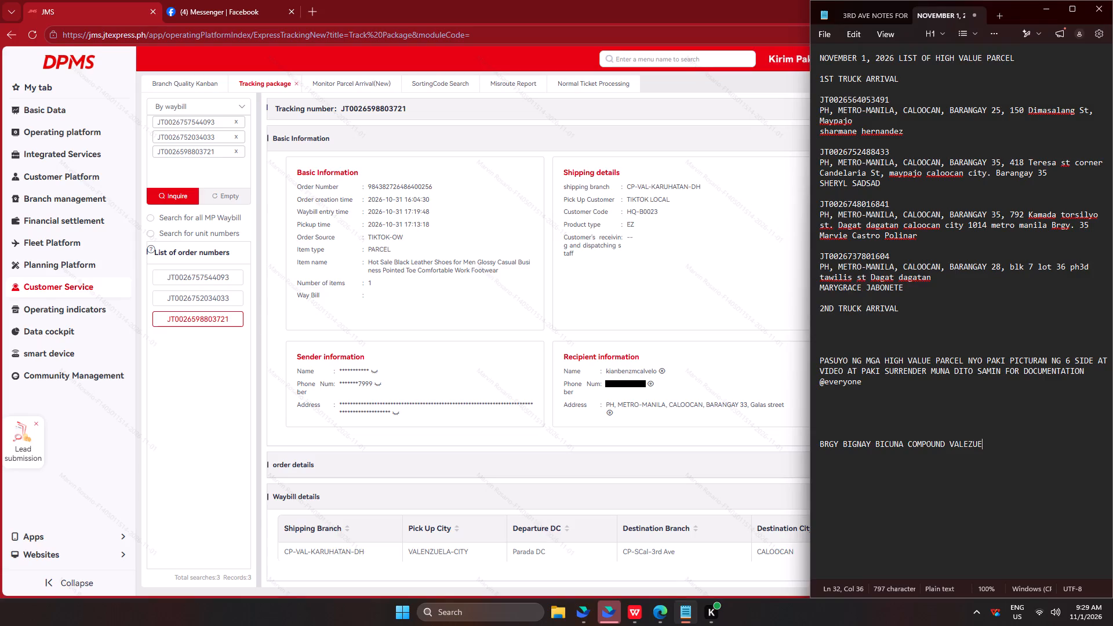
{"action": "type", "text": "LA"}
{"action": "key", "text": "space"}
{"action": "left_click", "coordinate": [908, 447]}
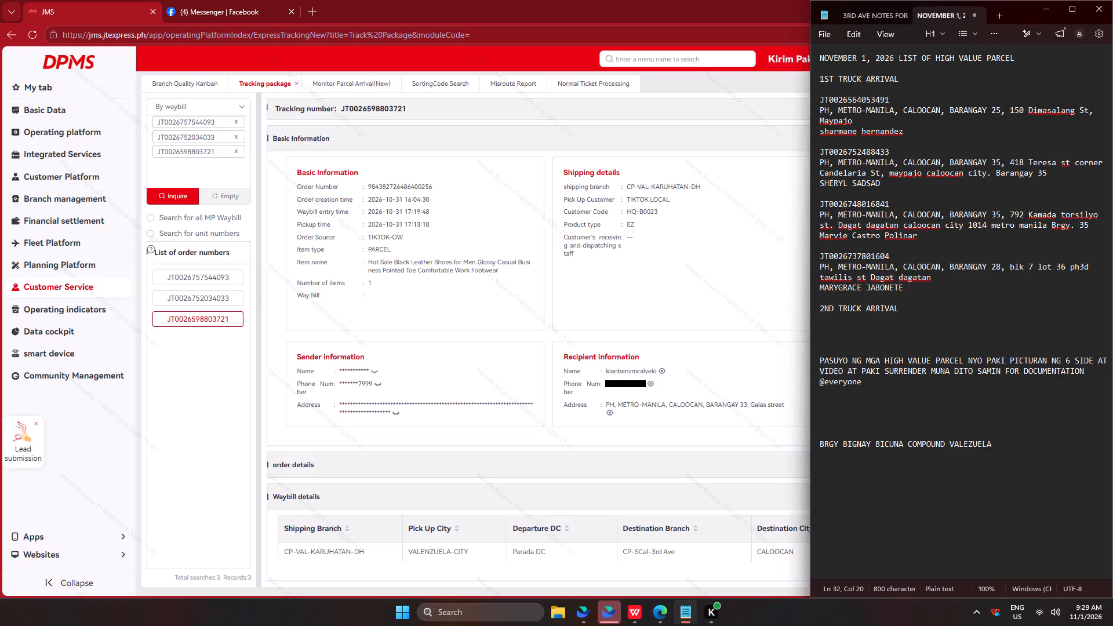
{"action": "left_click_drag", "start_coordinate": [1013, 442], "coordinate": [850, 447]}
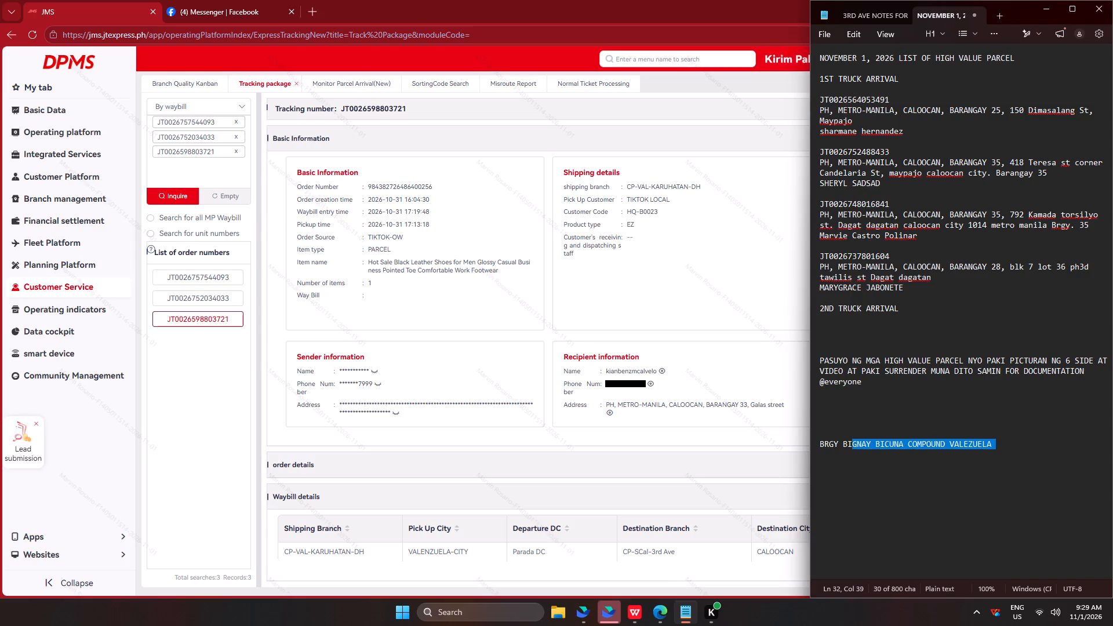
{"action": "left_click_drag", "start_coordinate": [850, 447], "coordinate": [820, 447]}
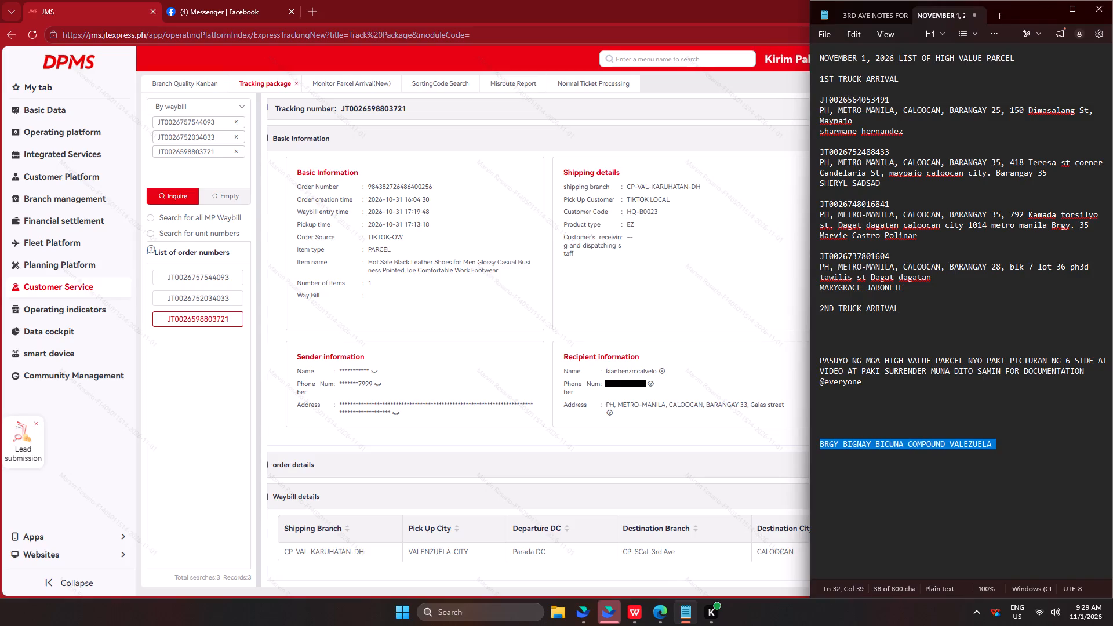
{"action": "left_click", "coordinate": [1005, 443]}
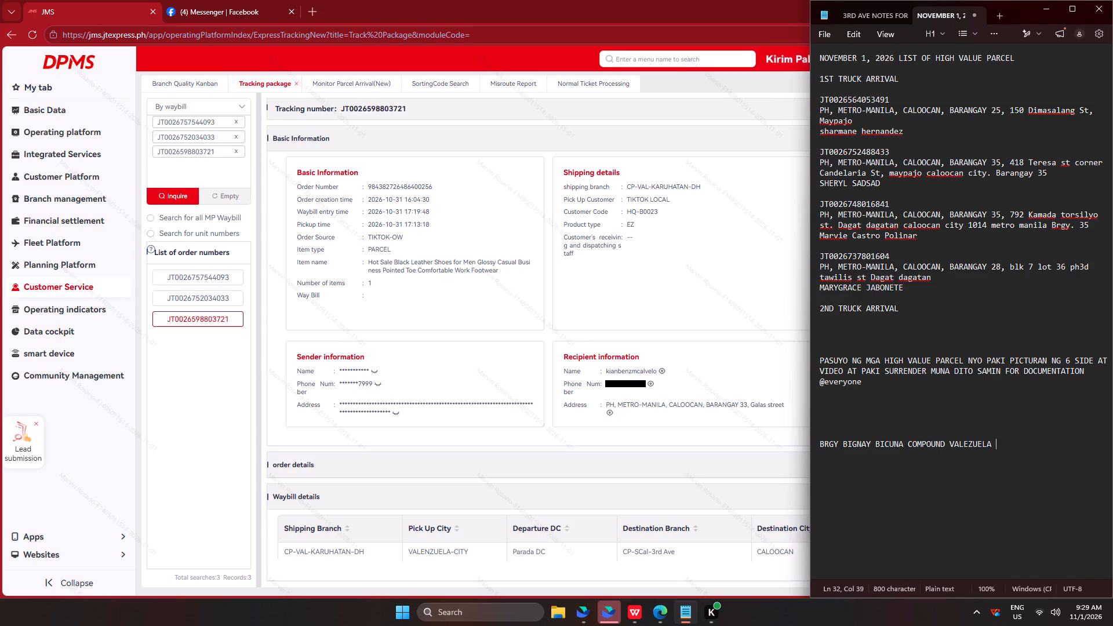
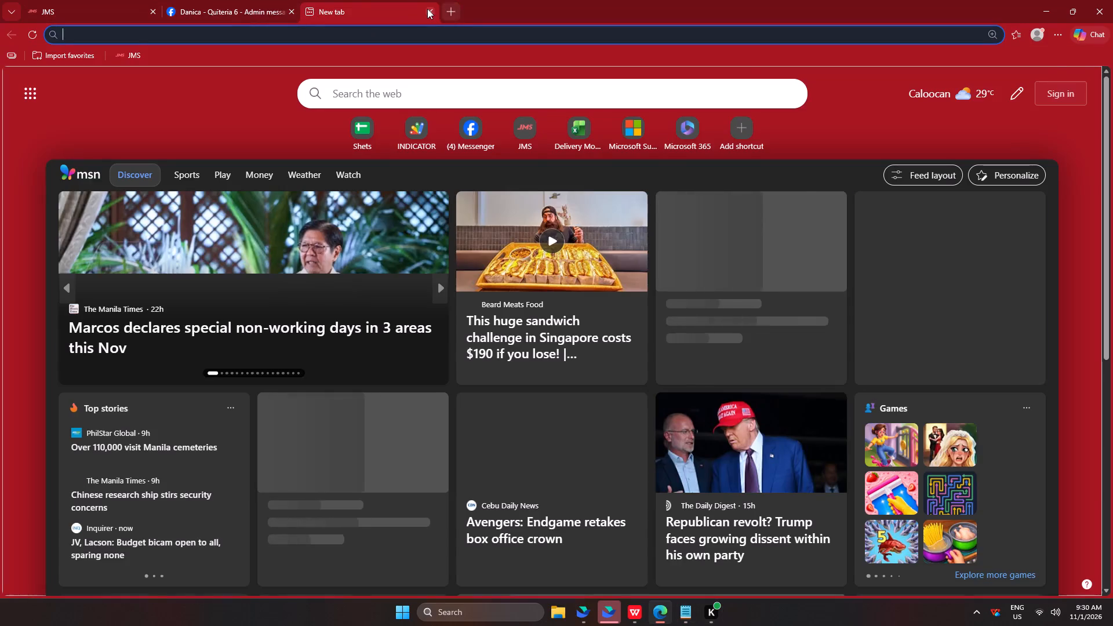
Close the unused new browser tab, keeping the JMS and Messenger tabs open.
{"action": "left_click", "coordinate": [429, 8]}
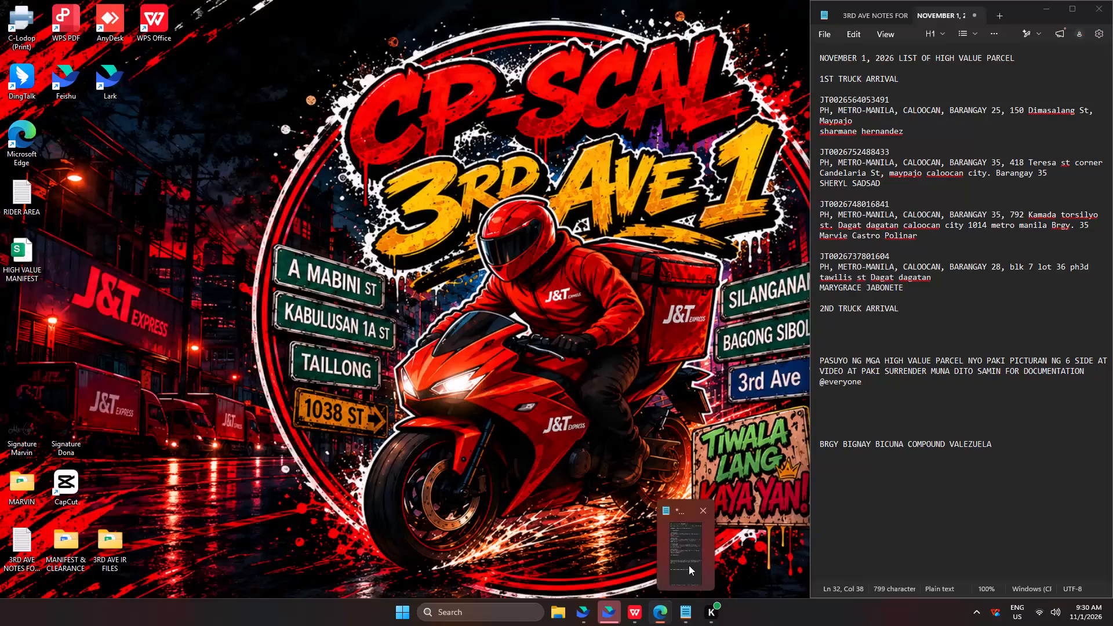
Return to the November 1 parcel notes in Notepad and add two line breaks after the BRGY BIGNAY address note.
{"action": "left_click", "coordinate": [689, 565]}
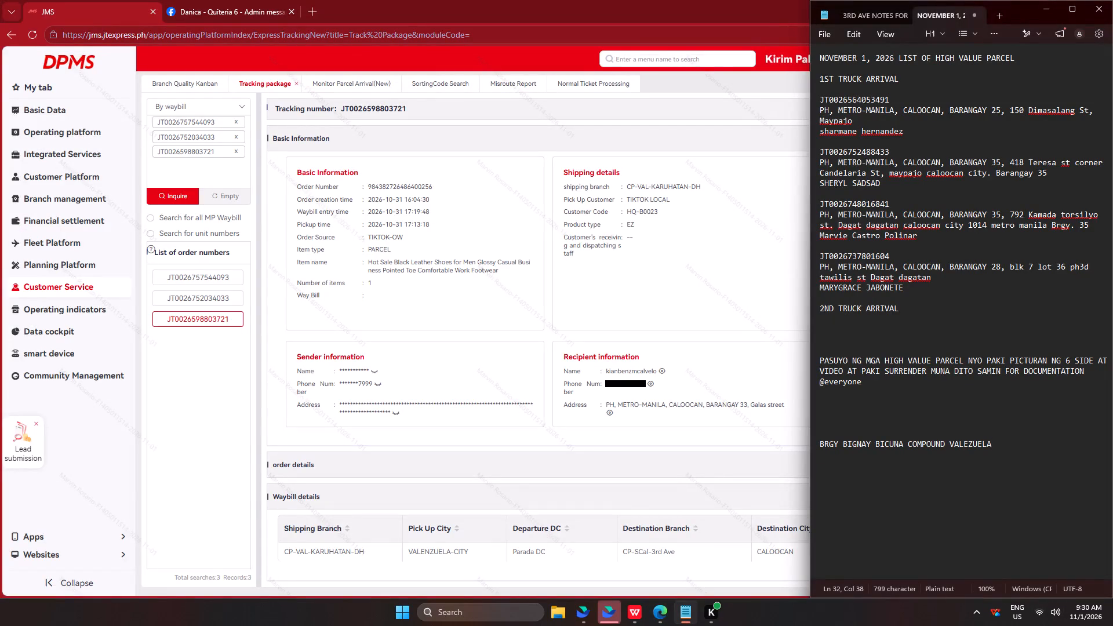
{"action": "key", "text": "Return"}
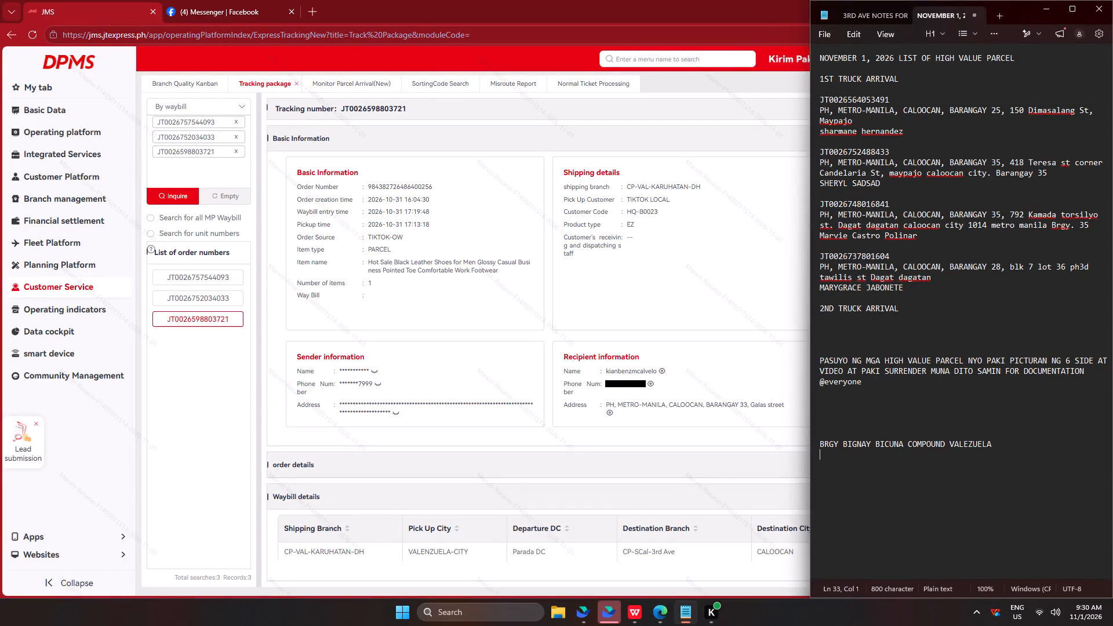
{"action": "key", "text": "Return"}
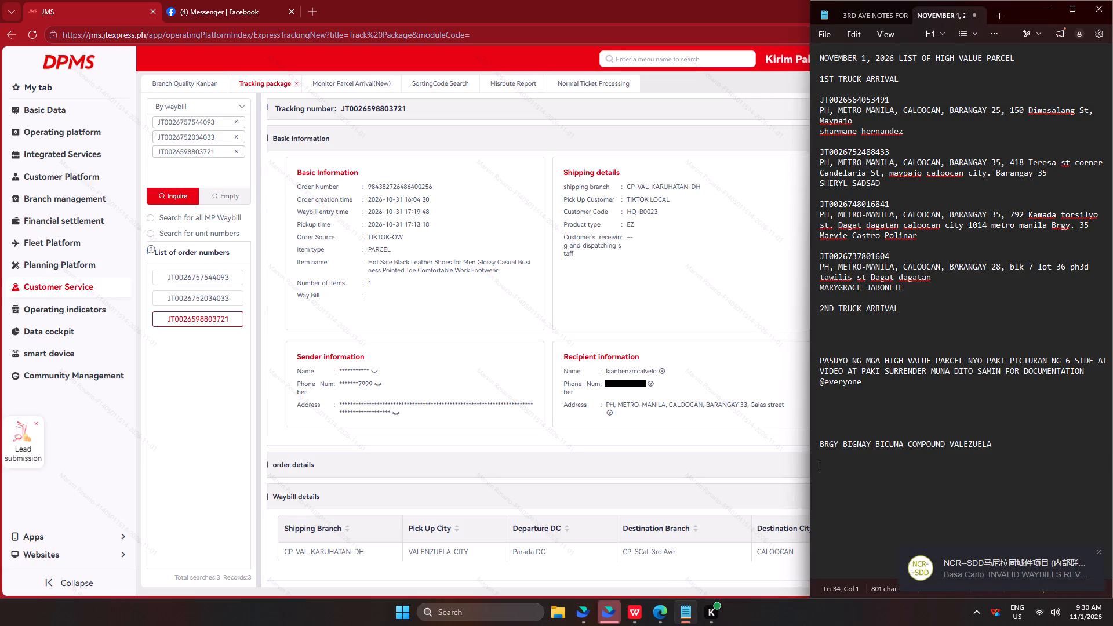
Dismiss the NCR-SDD group chat notification covering the notes.
{"action": "left_click", "coordinate": [1097, 551]}
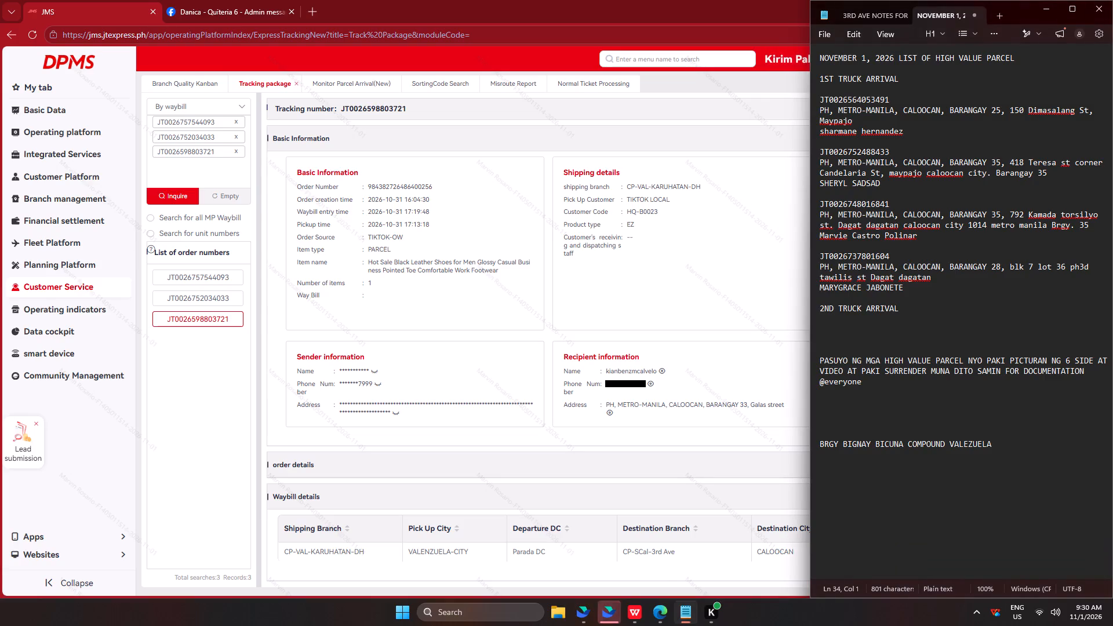
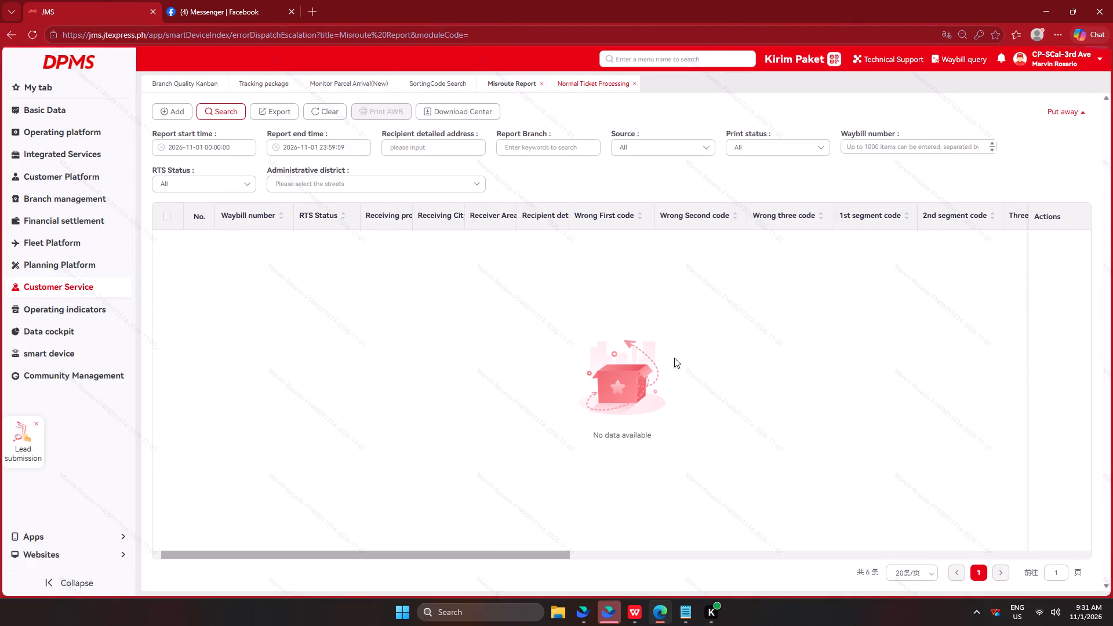
Look up BIGNAY with a web search in a new browser tab.
{"action": "left_click", "coordinate": [313, 9]}
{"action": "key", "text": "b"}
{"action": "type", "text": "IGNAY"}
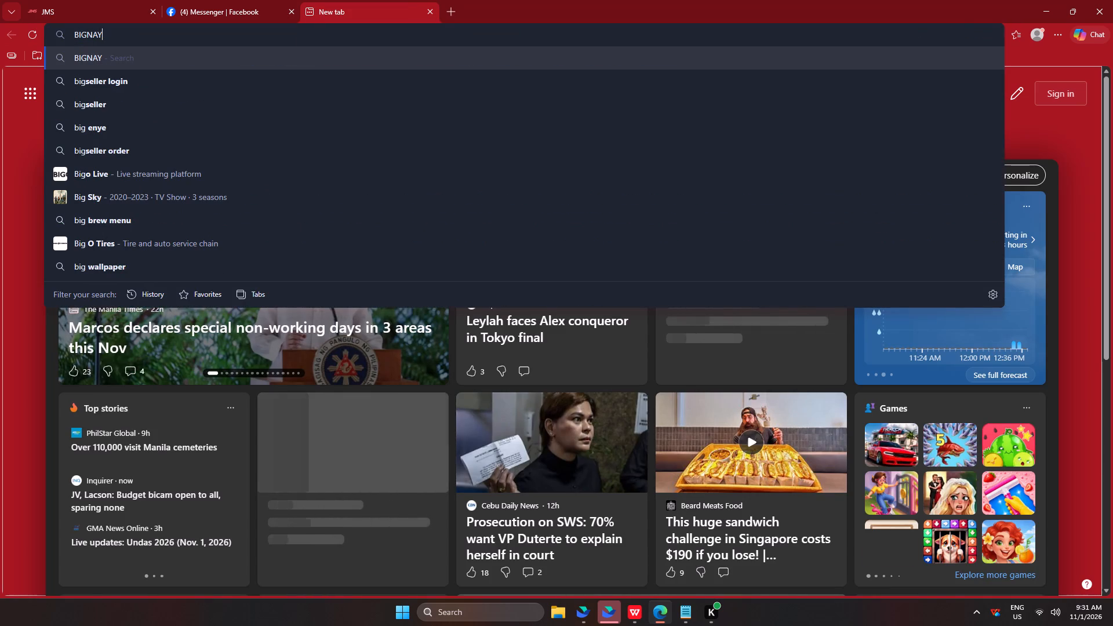
Search the web for BIGNAY BICUNA COMPOUND and switch to the suggested spelling BIGNAY VICUNA COMPOUNDS.
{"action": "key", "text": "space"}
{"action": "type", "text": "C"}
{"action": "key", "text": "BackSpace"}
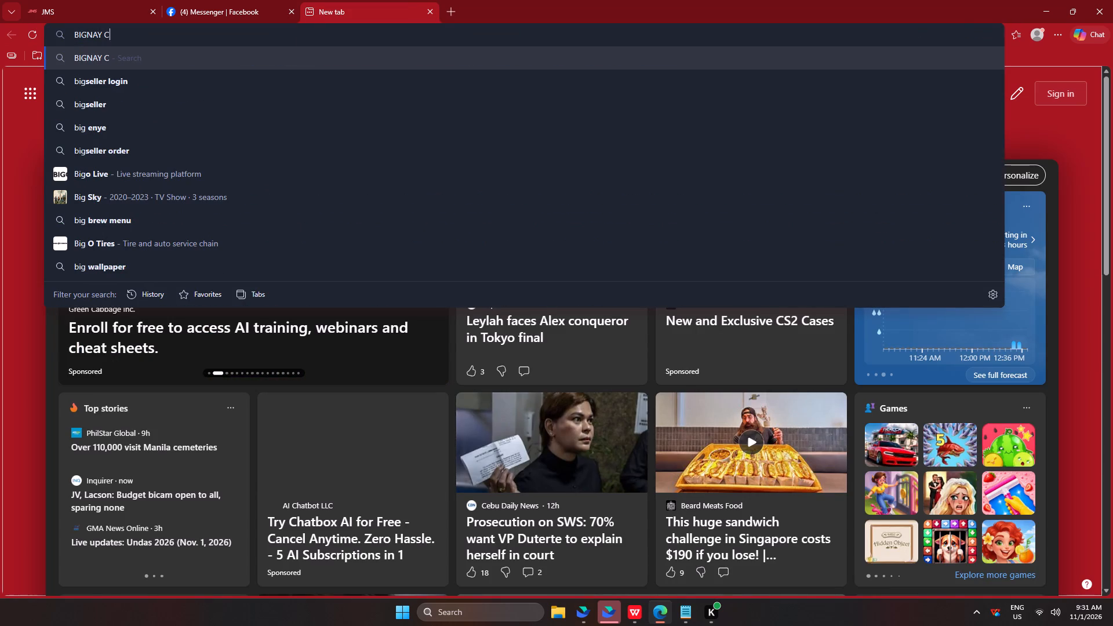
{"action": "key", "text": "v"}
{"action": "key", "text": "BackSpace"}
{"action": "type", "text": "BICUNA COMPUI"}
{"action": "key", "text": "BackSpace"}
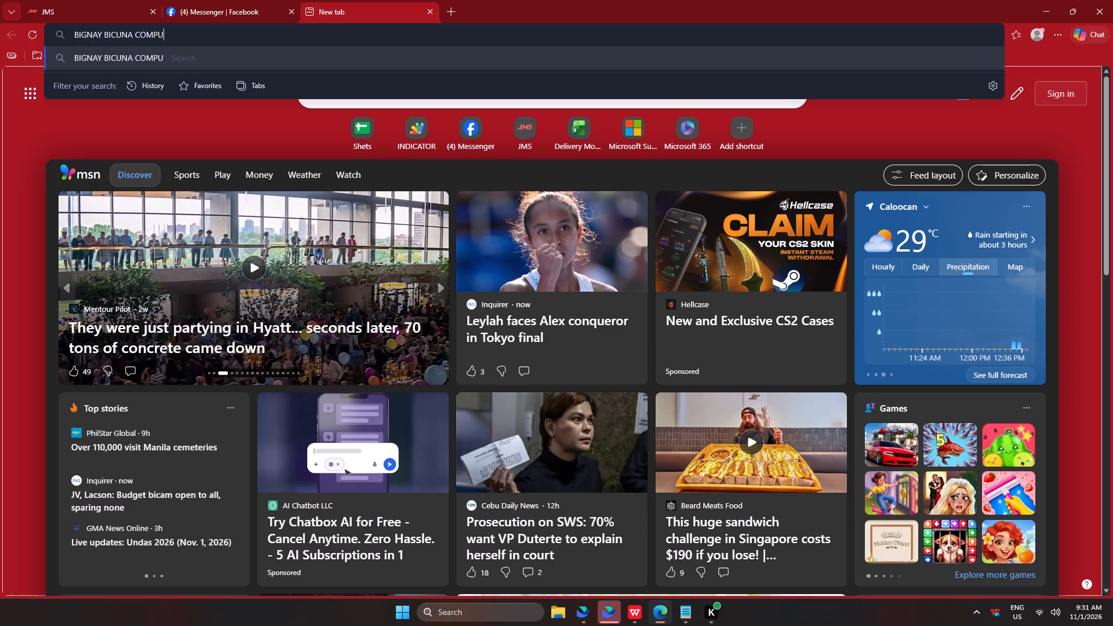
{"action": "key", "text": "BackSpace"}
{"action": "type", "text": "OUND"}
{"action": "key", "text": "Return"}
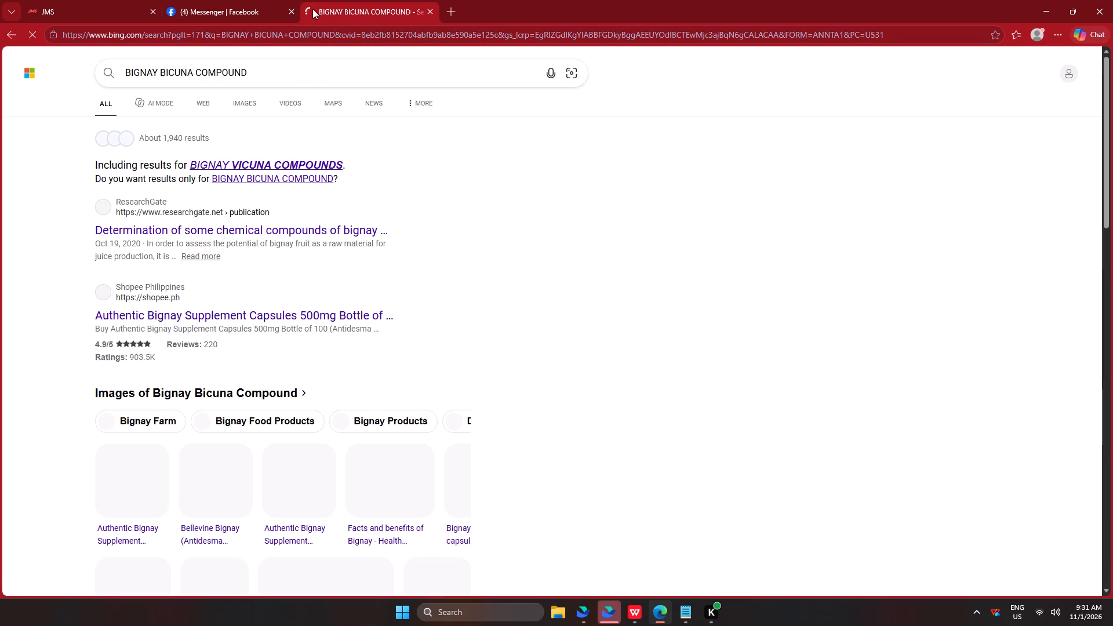
{"action": "left_click", "coordinate": [277, 168]}
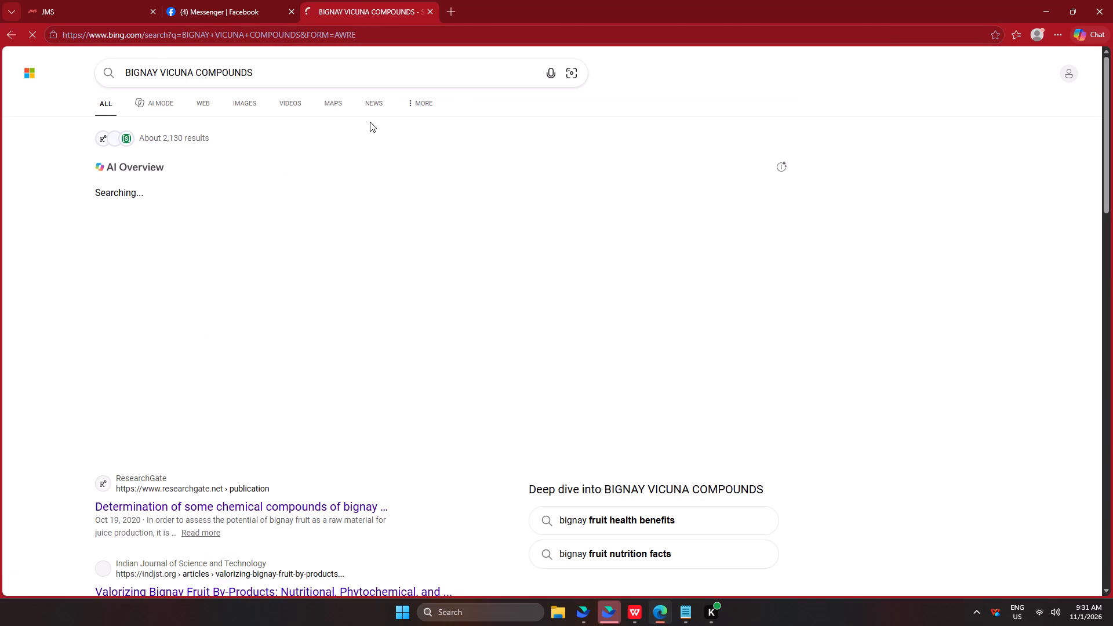
Refine the web search by adding CALOOCAN after BIGNAY VICUNA COMPOUNDS.
{"action": "left_click", "coordinate": [310, 74]}
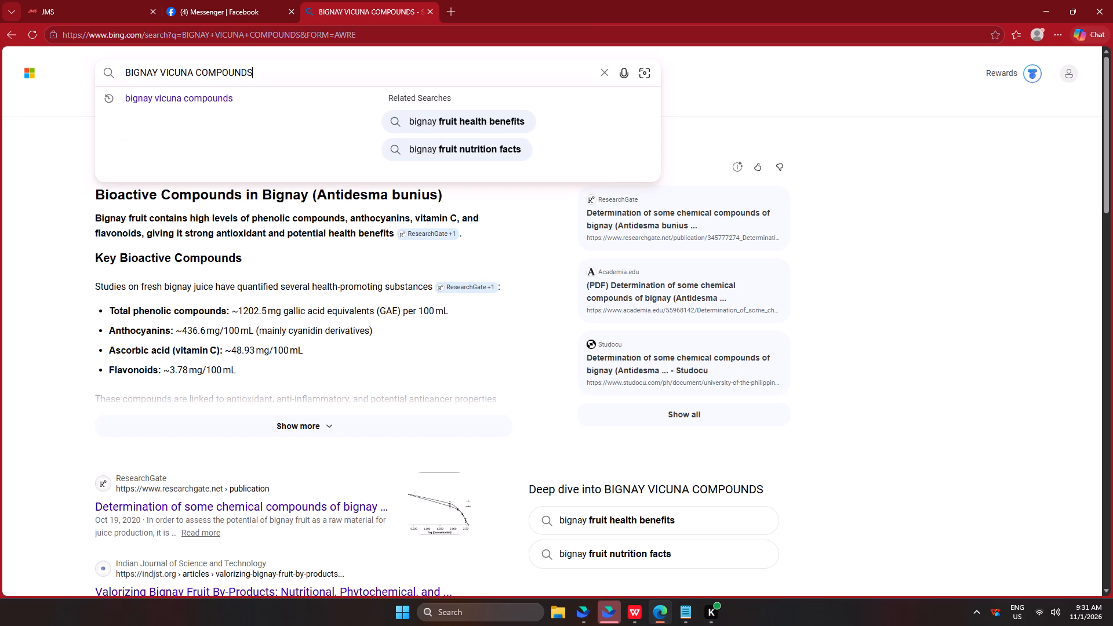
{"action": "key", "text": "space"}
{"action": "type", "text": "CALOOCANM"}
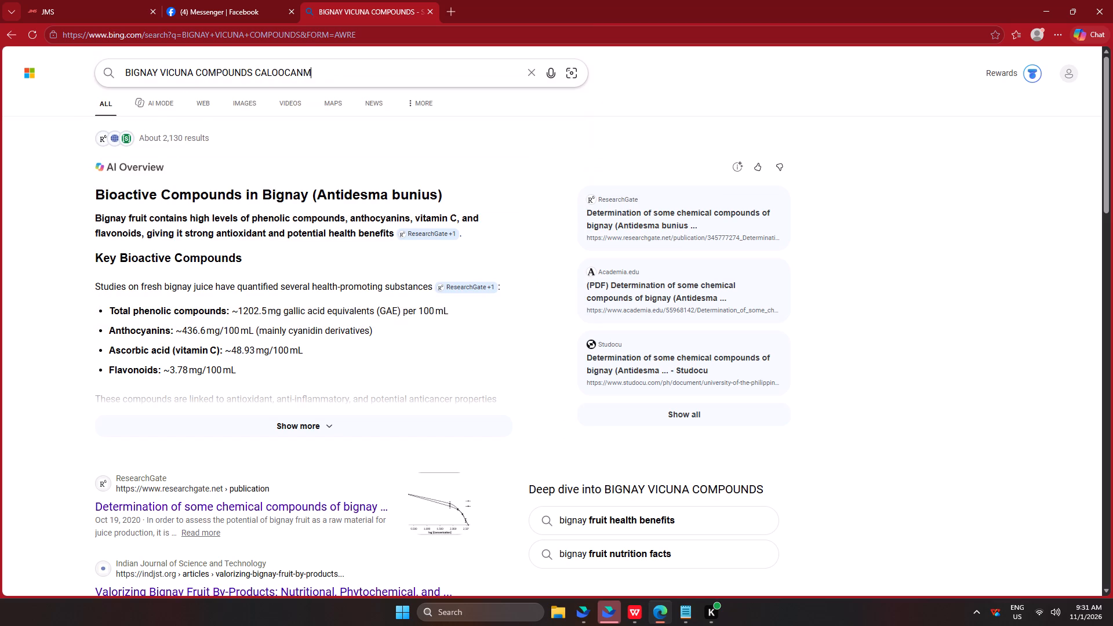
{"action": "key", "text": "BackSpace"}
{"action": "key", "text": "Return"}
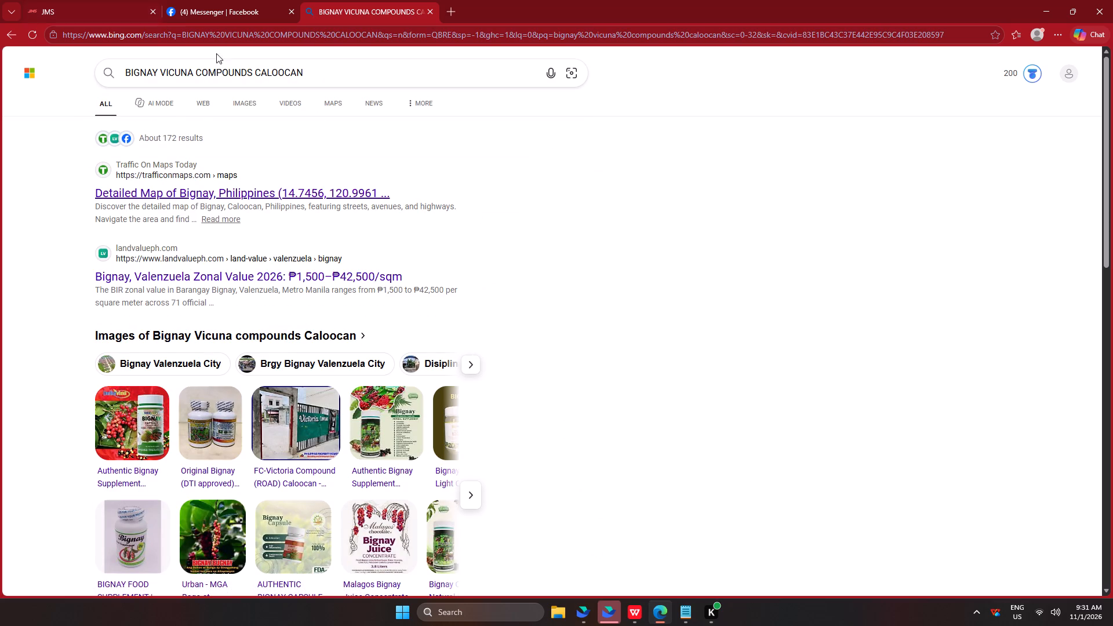
In the JMS SortingCode Search, clear the recipient address and set the administrative district to METRO-MANILA / VALENZUELA-CITY / BIGNAY.
{"action": "left_click", "coordinate": [63, 0]}
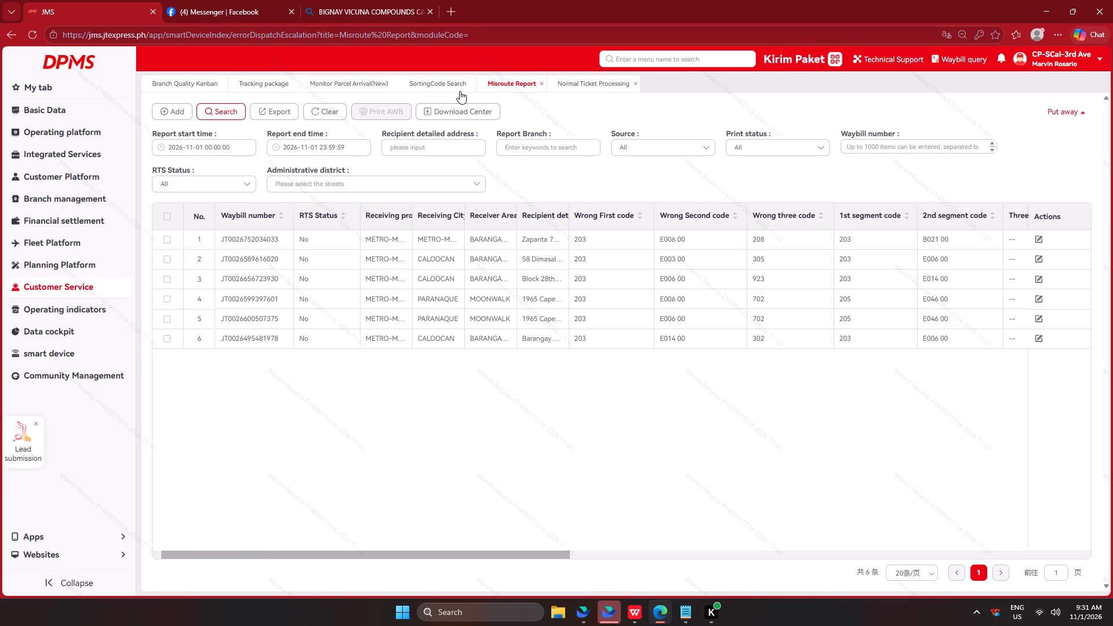
{"action": "left_click", "coordinate": [428, 82]}
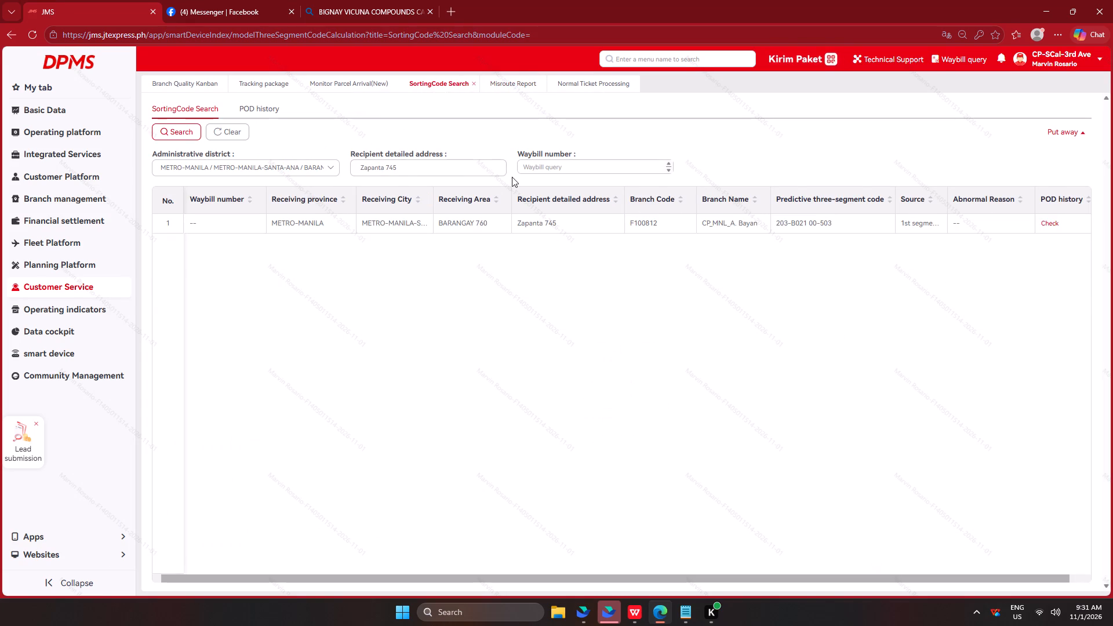
{"action": "left_click", "coordinate": [499, 169]}
{"action": "left_click", "coordinate": [334, 170]}
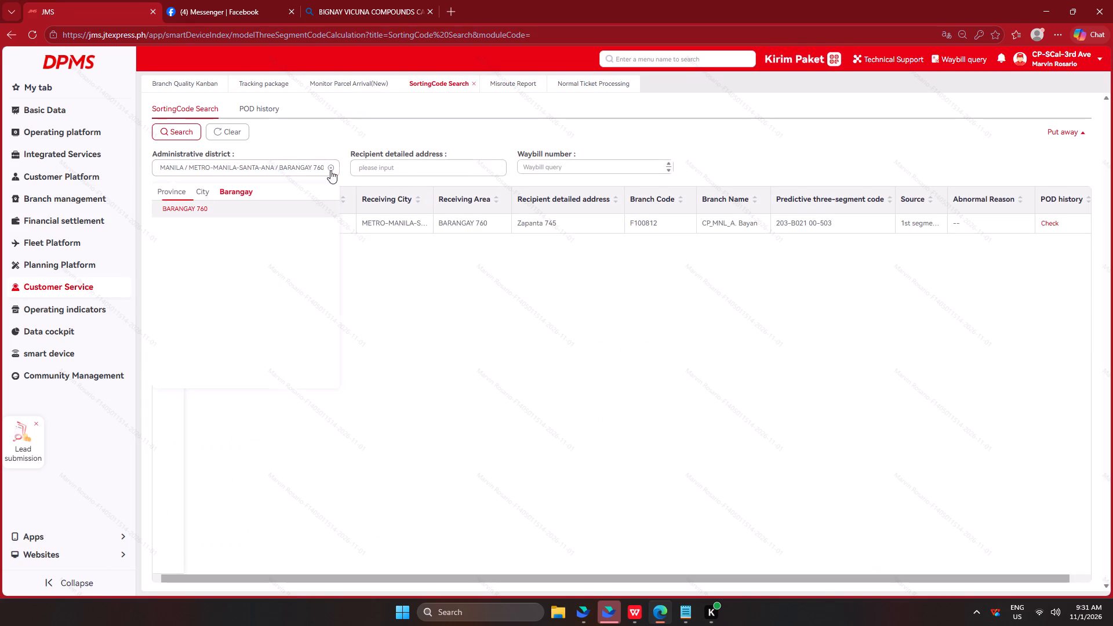
{"action": "left_click", "coordinate": [327, 167]}
{"action": "left_click", "coordinate": [294, 169]}
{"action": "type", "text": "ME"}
{"action": "left_click", "coordinate": [237, 208]}
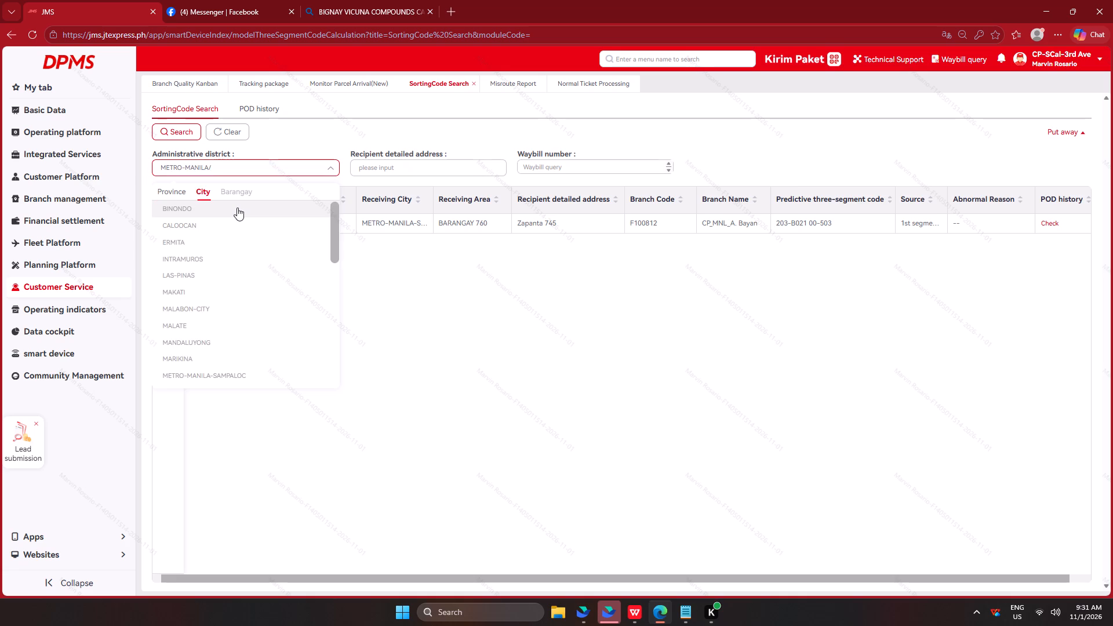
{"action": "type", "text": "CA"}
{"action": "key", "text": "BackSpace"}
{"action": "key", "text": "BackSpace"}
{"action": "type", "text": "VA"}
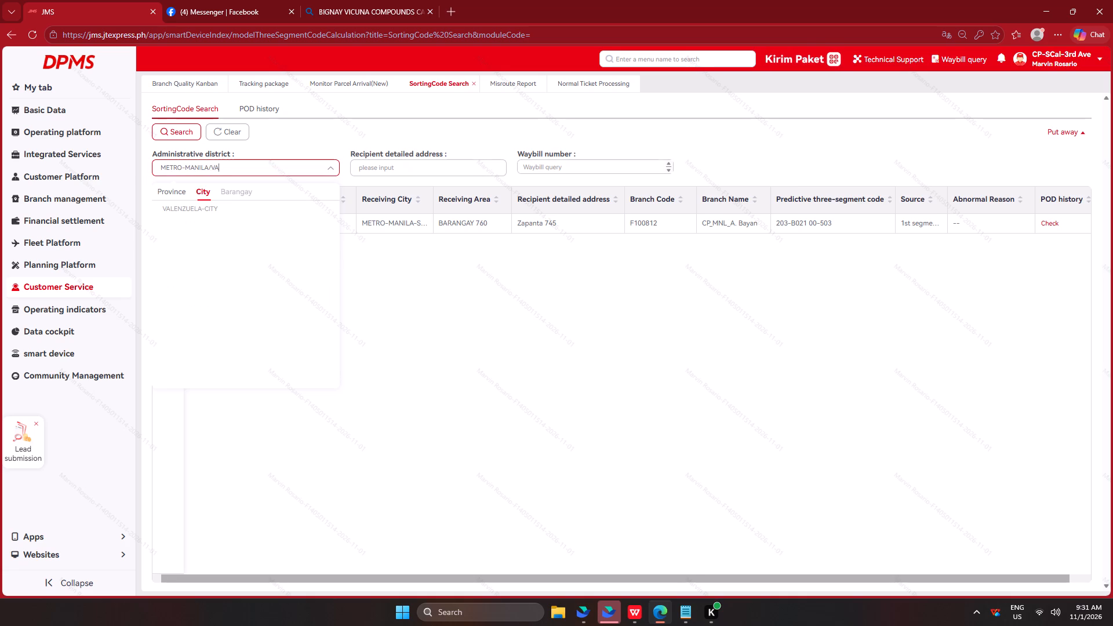
{"action": "left_click", "coordinate": [232, 209]}
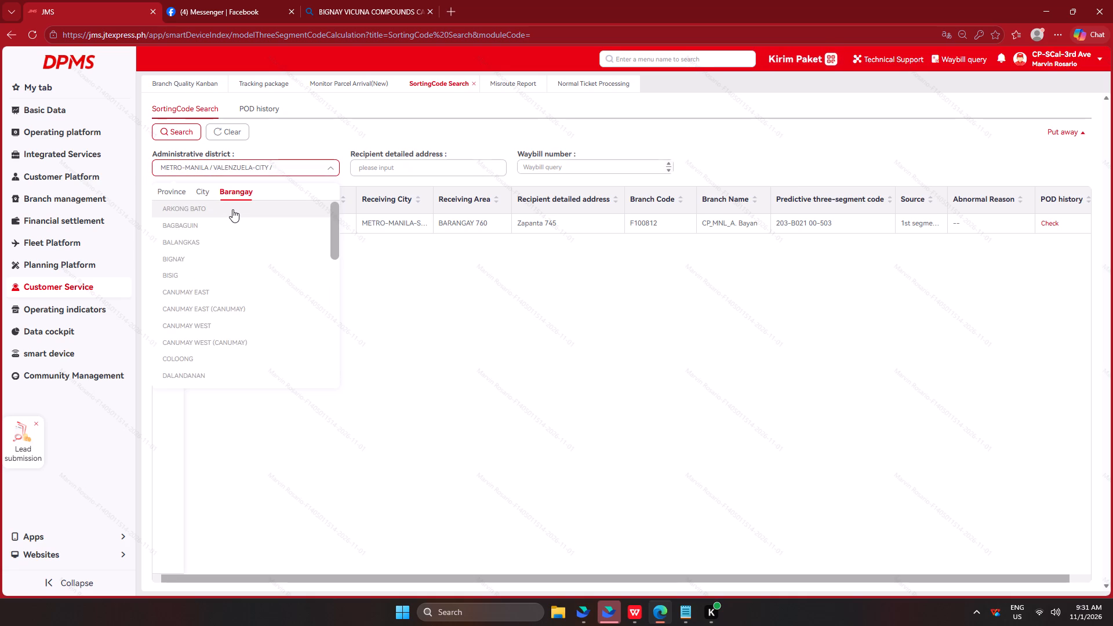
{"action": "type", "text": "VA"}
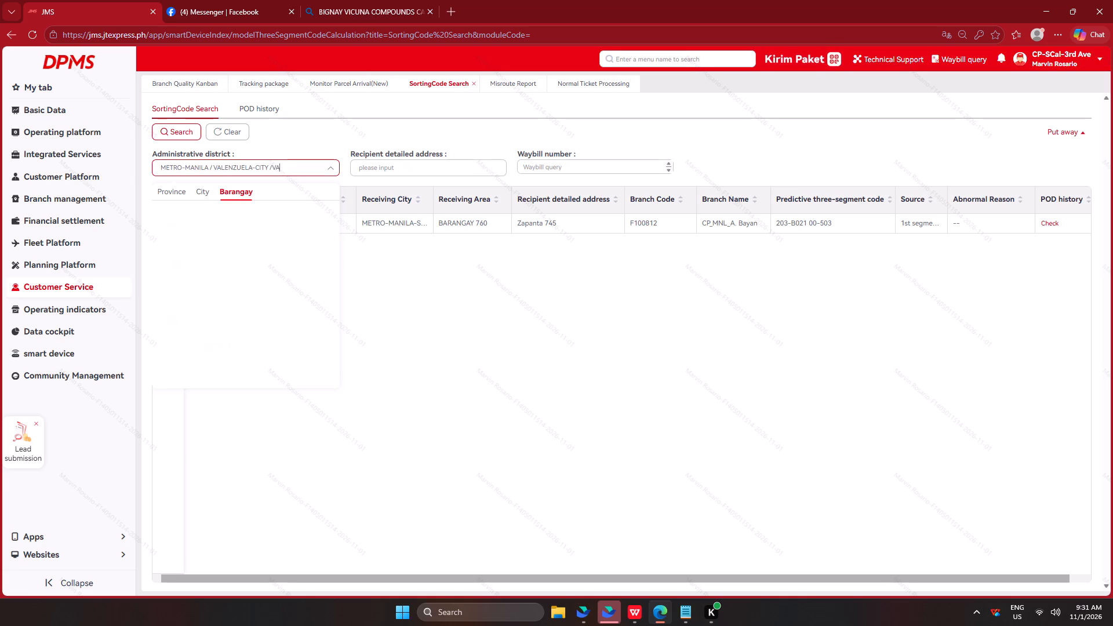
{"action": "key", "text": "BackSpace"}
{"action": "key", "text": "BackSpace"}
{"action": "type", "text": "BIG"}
{"action": "left_click", "coordinate": [191, 207]}
Copy VICUNA COMPOUND from the web search and run the JMS sorting-code search with it as the recipient detailed address.
{"action": "left_click", "coordinate": [378, 0]}
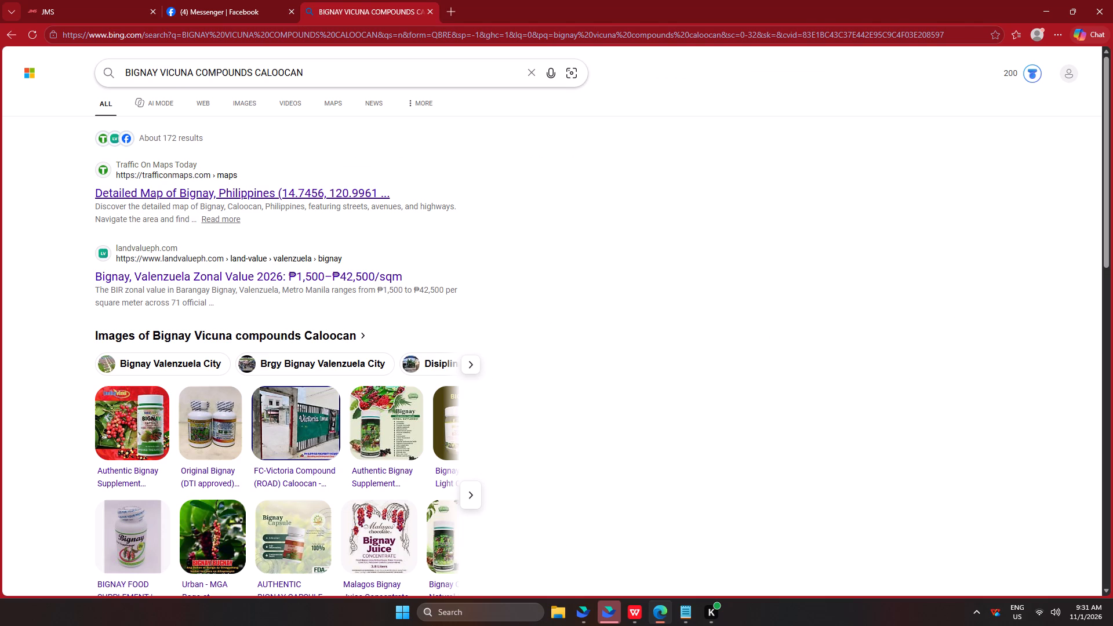
{"action": "left_click_drag", "start_coordinate": [246, 73], "coordinate": [157, 72]}
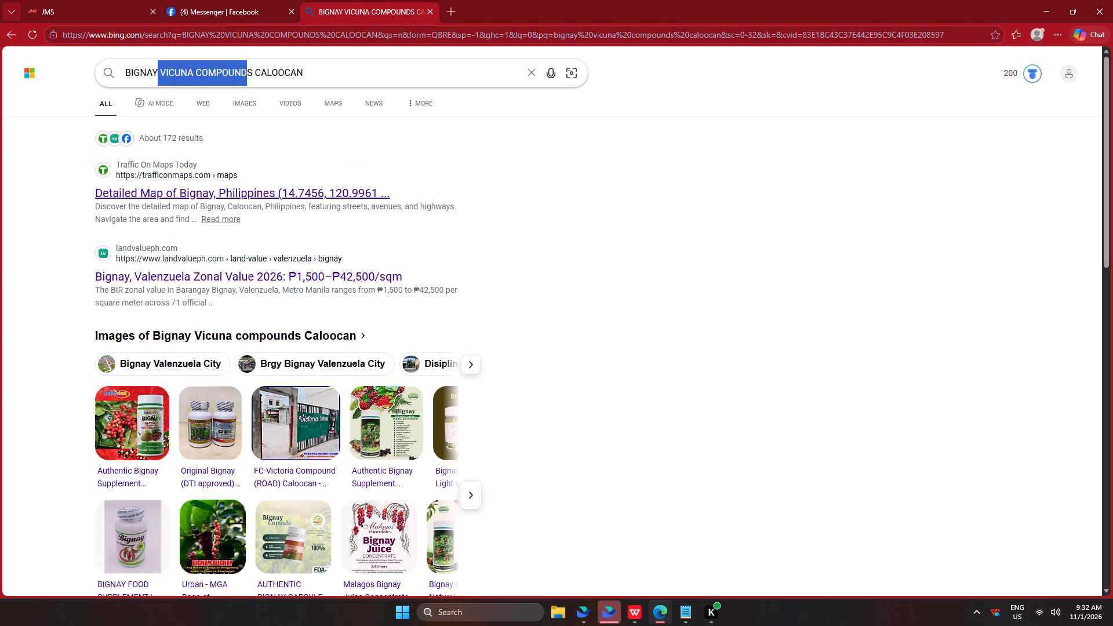
{"action": "left_click_drag", "start_coordinate": [157, 72], "coordinate": [161, 73]}
{"action": "key", "text": "ctrl+c"}
{"action": "key", "text": "ctrl+c"}
{"action": "key", "text": "ctrl+c"}
{"action": "key", "text": "ctrl+c"}
{"action": "left_click", "coordinate": [104, 0], "text": "ctrl"}
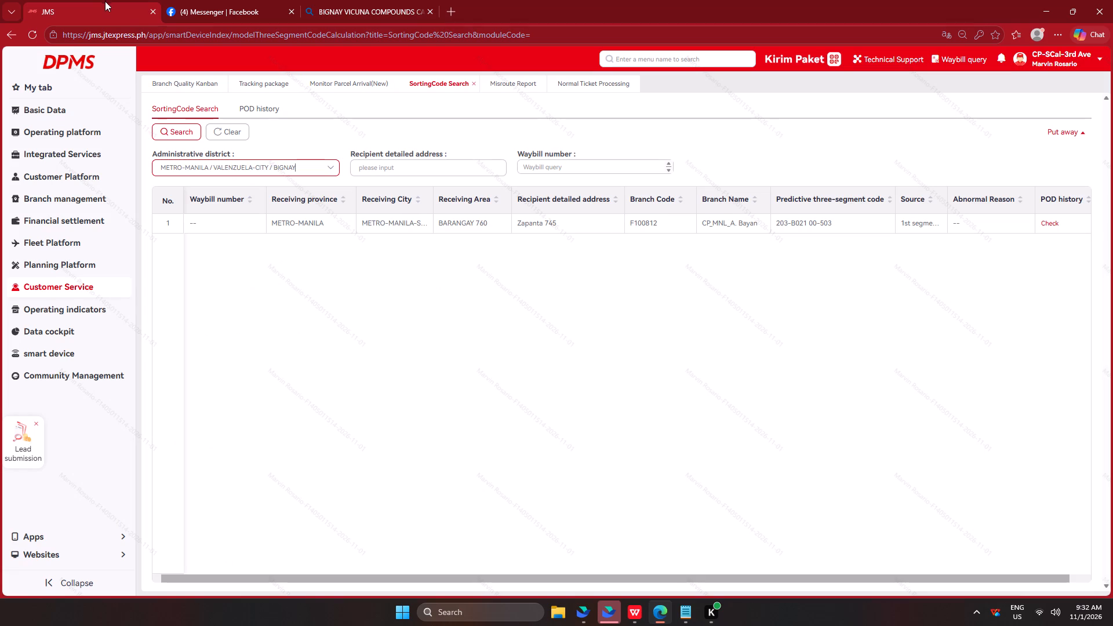
{"action": "left_click", "coordinate": [393, 166]}
{"action": "key", "text": "ctrl+v"}
{"action": "left_click", "coordinate": [185, 134]}
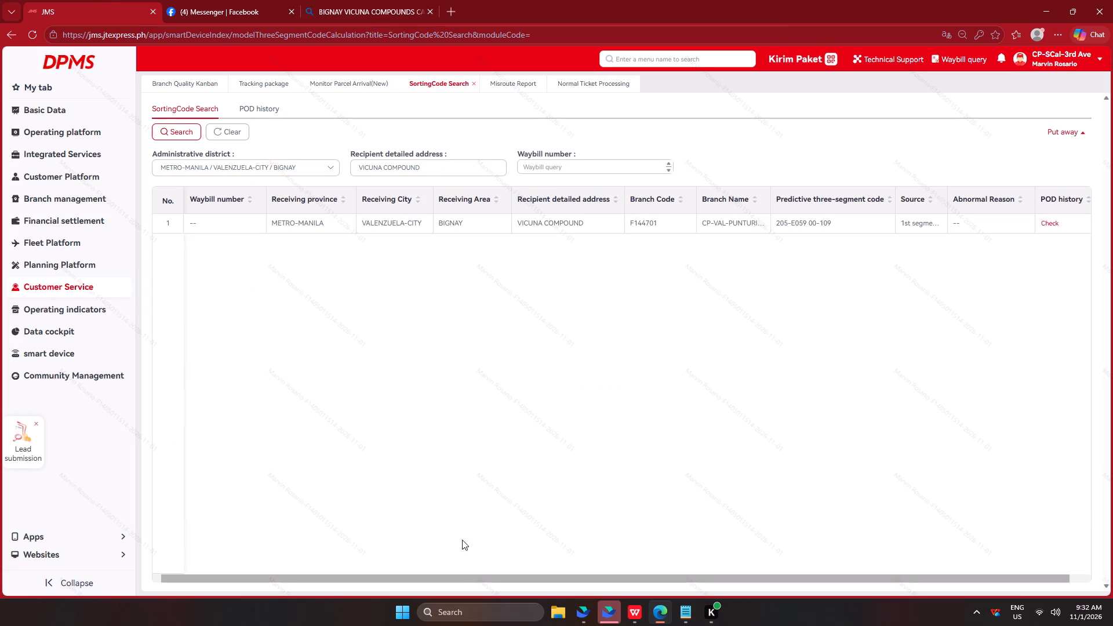
Check the POD history of the VICUNA COMPOUND result and return to the sorting-code search.
{"action": "left_click_drag", "start_coordinate": [458, 578], "coordinate": [814, 566]}
{"action": "left_click", "coordinate": [1032, 225]}
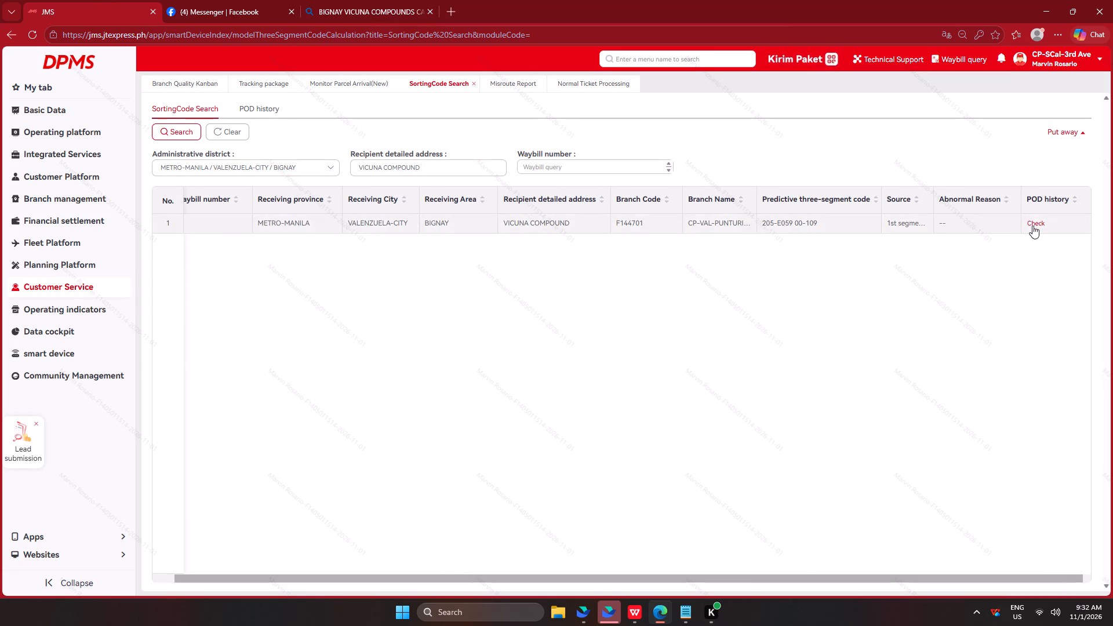
{"action": "left_click", "coordinate": [189, 114]}
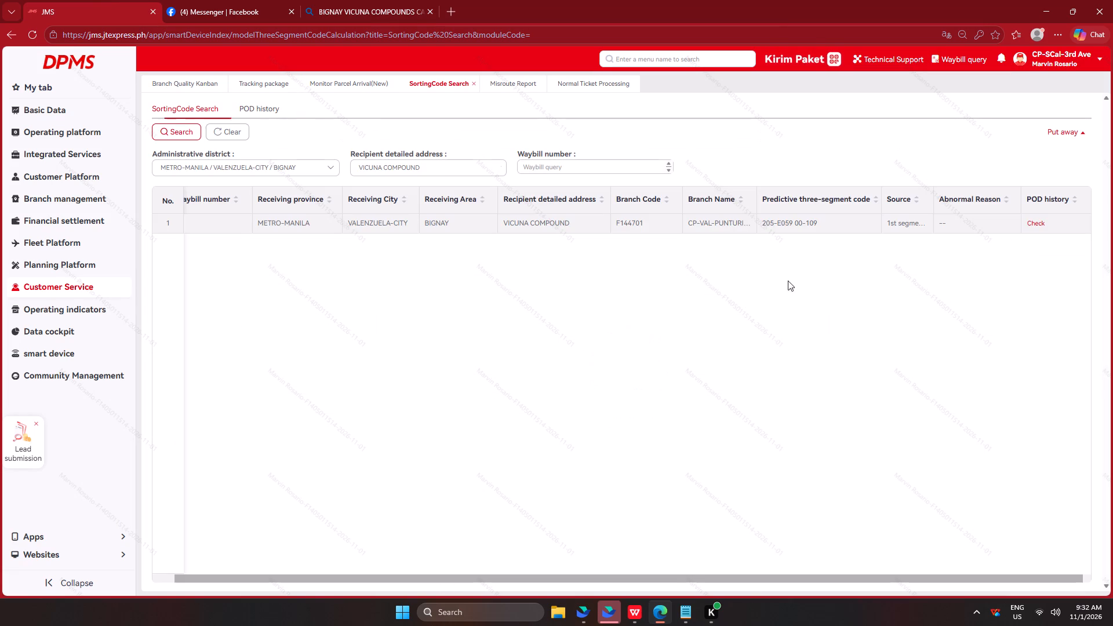
Copy the result's branch name and start a new misroute report with CP-VAL-PUNTURIN-DH as the correct branch.
{"action": "triple_click", "coordinate": [711, 223]}
{"action": "key", "text": "ctrl+c"}
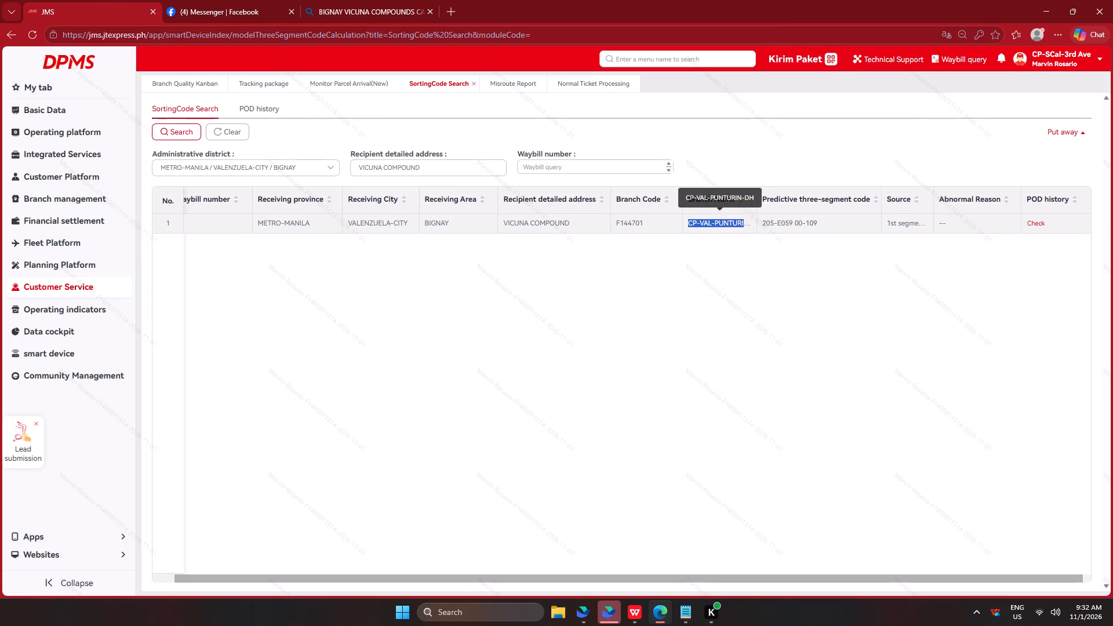
{"action": "key", "text": "ctrl+c"}
{"action": "key", "text": "ctrl+c"}
{"action": "key", "text": "ctrl+c"}
{"action": "key", "text": "ctrl+c"}
{"action": "key", "text": "ctrl+c"}
{"action": "key", "text": "ctrl+c"}
{"action": "key", "text": "ctrl+c"}
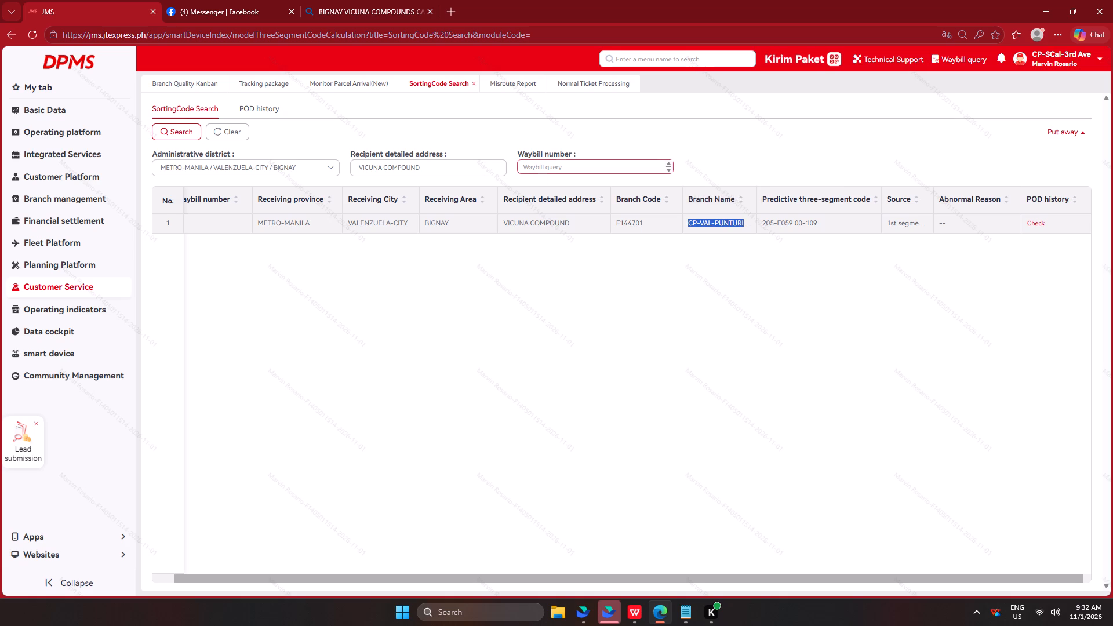
{"action": "key", "text": "ctrl+c"}
{"action": "key", "text": "ctrl+c"}
{"action": "key", "text": "ctrl+c"}
{"action": "key", "text": "ctrl+c"}
{"action": "left_click", "coordinate": [519, 83]}
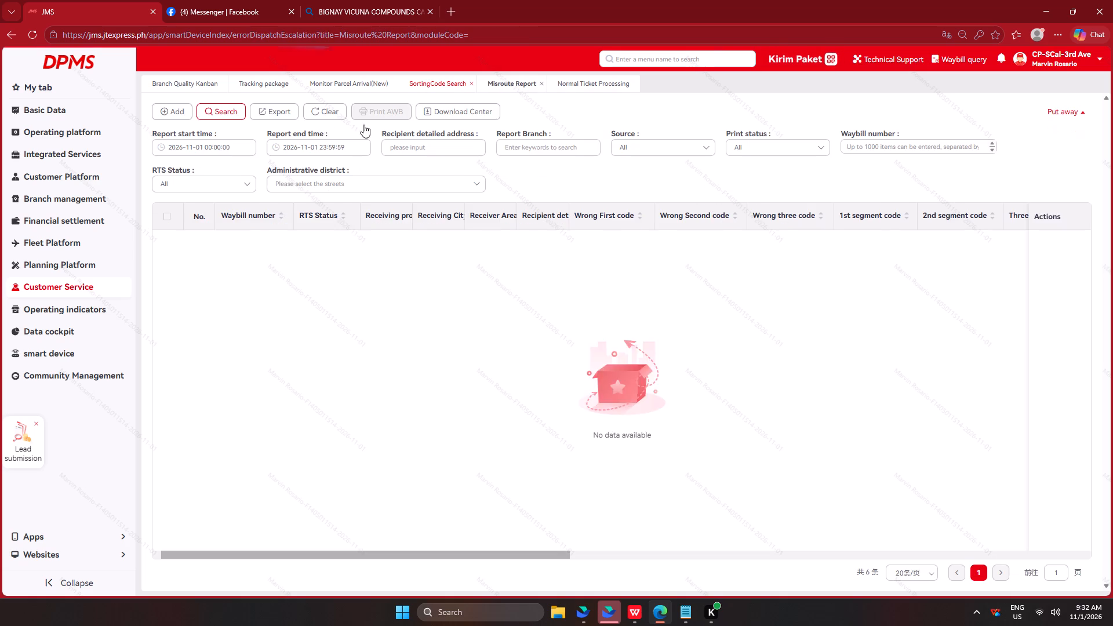
{"action": "left_click", "coordinate": [181, 112]}
{"action": "left_click", "coordinate": [497, 176]}
{"action": "key", "text": "ctrl+v"}
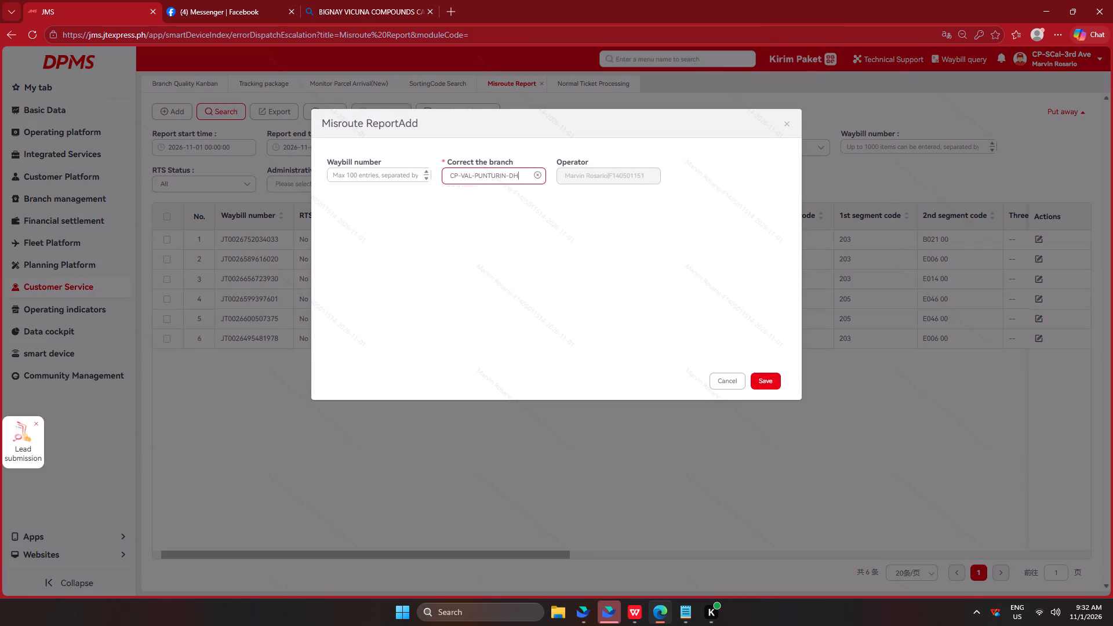
{"action": "left_click", "coordinate": [483, 196]}
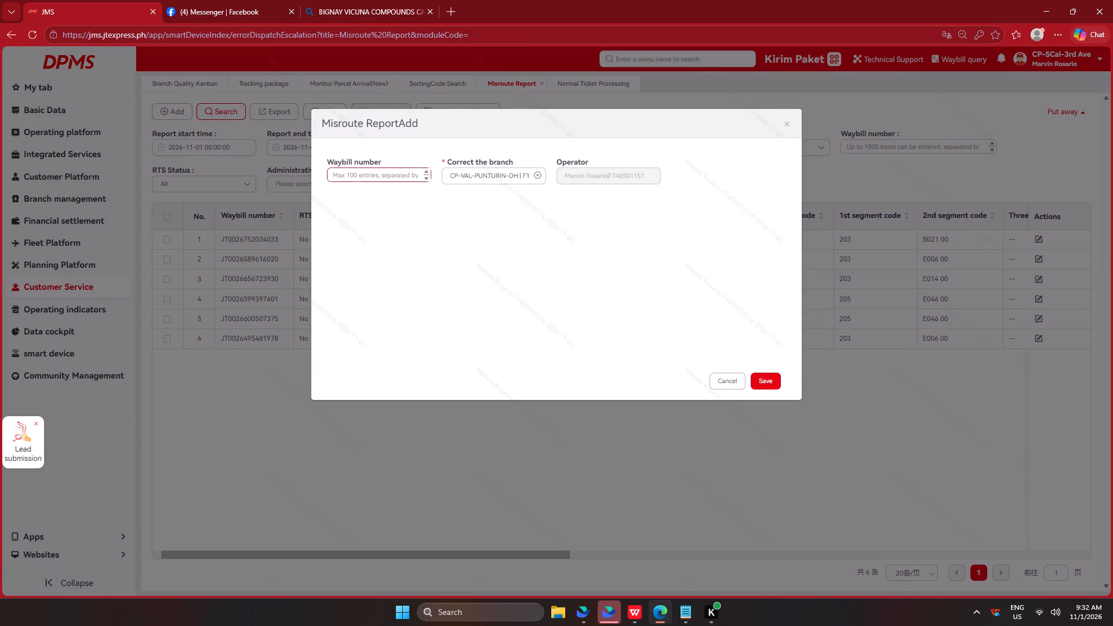
{"action": "left_click", "coordinate": [380, 170]}
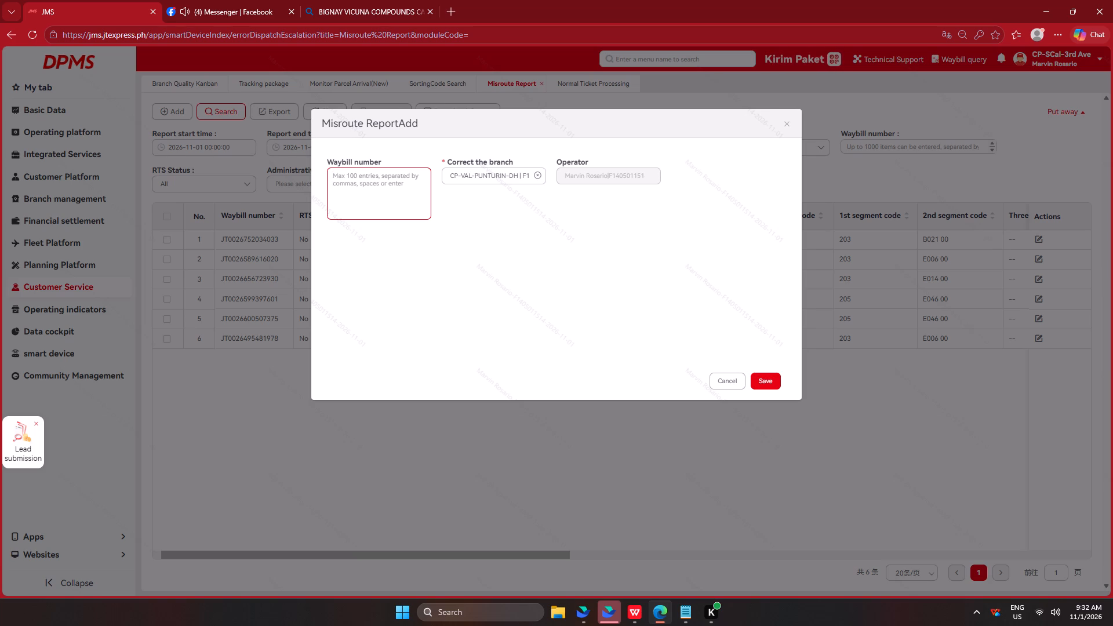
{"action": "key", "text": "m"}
{"action": "key", "text": "BackSpace"}
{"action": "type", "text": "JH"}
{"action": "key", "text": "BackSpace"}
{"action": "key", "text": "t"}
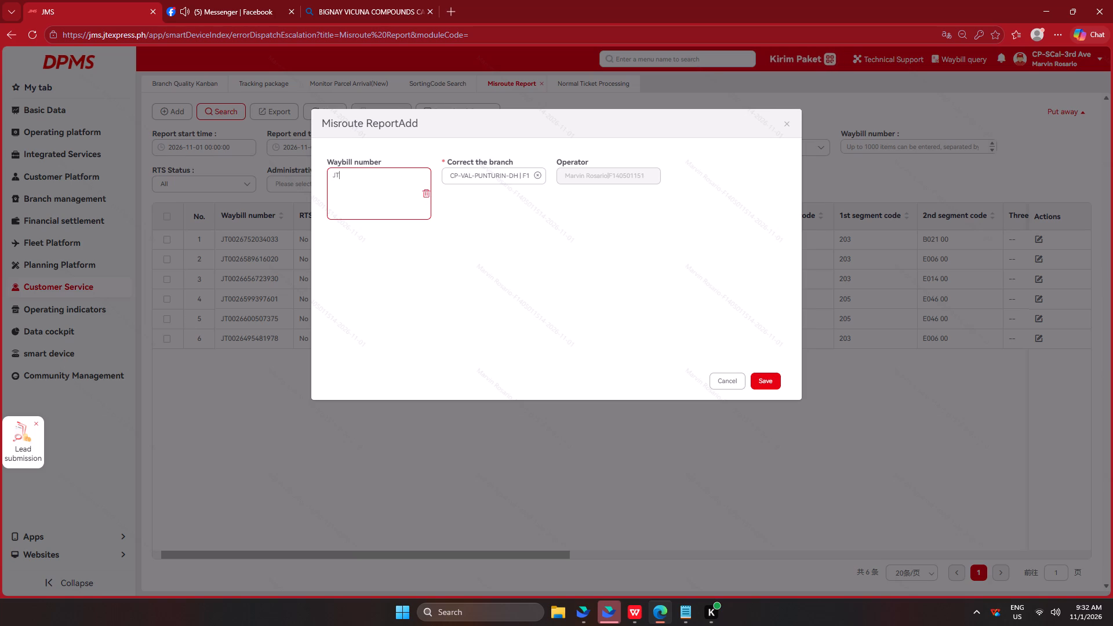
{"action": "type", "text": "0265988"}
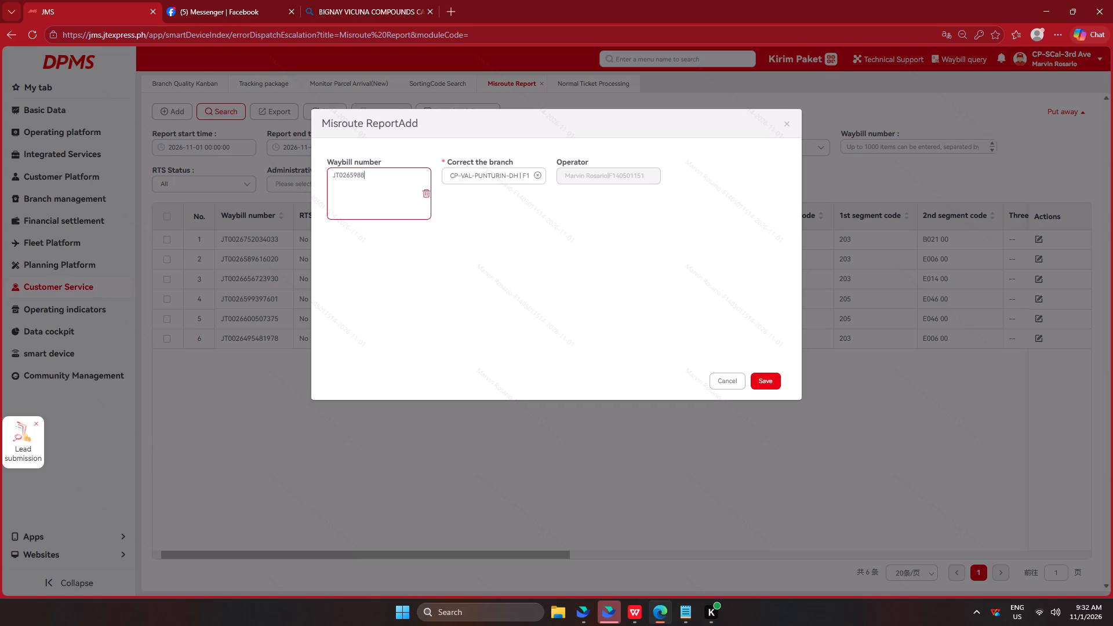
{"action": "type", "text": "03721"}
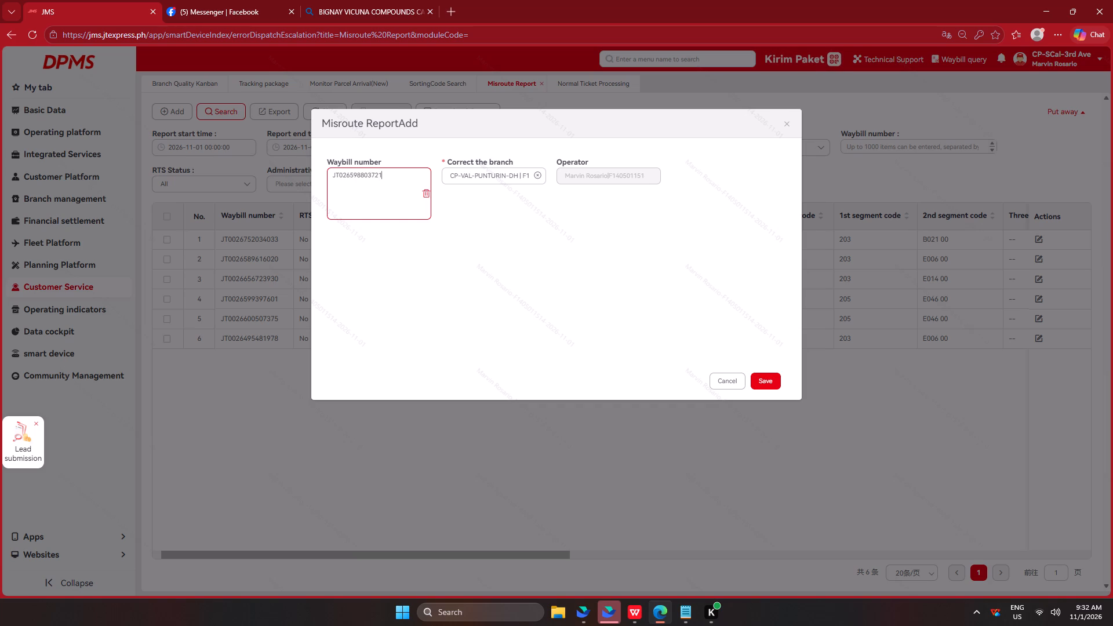
{"action": "left_click", "coordinate": [765, 378]}
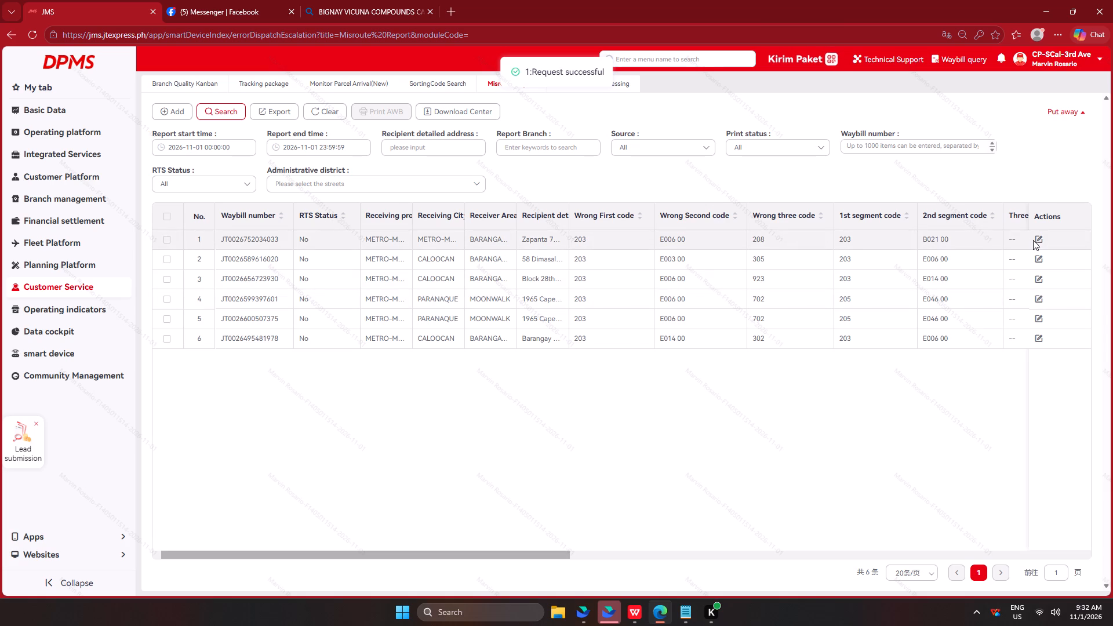
{"action": "left_click", "coordinate": [1036, 240]}
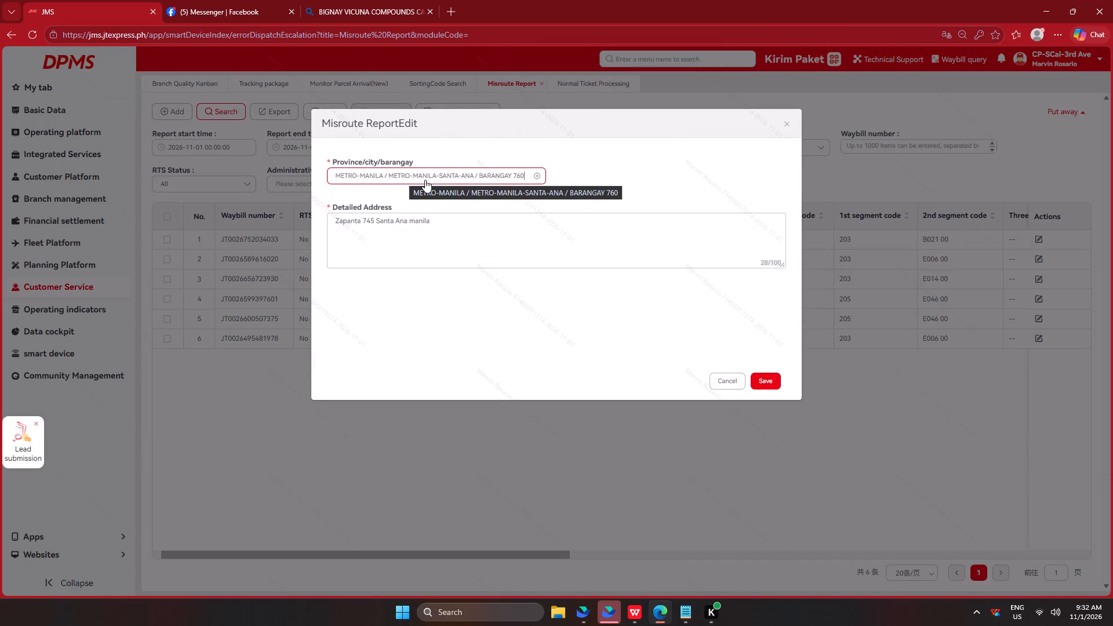
{"action": "key", "text": "Escape"}
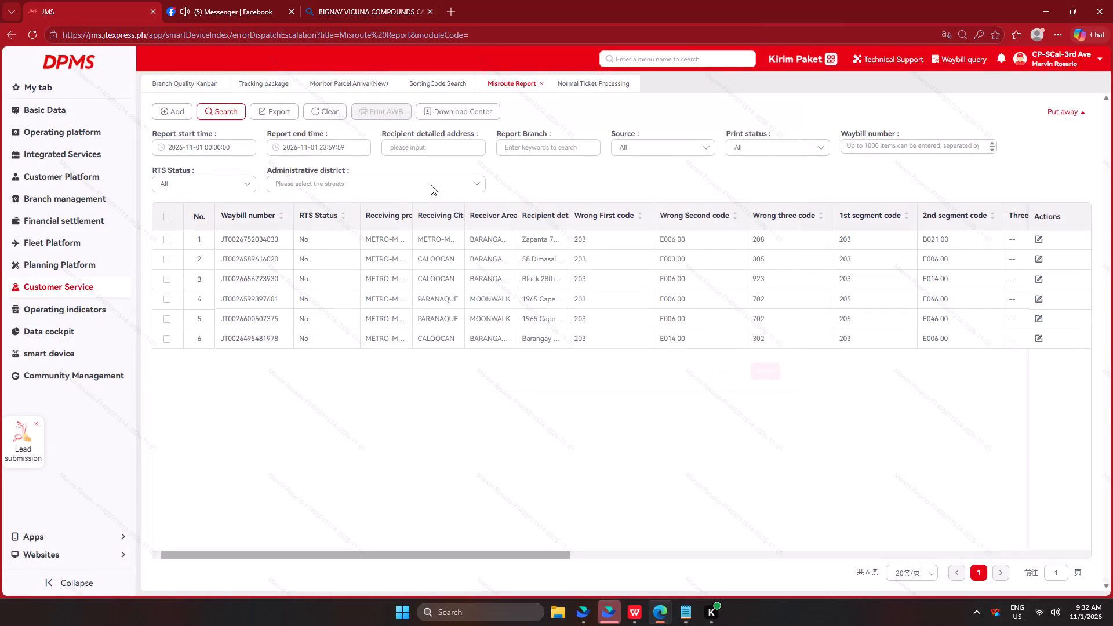
Refresh the list of misroute reports for 1 November 2026.
{"action": "left_click", "coordinate": [220, 113]}
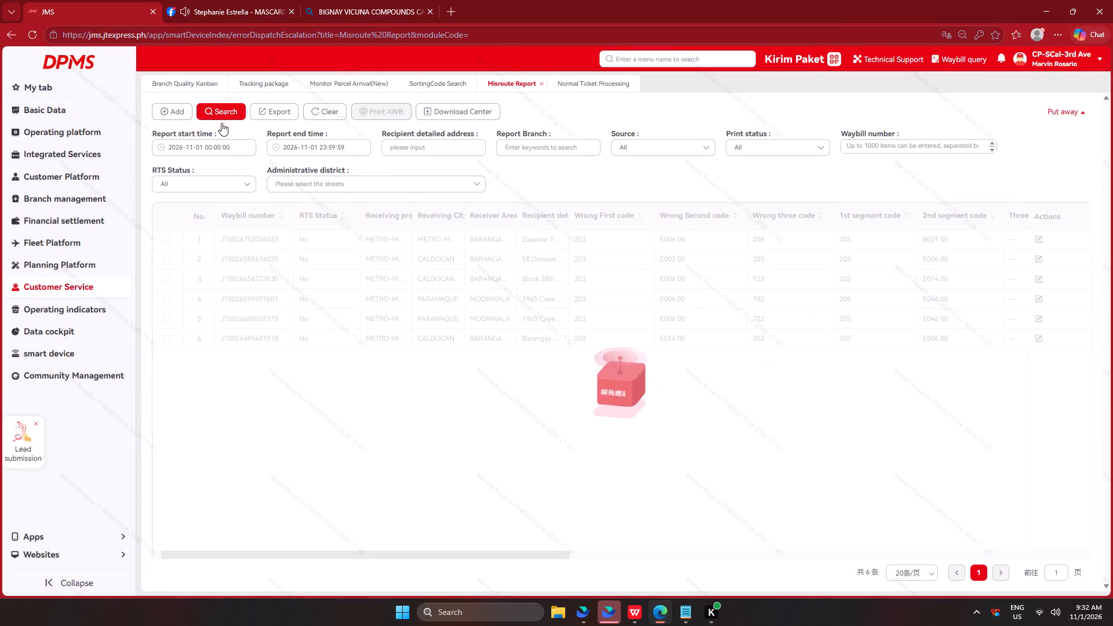
{"action": "left_click", "coordinate": [173, 113]}
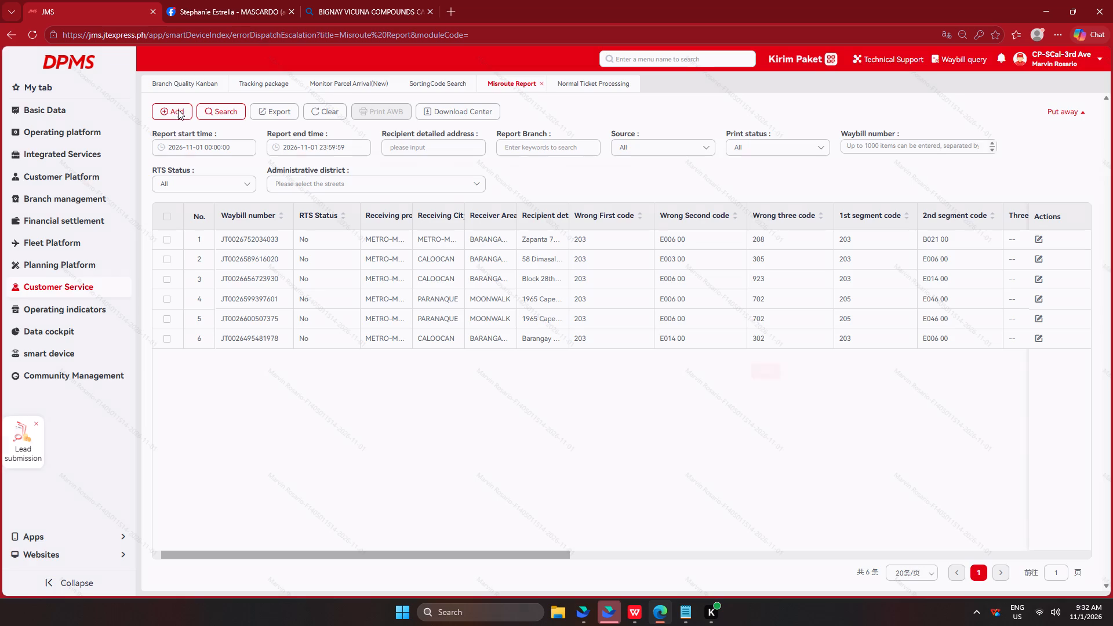
{"action": "left_click", "coordinate": [355, 178]}
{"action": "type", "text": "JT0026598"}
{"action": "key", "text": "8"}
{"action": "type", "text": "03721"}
{"action": "left_click", "coordinate": [482, 179]}
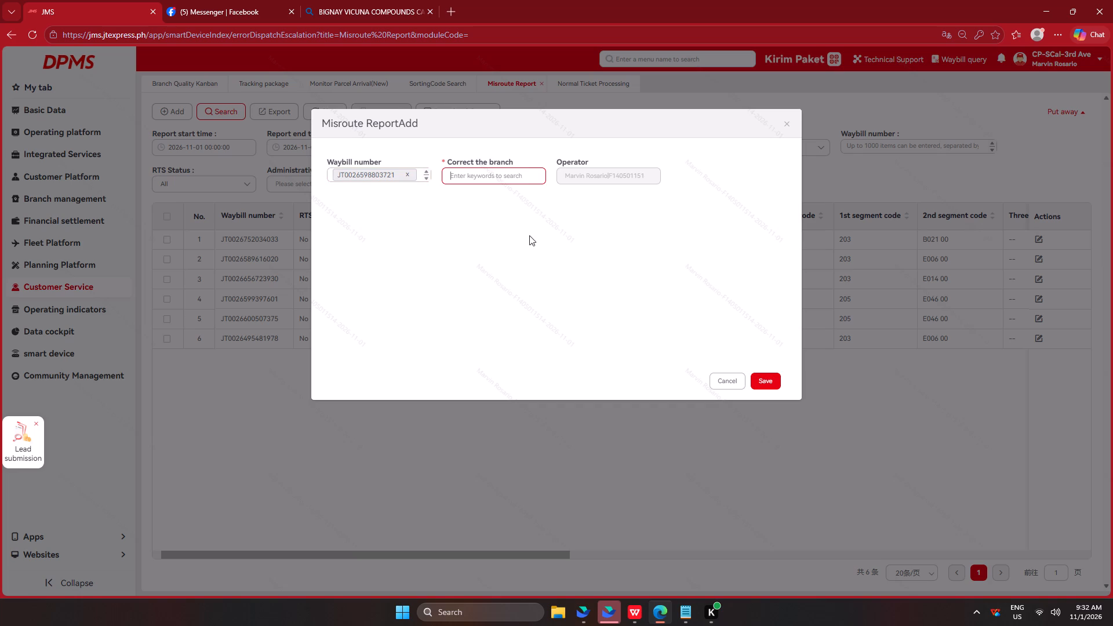
{"action": "key", "text": "ctrl+v"}
{"action": "left_click", "coordinate": [509, 193]}
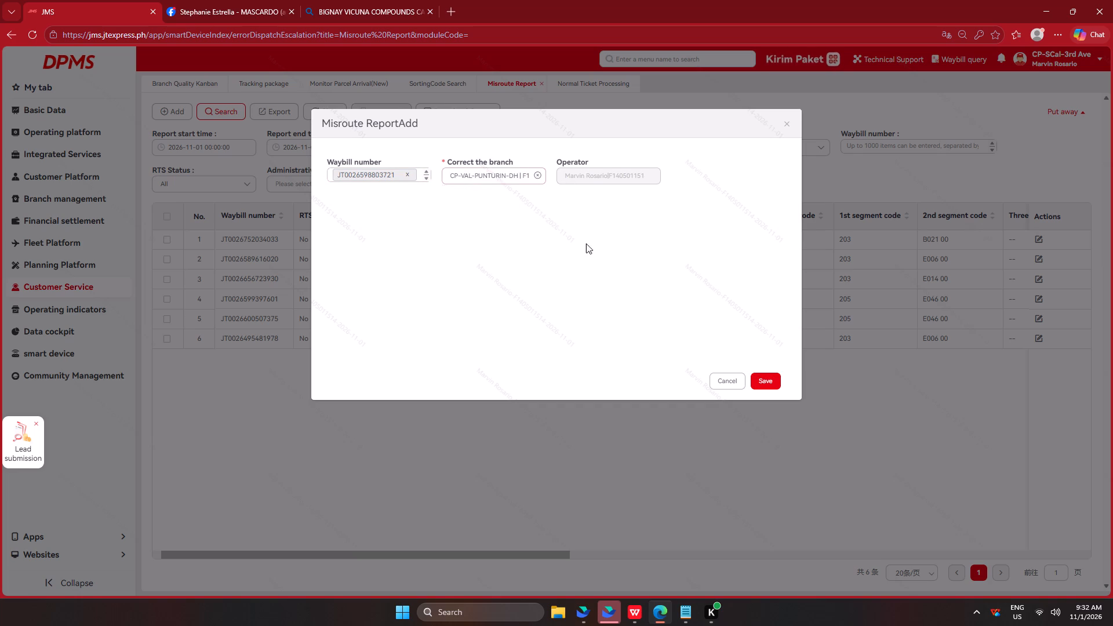
{"action": "left_click", "coordinate": [773, 384]}
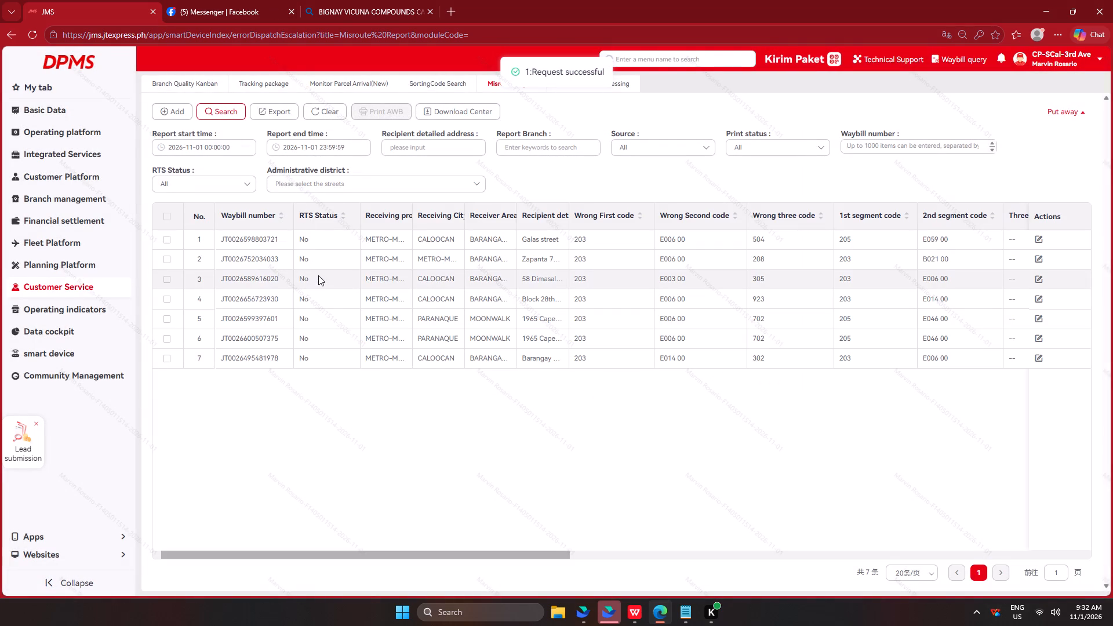
{"action": "left_click", "coordinate": [1038, 242]}
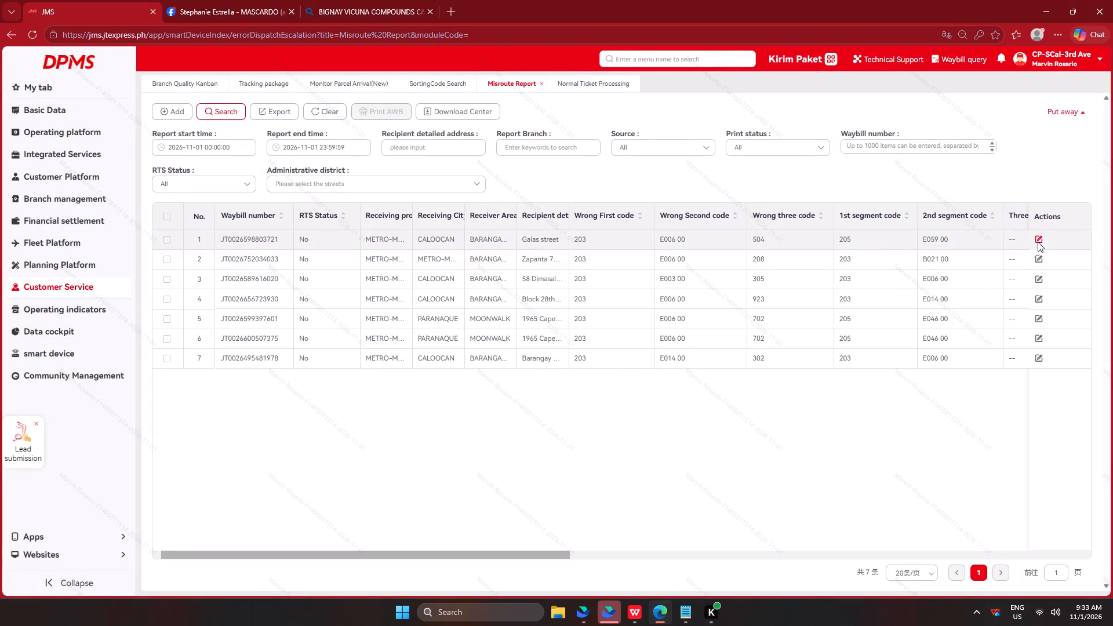
{"action": "left_click", "coordinate": [405, 176]}
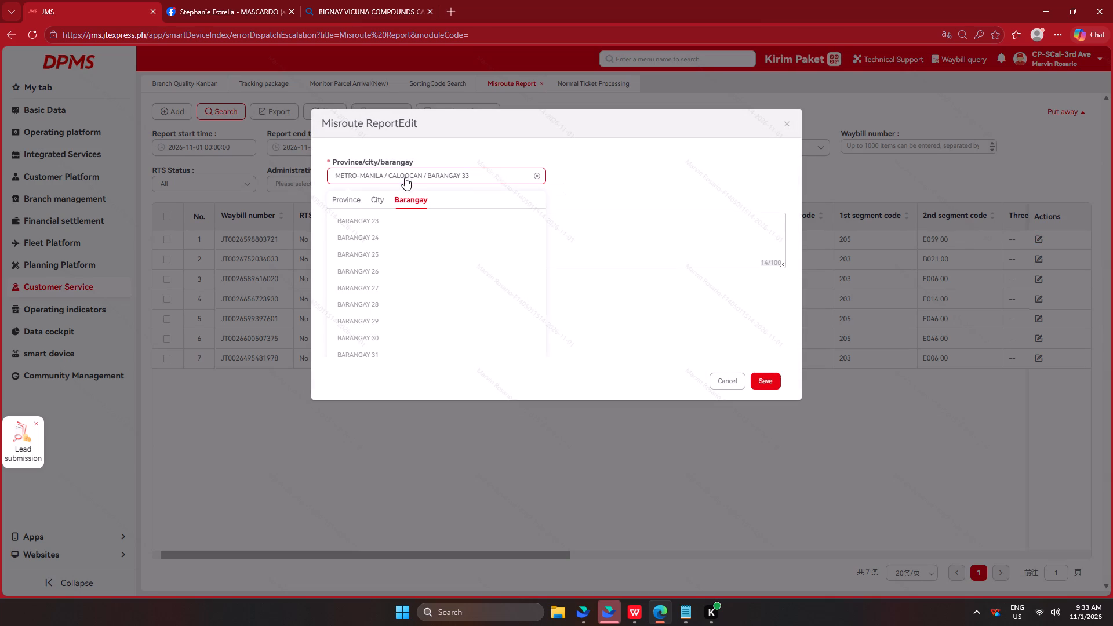
{"action": "left_click", "coordinate": [380, 201]}
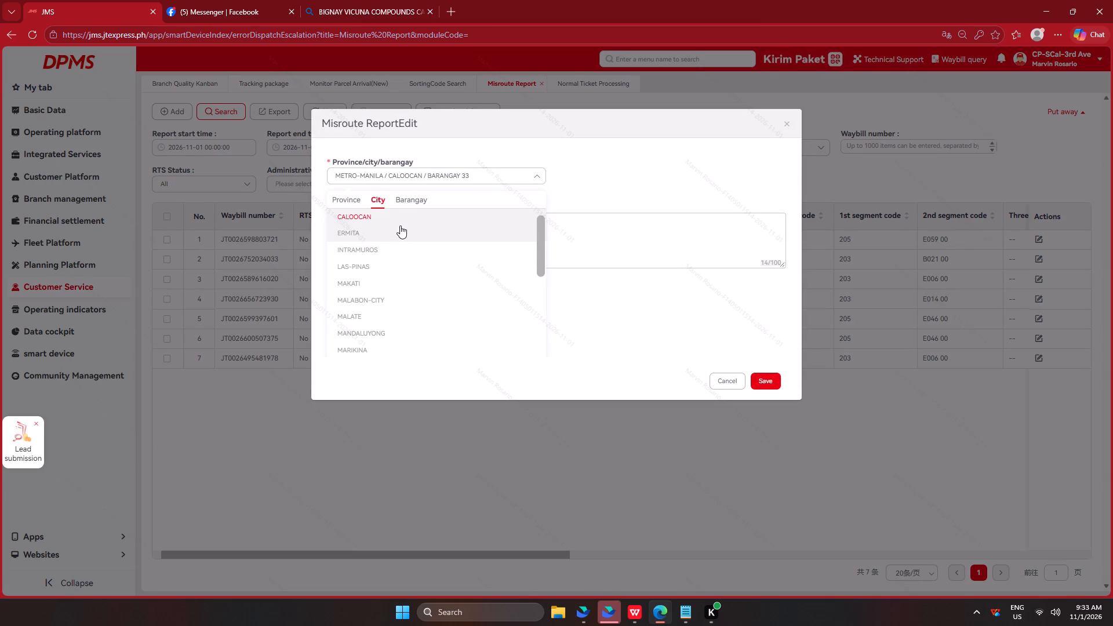
{"action": "left_click", "coordinate": [539, 177]}
{"action": "left_click", "coordinate": [479, 177]}
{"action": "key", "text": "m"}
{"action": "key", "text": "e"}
{"action": "key", "text": "BackSpace"}
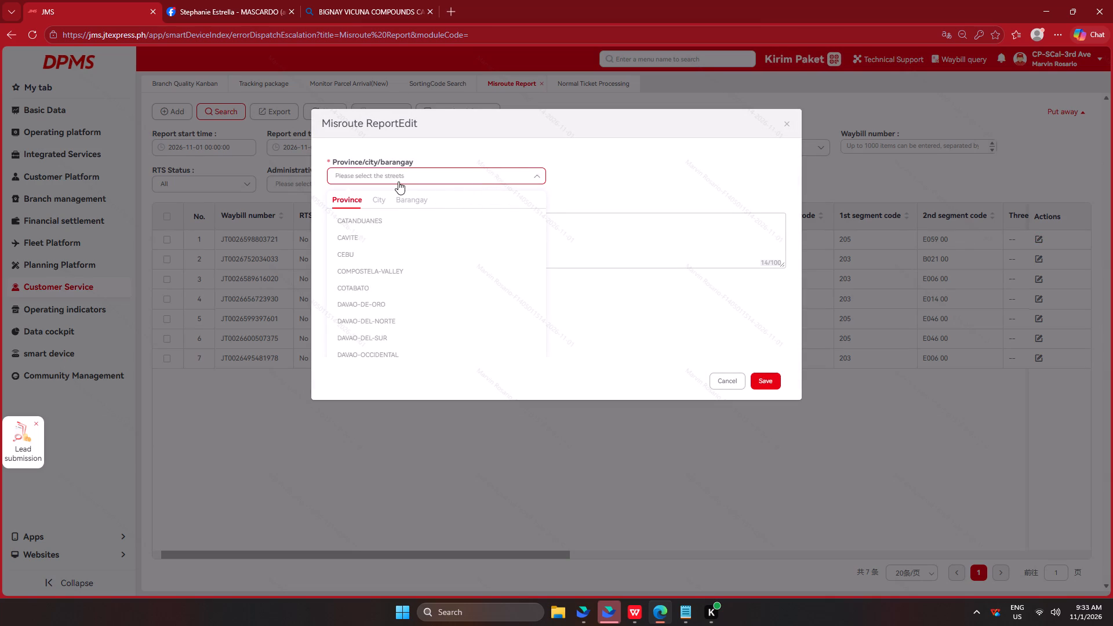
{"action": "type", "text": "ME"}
{"action": "left_click", "coordinate": [393, 222]}
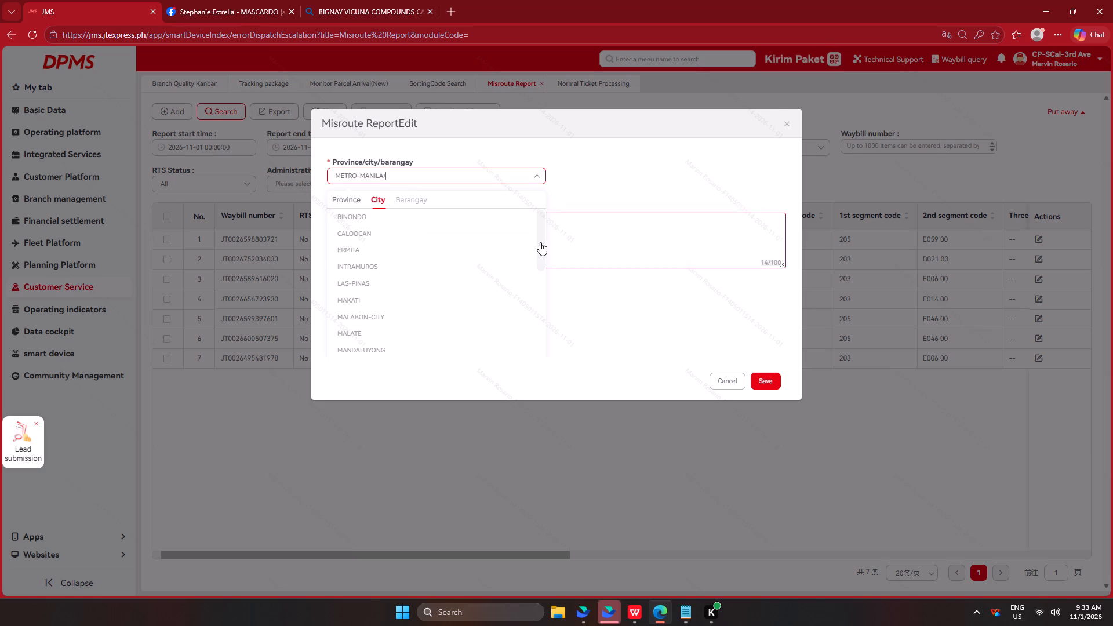
Look through the METRO-MANILA city list for the recipient's city, also trying to filter it by VA.
{"action": "left_click_drag", "start_coordinate": [539, 244], "coordinate": [539, 279]}
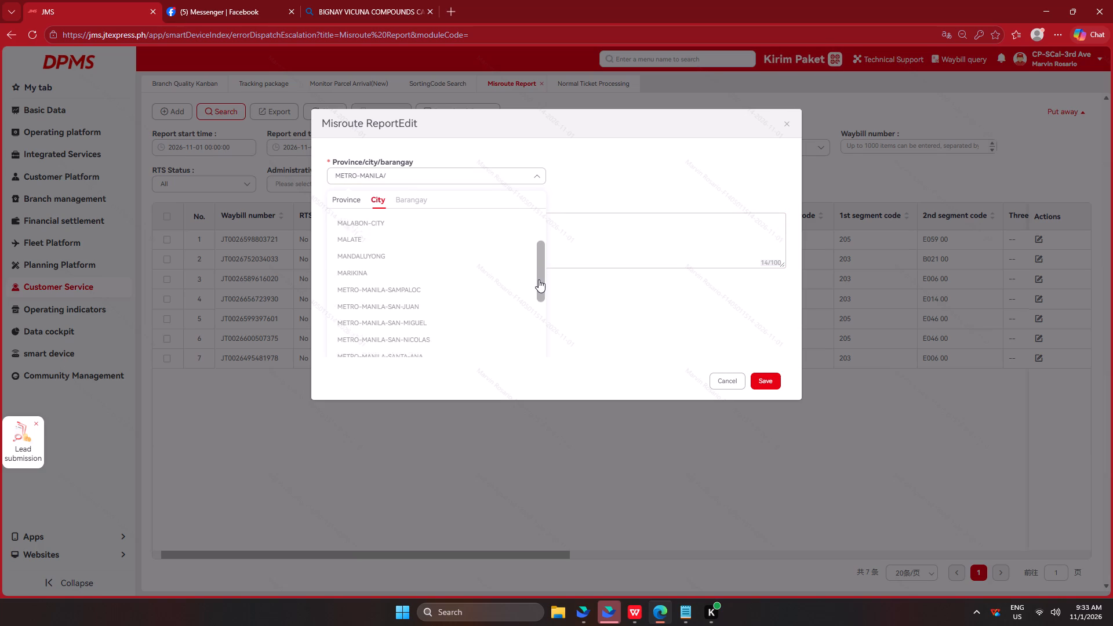
{"action": "left_click_drag", "start_coordinate": [539, 279], "coordinate": [540, 220]}
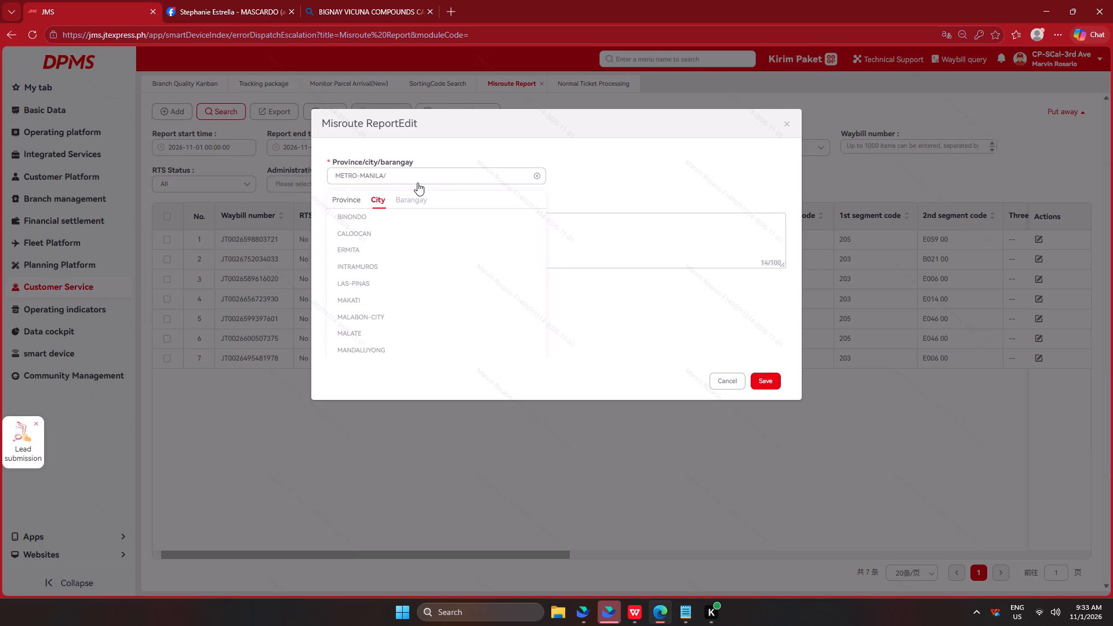
{"action": "left_click", "coordinate": [420, 177]}
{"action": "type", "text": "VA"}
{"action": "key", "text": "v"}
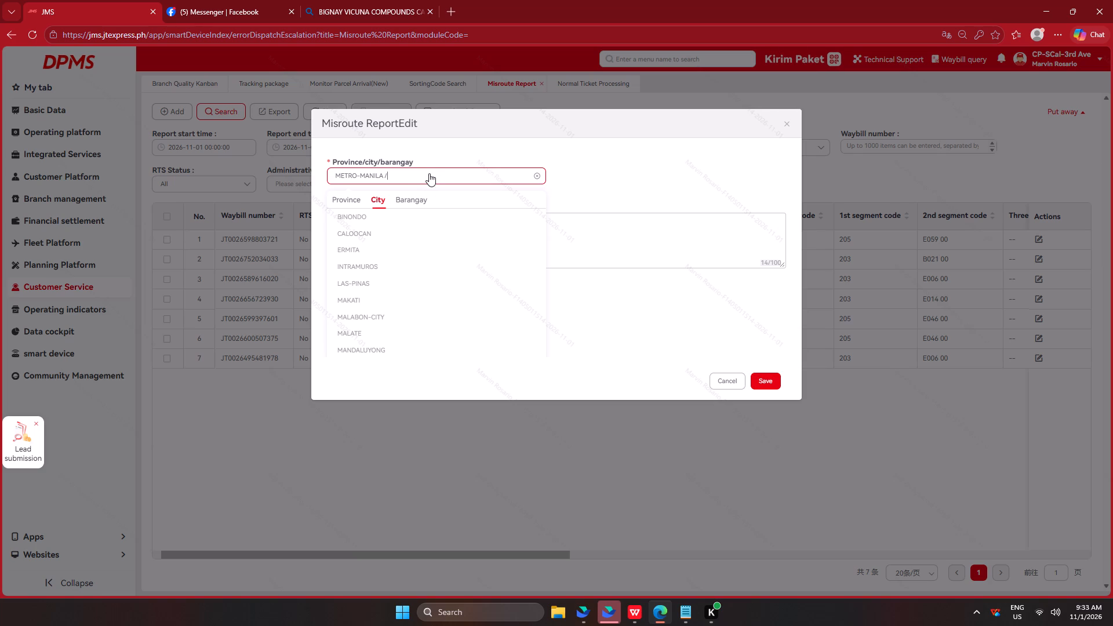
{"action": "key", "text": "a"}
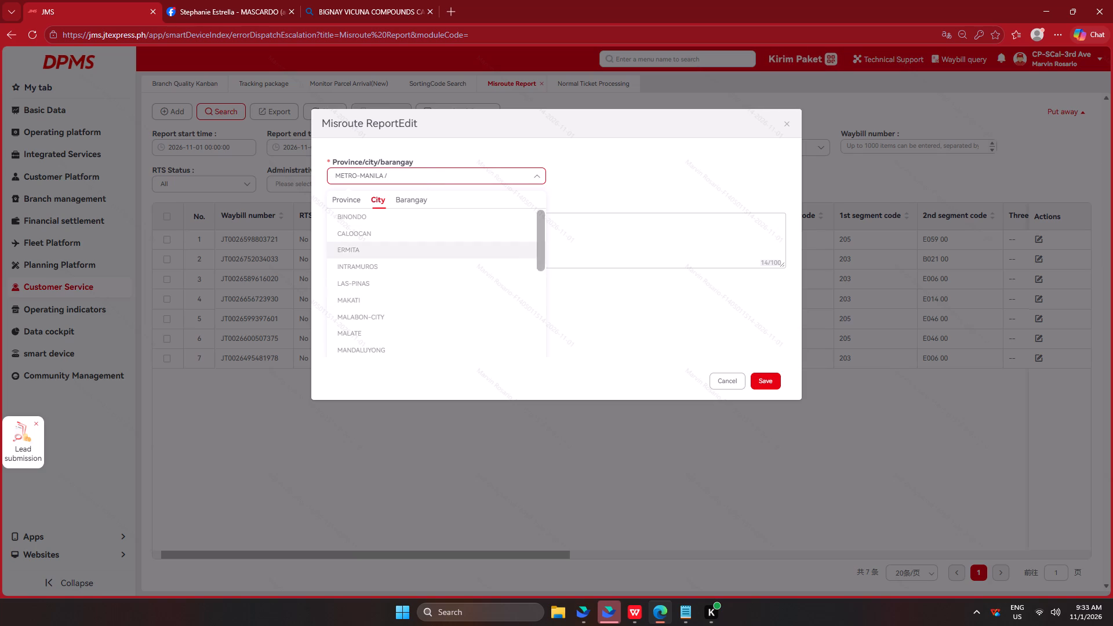
{"action": "left_click_drag", "start_coordinate": [543, 250], "coordinate": [543, 288]}
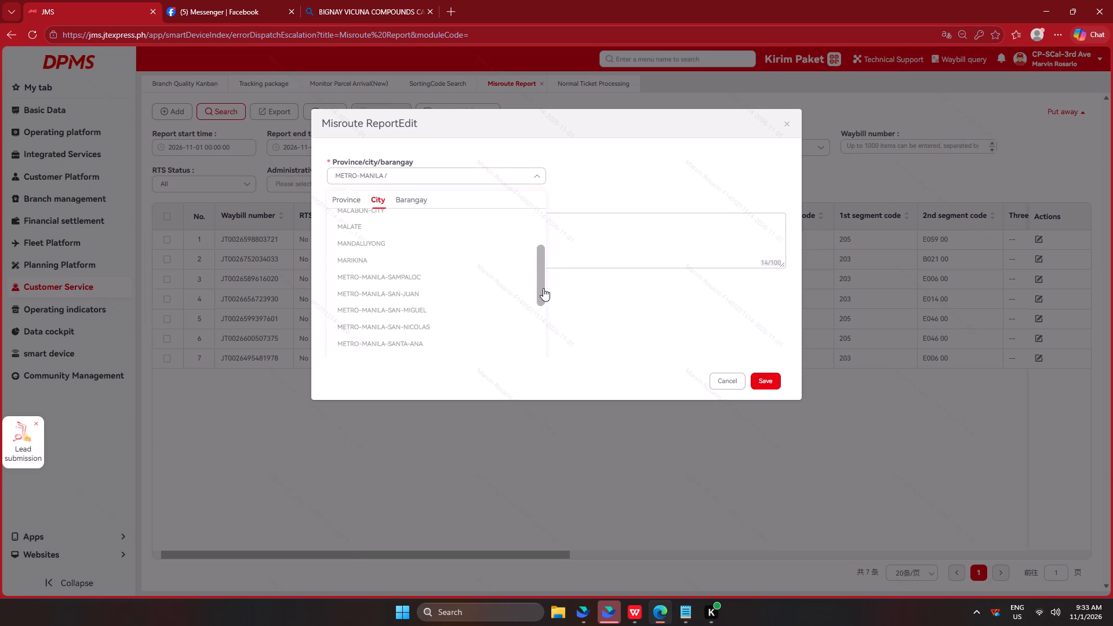
{"action": "left_click_drag", "start_coordinate": [543, 288], "coordinate": [540, 336]}
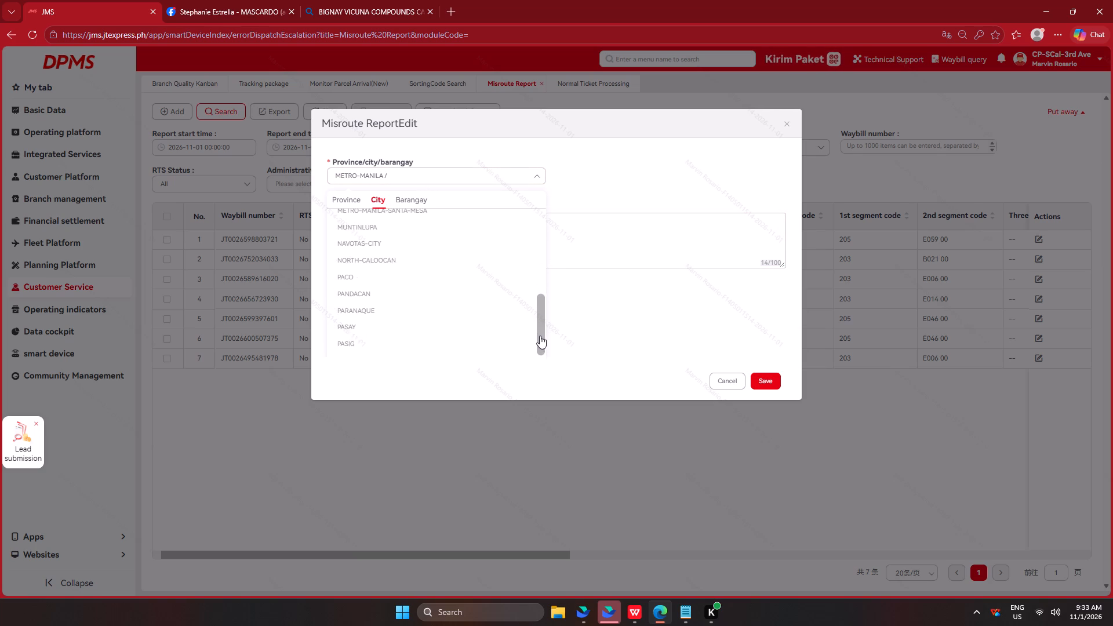
{"action": "left_click_drag", "start_coordinate": [540, 336], "coordinate": [539, 392]}
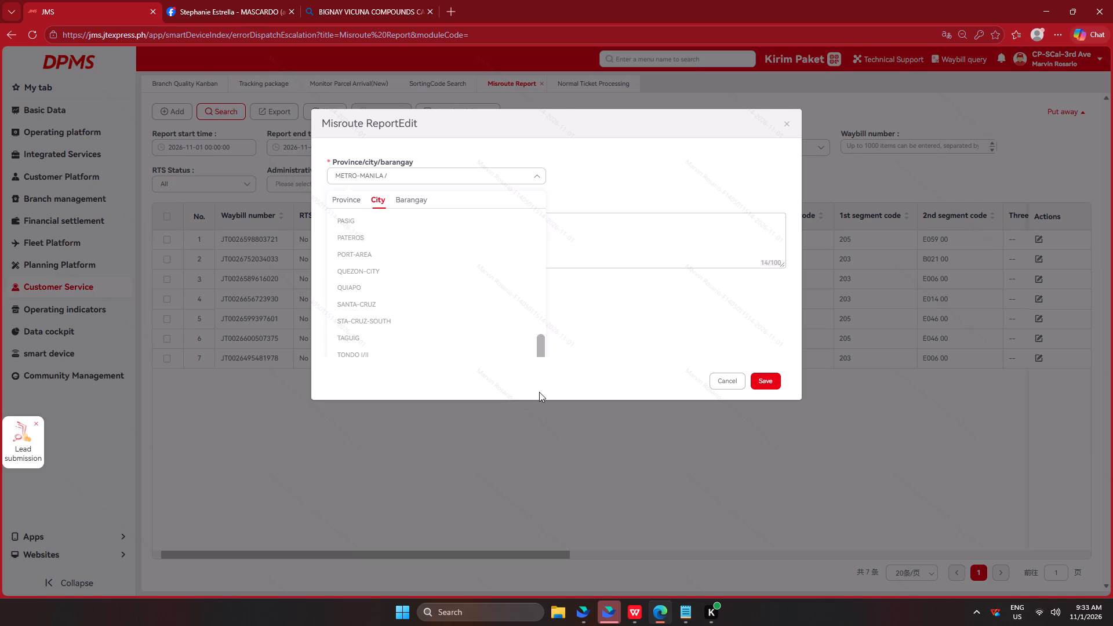
{"action": "left_click_drag", "start_coordinate": [539, 392], "coordinate": [548, 231]}
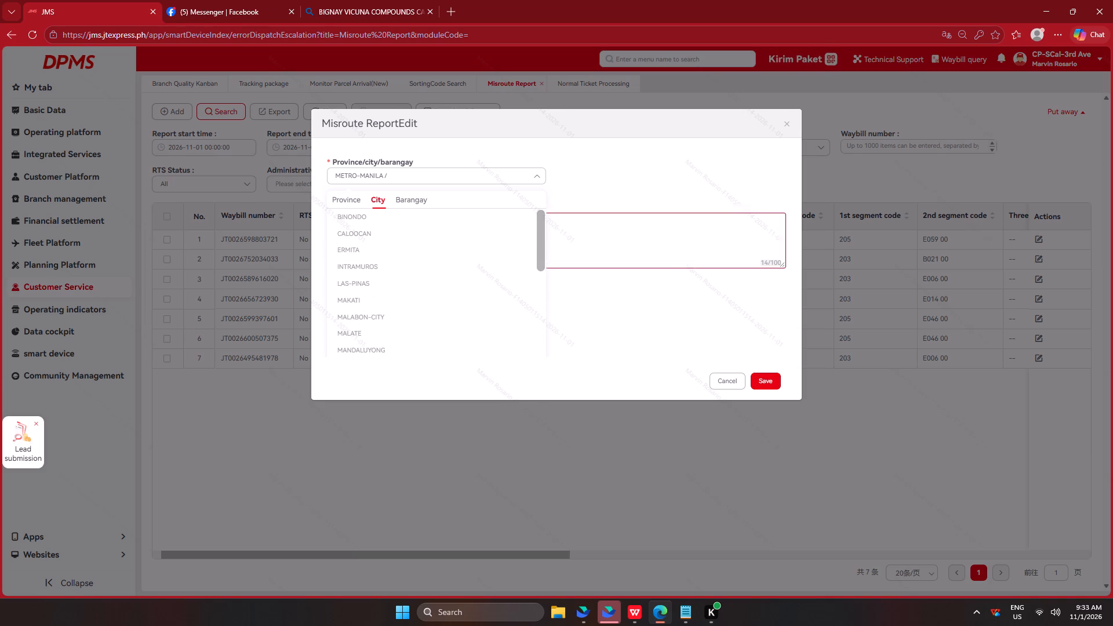
{"action": "left_click_drag", "start_coordinate": [548, 231], "coordinate": [549, 204]}
{"action": "left_click_drag", "start_coordinate": [540, 238], "coordinate": [541, 248]}
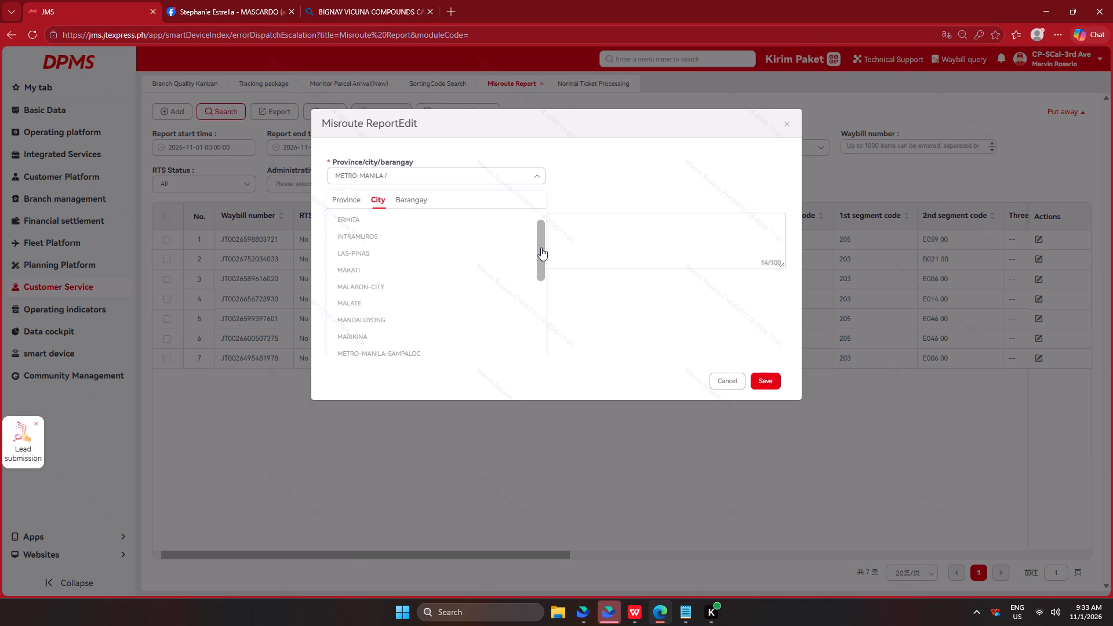
{"action": "left_click_drag", "start_coordinate": [541, 248], "coordinate": [541, 249]}
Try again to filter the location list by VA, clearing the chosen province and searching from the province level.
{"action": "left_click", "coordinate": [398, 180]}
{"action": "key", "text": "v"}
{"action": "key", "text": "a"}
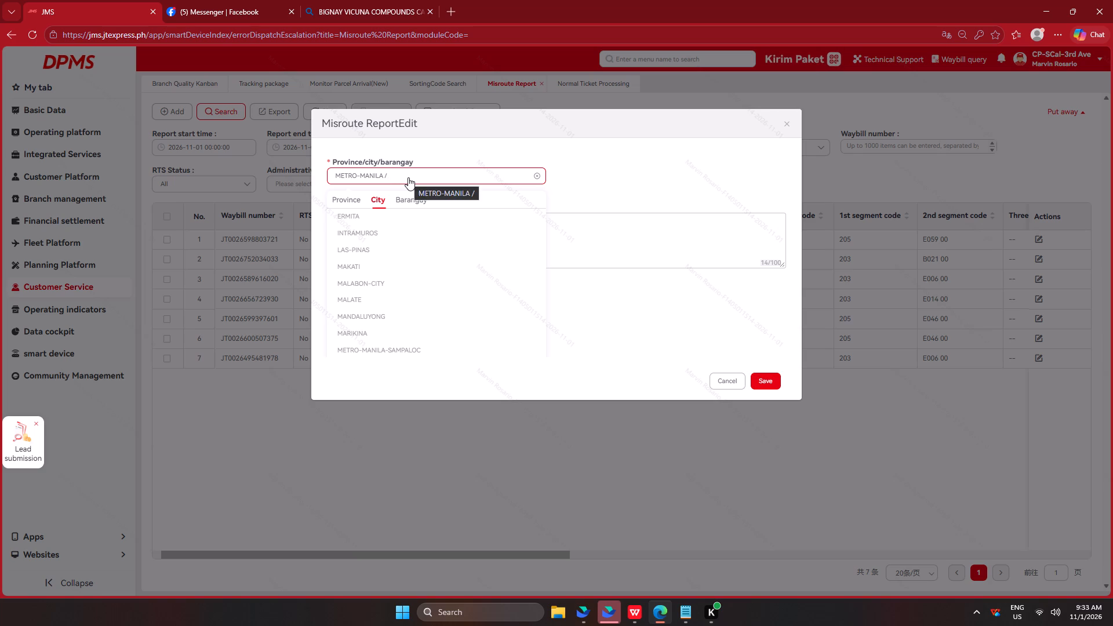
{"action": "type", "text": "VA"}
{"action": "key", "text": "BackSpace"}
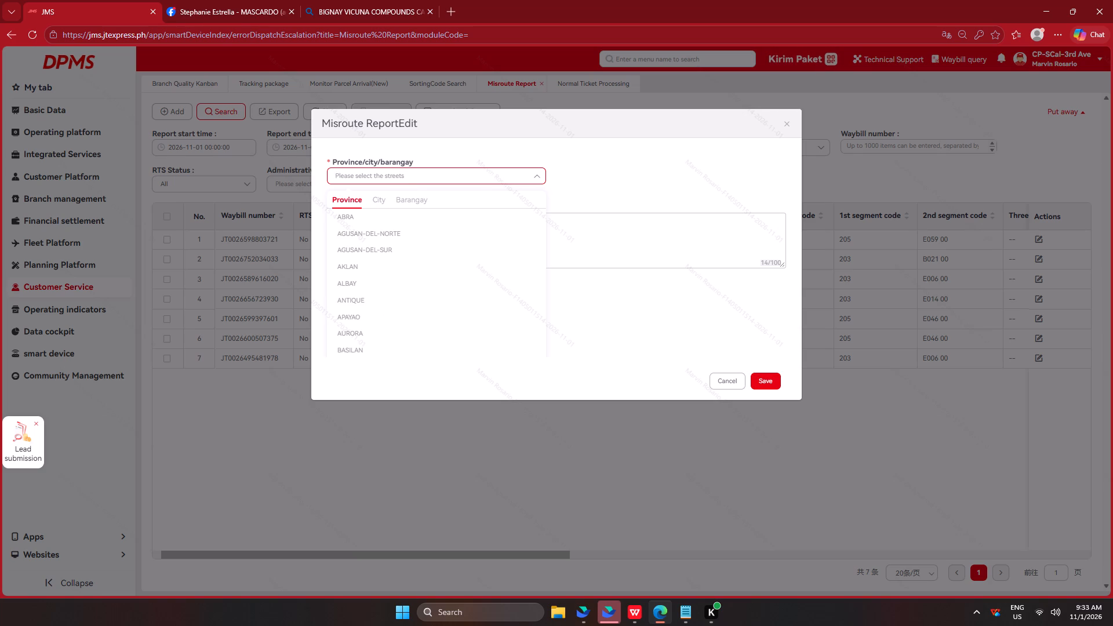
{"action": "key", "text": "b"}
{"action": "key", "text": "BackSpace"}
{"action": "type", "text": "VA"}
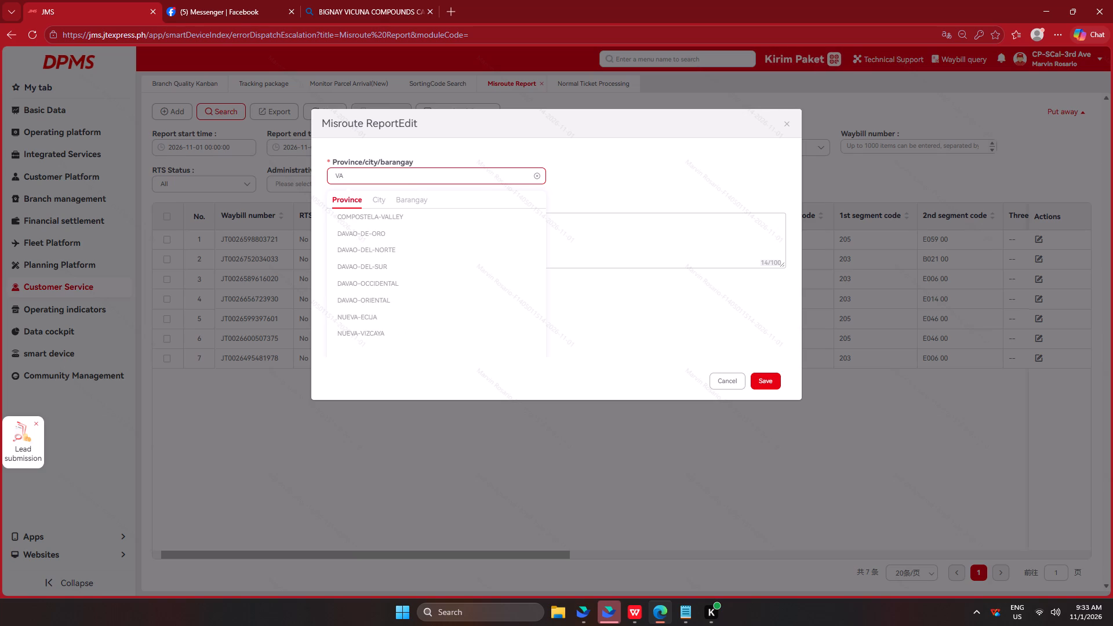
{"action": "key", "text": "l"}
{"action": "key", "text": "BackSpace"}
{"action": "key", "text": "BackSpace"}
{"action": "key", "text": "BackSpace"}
Search the provinces for ME and choose METRO-MANILA for the record's location.
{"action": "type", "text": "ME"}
{"action": "left_click", "coordinate": [373, 216]}
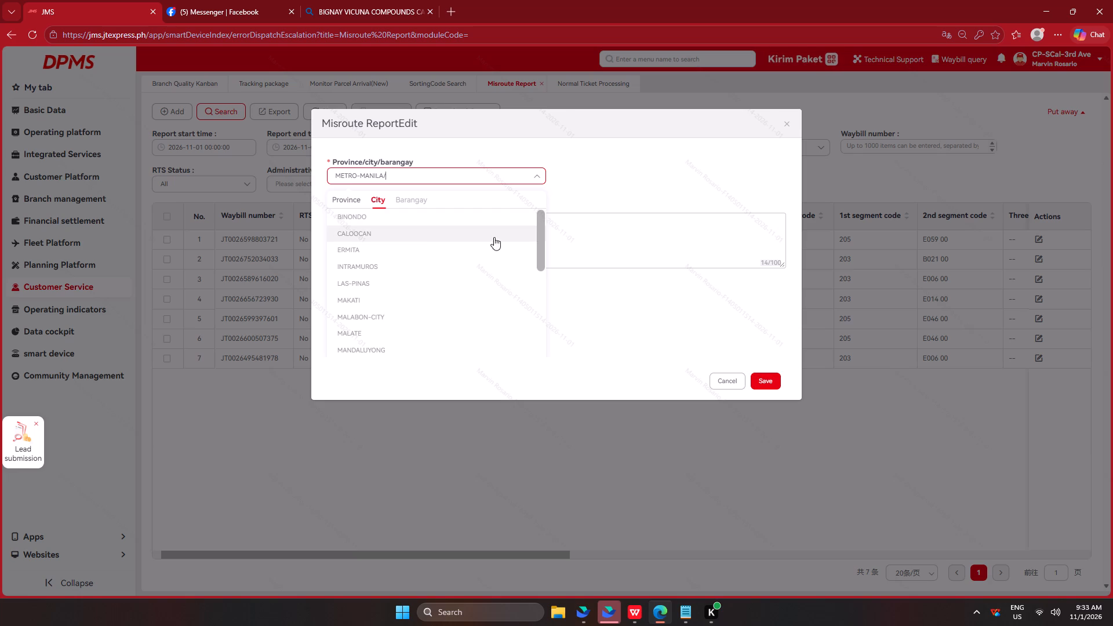
Look through the full METRO-MANILA city list for the recipient's city.
{"action": "left_click_drag", "start_coordinate": [537, 239], "coordinate": [540, 265]}
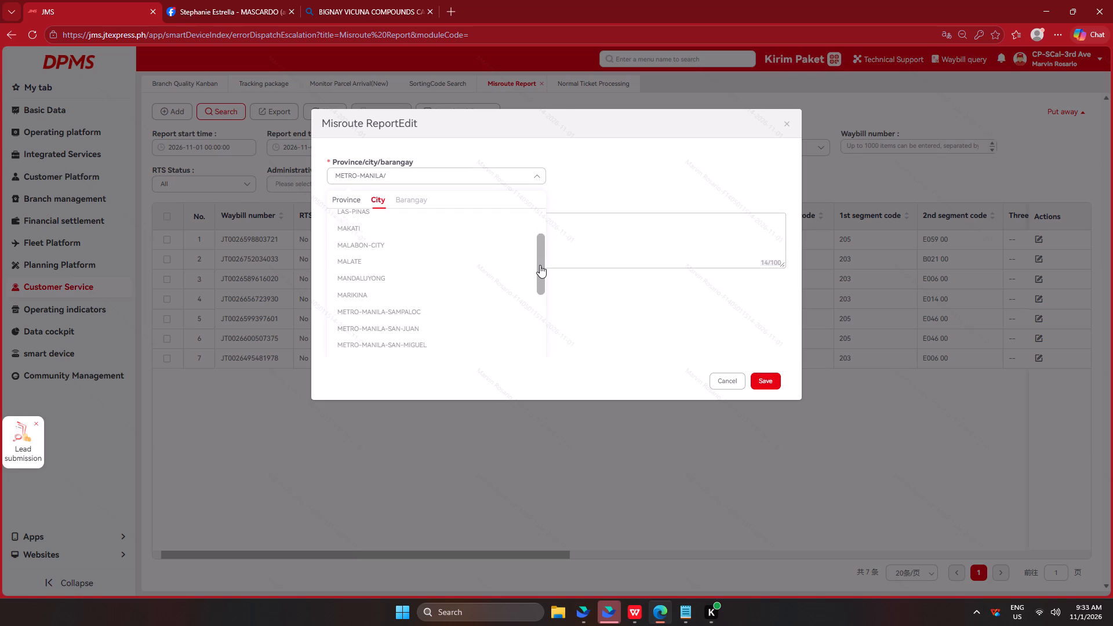
{"action": "left_click_drag", "start_coordinate": [540, 265], "coordinate": [529, 339]}
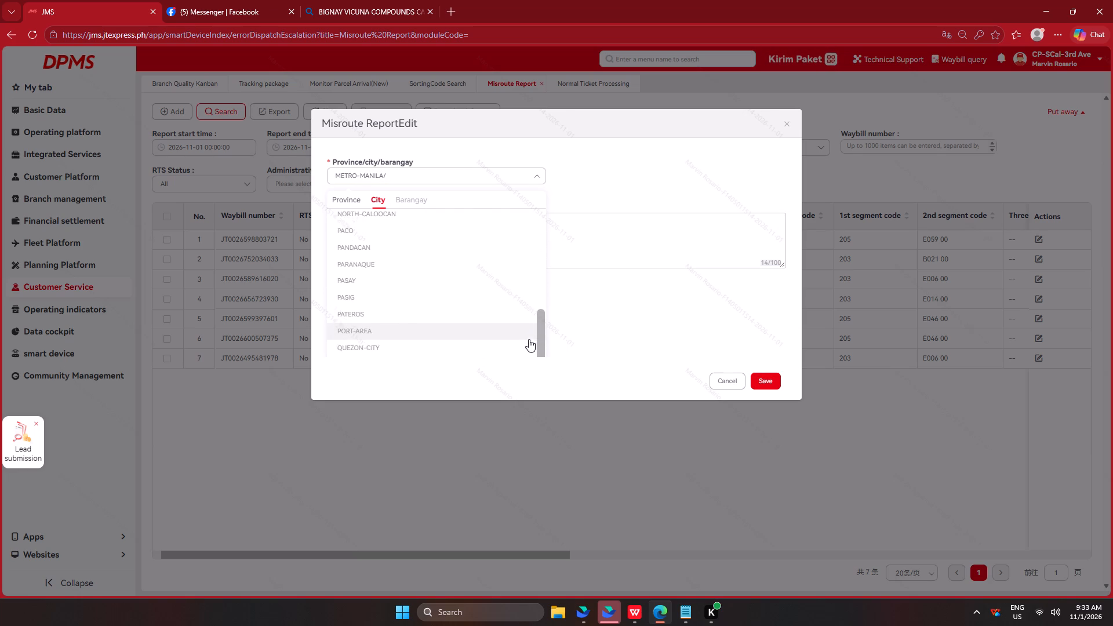
{"action": "left_click_drag", "start_coordinate": [529, 339], "coordinate": [526, 376]}
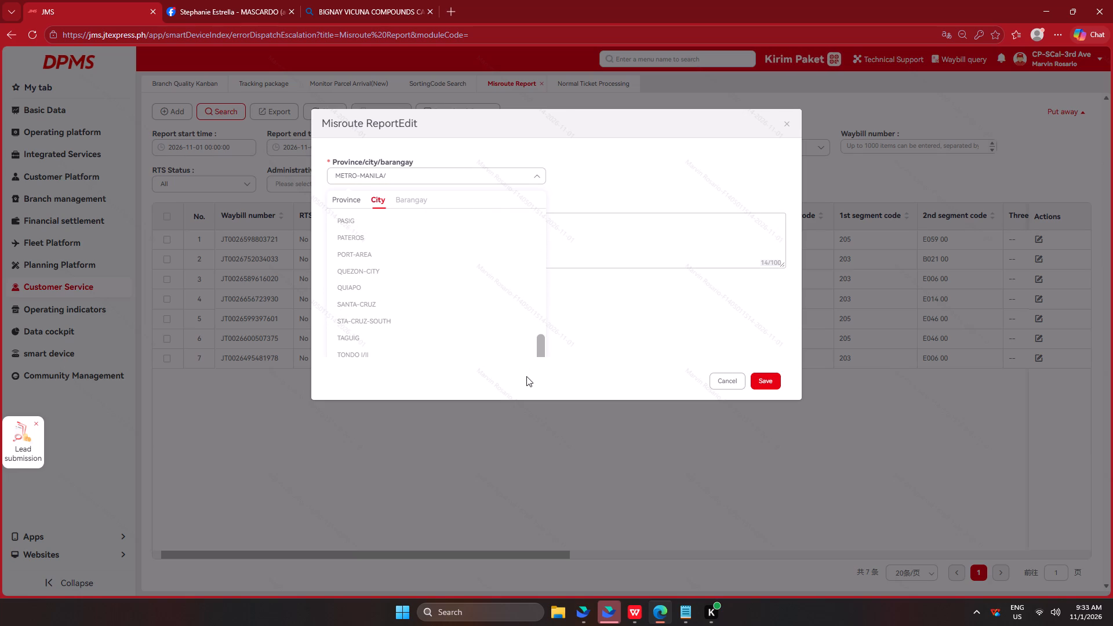
{"action": "left_click_drag", "start_coordinate": [526, 376], "coordinate": [544, 352]}
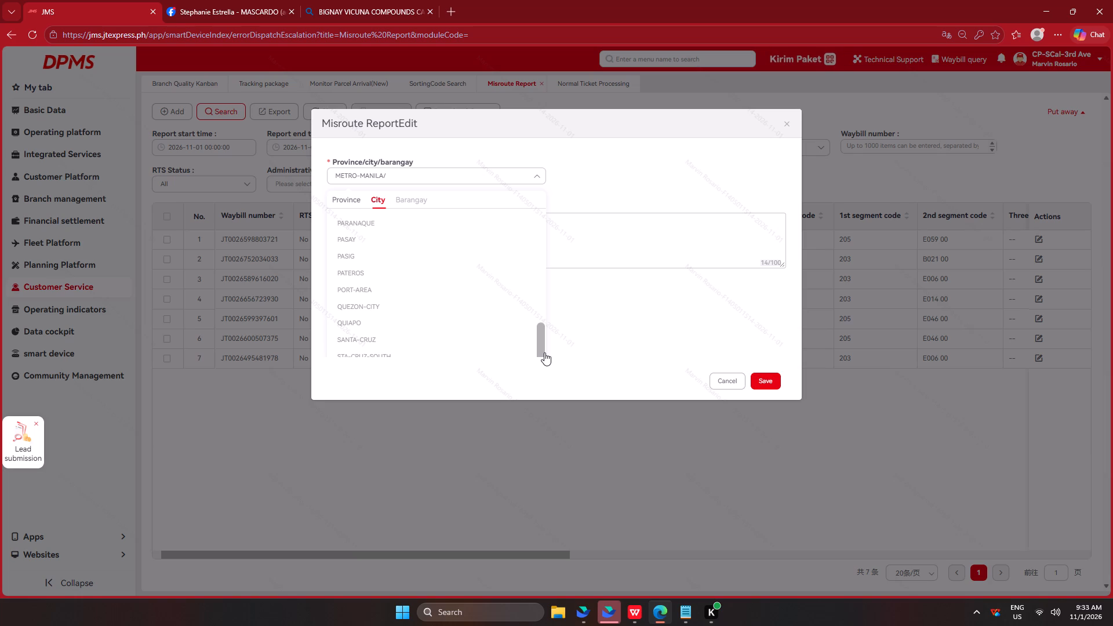
{"action": "left_click_drag", "start_coordinate": [544, 352], "coordinate": [556, 321]}
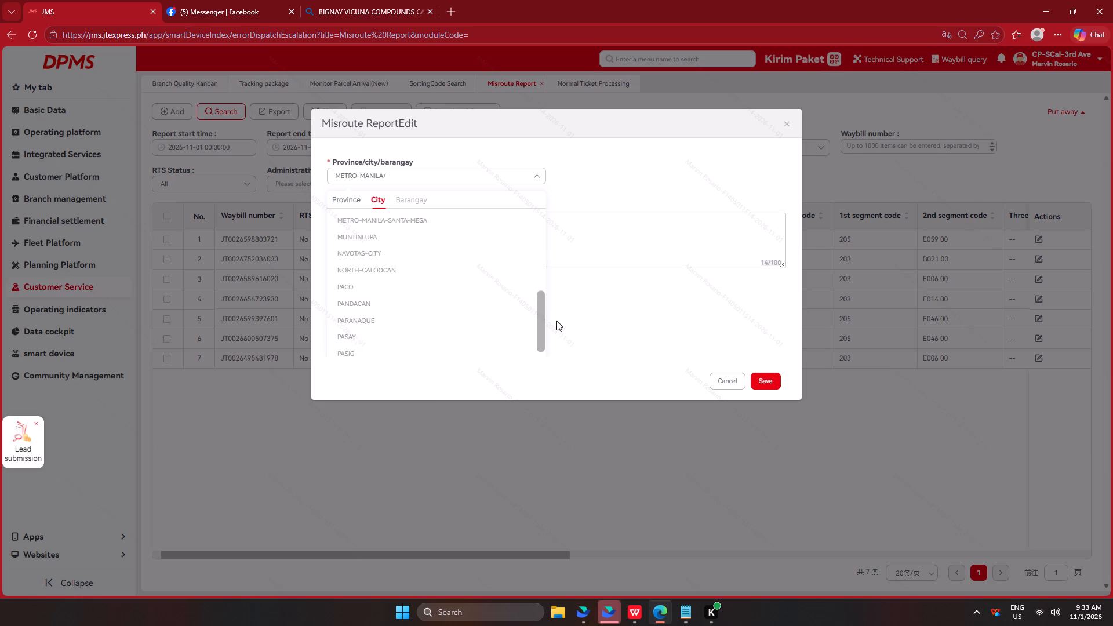
{"action": "left_click_drag", "start_coordinate": [556, 321], "coordinate": [570, 260]}
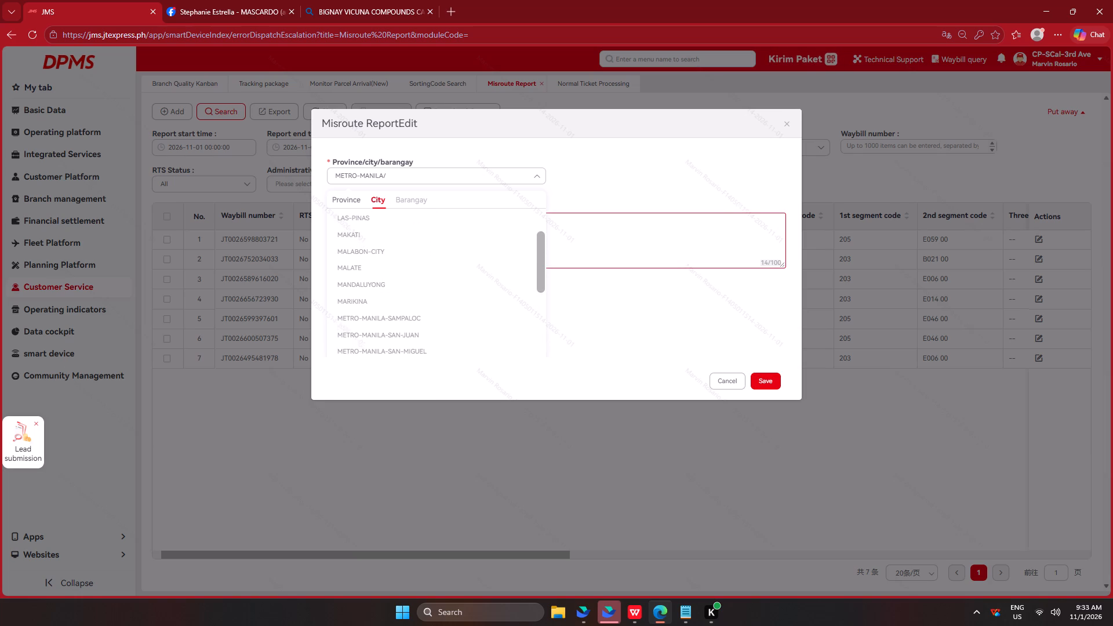
{"action": "left_click_drag", "start_coordinate": [570, 260], "coordinate": [563, 256]}
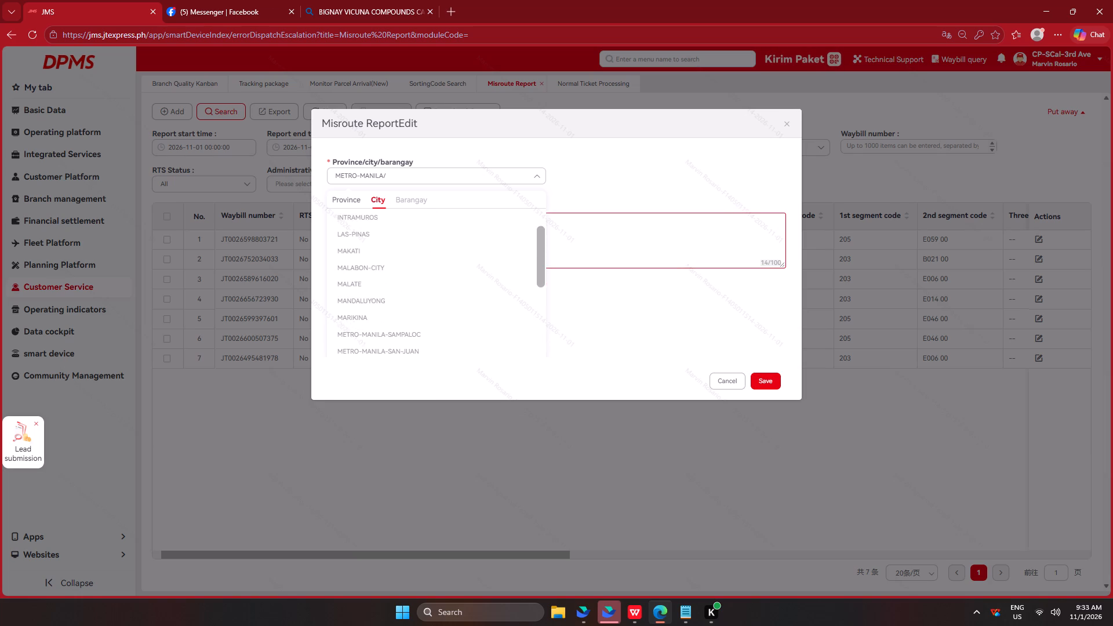
{"action": "left_click_drag", "start_coordinate": [563, 256], "coordinate": [557, 285]}
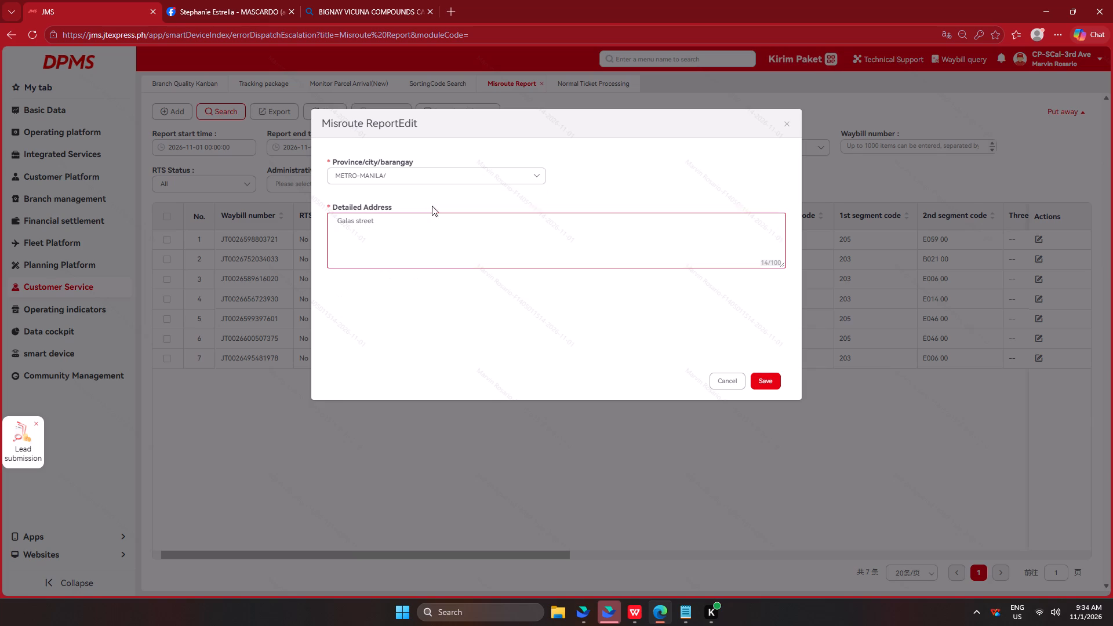
{"action": "left_click", "coordinate": [431, 180]}
{"action": "scroll", "coordinate": [450, 266], "scroll_direction": "down", "scroll_amount": 2}
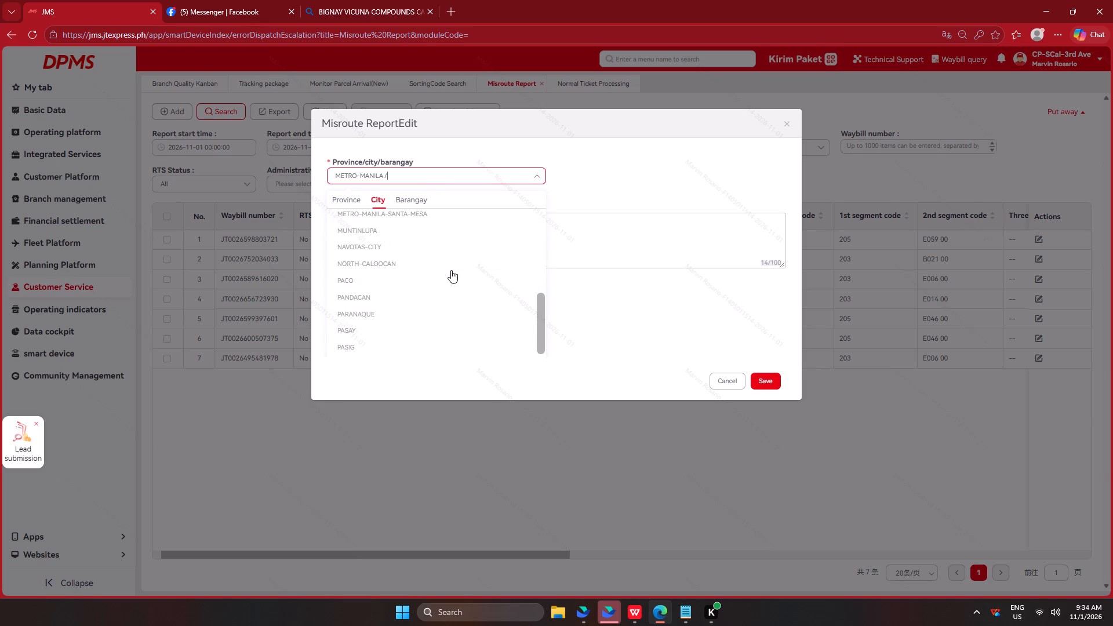
{"action": "left_click_drag", "start_coordinate": [541, 309], "coordinate": [540, 327]}
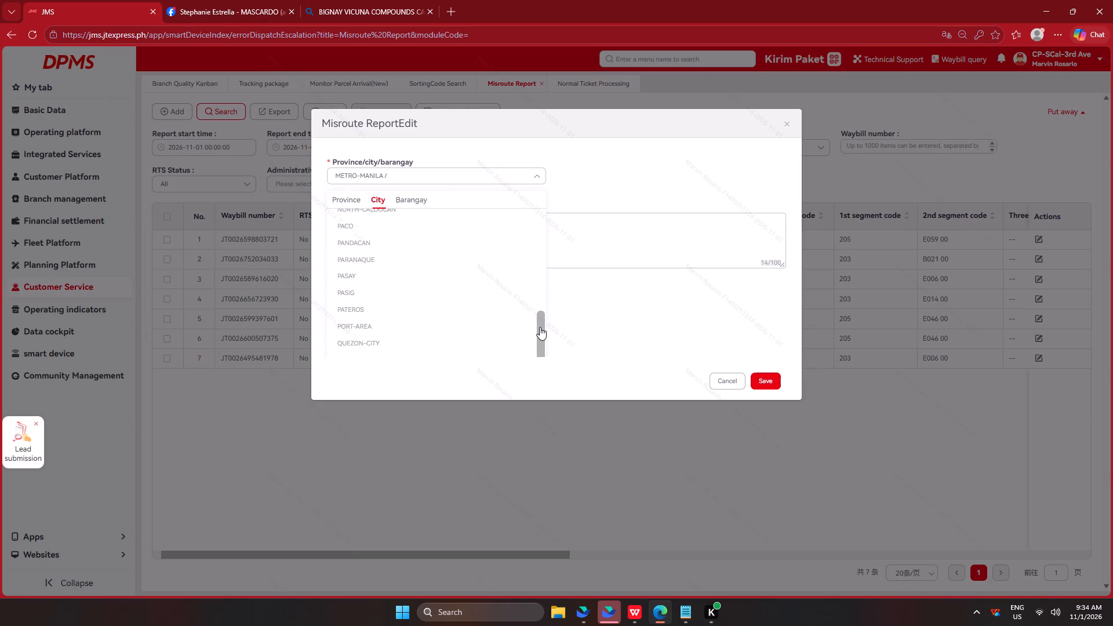
{"action": "left_click_drag", "start_coordinate": [540, 327], "coordinate": [543, 344]}
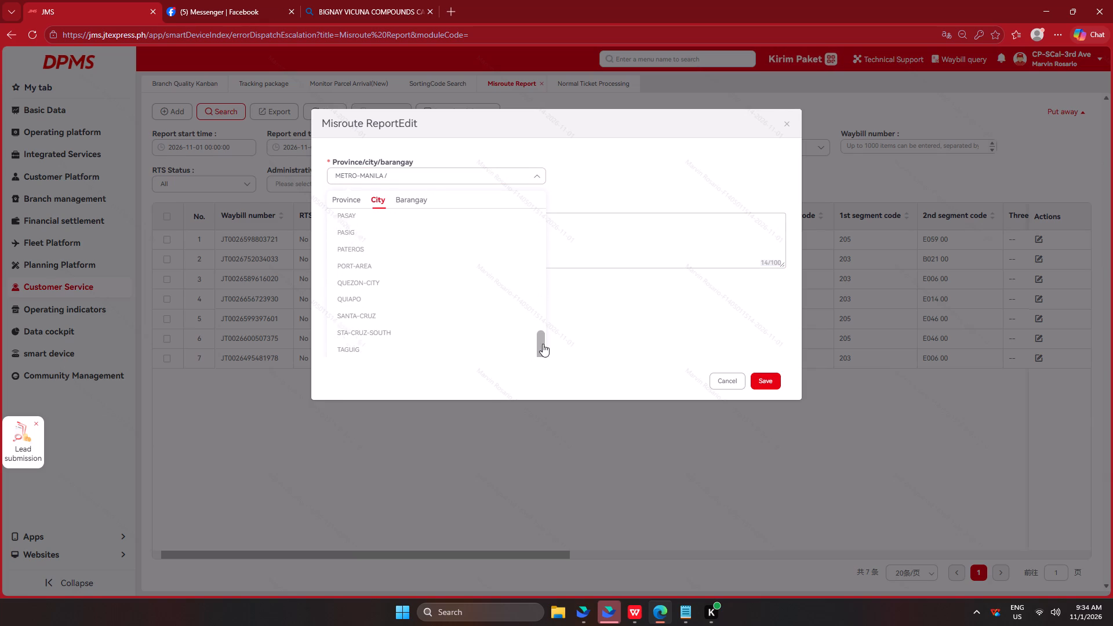
{"action": "left_click_drag", "start_coordinate": [543, 344], "coordinate": [548, 261]}
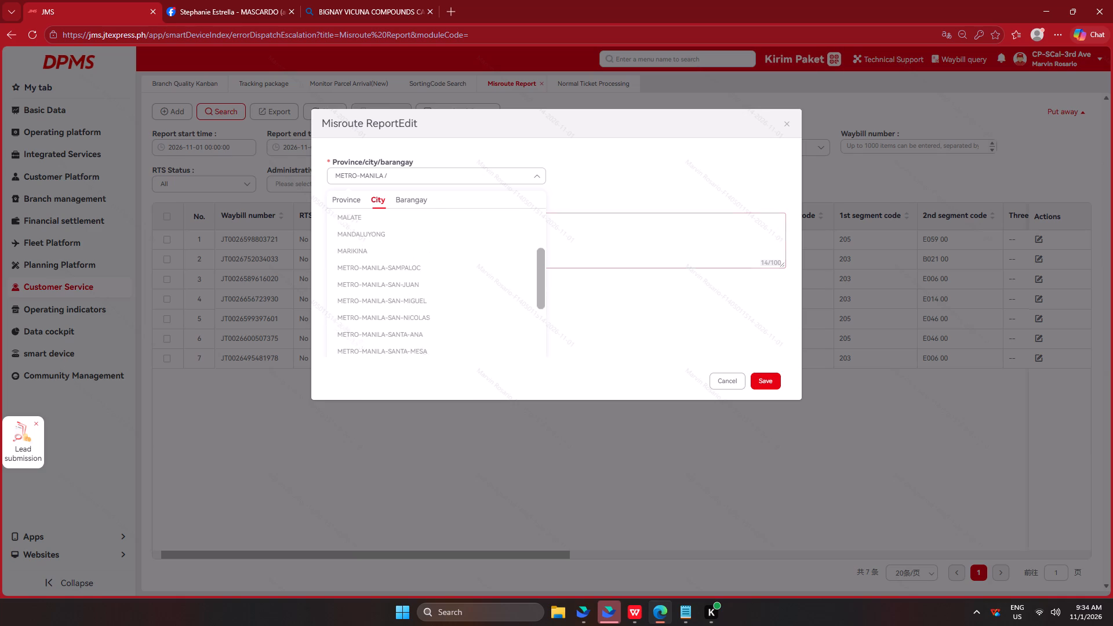
{"action": "left_click_drag", "start_coordinate": [548, 261], "coordinate": [550, 229]}
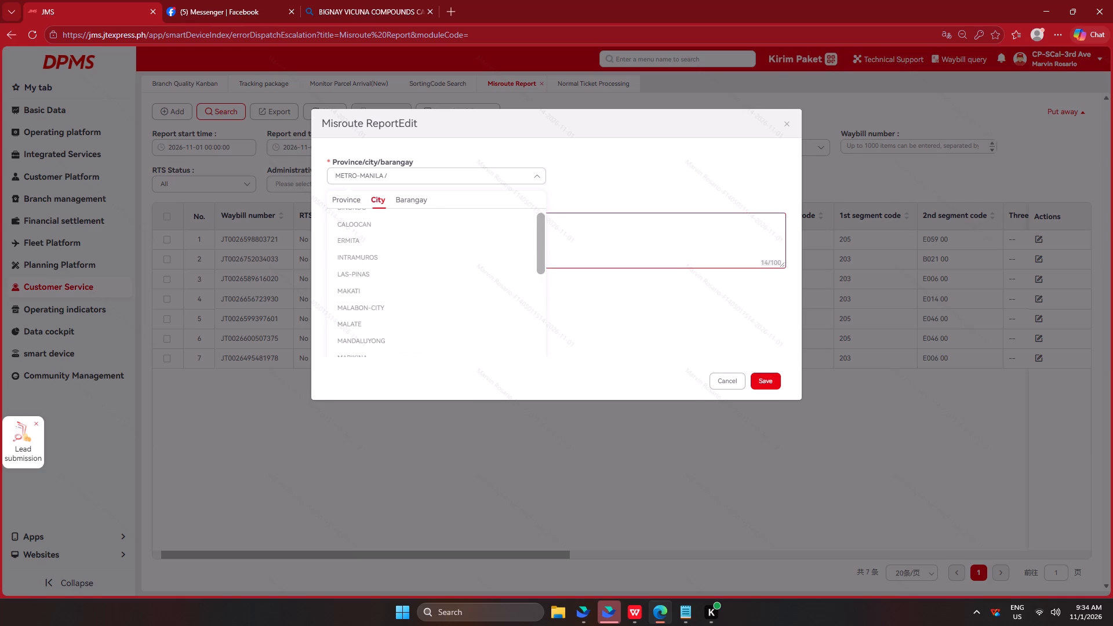
{"action": "left_click_drag", "start_coordinate": [550, 229], "coordinate": [550, 198]}
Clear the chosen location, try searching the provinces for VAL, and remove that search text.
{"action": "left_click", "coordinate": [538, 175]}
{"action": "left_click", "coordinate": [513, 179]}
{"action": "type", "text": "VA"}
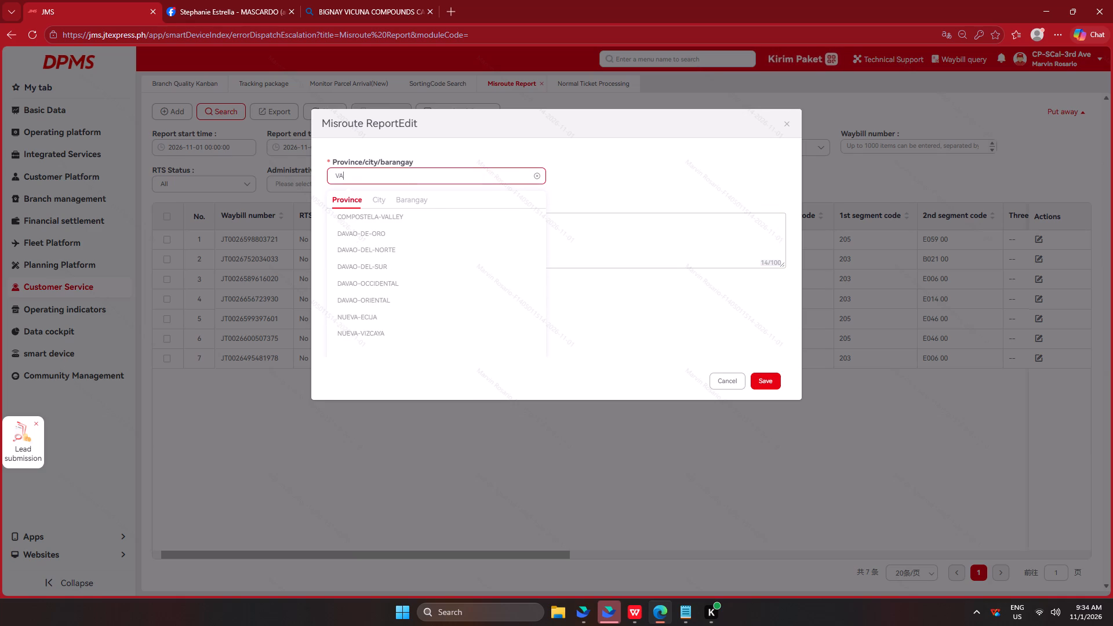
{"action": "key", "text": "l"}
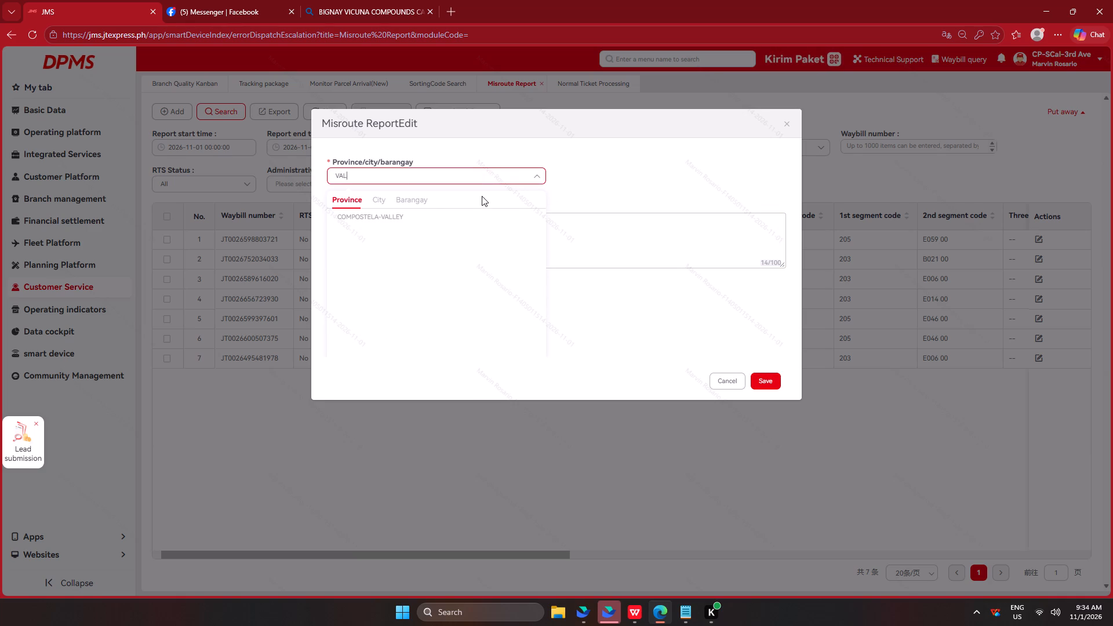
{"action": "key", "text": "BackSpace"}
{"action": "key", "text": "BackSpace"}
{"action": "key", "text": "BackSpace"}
Search the provinces for ME and choose METRO-MANILA for the misroute record's location.
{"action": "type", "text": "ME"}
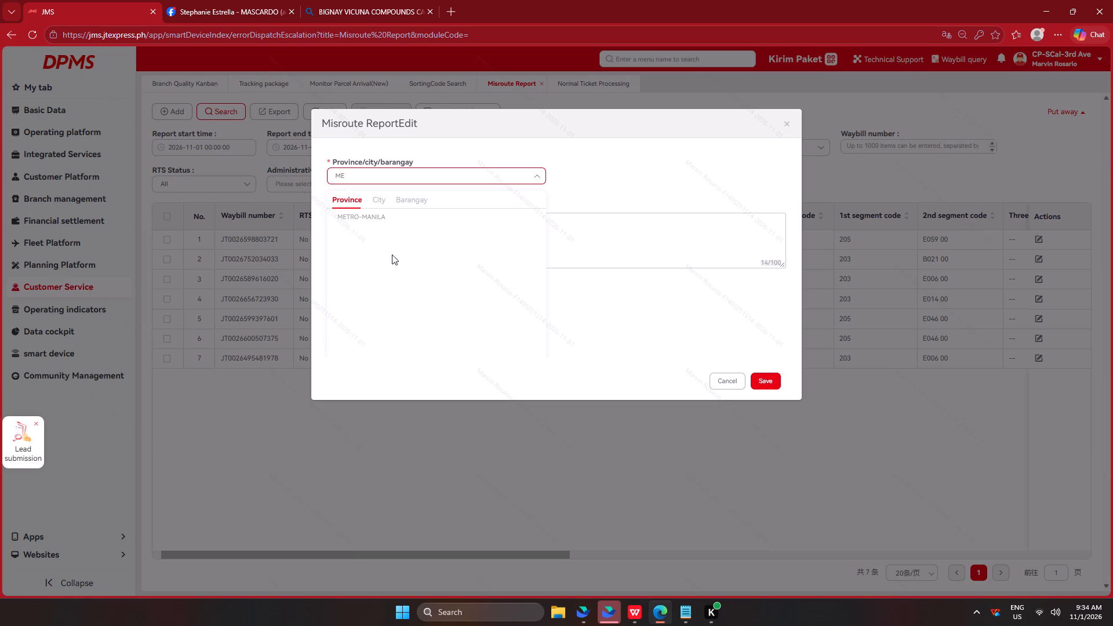
{"action": "left_click", "coordinate": [383, 218]}
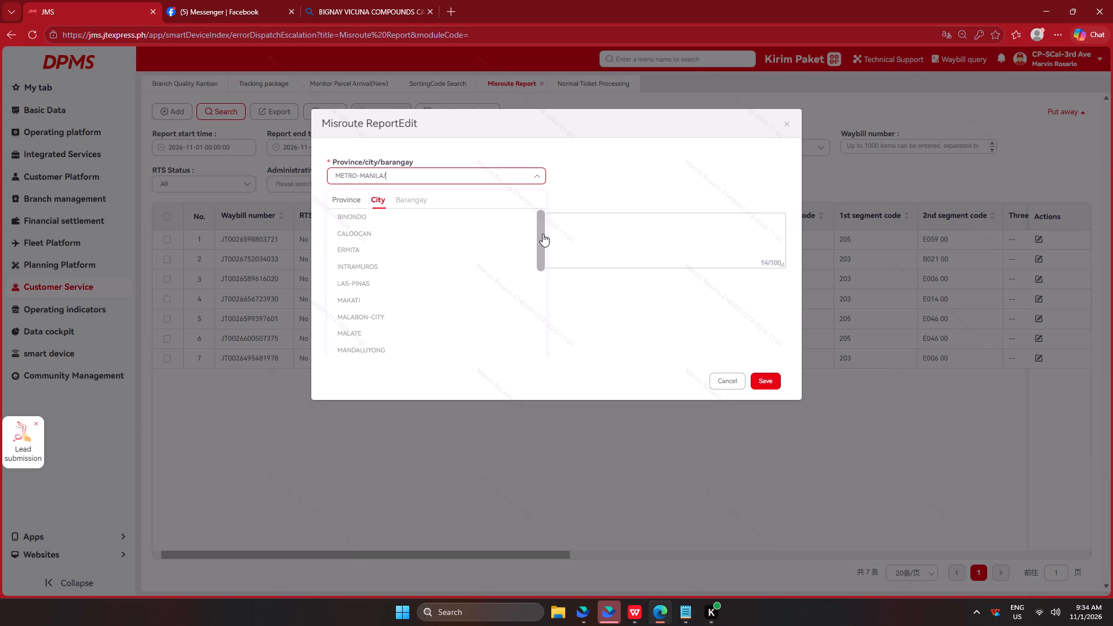
Look through the METRO-MANILA city list again, from its first entry to its last, for the recipient's city.
{"action": "left_click_drag", "start_coordinate": [541, 234], "coordinate": [537, 265]}
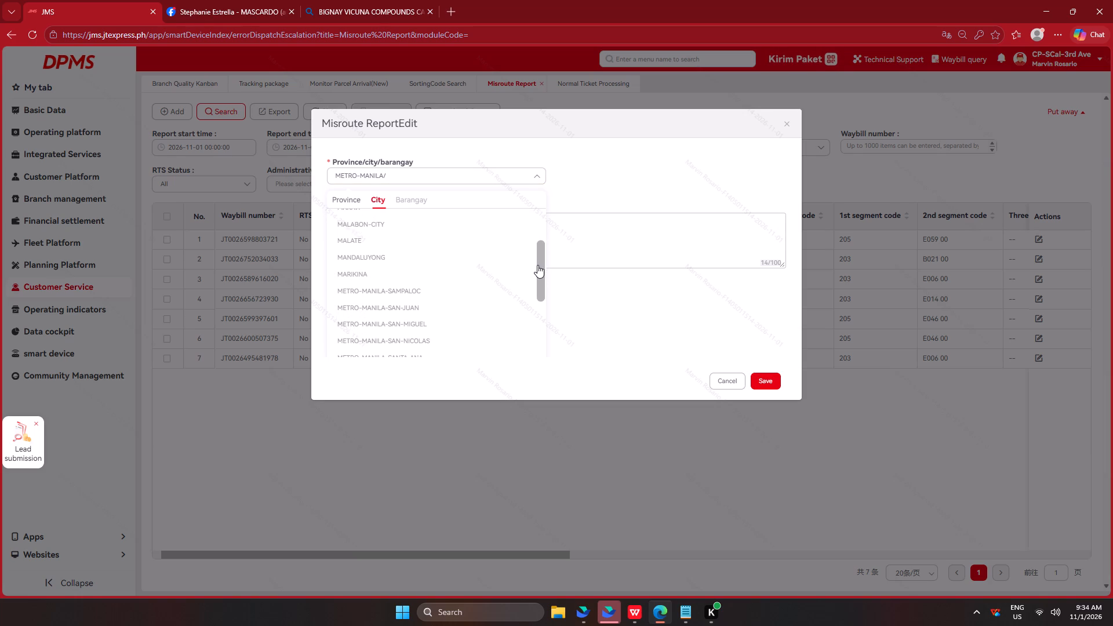
{"action": "left_click_drag", "start_coordinate": [537, 265], "coordinate": [531, 306]}
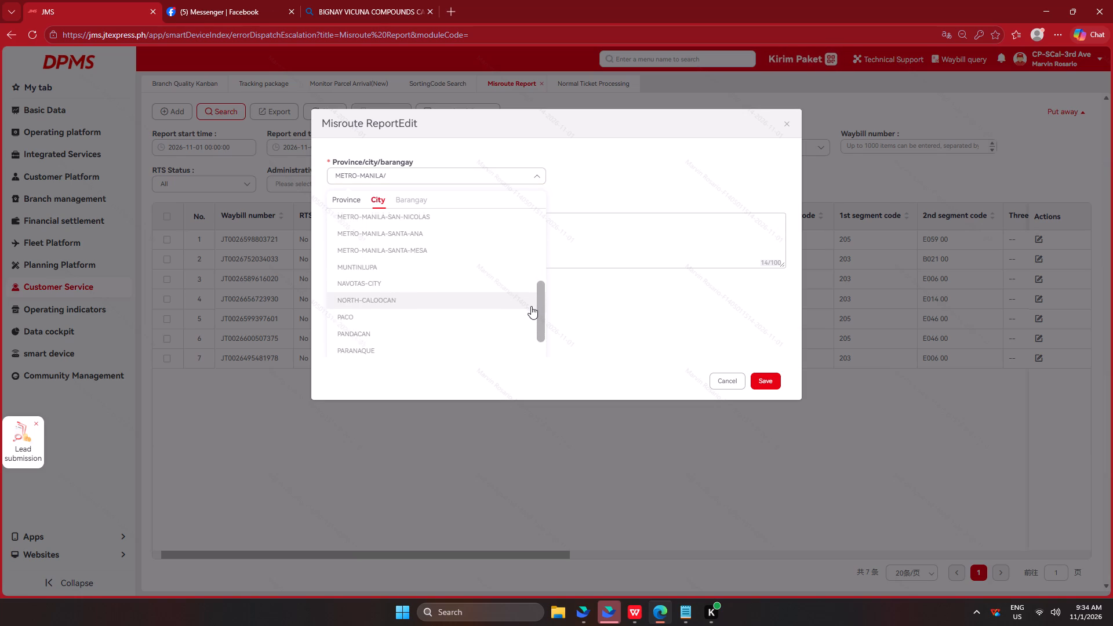
{"action": "left_click_drag", "start_coordinate": [531, 306], "coordinate": [530, 332]}
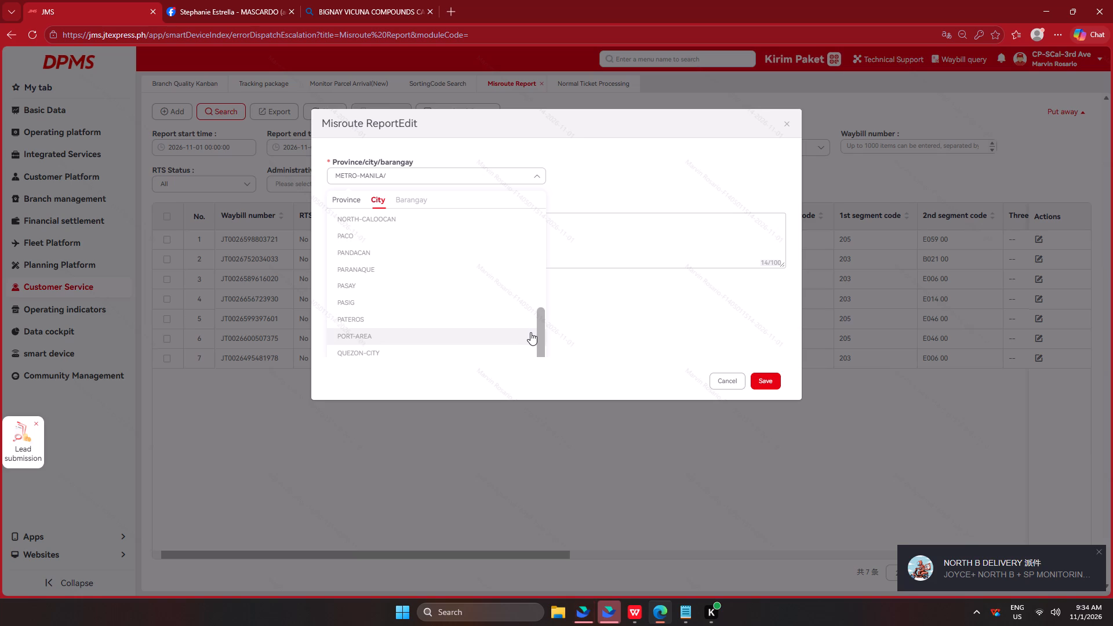
{"action": "left_click_drag", "start_coordinate": [530, 332], "coordinate": [530, 354]}
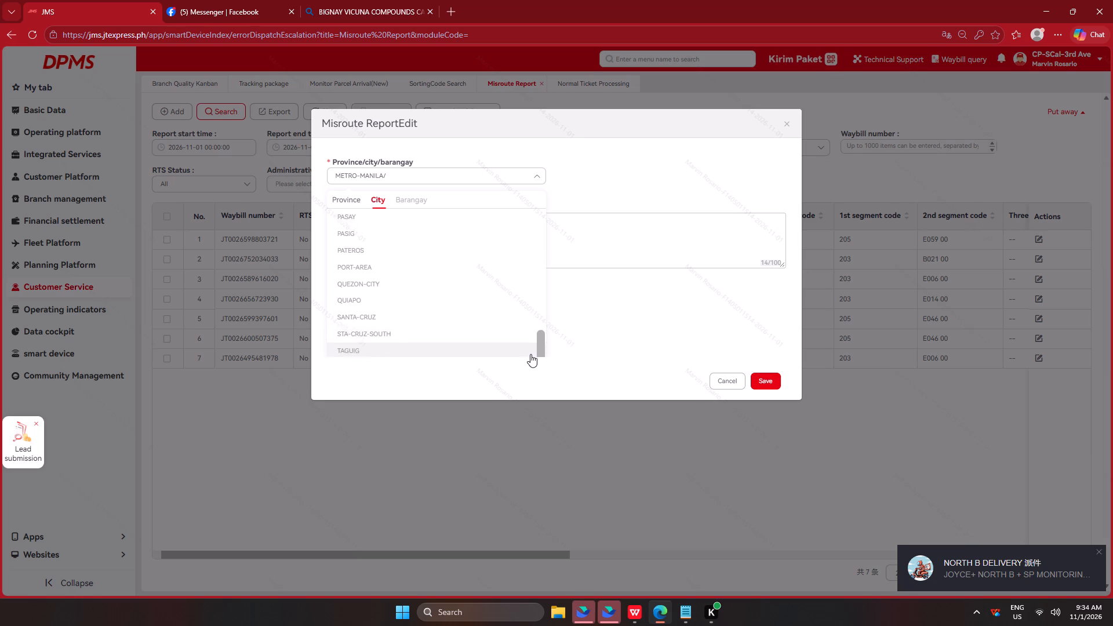
{"action": "left_click_drag", "start_coordinate": [530, 354], "coordinate": [529, 372]}
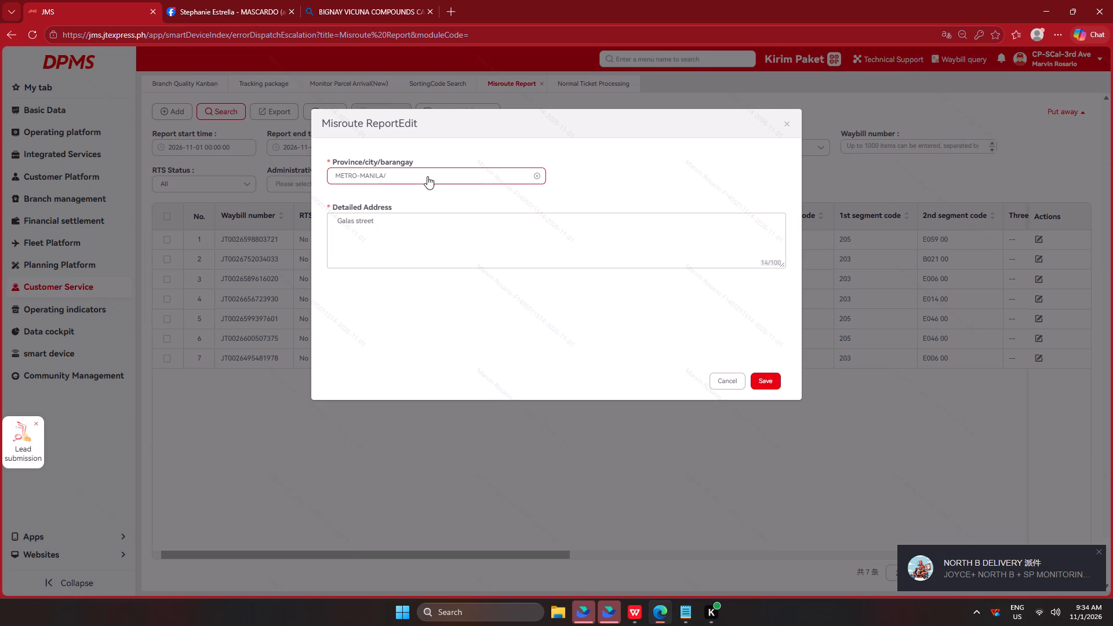
{"action": "left_click", "coordinate": [427, 176]}
{"action": "scroll", "coordinate": [390, 225], "scroll_direction": "up", "scroll_amount": 3}
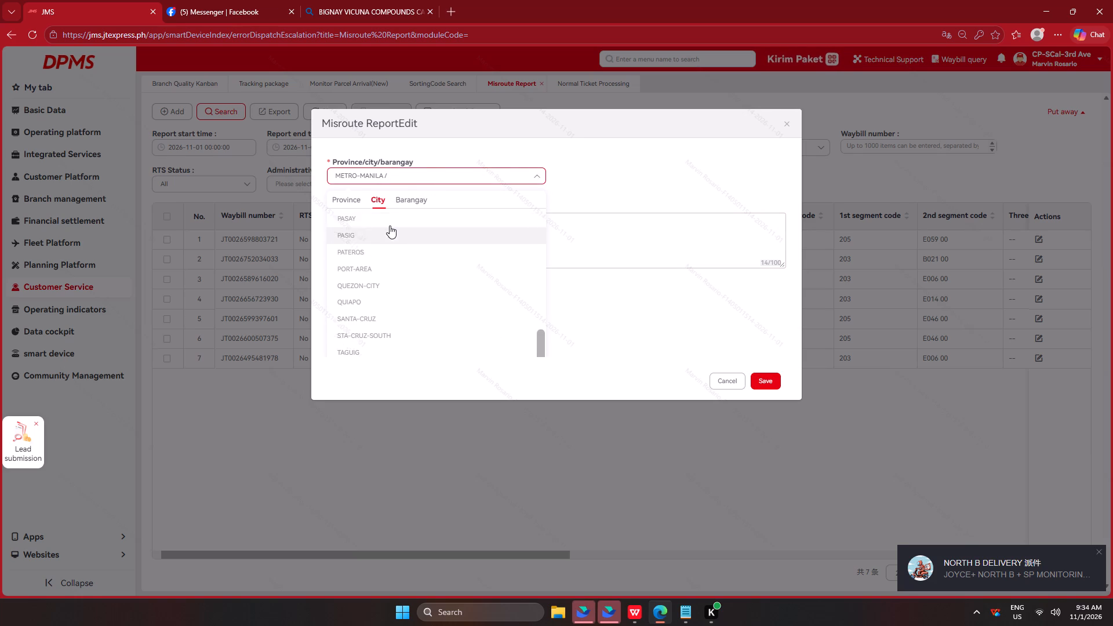
{"action": "scroll", "coordinate": [390, 225], "scroll_direction": "up", "scroll_amount": 16}
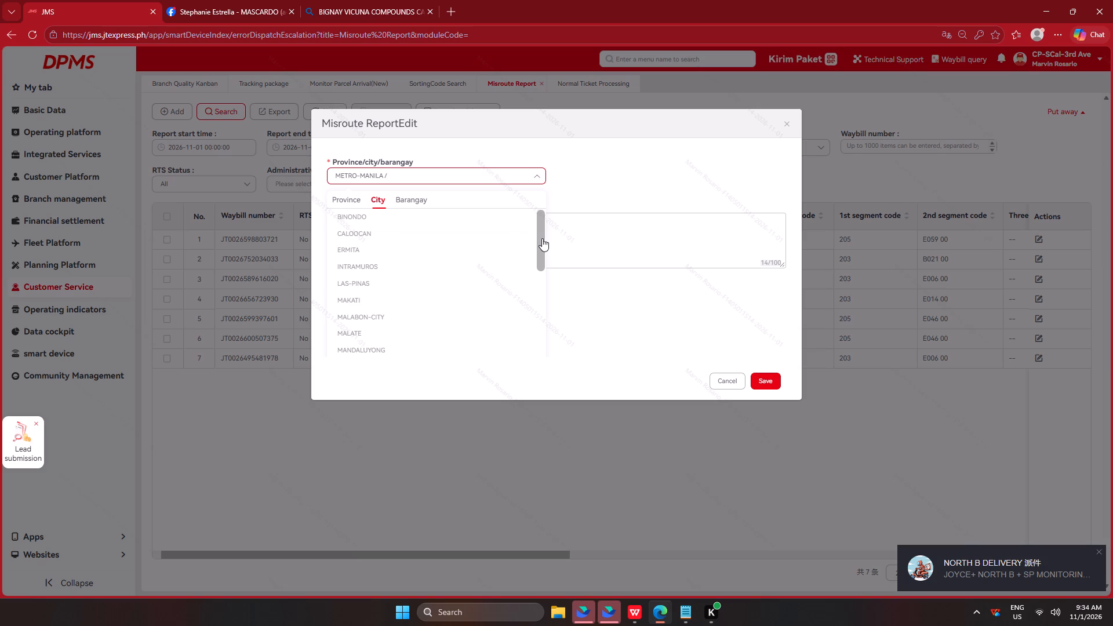
{"action": "left_click_drag", "start_coordinate": [542, 238], "coordinate": [539, 276]}
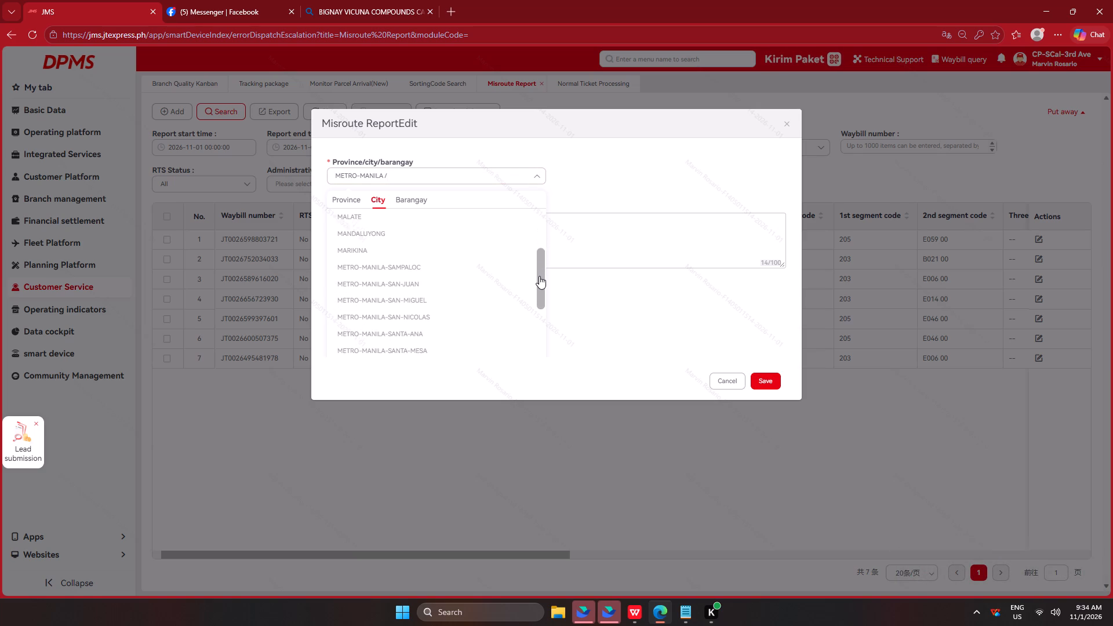
{"action": "left_click_drag", "start_coordinate": [539, 276], "coordinate": [540, 315]}
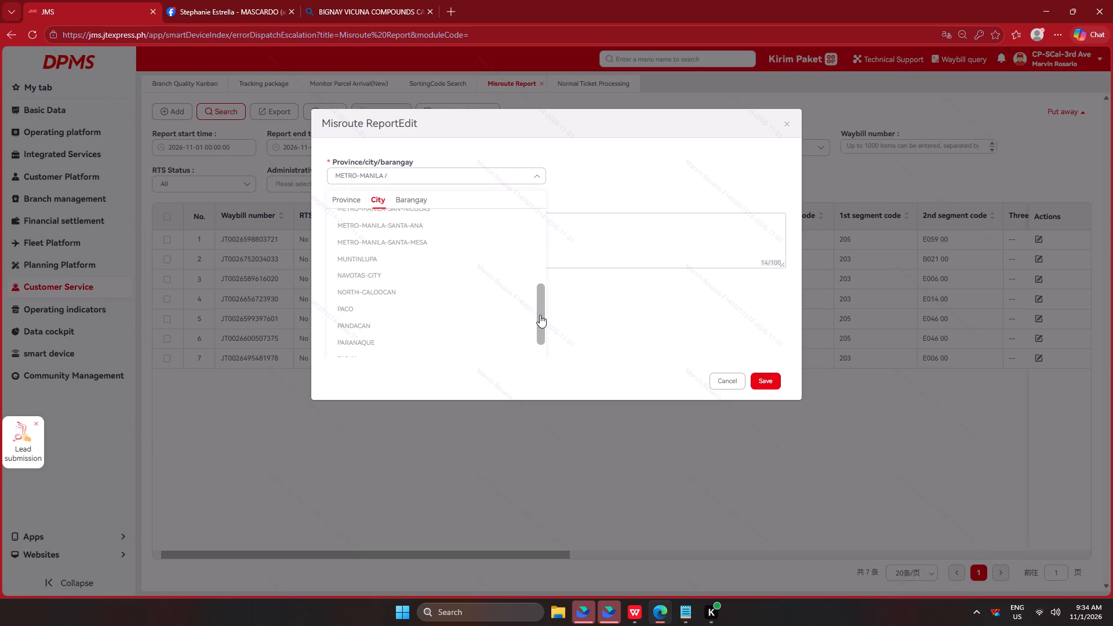
{"action": "left_click_drag", "start_coordinate": [540, 315], "coordinate": [540, 334]}
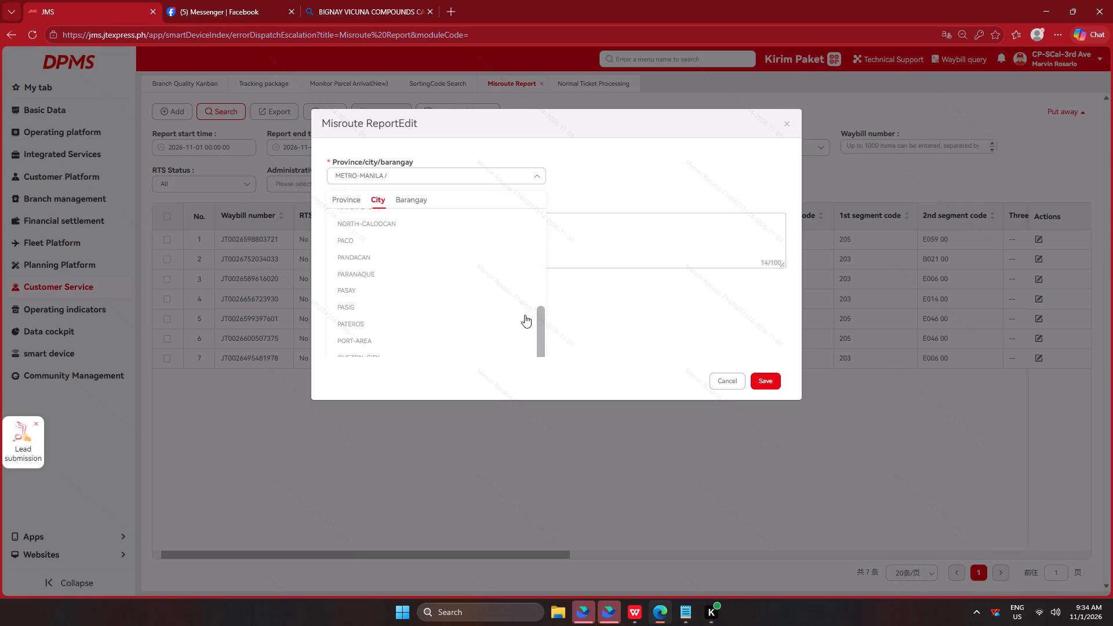
{"action": "left_click_drag", "start_coordinate": [544, 318], "coordinate": [543, 358]}
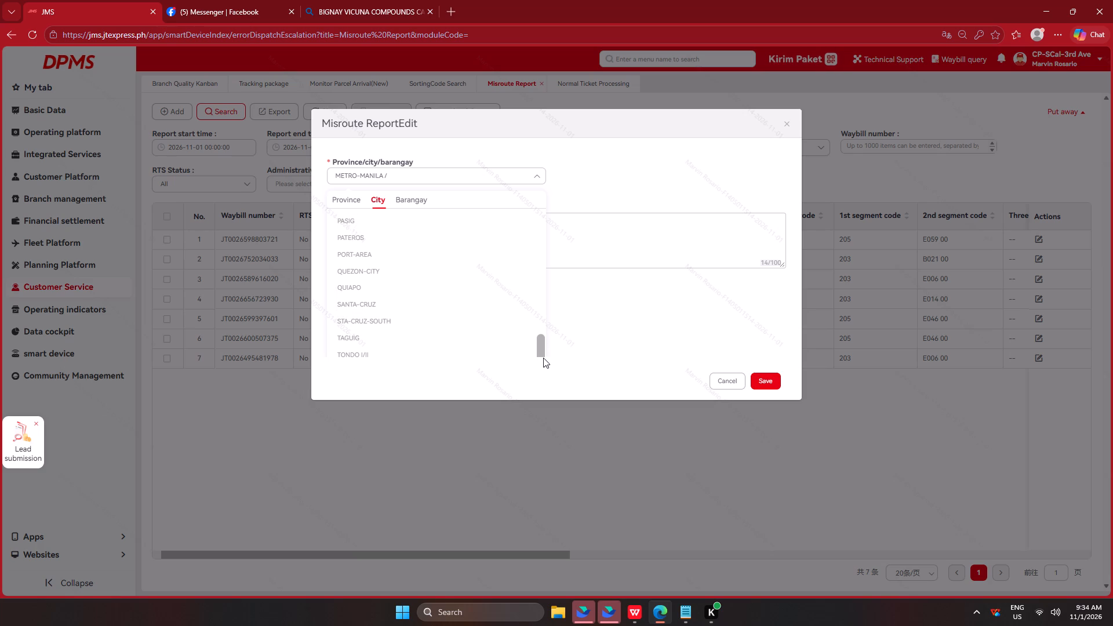
{"action": "left_click_drag", "start_coordinate": [543, 358], "coordinate": [548, 311]}
Try to filter the METRO-MANILA cities by V, and check the barangay list.
{"action": "left_click", "coordinate": [399, 174]}
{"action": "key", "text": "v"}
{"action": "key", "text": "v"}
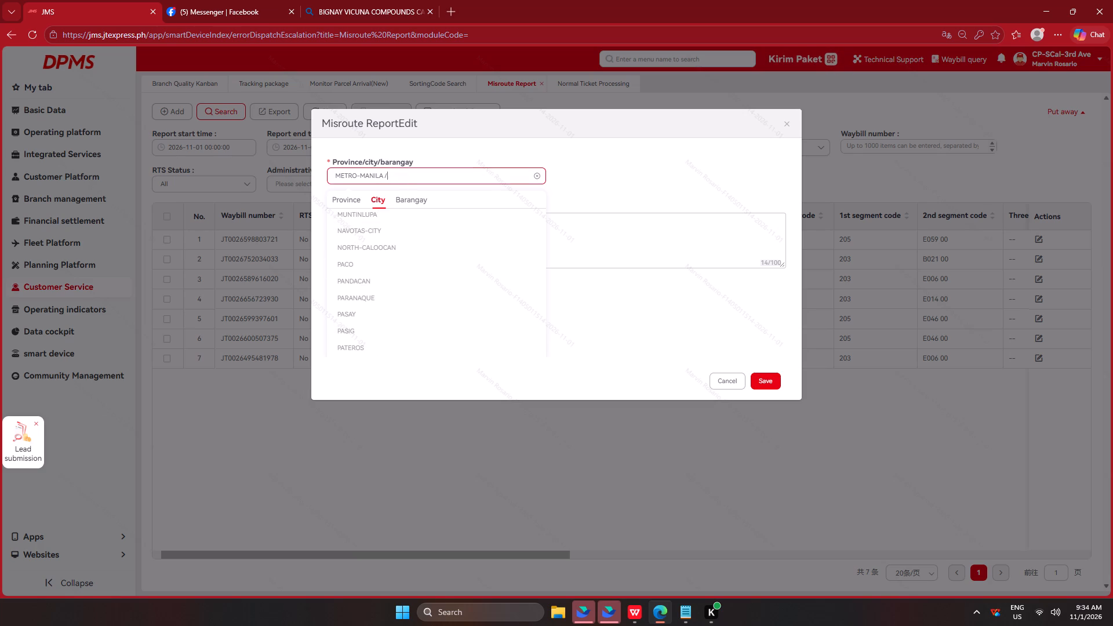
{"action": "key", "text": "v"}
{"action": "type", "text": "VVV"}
{"action": "left_click", "coordinate": [413, 199]}
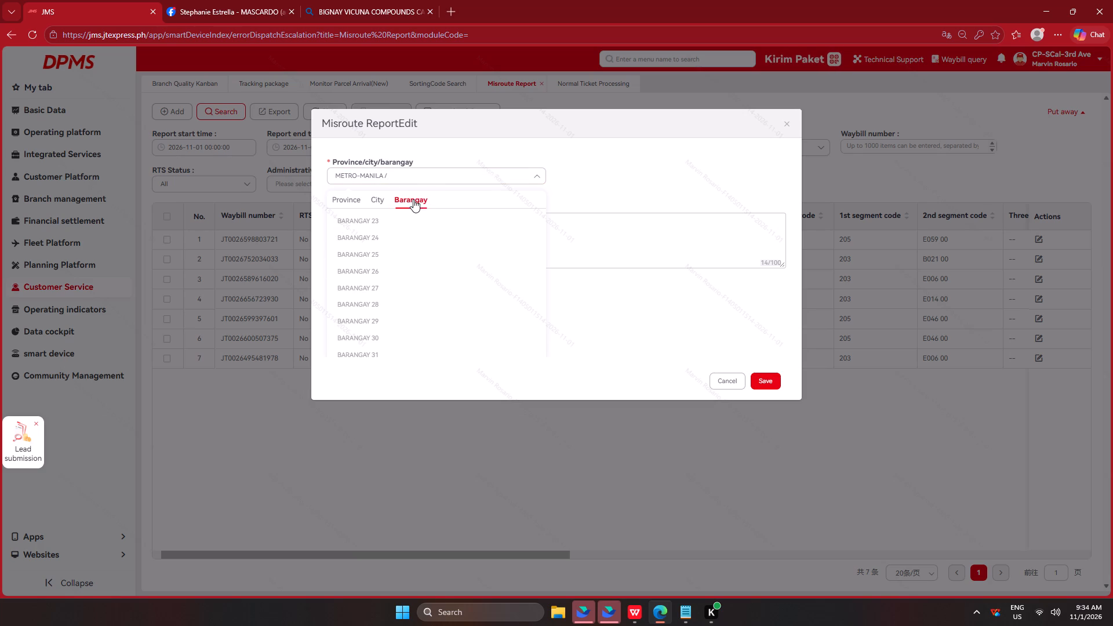
{"action": "left_click", "coordinate": [413, 176]}
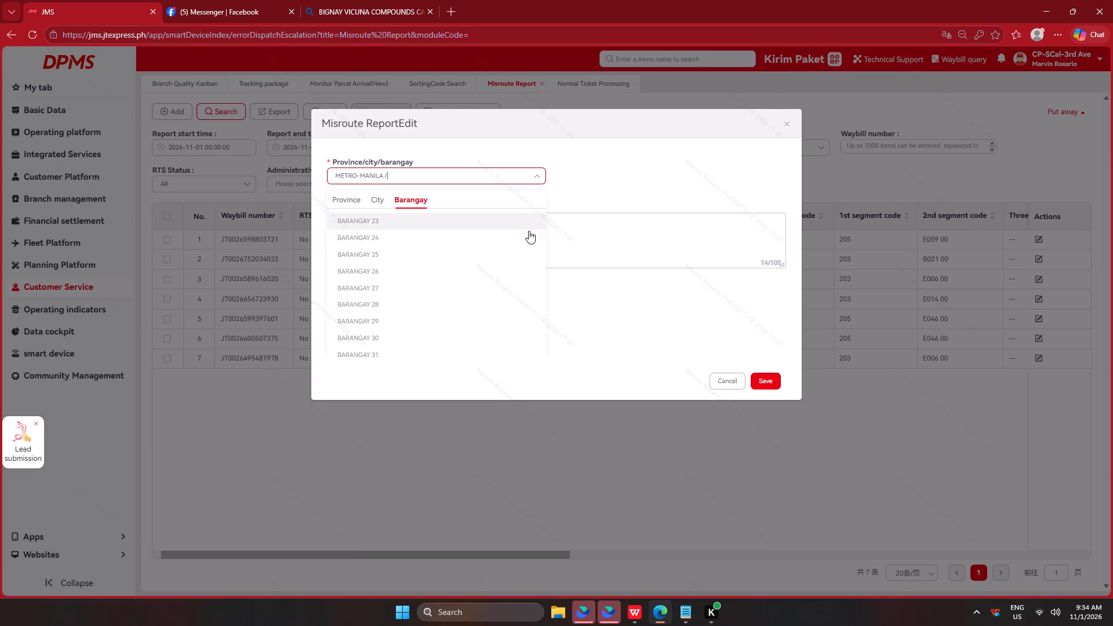
Look through the METRO-MANILA city list from BINONDO to TONDO I/II for the recipient's city.
{"action": "left_click", "coordinate": [380, 197]}
{"action": "left_click_drag", "start_coordinate": [542, 230], "coordinate": [543, 239]}
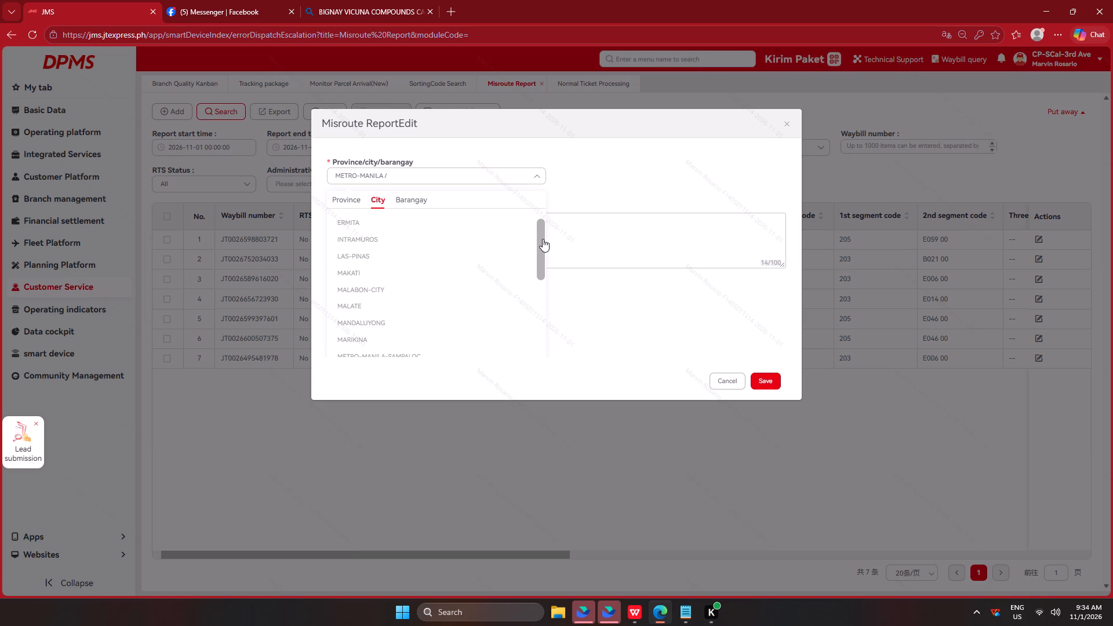
{"action": "left_click_drag", "start_coordinate": [543, 239], "coordinate": [548, 229]}
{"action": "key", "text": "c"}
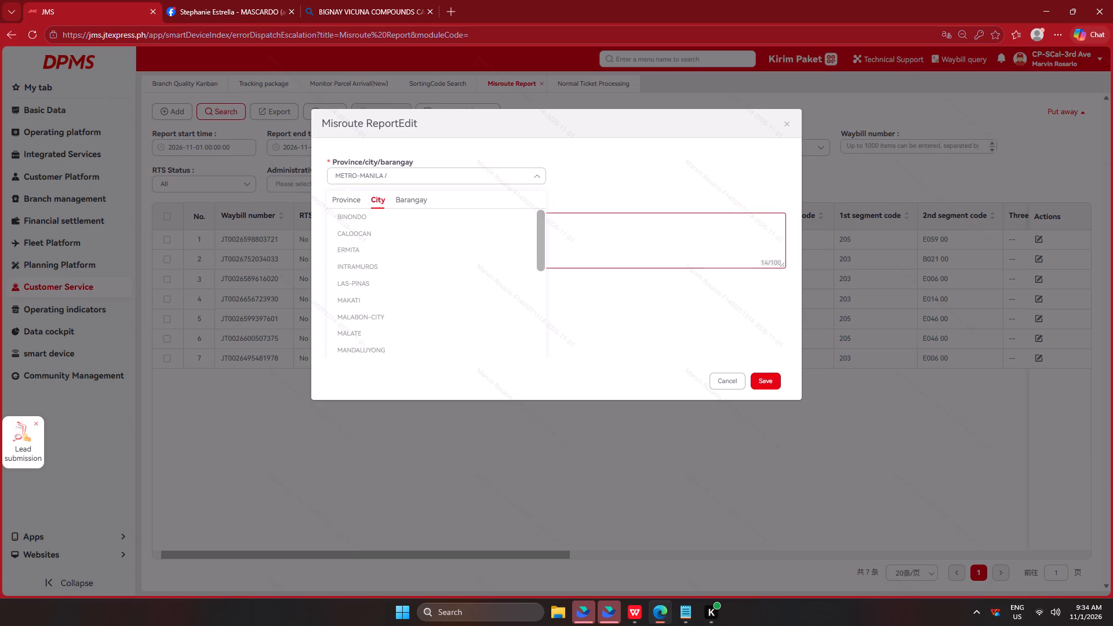
{"action": "left_click_drag", "start_coordinate": [548, 229], "coordinate": [547, 282]}
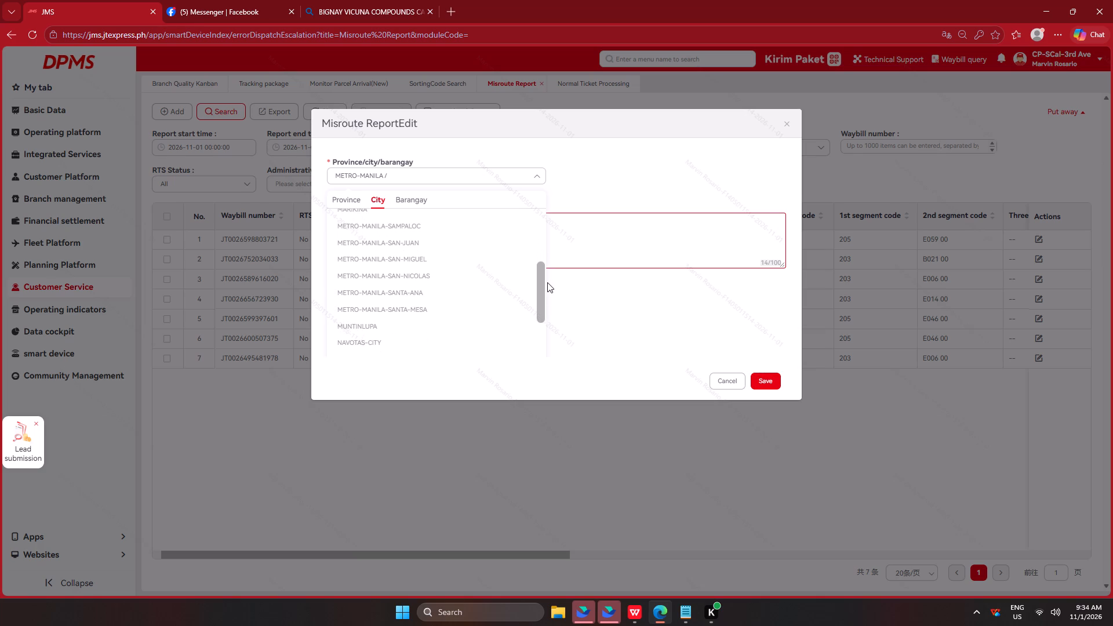
{"action": "left_click_drag", "start_coordinate": [547, 282], "coordinate": [547, 311]}
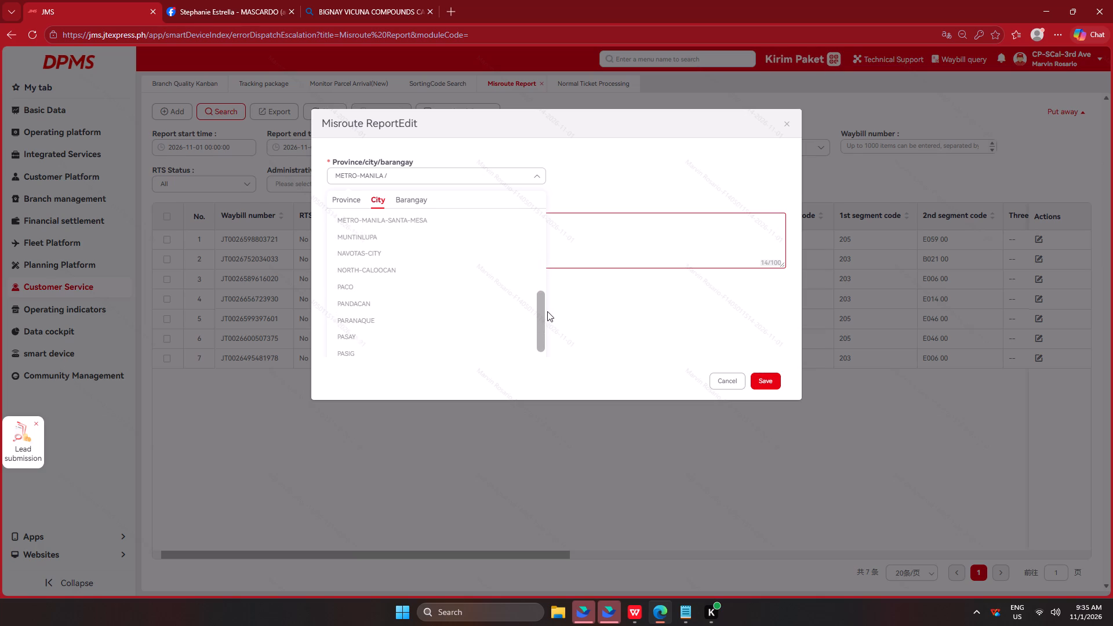
{"action": "left_click_drag", "start_coordinate": [547, 311], "coordinate": [547, 340]}
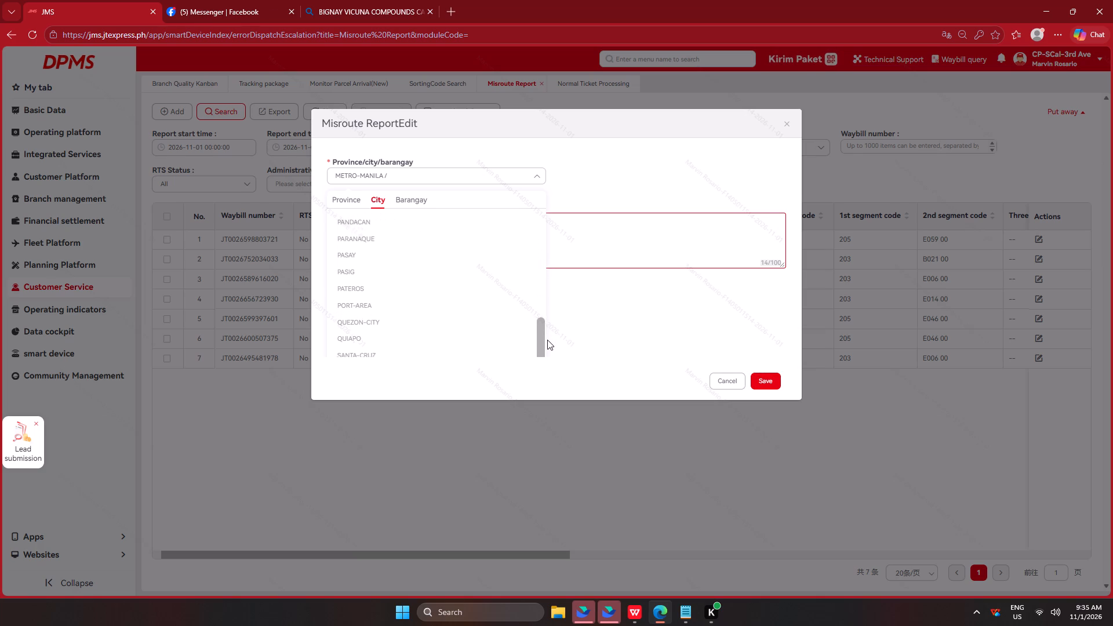
{"action": "left_click_drag", "start_coordinate": [547, 340], "coordinate": [545, 358]}
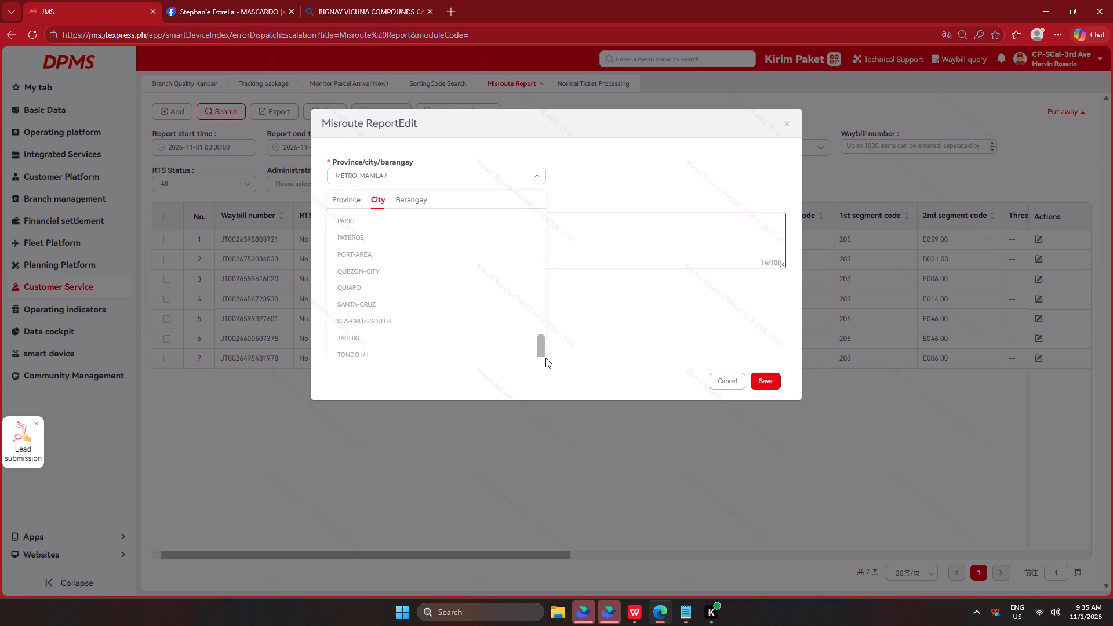
{"action": "left_click_drag", "start_coordinate": [545, 358], "coordinate": [544, 346]}
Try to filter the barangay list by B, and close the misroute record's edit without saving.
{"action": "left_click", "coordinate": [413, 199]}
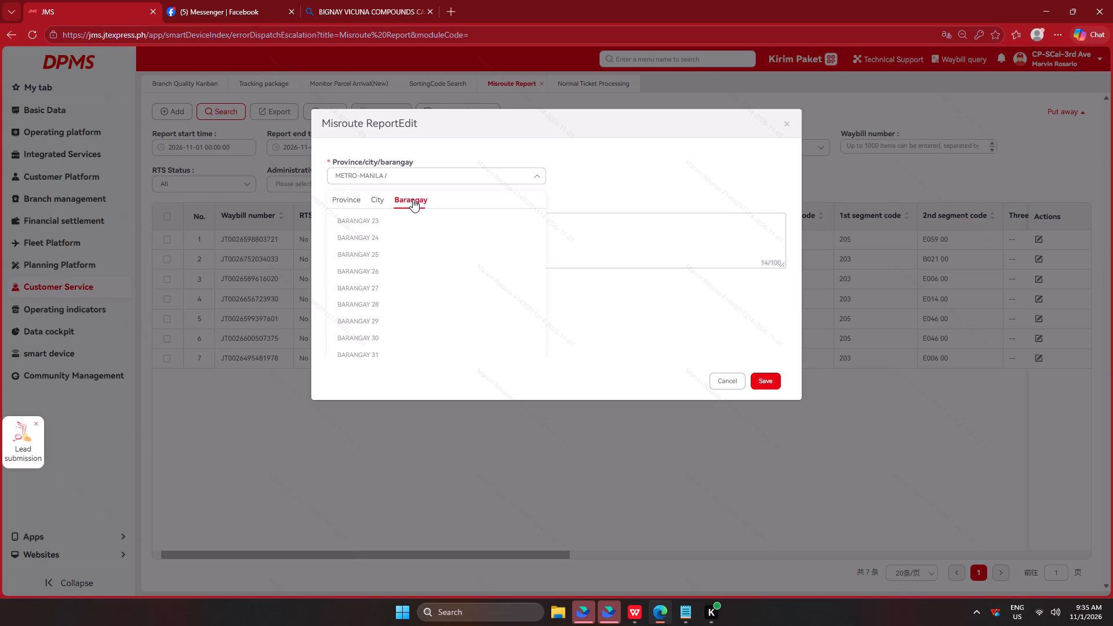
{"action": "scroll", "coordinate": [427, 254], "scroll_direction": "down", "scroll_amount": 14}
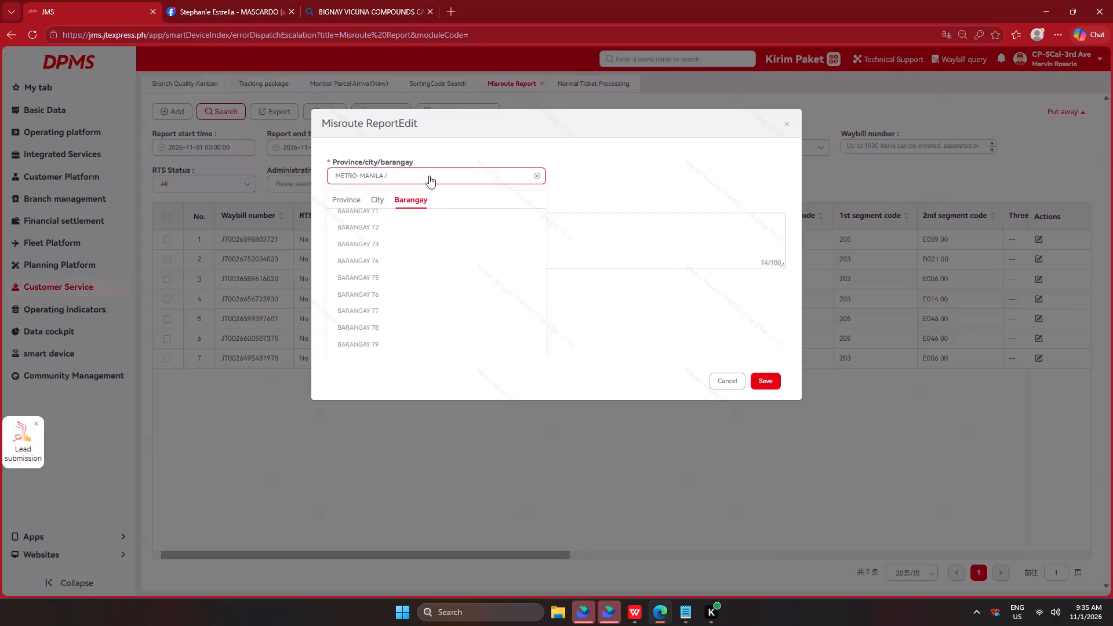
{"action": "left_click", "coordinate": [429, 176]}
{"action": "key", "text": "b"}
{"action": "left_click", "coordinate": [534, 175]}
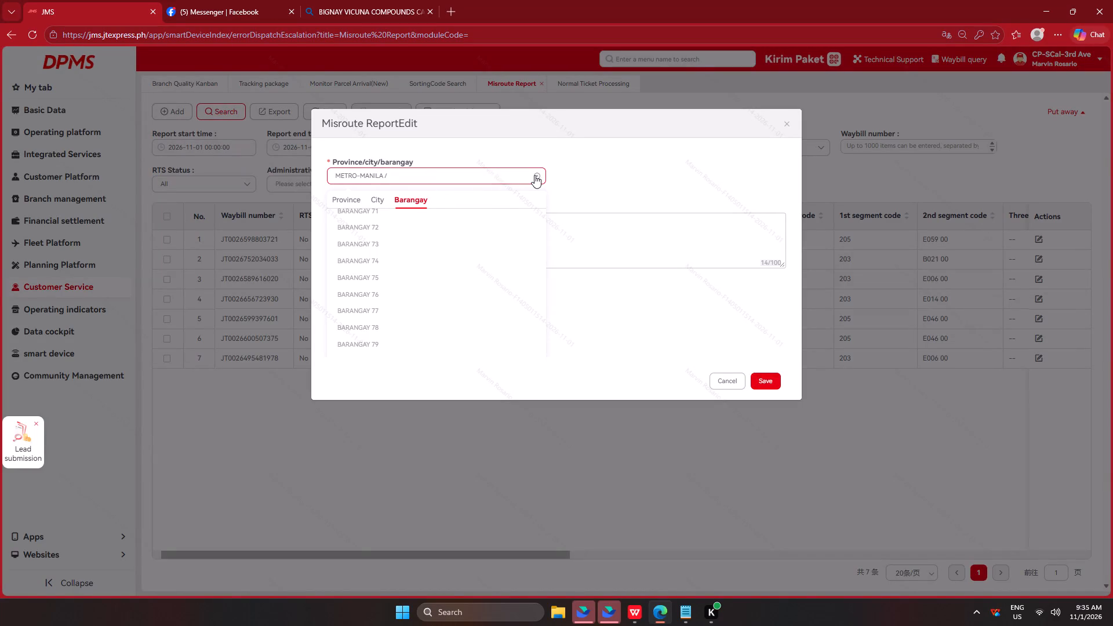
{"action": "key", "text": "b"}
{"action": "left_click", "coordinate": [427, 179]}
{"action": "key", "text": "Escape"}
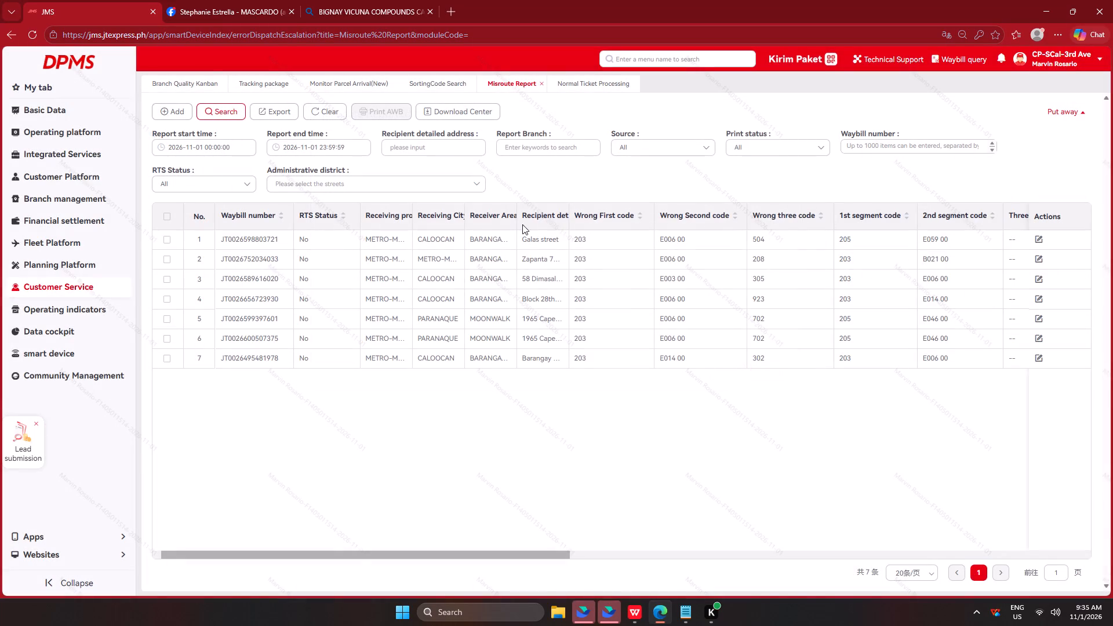
Reopen the first misroute record for editing and look through its METRO-MANILA city list for the recipient's city.
{"action": "left_click", "coordinate": [1042, 239]}
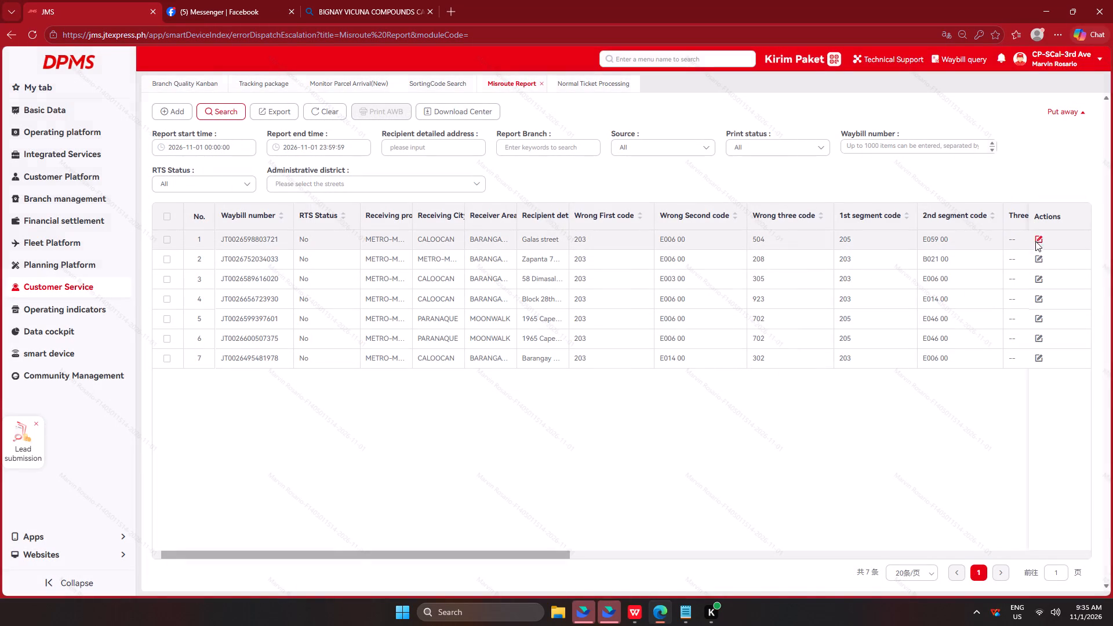
{"action": "left_click", "coordinate": [401, 170]}
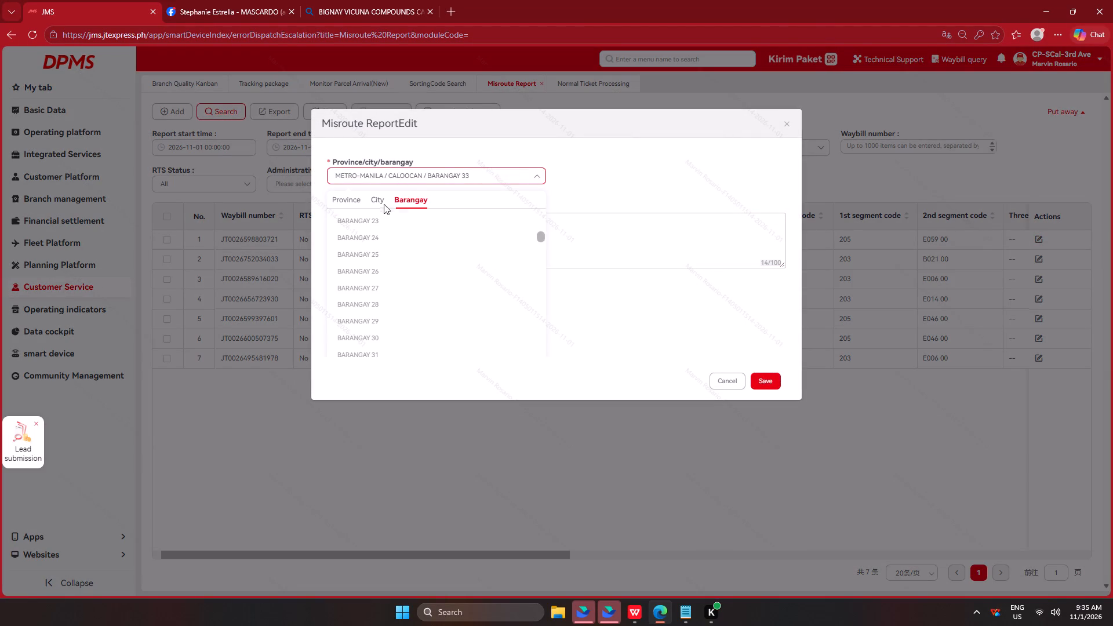
{"action": "left_click", "coordinate": [371, 201]}
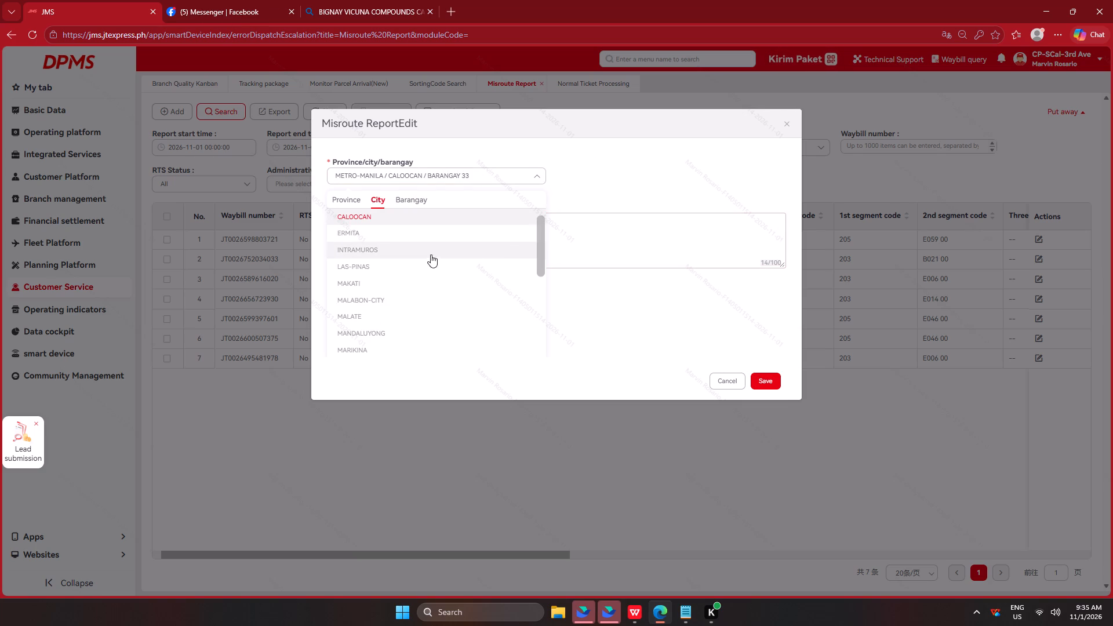
{"action": "left_click_drag", "start_coordinate": [539, 235], "coordinate": [540, 252]}
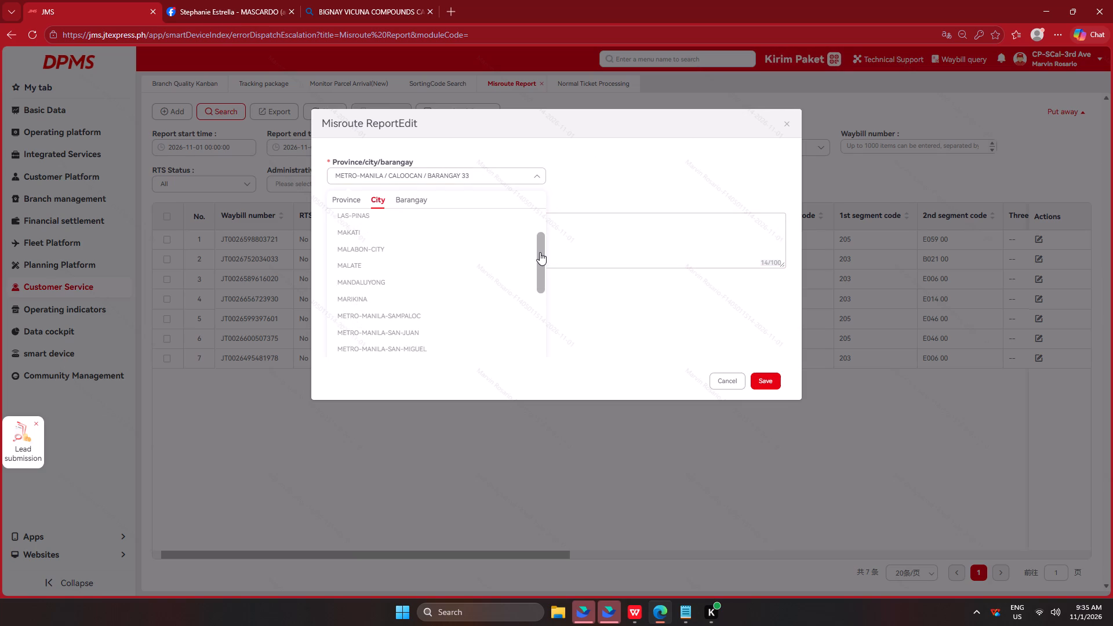
{"action": "left_click_drag", "start_coordinate": [540, 252], "coordinate": [540, 284]}
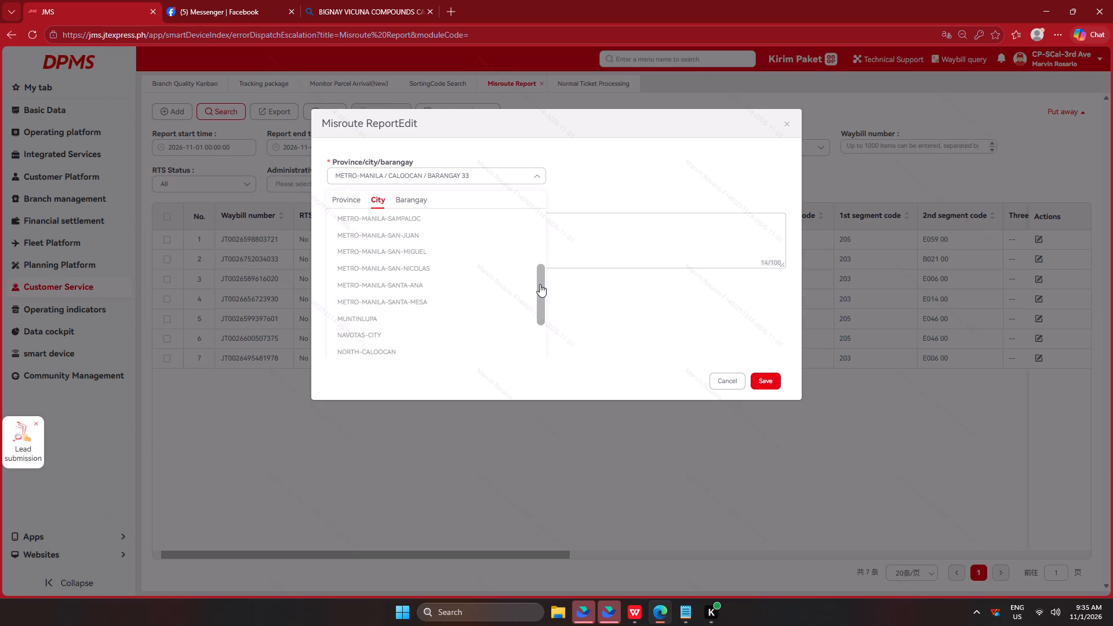
{"action": "left_click_drag", "start_coordinate": [540, 284], "coordinate": [539, 310]}
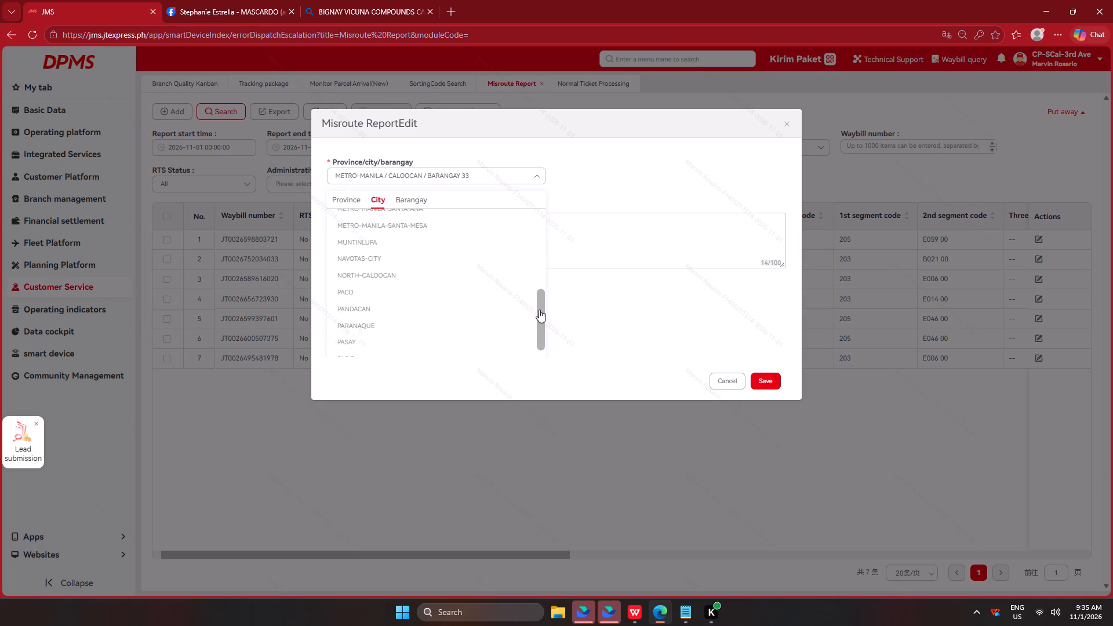
{"action": "left_click_drag", "start_coordinate": [539, 310], "coordinate": [542, 351]}
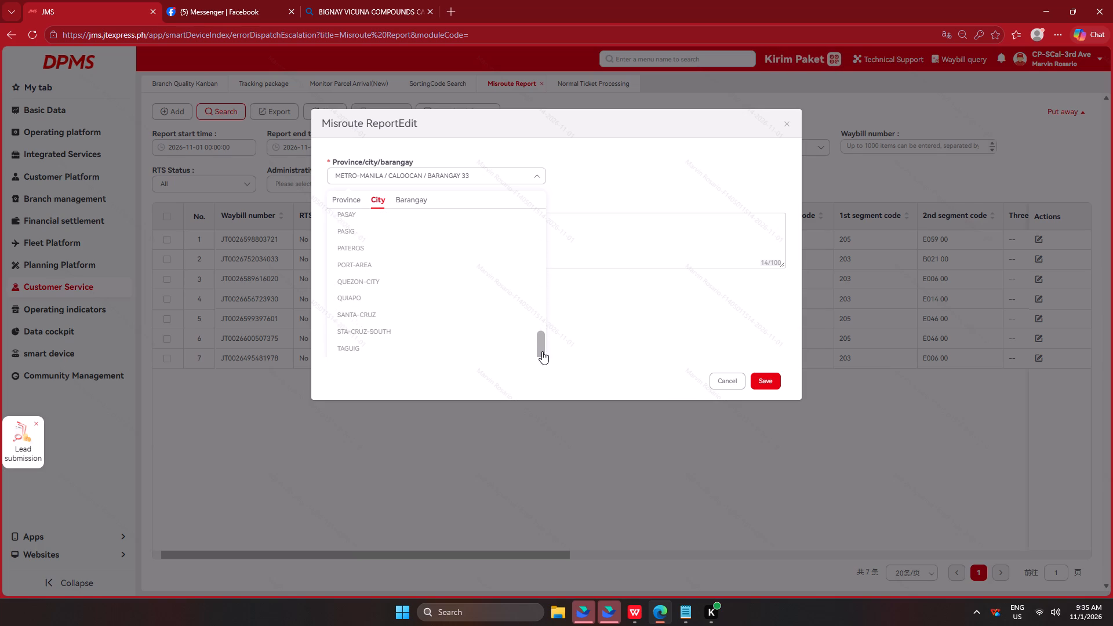
{"action": "left_click_drag", "start_coordinate": [542, 351], "coordinate": [544, 326]}
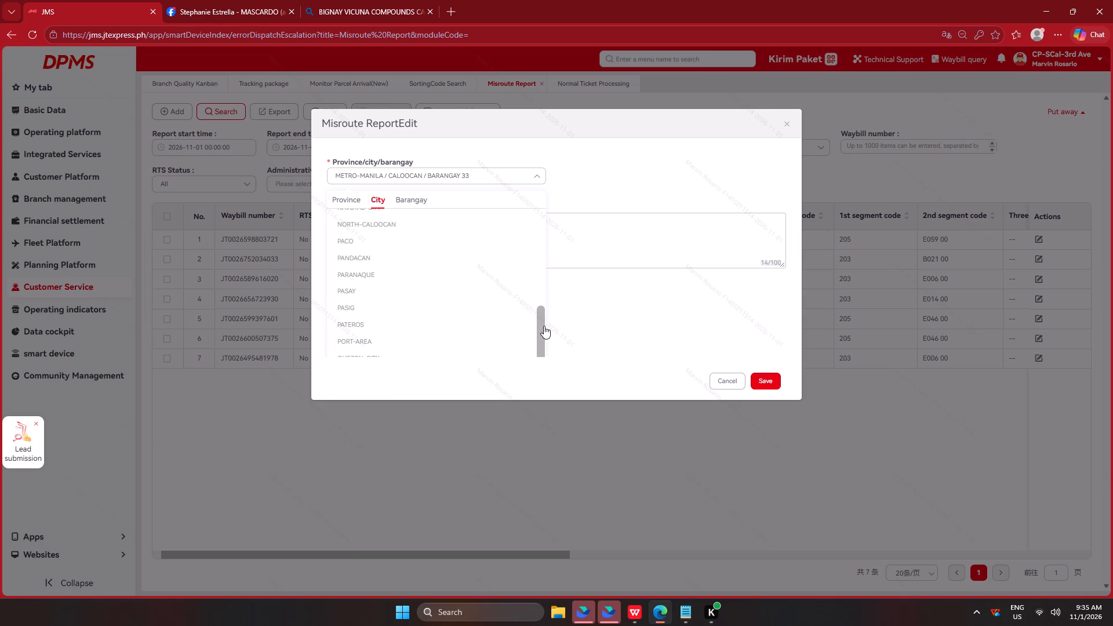
{"action": "left_click_drag", "start_coordinate": [544, 326], "coordinate": [544, 325]}
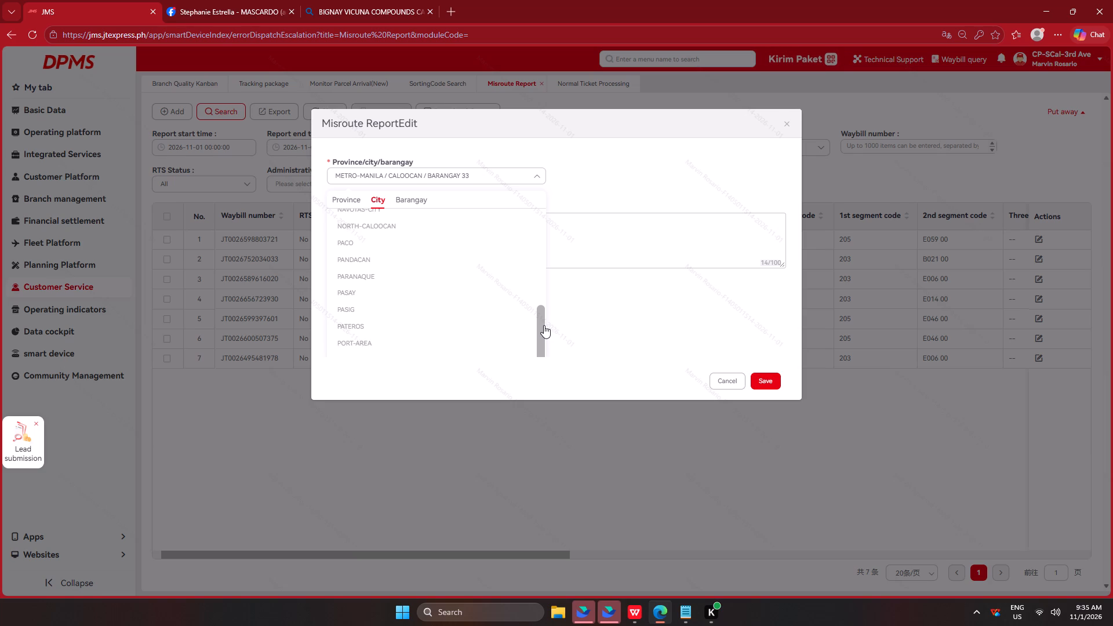
Recheck the METRO-MANILA city list from its first entry to its last, and close the list without choosing another city.
{"action": "left_click_drag", "start_coordinate": [544, 325], "coordinate": [544, 263]}
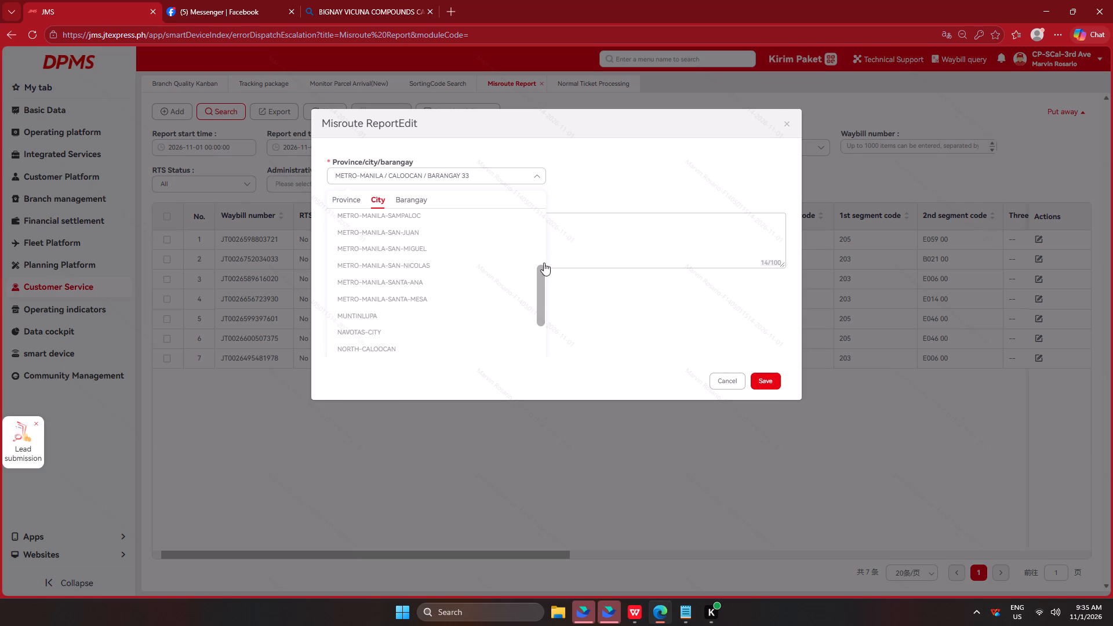
{"action": "left_click_drag", "start_coordinate": [544, 263], "coordinate": [550, 201]}
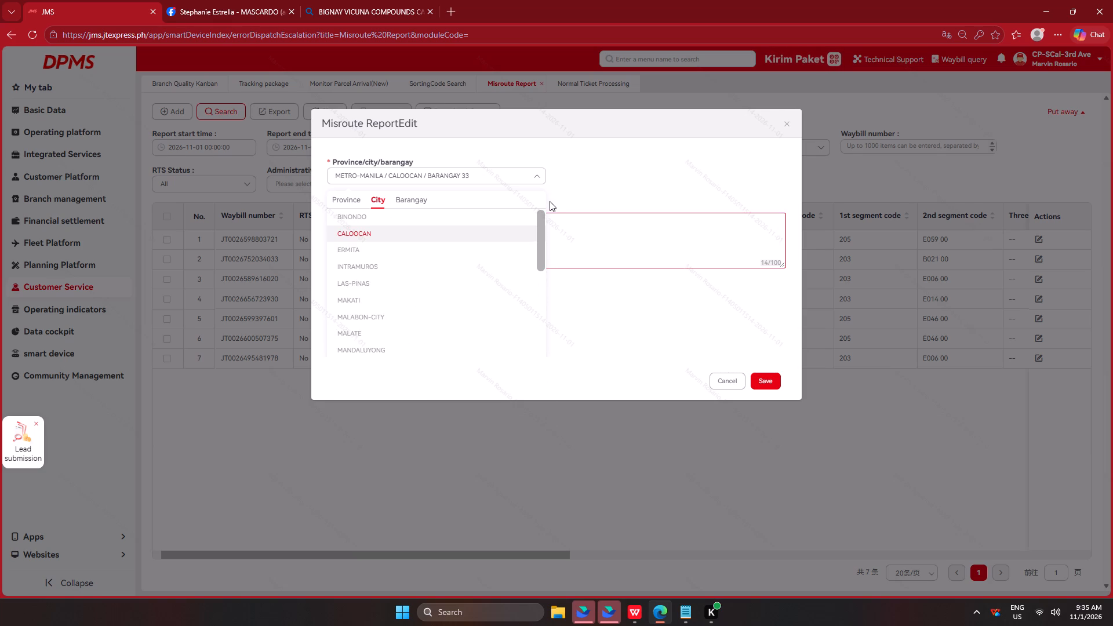
{"action": "left_click_drag", "start_coordinate": [550, 201], "coordinate": [540, 249]}
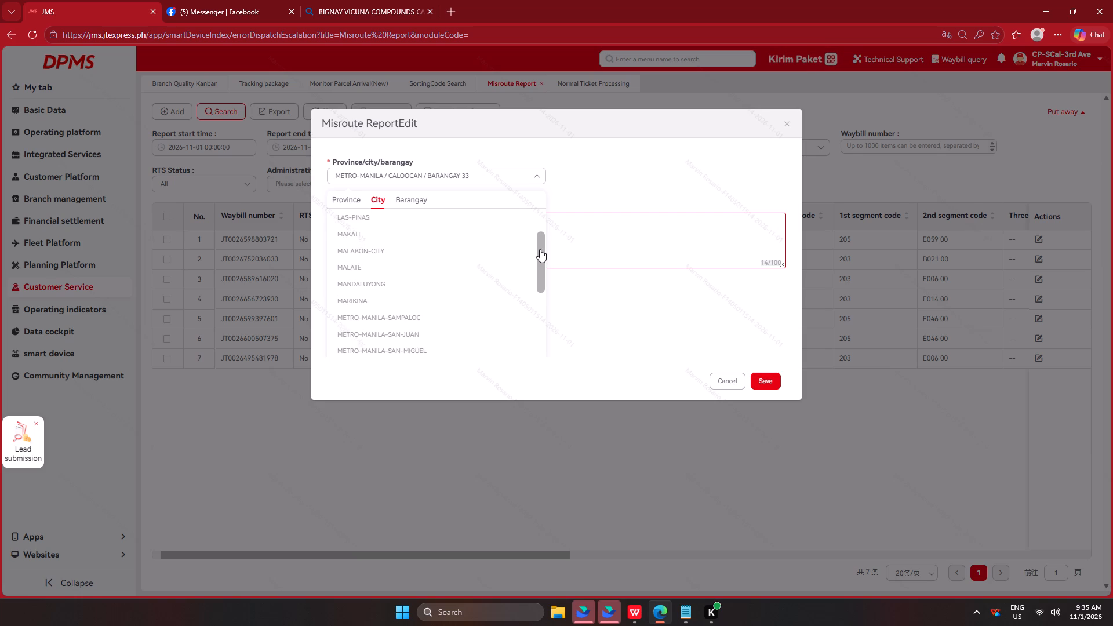
{"action": "left_click_drag", "start_coordinate": [540, 249], "coordinate": [549, 219]}
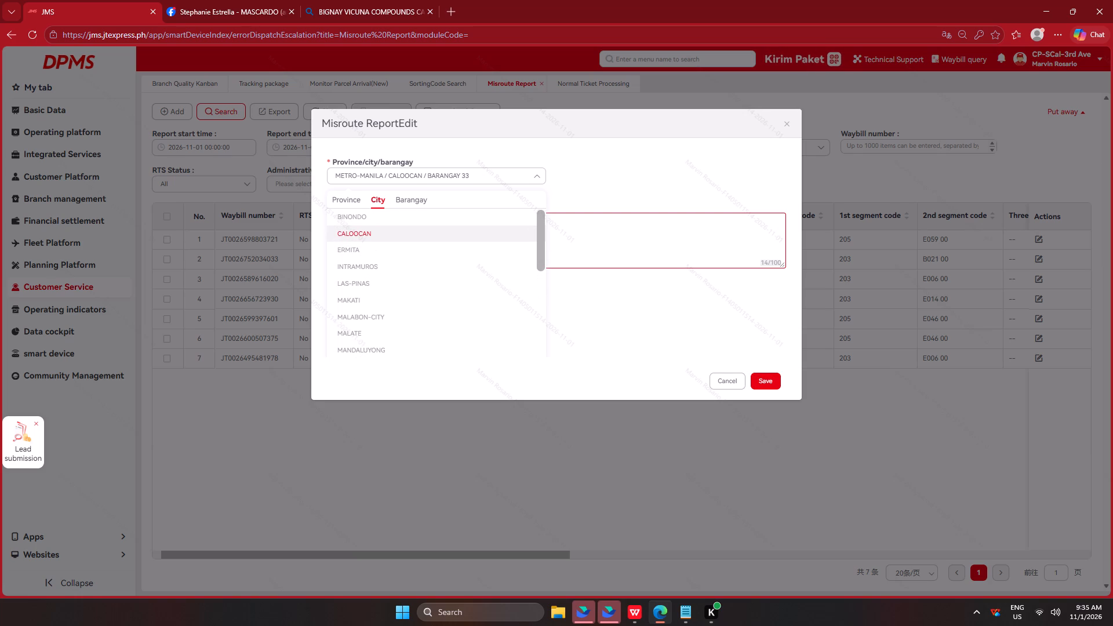
{"action": "left_click_drag", "start_coordinate": [549, 219], "coordinate": [543, 256]}
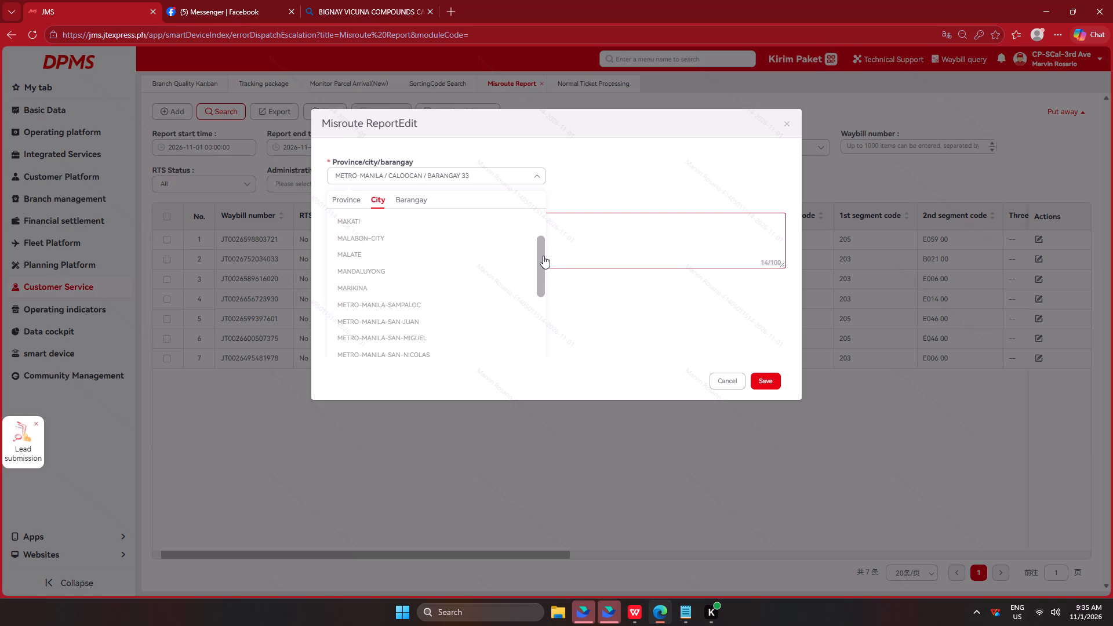
{"action": "left_click_drag", "start_coordinate": [543, 256], "coordinate": [543, 257]}
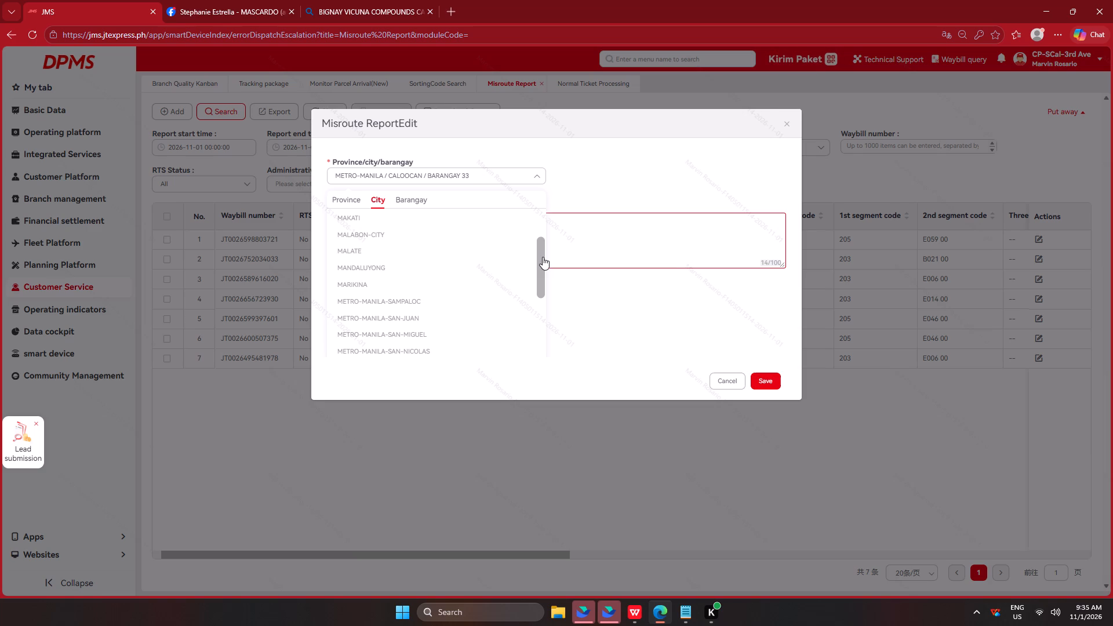
{"action": "left_click_drag", "start_coordinate": [543, 257], "coordinate": [545, 358]}
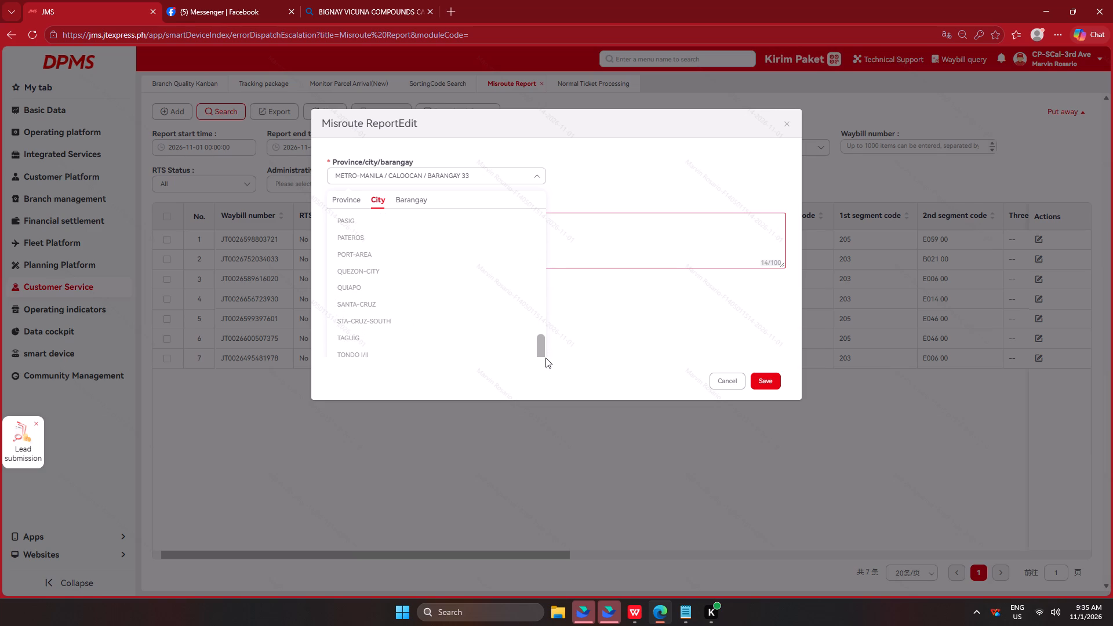
{"action": "left_click_drag", "start_coordinate": [545, 358], "coordinate": [548, 352]}
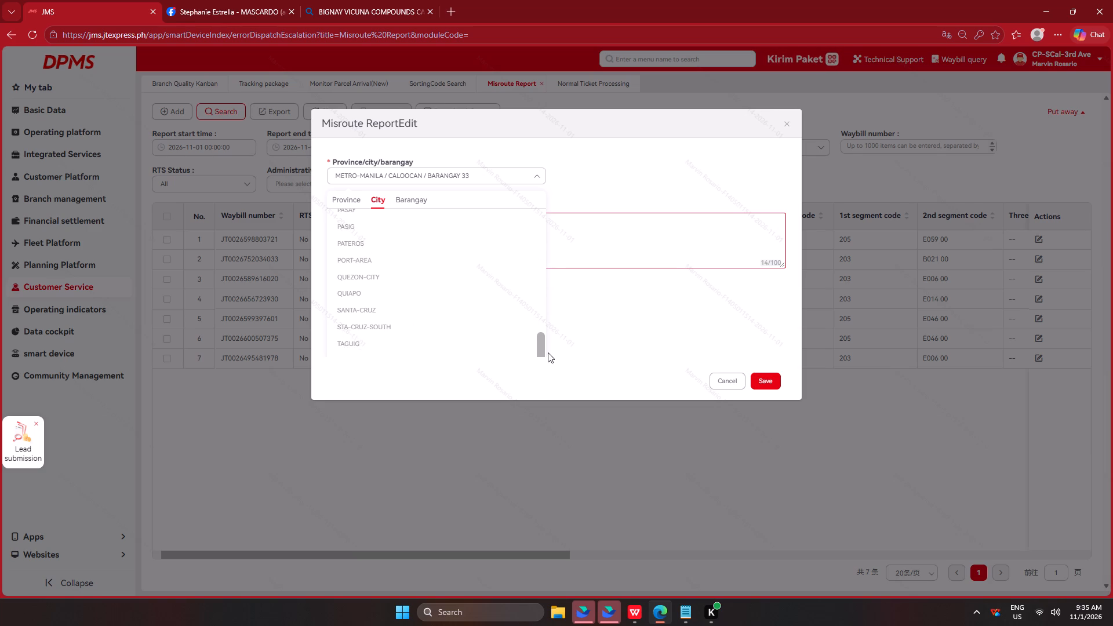
{"action": "left_click_drag", "start_coordinate": [548, 352], "coordinate": [552, 332]}
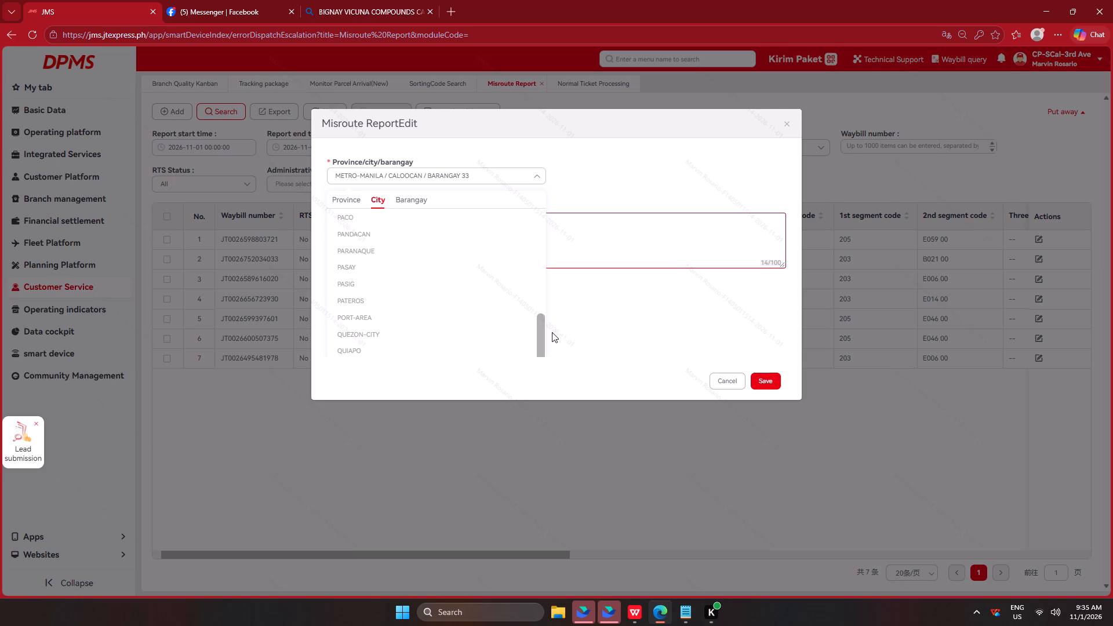
{"action": "left_click_drag", "start_coordinate": [552, 332], "coordinate": [552, 327]}
{"action": "right_click", "coordinate": [552, 327]}
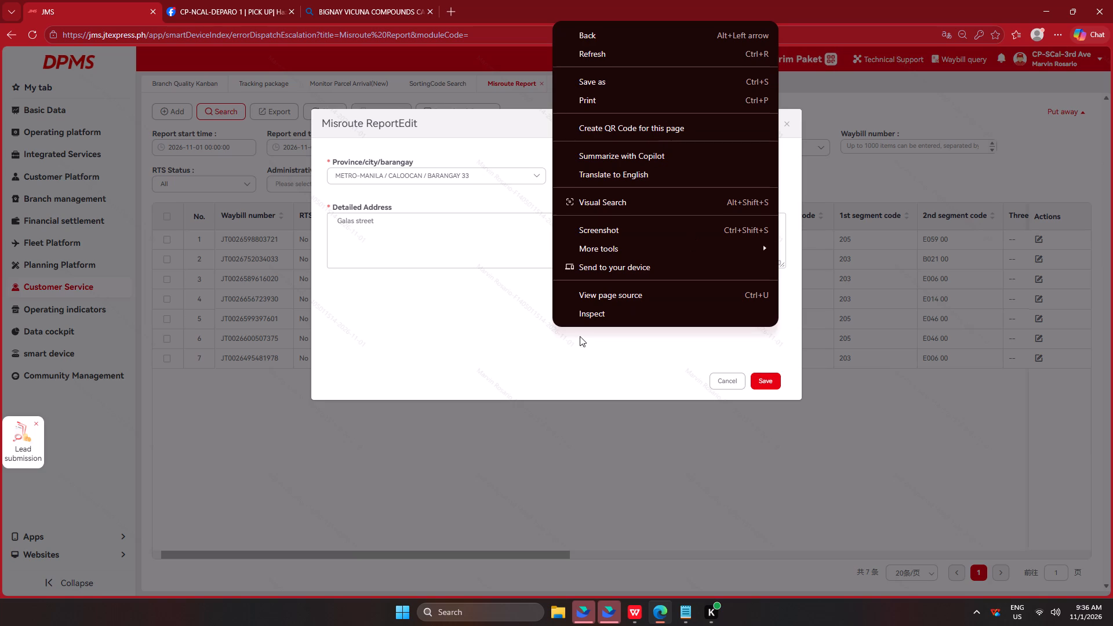
{"action": "left_click", "coordinate": [497, 356]}
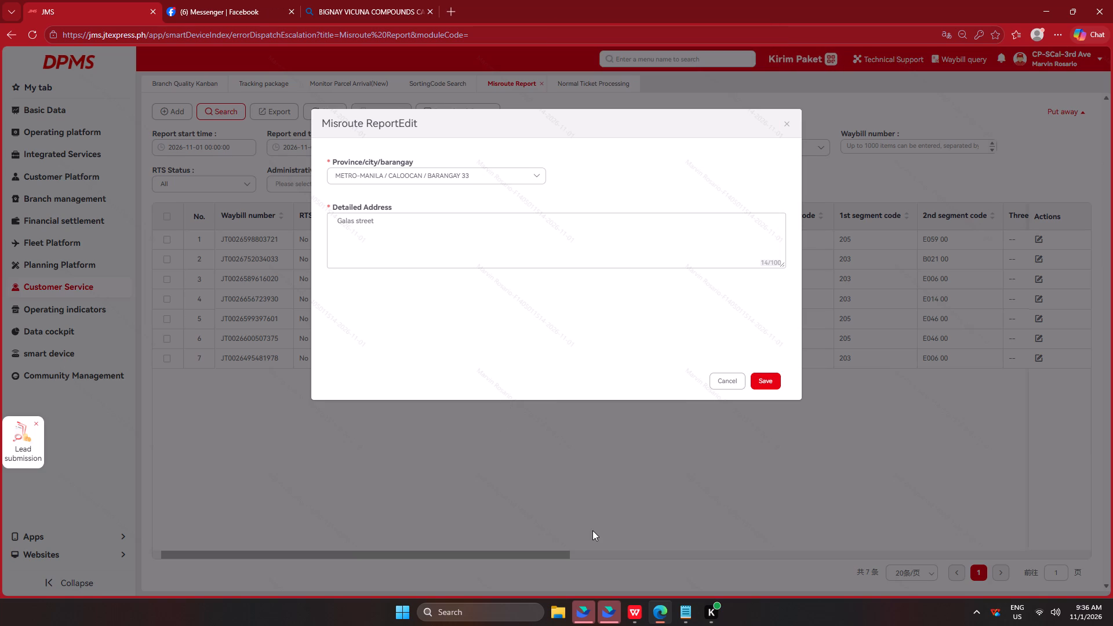
Check the Barangay Bignay compound note in Notepad against the Bignay Vicuna Compounds web search in Edge.
{"action": "left_click", "coordinate": [683, 611]}
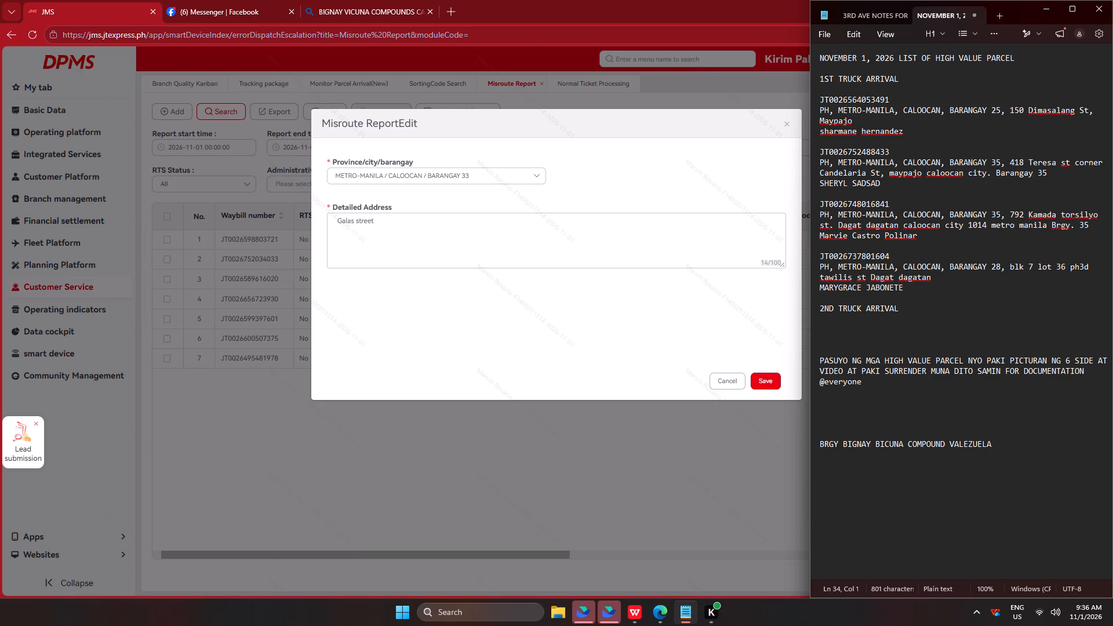
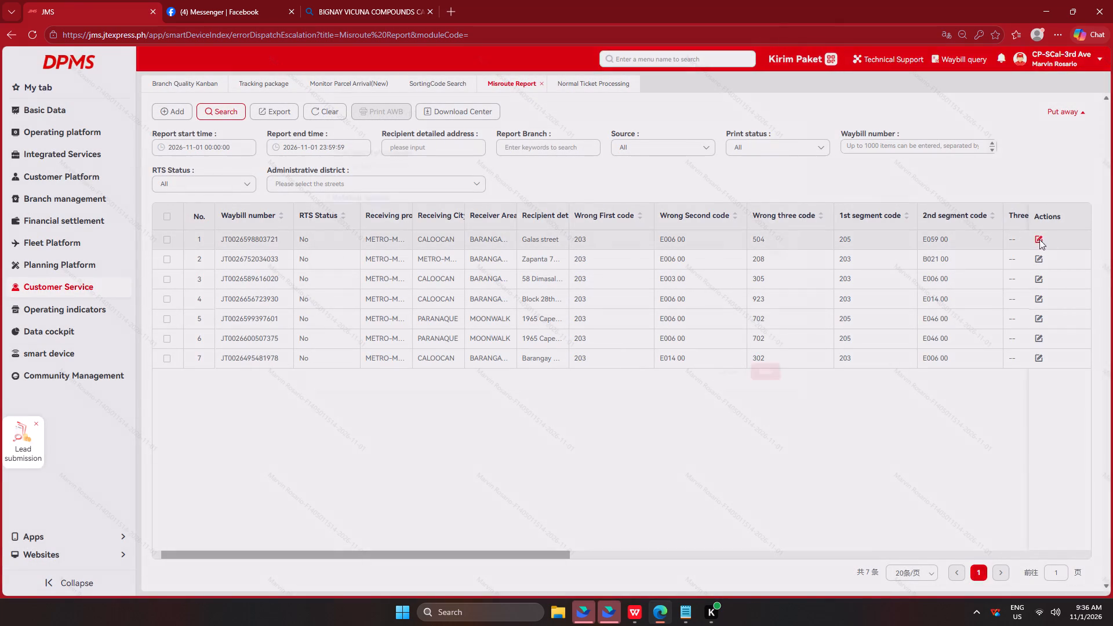
Close the first misroute record's edit without saving, check the sorting code result for VICUNA COMPOUND in BIGNAY, and return to the Misroute Report.
{"action": "left_click", "coordinate": [787, 122]}
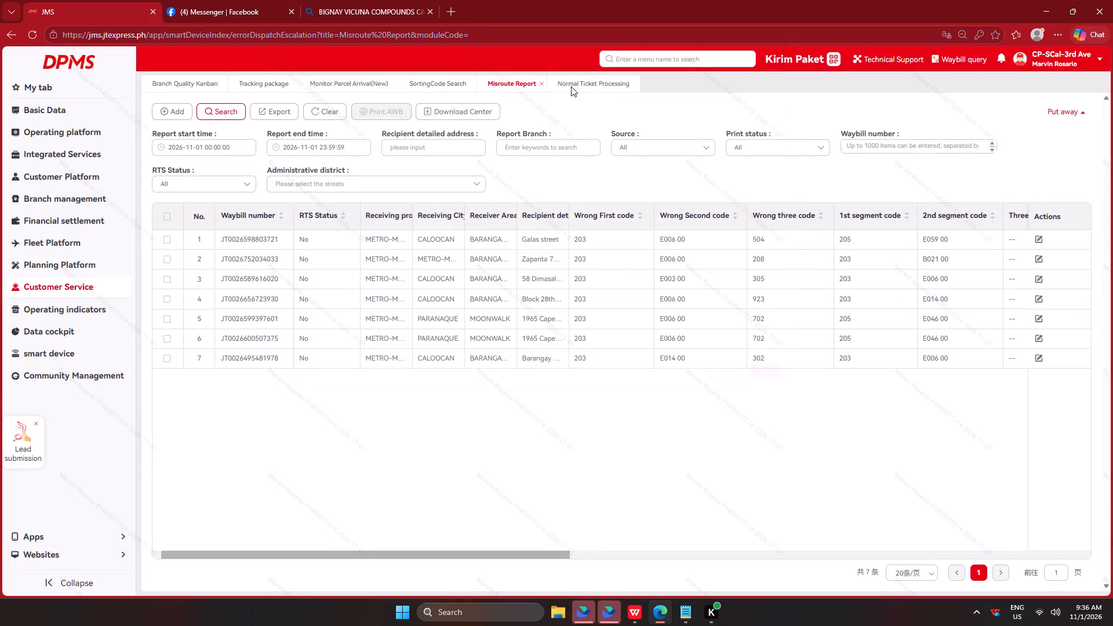
{"action": "left_click", "coordinate": [437, 87]}
{"action": "left_click", "coordinate": [501, 84]}
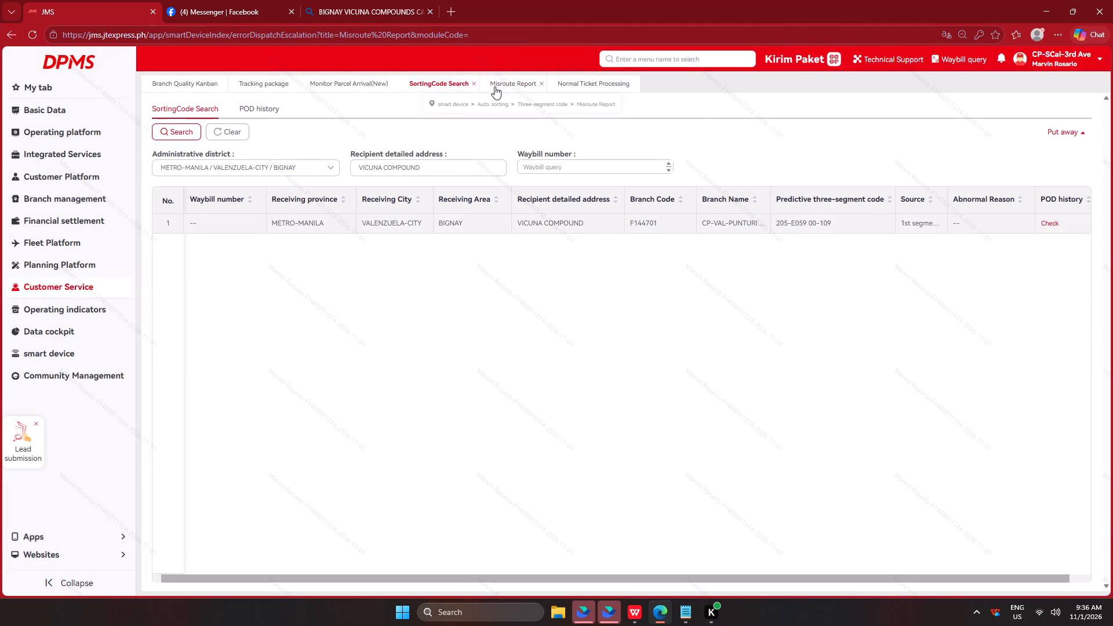
Close the misroute record's edit without saving and reload the Misroute Report page.
{"action": "left_click", "coordinate": [1039, 241]}
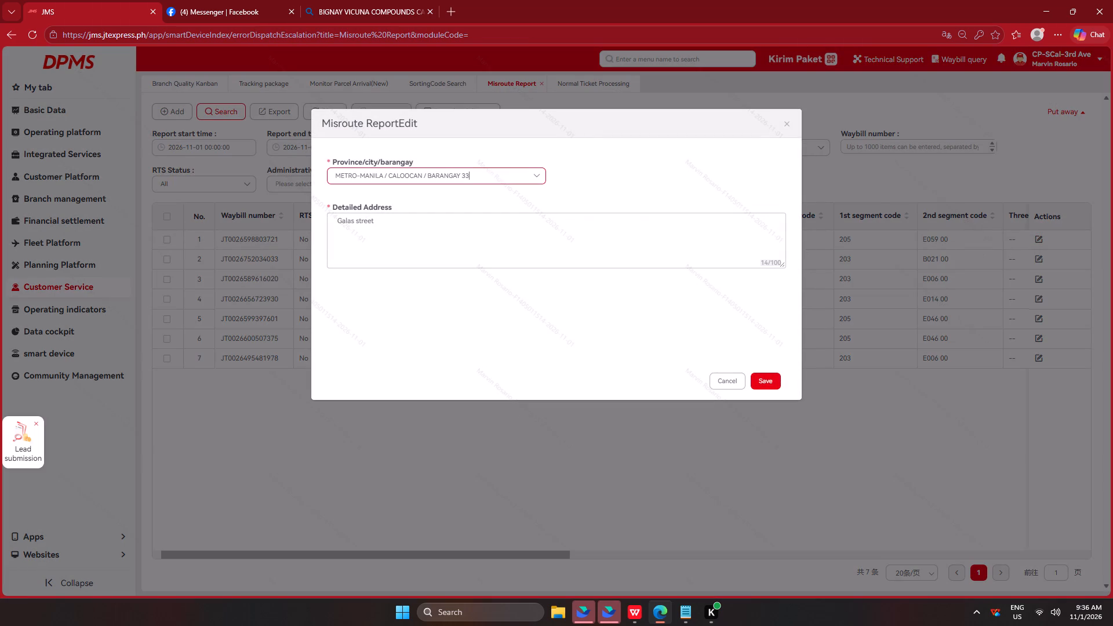
{"action": "left_click", "coordinate": [790, 128]}
{"action": "key", "text": "F5"}
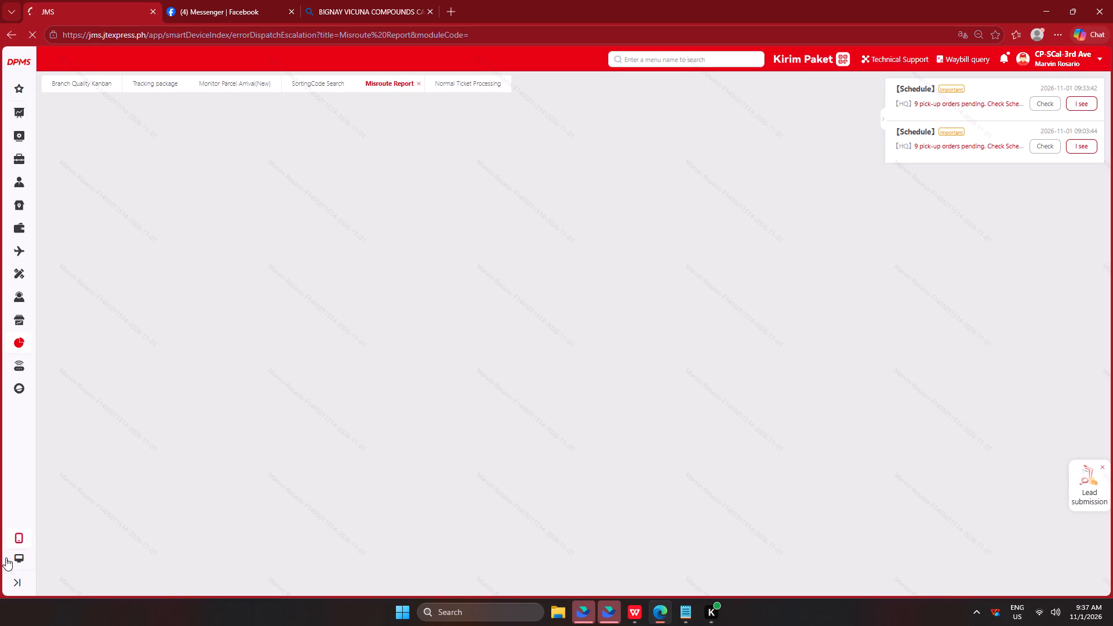
Expand the navigation sidebar and move the Lead submission widget clear of the misroute table.
{"action": "left_click", "coordinate": [17, 584]}
{"action": "left_click_drag", "start_coordinate": [1096, 490], "coordinate": [629, 448]}
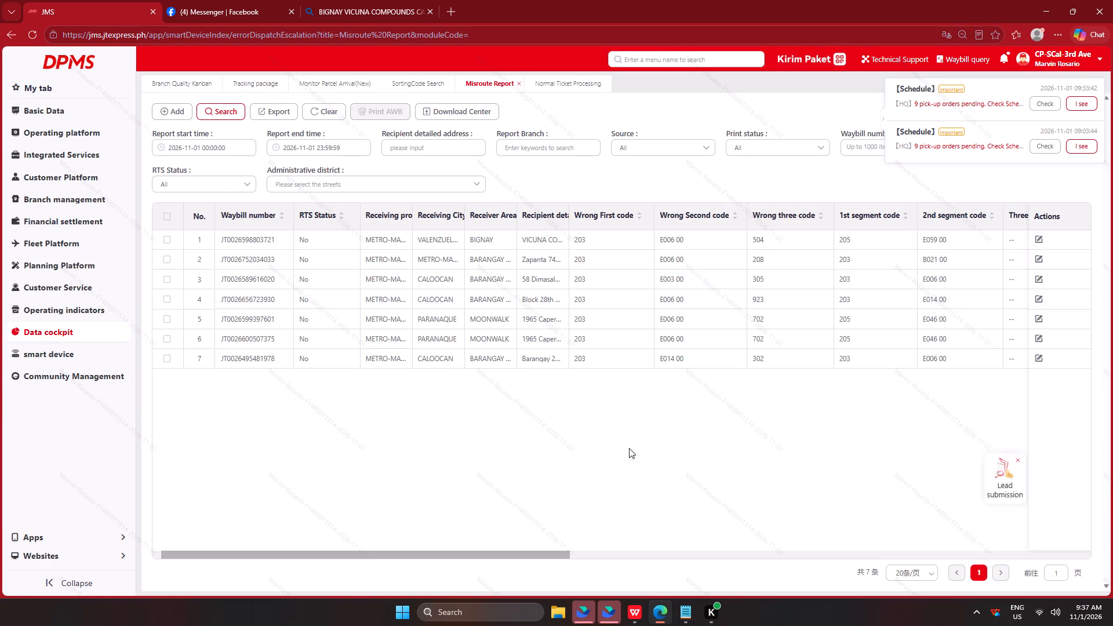
{"action": "left_click_drag", "start_coordinate": [629, 448], "coordinate": [0, 387]}
Insert CONTACTED before COORDINATED TO CS in the first misroute record's detailed address and save the record.
{"action": "left_click", "coordinate": [1035, 241]}
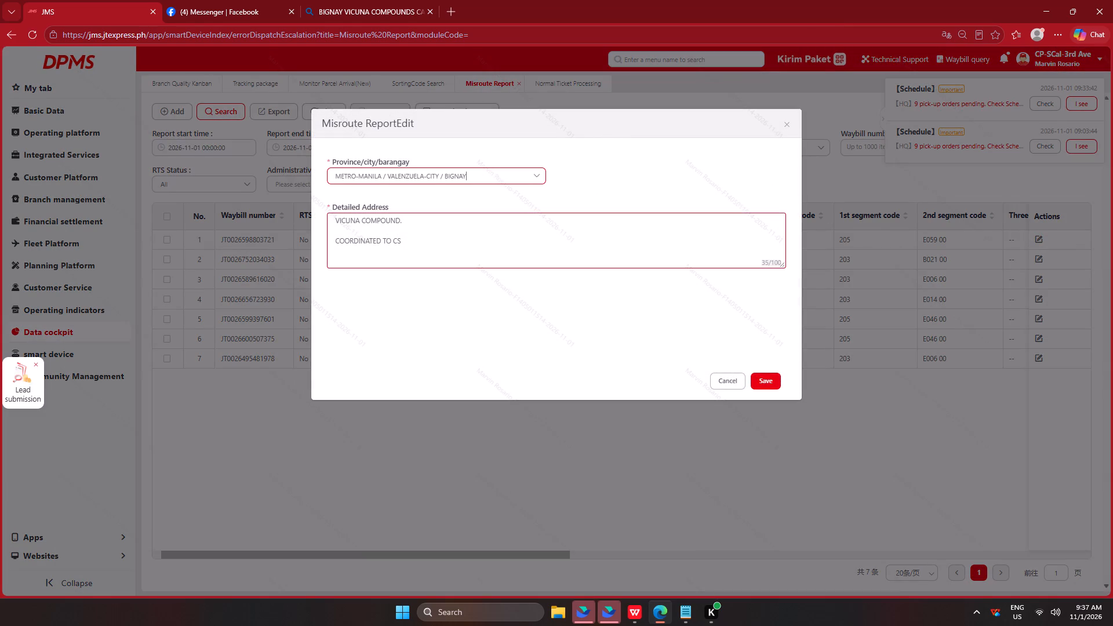
{"action": "left_click", "coordinate": [409, 243]}
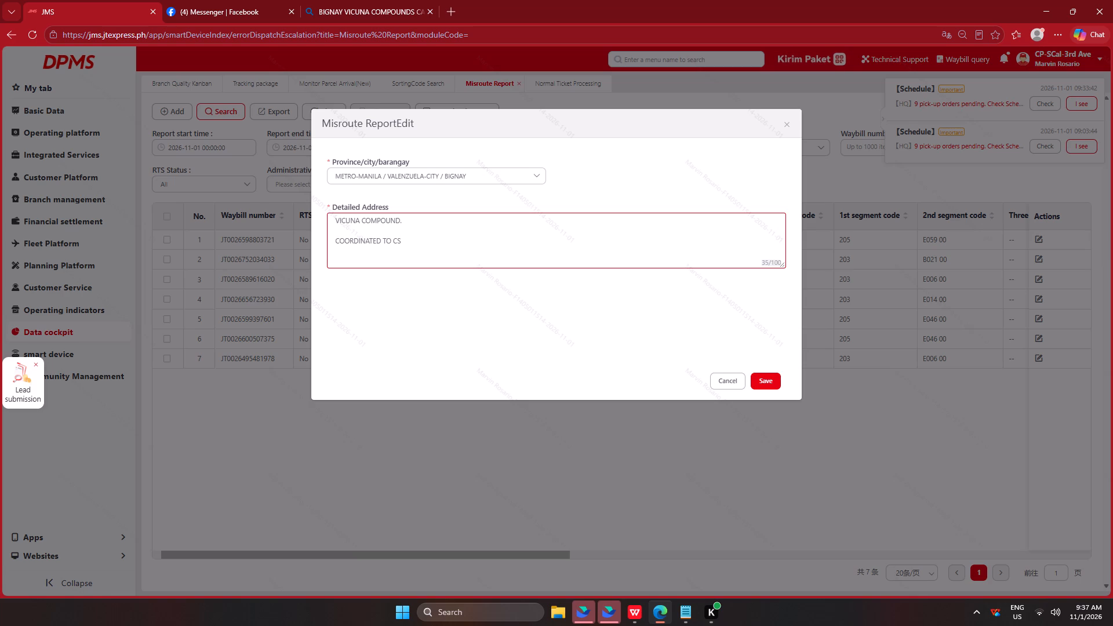
{"action": "key", "text": "space"}
{"action": "type", "text": "C"}
{"action": "key", "text": "BackSpace"}
{"action": "key", "text": "Left"}
{"action": "key", "text": "Left"}
{"action": "key", "text": "Left"}
{"action": "key", "text": "Left"}
{"action": "key", "text": "Left"}
{"action": "key", "text": "Left"}
{"action": "key", "text": "Left"}
{"action": "key", "text": "Left"}
{"action": "key", "text": "Left"}
{"action": "key", "text": "Left"}
{"action": "key", "text": "Left"}
{"action": "key", "text": "Left"}
{"action": "key", "text": "Left"}
{"action": "key", "text": "Left"}
{"action": "key", "text": "Left"}
{"action": "key", "text": "Left"}
{"action": "key", "text": "Left"}
{"action": "key", "text": "Left"}
{"action": "key", "text": "Left"}
{"action": "key", "text": "Left"}
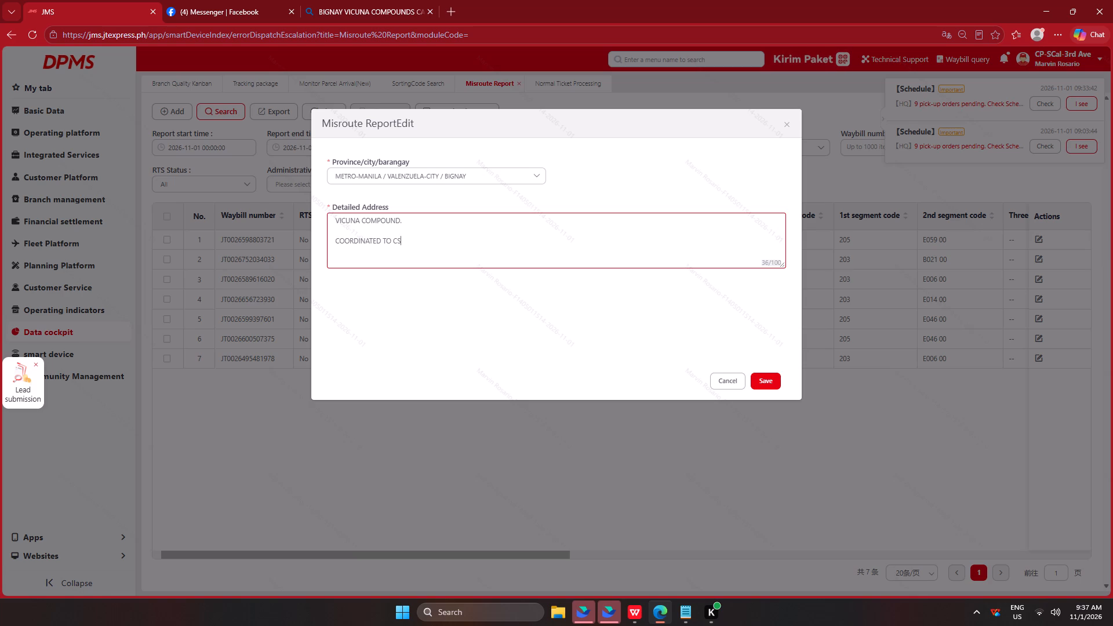
{"action": "key", "text": "Right"}
{"action": "key", "text": "Right"}
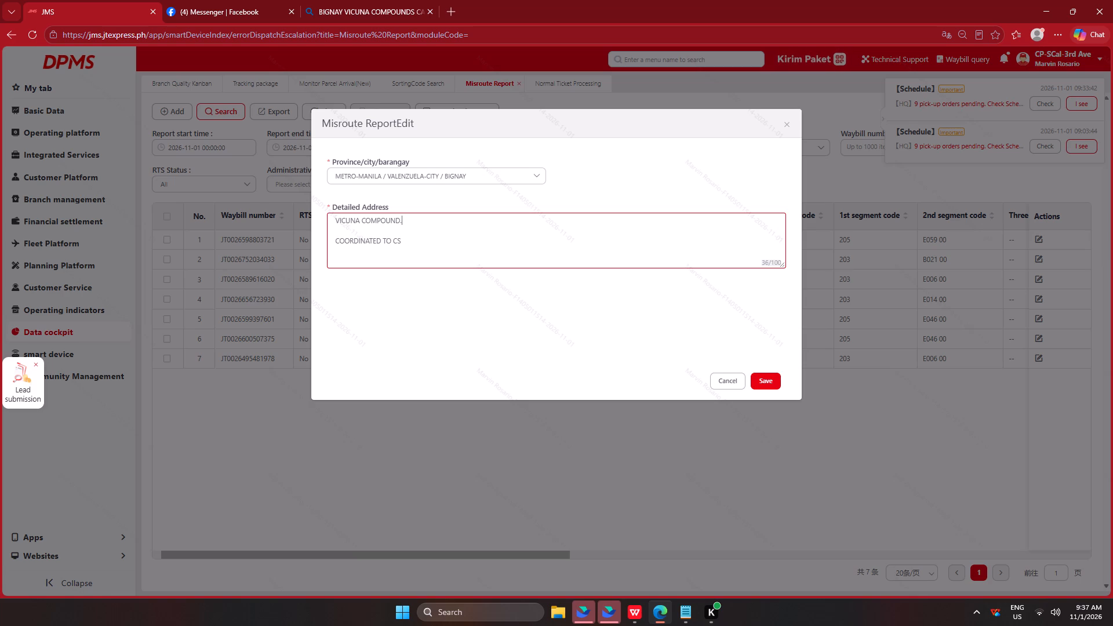
{"action": "key", "text": "Right"}
{"action": "key", "text": "Down"}
{"action": "type", "text": "CONTACTED"}
{"action": "key", "text": "space"}
{"action": "left_click", "coordinate": [774, 383]}
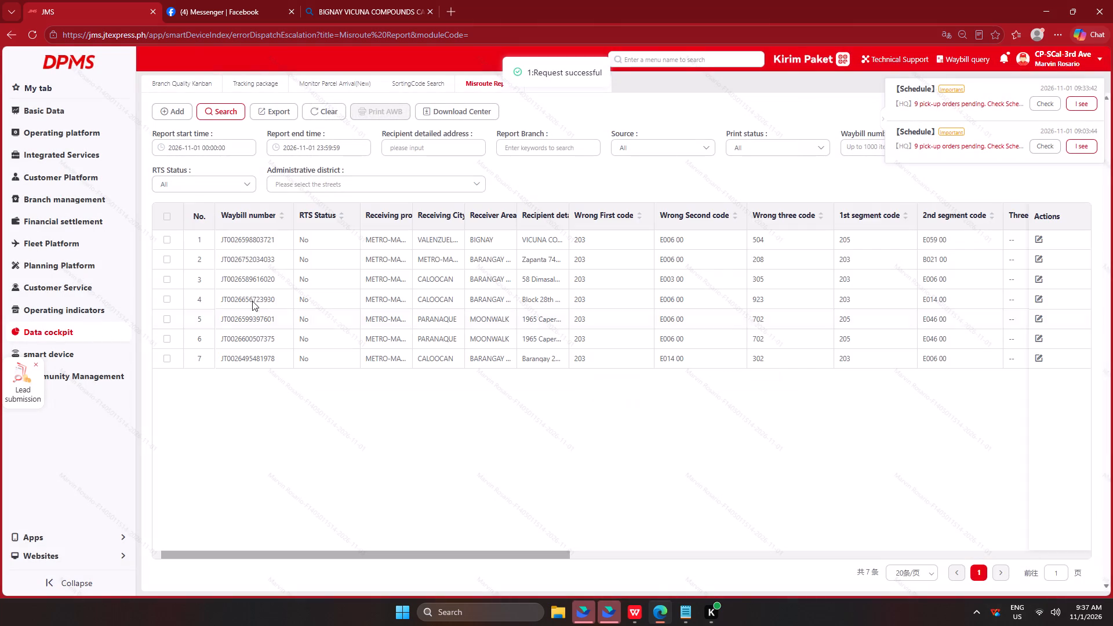
Preview the first misroute record's AWB label for printing and open the choice of printer.
{"action": "left_click", "coordinate": [164, 237]}
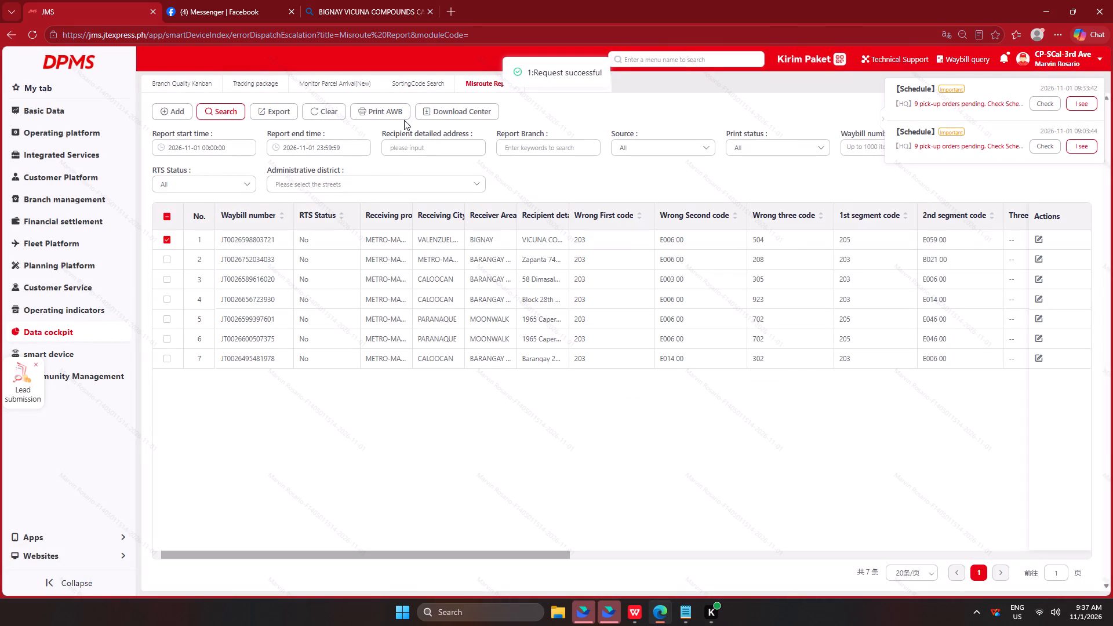
{"action": "left_click", "coordinate": [395, 113]}
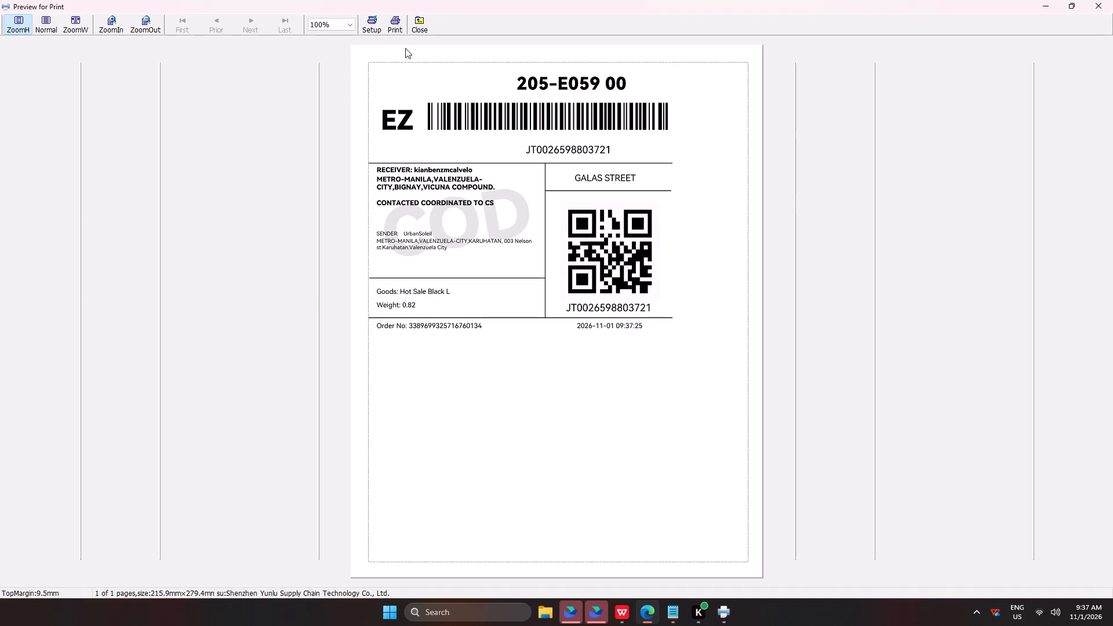
{"action": "left_click", "coordinate": [395, 20]}
{"action": "left_click", "coordinate": [520, 182]}
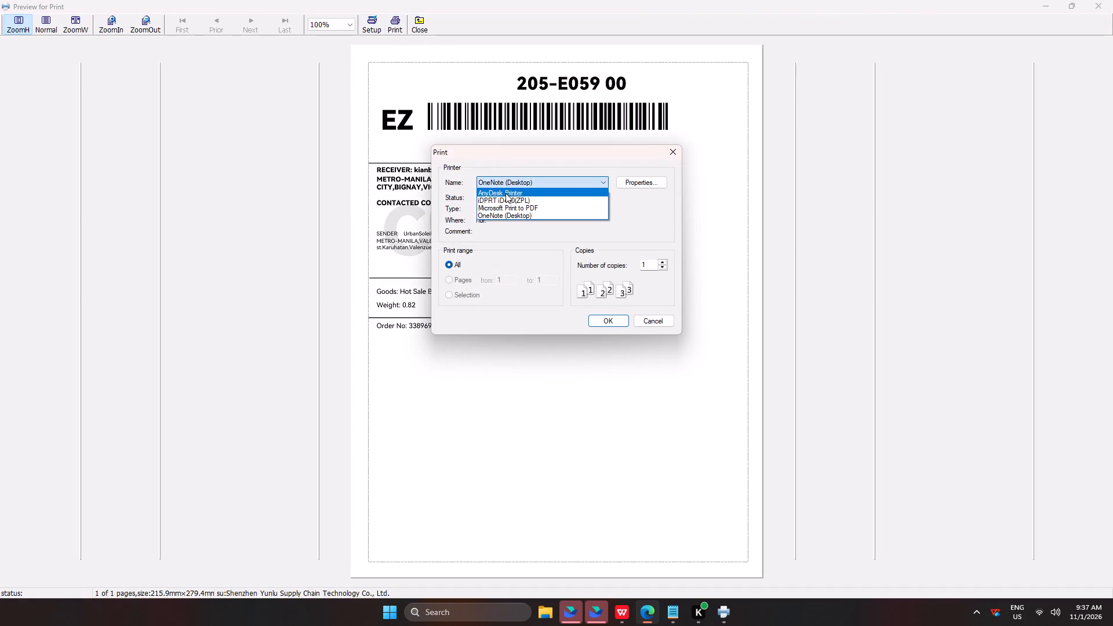
Print one copy of the first misroute record's AWB label on the iDPRT (ZPL) printer and close the print preview.
{"action": "left_click", "coordinate": [502, 199]}
{"action": "left_click", "coordinate": [597, 321]}
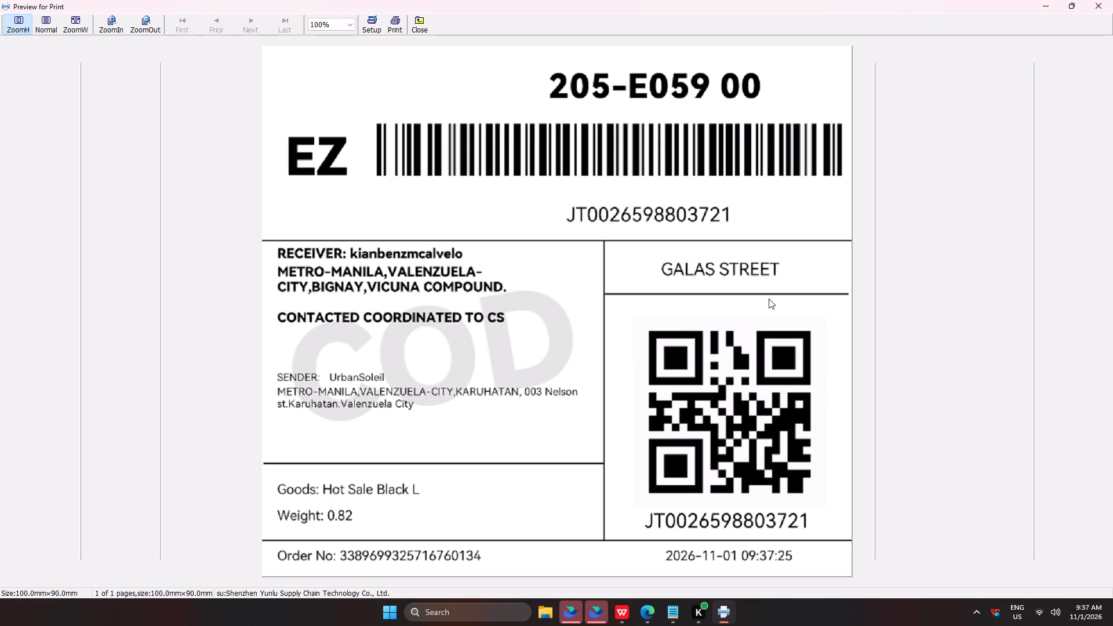
{"action": "left_click", "coordinate": [1112, 0]}
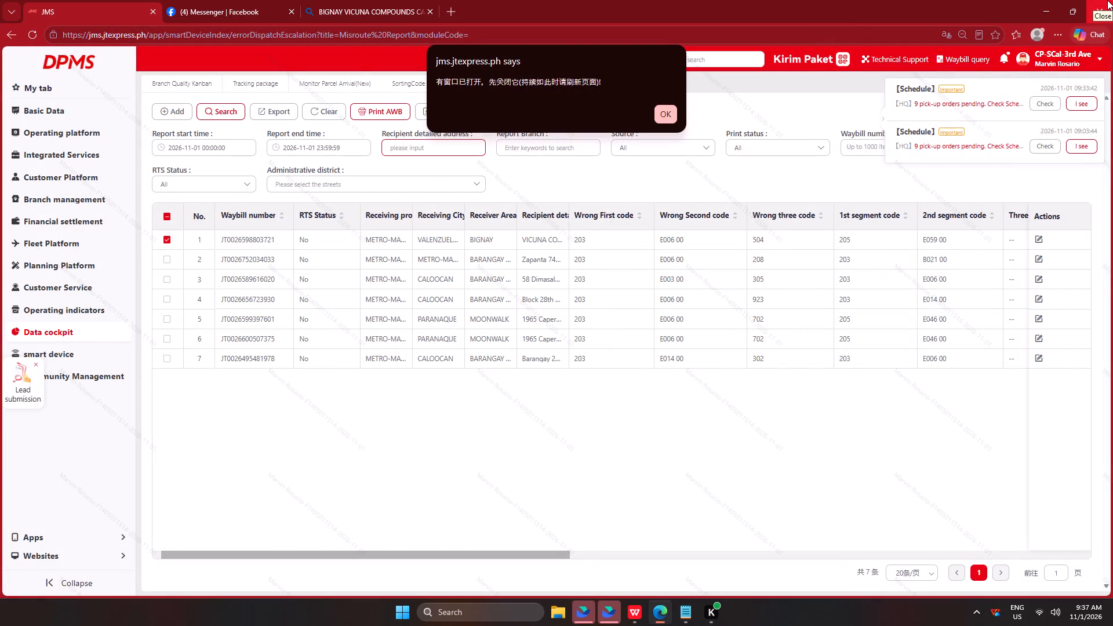
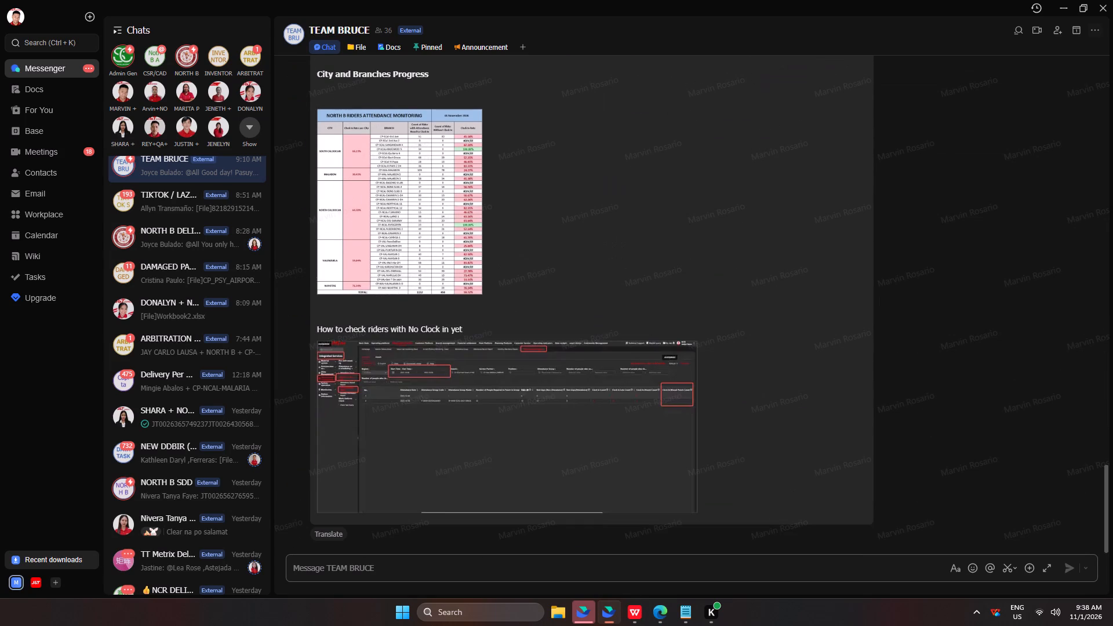
Read the 9:10 AM TEAM BRUCE announcement about plotting riders' attendance in JMS, focusing on the request to supervisors.
{"action": "scroll", "coordinate": [763, 478], "scroll_direction": "down", "scroll_amount": 4}
{"action": "scroll", "coordinate": [552, 469], "scroll_direction": "up", "scroll_amount": 5}
{"action": "scroll", "coordinate": [515, 374], "scroll_direction": "up", "scroll_amount": 1}
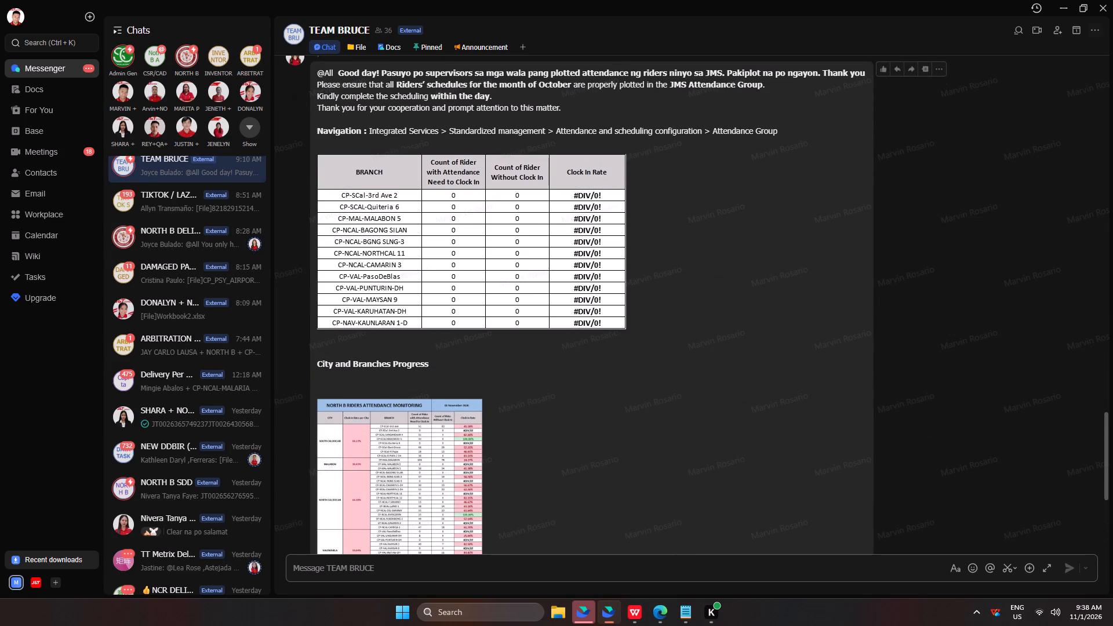
{"action": "scroll", "coordinate": [515, 374], "scroll_direction": "up", "scroll_amount": 1}
{"action": "left_click_drag", "start_coordinate": [387, 190], "coordinate": [390, 190]}
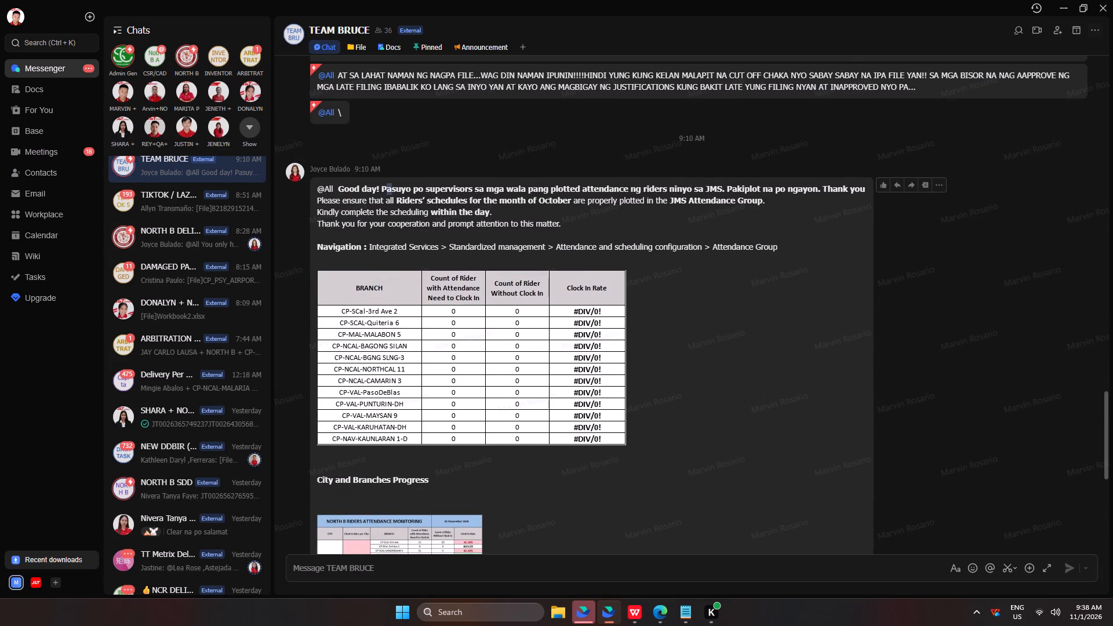
{"action": "left_click_drag", "start_coordinate": [390, 190], "coordinate": [754, 188]}
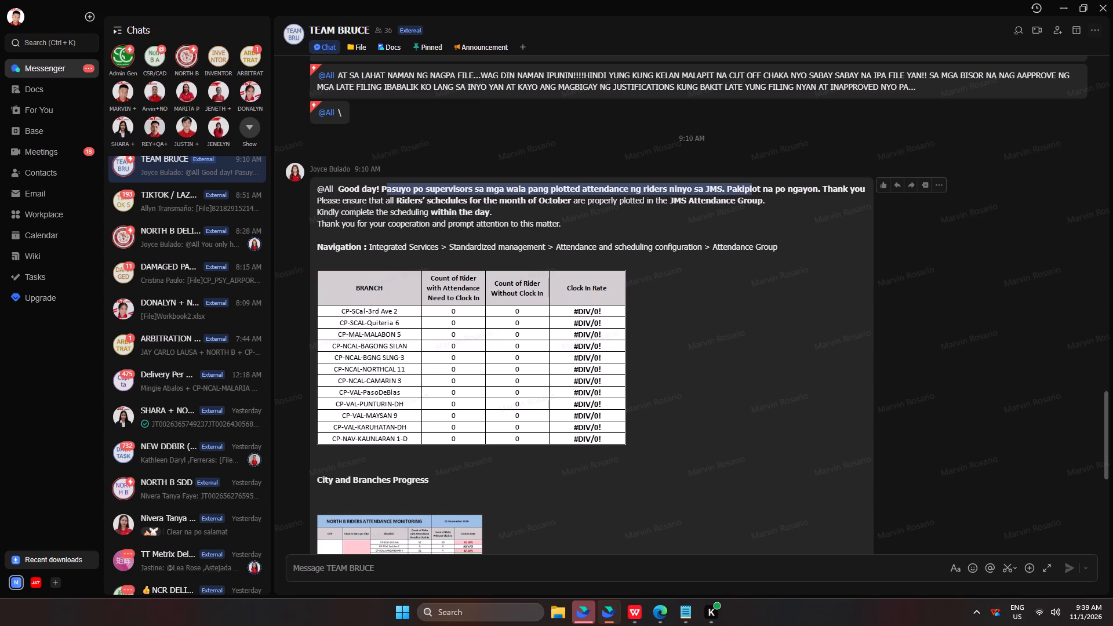
Switch to JMS in the browser.
{"action": "left_click", "coordinate": [654, 609]}
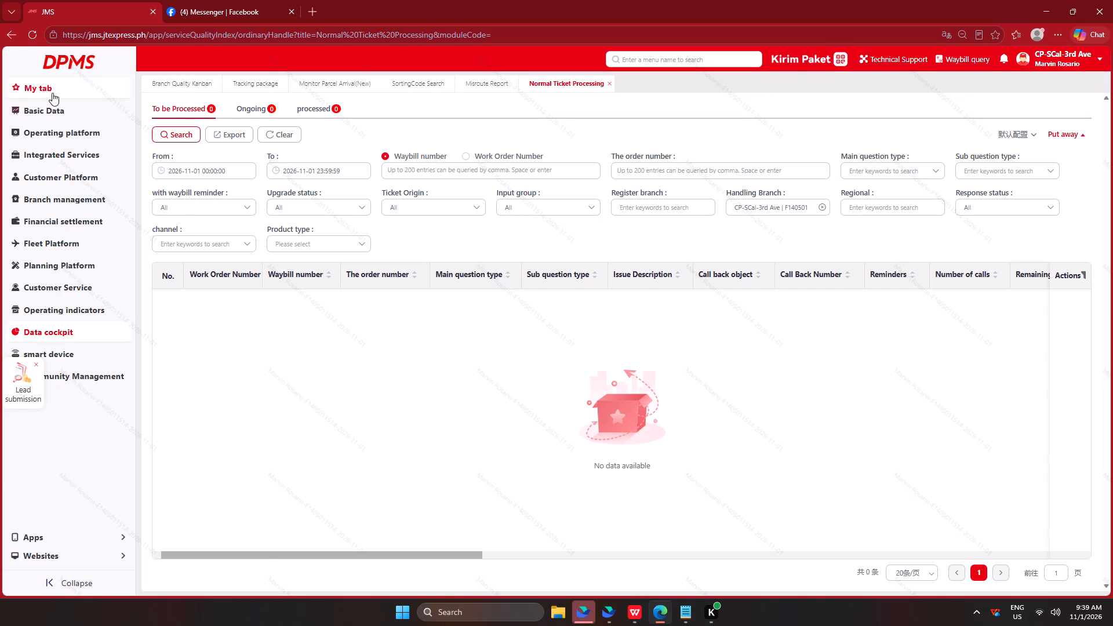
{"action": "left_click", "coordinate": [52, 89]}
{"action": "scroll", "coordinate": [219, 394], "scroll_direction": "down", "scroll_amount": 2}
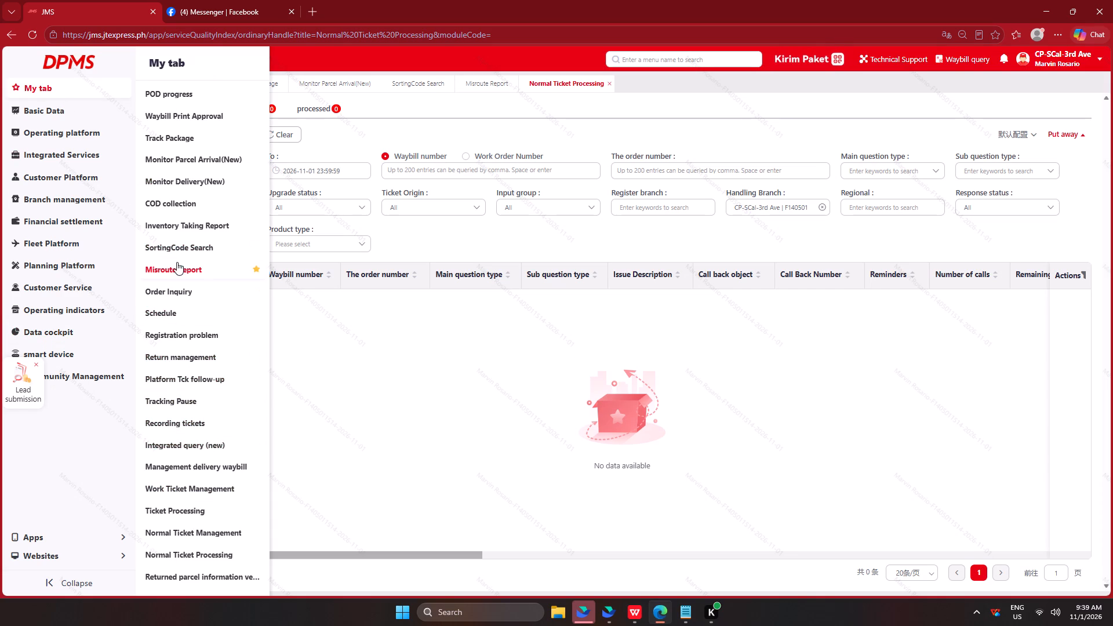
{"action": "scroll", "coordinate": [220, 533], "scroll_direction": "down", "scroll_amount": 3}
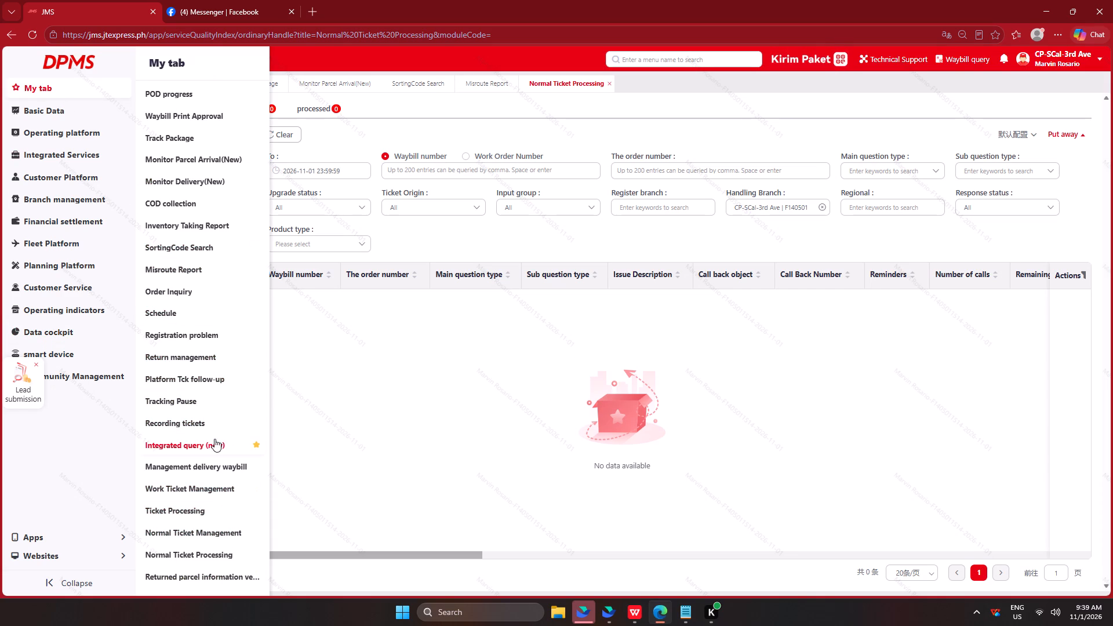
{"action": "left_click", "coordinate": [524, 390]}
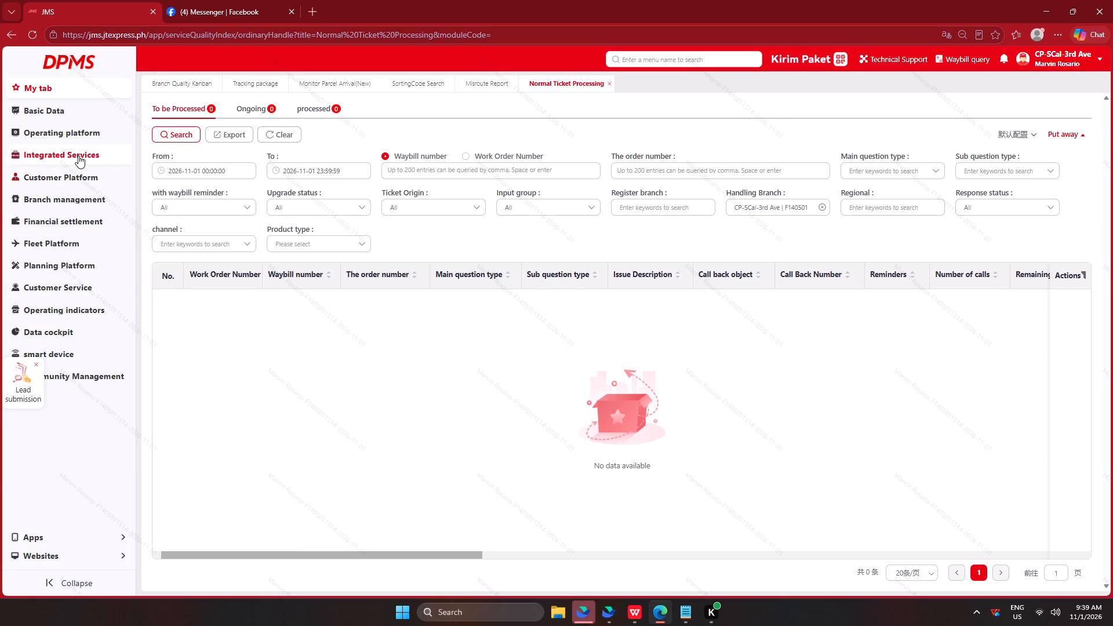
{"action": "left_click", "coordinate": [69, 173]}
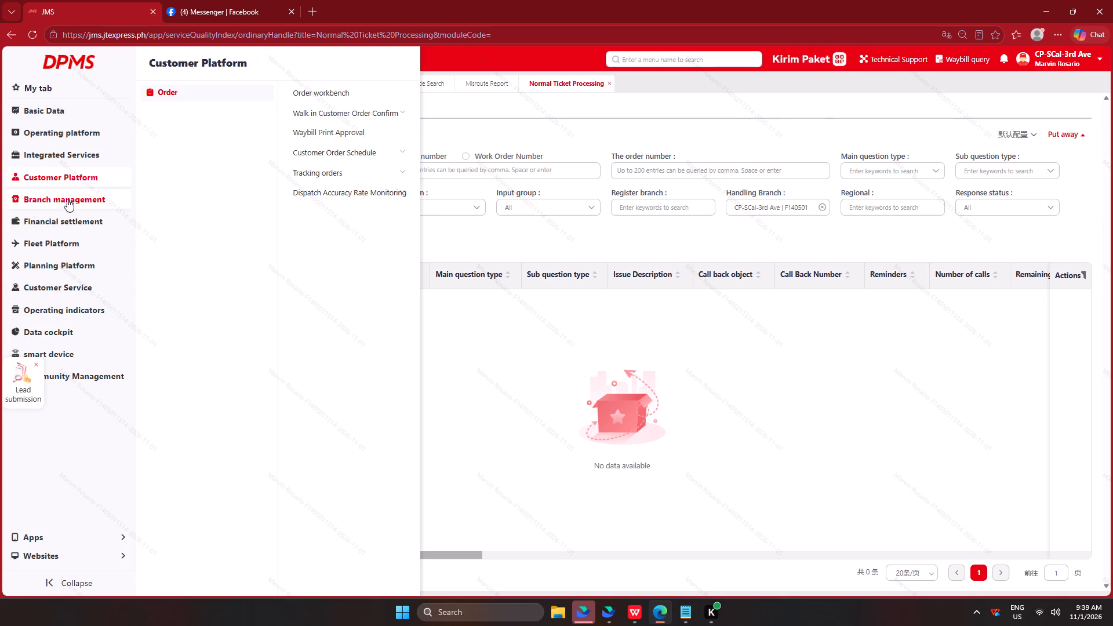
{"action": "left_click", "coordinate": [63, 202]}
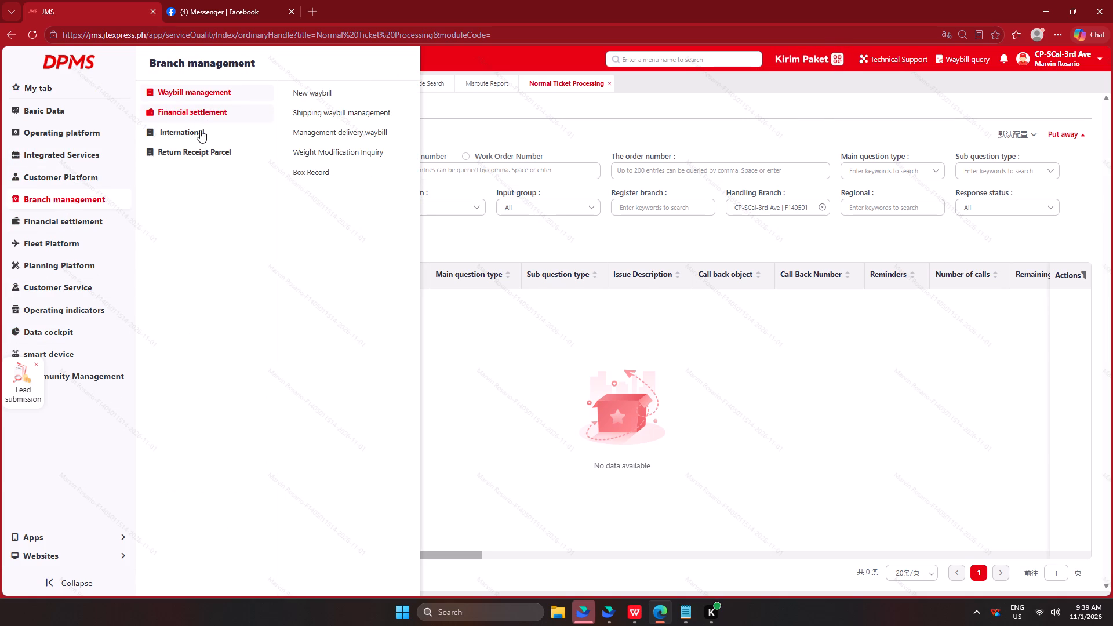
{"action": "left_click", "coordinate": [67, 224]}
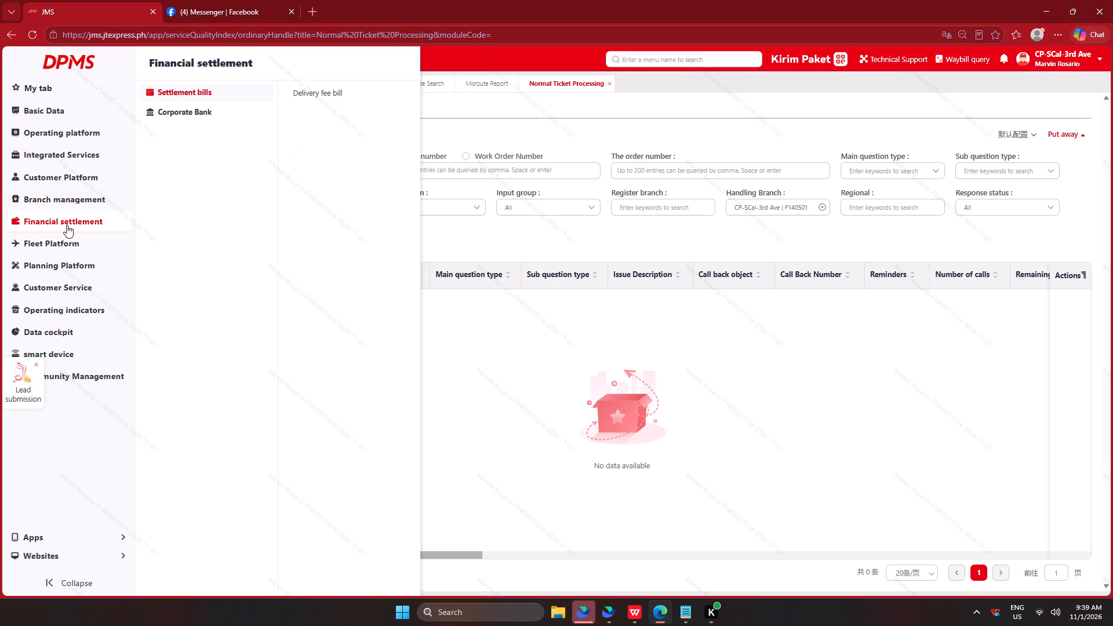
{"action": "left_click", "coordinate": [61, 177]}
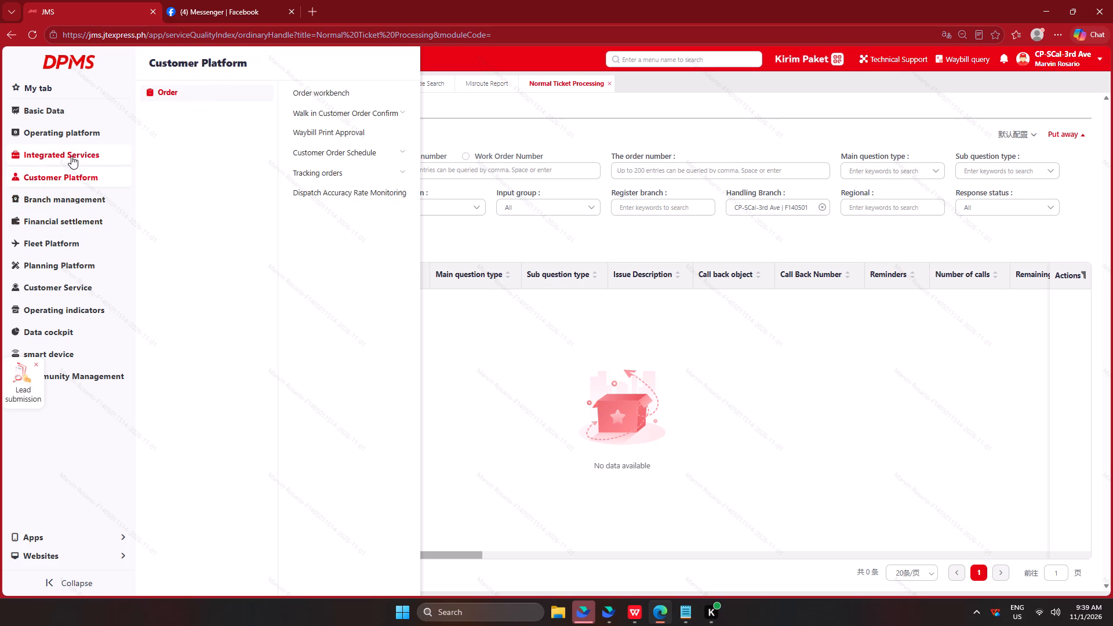
Open the Attendance Group page from the standardized management section of Integrated Services.
{"action": "left_click", "coordinate": [72, 152]}
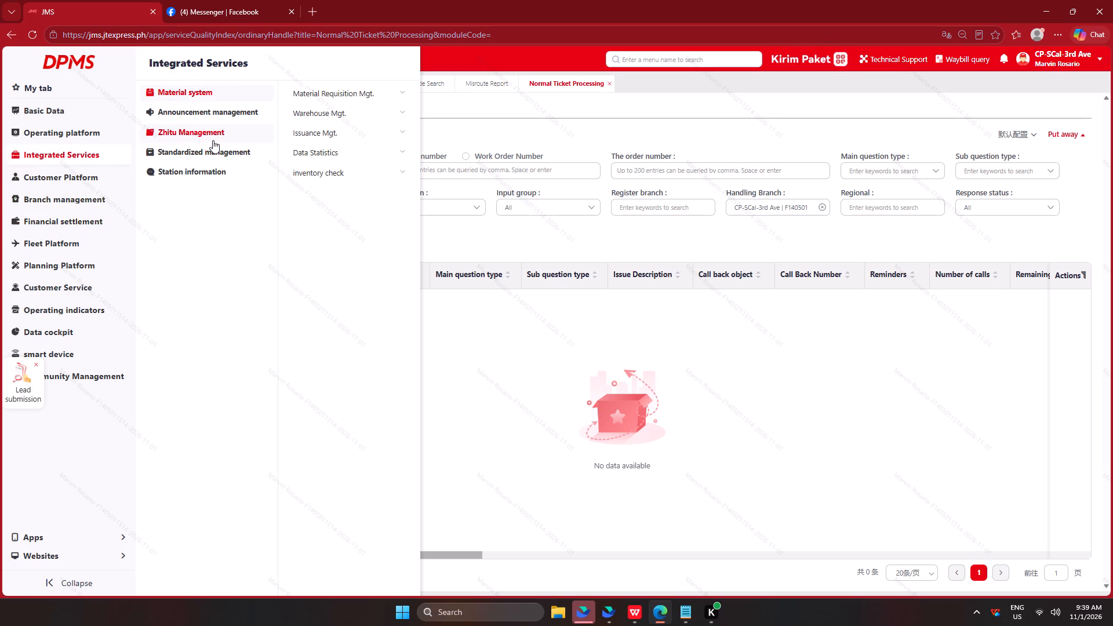
{"action": "left_click", "coordinate": [210, 154]}
{"action": "left_click", "coordinate": [341, 97]}
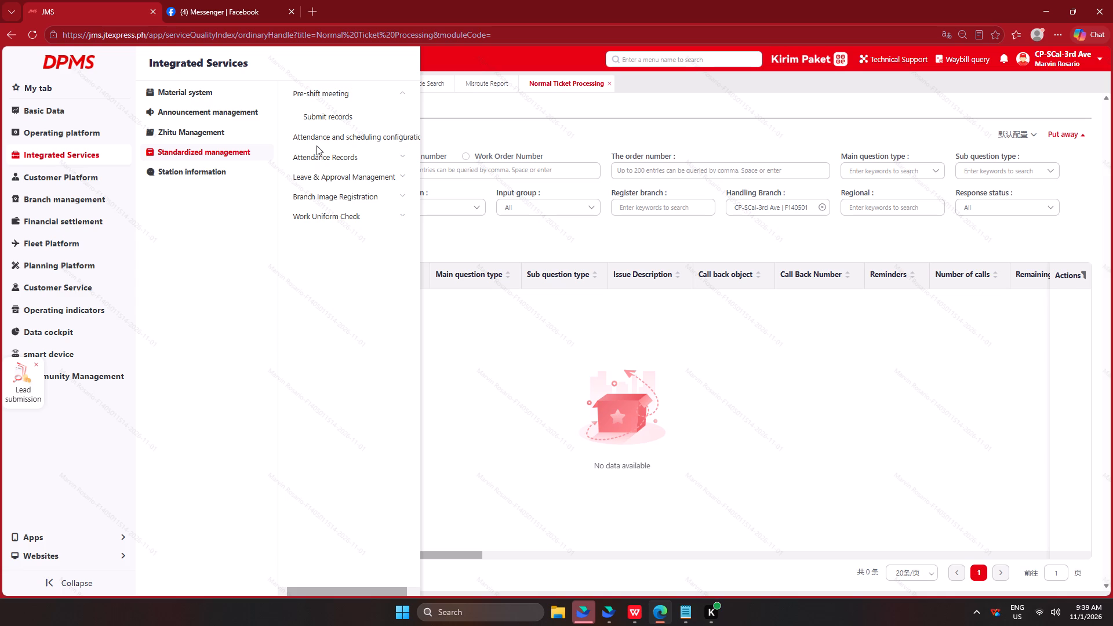
{"action": "left_click", "coordinate": [323, 140]}
{"action": "left_click", "coordinate": [338, 163]}
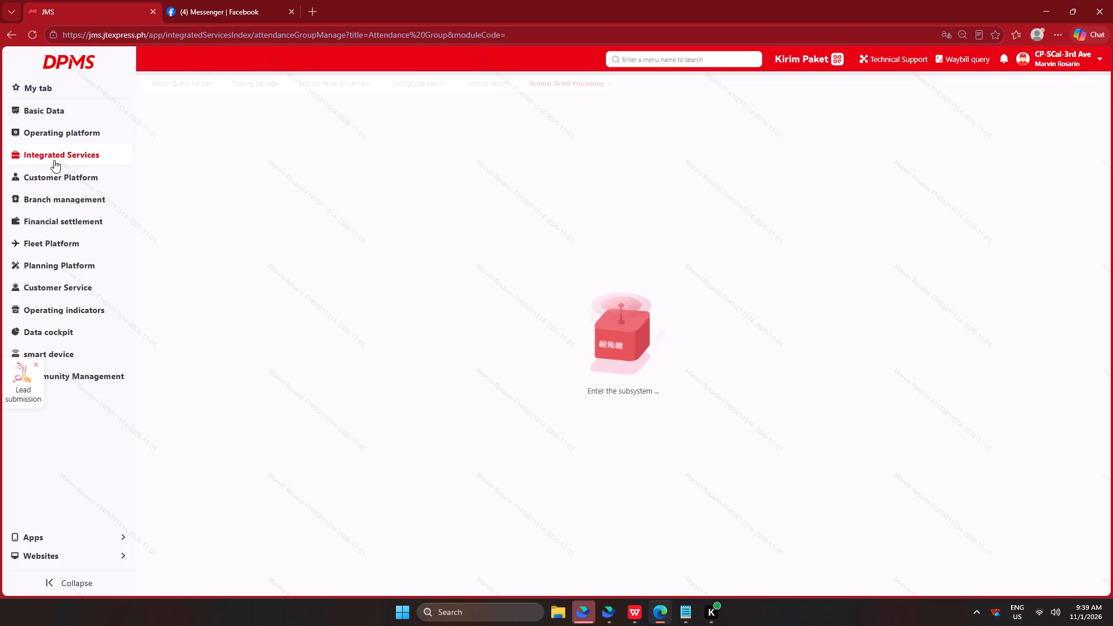
Open the Daily Attendance Report from the attendance records of Integrated Services.
{"action": "left_click", "coordinate": [64, 155]}
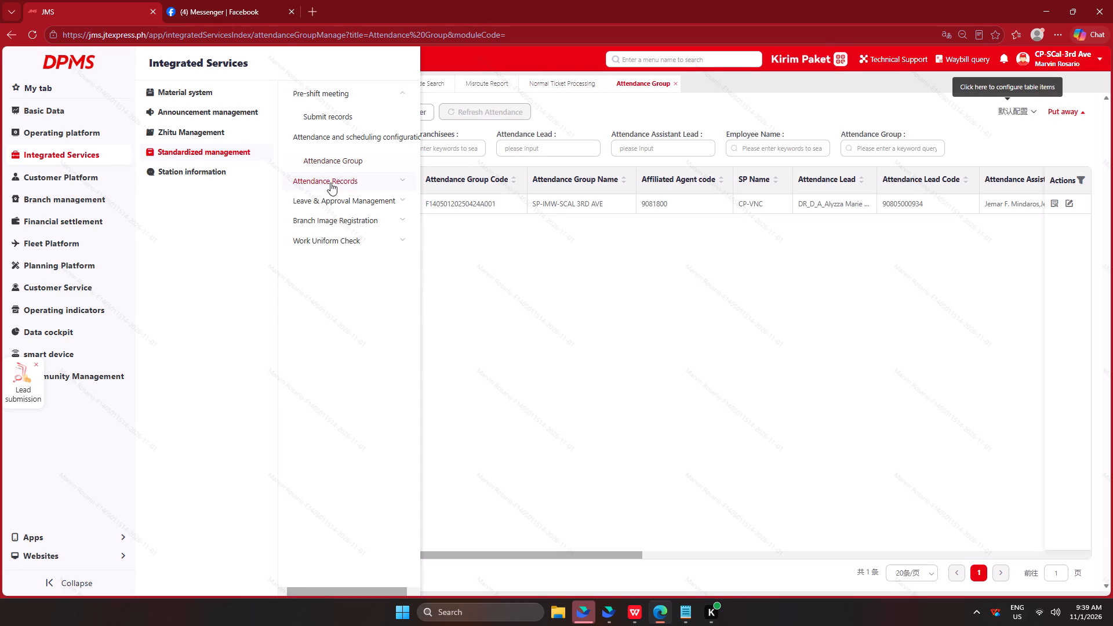
{"action": "left_click", "coordinate": [330, 183]}
{"action": "left_click", "coordinate": [348, 222]}
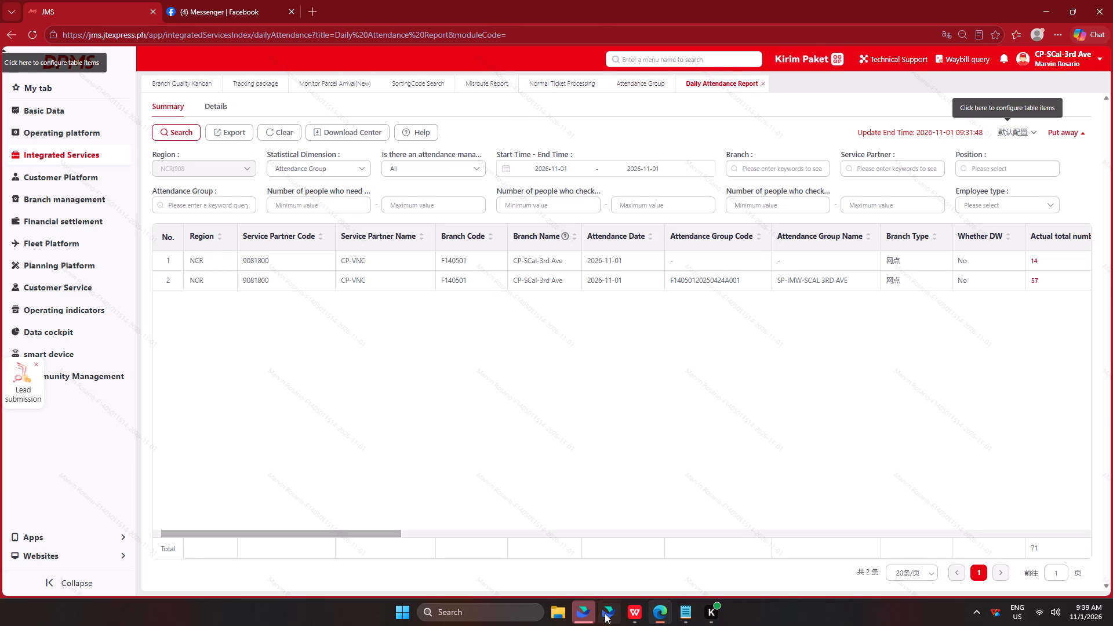
Switch to Feishu and Lark and review the rider attendance messages in the NORTH B DELIVERY and TEAM BRUCE chats.
{"action": "left_click", "coordinate": [586, 614]}
{"action": "left_click", "coordinate": [599, 612]}
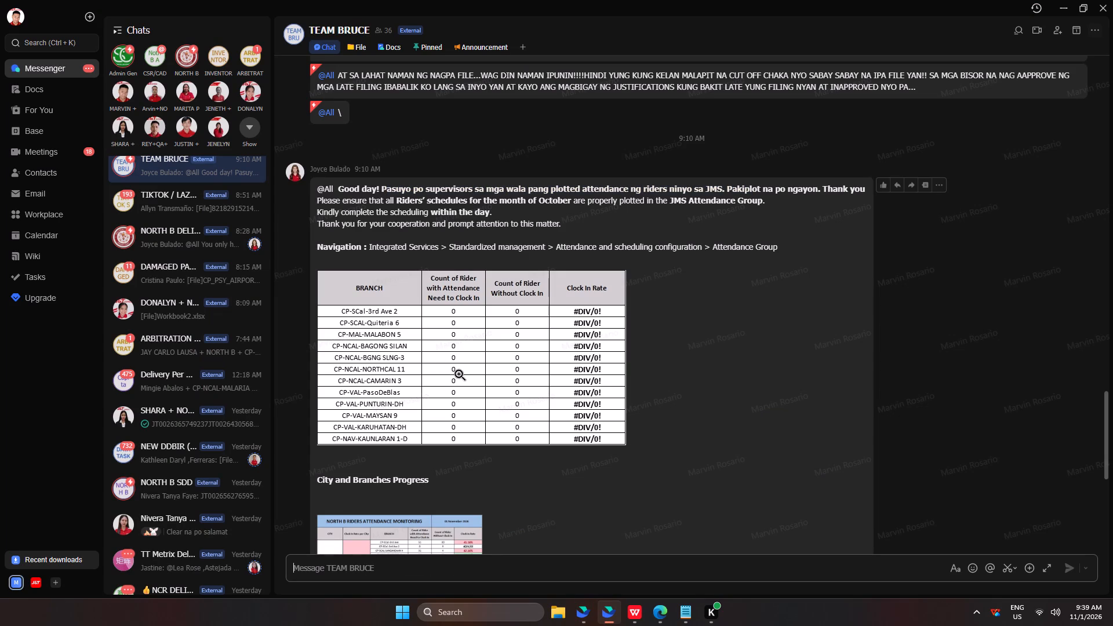
{"action": "key", "text": "alt+Tab"}
{"action": "scroll", "coordinate": [612, 366], "scroll_direction": "down", "scroll_amount": 4}
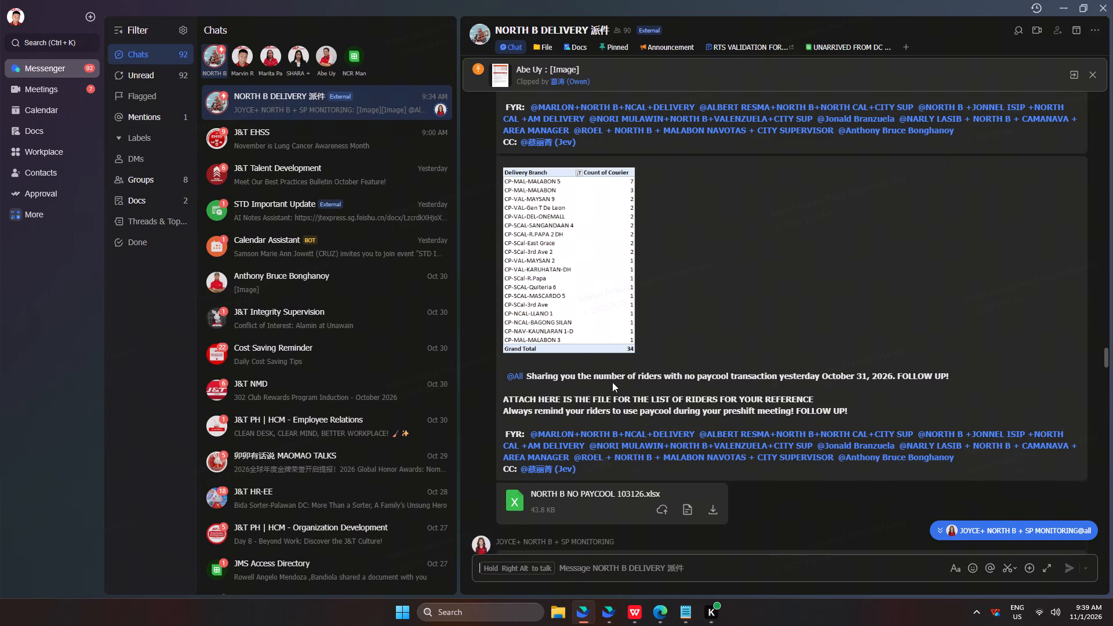
{"action": "scroll", "coordinate": [612, 382], "scroll_direction": "down", "scroll_amount": 20}
{"action": "scroll", "coordinate": [612, 382], "scroll_direction": "down", "scroll_amount": 20}
{"action": "scroll", "coordinate": [612, 382], "scroll_direction": "down", "scroll_amount": 19}
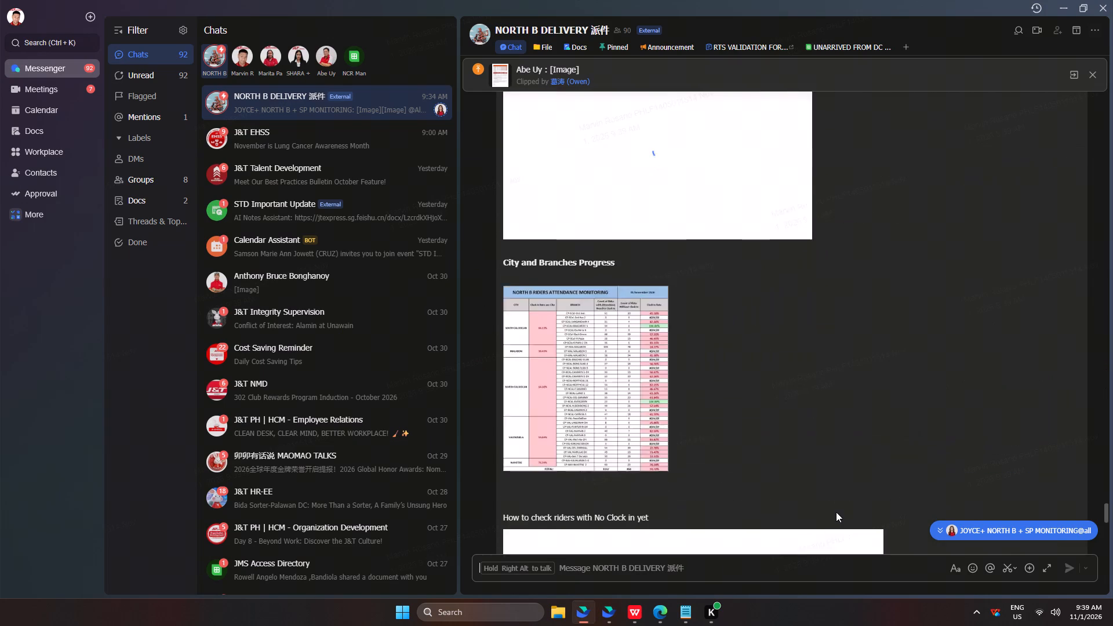
{"action": "scroll", "coordinate": [836, 512], "scroll_direction": "down", "scroll_amount": 19}
{"action": "key", "text": "alt+Tab"}
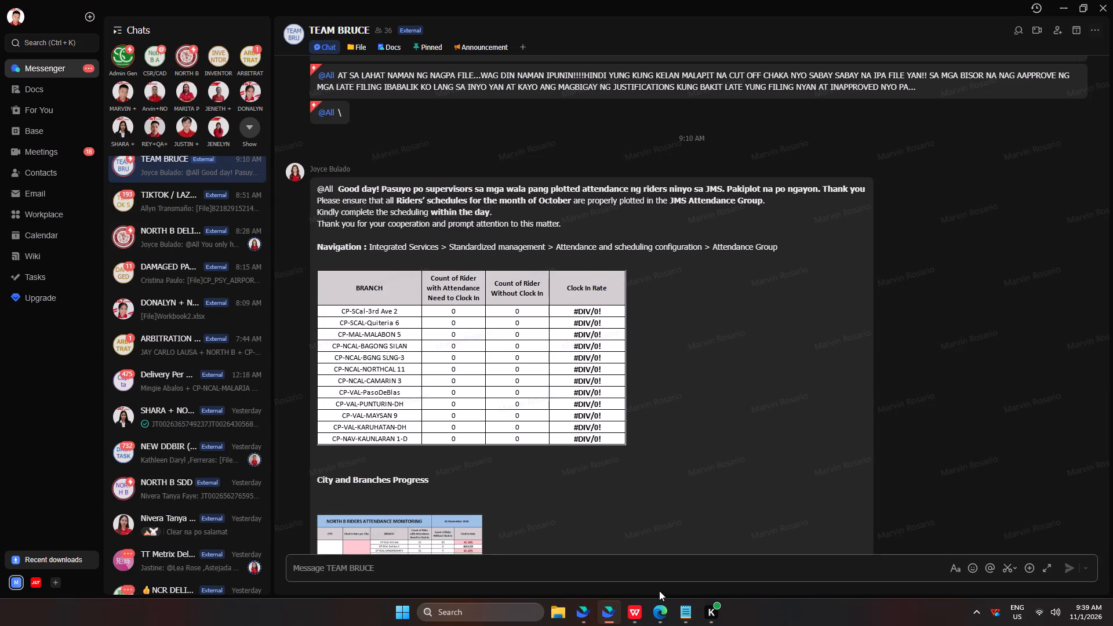
Switch back to JMS in Edge, rerun the daily attendance summary search and examine its clock-in and clock-out count columns.
{"action": "left_click", "coordinate": [659, 613]}
{"action": "left_click", "coordinate": [180, 130]}
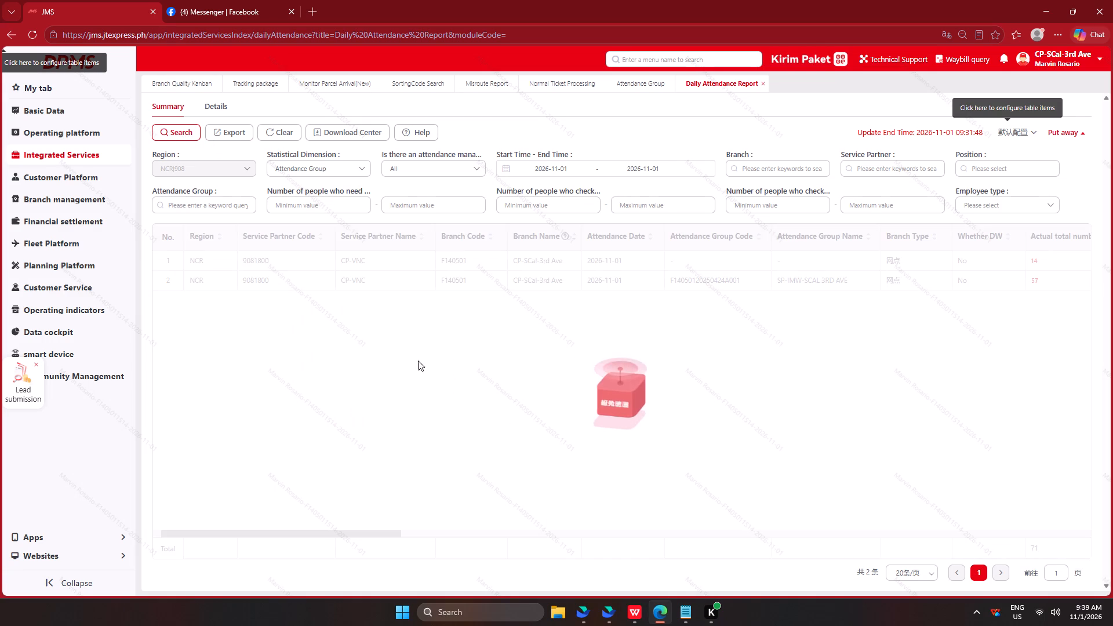
{"action": "left_click_drag", "start_coordinate": [360, 534], "coordinate": [588, 538]}
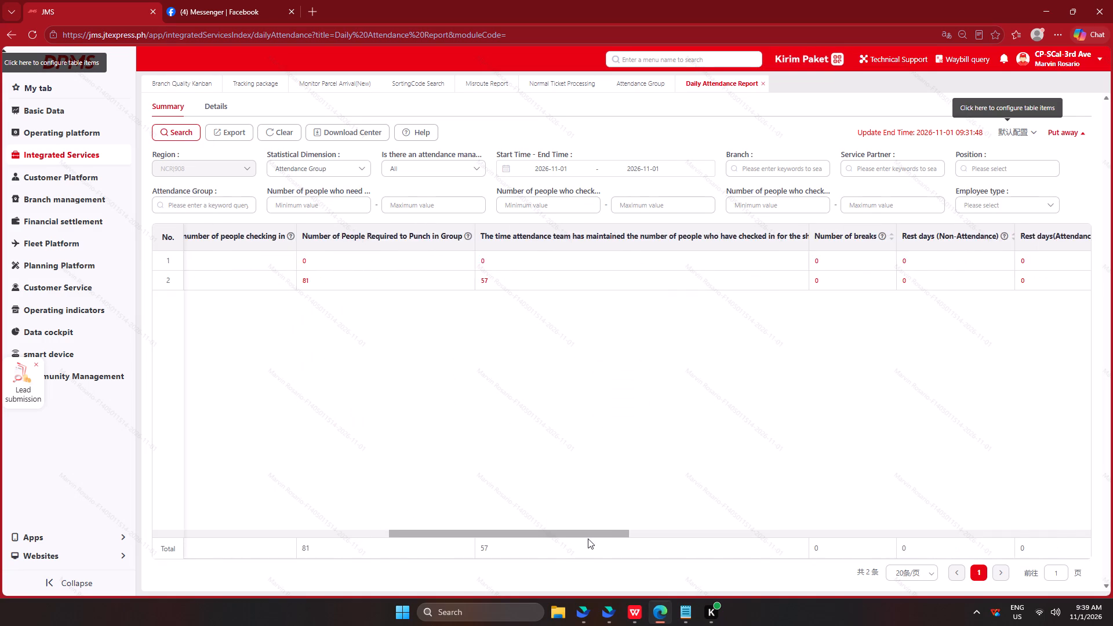
{"action": "left_click_drag", "start_coordinate": [588, 538], "coordinate": [707, 534]}
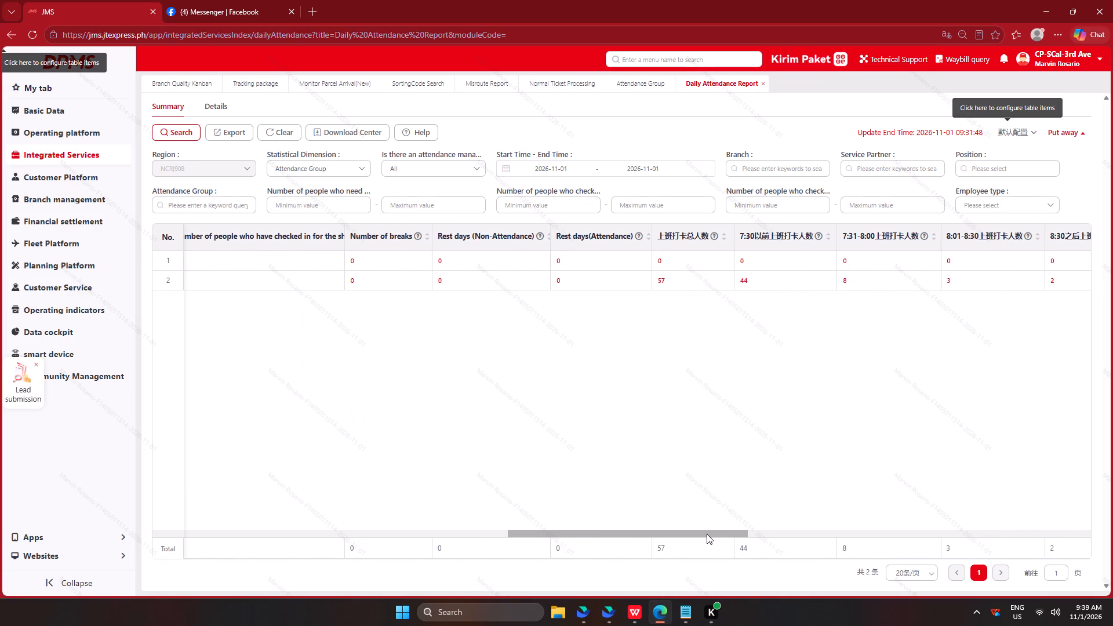
{"action": "left_click_drag", "start_coordinate": [707, 534], "coordinate": [708, 533]}
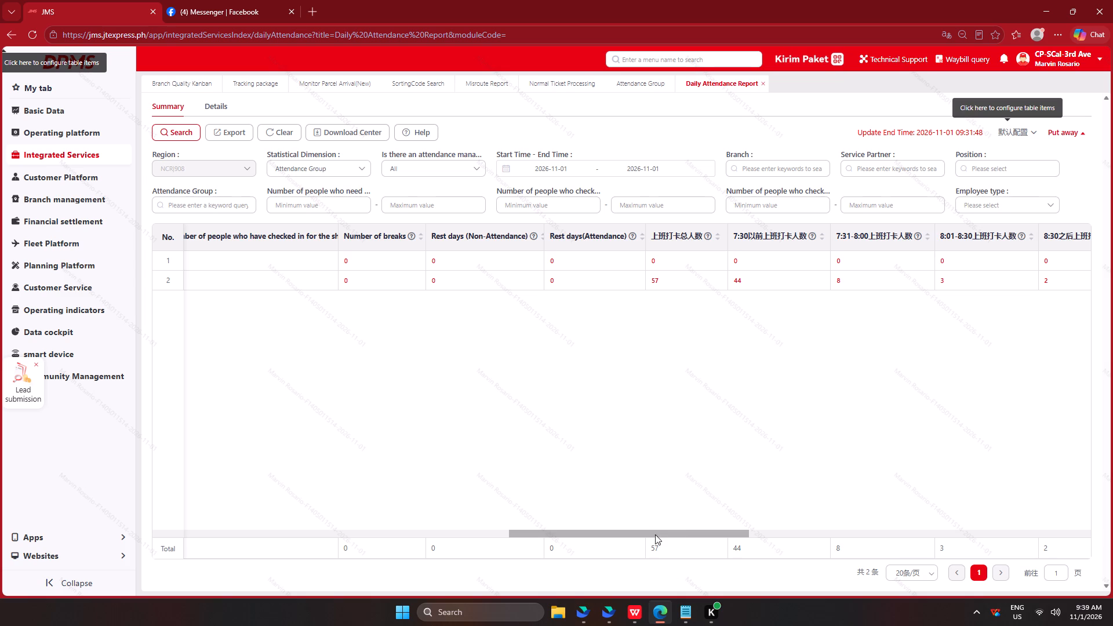
{"action": "left_click_drag", "start_coordinate": [658, 534], "coordinate": [780, 535]}
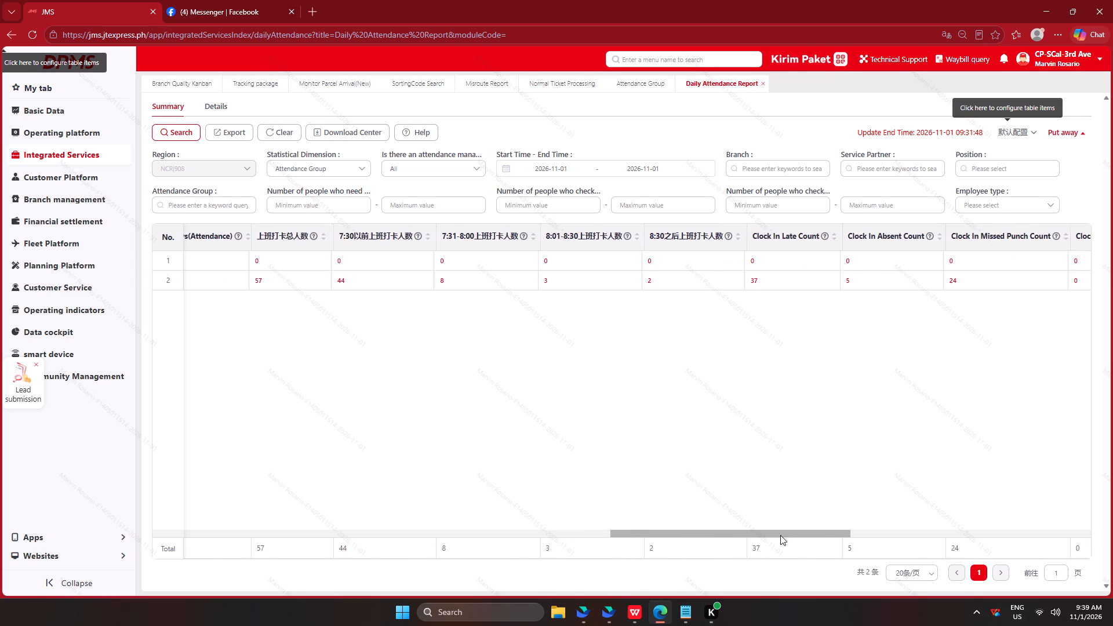
{"action": "left_click_drag", "start_coordinate": [780, 535], "coordinate": [814, 533]}
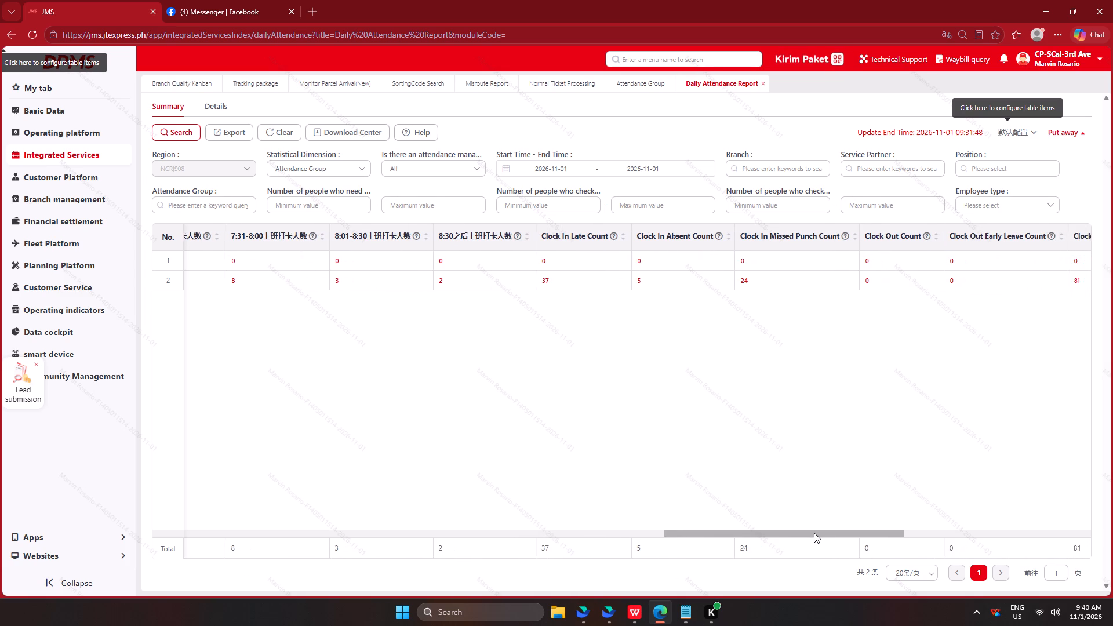
{"action": "left_click_drag", "start_coordinate": [814, 533], "coordinate": [914, 531]}
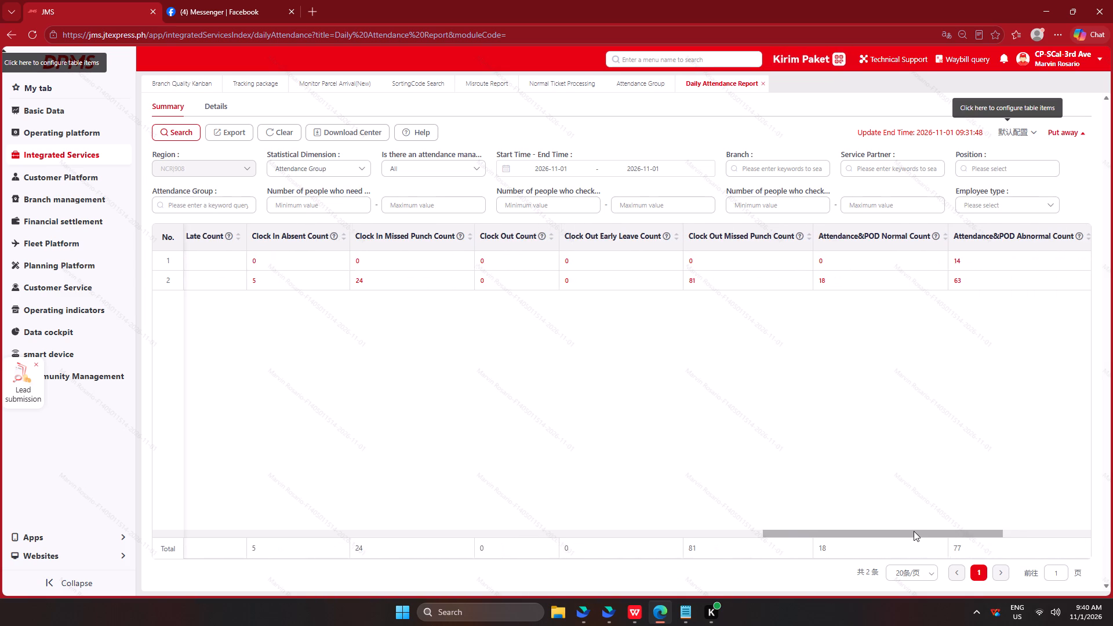
{"action": "left_click_drag", "start_coordinate": [914, 531], "coordinate": [922, 531]}
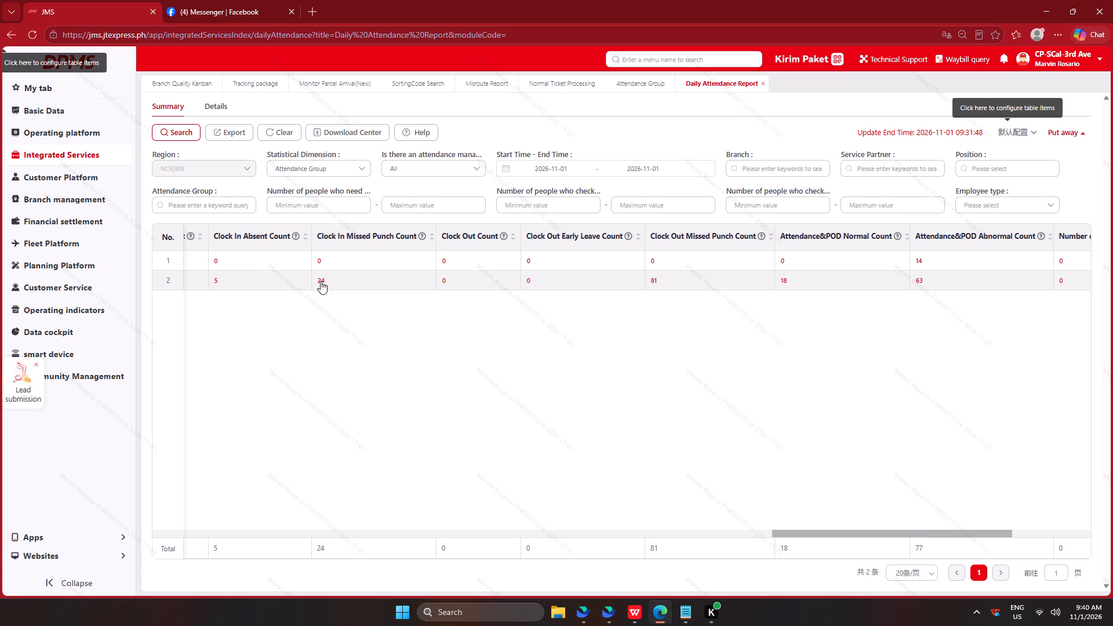
Open the Clock In Missed Punch details for the SP-IMW-SCAL 3RD AVE attendance group and run the details search.
{"action": "left_click", "coordinate": [321, 281]}
{"action": "left_click", "coordinate": [181, 136]}
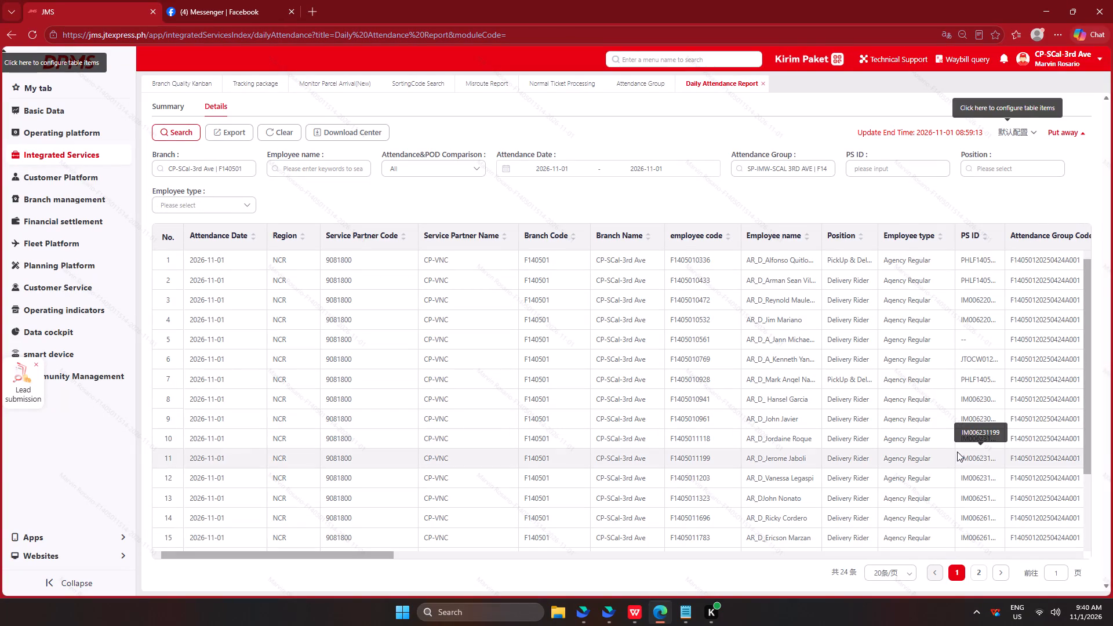
Fit the attendance details for reading with collapsed search filters, 100 records per page and a wider Employee name column.
{"action": "left_click", "coordinate": [1072, 130]}
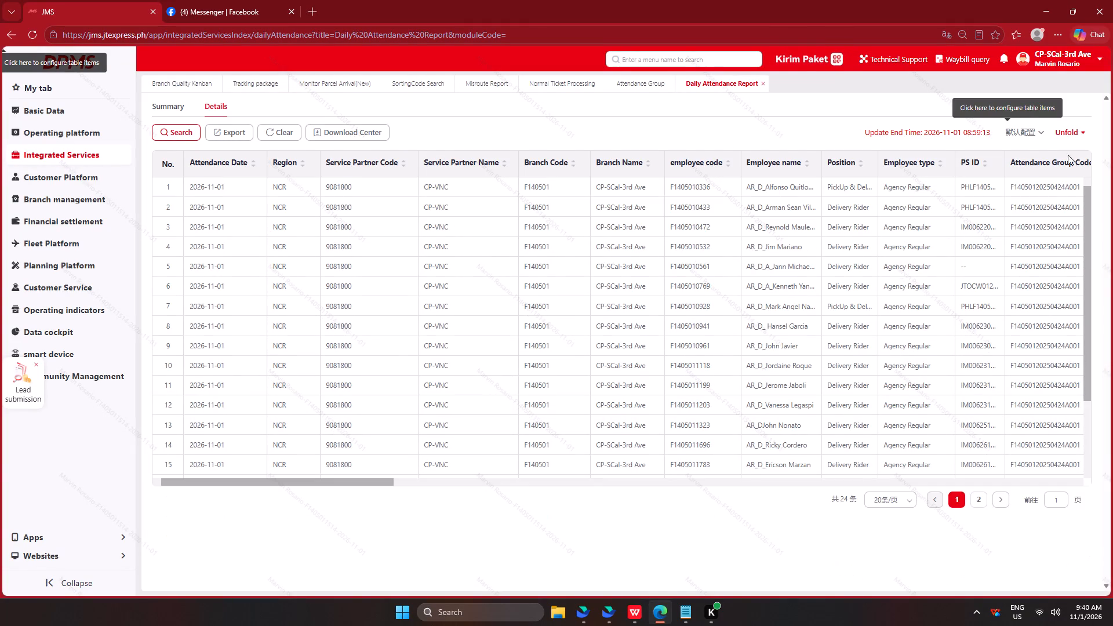
{"action": "left_click", "coordinate": [898, 572]}
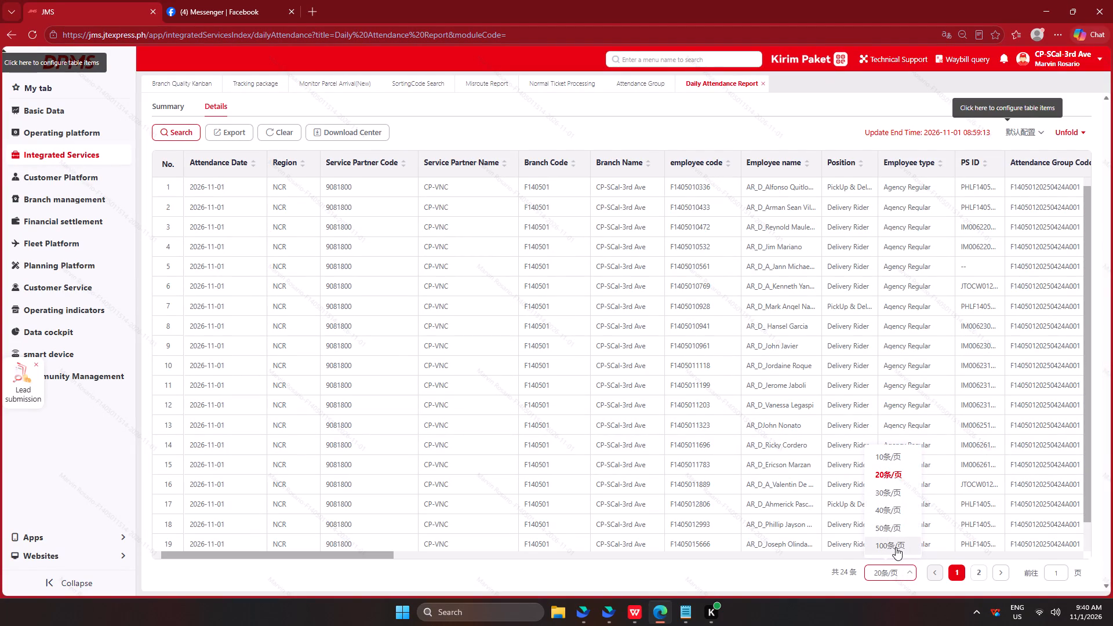
{"action": "left_click", "coordinate": [896, 547]}
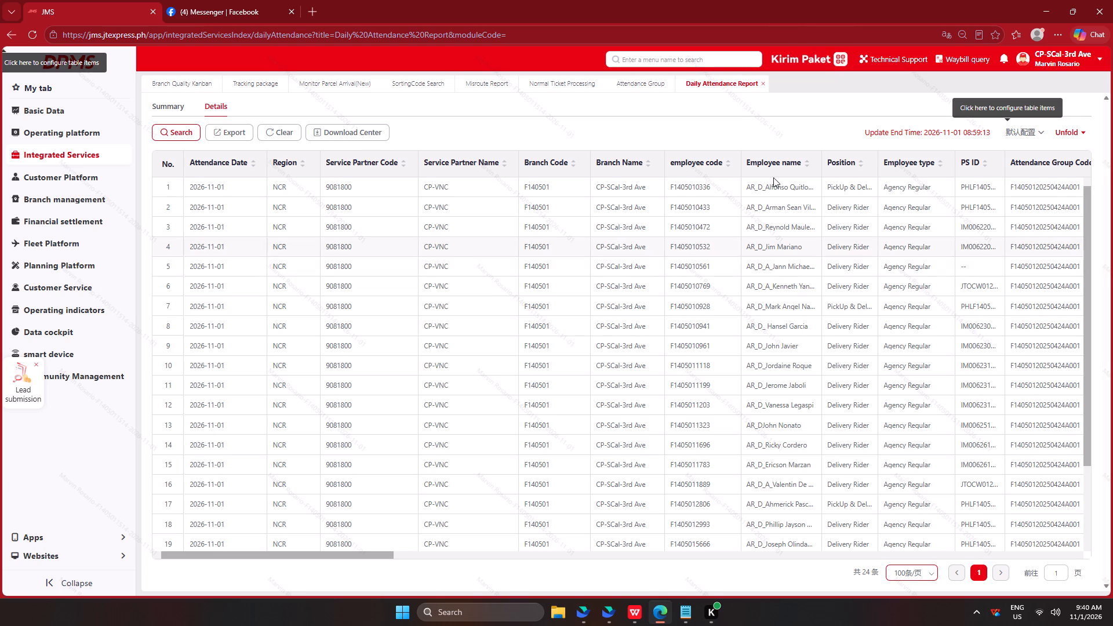
{"action": "left_click_drag", "start_coordinate": [819, 167], "coordinate": [872, 173]}
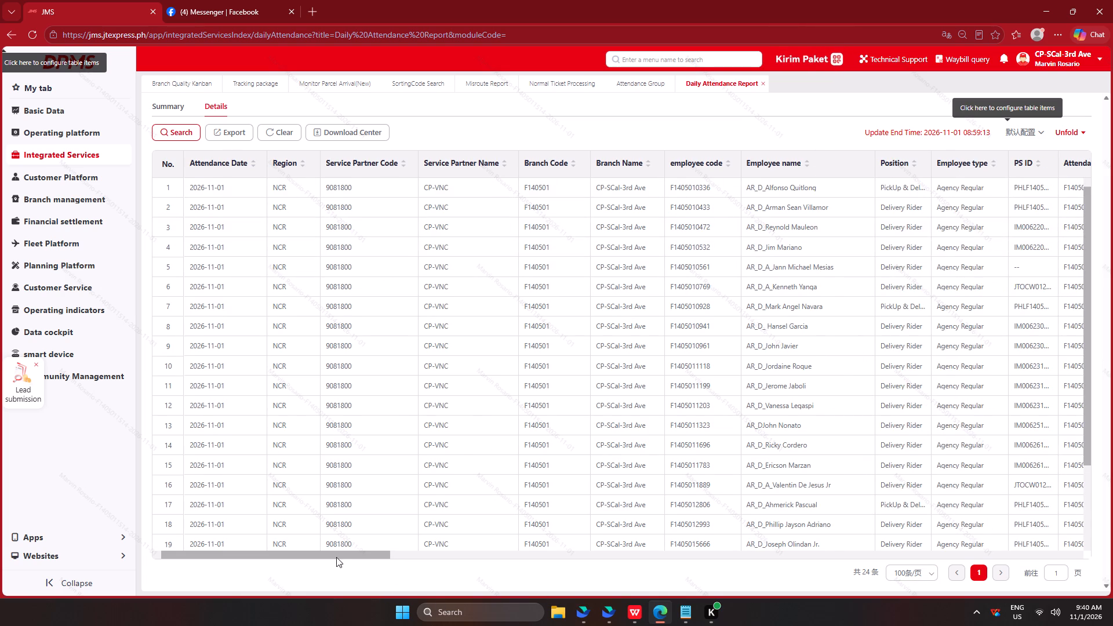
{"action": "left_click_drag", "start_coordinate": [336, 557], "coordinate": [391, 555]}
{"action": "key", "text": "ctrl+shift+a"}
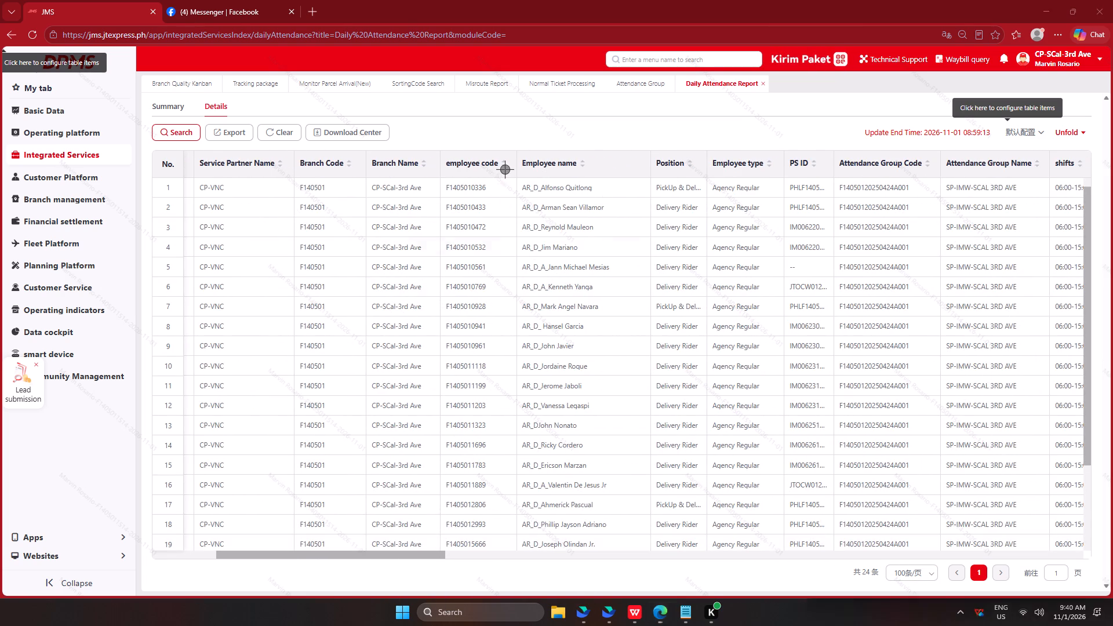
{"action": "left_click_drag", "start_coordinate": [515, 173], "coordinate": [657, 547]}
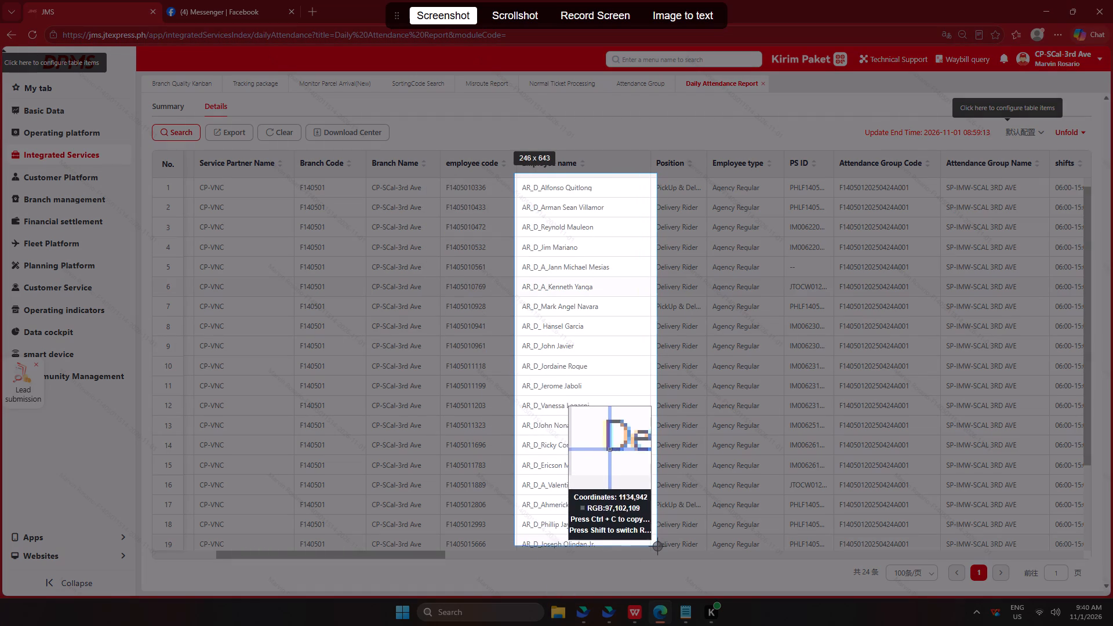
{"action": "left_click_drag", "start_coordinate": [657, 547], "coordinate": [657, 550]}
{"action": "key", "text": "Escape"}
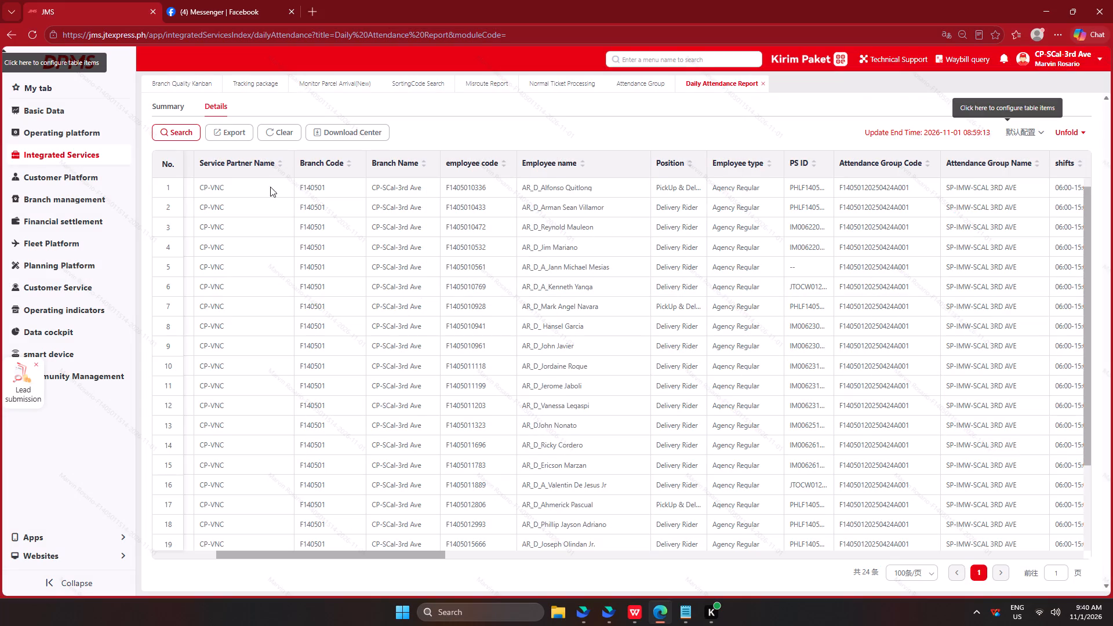
Export the daily attendance details, open the exported file from the download center's export log, and close the log.
{"action": "left_click", "coordinate": [220, 128]}
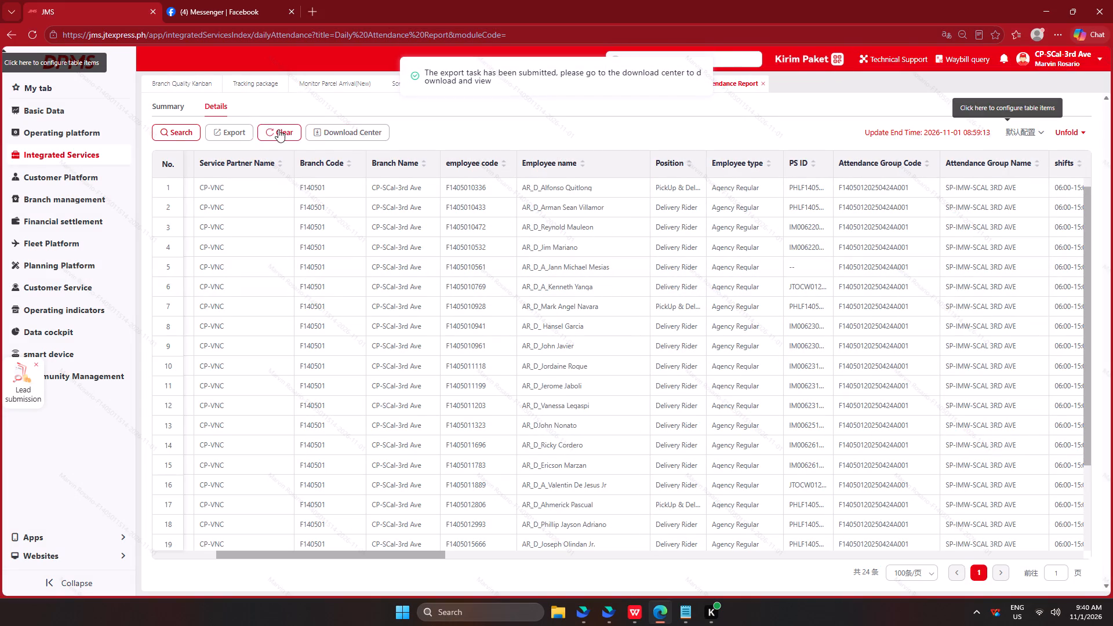
{"action": "left_click", "coordinate": [332, 132]}
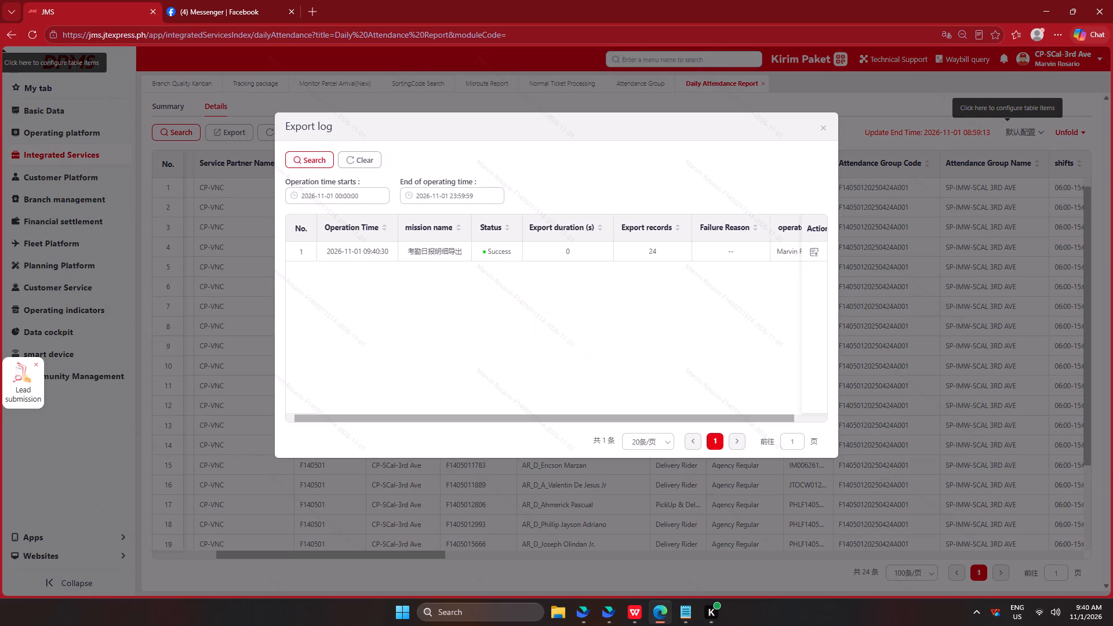
{"action": "left_click", "coordinate": [813, 252]}
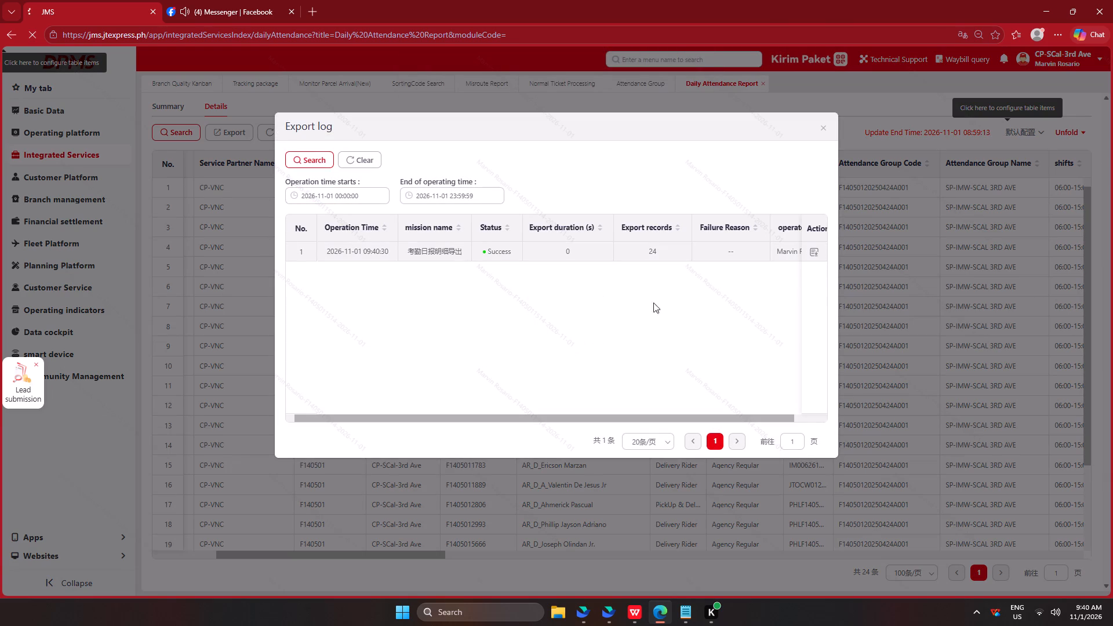
{"action": "left_click", "coordinate": [825, 126]}
Start a Lark screenshot capture for the attendance details.
{"action": "key", "text": "ctrl+shift+a"}
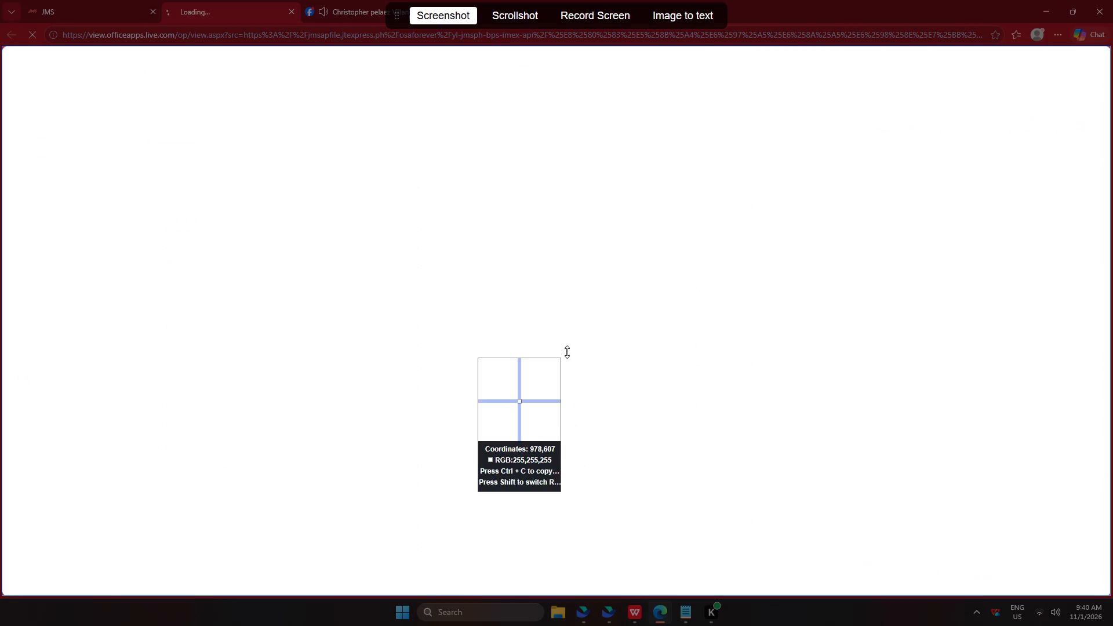
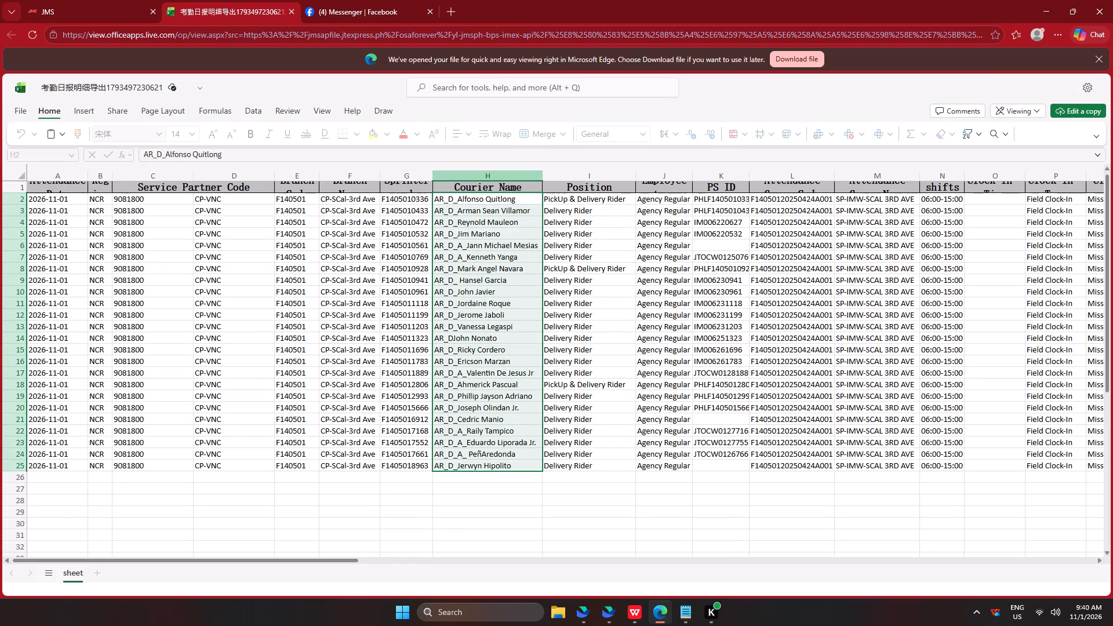
Copy the Courier Name entries in rows 2 to 25 of the exported attendance sheet and return to the JMS Daily Attendance Report.
{"action": "key", "text": "ctrl+c"}
{"action": "key", "text": "ctrl+c"}
{"action": "key", "text": "ctrl+c"}
{"action": "key", "text": "ctrl+c"}
{"action": "key", "text": "ctrl+c"}
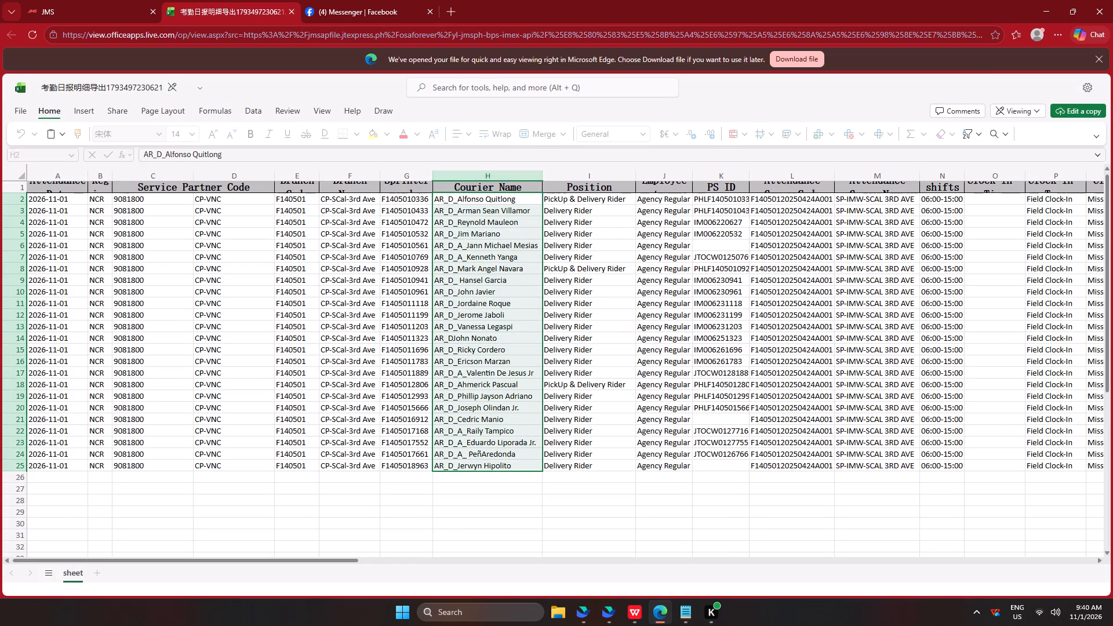
{"action": "key", "text": "ctrl+c"}
{"action": "key", "text": "ctrl+c"}
{"action": "key", "text": "ctrl+c"}
{"action": "key", "text": "ctrl+c"}
{"action": "key", "text": "ctrl+c"}
{"action": "left_click", "coordinate": [115, 0]}
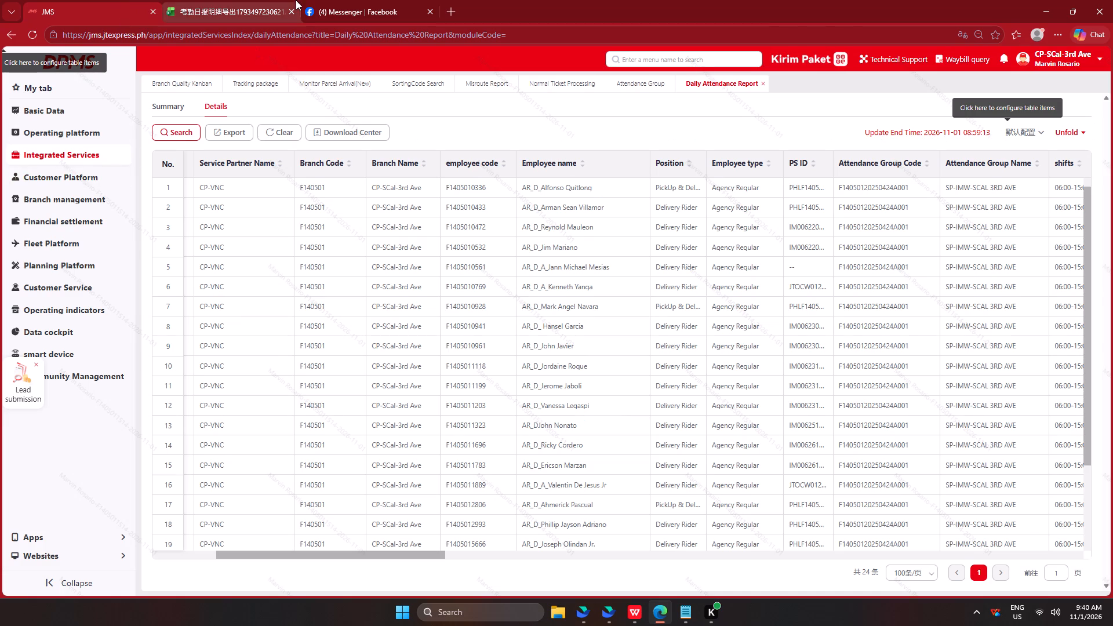
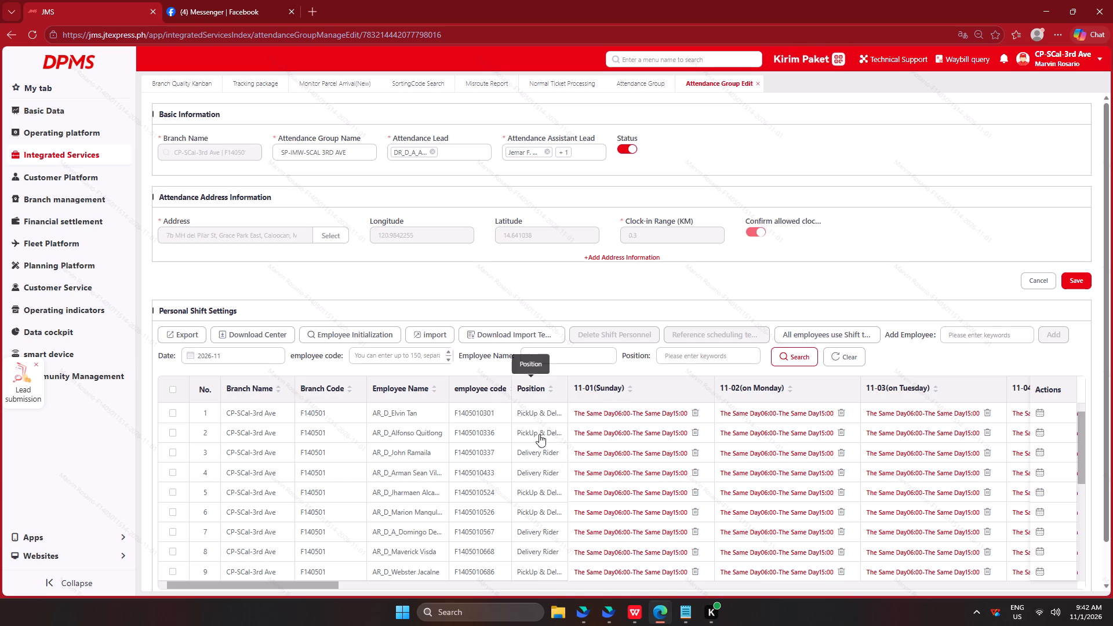
Show 100 records per page in the Personal Shift Settings list of the SP-IMW-SCAL 3RD AVE attendance group.
{"action": "scroll", "coordinate": [947, 406], "scroll_direction": "down", "scroll_amount": 6}
{"action": "scroll", "coordinate": [1103, 427], "scroll_direction": "down", "scroll_amount": 3}
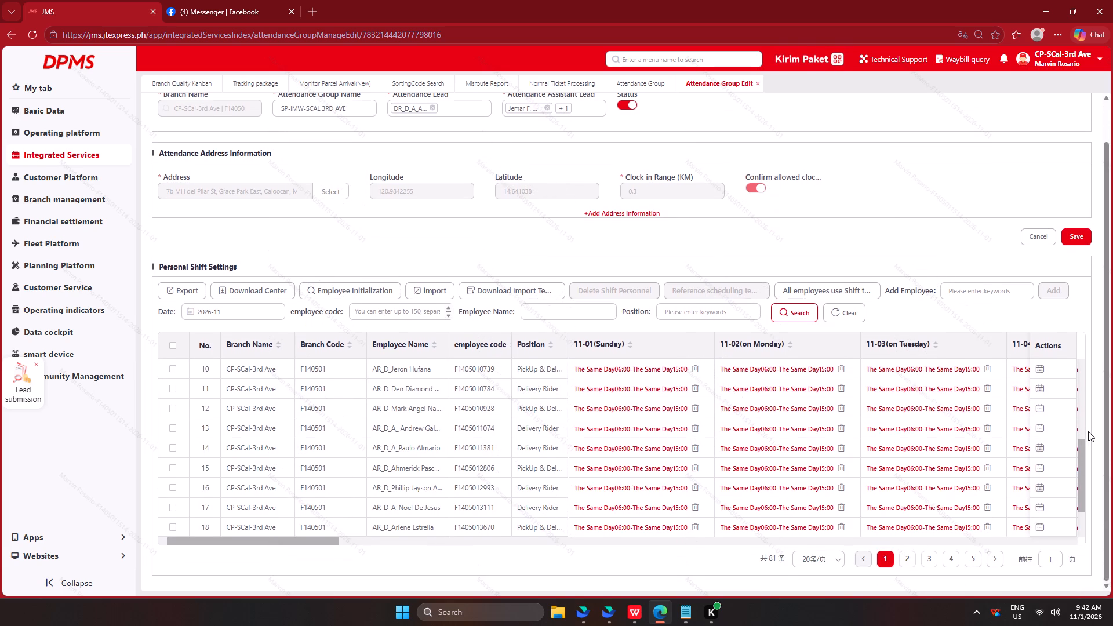
{"action": "scroll", "coordinate": [1088, 431], "scroll_direction": "down", "scroll_amount": 2}
{"action": "left_click", "coordinate": [815, 562]}
{"action": "left_click", "coordinate": [820, 527]}
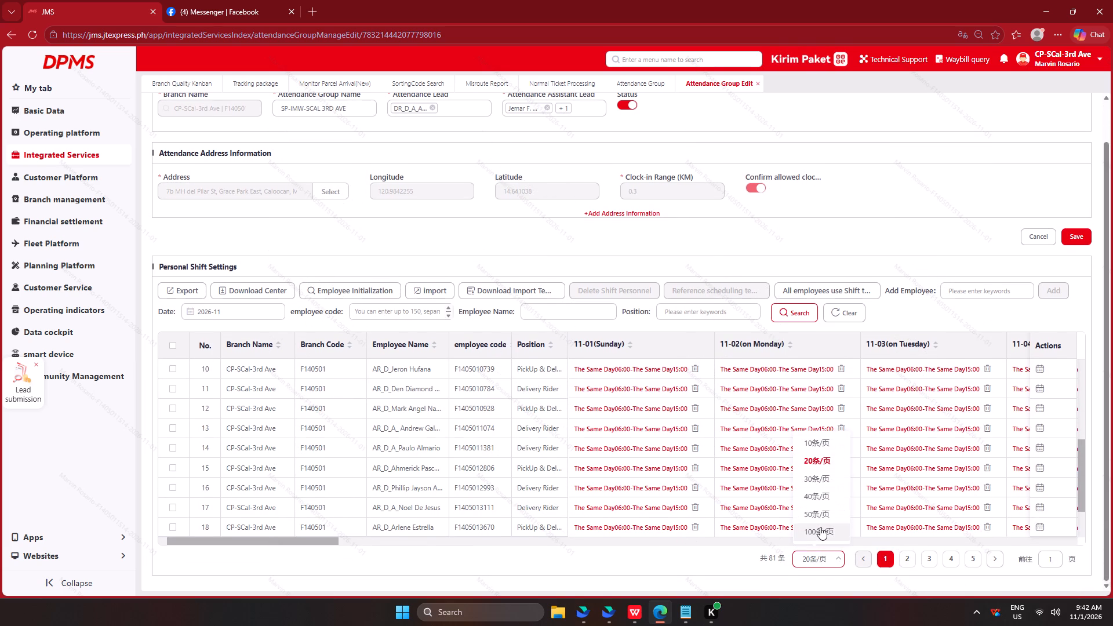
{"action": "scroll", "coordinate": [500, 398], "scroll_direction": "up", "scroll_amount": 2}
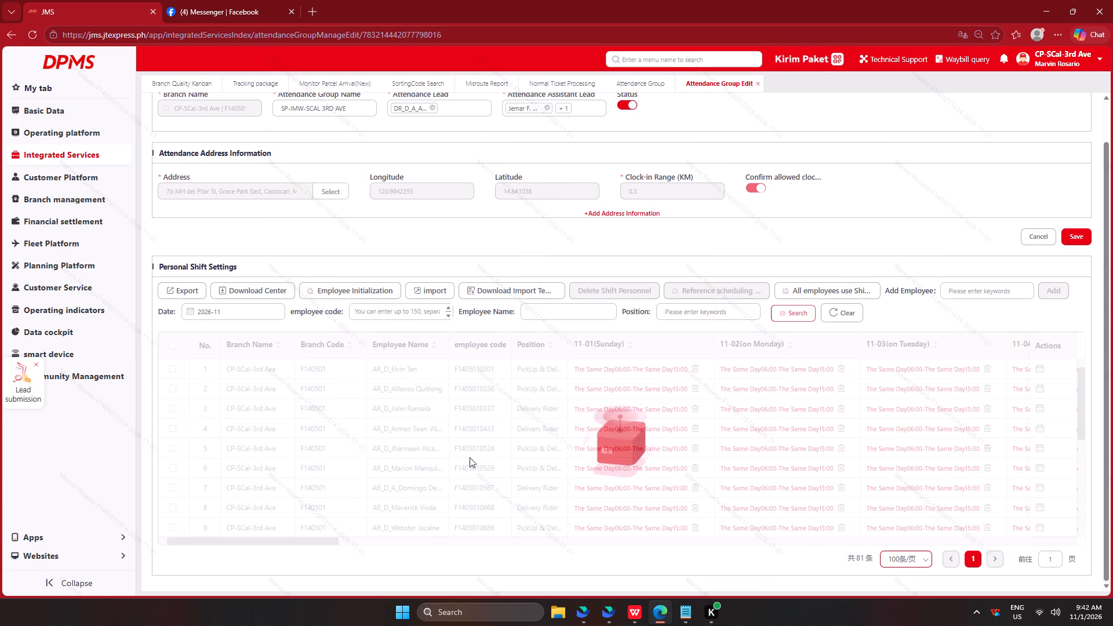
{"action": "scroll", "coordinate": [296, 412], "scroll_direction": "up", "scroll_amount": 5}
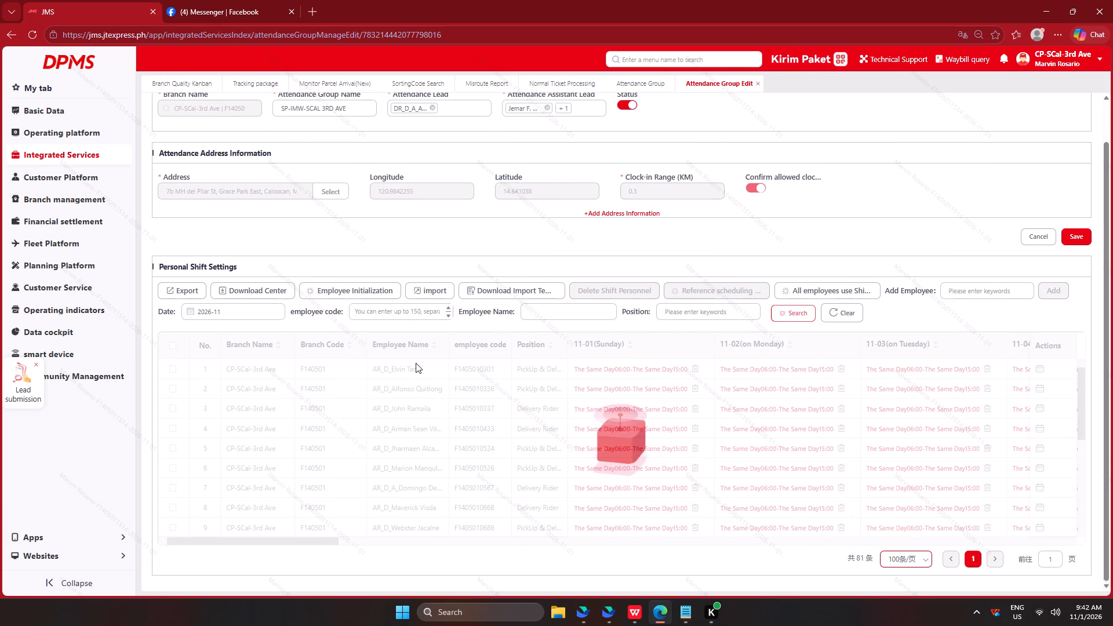
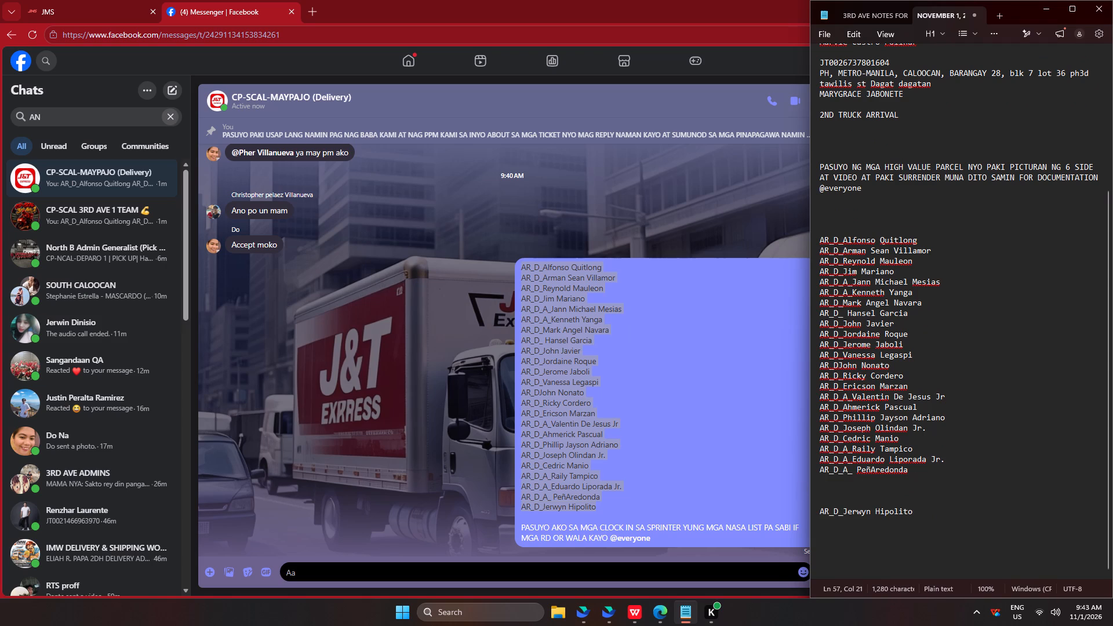
In the November 1 notes in Notepad, select the last two rider names of the main AR_D list.
{"action": "left_click_drag", "start_coordinate": [934, 467], "coordinate": [820, 454]}
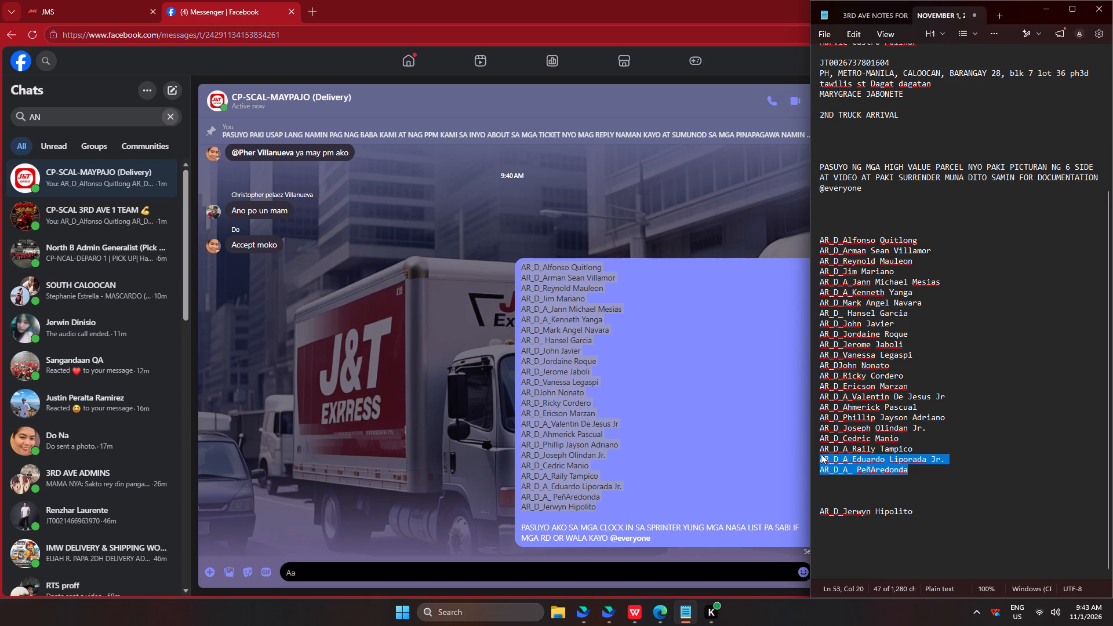
Review the rider names in the missed clock-in list in the November 1 notes, working from the lower entries up to the first.
{"action": "left_click_drag", "start_coordinate": [915, 438], "coordinate": [809, 427]}
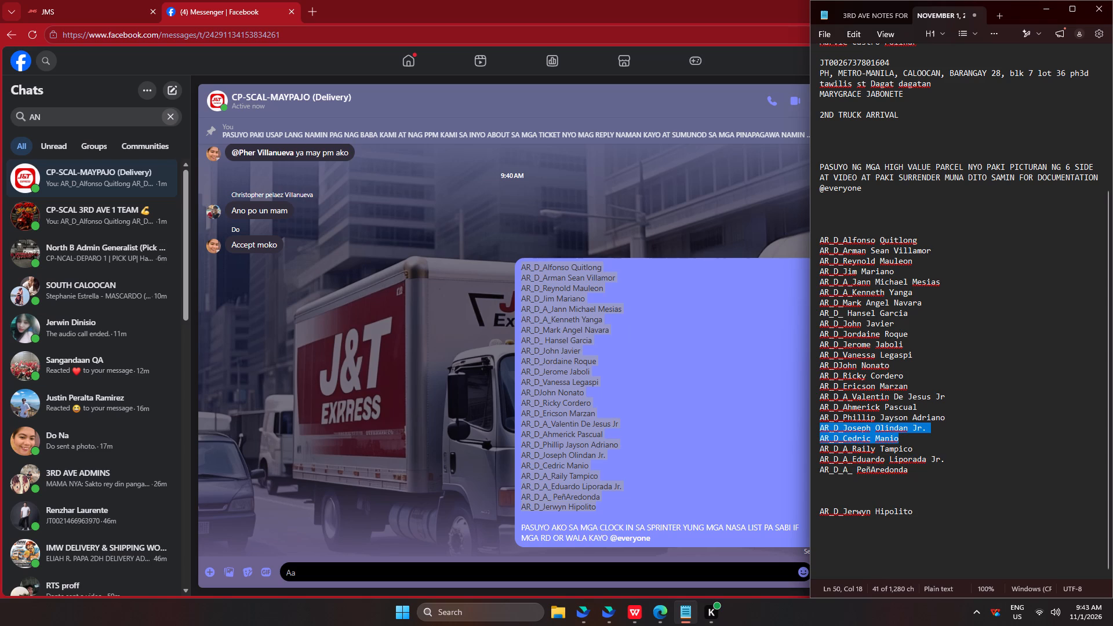
{"action": "left_click_drag", "start_coordinate": [809, 427], "coordinate": [814, 407]}
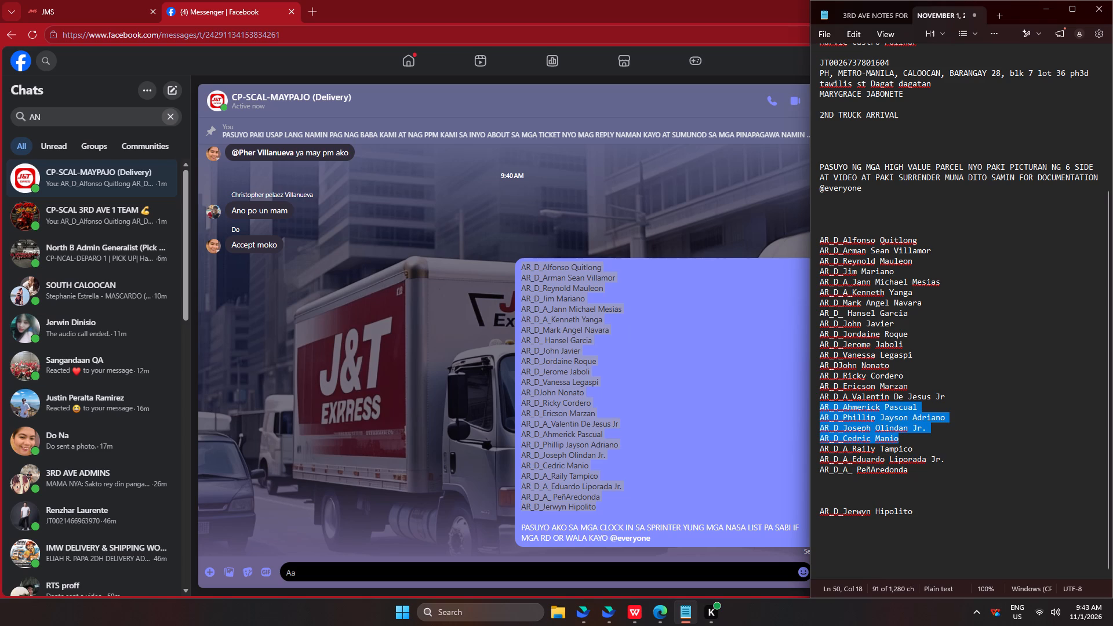
{"action": "left_click_drag", "start_coordinate": [814, 407], "coordinate": [813, 347]}
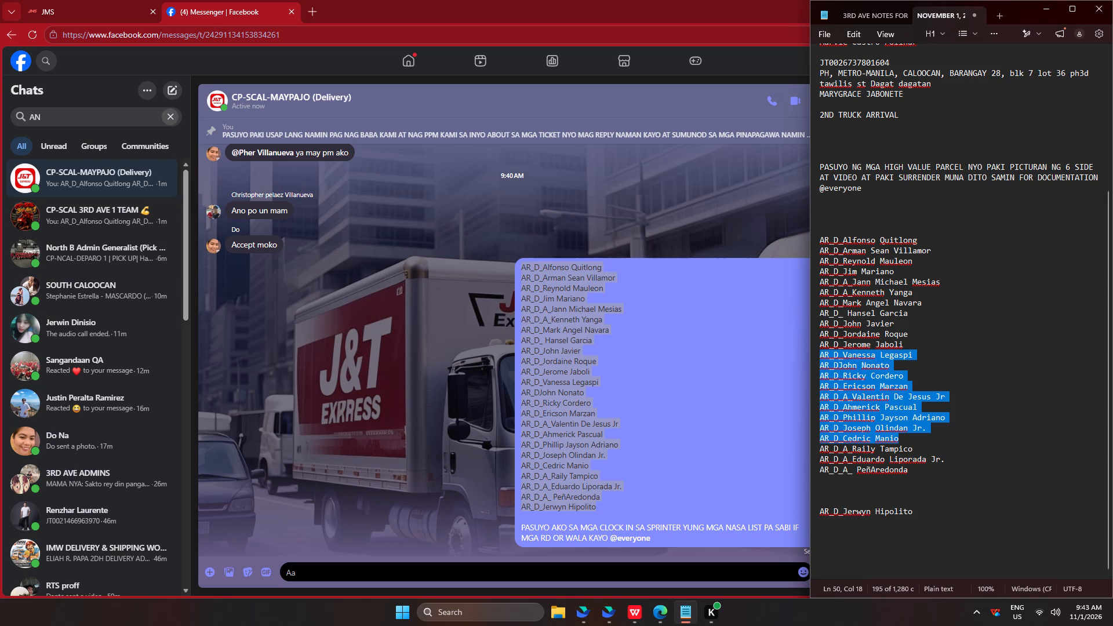
{"action": "left_click_drag", "start_coordinate": [813, 347], "coordinate": [814, 307]}
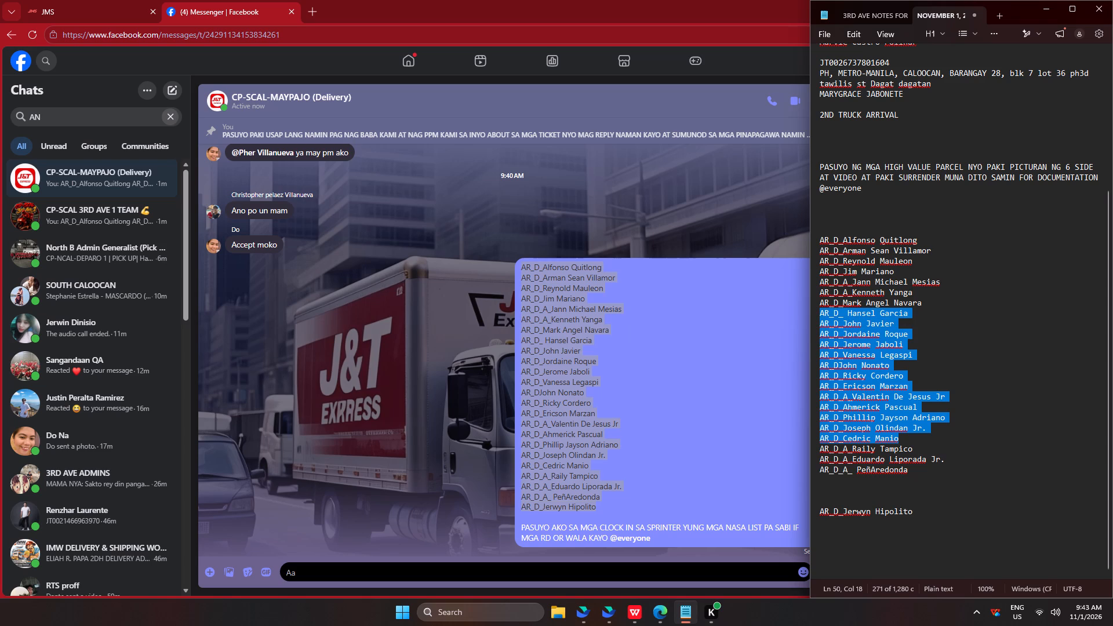
{"action": "left_click_drag", "start_coordinate": [944, 307], "coordinate": [817, 303]}
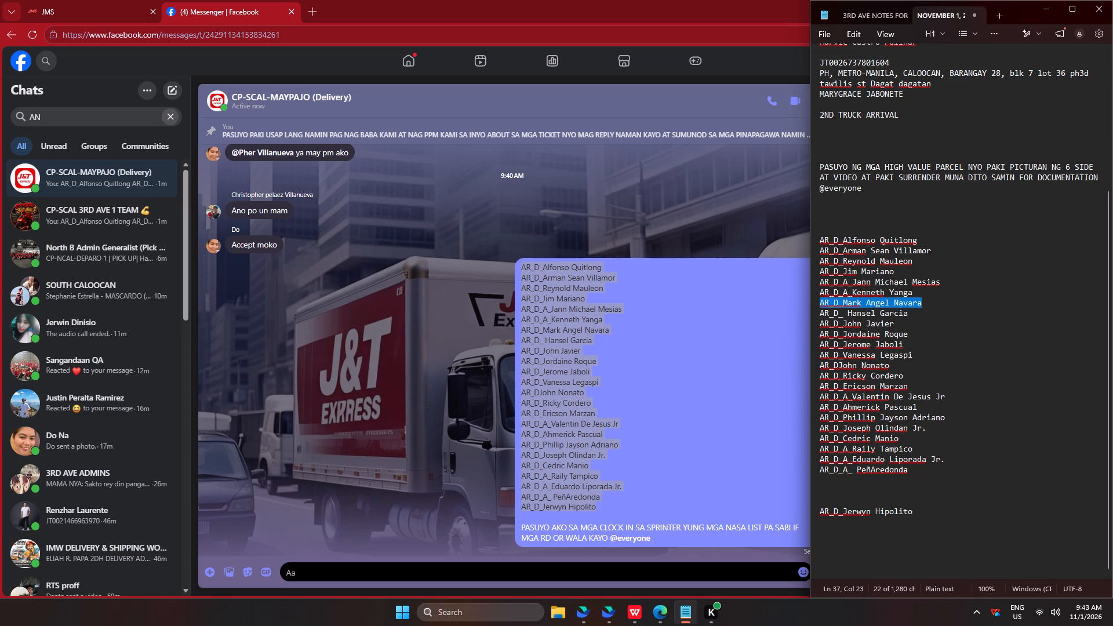
{"action": "left_click_drag", "start_coordinate": [924, 276], "coordinate": [817, 245]}
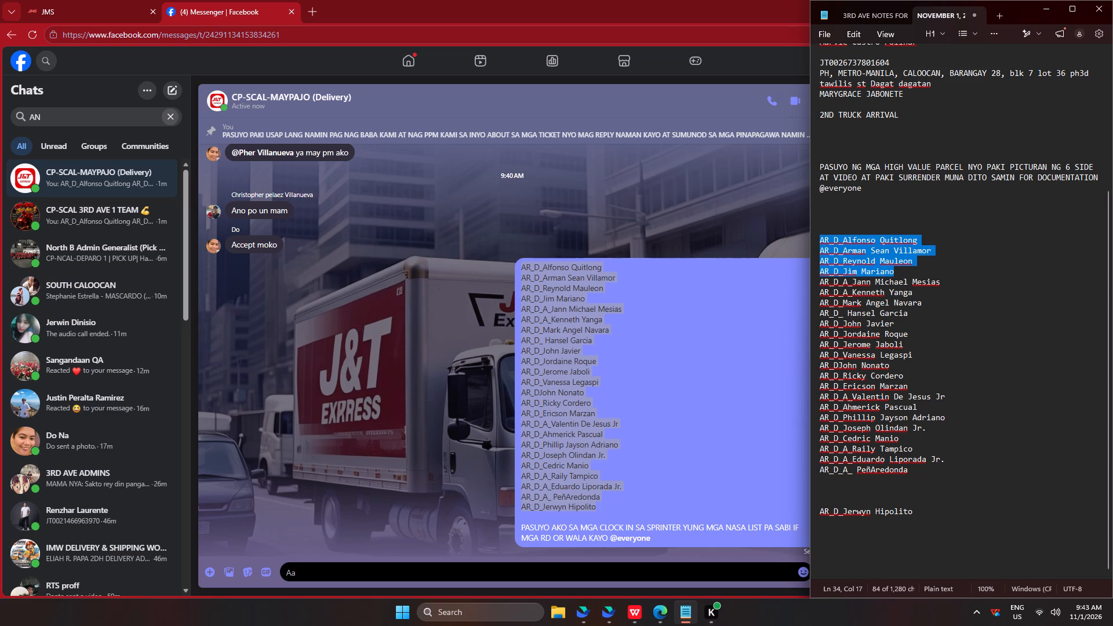
{"action": "left_click", "coordinate": [976, 409]}
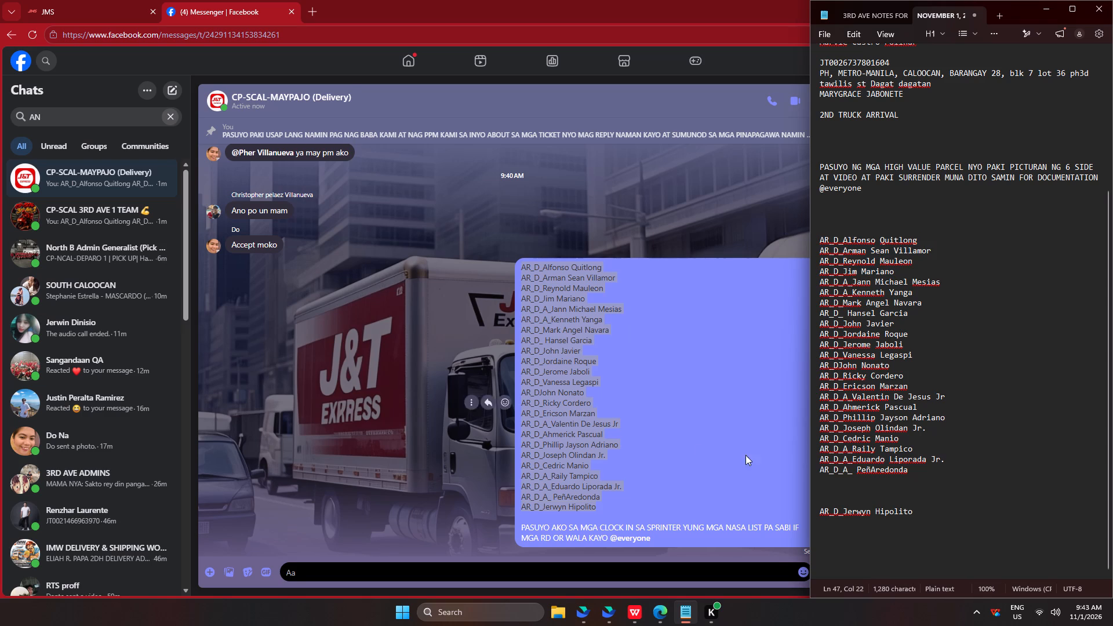
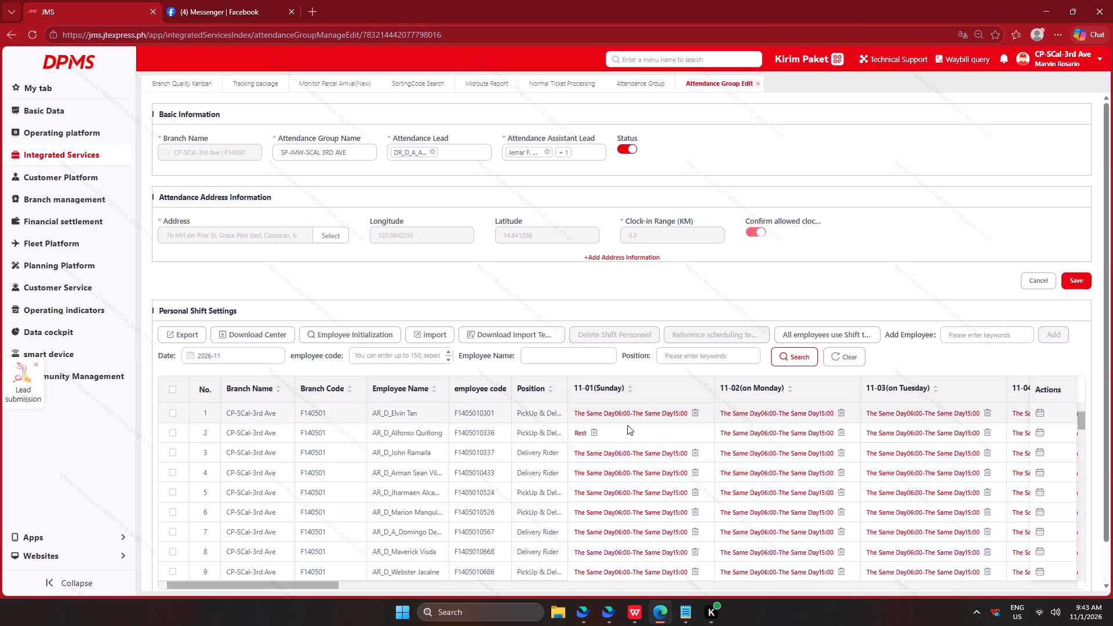
Look through the riders' 11-01 (Sunday) shifts further down the attendance group's Personal Shift Settings list.
{"action": "scroll", "coordinate": [630, 428], "scroll_direction": "down", "scroll_amount": 5}
{"action": "scroll", "coordinate": [674, 493], "scroll_direction": "down", "scroll_amount": 5}
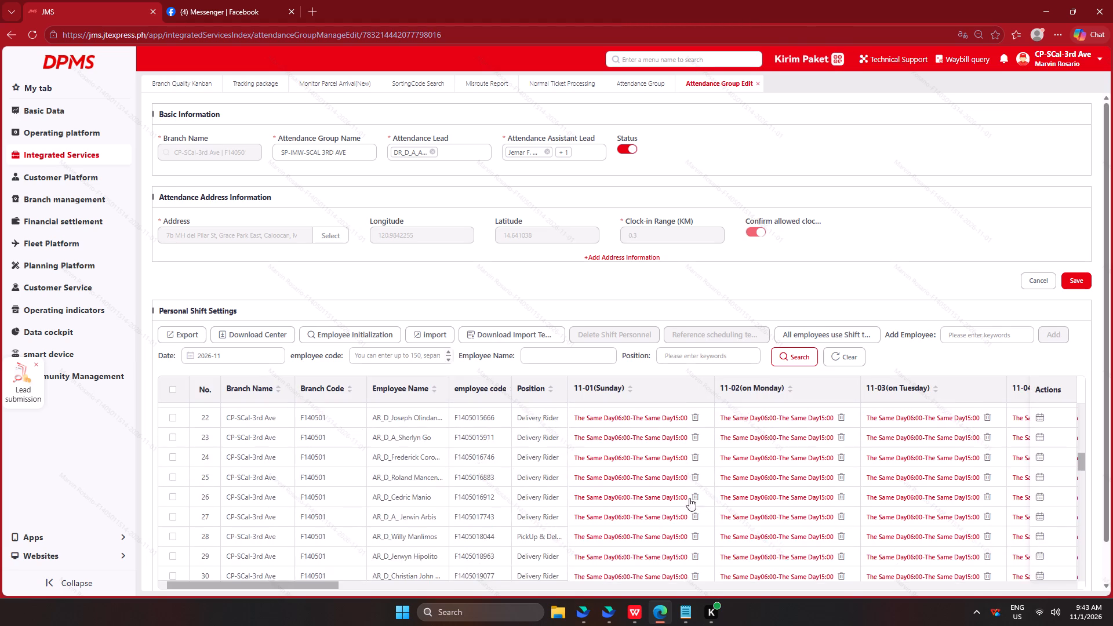
Check the 11-01 (Sunday) shifts of the first riders in the attendance group's Personal Shift Settings list.
{"action": "scroll", "coordinate": [848, 219], "scroll_direction": "down", "scroll_amount": 4}
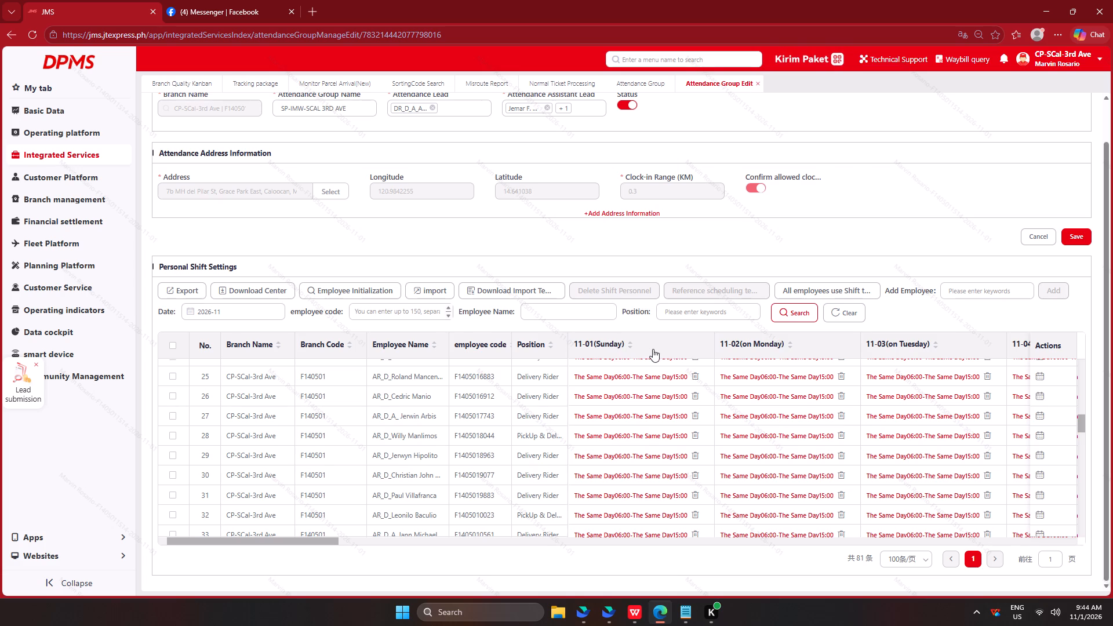
{"action": "scroll", "coordinate": [602, 454], "scroll_direction": "up", "scroll_amount": 20}
{"action": "scroll", "coordinate": [602, 454], "scroll_direction": "up", "scroll_amount": 1}
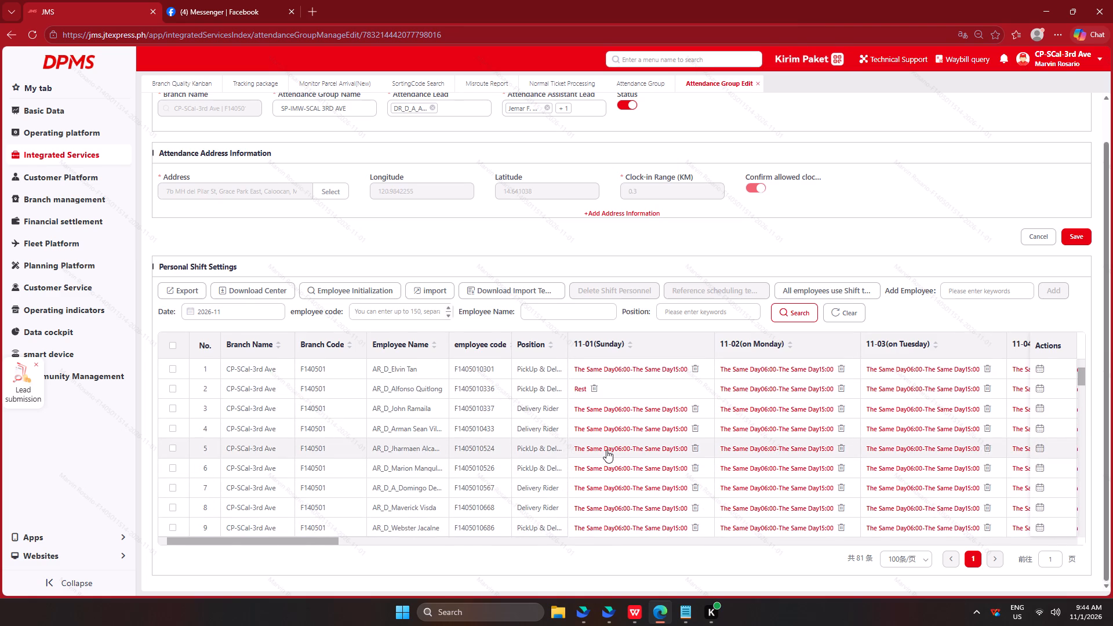
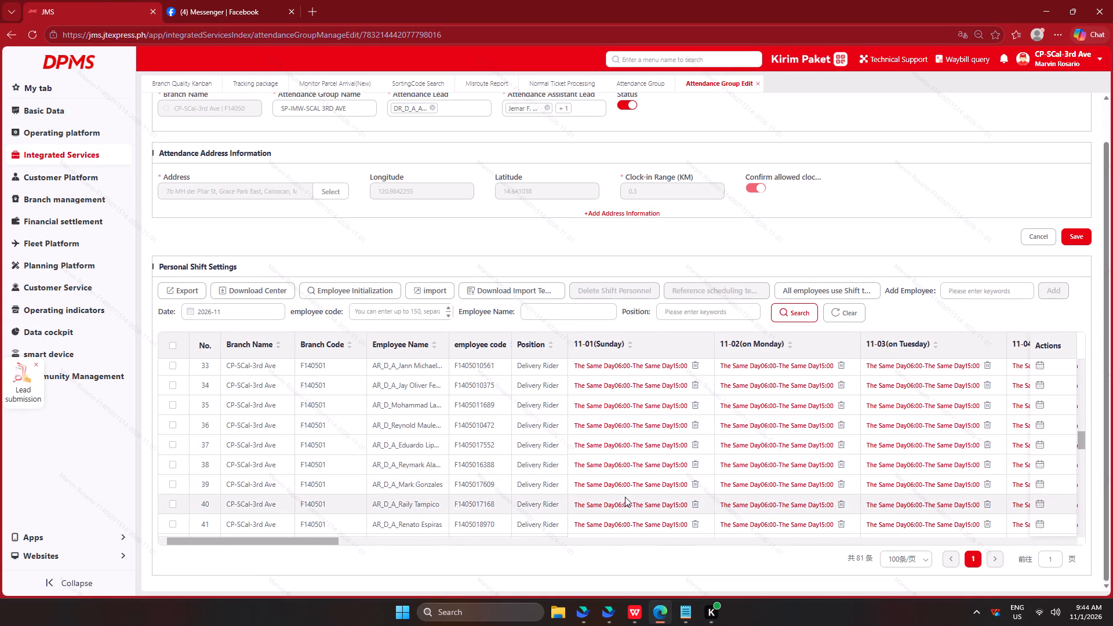
Check the remaining riders' 11-01 (Sunday) shifts through to the end of the attendance group's Personal Shift Settings list.
{"action": "scroll", "coordinate": [625, 497], "scroll_direction": "down", "scroll_amount": 4}
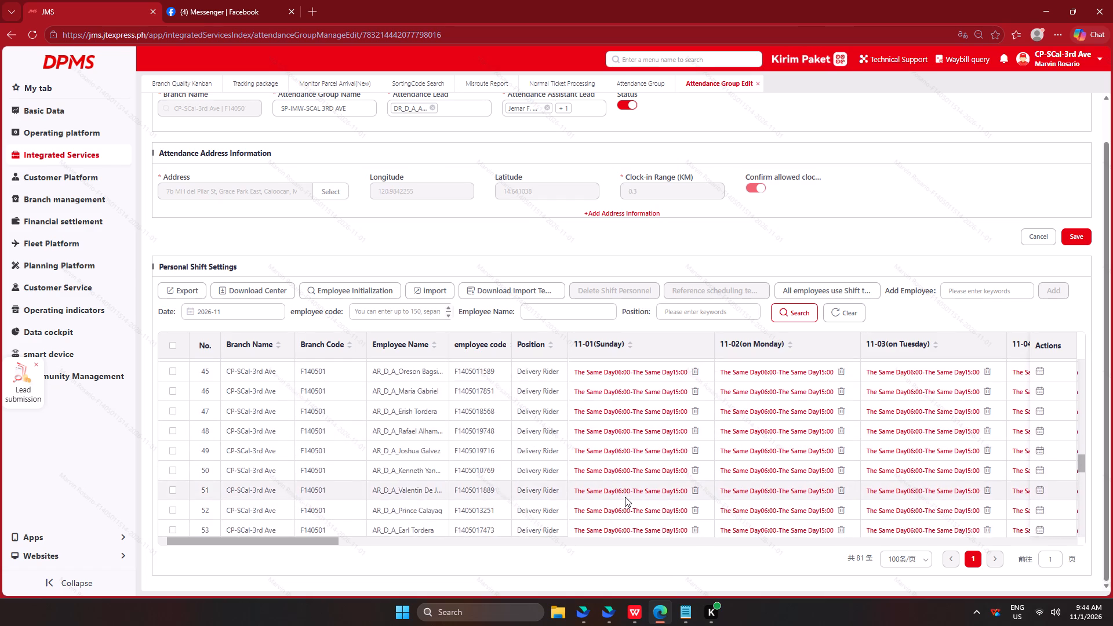
{"action": "scroll", "coordinate": [625, 497], "scroll_direction": "down", "scroll_amount": 5}
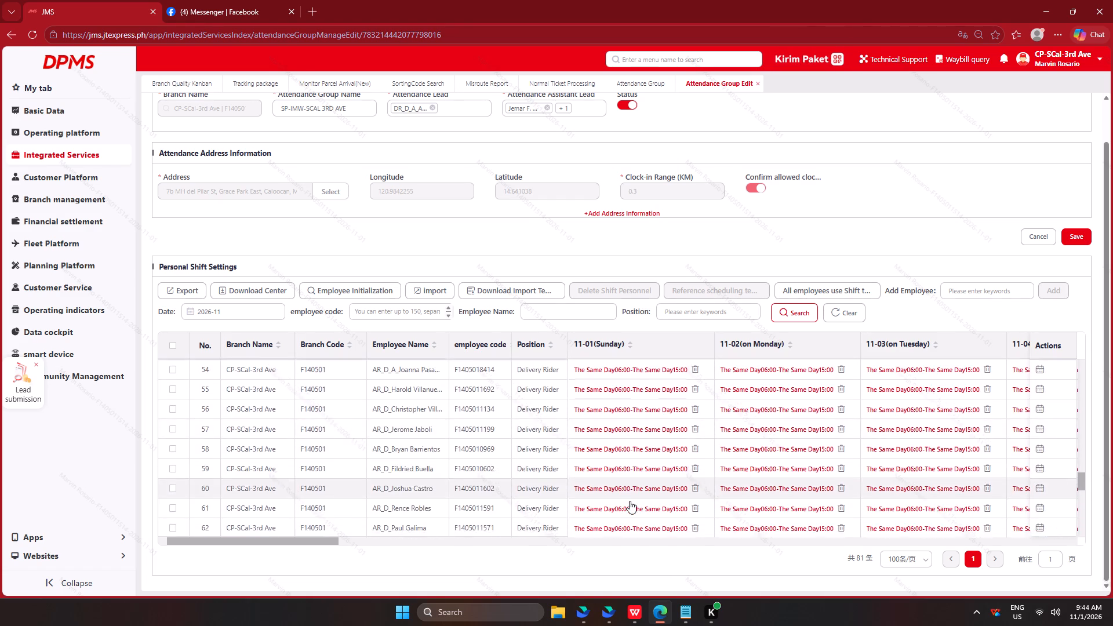
{"action": "scroll", "coordinate": [630, 501], "scroll_direction": "down", "scroll_amount": 7}
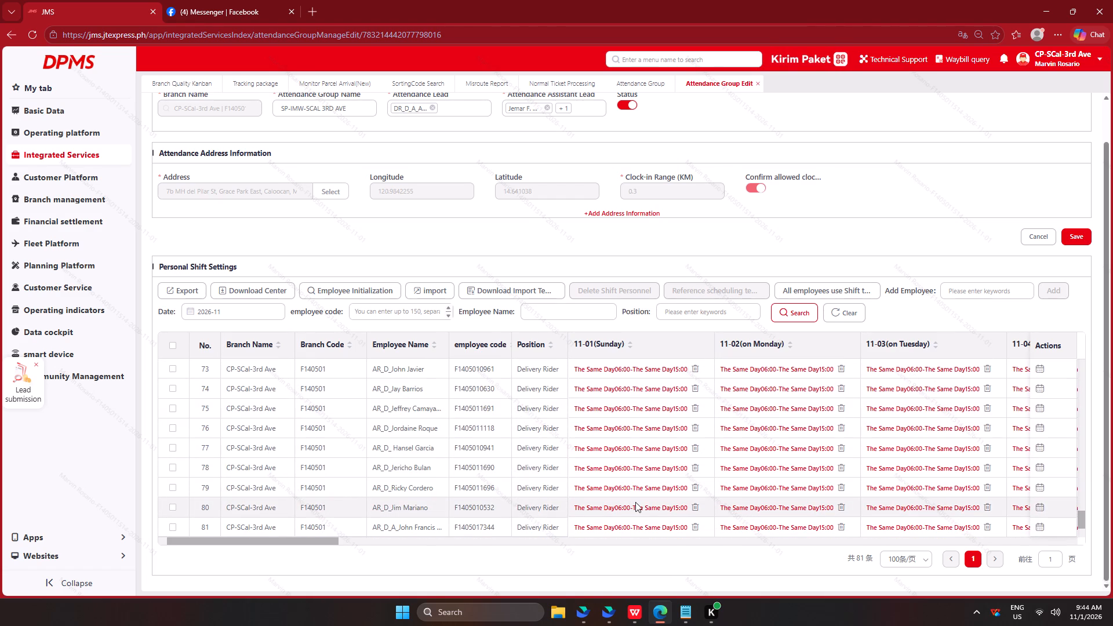
{"action": "scroll", "coordinate": [635, 502], "scroll_direction": "down", "scroll_amount": 2}
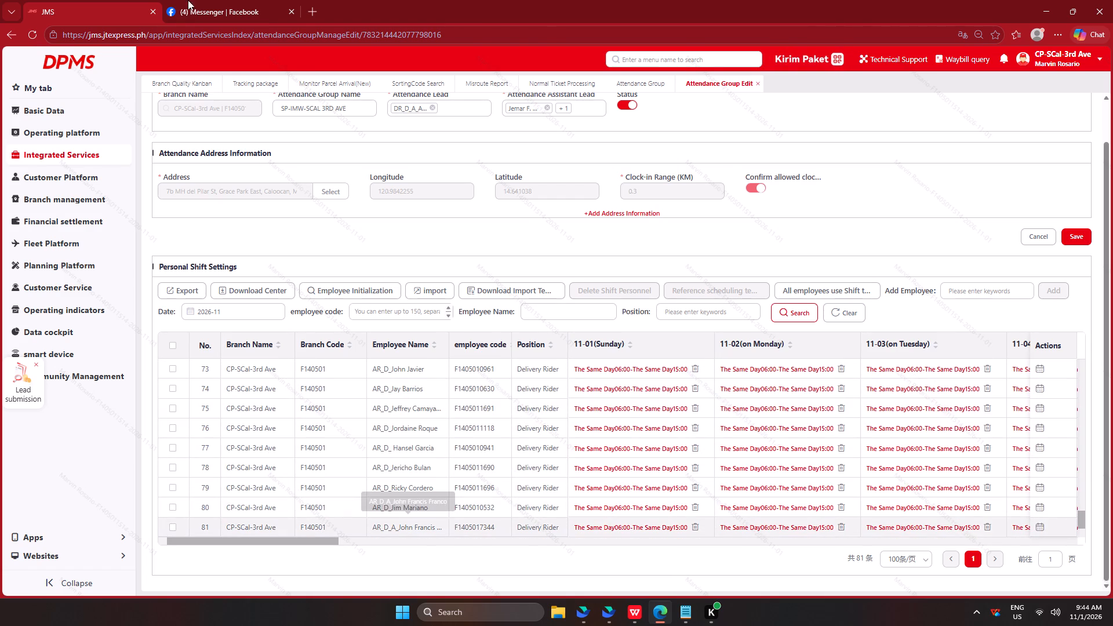
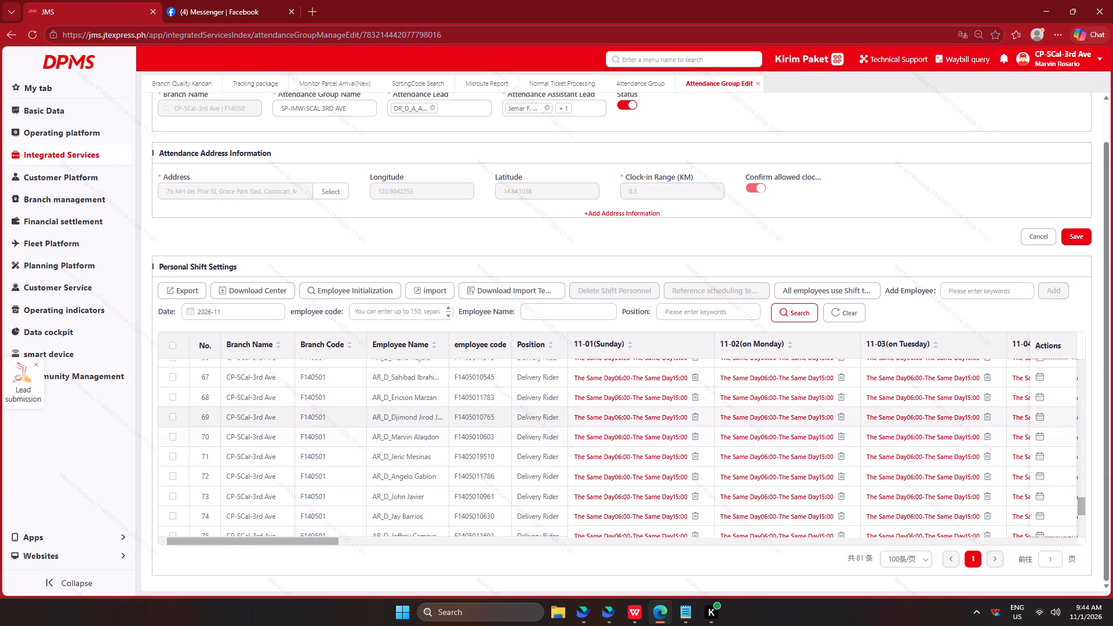
Sort the attendance group's Personal Shift Settings list by Employee Name in ascending order.
{"action": "scroll", "coordinate": [433, 394], "scroll_direction": "up", "scroll_amount": 14}
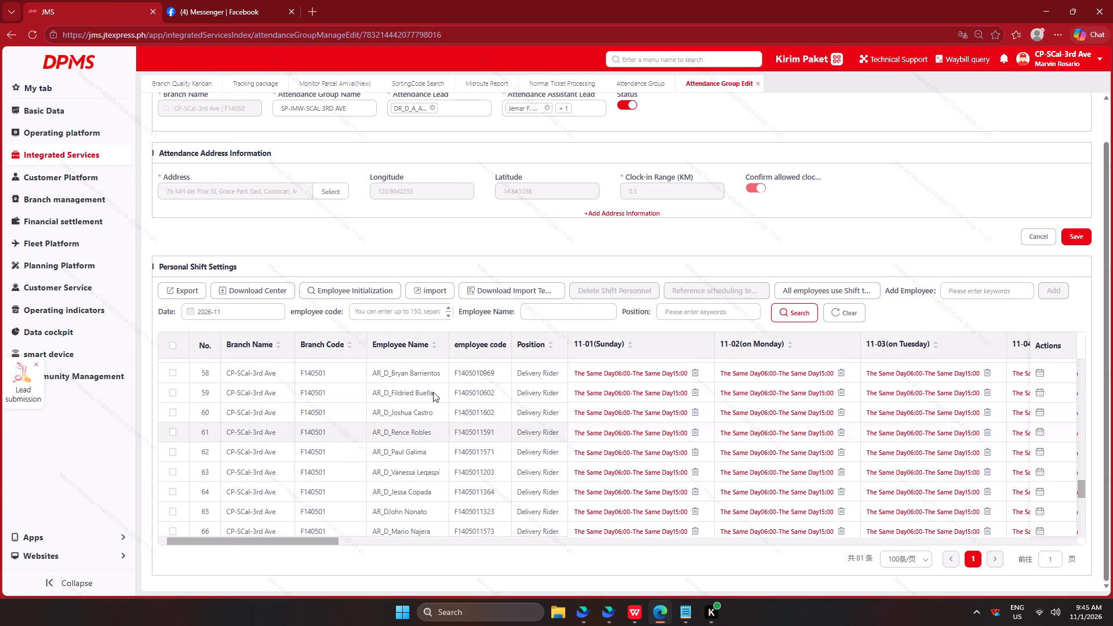
{"action": "scroll", "coordinate": [433, 392], "scroll_direction": "up", "scroll_amount": 4}
{"action": "left_click", "coordinate": [437, 339]}
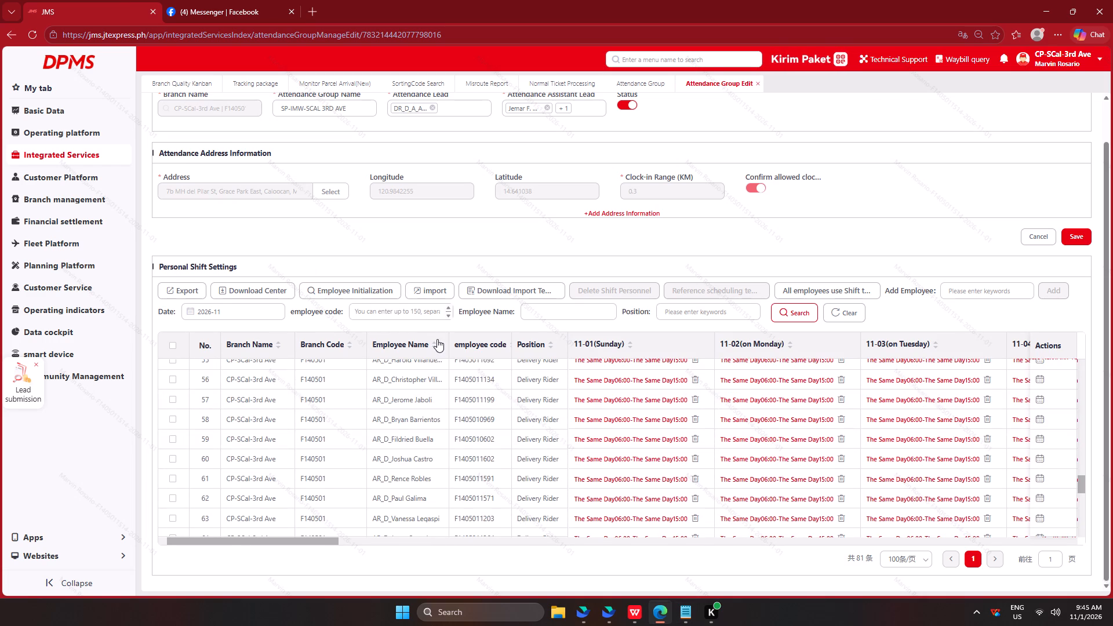
Look through the lower part of the name-sorted Personal Shift Settings list, examining the riders' names and their November shifts.
{"action": "left_click", "coordinate": [683, 610]}
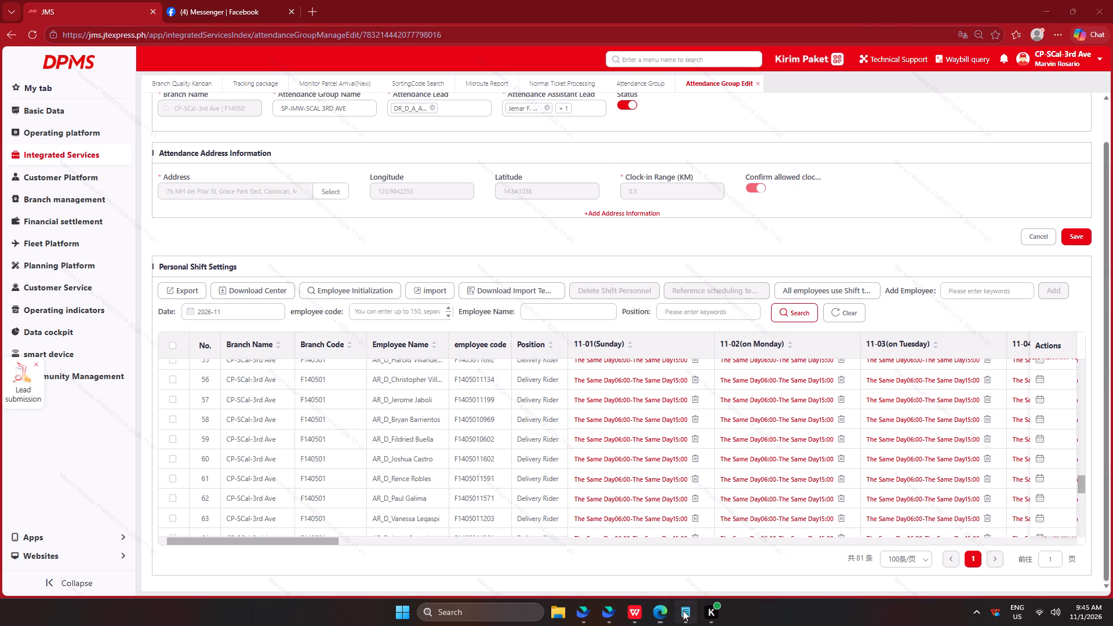
{"action": "left_click", "coordinate": [444, 549]}
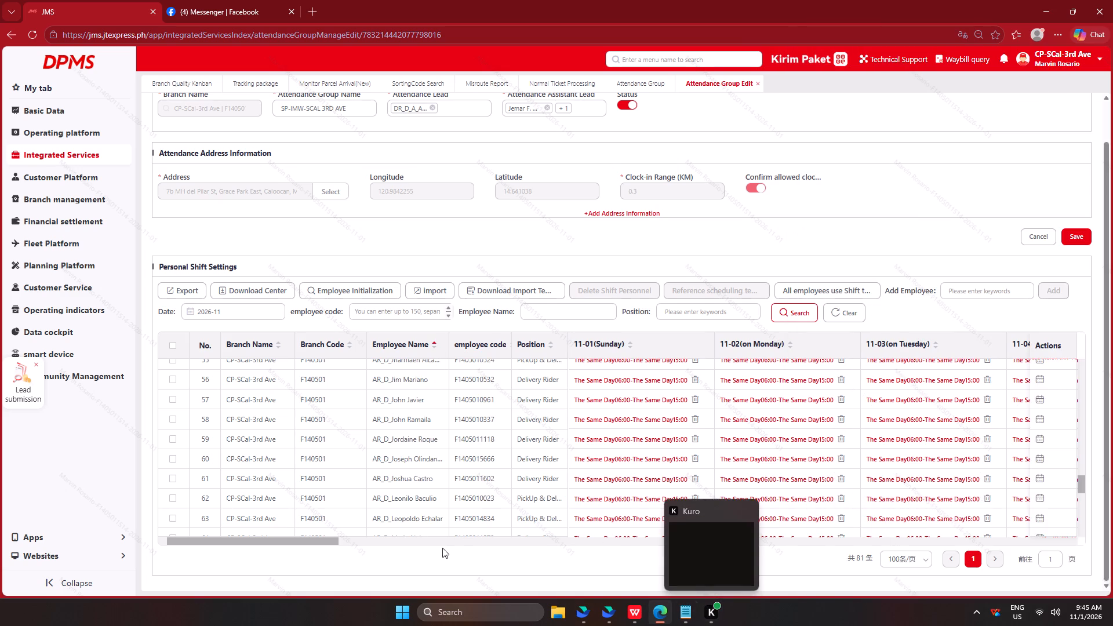
{"action": "scroll", "coordinate": [410, 435], "scroll_direction": "down", "scroll_amount": 2}
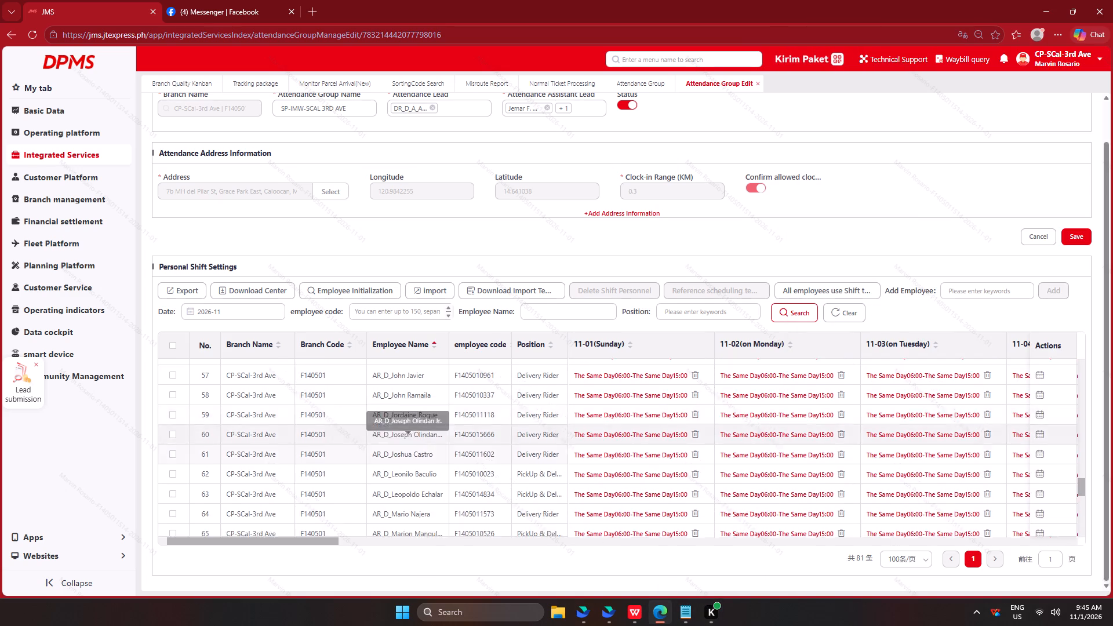
{"action": "scroll", "coordinate": [429, 457], "scroll_direction": "down", "scroll_amount": 3}
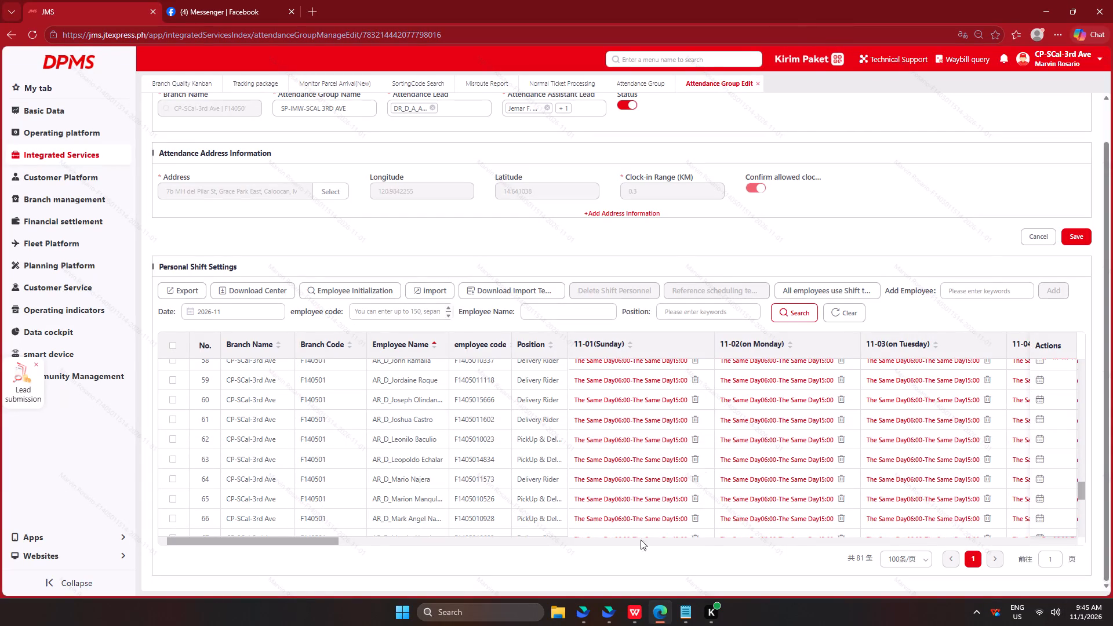
{"action": "scroll", "coordinate": [452, 455], "scroll_direction": "down", "scroll_amount": 3}
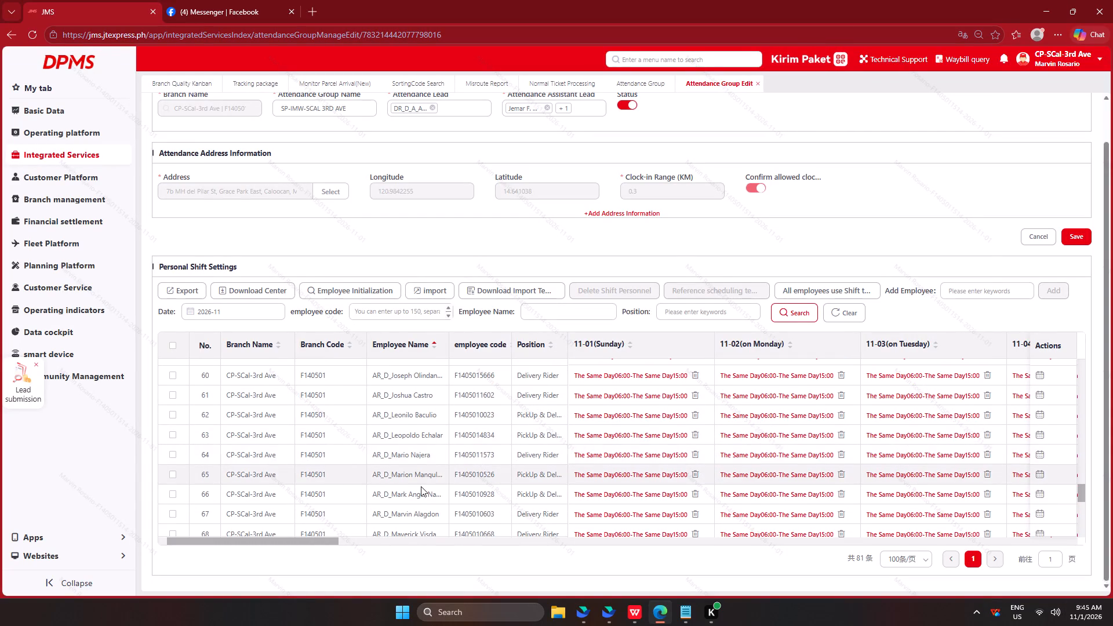
{"action": "scroll", "coordinate": [423, 495], "scroll_direction": "down", "scroll_amount": 4}
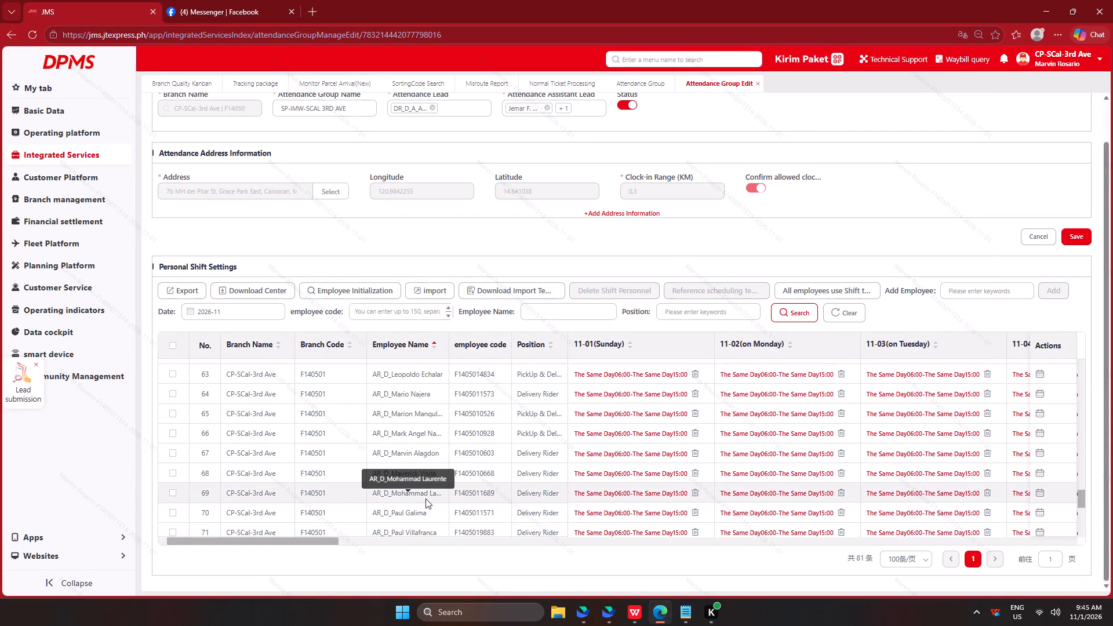
{"action": "scroll", "coordinate": [425, 498], "scroll_direction": "down", "scroll_amount": 3}
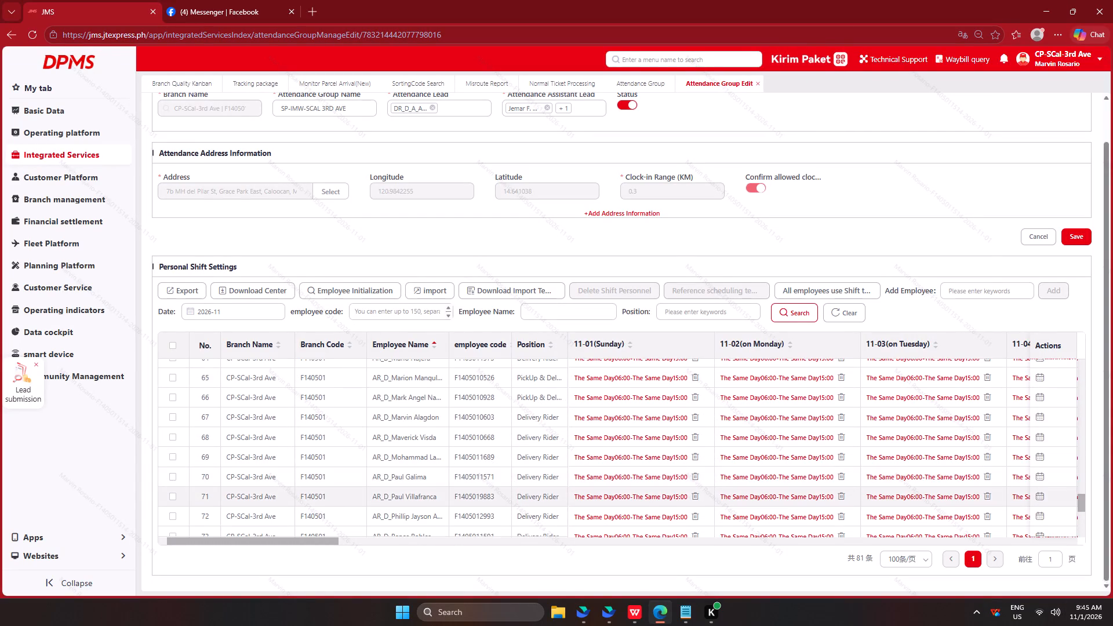
Look through the remaining riders at the end of the name-sorted Personal Shift Settings list, checking their names and November shifts.
{"action": "scroll", "coordinate": [425, 498], "scroll_direction": "down", "scroll_amount": 4}
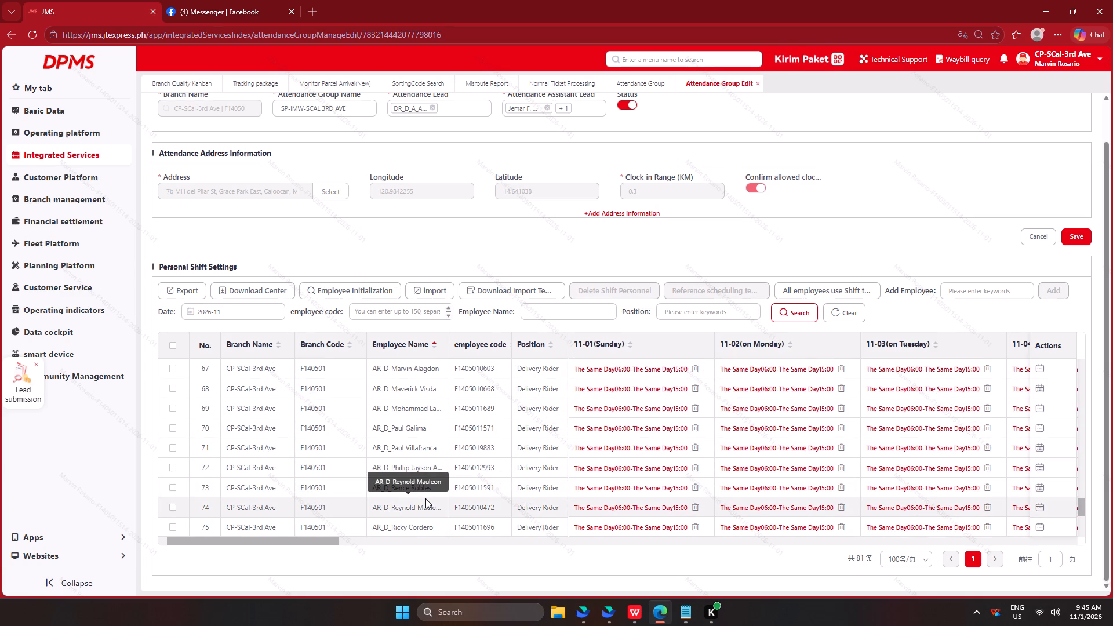
{"action": "scroll", "coordinate": [425, 498], "scroll_direction": "down", "scroll_amount": 4}
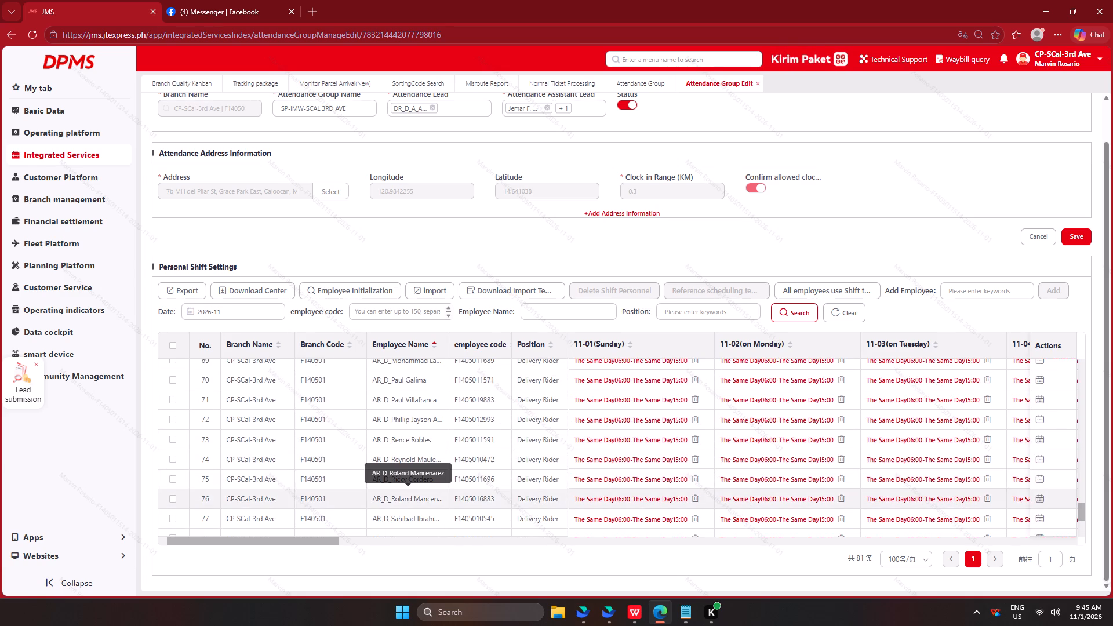
{"action": "scroll", "coordinate": [425, 498], "scroll_direction": "down", "scroll_amount": 3}
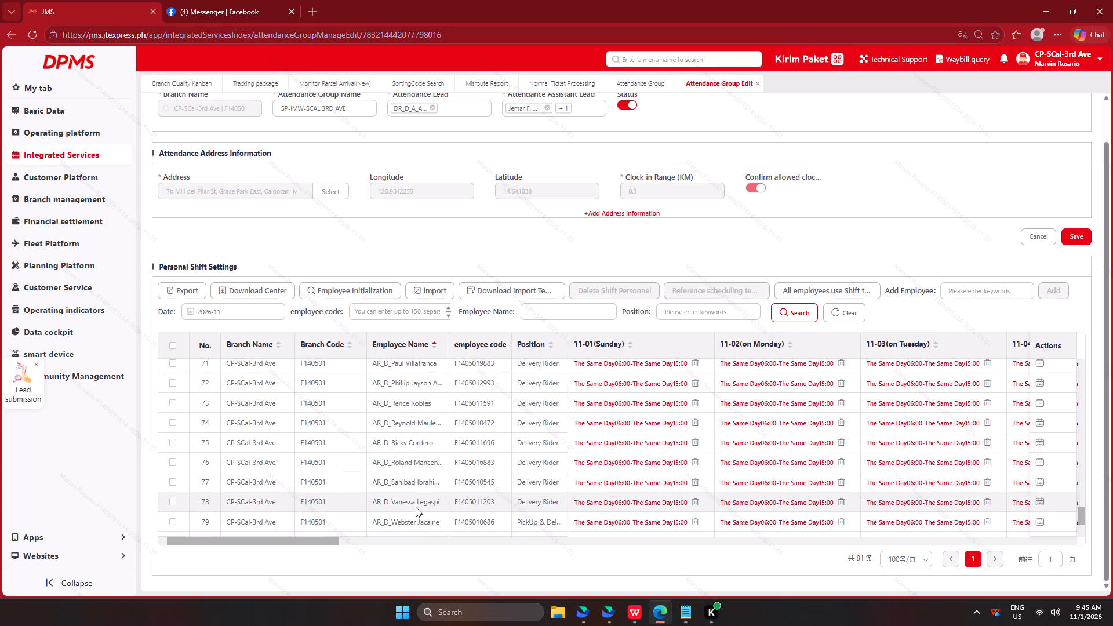
{"action": "scroll", "coordinate": [416, 507], "scroll_direction": "down", "scroll_amount": 7}
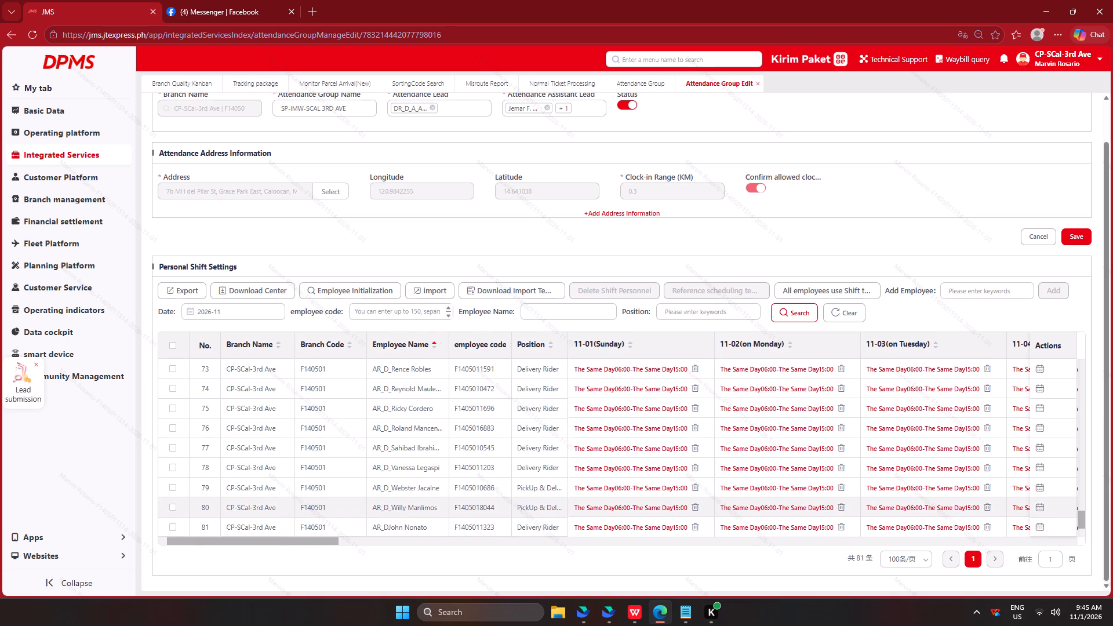
{"action": "scroll", "coordinate": [416, 507], "scroll_direction": "up", "scroll_amount": 11}
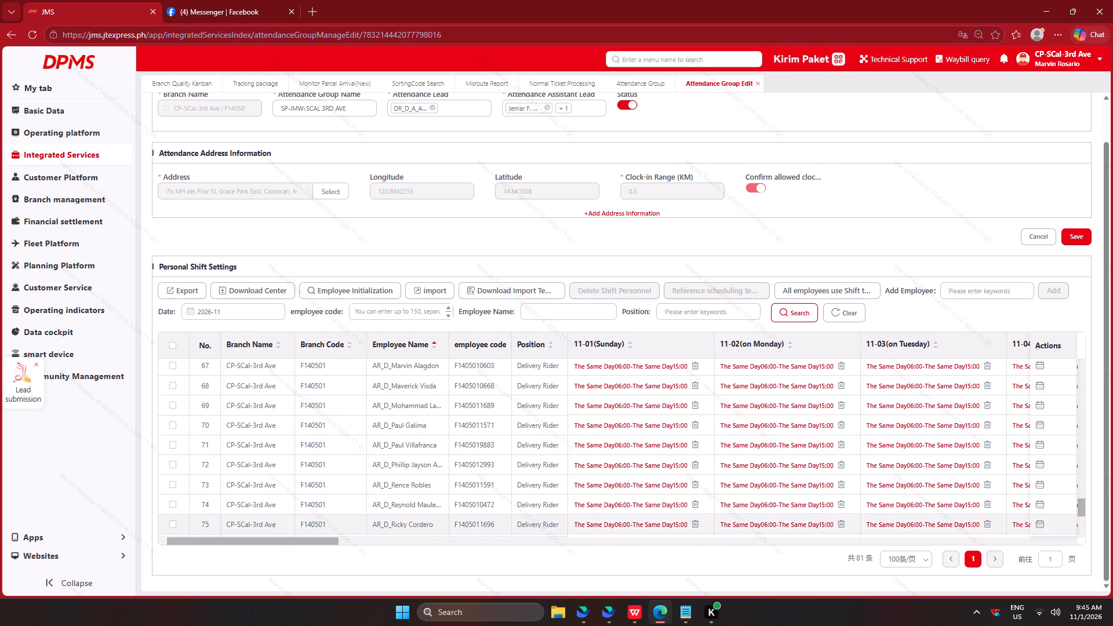
{"action": "scroll", "coordinate": [416, 505], "scroll_direction": "up", "scroll_amount": 10}
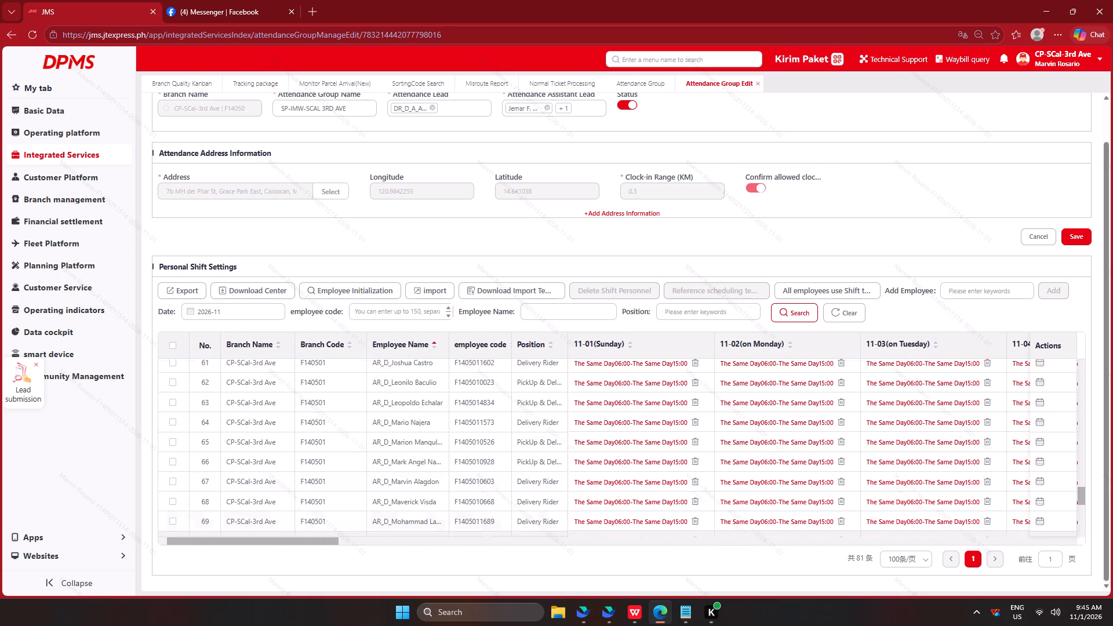
{"action": "scroll", "coordinate": [418, 479], "scroll_direction": "up", "scroll_amount": 8}
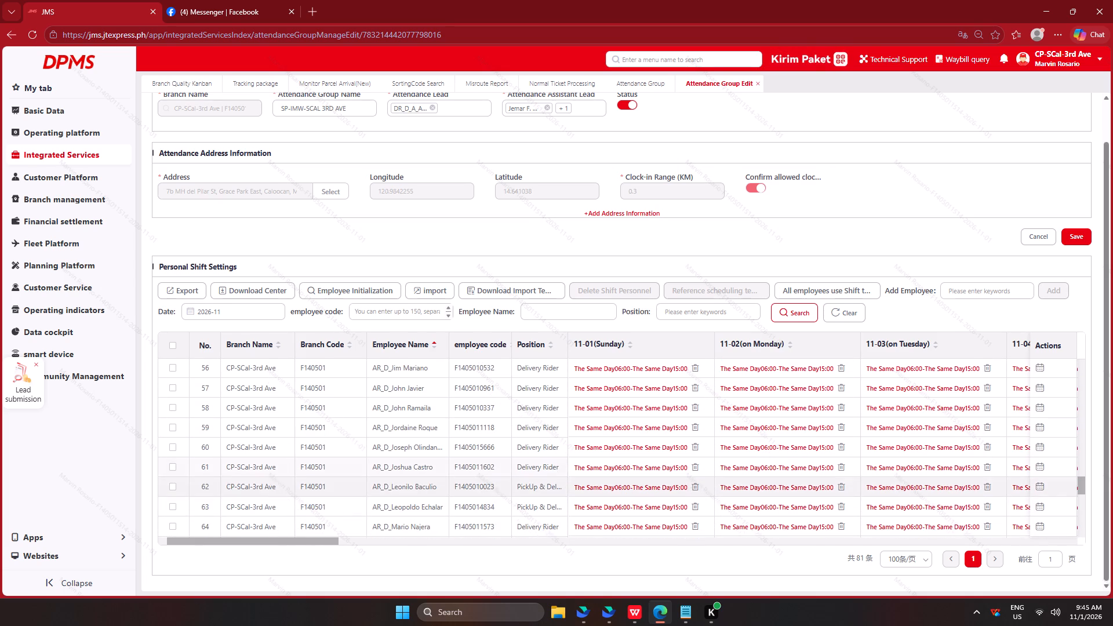
{"action": "scroll", "coordinate": [418, 469], "scroll_direction": "up", "scroll_amount": 5}
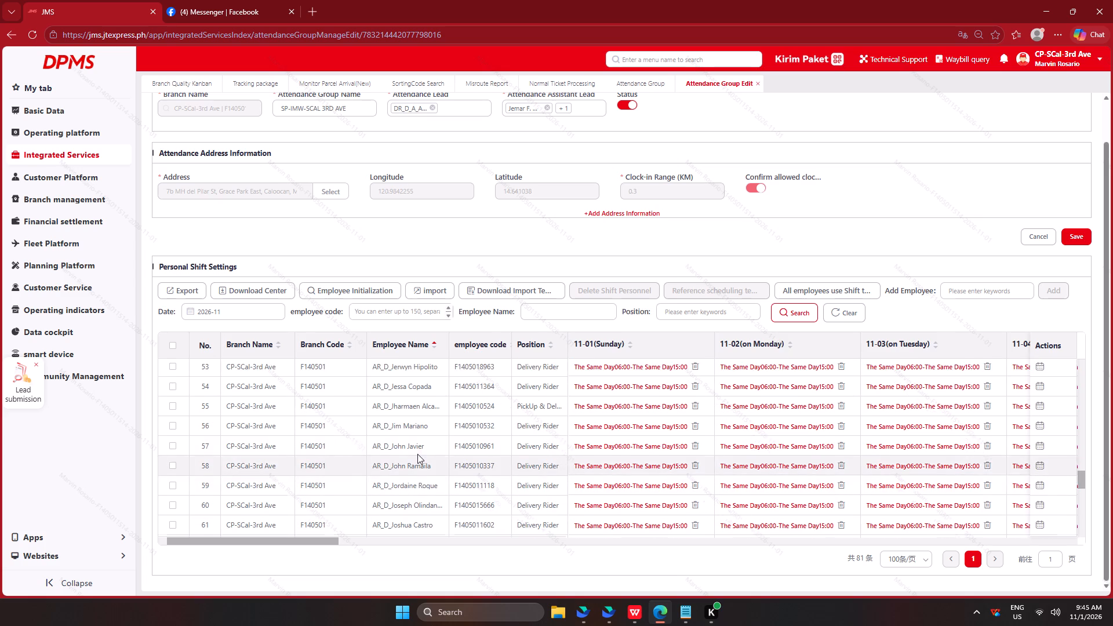
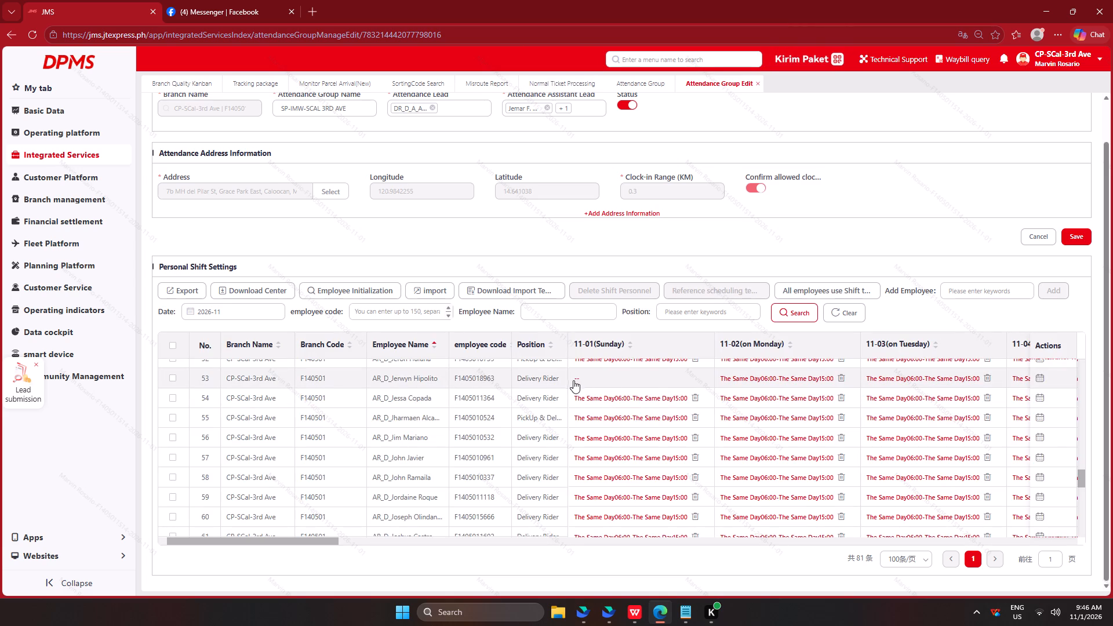
Set the 11-01 (Sunday) shift of the delivery rider in row 53 to Rest.
{"action": "left_click", "coordinate": [671, 380]}
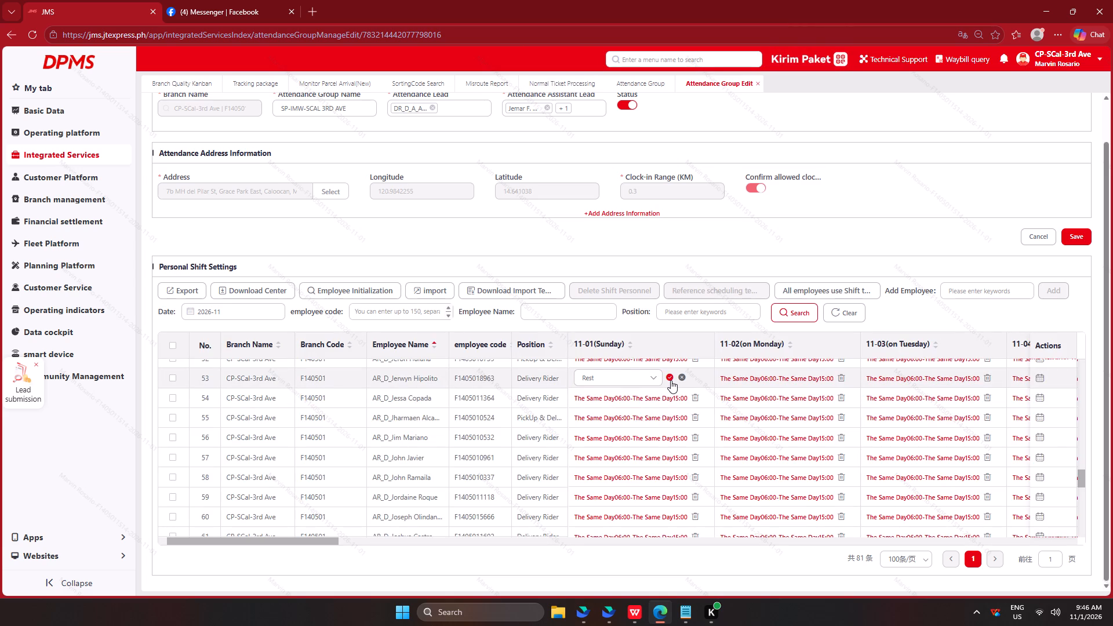
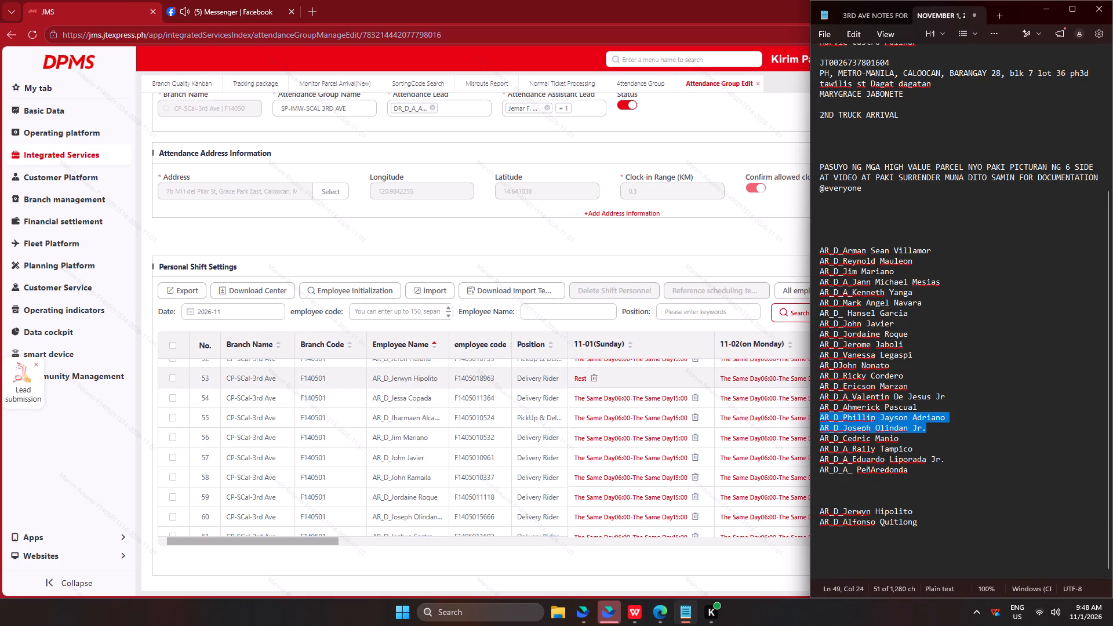
Move the three consecutive rider entries for Ahmerick, Phillip Jayson and Joseph from the missed clock-in list to the end of the separate list below.
{"action": "left_click_drag", "start_coordinate": [809, 418], "coordinate": [813, 409]}
{"action": "key", "text": "ctrl+x"}
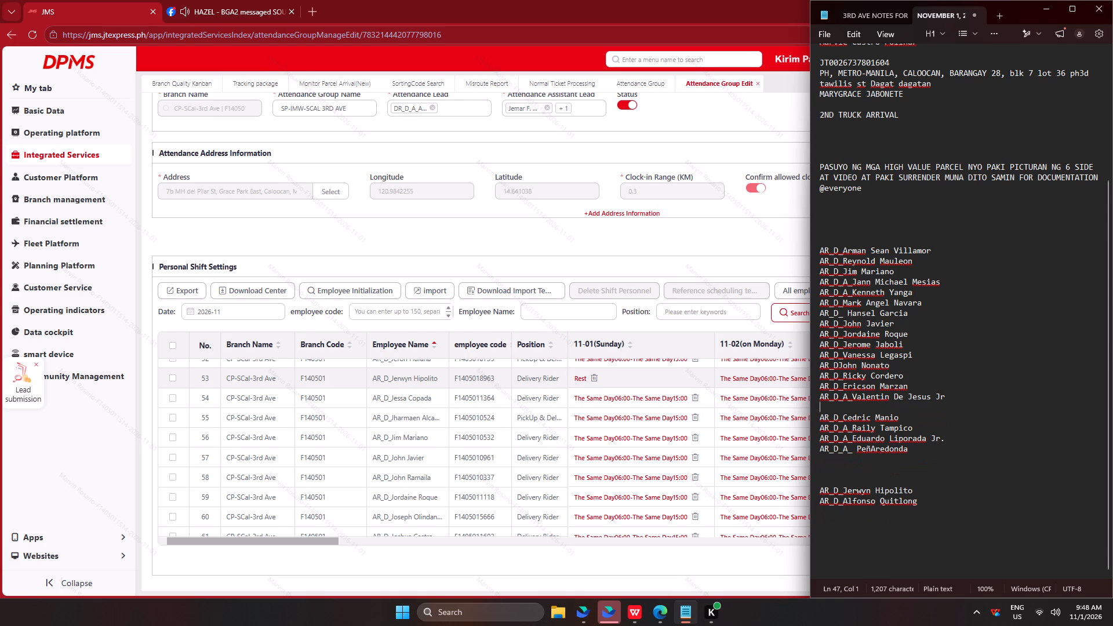
{"action": "left_click", "coordinate": [926, 505]}
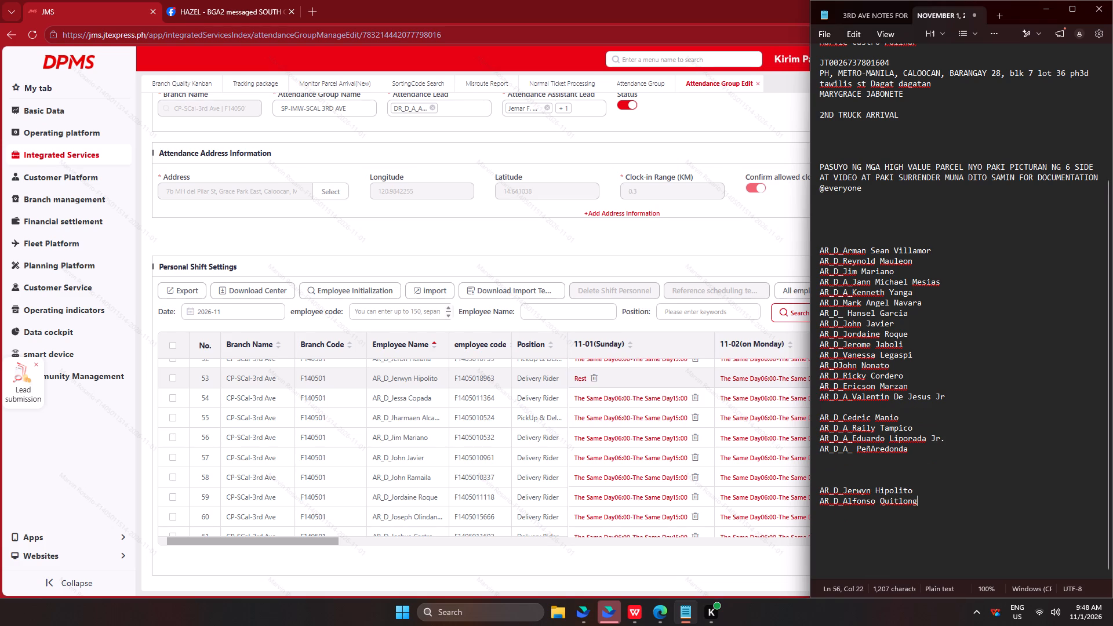
{"action": "key", "text": "Return"}
{"action": "key", "text": "ctrl+v"}
Select the first rider entry in the missed clock-in list of the November 1 notes.
{"action": "left_click_drag", "start_coordinate": [946, 252], "coordinate": [815, 245]}
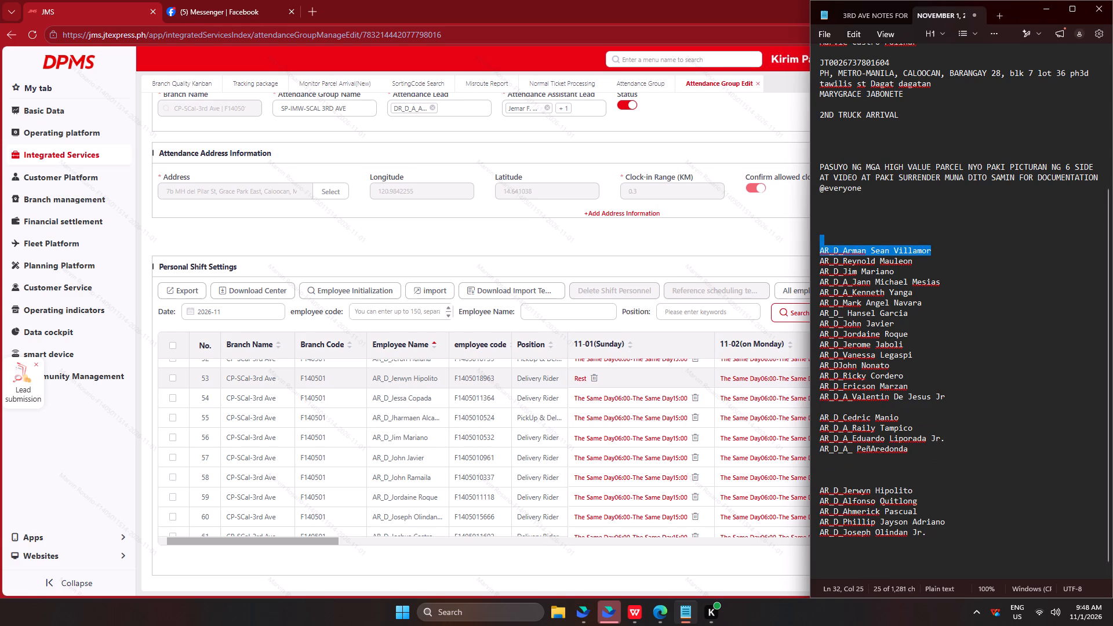
Move the first rider name in the November 1 note's rider list to a new line at the end of the bottom group.
{"action": "left_click_drag", "start_coordinate": [815, 245], "coordinate": [810, 249]}
{"action": "key", "text": "ctrl+x"}
{"action": "left_click", "coordinate": [940, 535]}
{"action": "key", "text": "Return"}
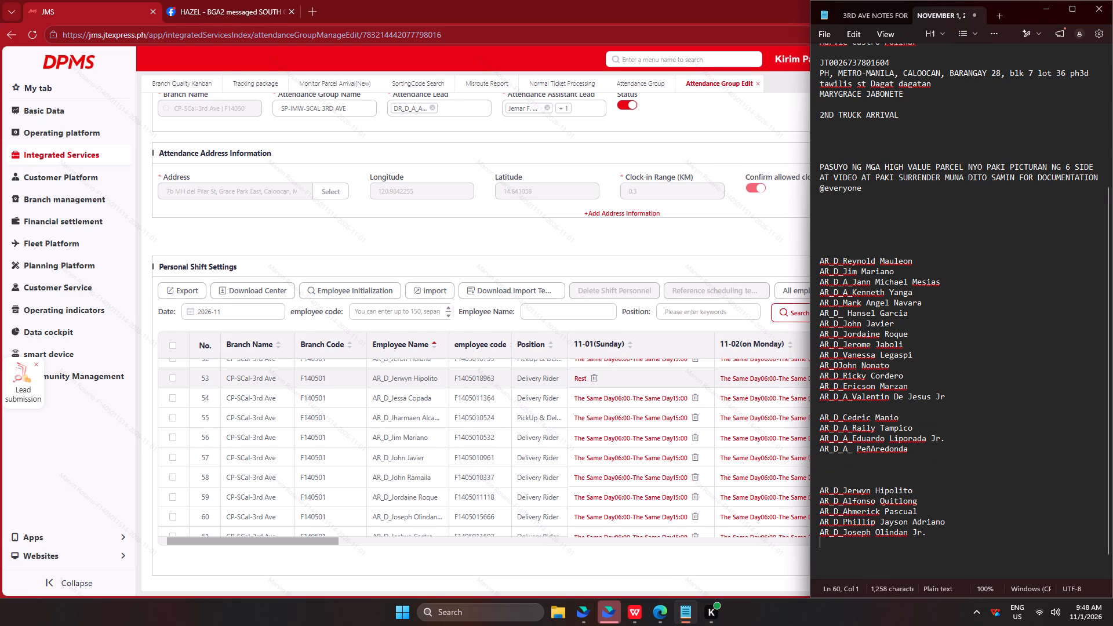
{"action": "key", "text": "ctrl+v"}
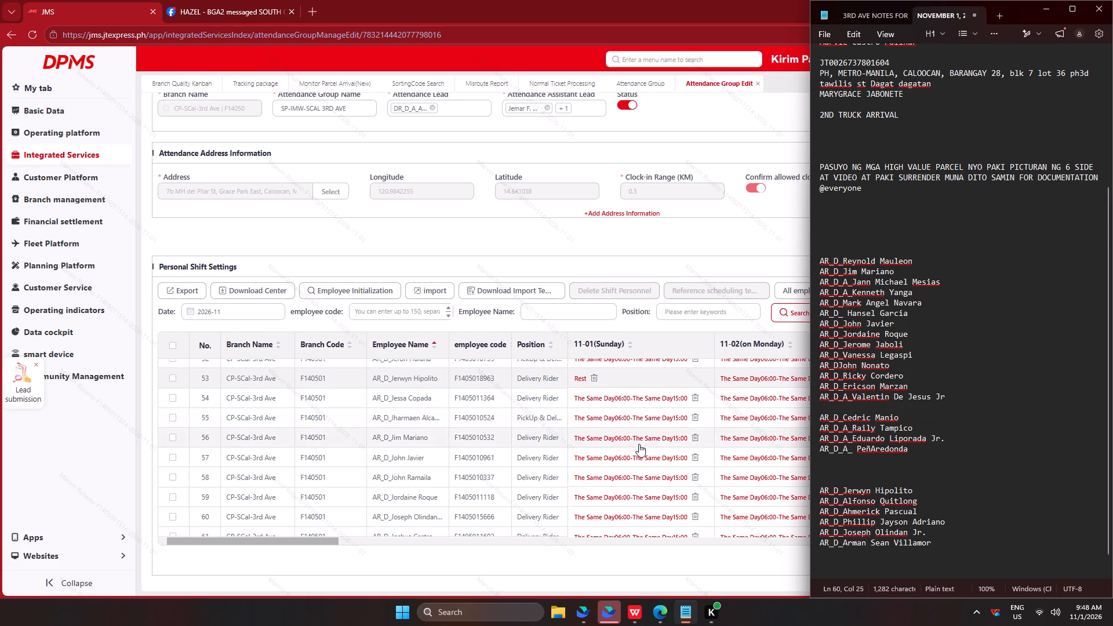
Switch to JMS and look through the upper part of the name-sorted Personal Shift Settings list, examining riders' names and November shifts.
{"action": "scroll", "coordinate": [639, 446], "scroll_direction": "up", "scroll_amount": 20}
{"action": "scroll", "coordinate": [639, 446], "scroll_direction": "up", "scroll_amount": 16}
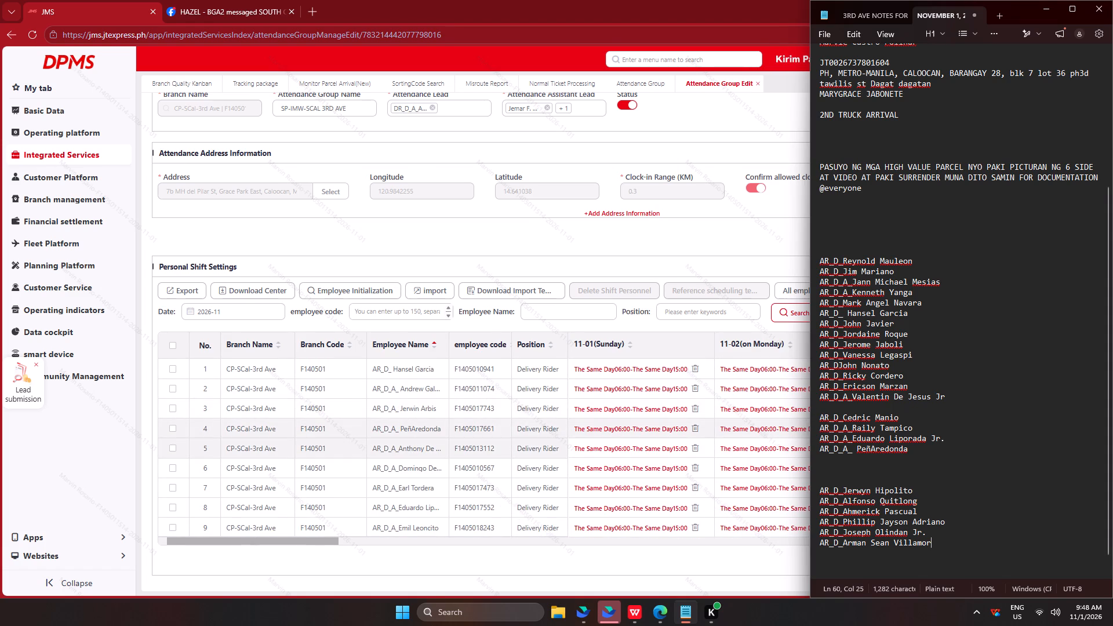
{"action": "left_click", "coordinate": [499, 566]}
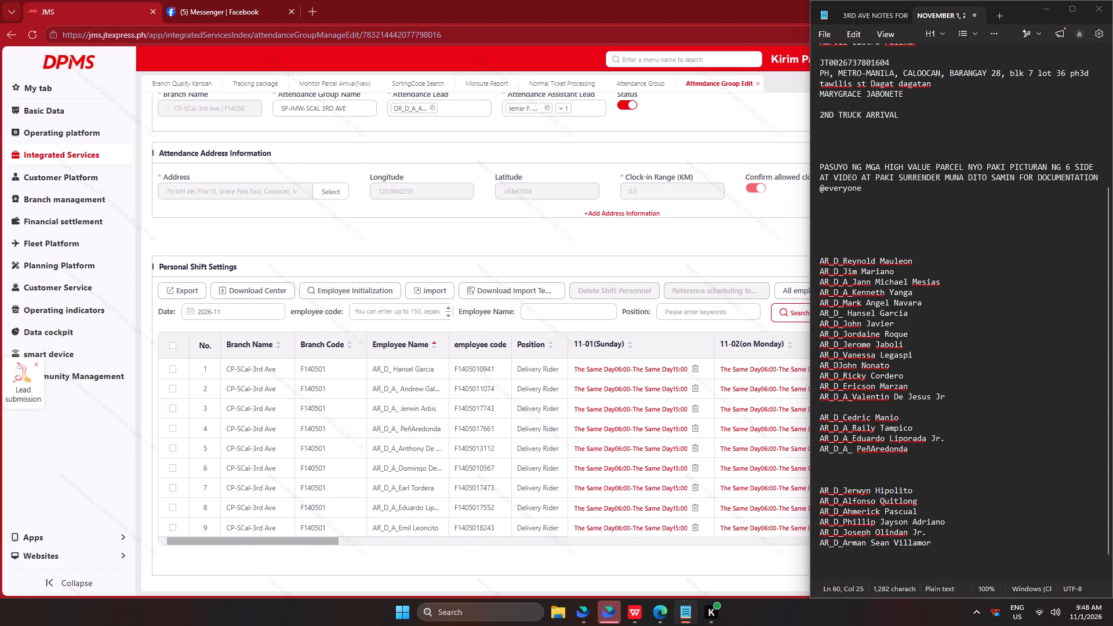
{"action": "key", "text": "alt+Tab"}
{"action": "left_click_drag", "start_coordinate": [1081, 378], "coordinate": [1081, 379]}
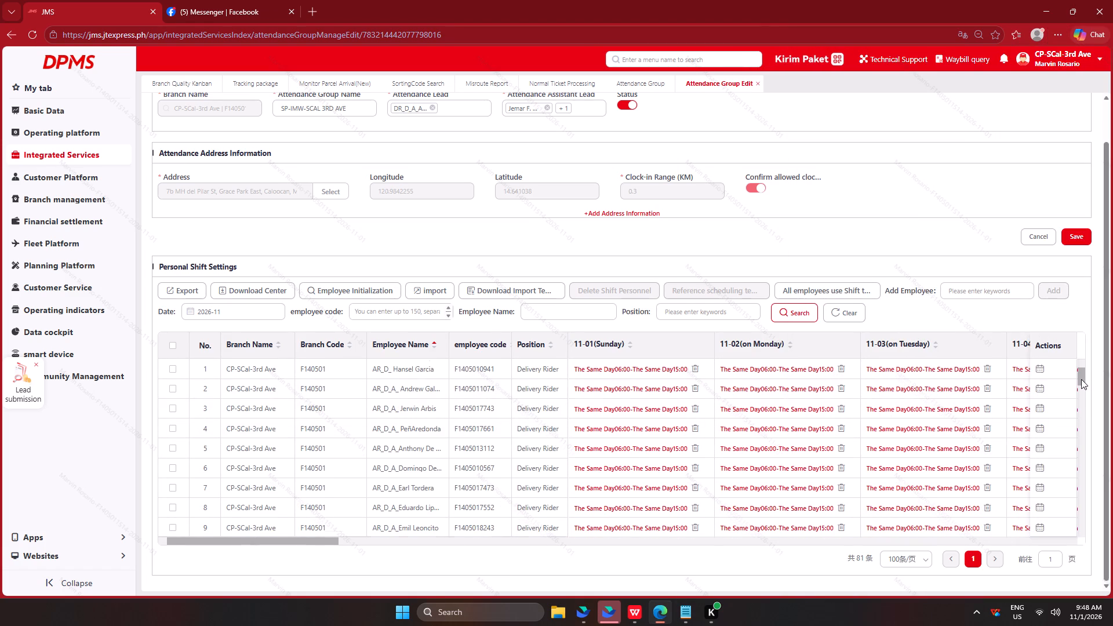
{"action": "left_click_drag", "start_coordinate": [1081, 379], "coordinate": [1081, 386]}
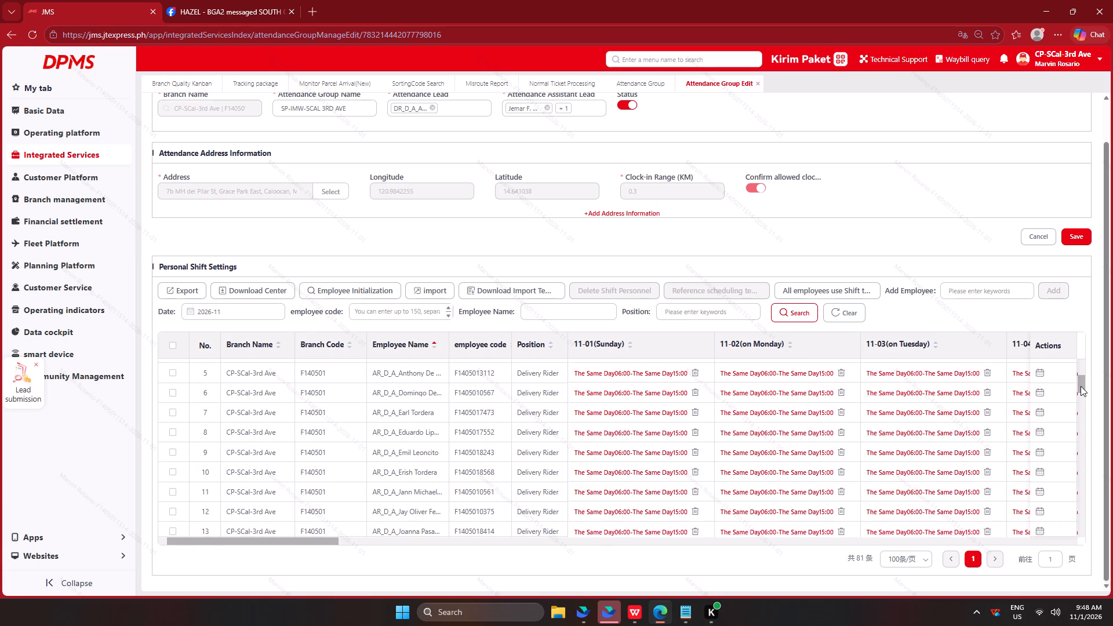
{"action": "left_click_drag", "start_coordinate": [1081, 386], "coordinate": [1081, 390]}
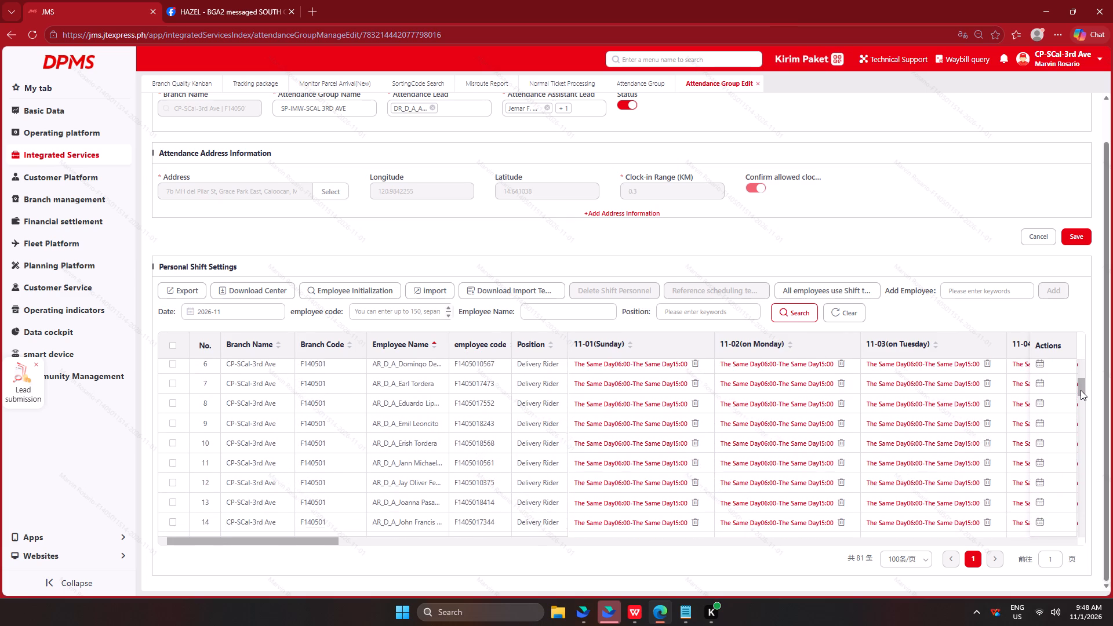
In the November 1 note, move the third rider name from the upper rider list to a new line after the bottom group's fourth name.
{"action": "left_click_drag", "start_coordinate": [1081, 390], "coordinate": [1081, 392]}
{"action": "key", "text": "alt+Tab"}
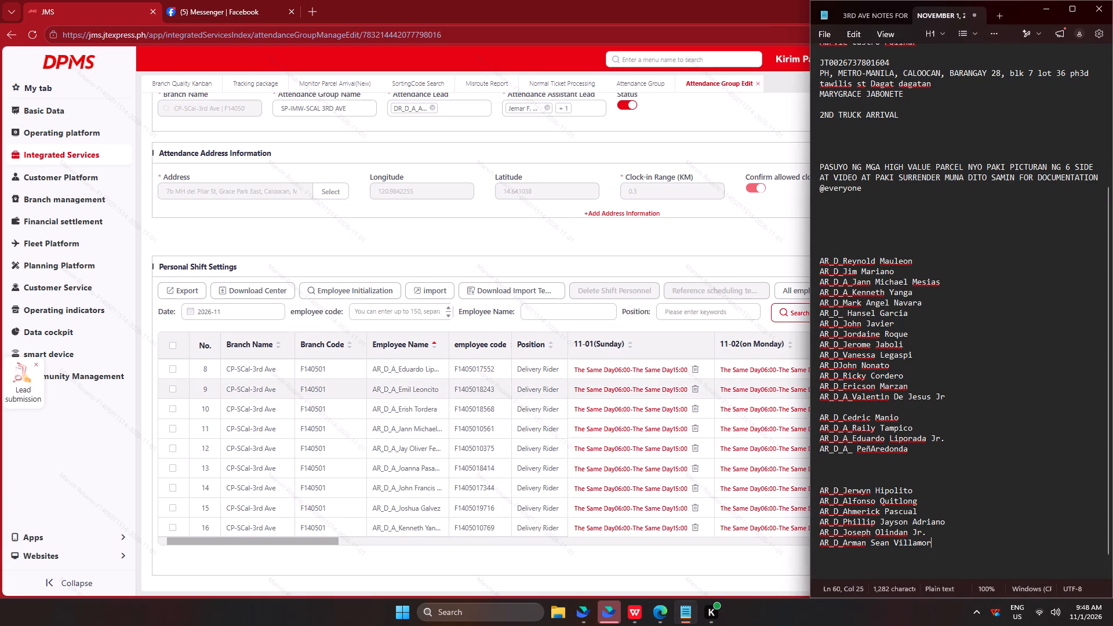
{"action": "left_click_drag", "start_coordinate": [941, 282], "coordinate": [816, 279]}
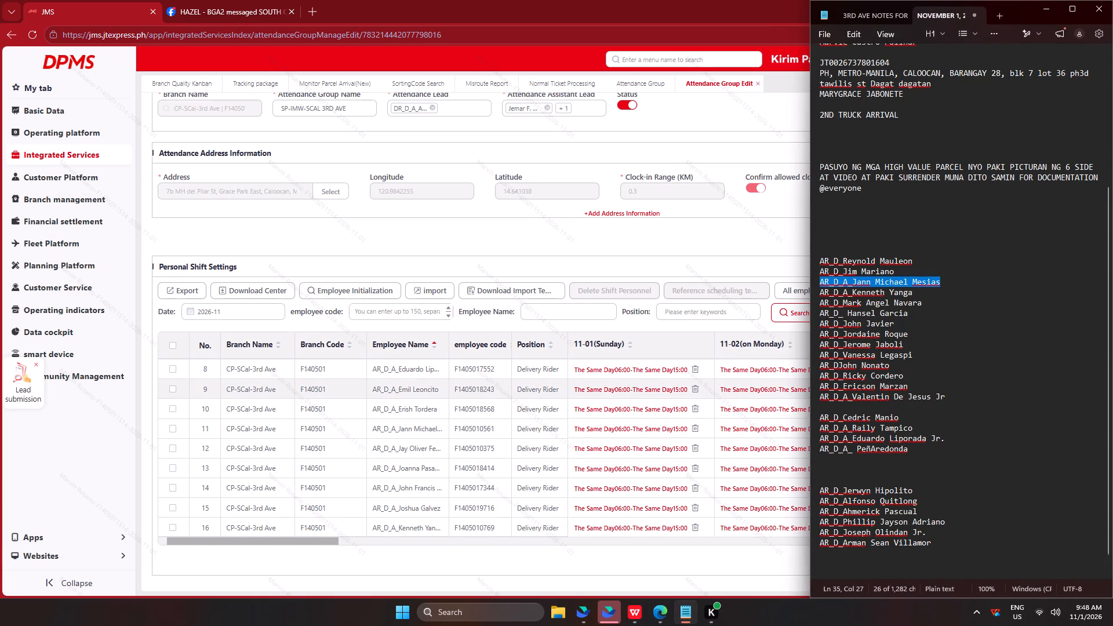
{"action": "left_click_drag", "start_coordinate": [816, 279], "coordinate": [811, 280]}
{"action": "key", "text": "ctrl+x"}
{"action": "left_click", "coordinate": [947, 518]}
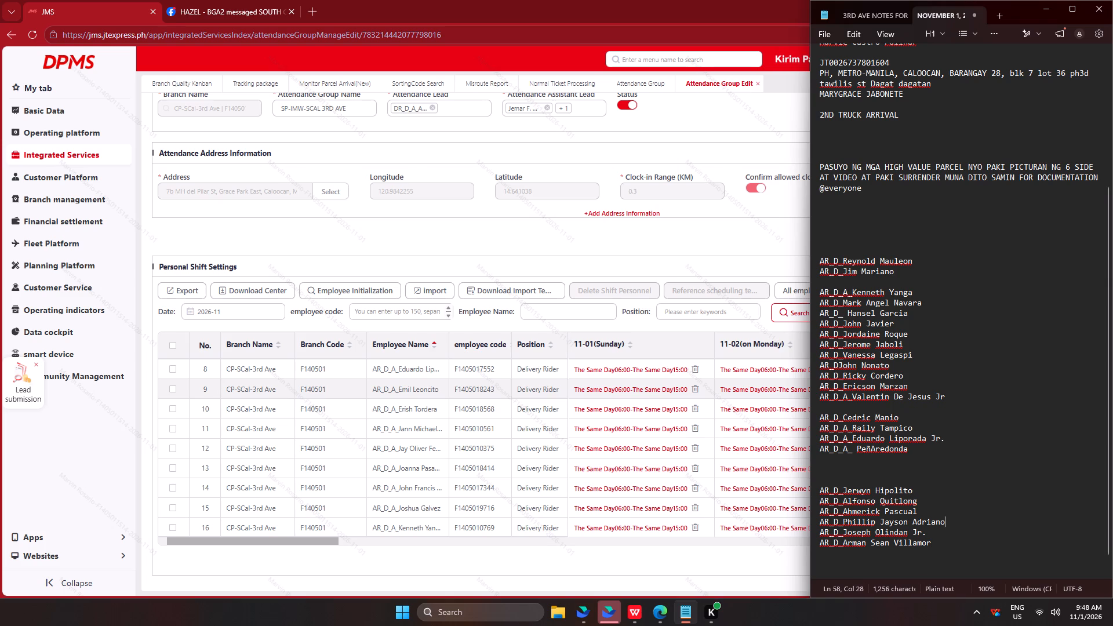
{"action": "key", "text": "Return"}
{"action": "key", "text": "ctrl+v"}
Switch back to JMS and look further through the name-sorted Personal Shift Settings list, examining riders' names and November shifts.
{"action": "key", "text": "alt+Tab"}
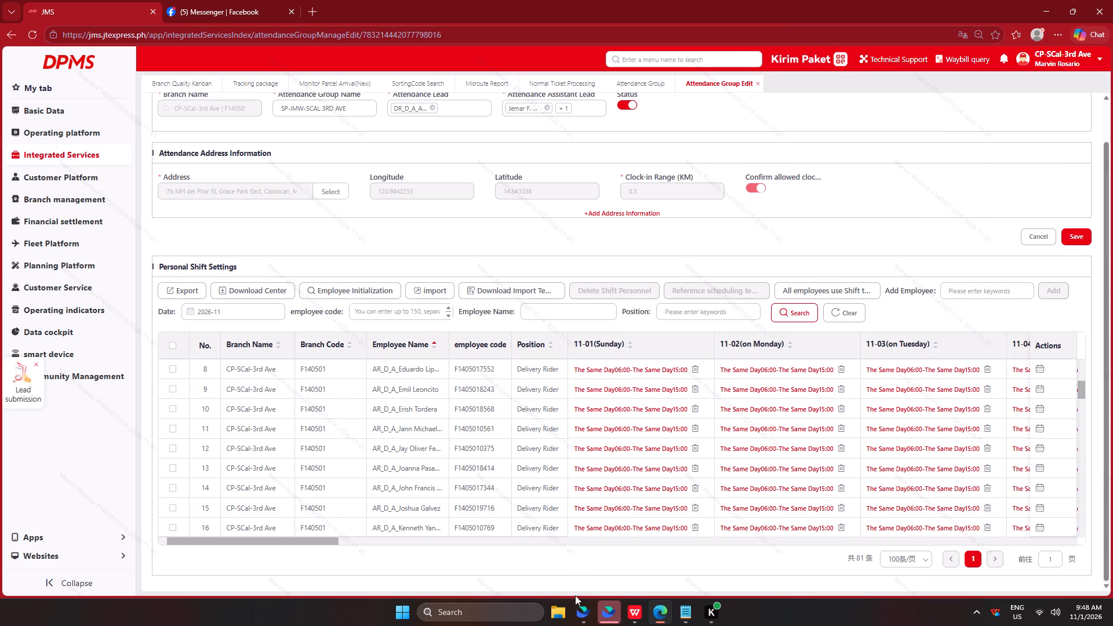
{"action": "left_click", "coordinate": [1081, 393]}
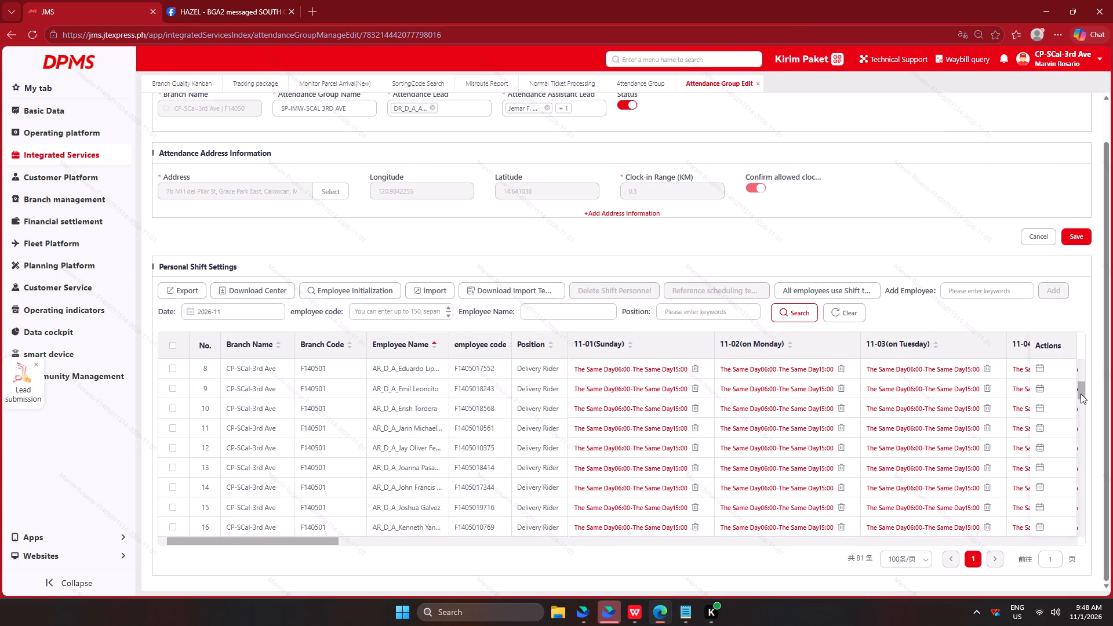
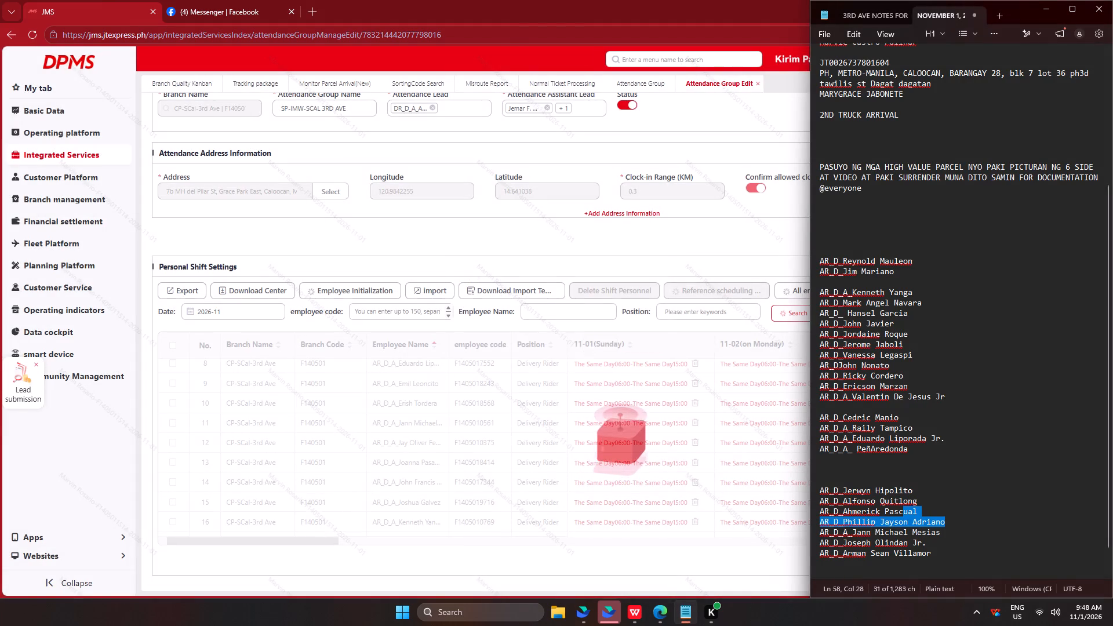
Move the fifth rider name in the note's bottom group below the second, add a blank line after it, and close the leftover gap.
{"action": "left_click_drag", "start_coordinate": [903, 514], "coordinate": [904, 514]}
{"action": "left_click", "coordinate": [945, 510]}
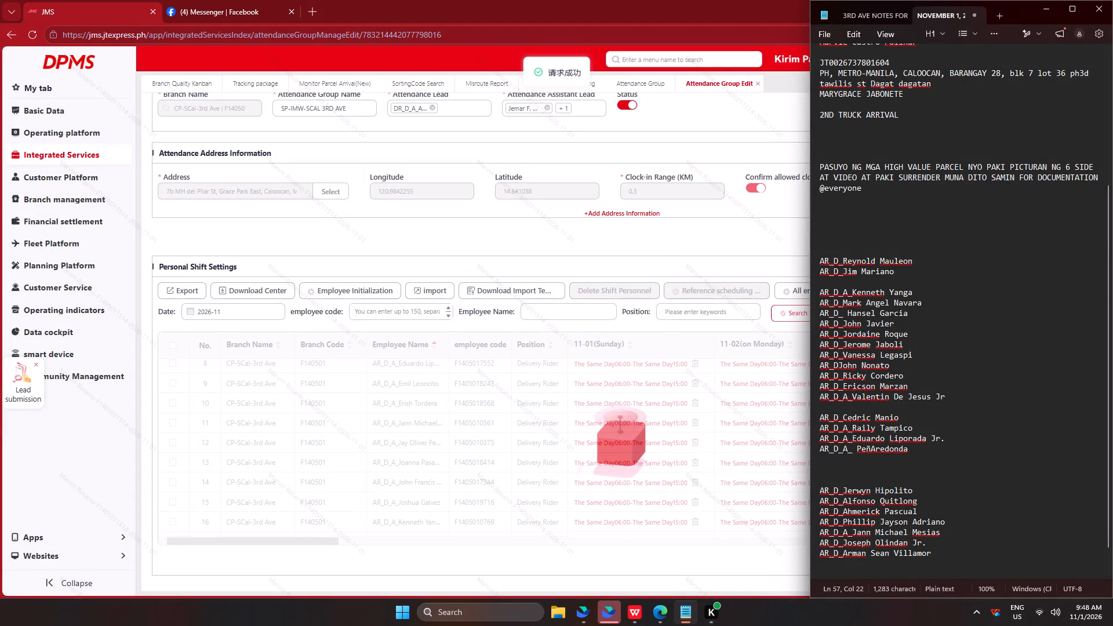
{"action": "left_click_drag", "start_coordinate": [945, 532], "coordinate": [797, 532]}
{"action": "key", "text": "ctrl+x"}
{"action": "left_click", "coordinate": [926, 501]}
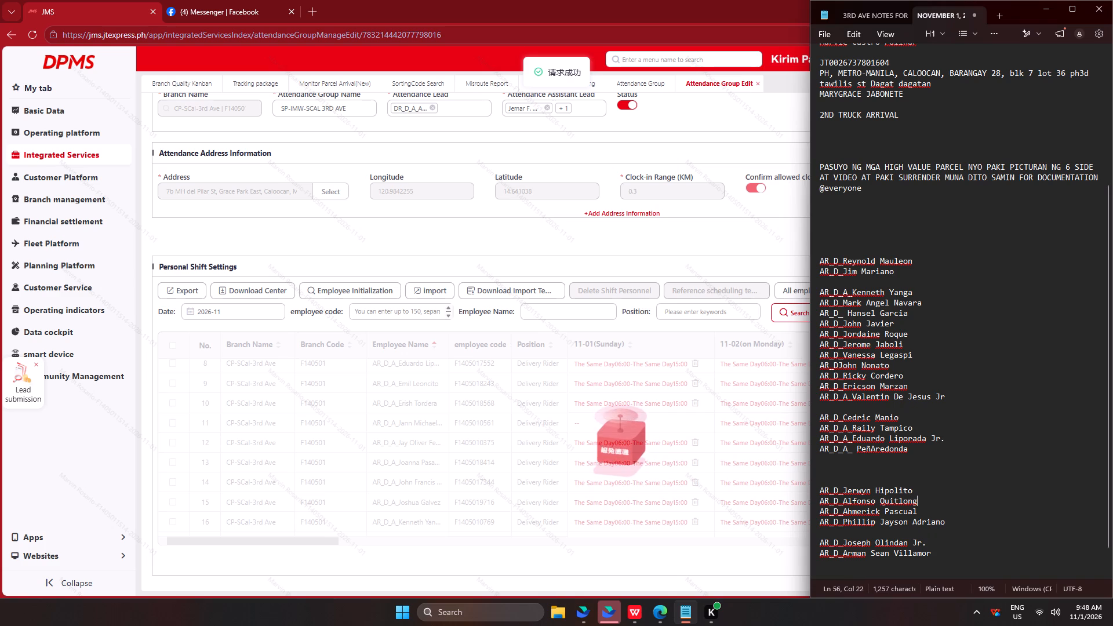
{"action": "key", "text": "Return"}
{"action": "key", "text": "ctrl+v"}
{"action": "key", "text": "Return"}
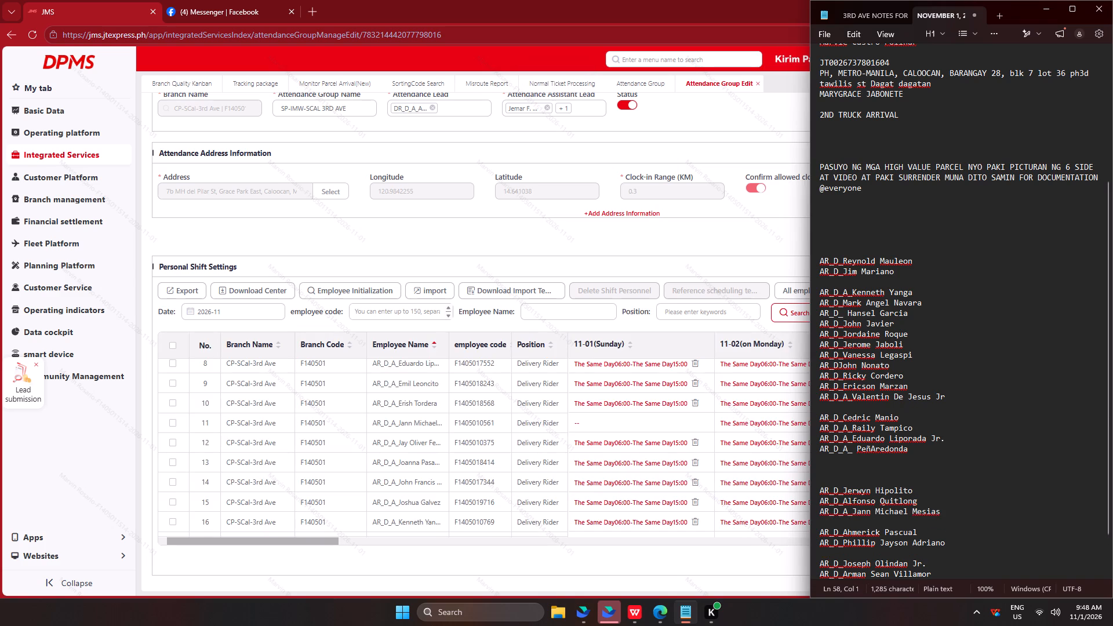
{"action": "left_click", "coordinate": [852, 552]}
{"action": "key", "text": "BackSpace"}
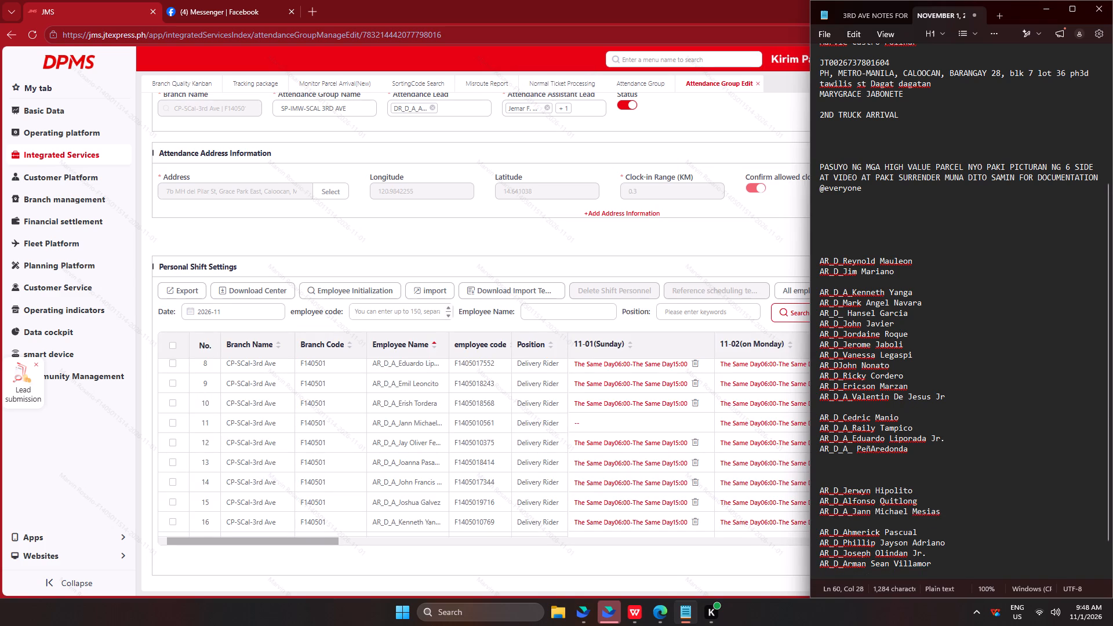
Switch to JMS and open the 11-01 (Sunday) shift of the rider in row 11 for editing.
{"action": "left_click", "coordinate": [574, 425]}
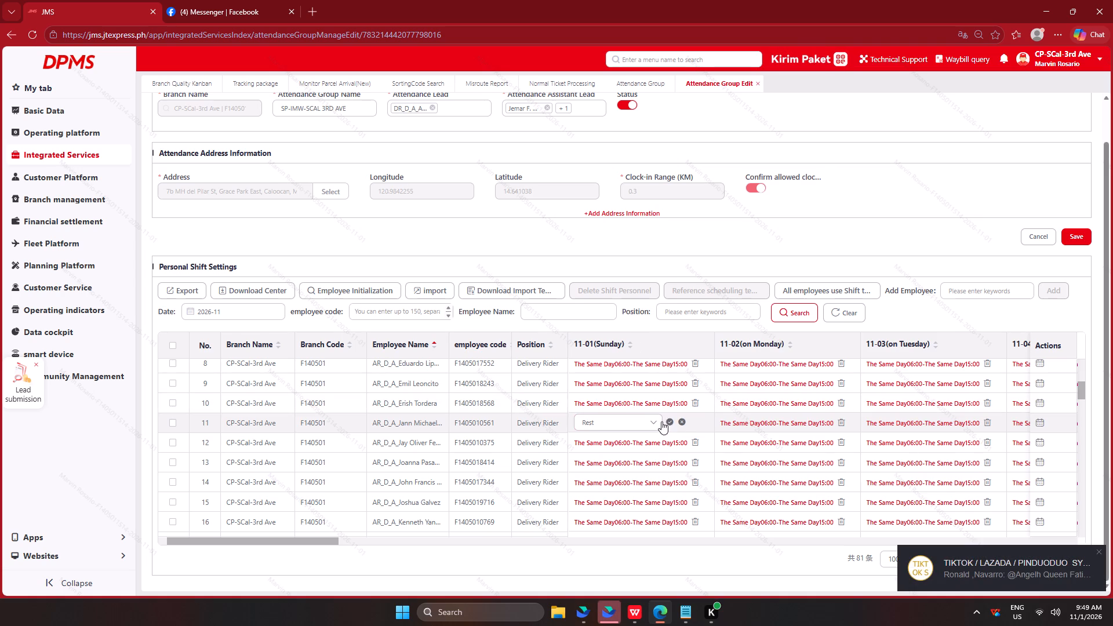
Apply Rest as the 11-01 (Sunday) shift for the delivery rider in row 11 of the Personal Shift Settings list.
{"action": "left_click", "coordinate": [671, 423]}
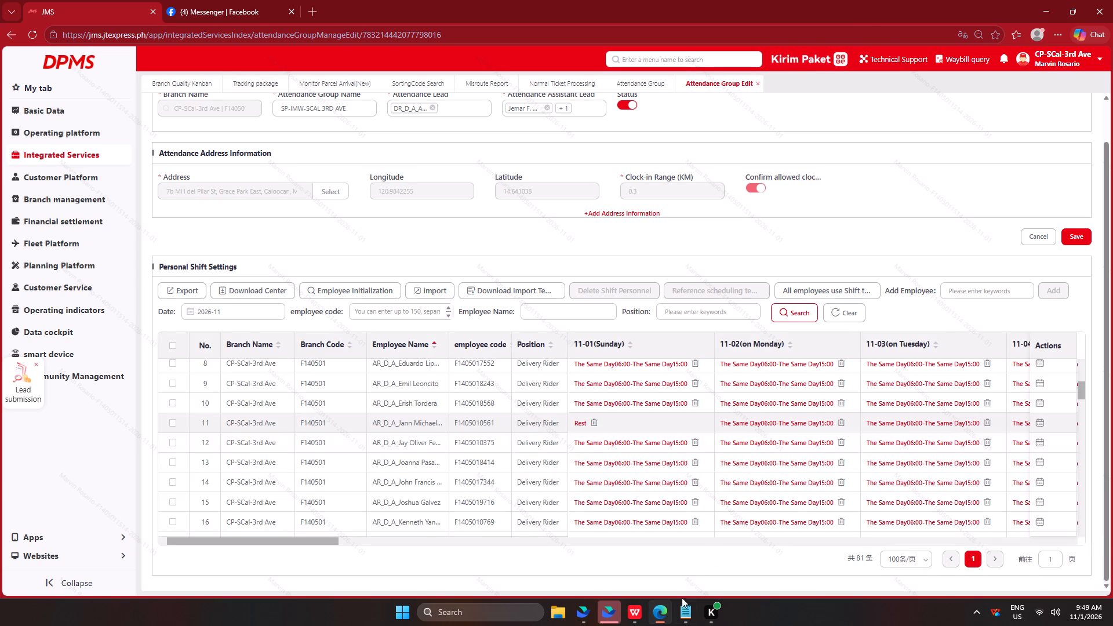
Switch to the November 1 note in Notepad and cut the second rider name out of the rider list's bottom group.
{"action": "left_click", "coordinate": [687, 614]}
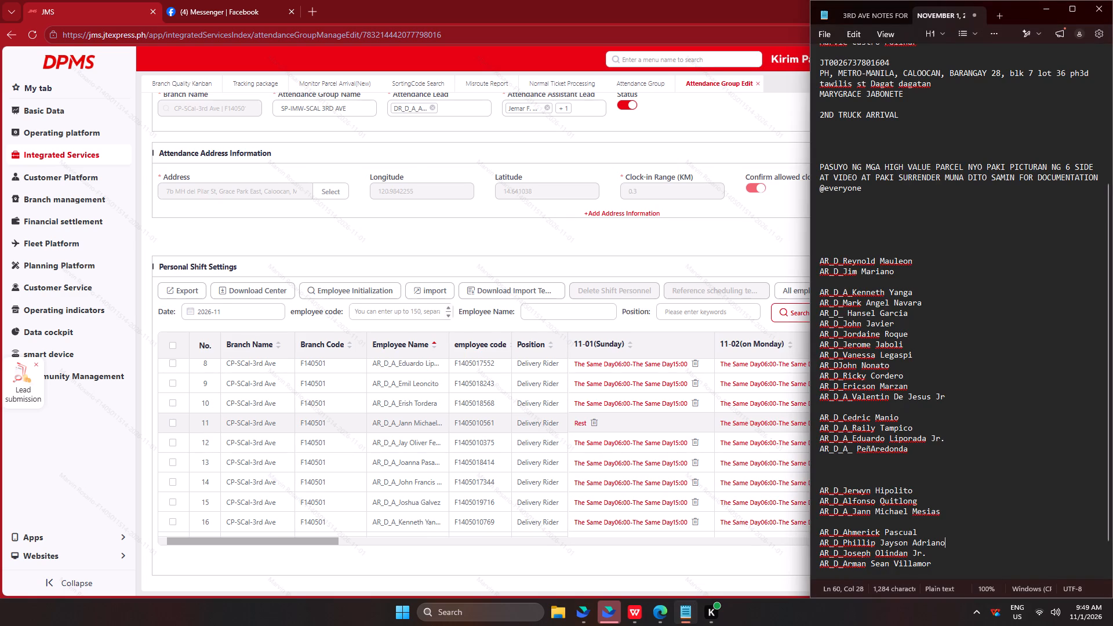
{"action": "left_click_drag", "start_coordinate": [968, 545], "coordinate": [809, 543]}
{"action": "key", "text": "ctrl+x"}
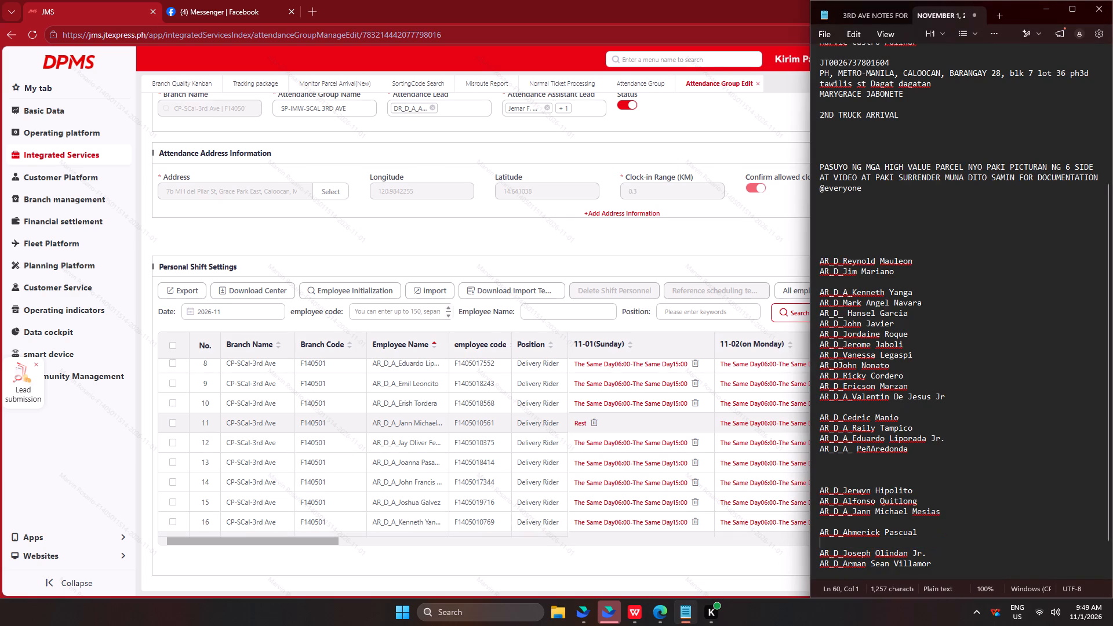
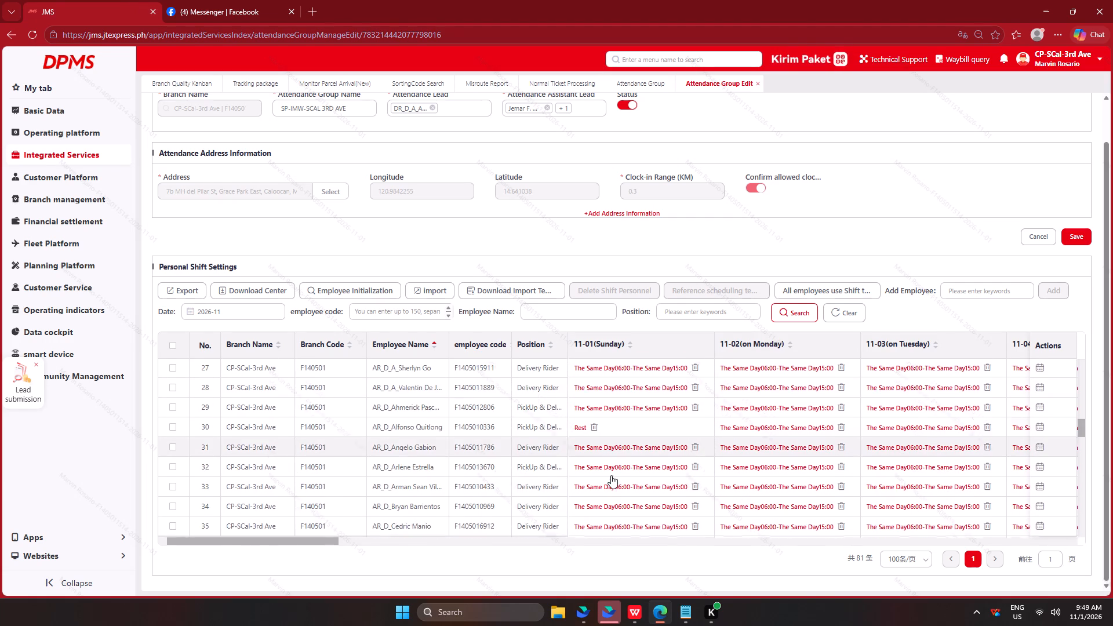
Look through the middle part of the name-sorted Personal Shift Settings list, examining the riders' names and their 11-01 (Sunday) shifts.
{"action": "scroll", "coordinate": [611, 475], "scroll_direction": "down", "scroll_amount": 1}
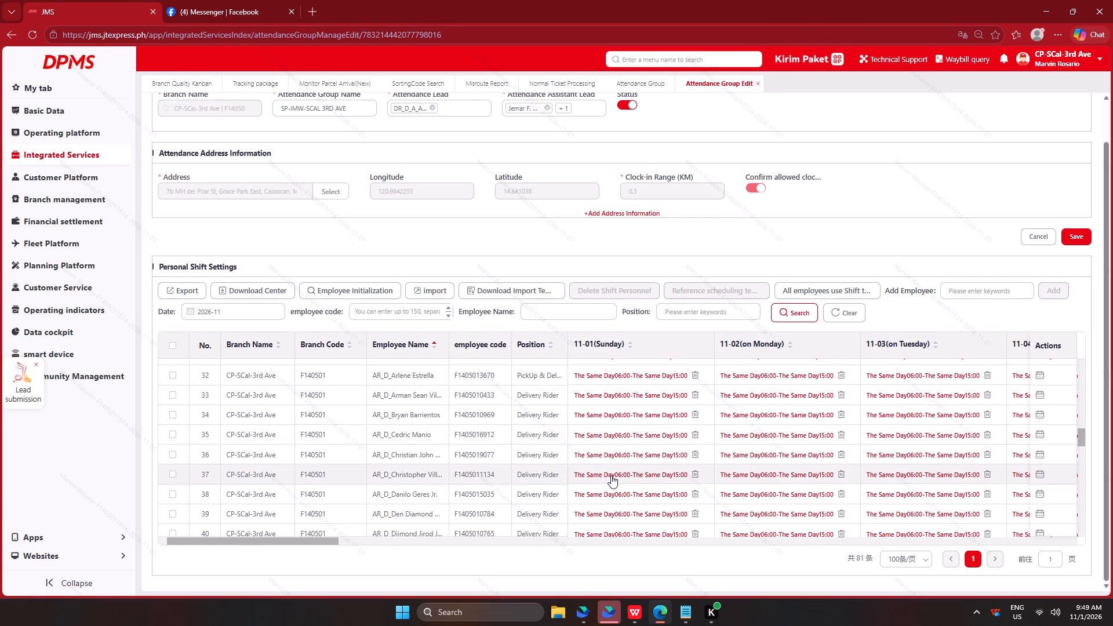
{"action": "scroll", "coordinate": [611, 475], "scroll_direction": "down", "scroll_amount": 2}
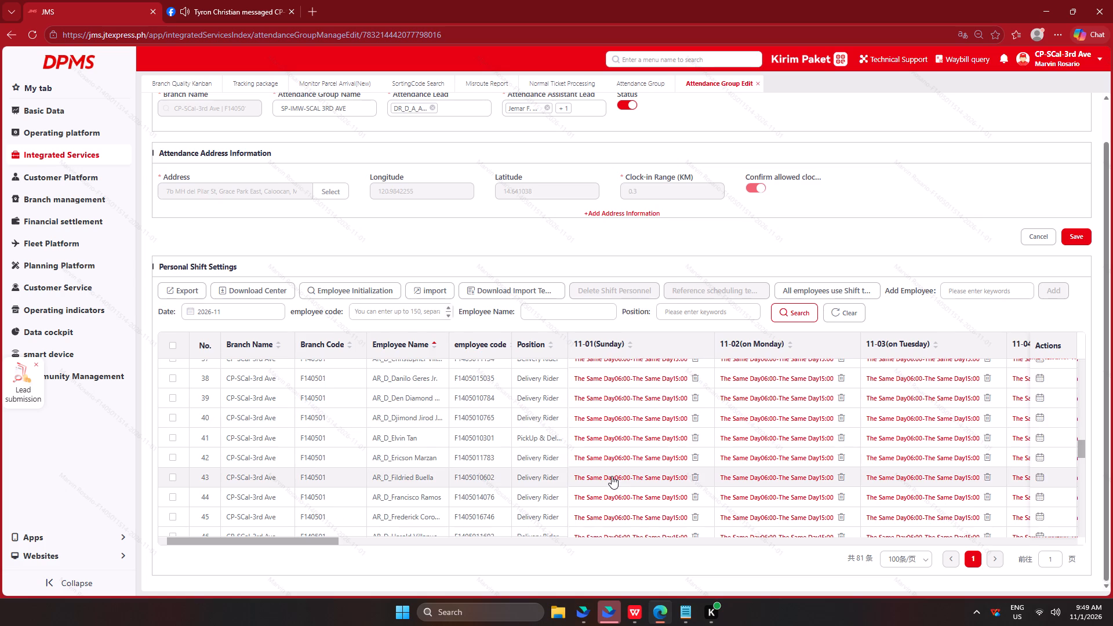
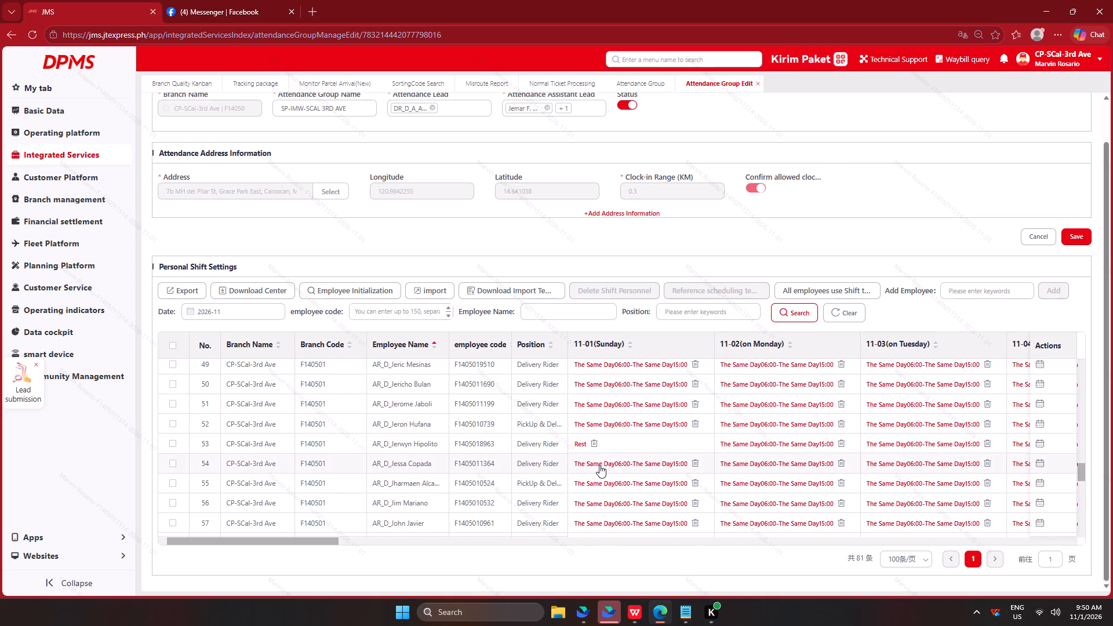
Examine the 11-01 (Sunday) shifts of the remaining riders through the end of the Personal Shift Settings list.
{"action": "scroll", "coordinate": [622, 472], "scroll_direction": "down", "scroll_amount": 2}
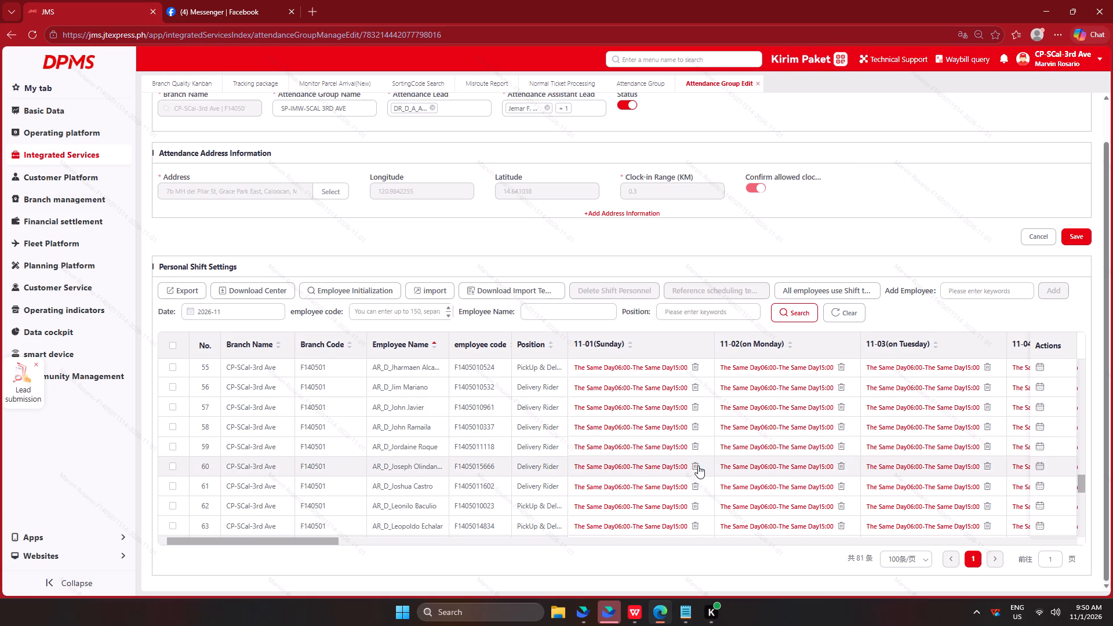
{"action": "scroll", "coordinate": [692, 468], "scroll_direction": "down", "scroll_amount": 5}
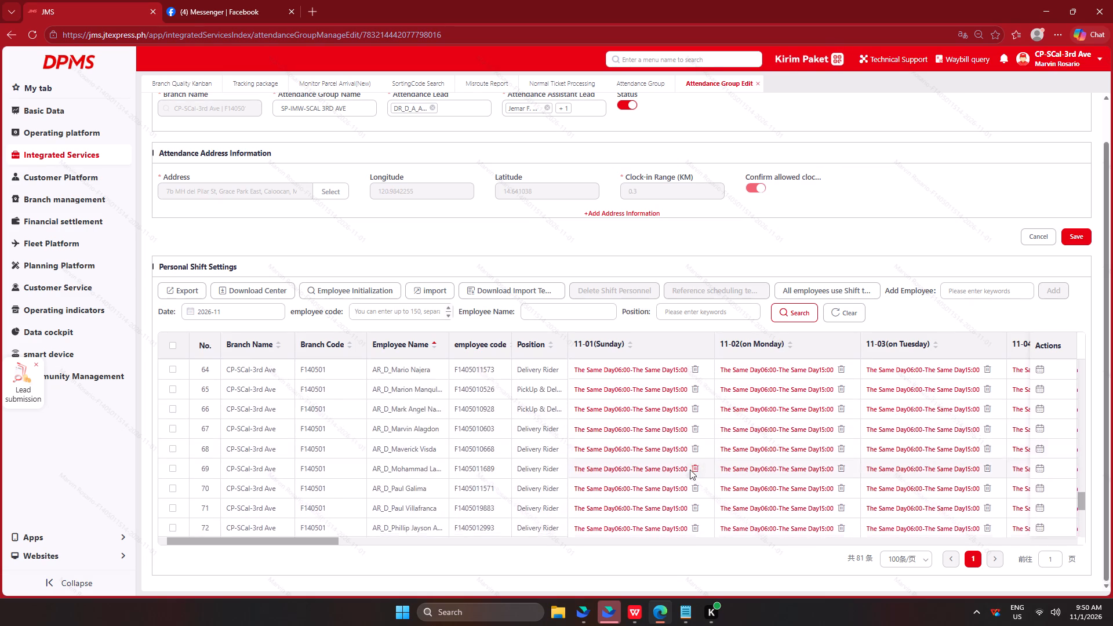
{"action": "scroll", "coordinate": [689, 469], "scroll_direction": "down", "scroll_amount": 12}
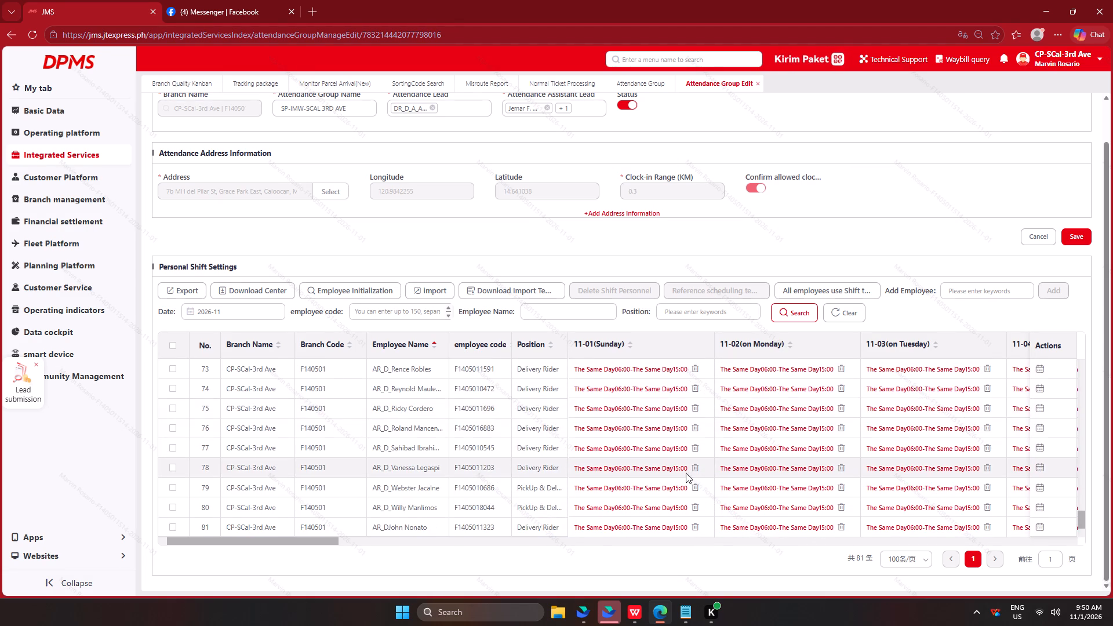
Recheck the 11-01 (Sunday) shifts of the riders at the start of the Personal Shift Settings list, through row 12.
{"action": "scroll", "coordinate": [646, 504], "scroll_direction": "up", "scroll_amount": 5}
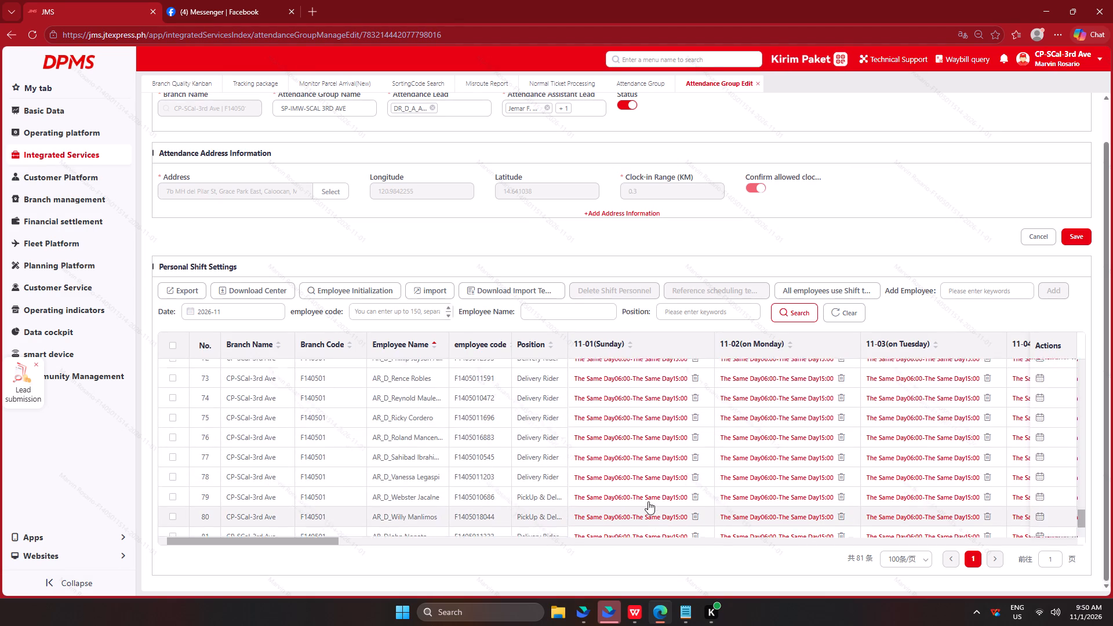
{"action": "scroll", "coordinate": [648, 501], "scroll_direction": "up", "scroll_amount": 20}
{"action": "scroll", "coordinate": [648, 501], "scroll_direction": "up", "scroll_amount": 20}
{"action": "scroll", "coordinate": [648, 501], "scroll_direction": "up", "scroll_amount": 6}
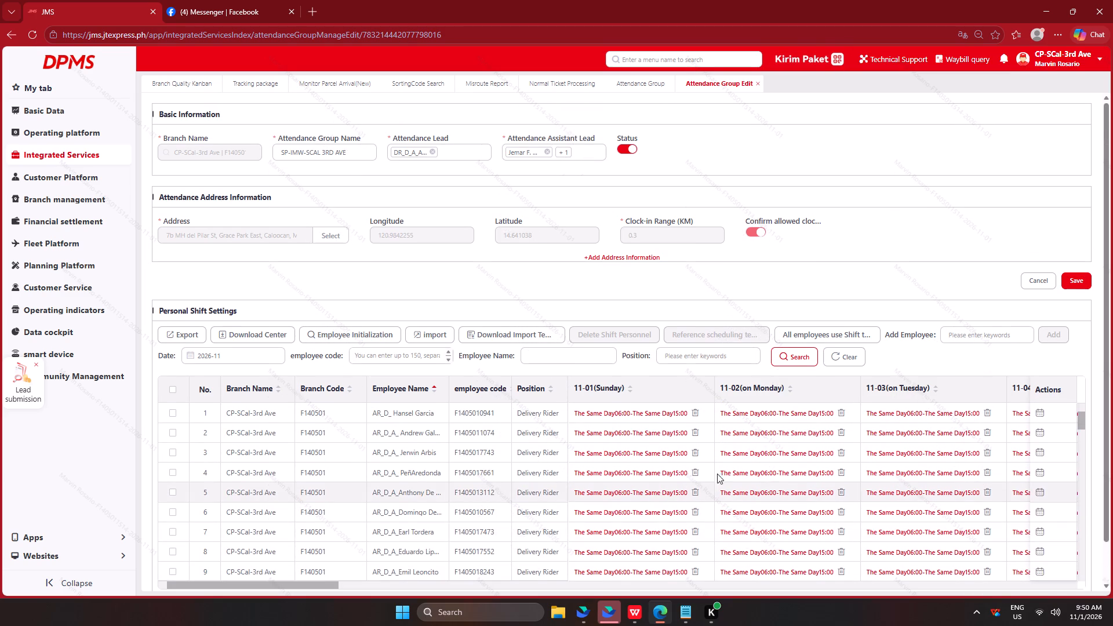
{"action": "scroll", "coordinate": [855, 199], "scroll_direction": "down", "scroll_amount": 2}
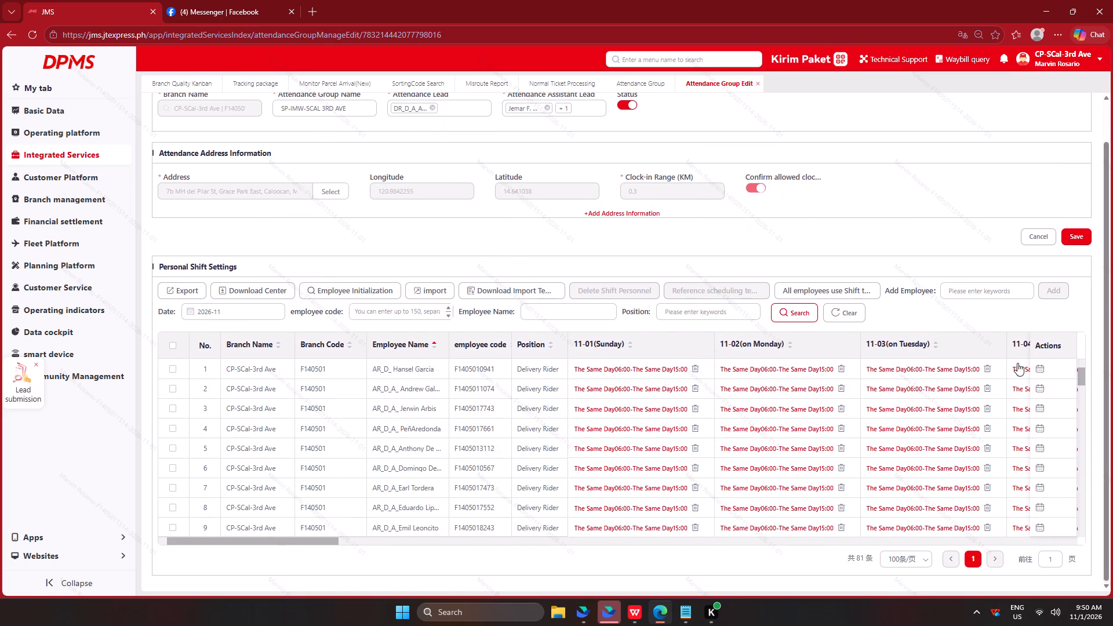
{"action": "left_click_drag", "start_coordinate": [1081, 375], "coordinate": [1081, 382]}
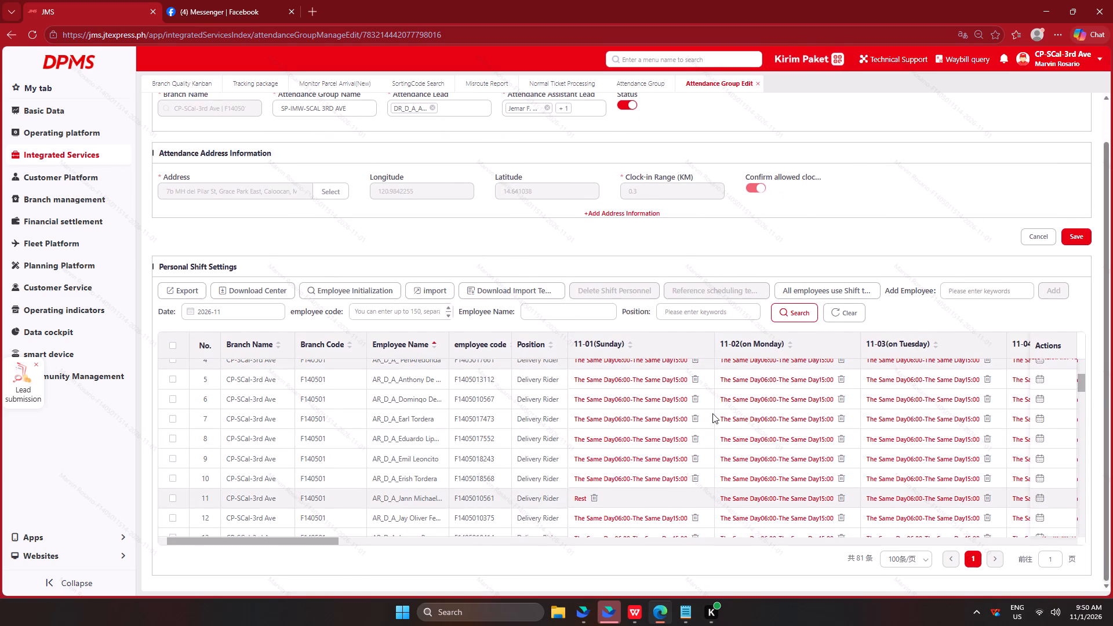
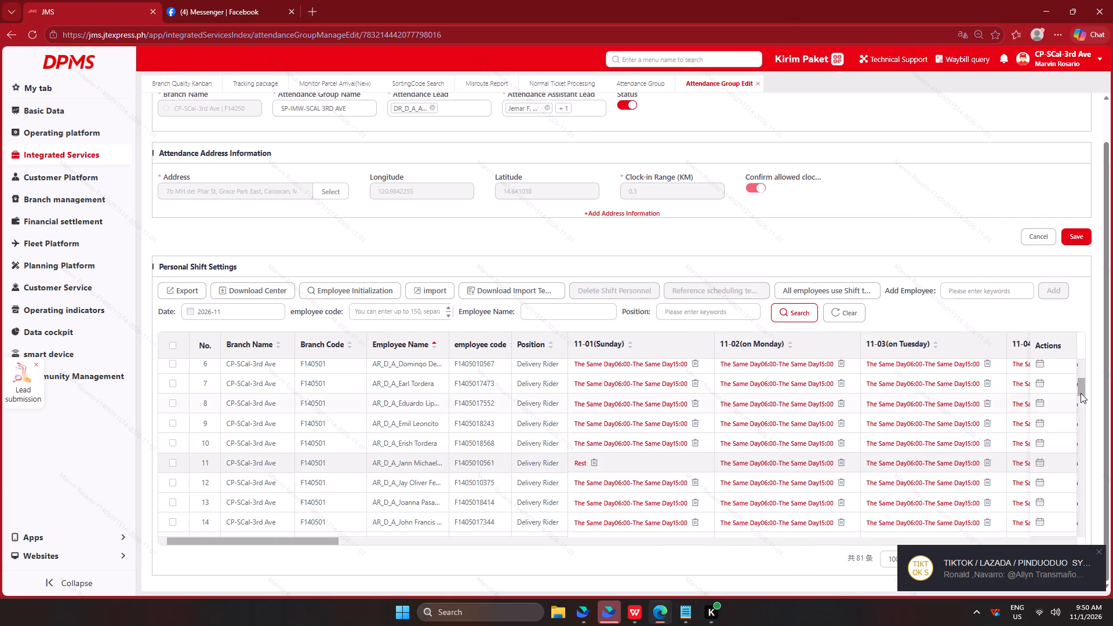
Recheck the 11-01 (Sunday) shifts in the name-sorted Personal Shift Settings list, from the riders around row 9 down through row 35.
{"action": "left_click_drag", "start_coordinate": [1081, 391], "coordinate": [1078, 396]}
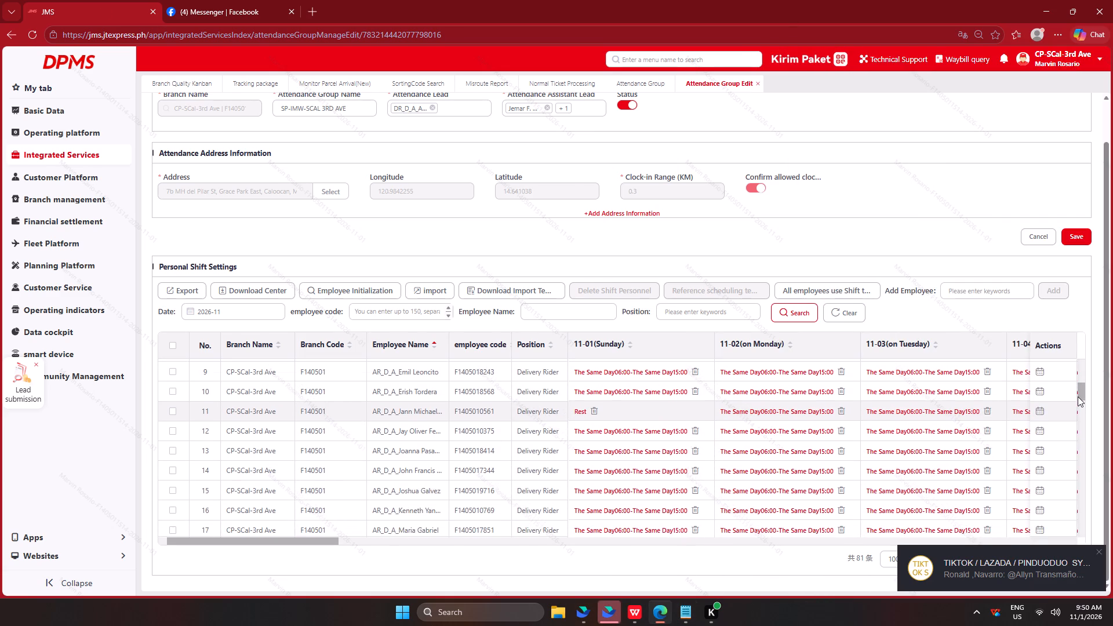
{"action": "left_click_drag", "start_coordinate": [1078, 396], "coordinate": [1076, 404]}
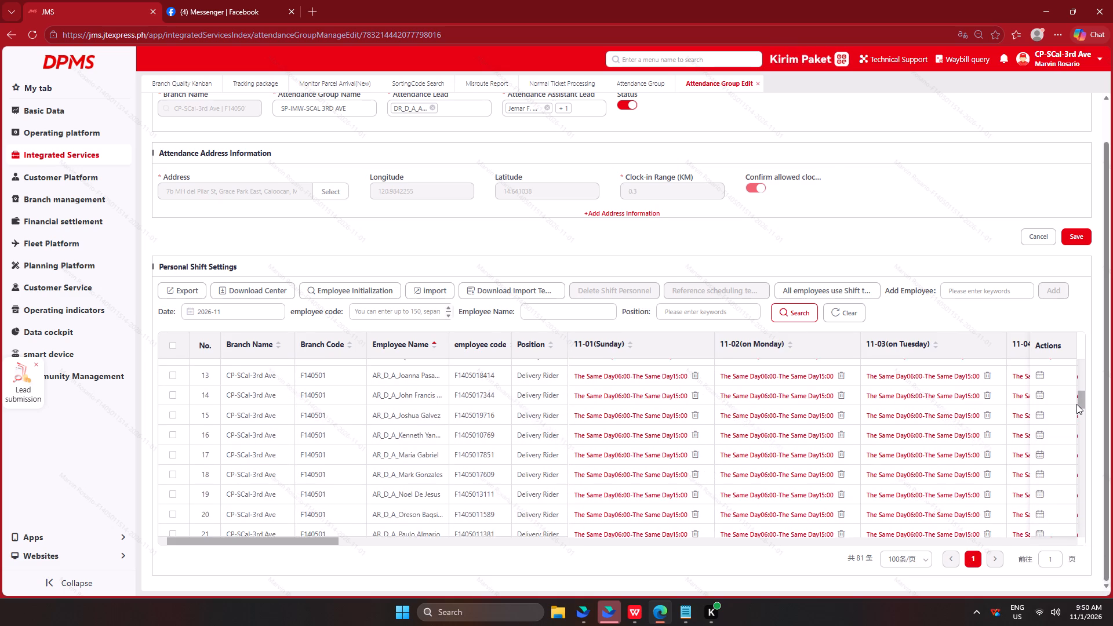
{"action": "left_click_drag", "start_coordinate": [1076, 404], "coordinate": [1074, 412]}
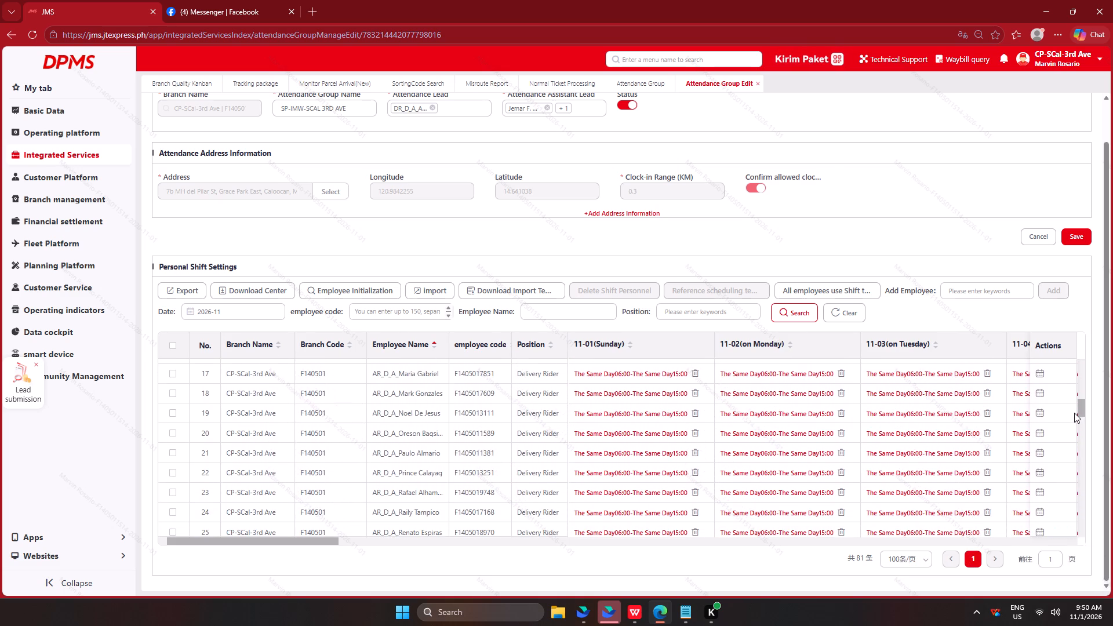
{"action": "left_click_drag", "start_coordinate": [1081, 403], "coordinate": [1082, 406]}
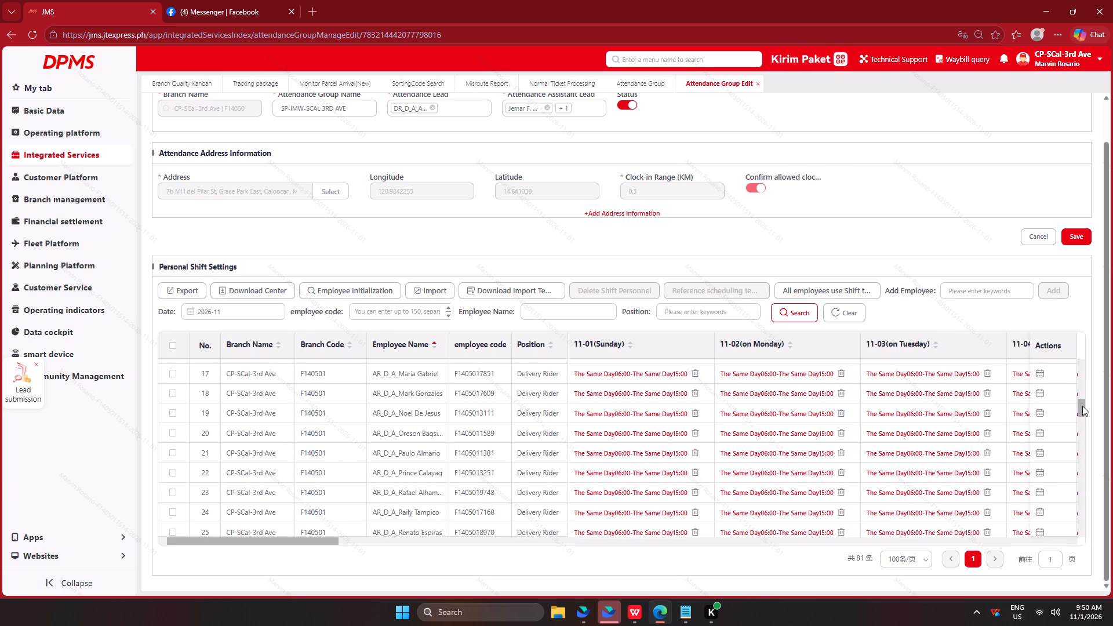
{"action": "left_click_drag", "start_coordinate": [1082, 406], "coordinate": [1083, 410]}
{"action": "left_click_drag", "start_coordinate": [1081, 414], "coordinate": [1084, 428]}
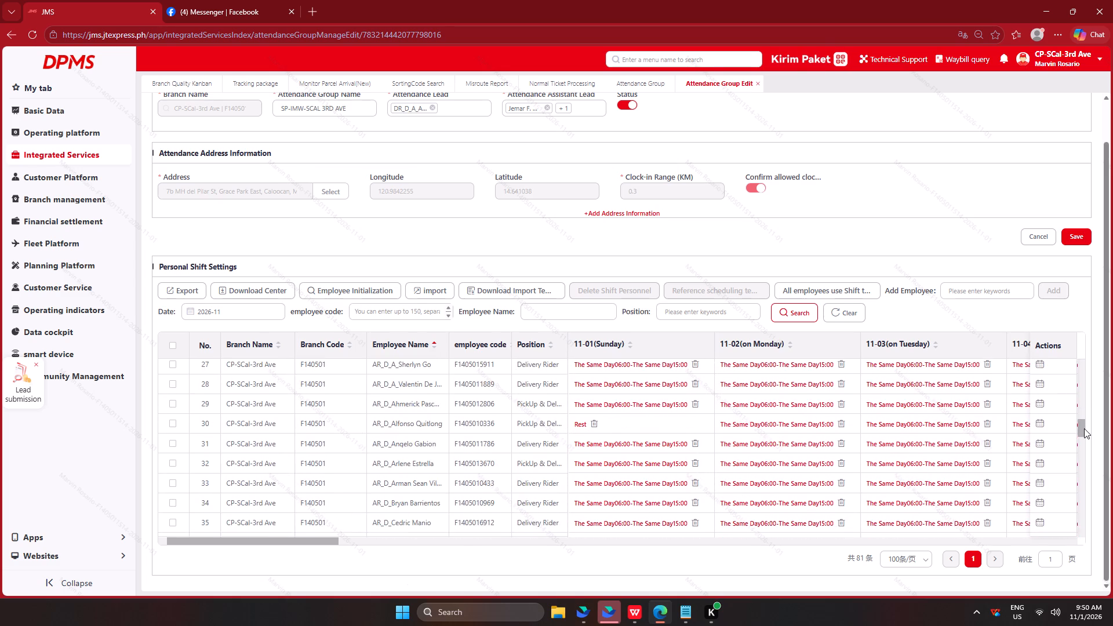
Replace the 11-01 (Sunday) shift of the rider in row 72 with Rest, deleting the existing shift first.
{"action": "left_click_drag", "start_coordinate": [1084, 428], "coordinate": [1083, 438]}
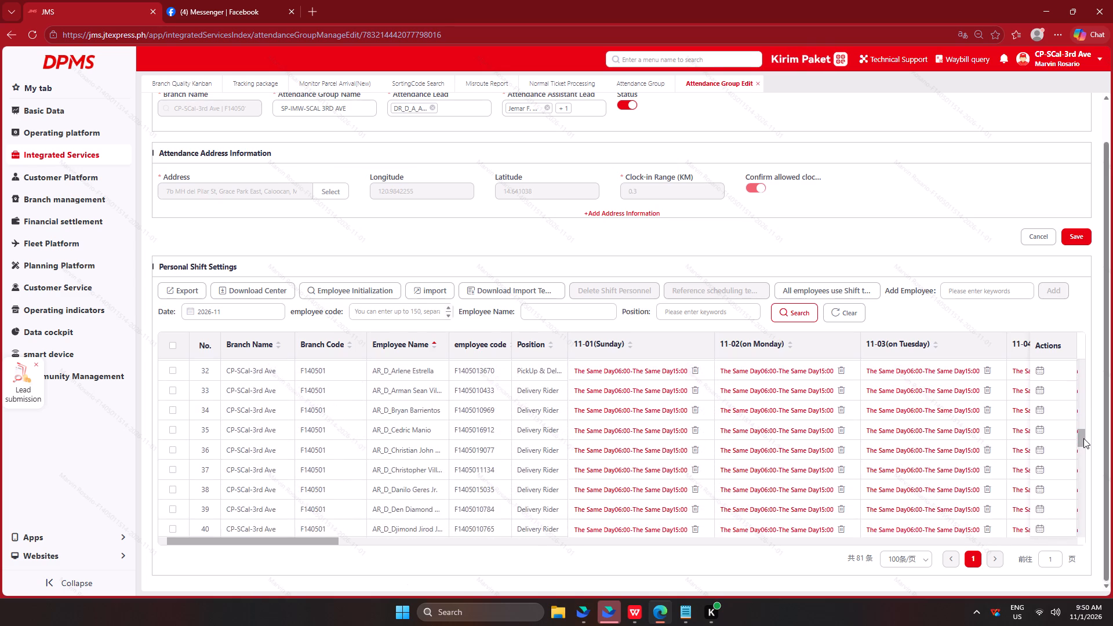
{"action": "left_click_drag", "start_coordinate": [1083, 438], "coordinate": [1081, 450]}
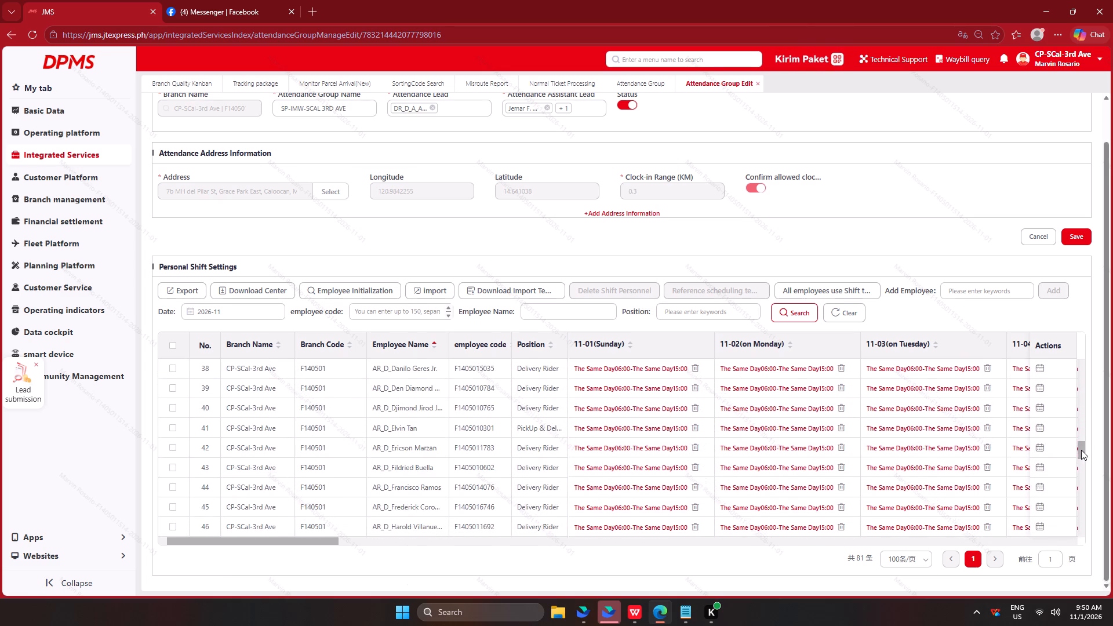
{"action": "left_click_drag", "start_coordinate": [1081, 450], "coordinate": [1077, 461]}
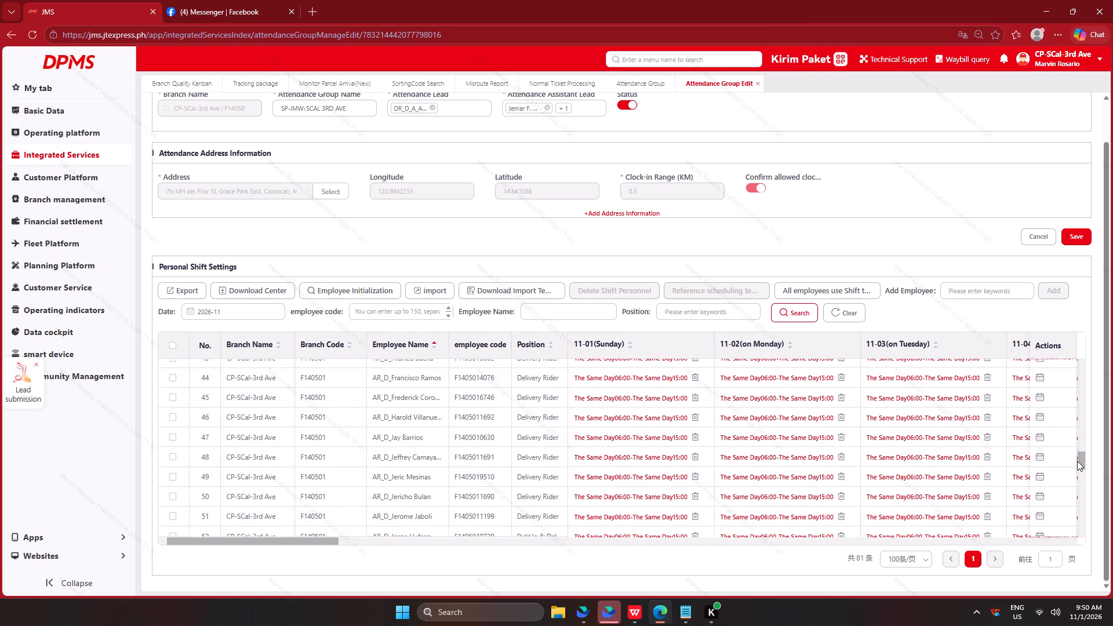
{"action": "left_click_drag", "start_coordinate": [1077, 461], "coordinate": [1075, 471]}
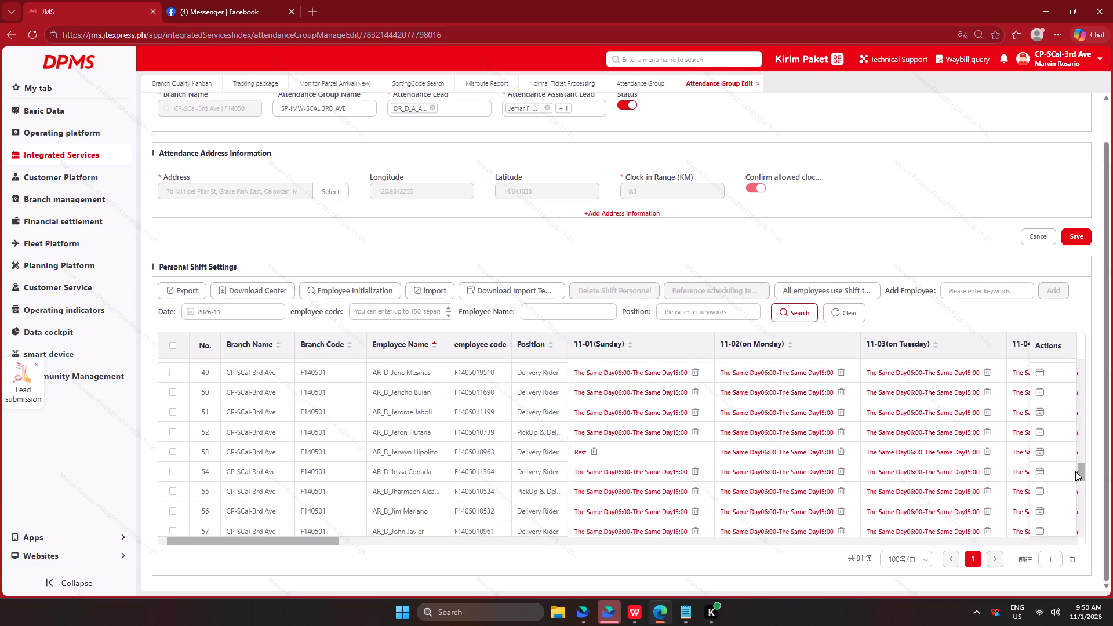
{"action": "left_click_drag", "start_coordinate": [1075, 471], "coordinate": [1074, 482]}
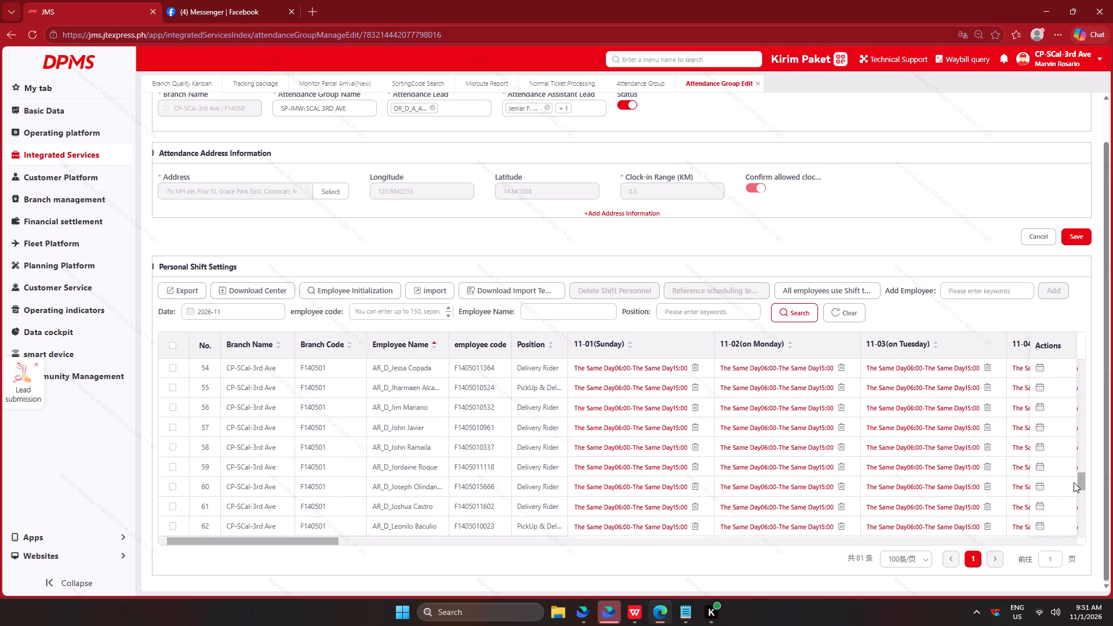
{"action": "left_click_drag", "start_coordinate": [1074, 482], "coordinate": [1070, 493]}
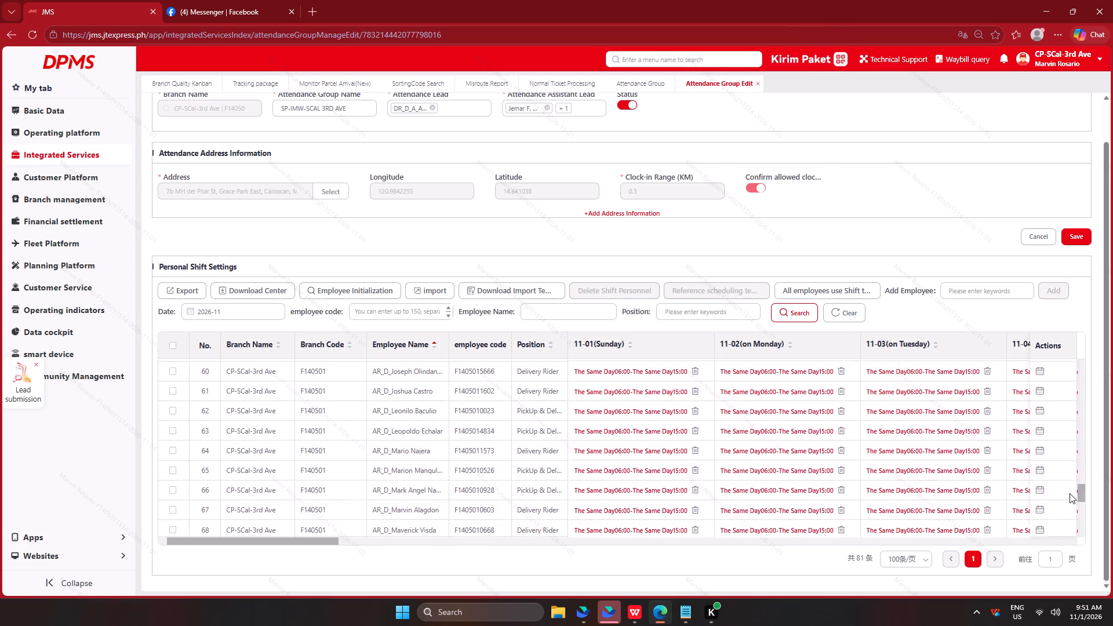
{"action": "left_click_drag", "start_coordinate": [1070, 493], "coordinate": [1067, 501]}
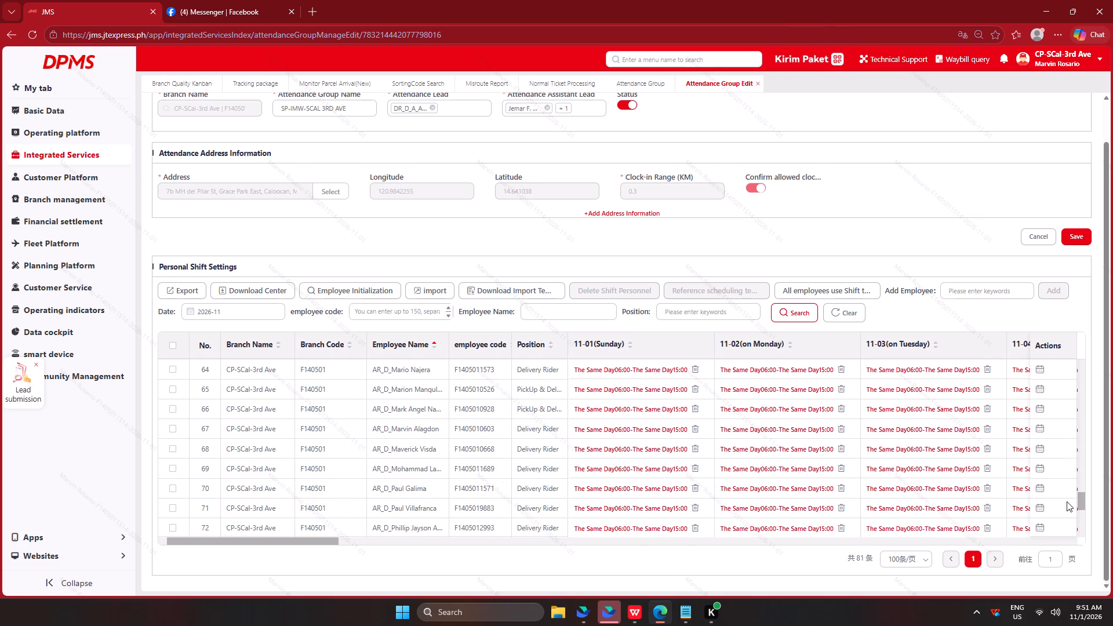
{"action": "left_click_drag", "start_coordinate": [1067, 501], "coordinate": [1066, 502]}
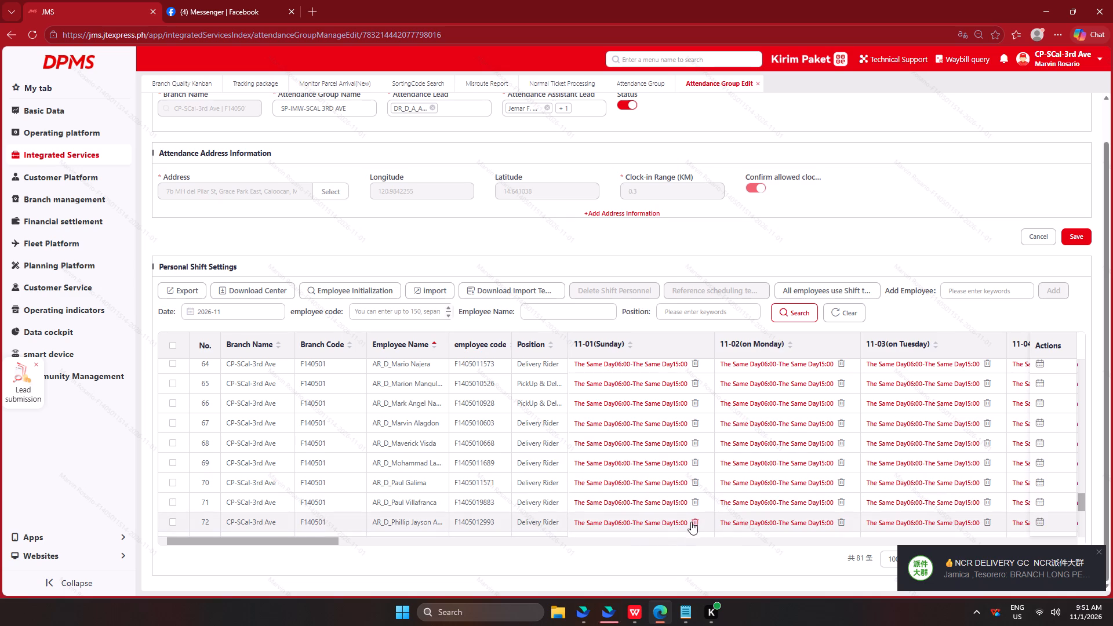
{"action": "left_click", "coordinate": [692, 521]}
{"action": "key", "text": "alt+Tab"}
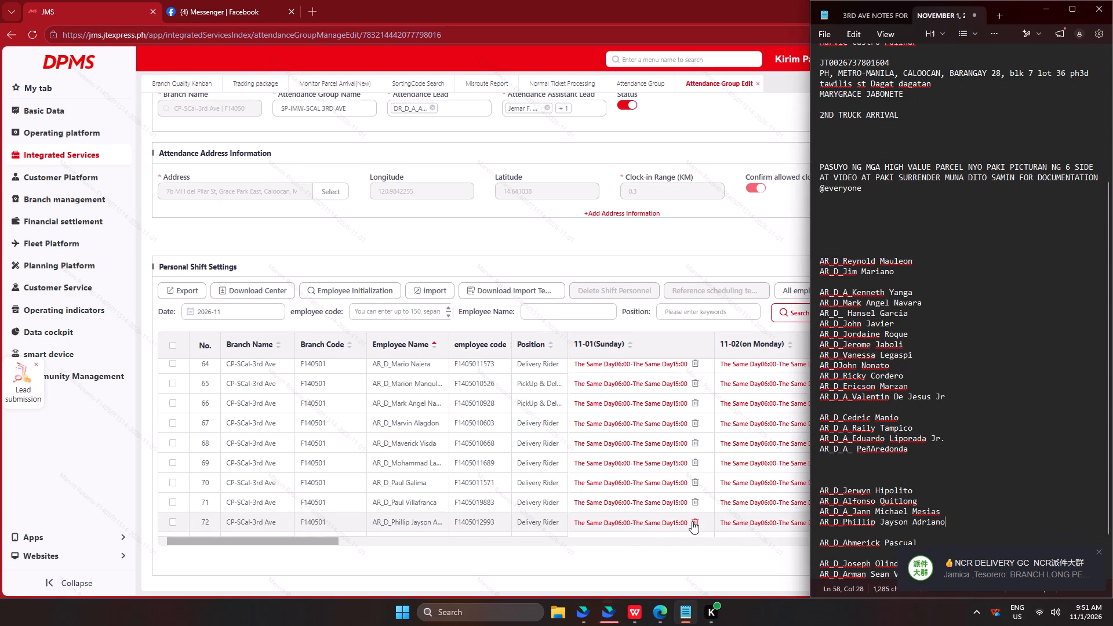
{"action": "key", "text": "alt+Tab"}
{"action": "left_click", "coordinate": [650, 352]}
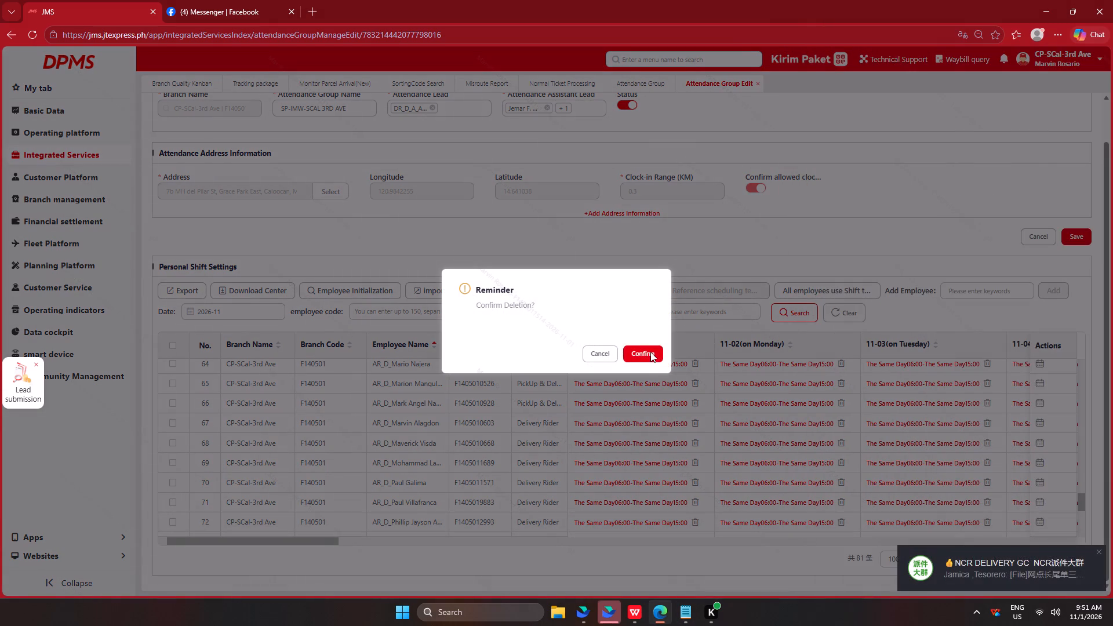
{"action": "left_click", "coordinate": [649, 354]}
{"action": "left_click_drag", "start_coordinate": [646, 355], "coordinate": [643, 348]}
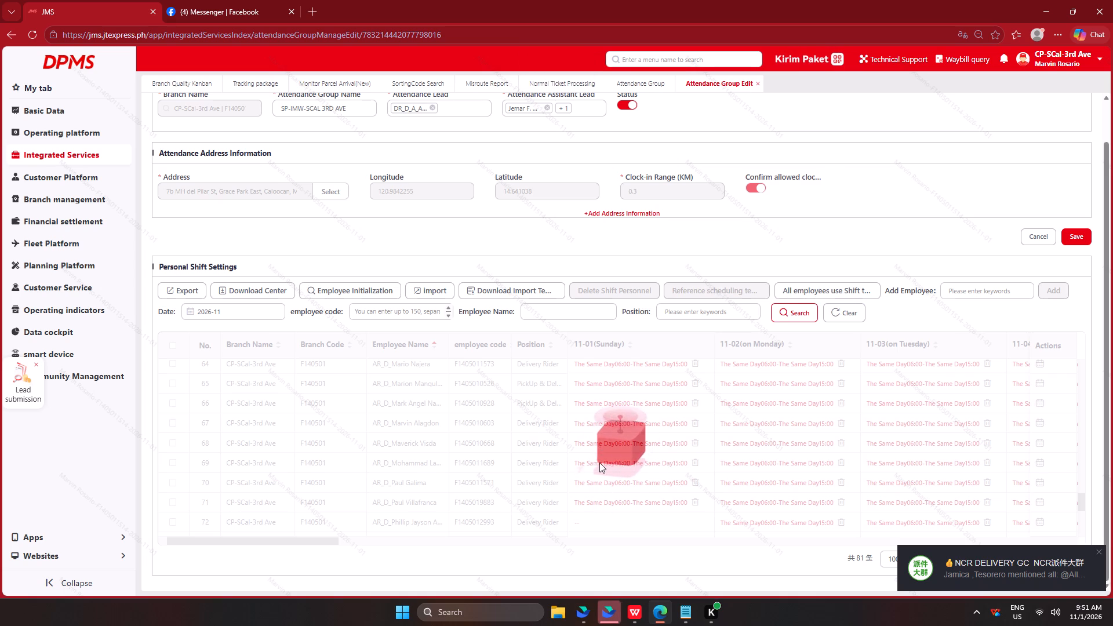
{"action": "left_click", "coordinate": [579, 521]}
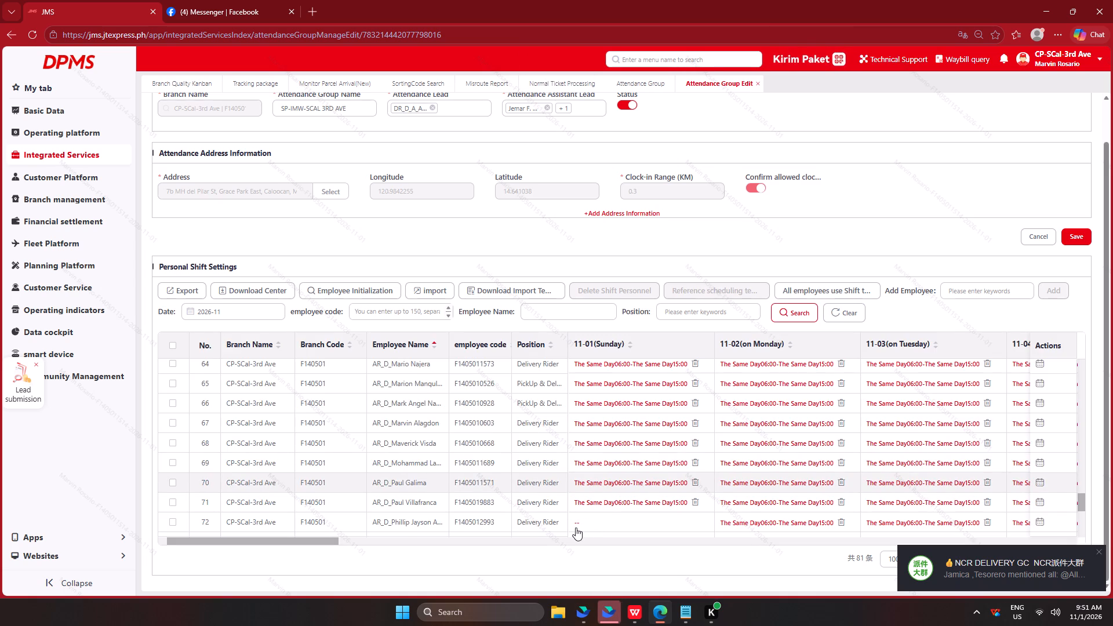
{"action": "left_click", "coordinate": [579, 525]}
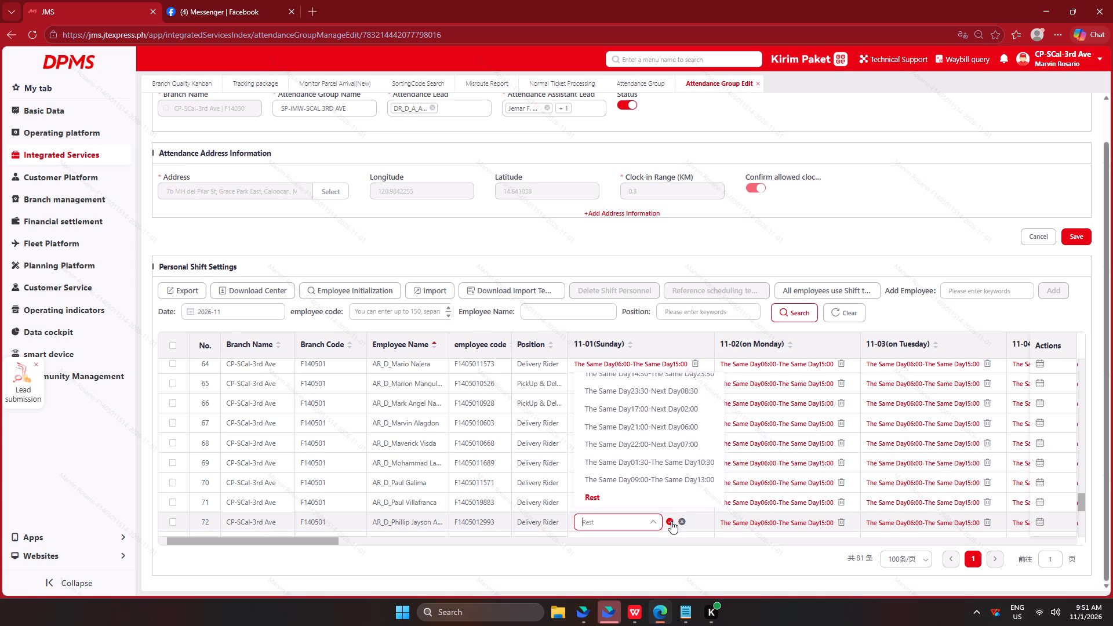
{"action": "left_click", "coordinate": [671, 521]}
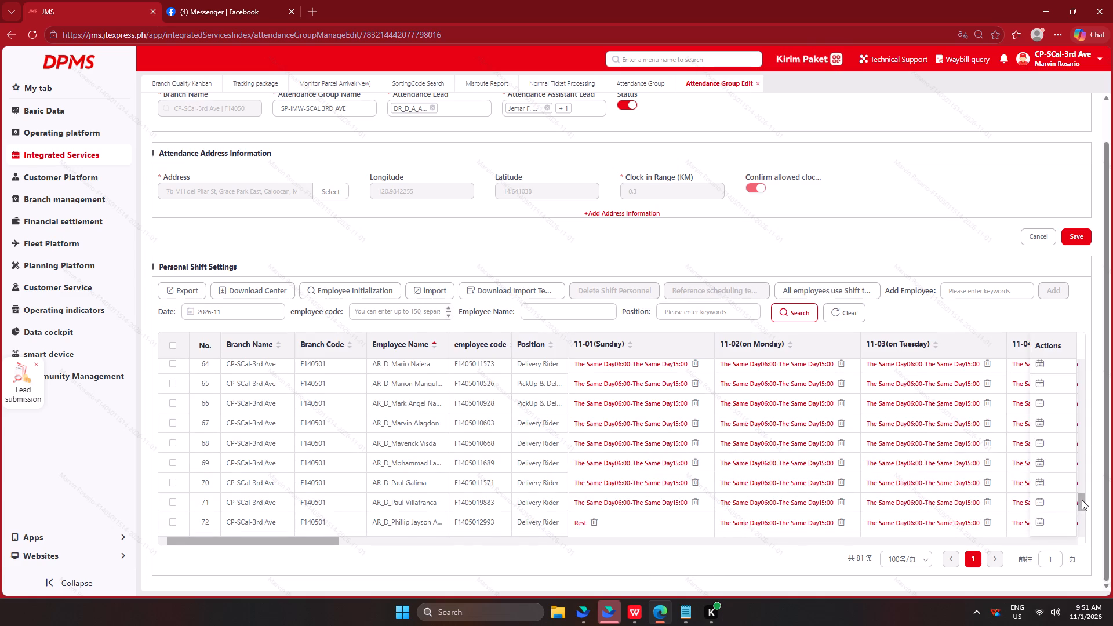
In the November 1 notes in Notepad, remove the blank line below the row 29 rider's name and add one above that name.
{"action": "left_click", "coordinate": [1082, 500]}
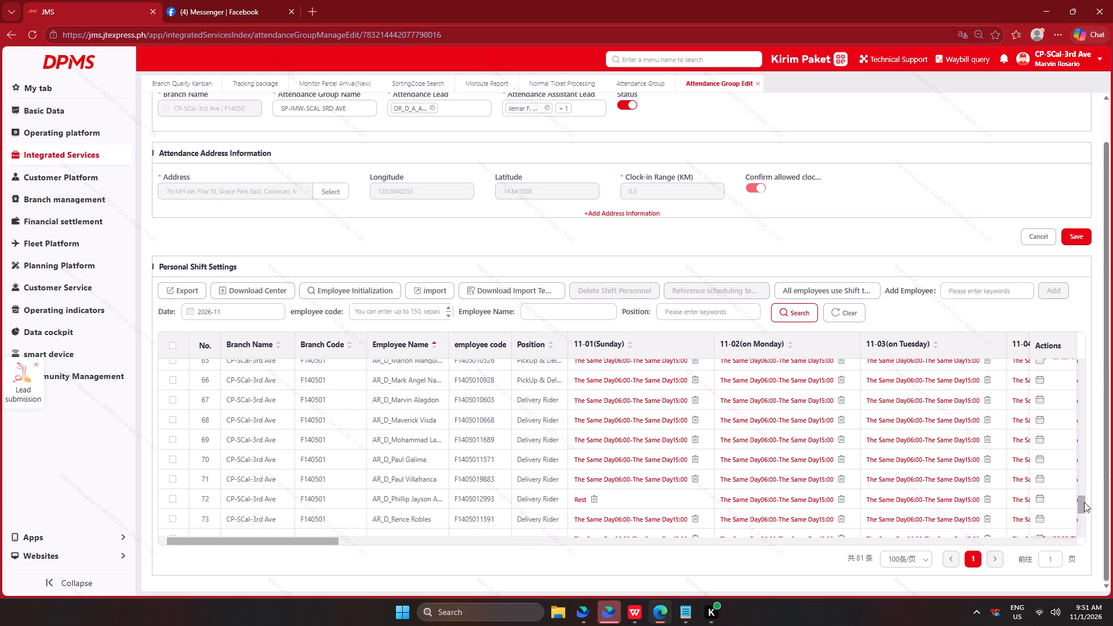
{"action": "key", "text": "alt+Tab"}
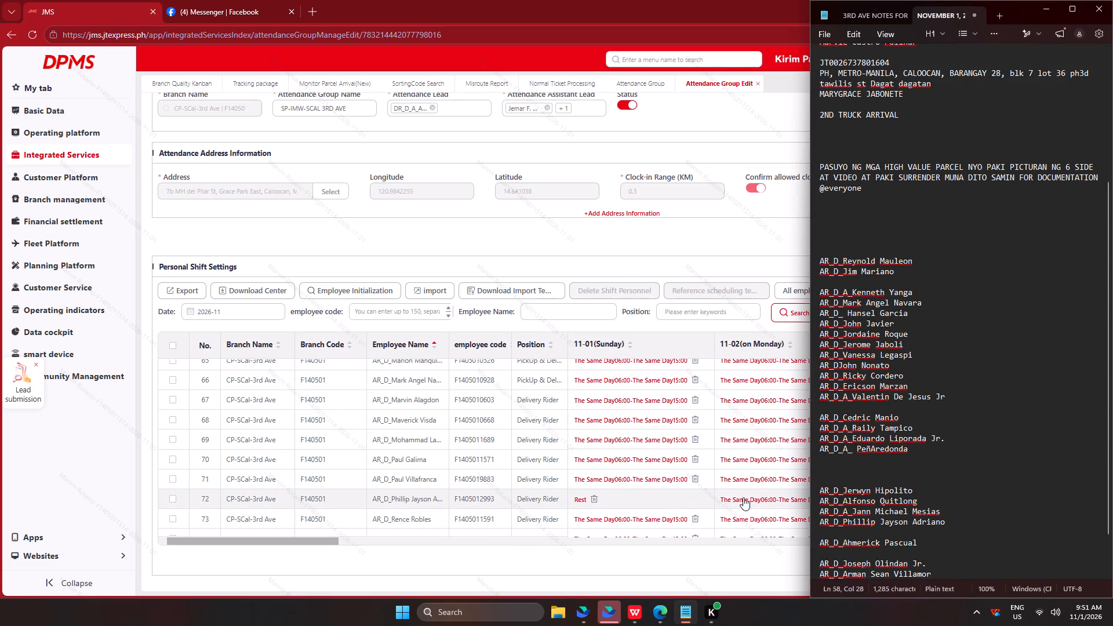
{"action": "left_click", "coordinate": [873, 549]}
{"action": "key", "text": "BackSpace"}
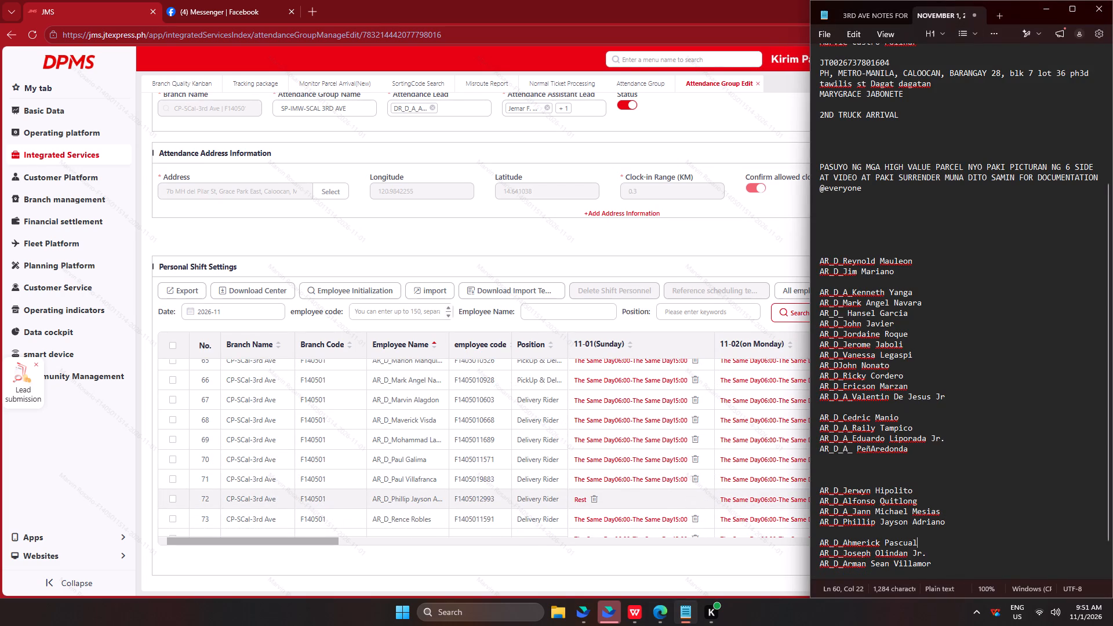
{"action": "left_click", "coordinate": [880, 534]}
{"action": "key", "text": "Return"}
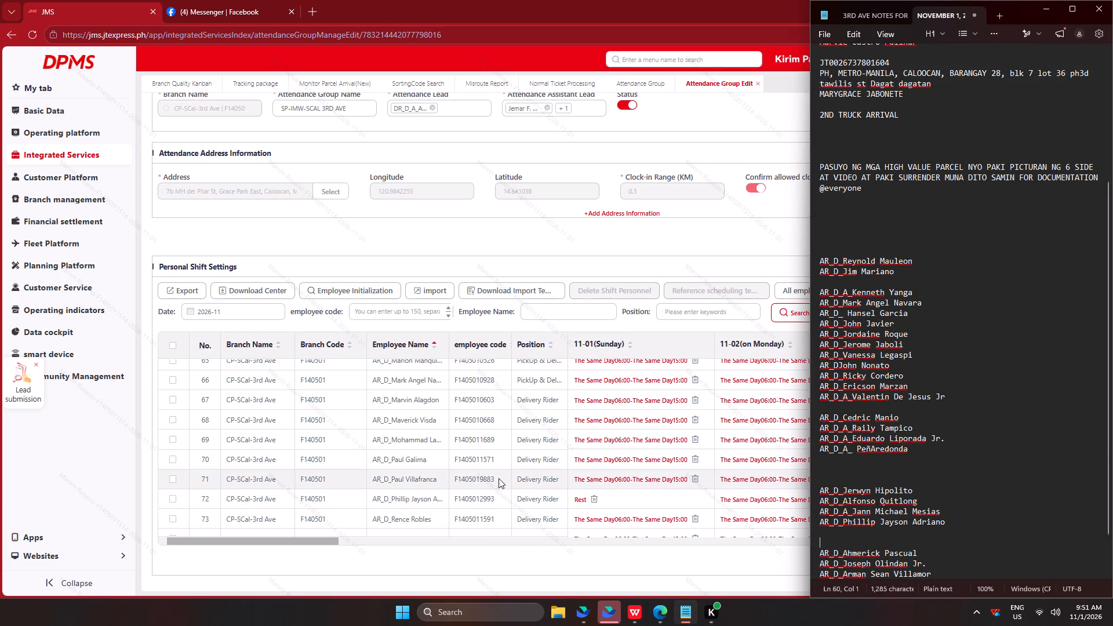
Back in the browser's Personal Shift Settings, delete the 11-01 (Sunday) shift of the rider in row 29.
{"action": "key", "text": "alt+Tab"}
{"action": "left_click_drag", "start_coordinate": [1083, 504], "coordinate": [1083, 503]}
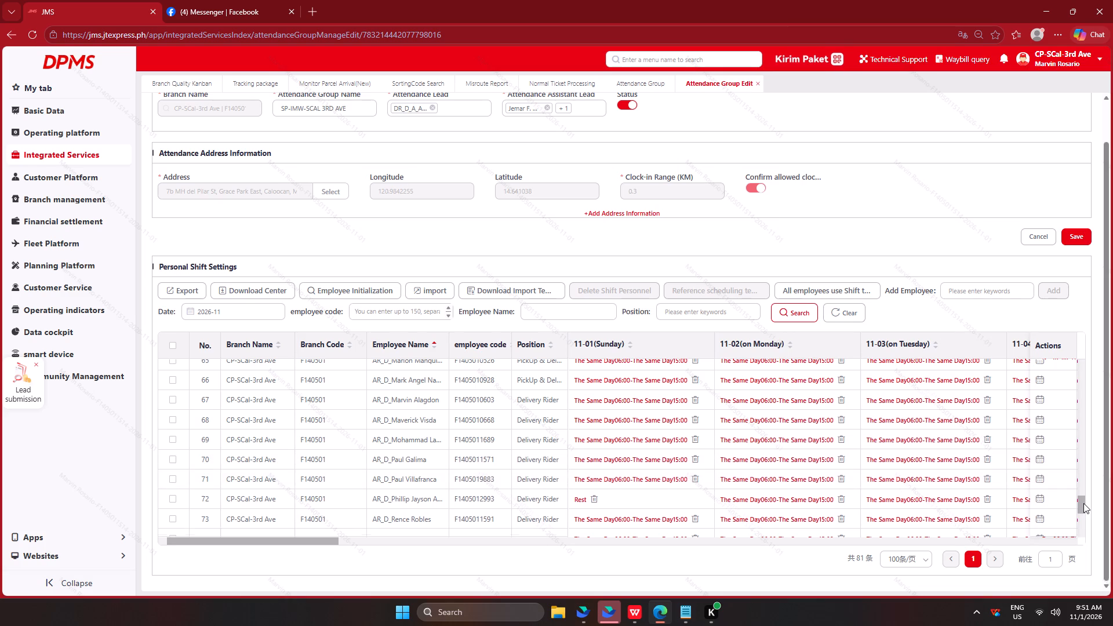
{"action": "left_click_drag", "start_coordinate": [1083, 503], "coordinate": [1082, 494]}
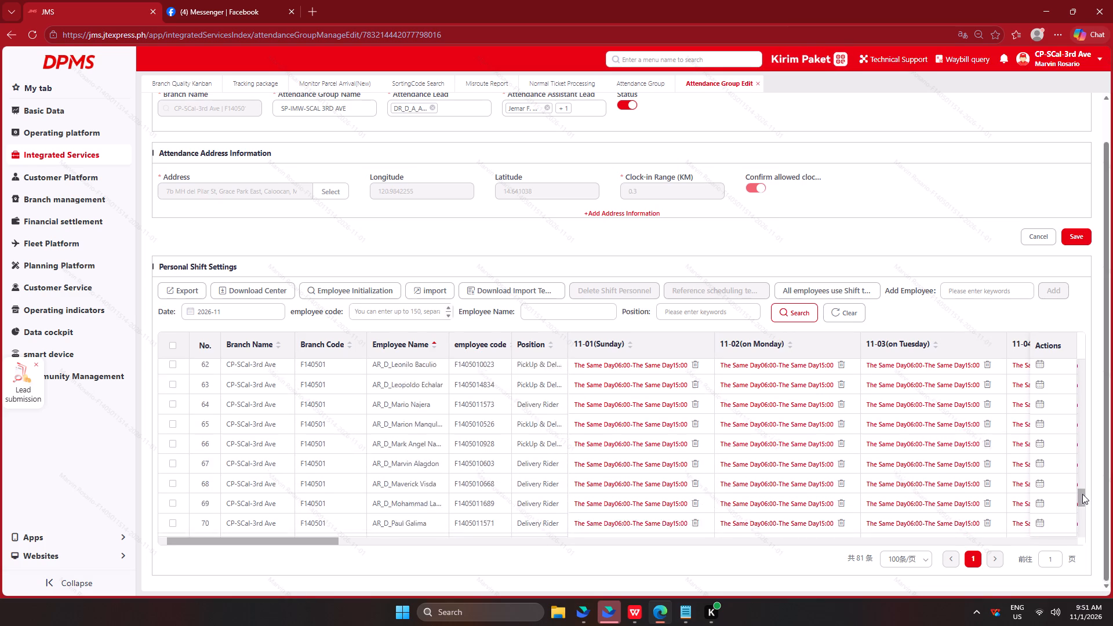
{"action": "left_click_drag", "start_coordinate": [1082, 494], "coordinate": [1079, 423]}
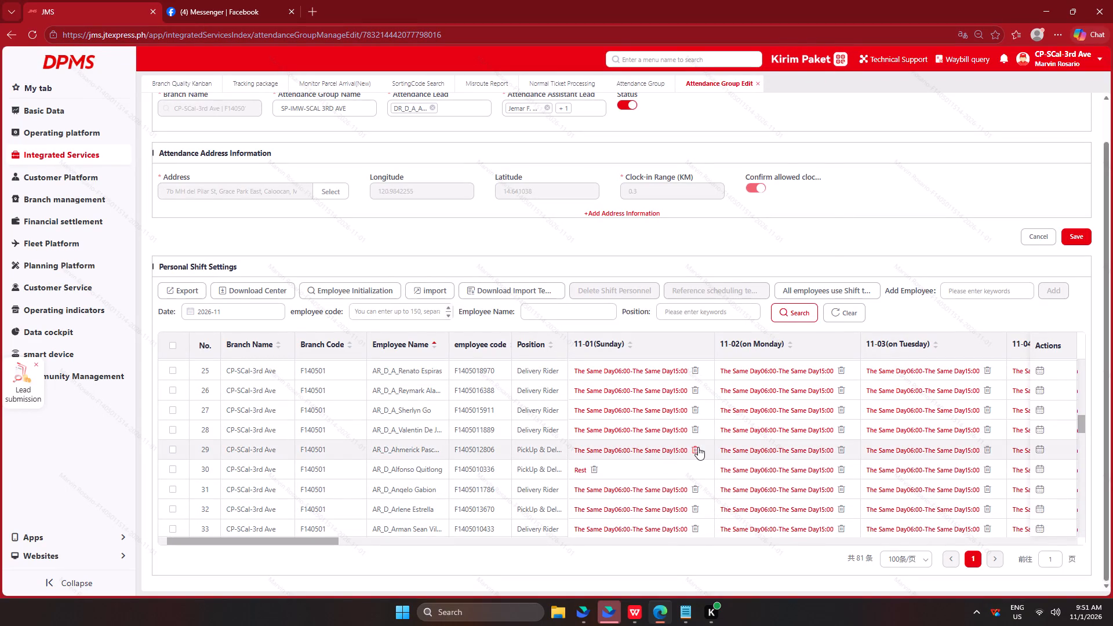
{"action": "left_click", "coordinate": [698, 447]}
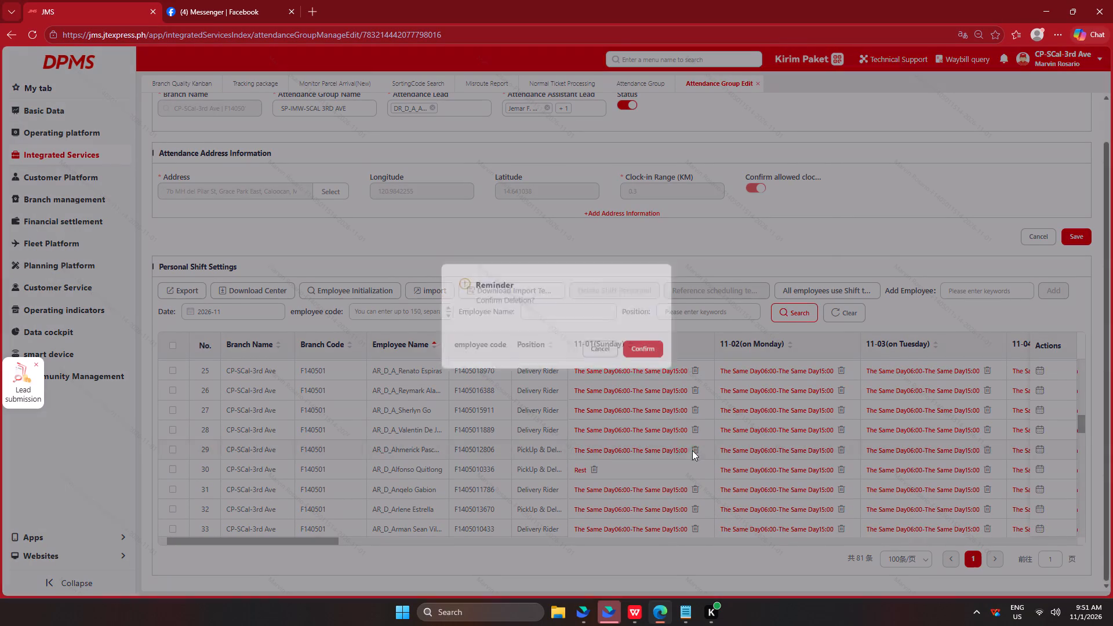
{"action": "left_click", "coordinate": [639, 352]}
In the Notepad list, move the names of the riders in rows 33 and 29 directly below the row 72 rider's name.
{"action": "key", "text": "alt+Tab"}
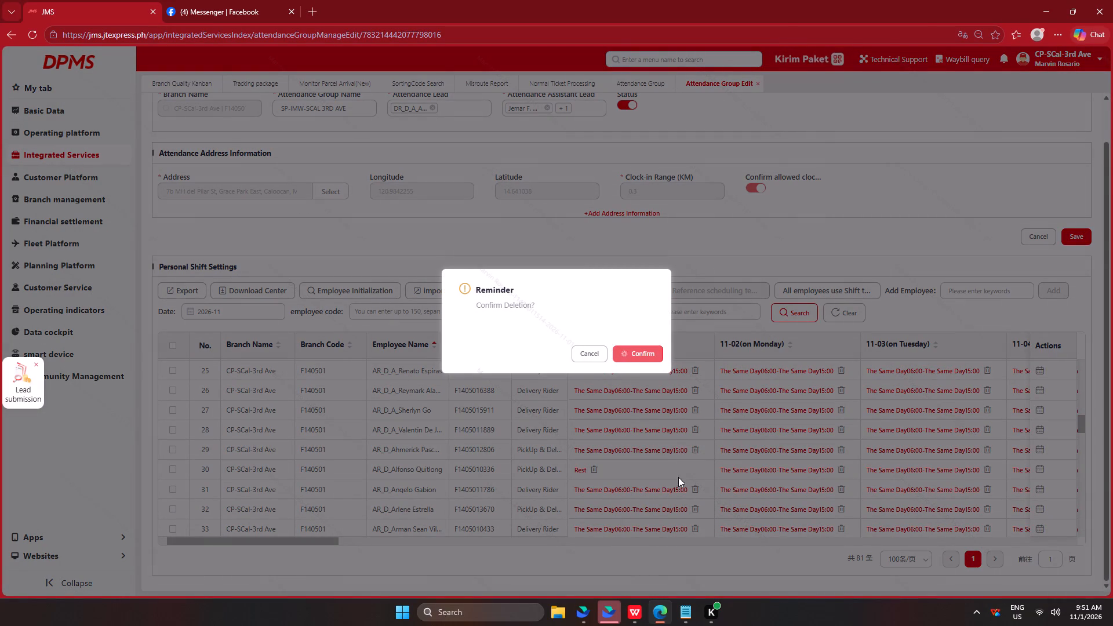
{"action": "scroll", "coordinate": [926, 545], "scroll_direction": "down", "scroll_amount": 2}
{"action": "left_click_drag", "start_coordinate": [949, 526], "coordinate": [784, 518]}
{"action": "key", "text": "ctrl+x"}
{"action": "left_click", "coordinate": [827, 493]}
{"action": "key", "text": "ctrl+v"}
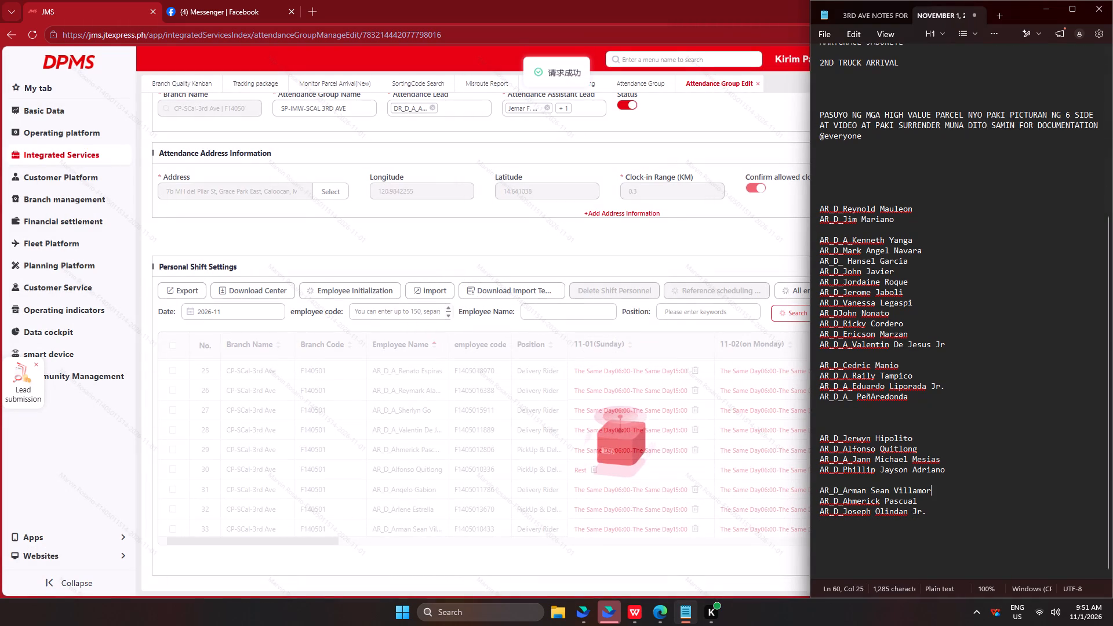
{"action": "left_click_drag", "start_coordinate": [927, 499], "coordinate": [792, 488]}
{"action": "key", "text": "ctrl+x"}
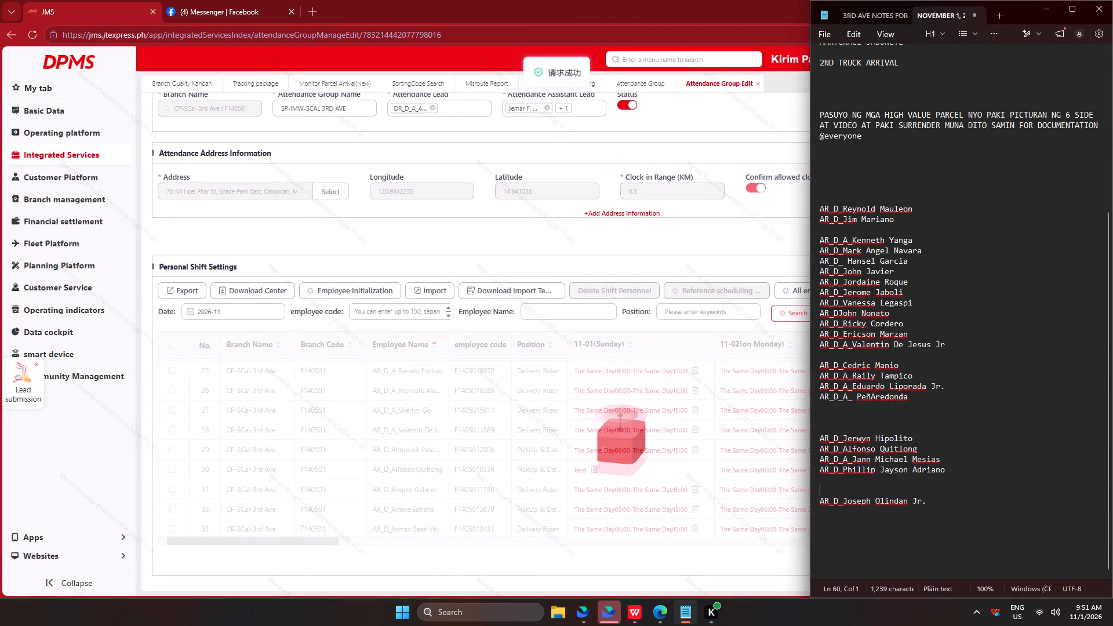
{"action": "left_click", "coordinate": [832, 480]}
{"action": "key", "text": "ctrl+v"}
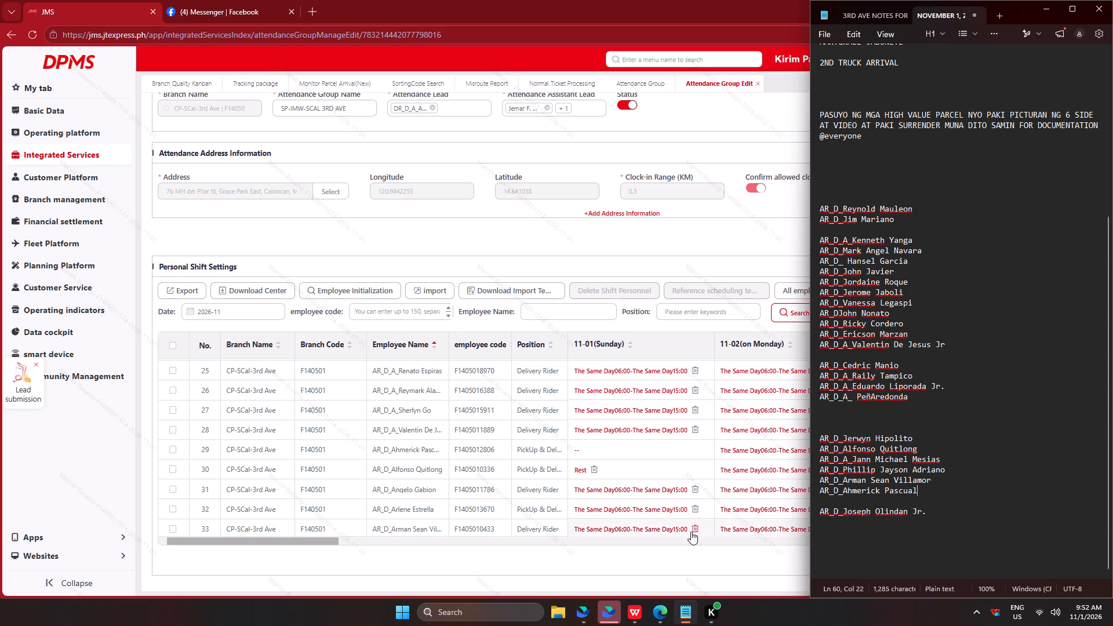
In the browser, delete the 11-01 (Sunday) shift of the rider in row 33.
{"action": "left_click", "coordinate": [696, 531]}
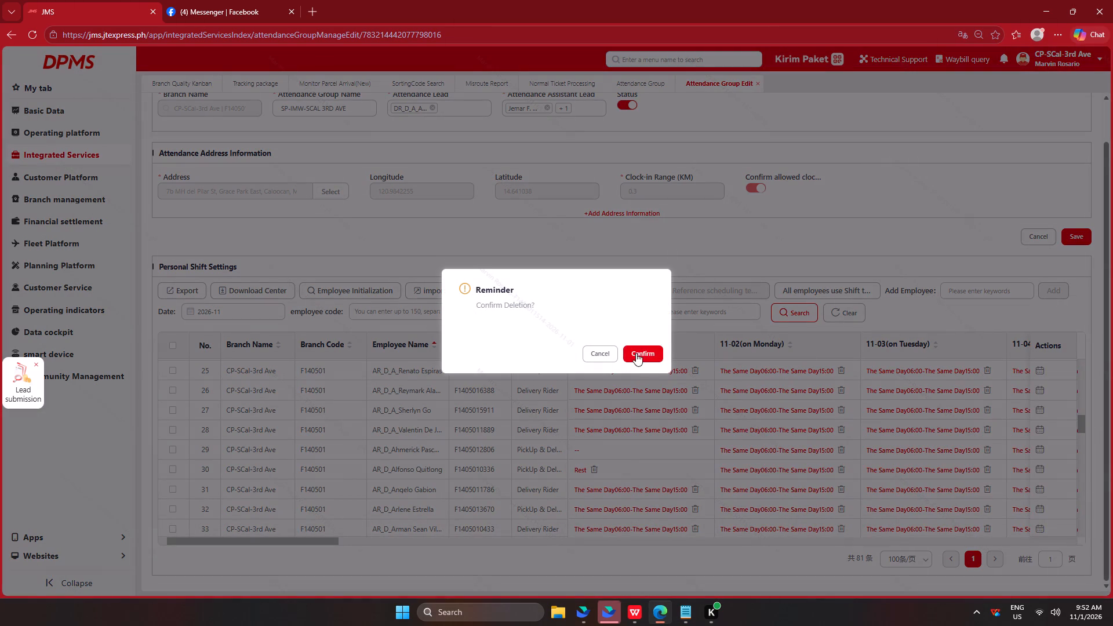
{"action": "left_click", "coordinate": [638, 359]}
{"action": "left_click", "coordinate": [649, 347]}
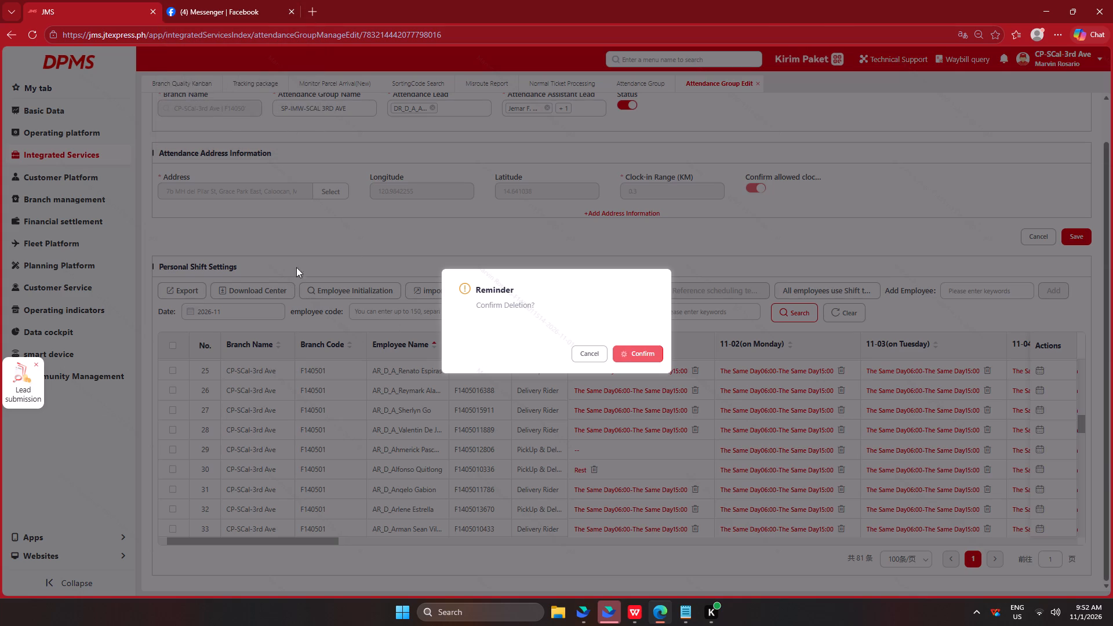
{"action": "key", "text": "f"}
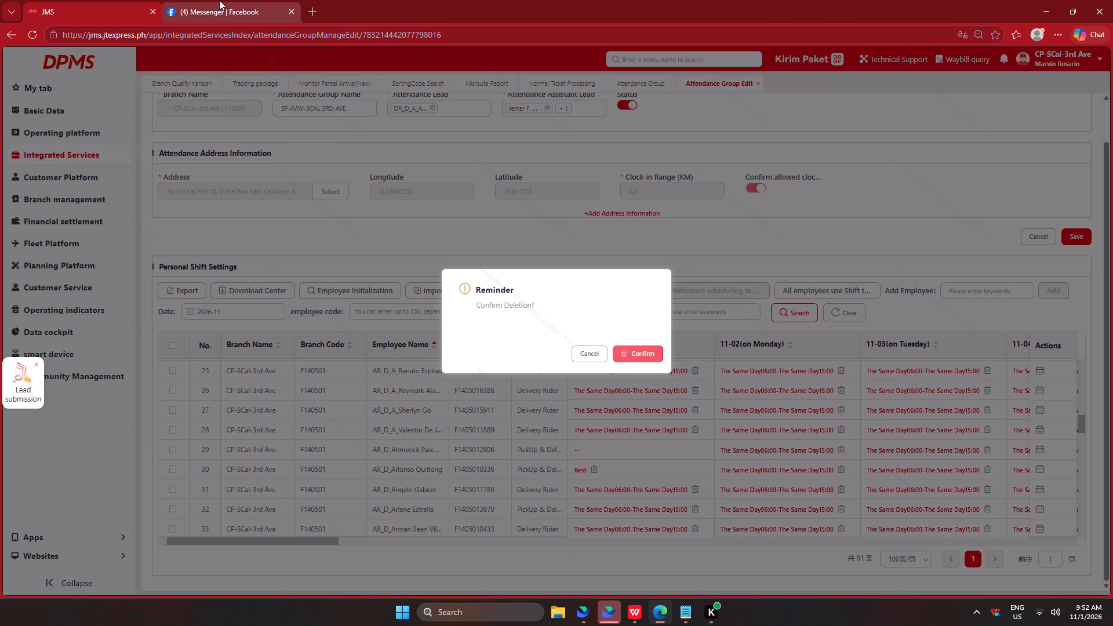
In the Notepad notes, remove the third rider's name from the second group of the list, leaving its line blank.
{"action": "key", "text": "alt+Tab"}
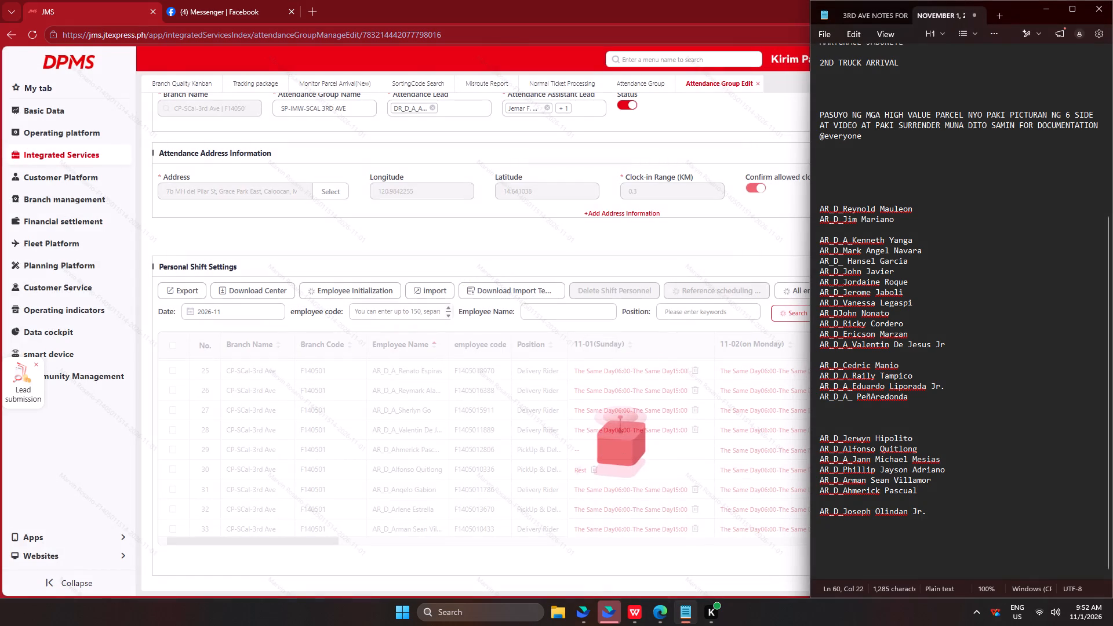
{"action": "left_click_drag", "start_coordinate": [915, 260], "coordinate": [756, 261]}
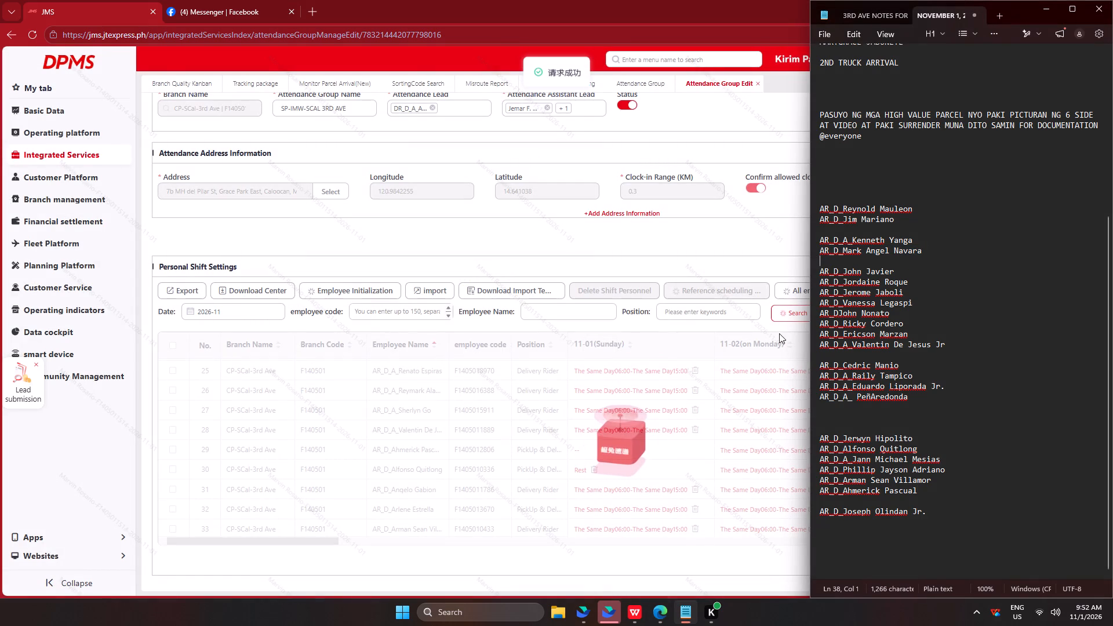
Back in the browser, set the empty 11-01 (Sunday) shift of the rider in row 29 to Rest.
{"action": "key", "text": "alt+Tab"}
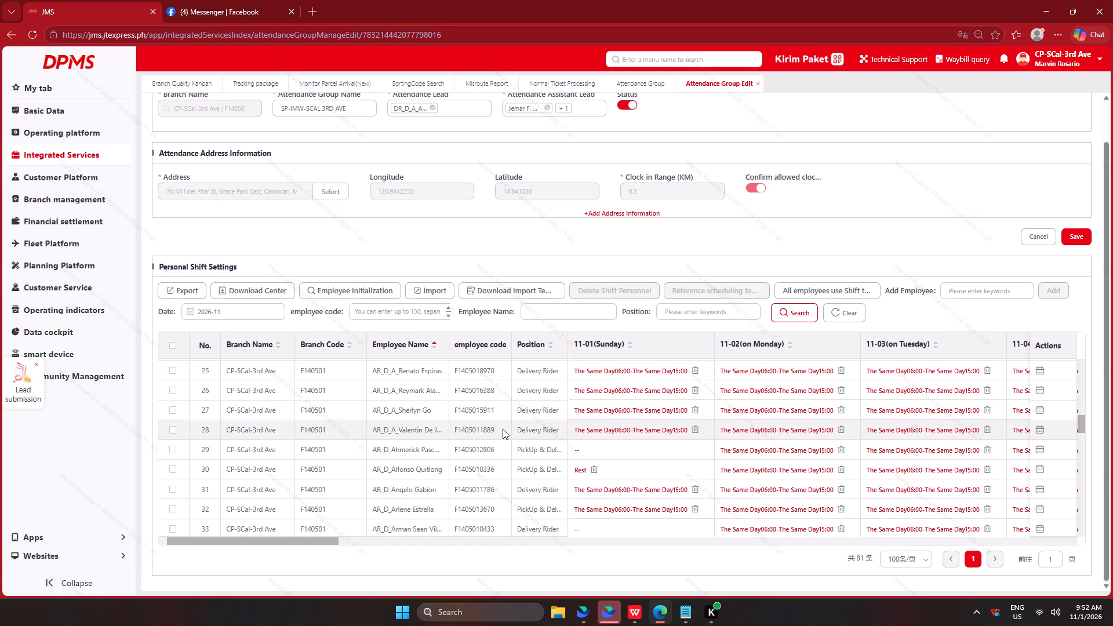
{"action": "left_click", "coordinate": [577, 450]}
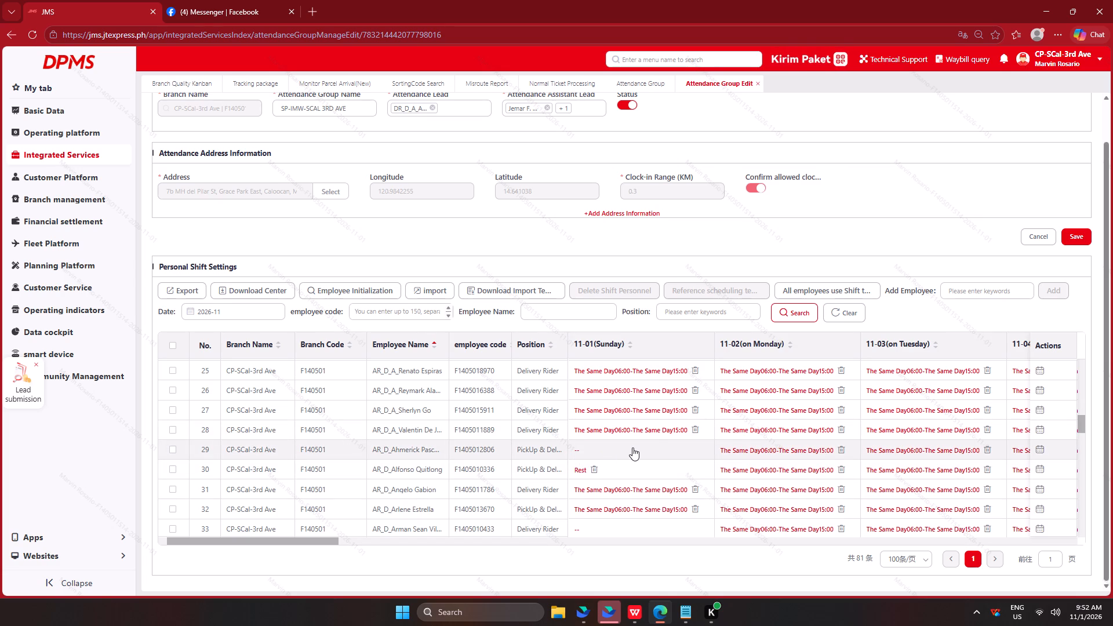
{"action": "left_click", "coordinate": [671, 447]}
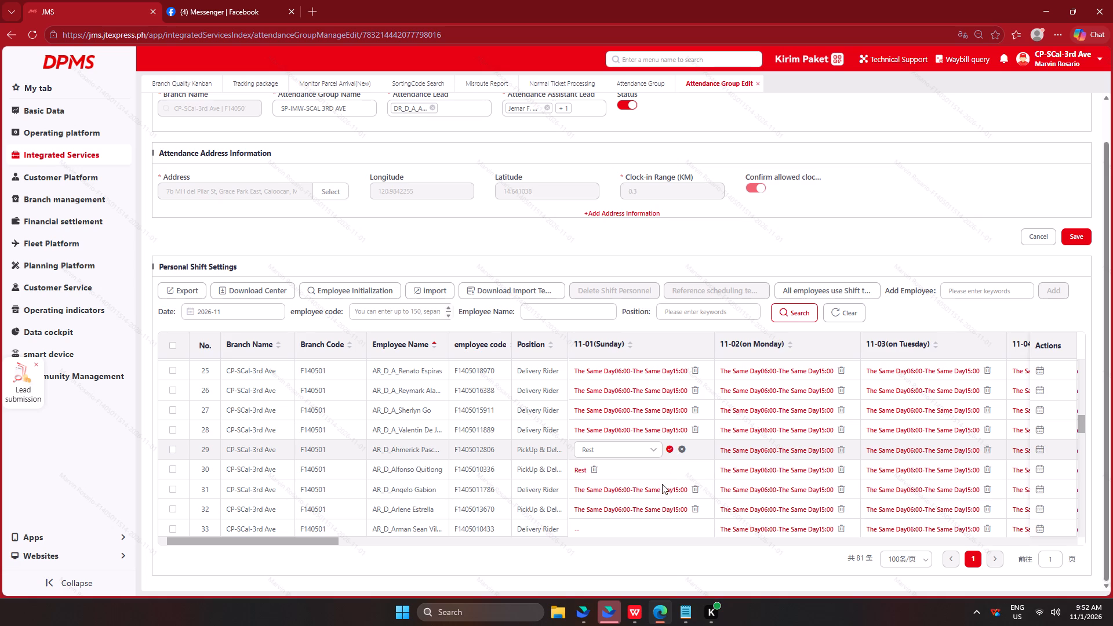
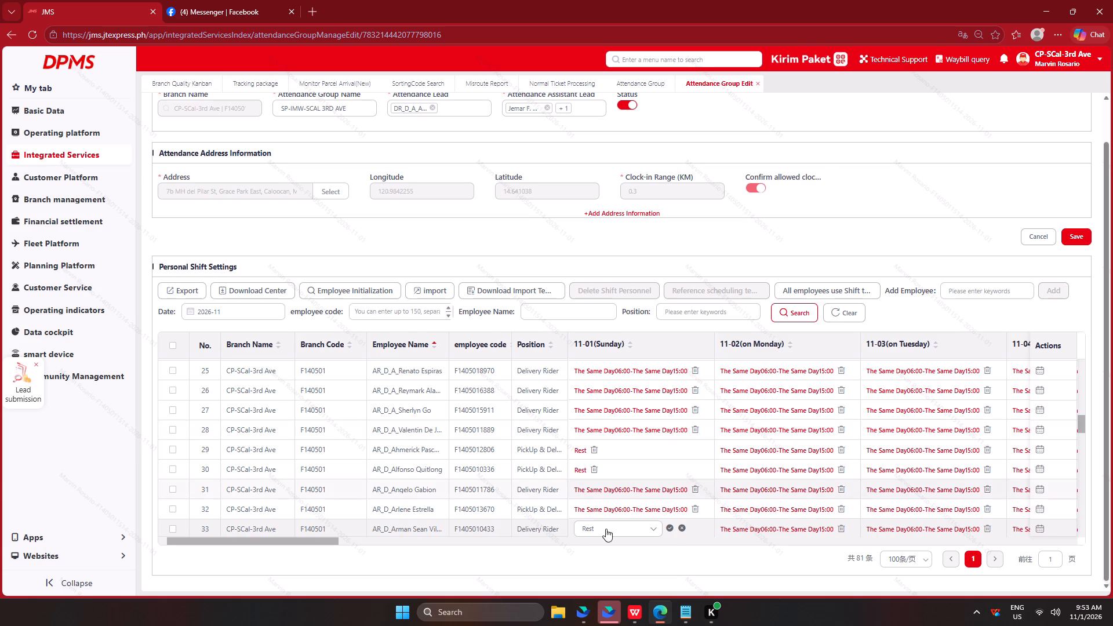
Set the empty 11-01 (Sunday) shift of the rider in row 33 to Rest.
{"action": "left_click", "coordinate": [670, 528]}
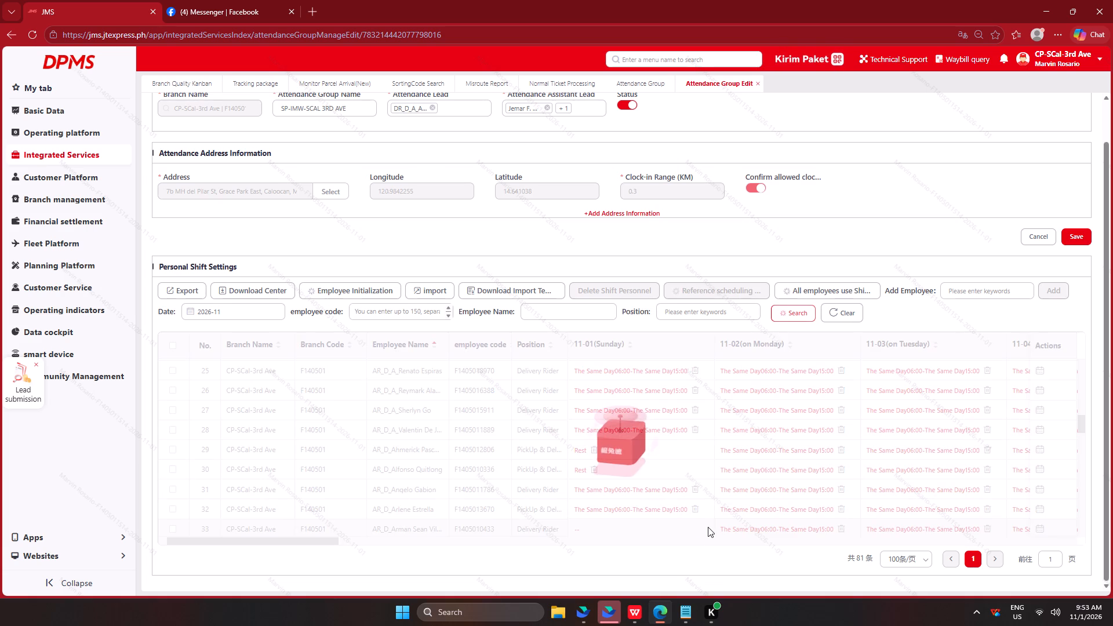
In the Notepad list, remove the blank line directly below the row 28 rider's name.
{"action": "left_click", "coordinate": [694, 612]}
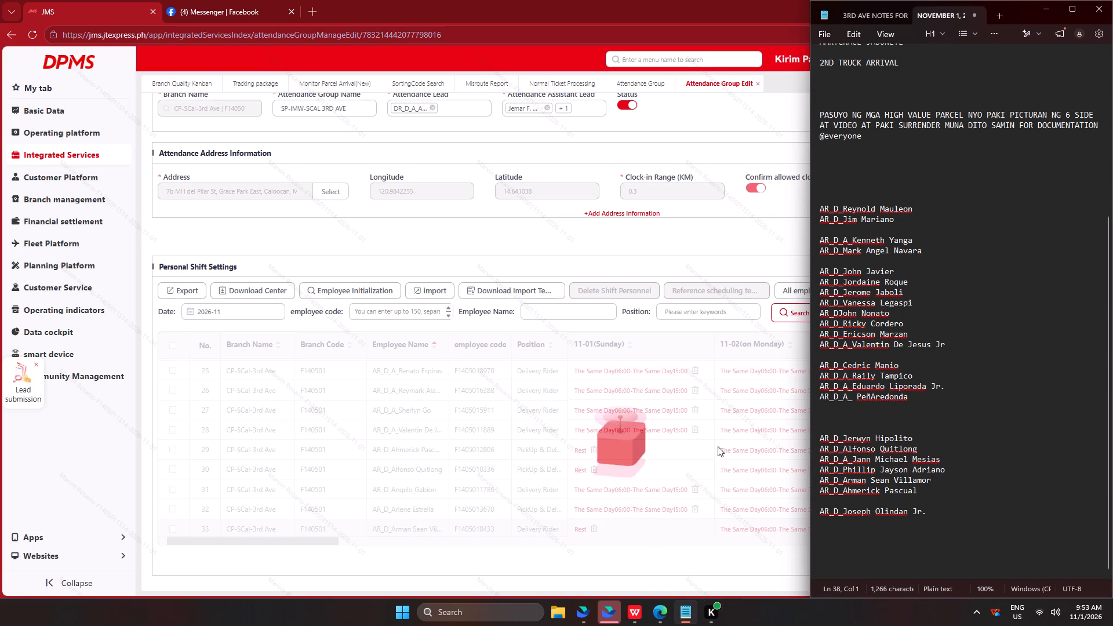
{"action": "left_click", "coordinate": [867, 349]}
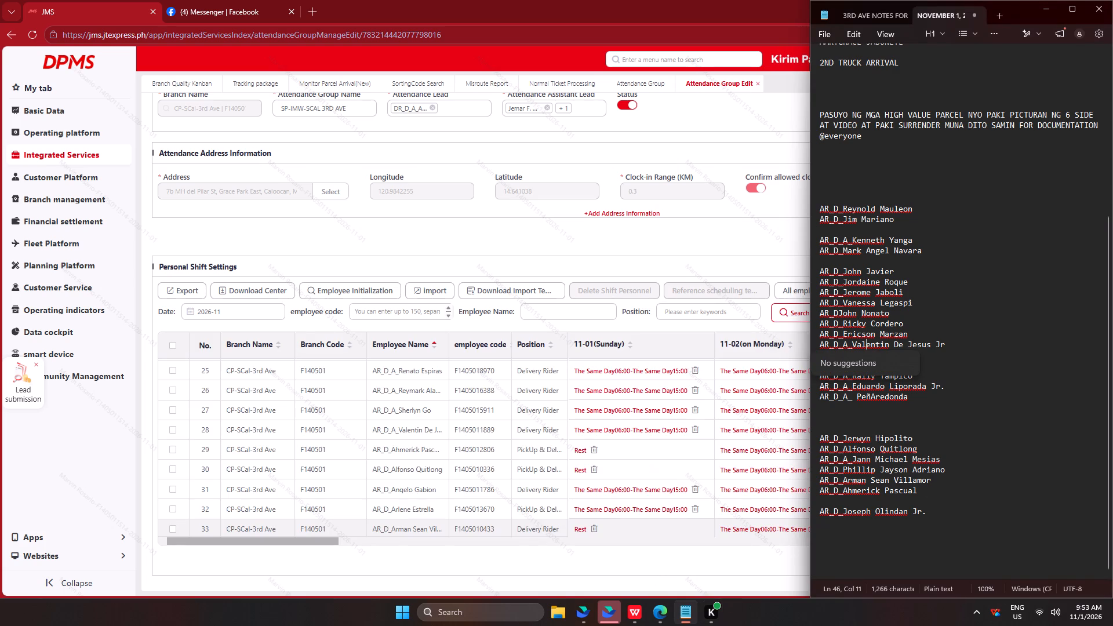
{"action": "left_click", "coordinate": [994, 367]}
{"action": "left_click", "coordinate": [846, 353]}
{"action": "key", "text": "BackSpace"}
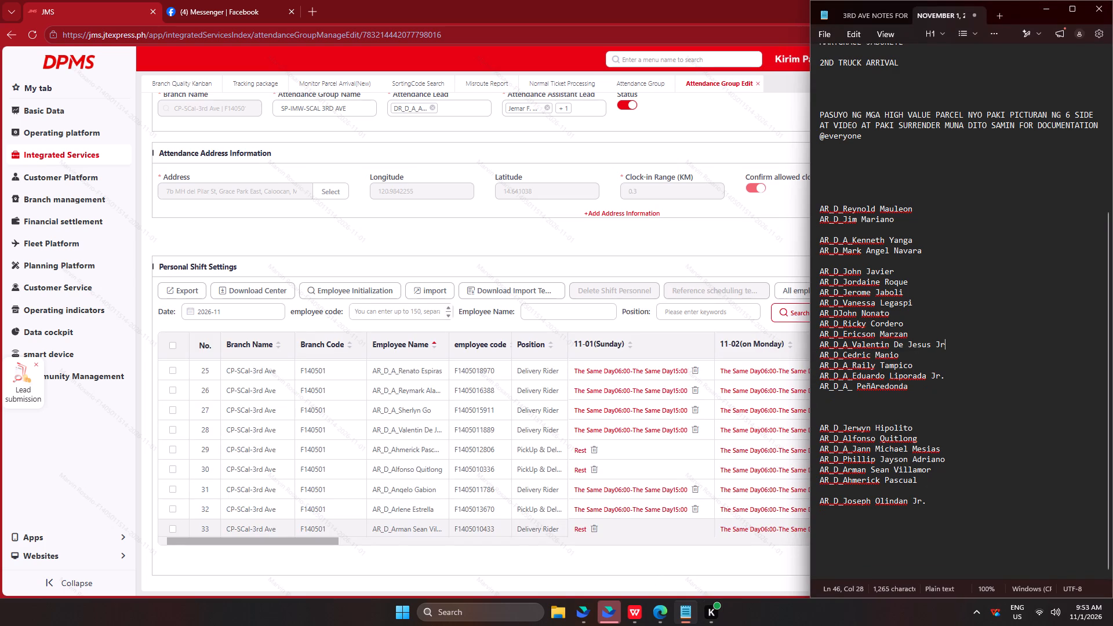
Move the row 35 rider's name from the upper list to a new line directly below the row 29 rider's name.
{"action": "scroll", "coordinate": [641, 490], "scroll_direction": "down", "scroll_amount": 1}
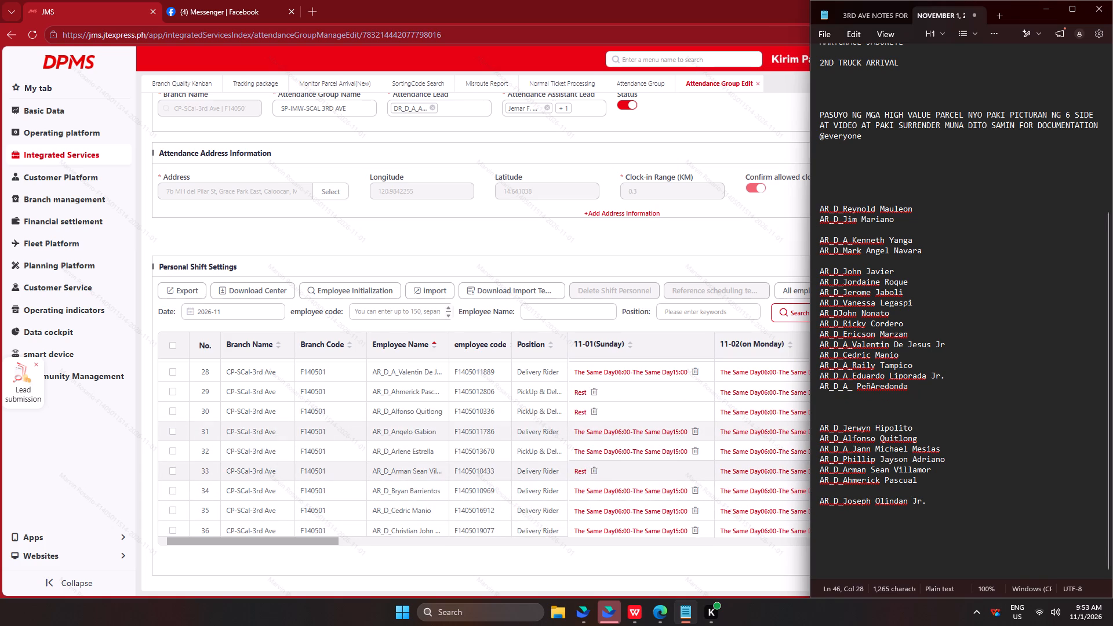
{"action": "left_click_drag", "start_coordinate": [908, 356], "coordinate": [795, 357]}
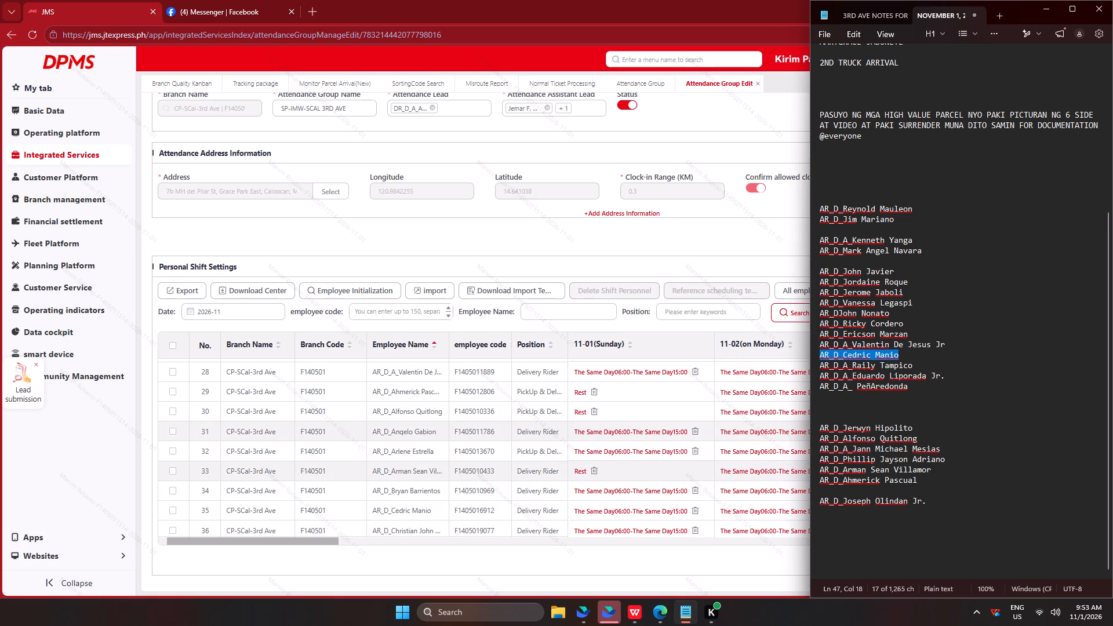
{"action": "left_click_drag", "start_coordinate": [795, 357], "coordinate": [794, 357]}
{"action": "key", "text": "ctrl+x"}
{"action": "left_click", "coordinate": [928, 479]}
{"action": "key", "text": "Return"}
{"action": "key", "text": "ctrl+v"}
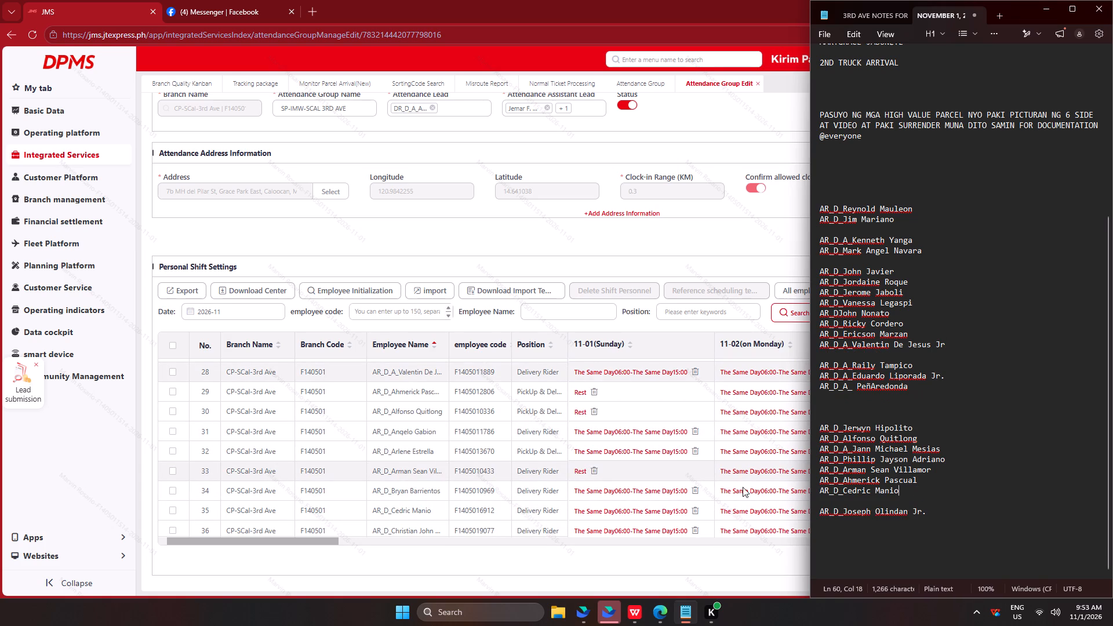
In the browser, replace the 11-01 (Sunday) shift of the rider in row 35 with Rest.
{"action": "left_click", "coordinate": [694, 510]}
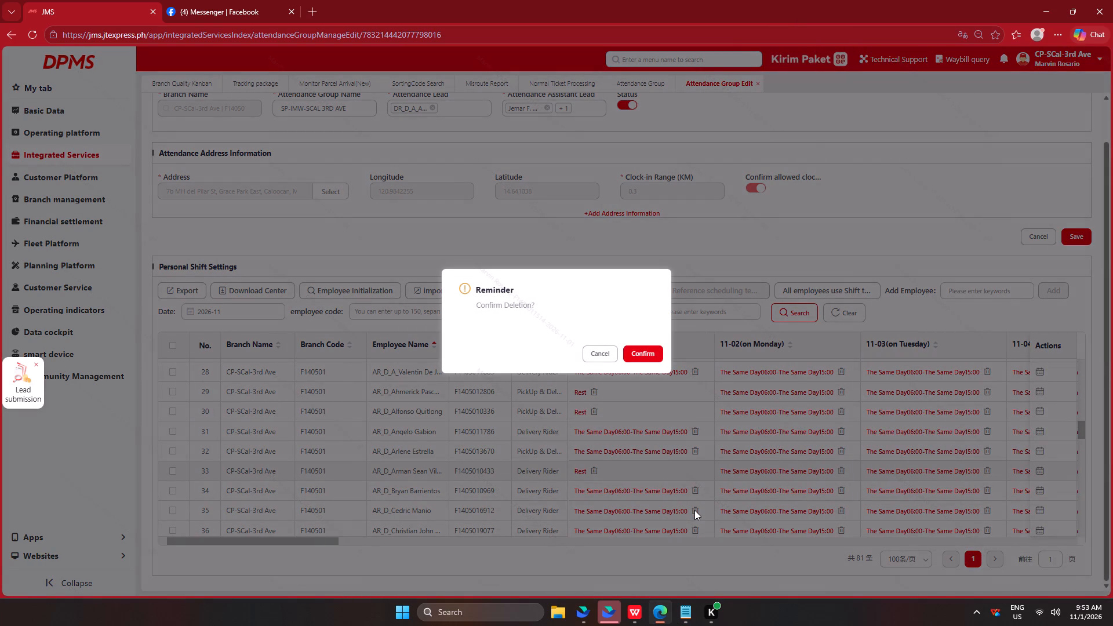
{"action": "left_click", "coordinate": [643, 352]}
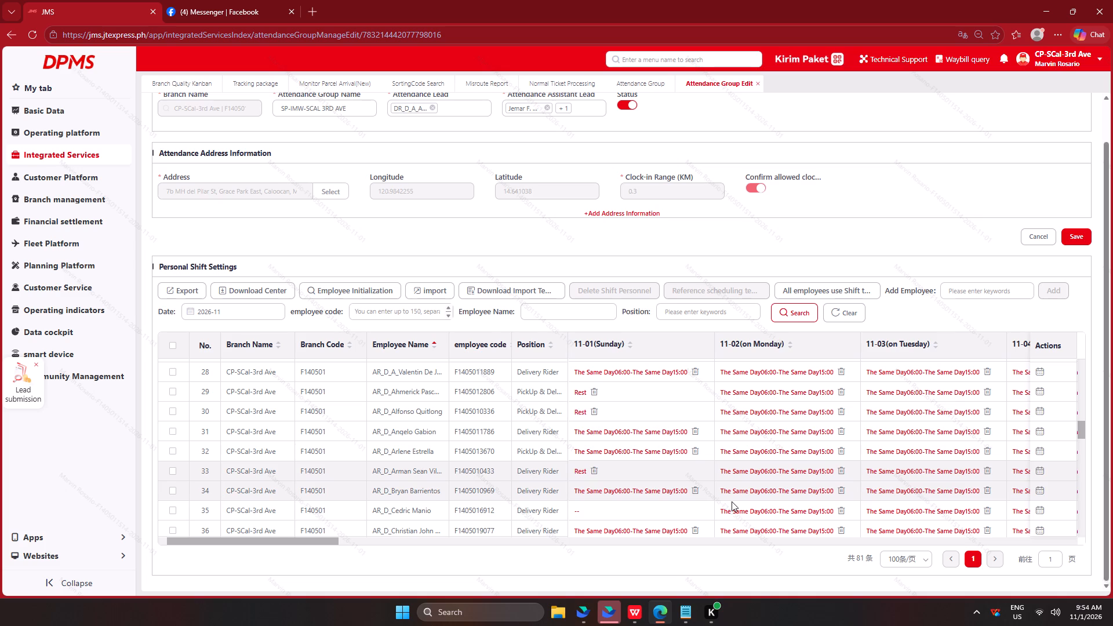
{"action": "left_click", "coordinate": [576, 511]}
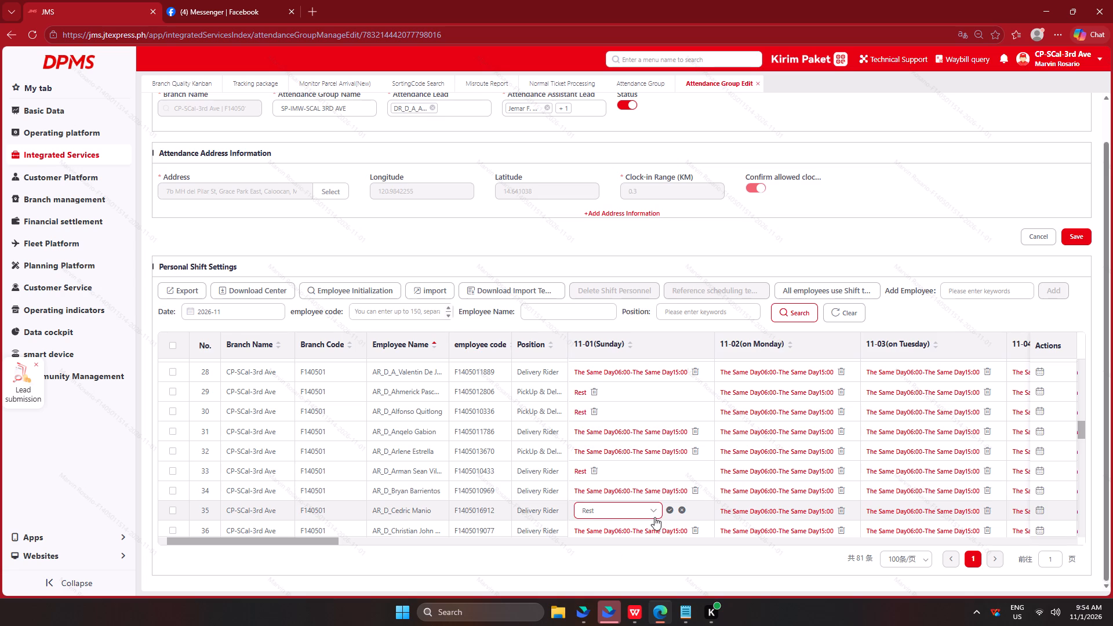
{"action": "left_click", "coordinate": [668, 509]}
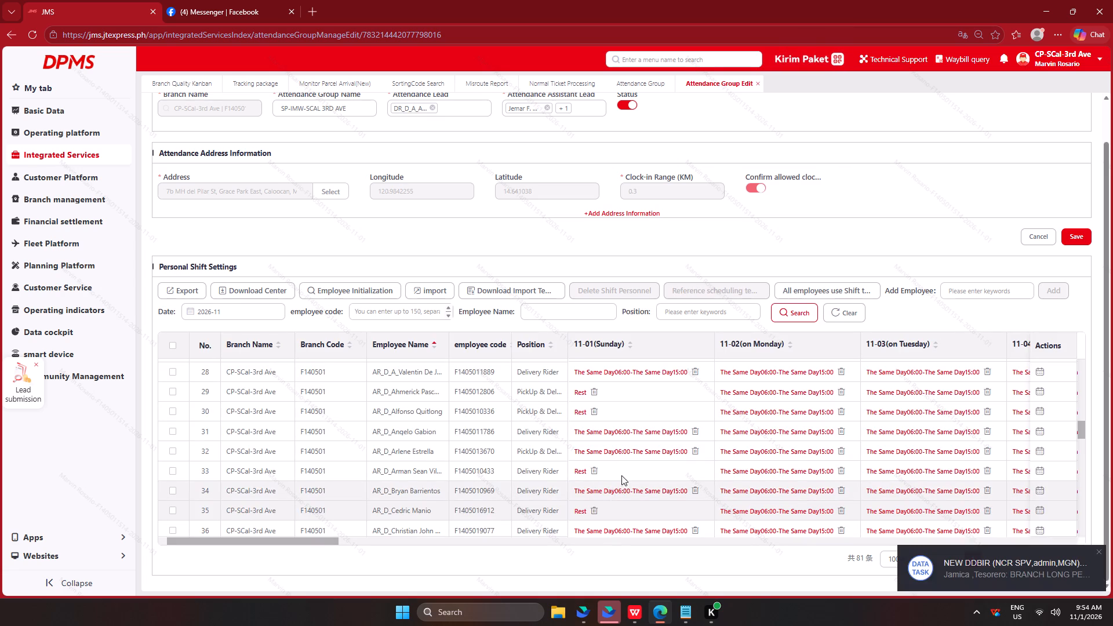
Find the last rider on the Notepad list, in row 60, and replace that rider's 11-01 (Sunday) shift with Rest.
{"action": "key", "text": "alt+Tab"}
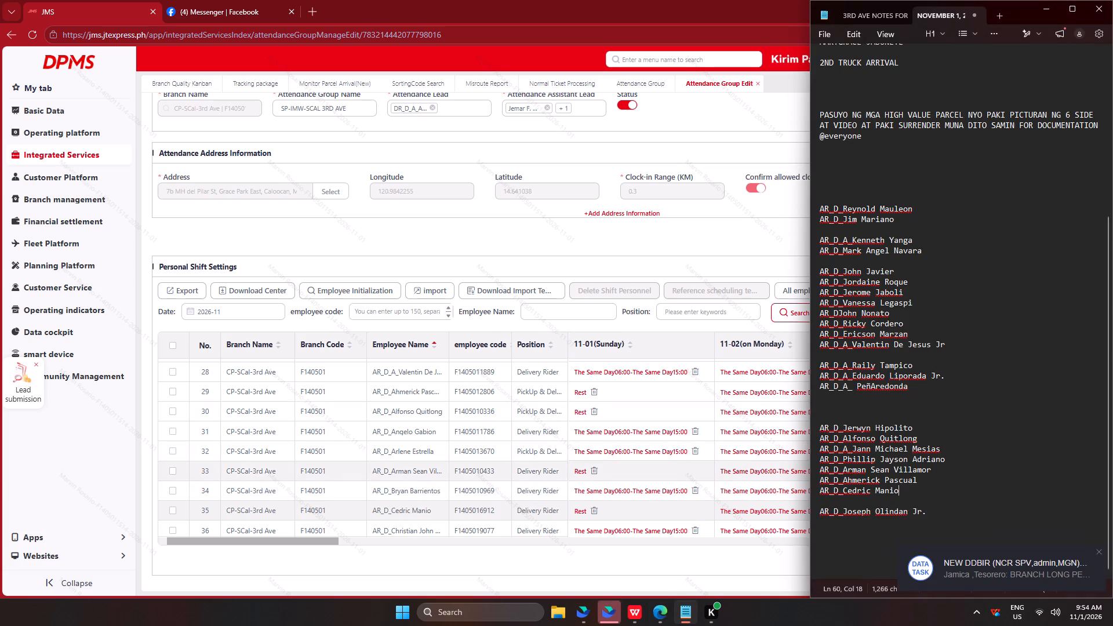
{"action": "key", "text": "alt+Tab"}
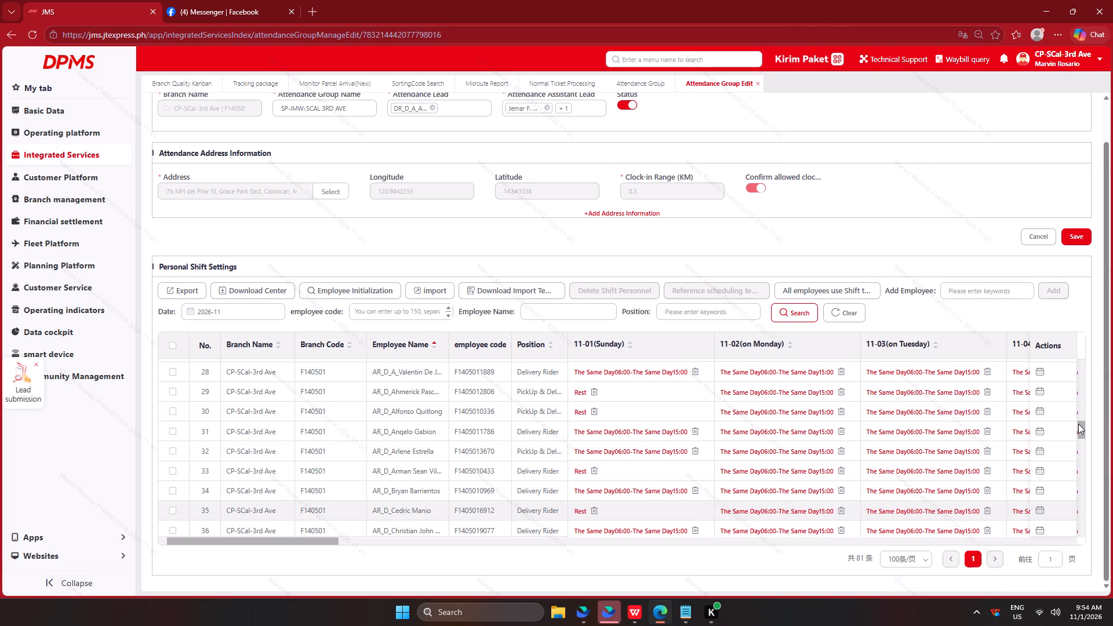
{"action": "left_click_drag", "start_coordinate": [1080, 427], "coordinate": [1080, 431]}
{"action": "key", "text": "alt+Tab"}
{"action": "key", "text": "alt+Tab"}
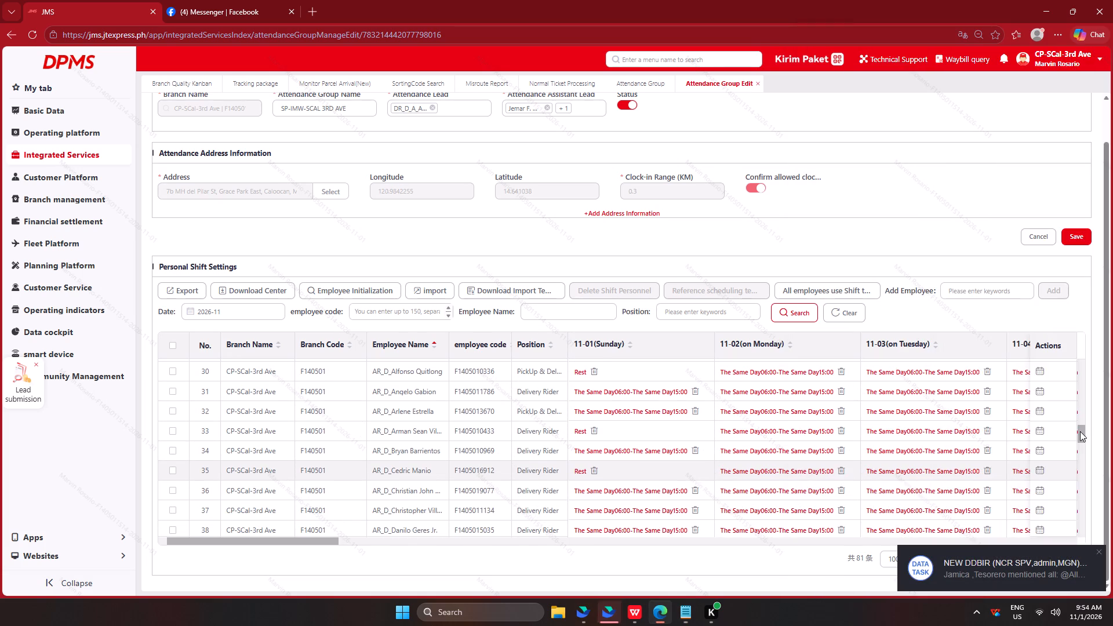
{"action": "left_click_drag", "start_coordinate": [1080, 431], "coordinate": [1081, 440]}
{"action": "key", "text": "alt+Tab"}
{"action": "key", "text": "alt+Tab"}
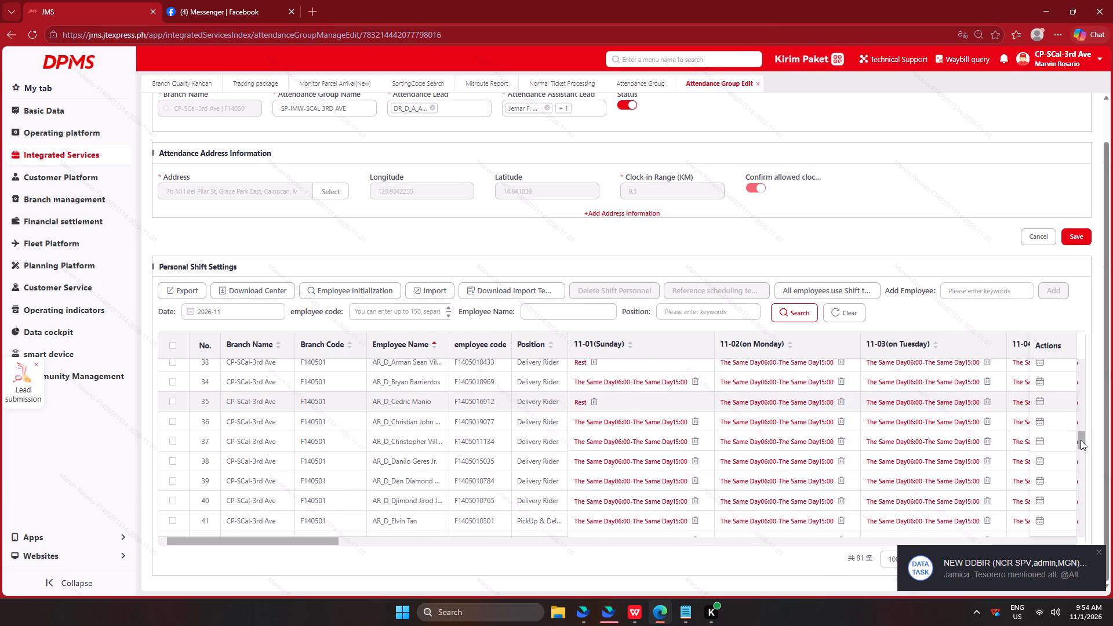
{"action": "left_click_drag", "start_coordinate": [1081, 440], "coordinate": [1081, 452]}
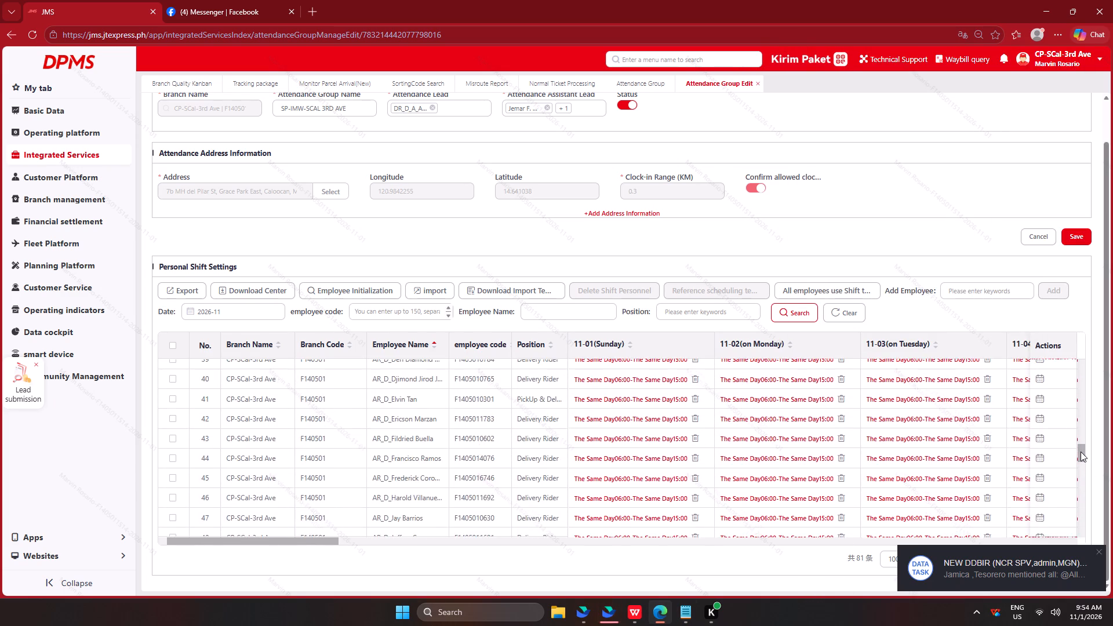
{"action": "left_click_drag", "start_coordinate": [1081, 452], "coordinate": [1080, 458]}
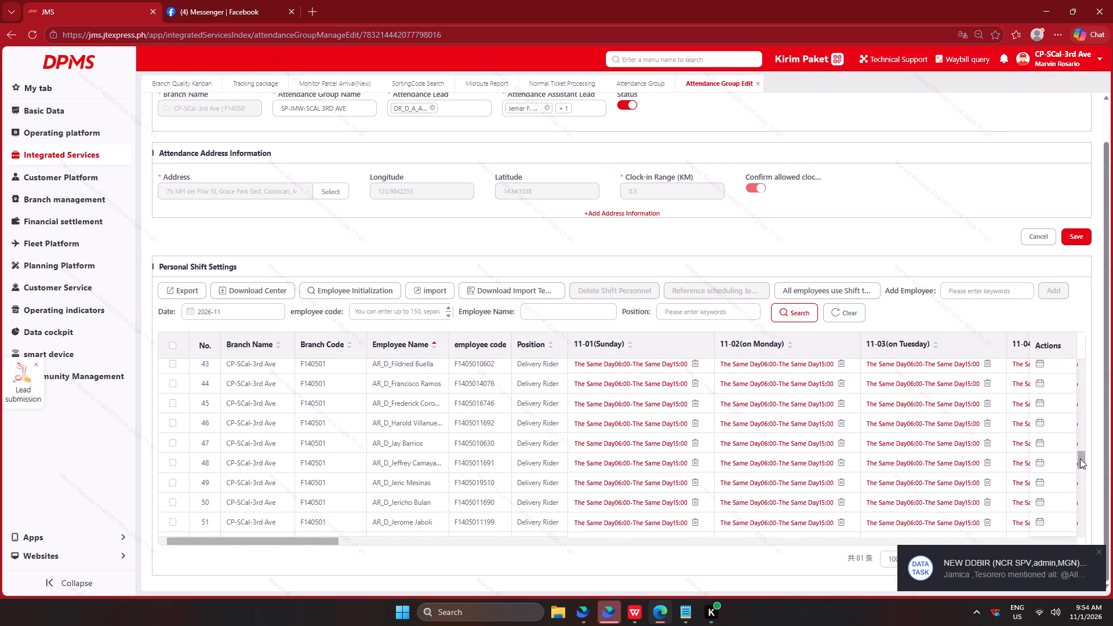
{"action": "left_click_drag", "start_coordinate": [1080, 458], "coordinate": [1079, 465]}
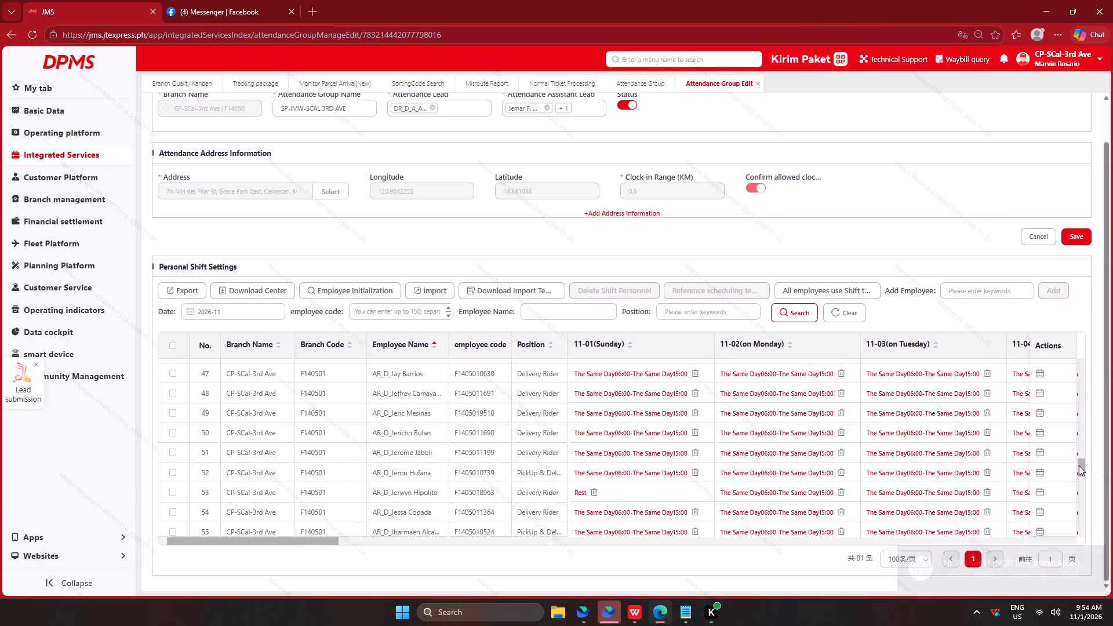
{"action": "left_click_drag", "start_coordinate": [1079, 465], "coordinate": [1078, 473]}
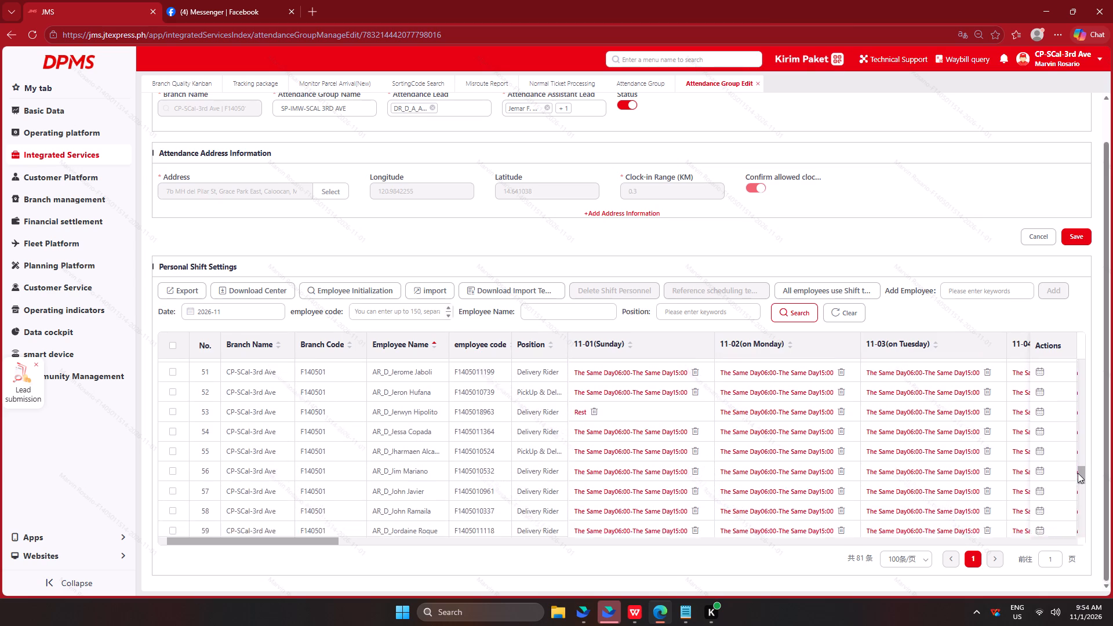
{"action": "left_click_drag", "start_coordinate": [1078, 473], "coordinate": [1076, 478]}
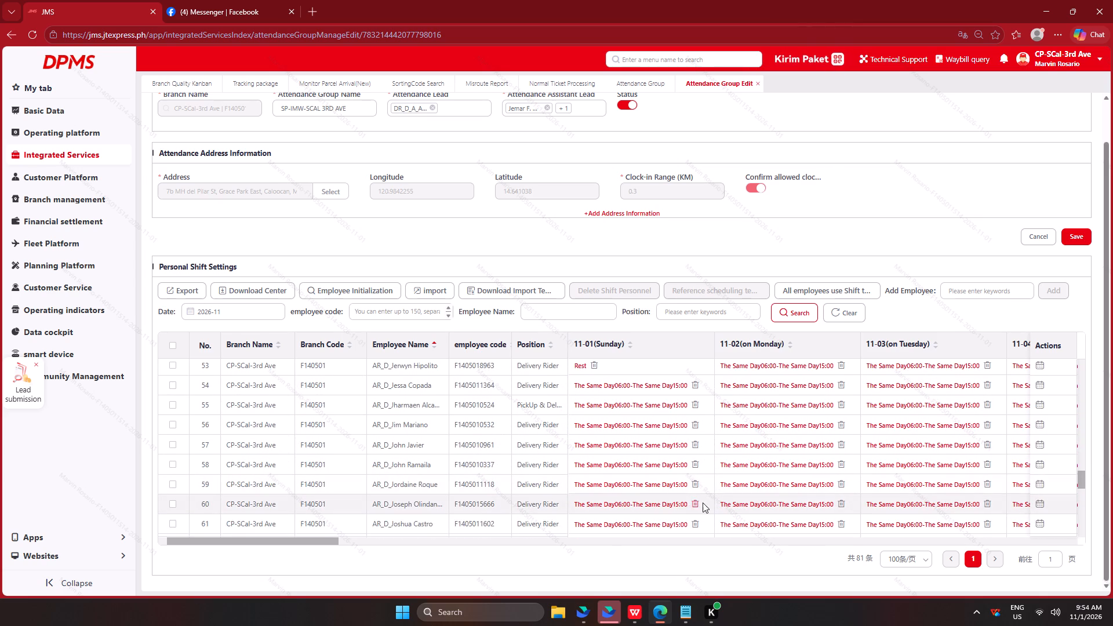
{"action": "left_click", "coordinate": [703, 503]}
{"action": "left_click", "coordinate": [694, 505]}
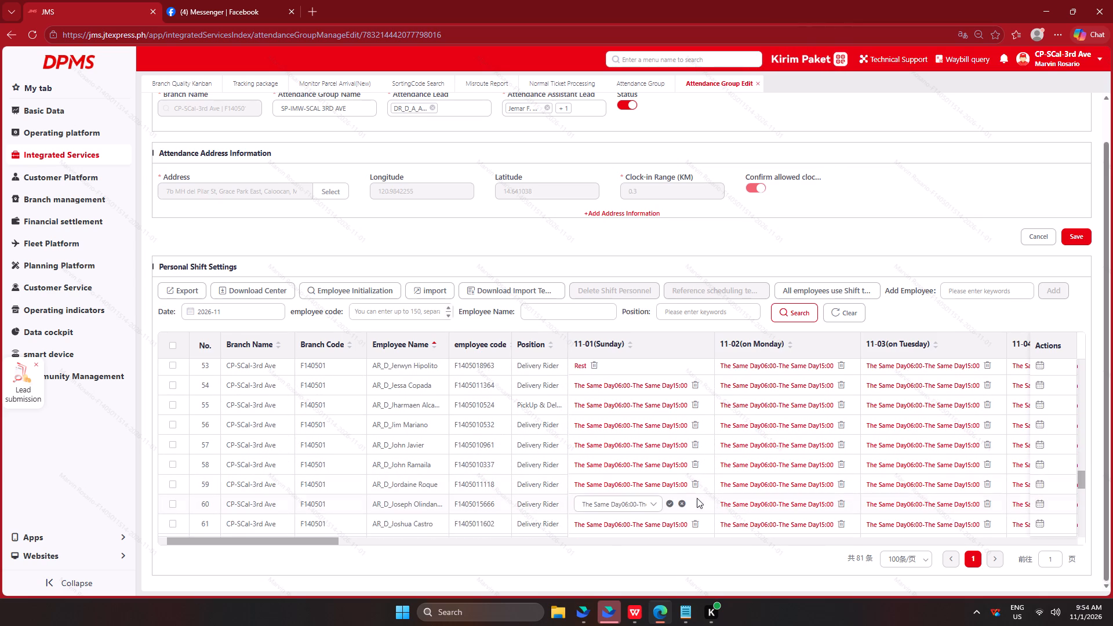
{"action": "left_click", "coordinate": [671, 505]}
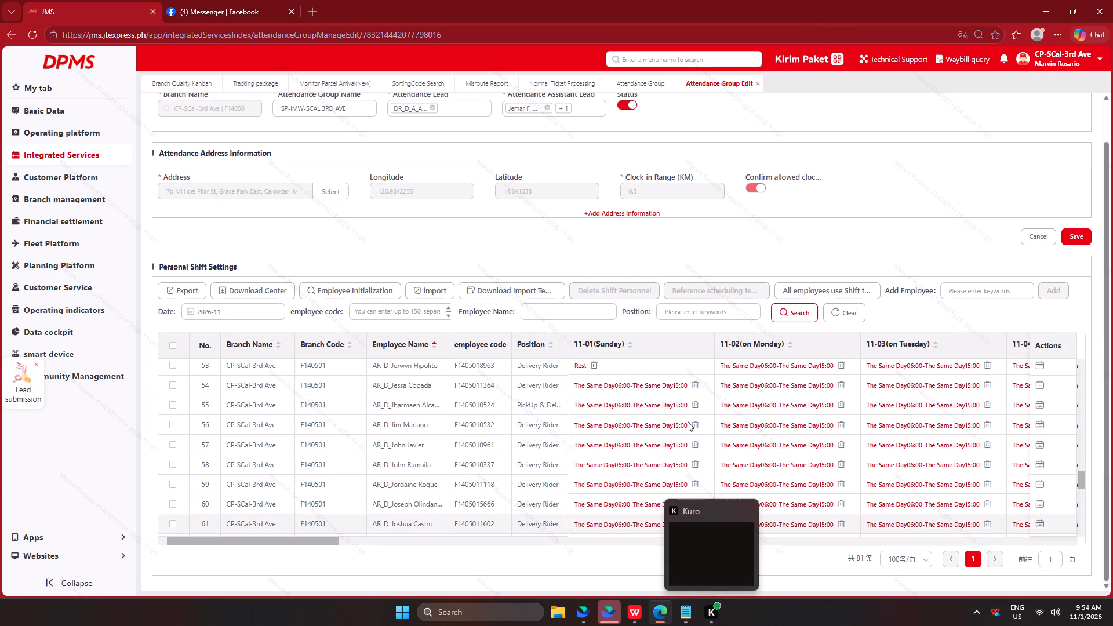
{"action": "left_click", "coordinate": [694, 503]}
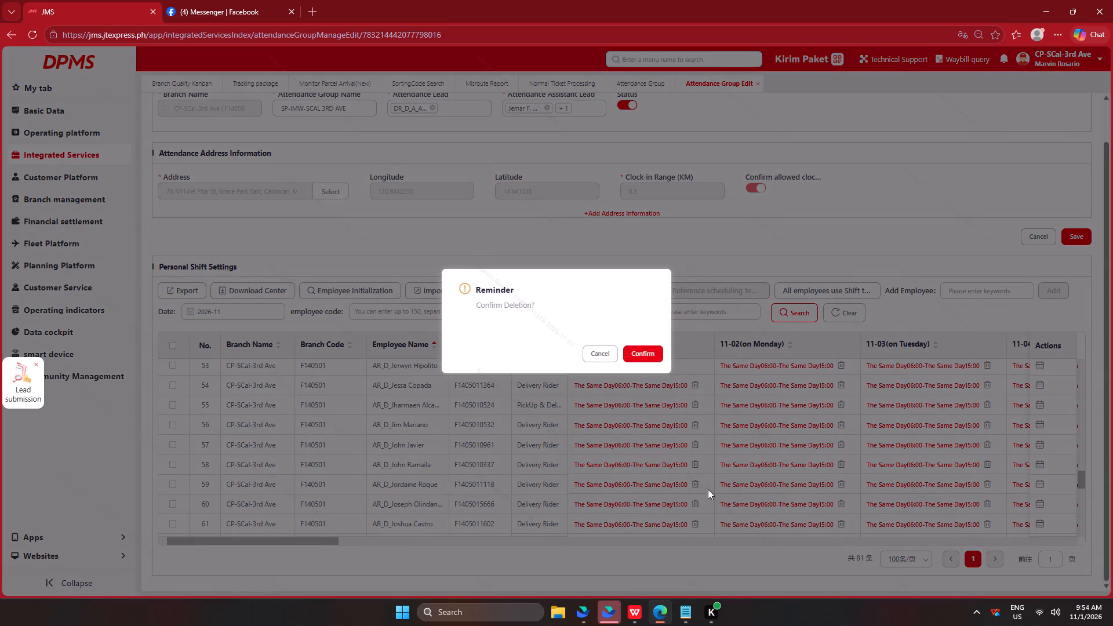
{"action": "left_click", "coordinate": [644, 354]}
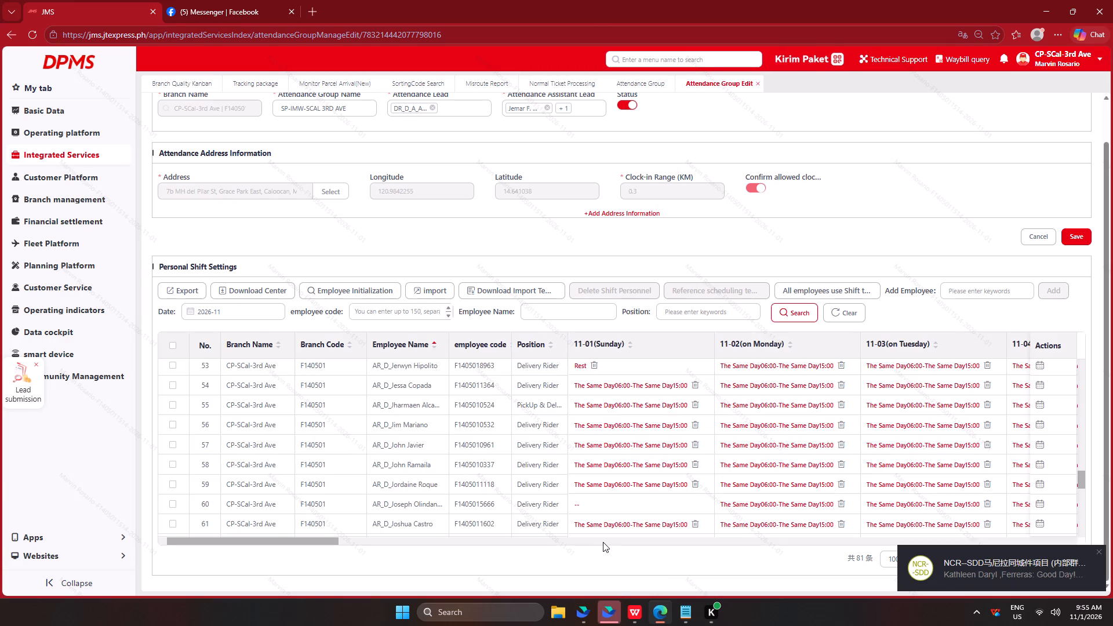
{"action": "left_click", "coordinate": [578, 506]}
{"action": "left_click", "coordinate": [667, 504]}
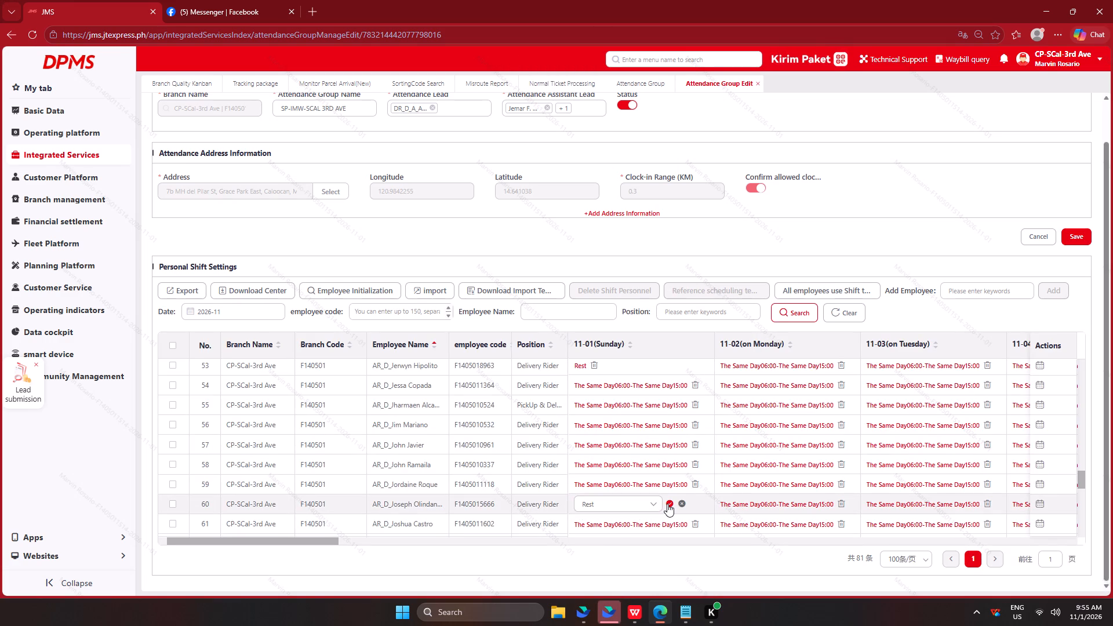
In the Notepad notes, remove the blank line above the row 60 rider's name and those separating the upper list's groups.
{"action": "left_click", "coordinate": [682, 616]}
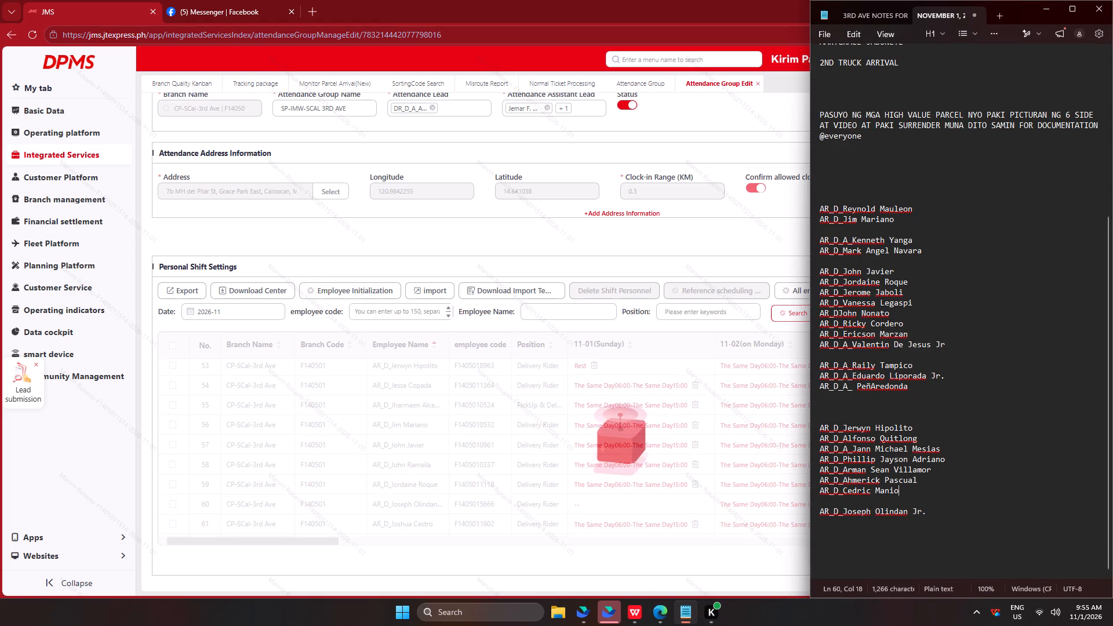
{"action": "key", "text": "BackSpace"}
{"action": "left_click", "coordinate": [846, 502]}
{"action": "key", "text": "BackSpace"}
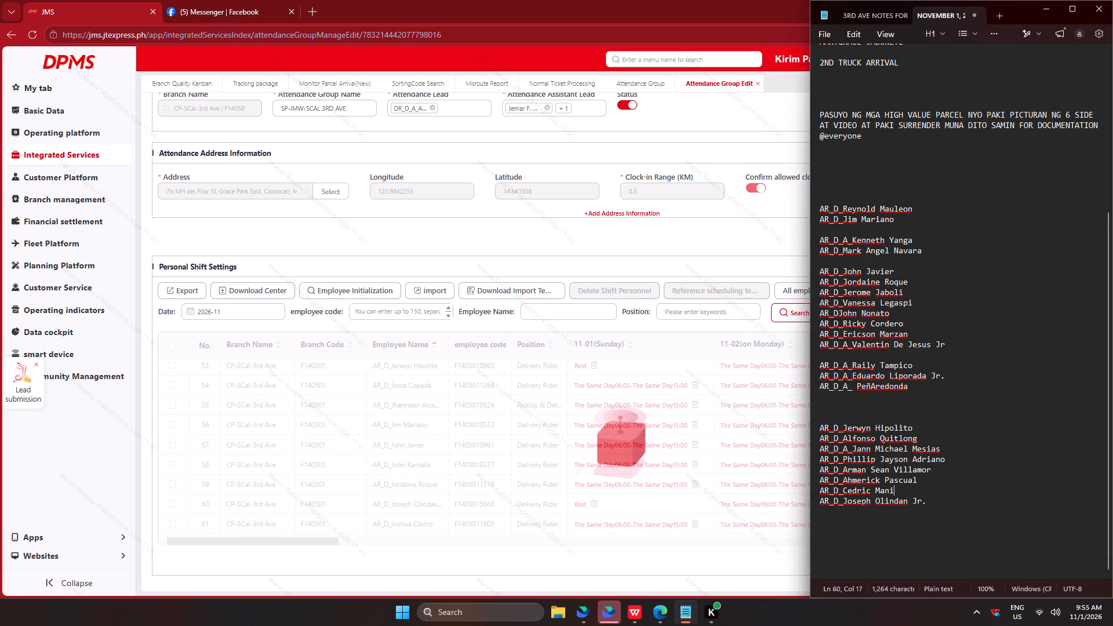
{"action": "key", "text": "o"}
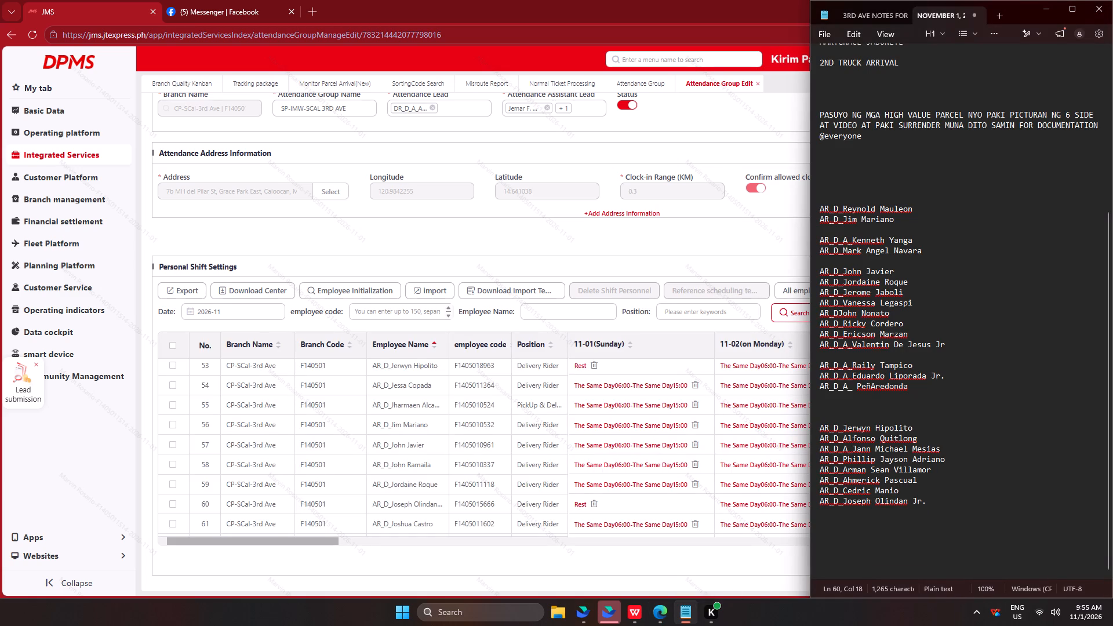
{"action": "left_click", "coordinate": [858, 350]}
{"action": "key", "text": "BackSpace"}
{"action": "left_click", "coordinate": [854, 263]}
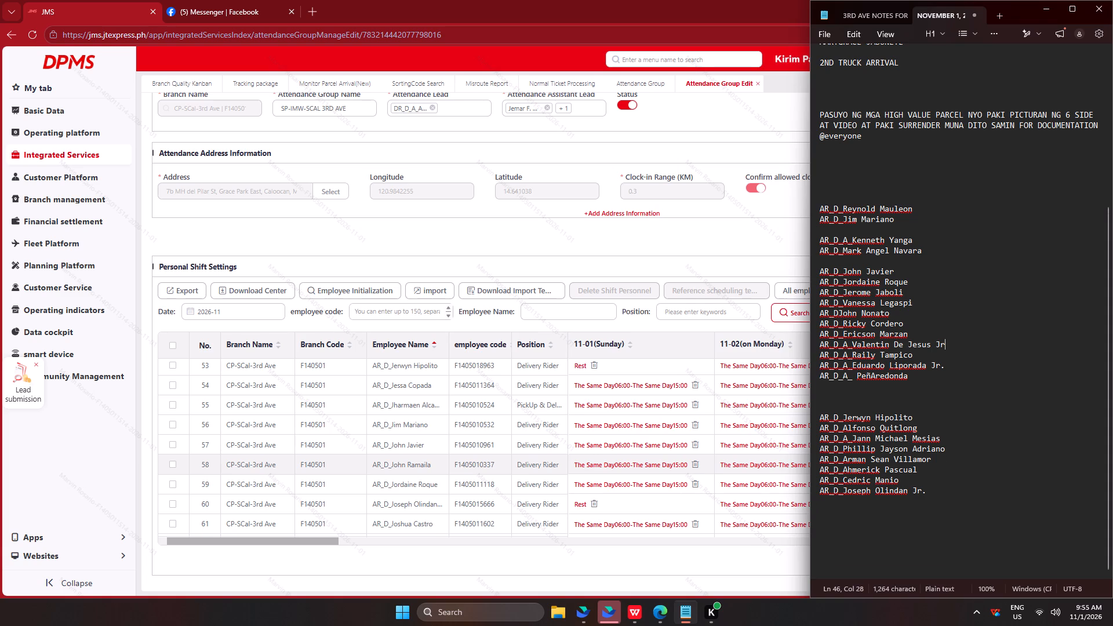
{"action": "key", "text": "BackSpace"}
{"action": "left_click", "coordinate": [858, 227]}
{"action": "key", "text": "BackSpace"}
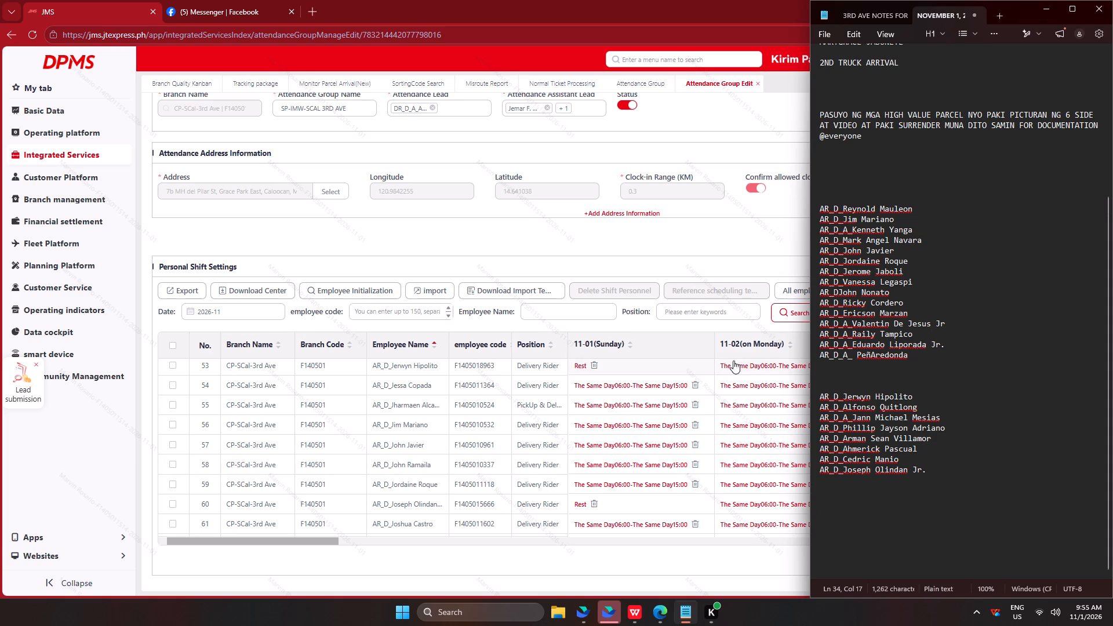
Move the upper list's first and fourth names into a separate group above it, followed by two blank lines.
{"action": "left_click_drag", "start_coordinate": [924, 209], "coordinate": [804, 205]}
{"action": "key", "text": "ctrl+x"}
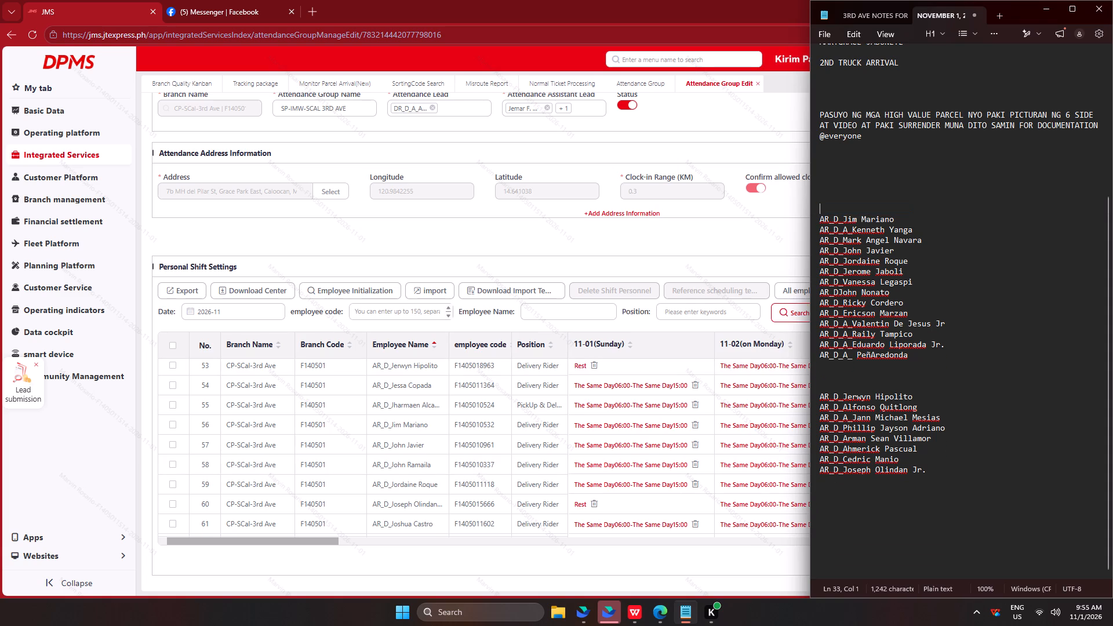
{"action": "left_click", "coordinate": [835, 186]}
{"action": "key", "text": "ctrl+v"}
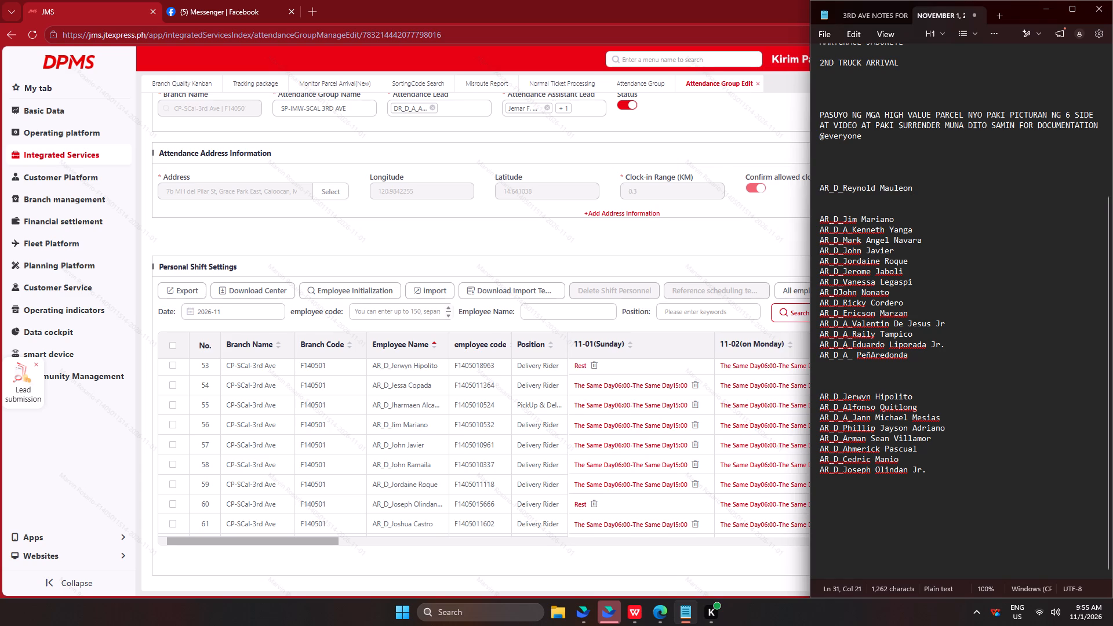
{"action": "left_click_drag", "start_coordinate": [931, 239], "coordinate": [805, 236]}
{"action": "key", "text": "ctrl+x"}
{"action": "left_click", "coordinate": [827, 198]}
{"action": "key", "text": "ctrl+v"}
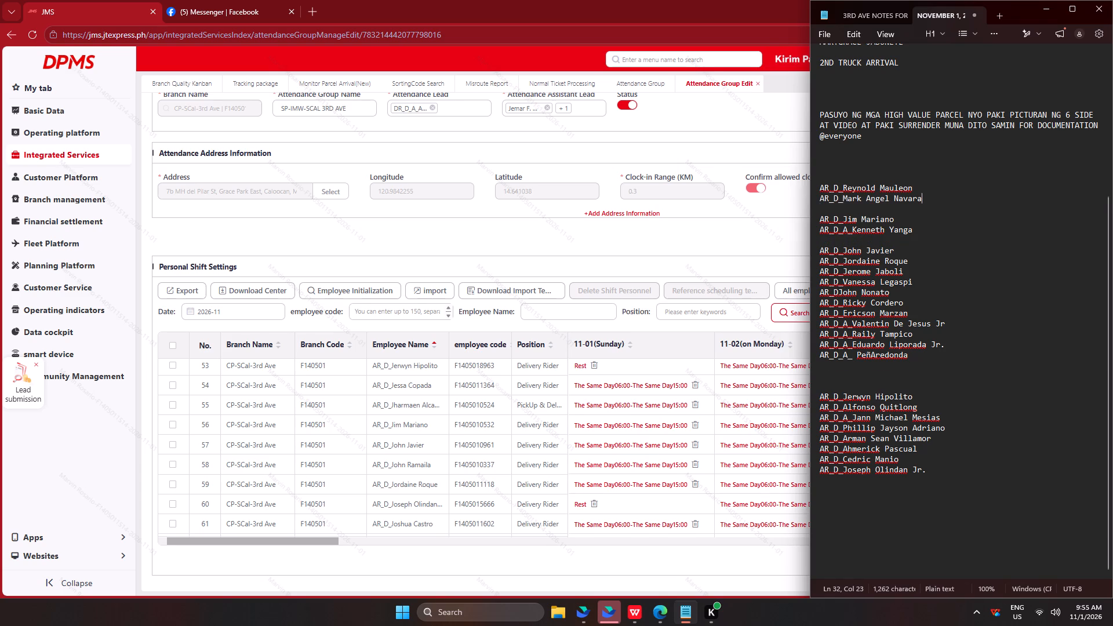
{"action": "key", "text": "Return"}
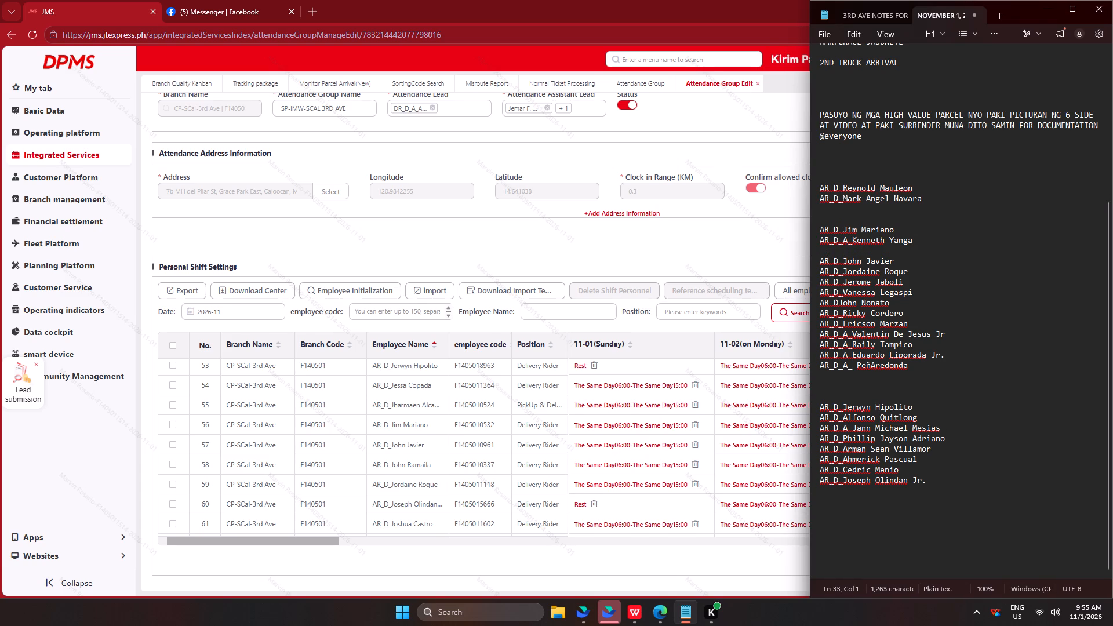
Remove the blank line left between the second and third names of the remaining upper list.
{"action": "left_click", "coordinate": [852, 248]}
{"action": "key", "text": "BackSpace"}
{"action": "left_click_drag", "start_coordinate": [904, 256], "coordinate": [774, 244]}
{"action": "left_click", "coordinate": [903, 246]}
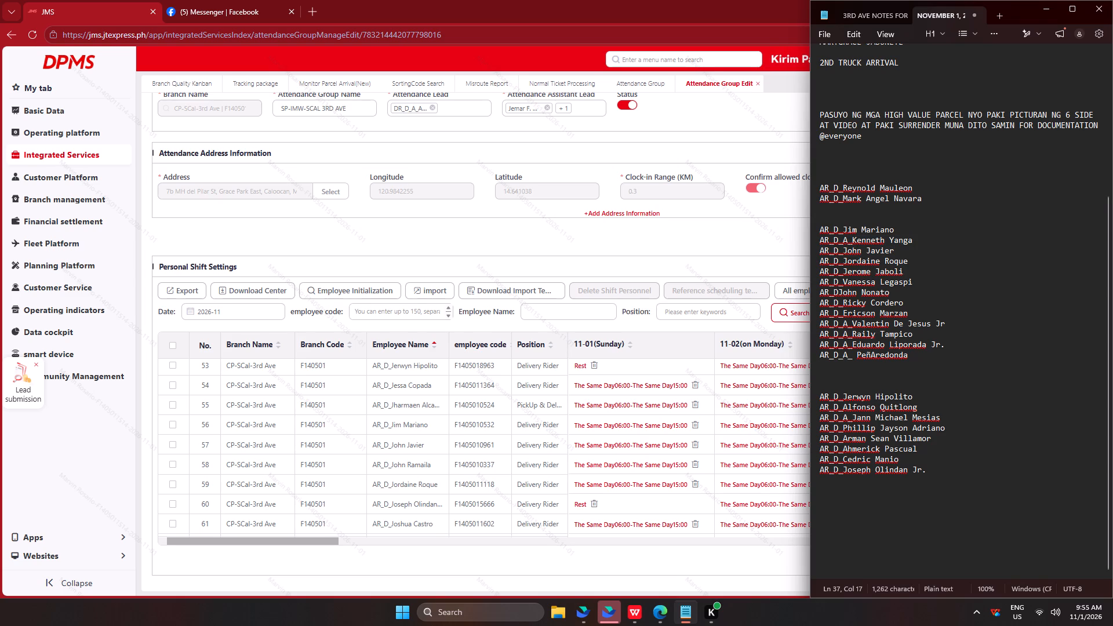
In the Notepad notes, move the seventh name of the middle rider list to the top of the lower list.
{"action": "left_click_drag", "start_coordinate": [914, 358], "coordinate": [814, 350]}
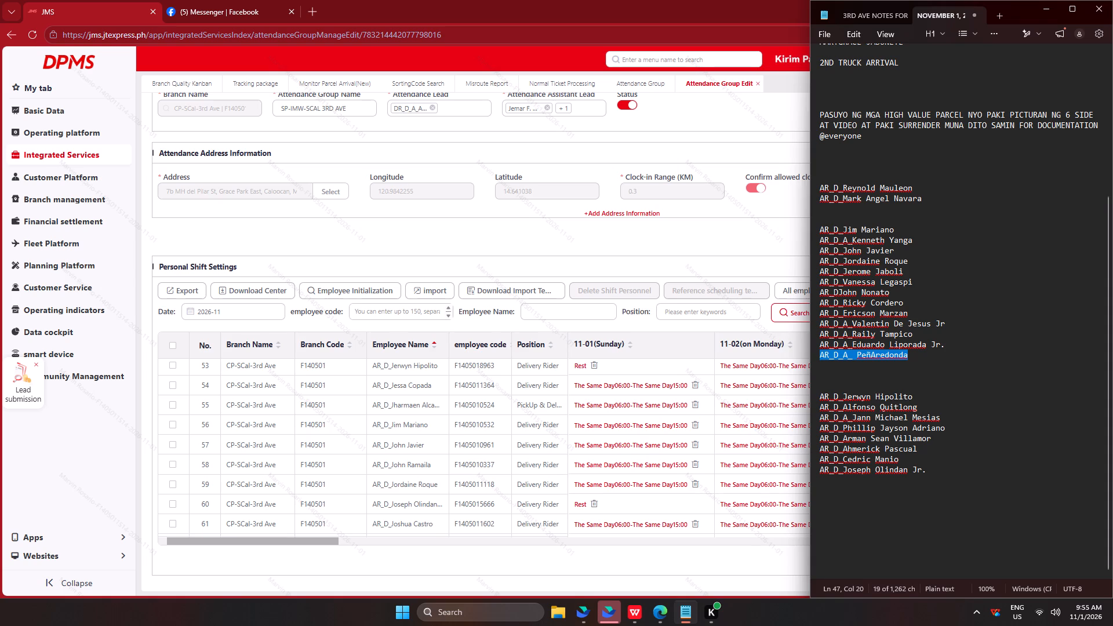
{"action": "left_click_drag", "start_coordinate": [903, 291], "coordinate": [778, 294]}
{"action": "key", "text": "ctrl+x"}
{"action": "left_click", "coordinate": [832, 384]}
{"action": "key", "text": "ctrl+v"}
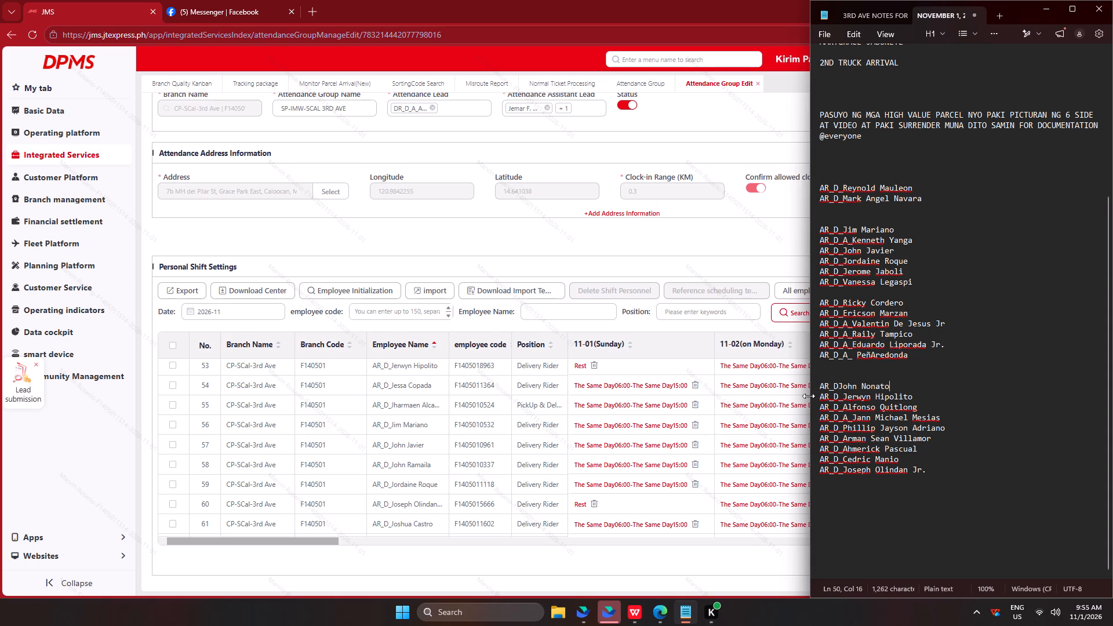
In the JMS shift table, replace the 11-01 (Sunday) shift of the moved rider, in row 81, with Rest.
{"action": "key", "text": "alt+Tab"}
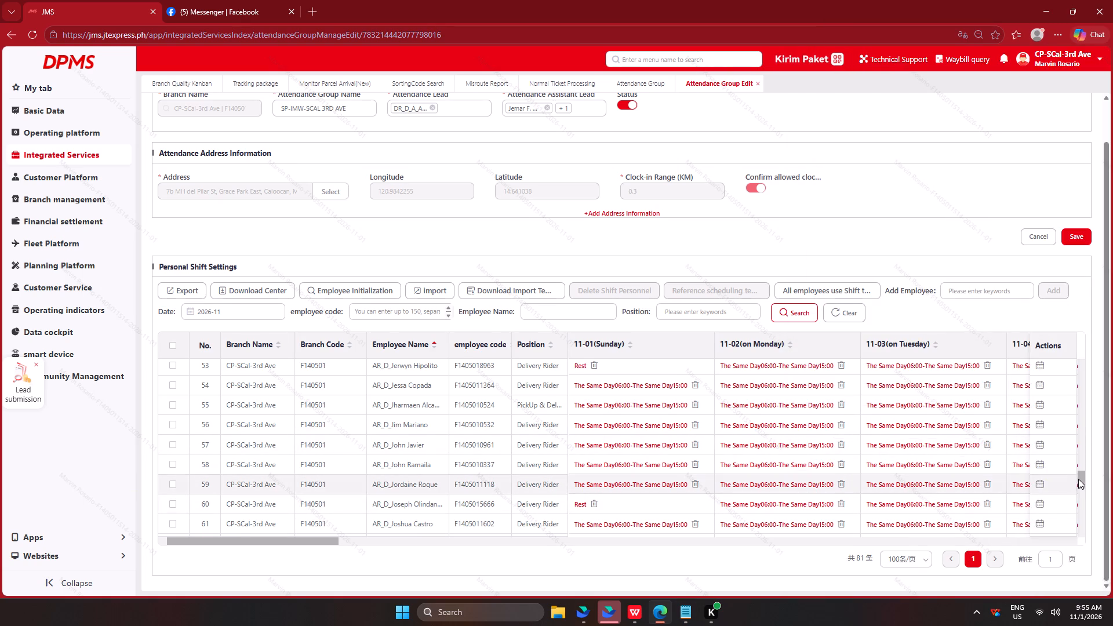
{"action": "left_click_drag", "start_coordinate": [1079, 479], "coordinate": [1079, 485]}
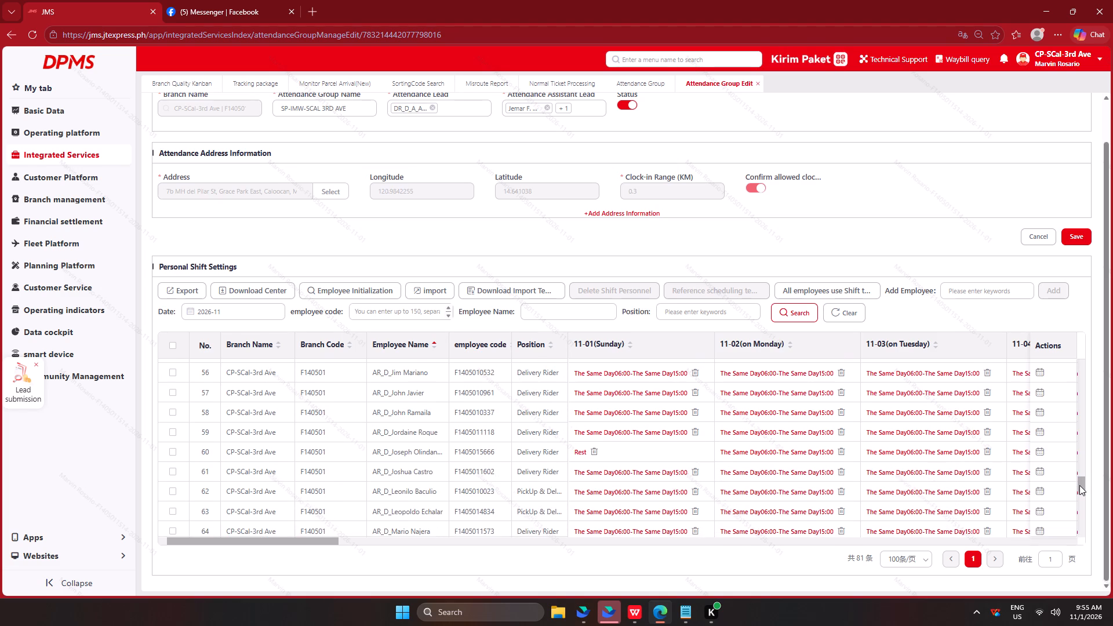
{"action": "left_click_drag", "start_coordinate": [1079, 485], "coordinate": [1082, 476]}
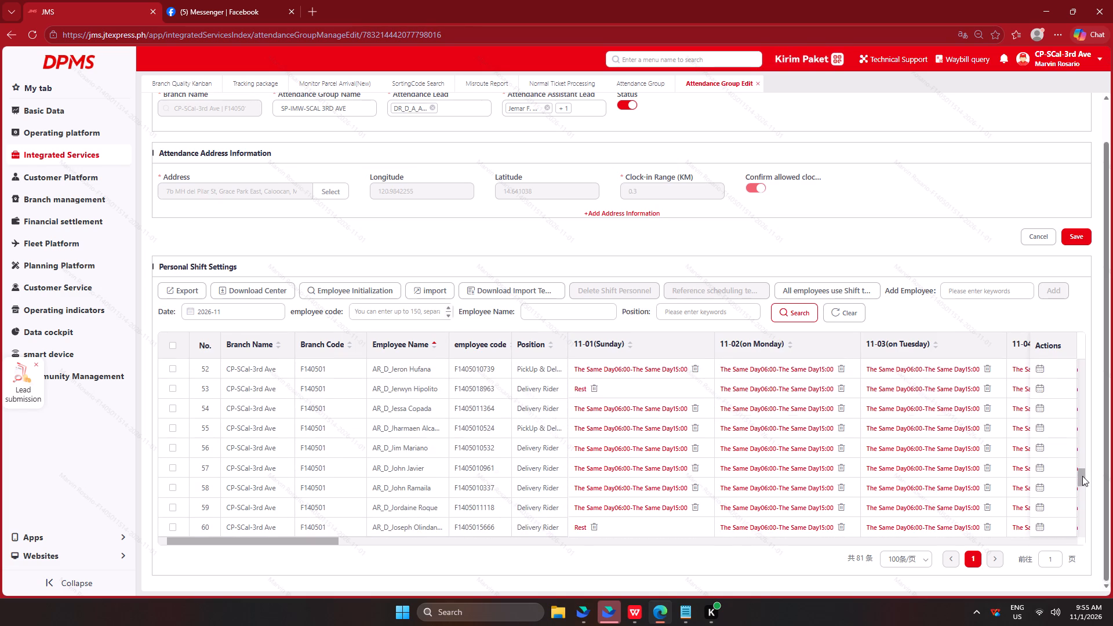
{"action": "left_click_drag", "start_coordinate": [1082, 476], "coordinate": [1082, 487]}
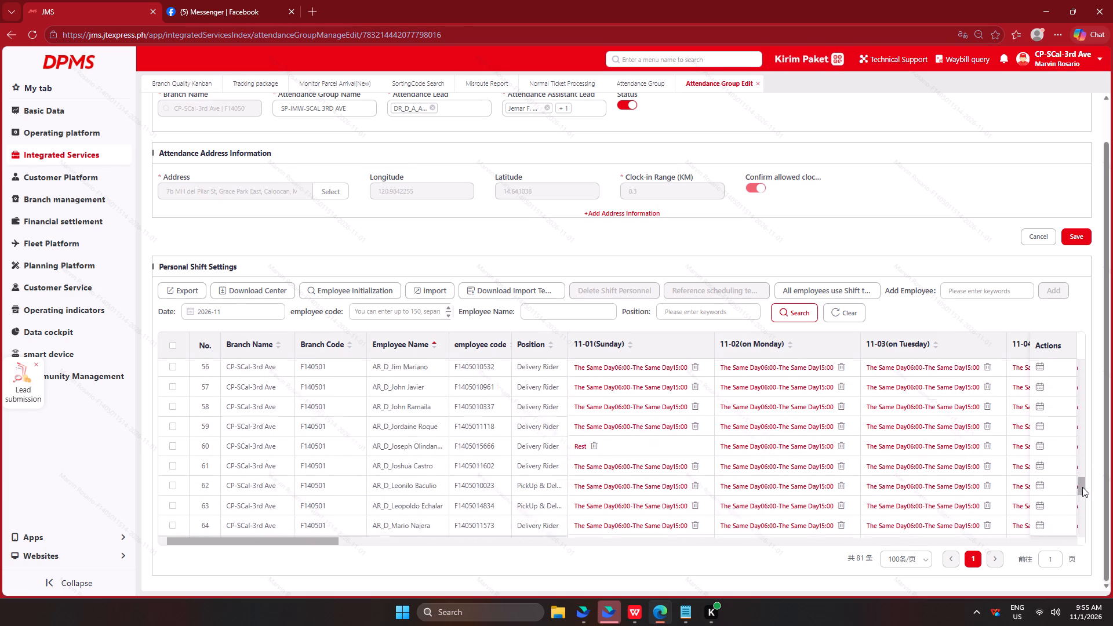
{"action": "left_click_drag", "start_coordinate": [1082, 487], "coordinate": [1074, 544]}
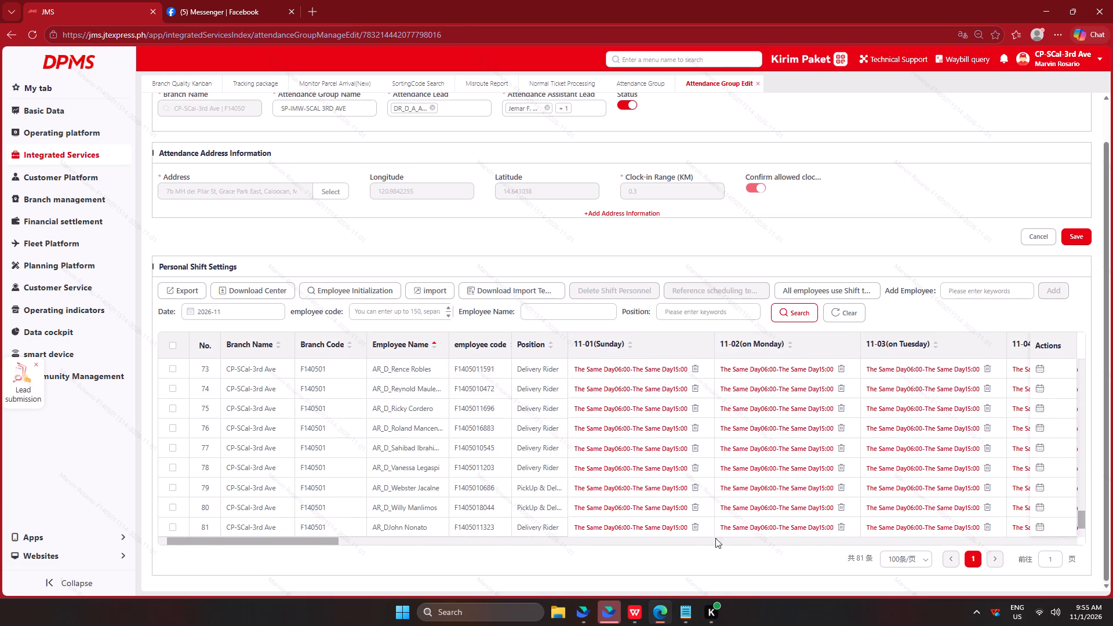
{"action": "left_click", "coordinate": [697, 526]}
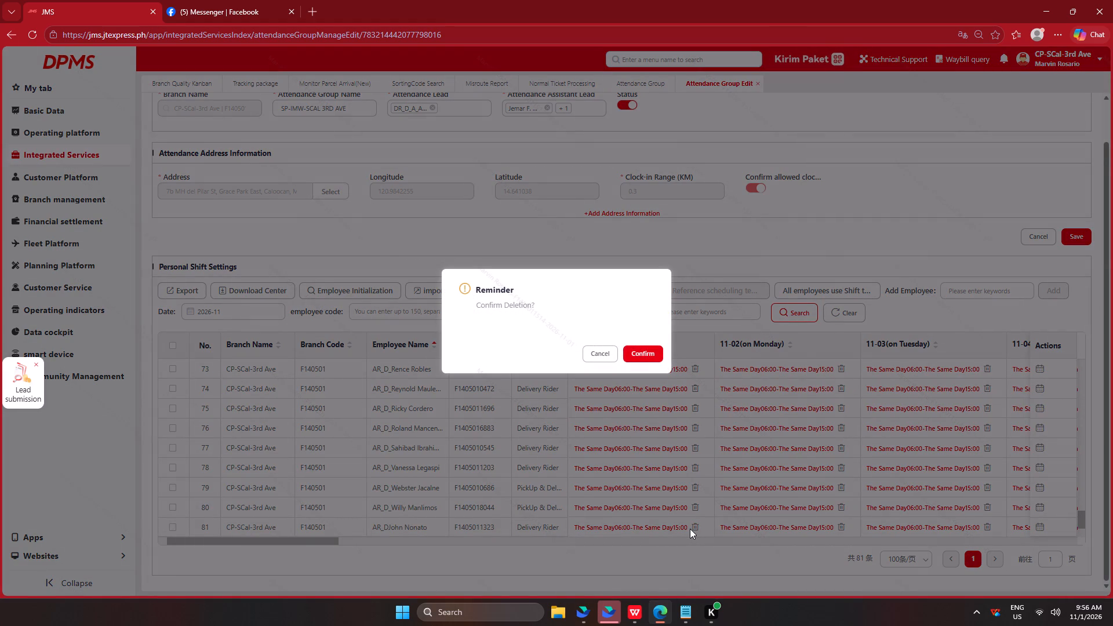
{"action": "left_click", "coordinate": [647, 358]}
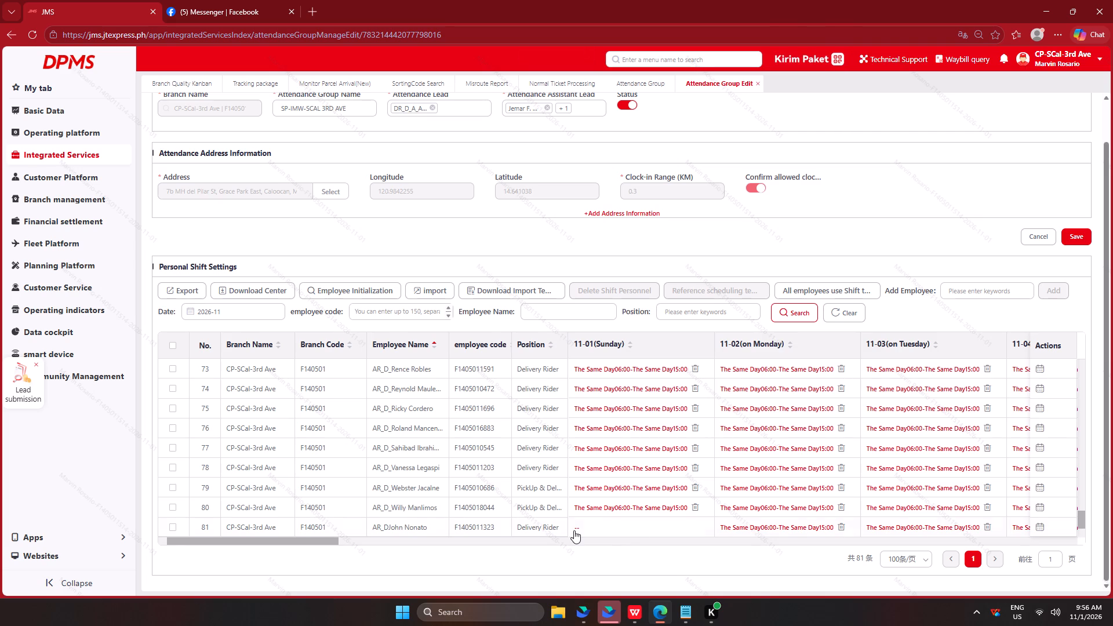
{"action": "left_click", "coordinate": [576, 529]}
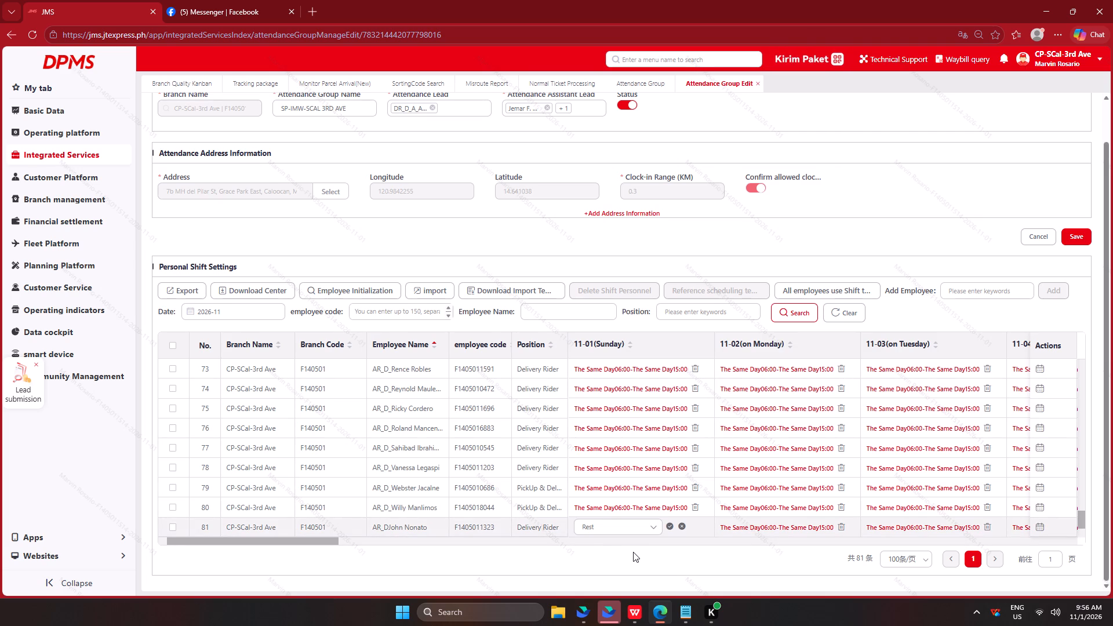
{"action": "left_click", "coordinate": [667, 527]}
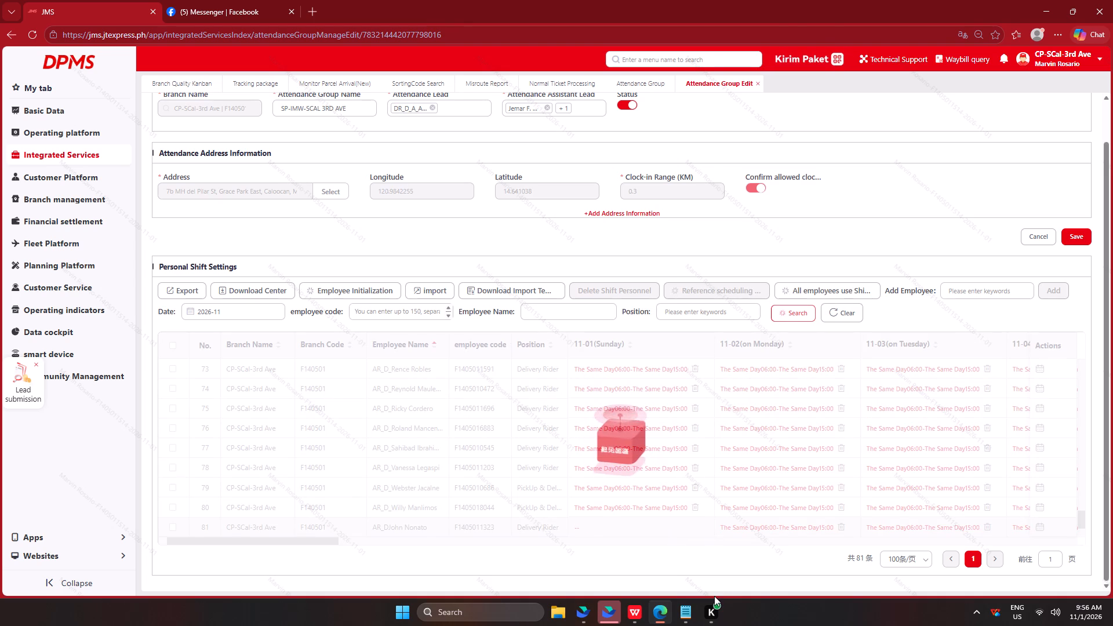
Back in the Notepad notes, add five blank lines between the middle and lower rider lists.
{"action": "left_click", "coordinate": [689, 611]}
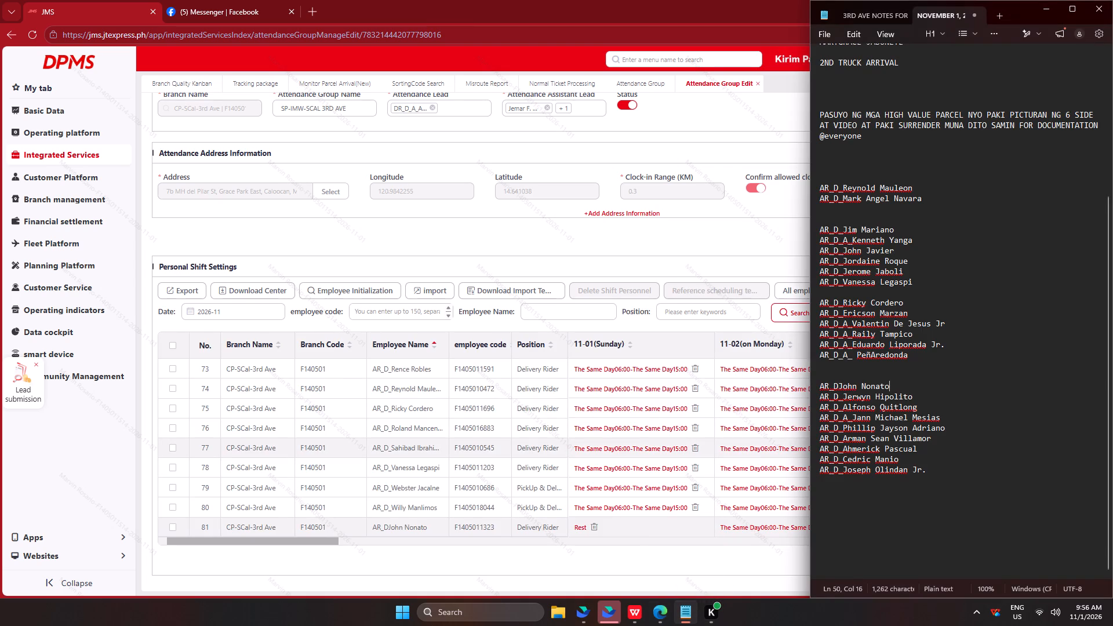
{"action": "left_click", "coordinate": [863, 377]}
{"action": "key", "text": "Return"}
{"action": "key", "text": "Return"}
{"action": "key", "text": "Return"}
{"action": "key", "text": "Return"}
{"action": "key", "text": "Return"}
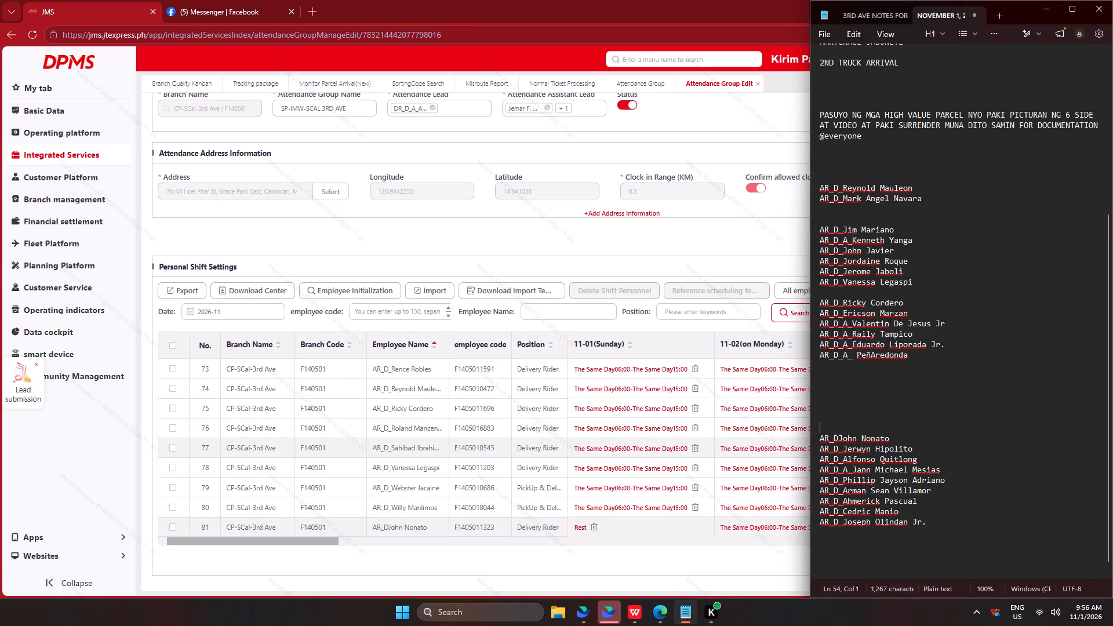
Remove the blank line within the middle rider list and reduce the gap below the top two-name group to one blank line.
{"action": "left_click", "coordinate": [863, 290]}
{"action": "key", "text": "BackSpace"}
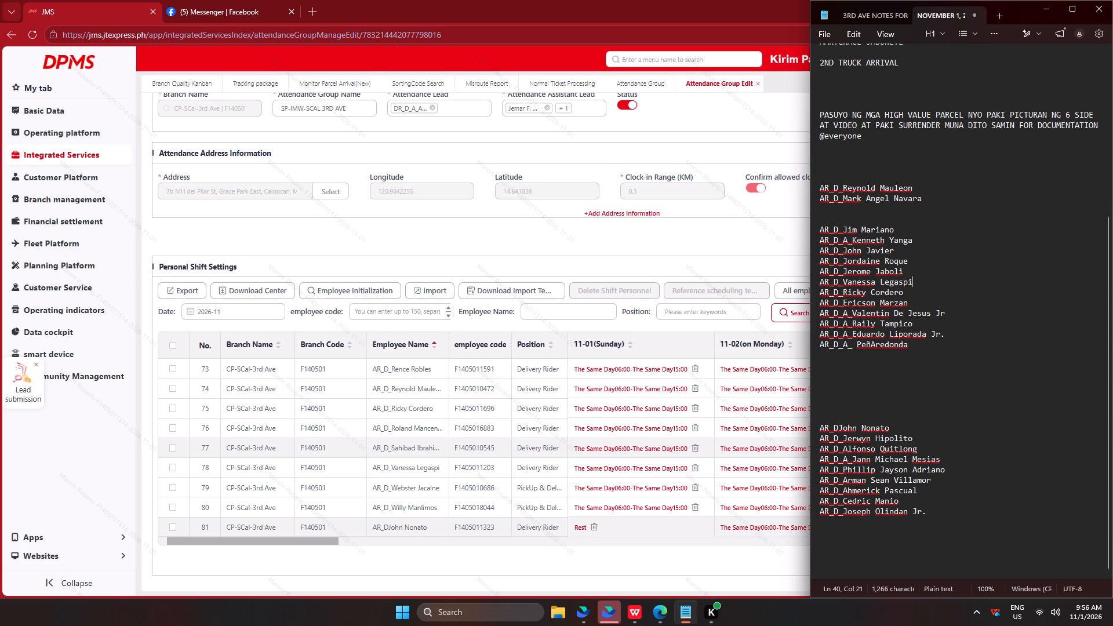
{"action": "left_click", "coordinate": [865, 214]}
{"action": "key", "text": "BackSpace"}
{"action": "key", "text": "BackSpace"}
{"action": "key", "text": "Return"}
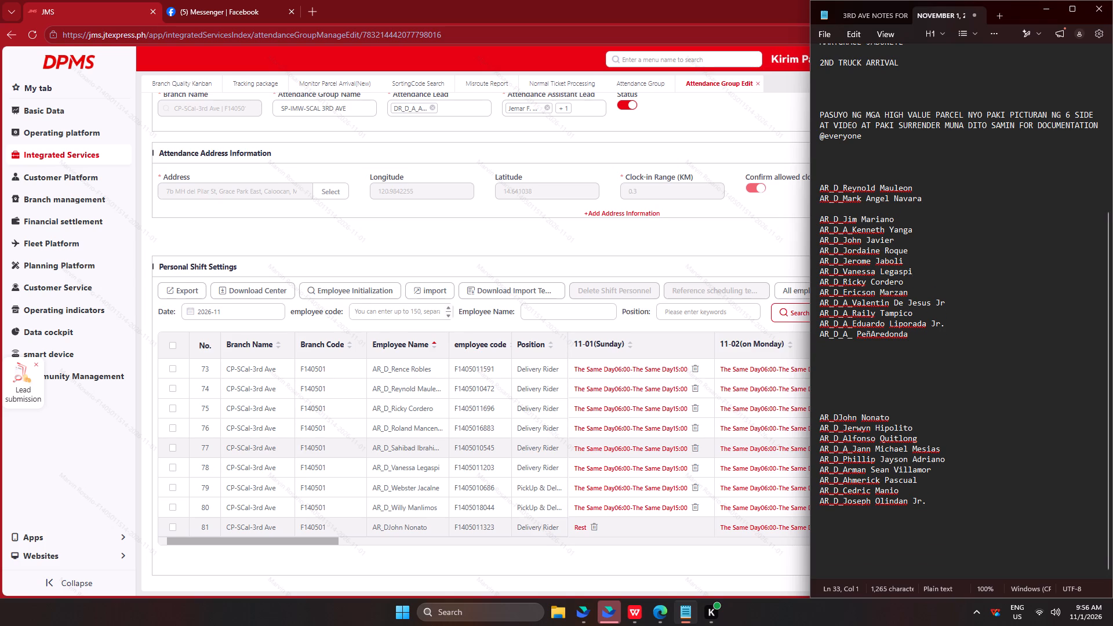
Select the name text of the tenth rider in the middle list.
{"action": "left_click_drag", "start_coordinate": [921, 317], "coordinate": [844, 315]}
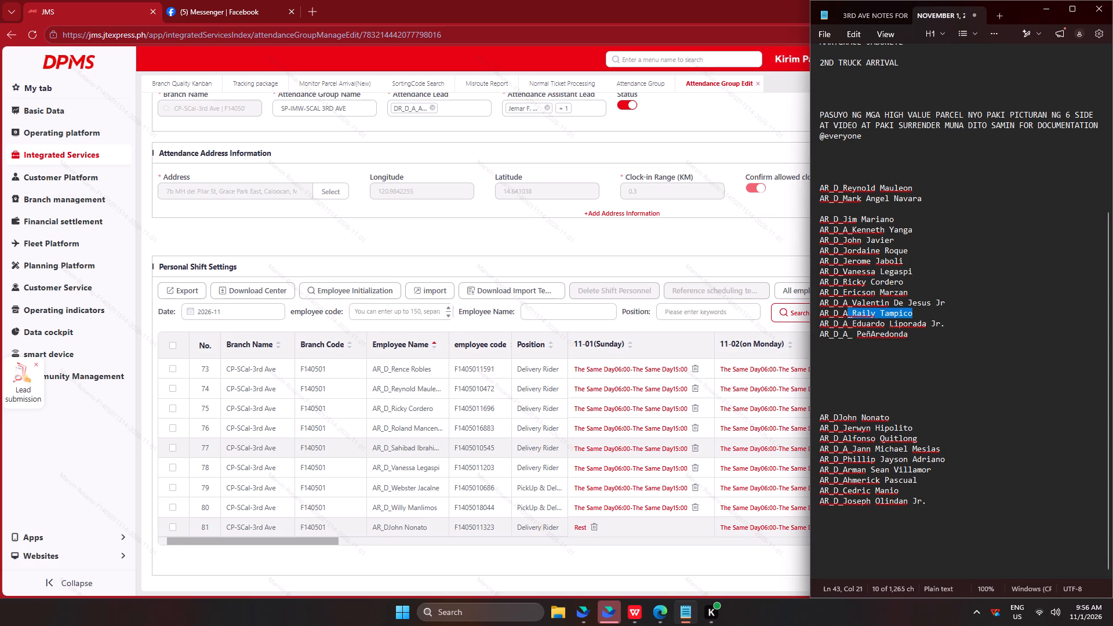
Move the tenth rider's full line from the middle list into the gap above the lower list, two blank lines below the middle list.
{"action": "left_click_drag", "start_coordinate": [844, 315], "coordinate": [810, 318]}
{"action": "key", "text": "ctrl+x"}
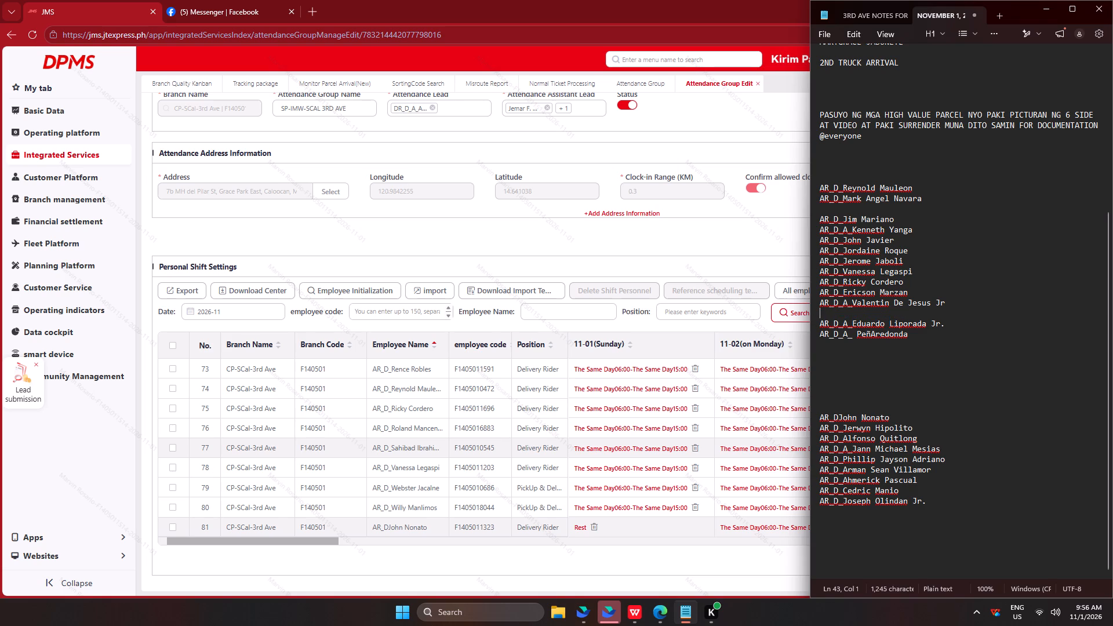
{"action": "left_click", "coordinate": [824, 363]}
{"action": "key", "text": "ctrl+v"}
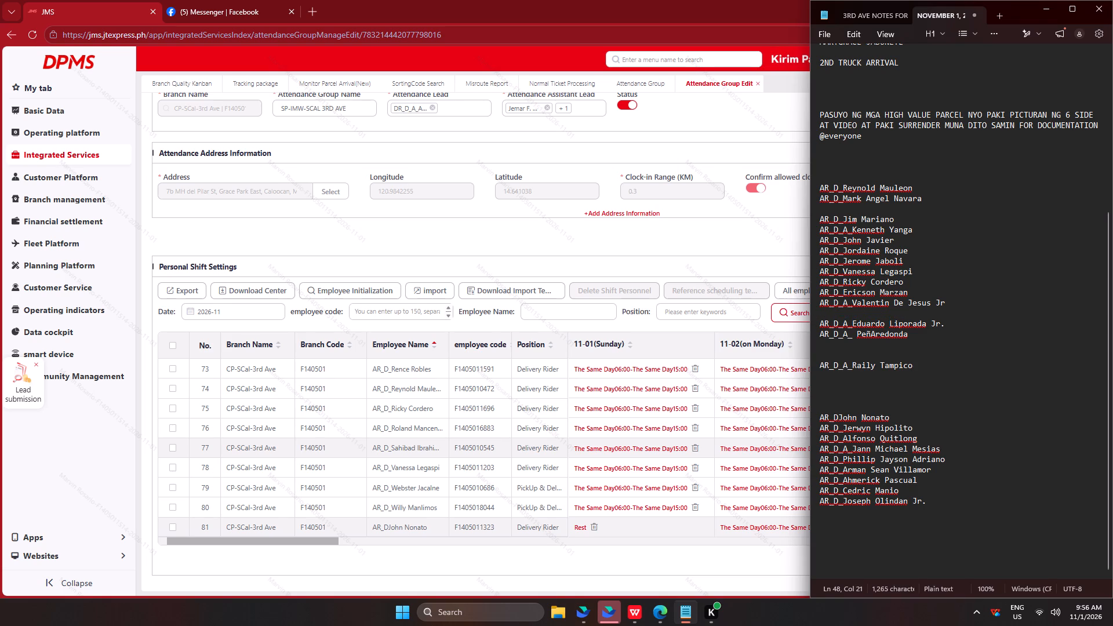
Cut the second-to-last rider's line from the middle list, paste it directly below the separated rider entry, and undo the paste.
{"action": "left_click_drag", "start_coordinate": [966, 323], "coordinate": [780, 326]}
{"action": "key", "text": "ctrl+x"}
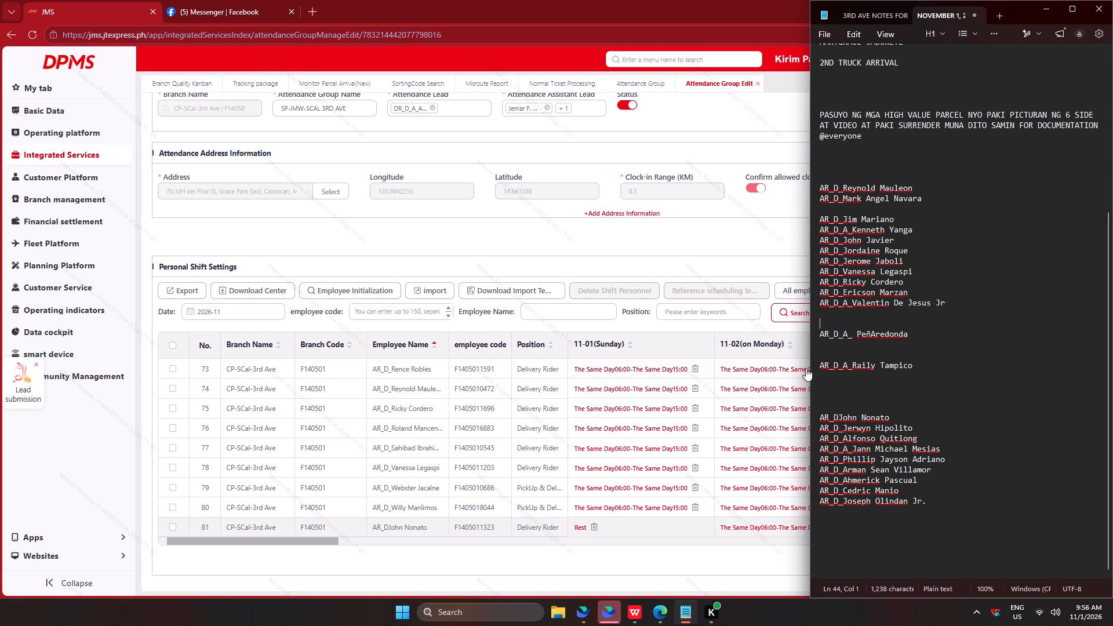
{"action": "left_click", "coordinate": [830, 374]}
{"action": "key", "text": "ctrl+v"}
{"action": "key", "text": "ctrl+z"}
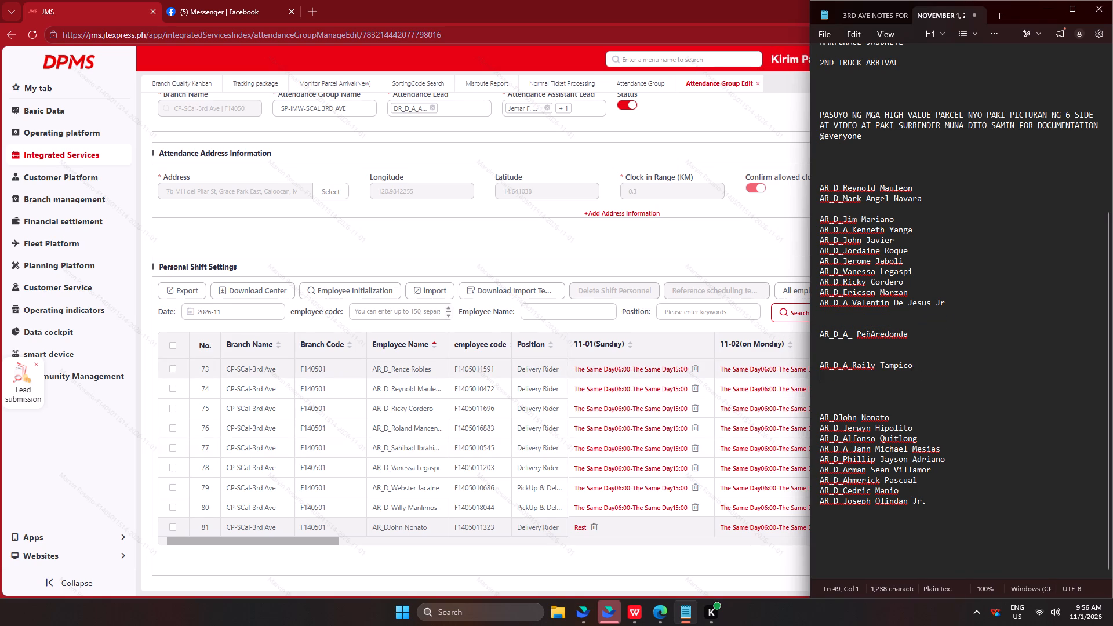
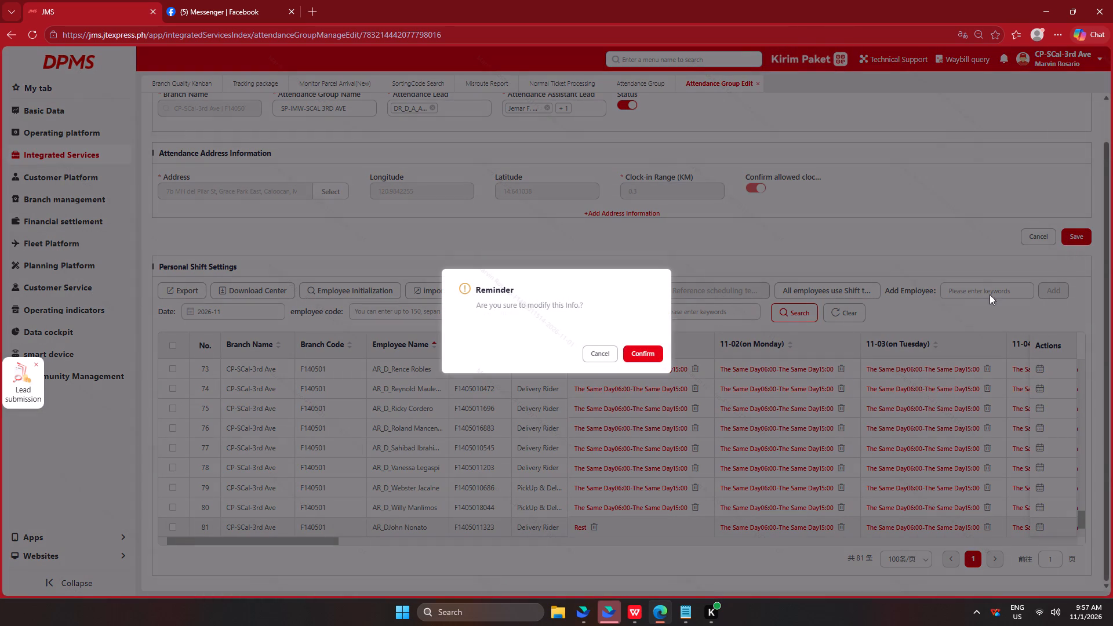
Confirm saving the modified attendance group information.
{"action": "left_click", "coordinate": [651, 355]}
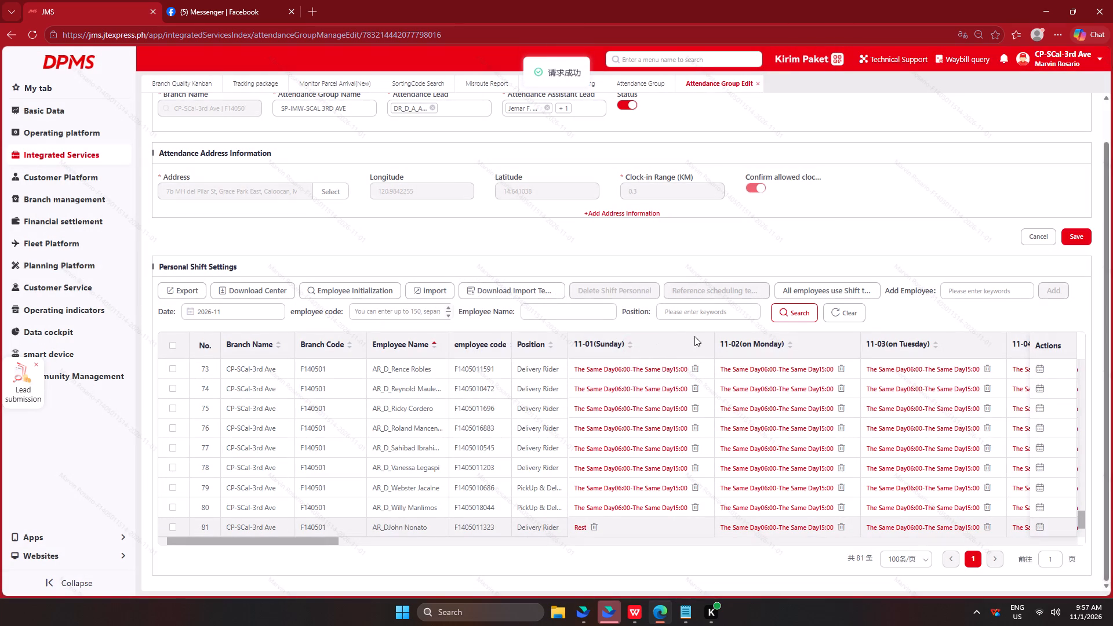
In the Notepad notes, remove the blank lines between and within the upper and middle rider groups so they form one continuous list.
{"action": "left_click", "coordinate": [681, 613]}
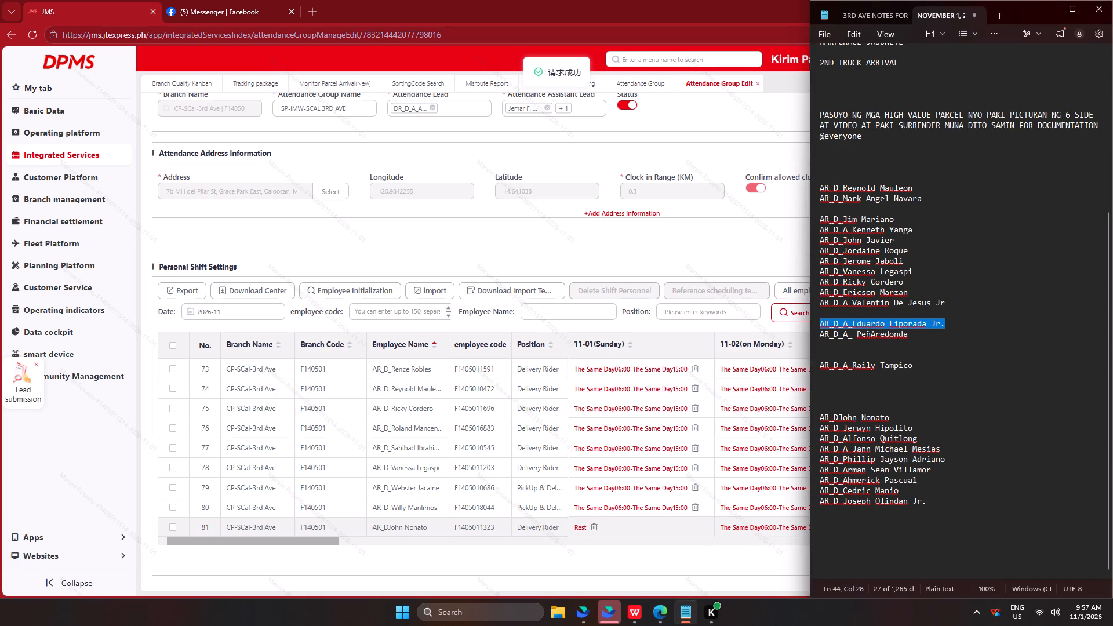
{"action": "left_click", "coordinate": [860, 311]}
{"action": "key", "text": "BackSpace"}
{"action": "left_click", "coordinate": [857, 342]}
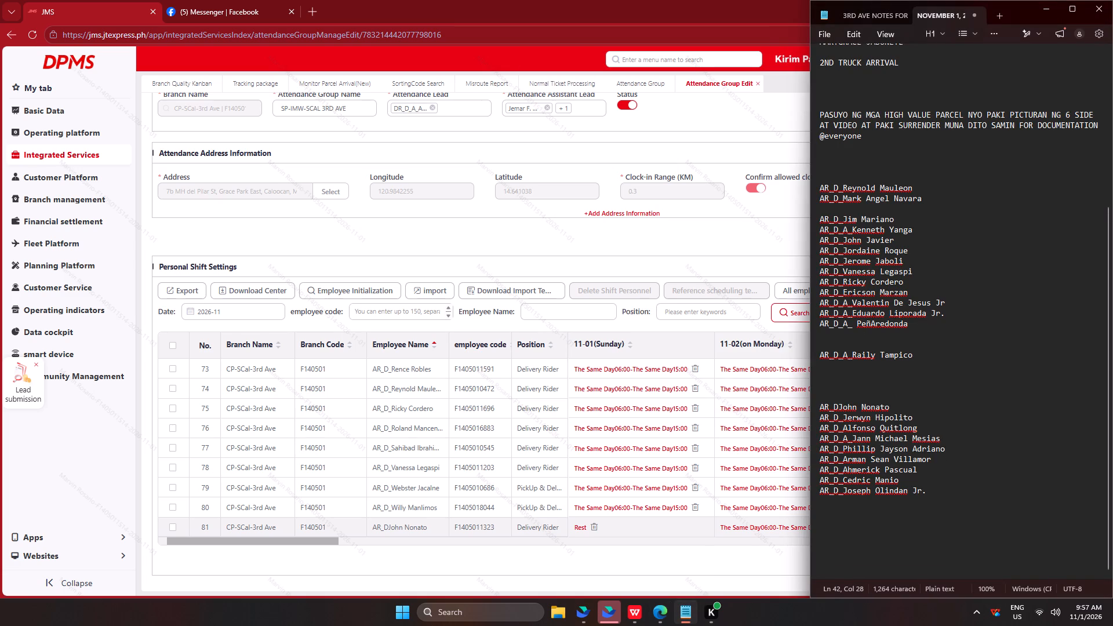
{"action": "key", "text": "BackSpace"}
{"action": "key", "text": "BackSpace"}
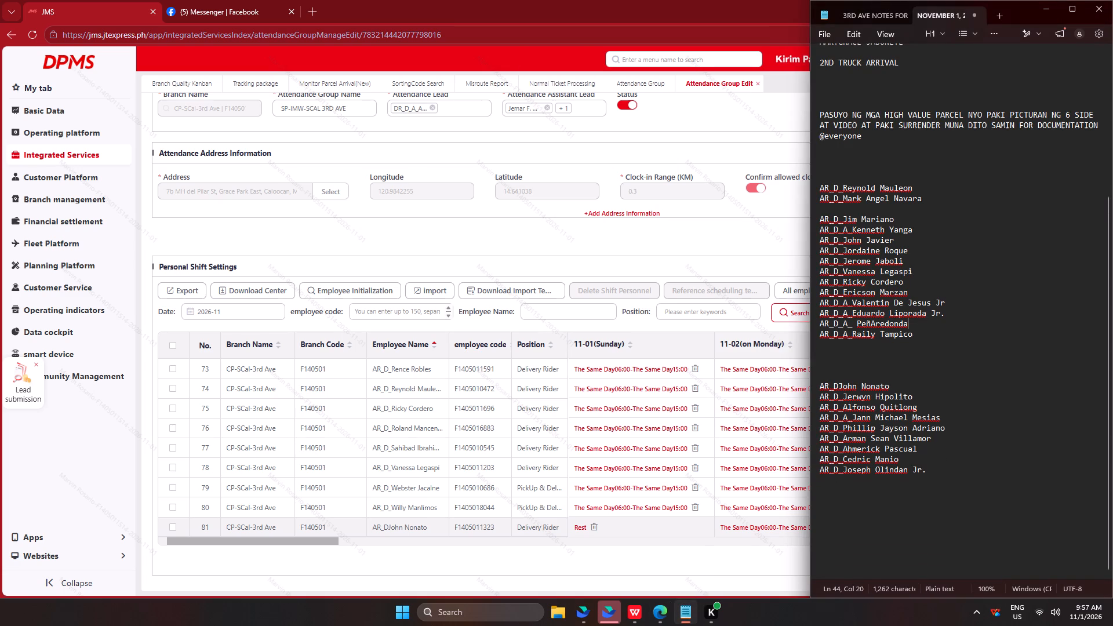
{"action": "left_click", "coordinate": [855, 206]}
{"action": "key", "text": "BackSpace"}
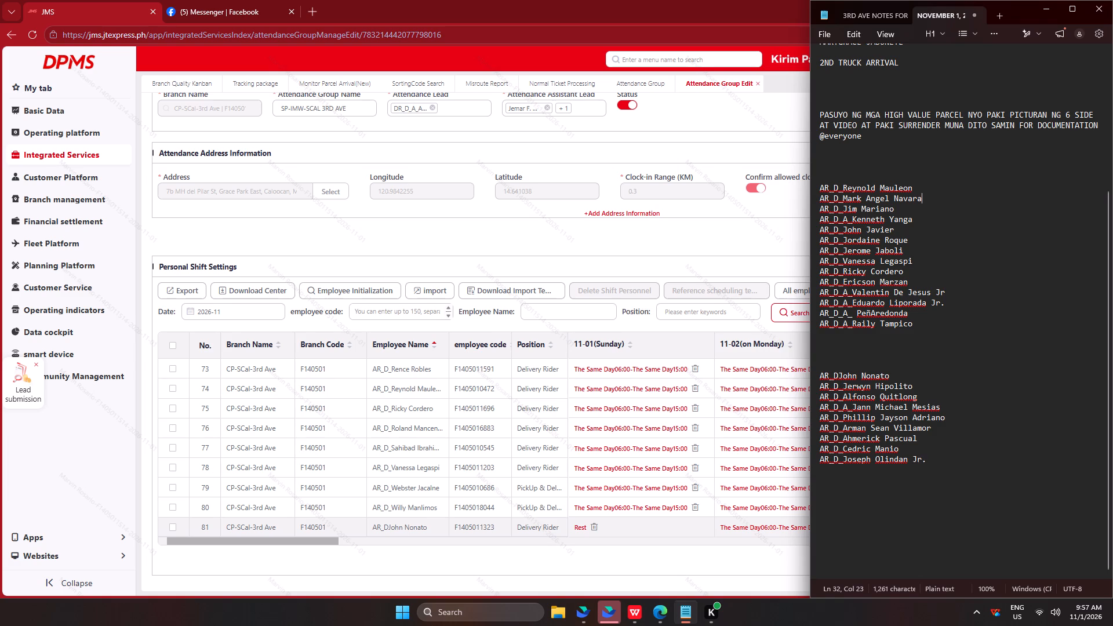
Add three more blank lines between the combined rider list and the lower rider list, and return to the JMS shift table.
{"action": "left_click", "coordinate": [841, 358]}
{"action": "key", "text": "Return"}
{"action": "key", "text": "Return"}
{"action": "key", "text": "Return"}
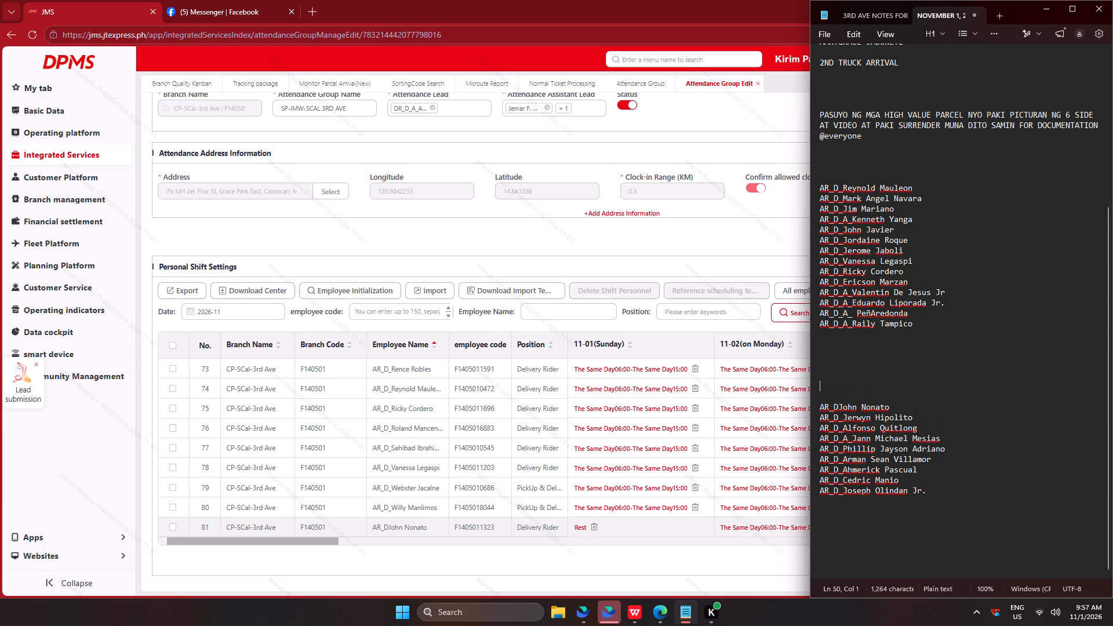
{"action": "key", "text": "alt+Tab"}
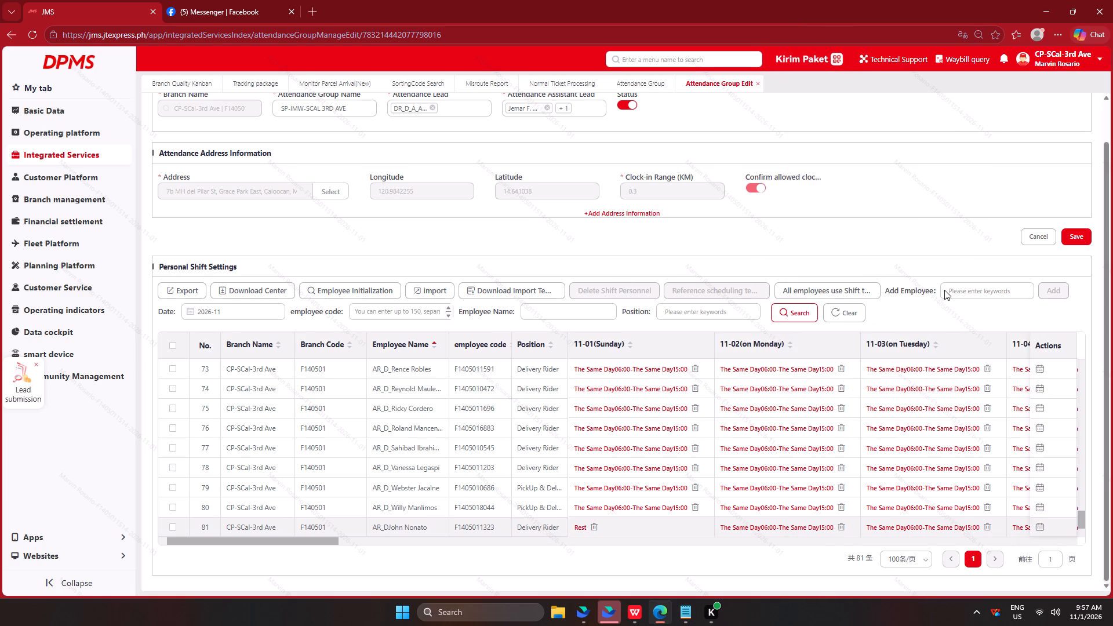
Save the attendance group's shift changes in JMS and close the Attendance Group Edit and Attendance Group pages.
{"action": "left_click", "coordinate": [1085, 236]}
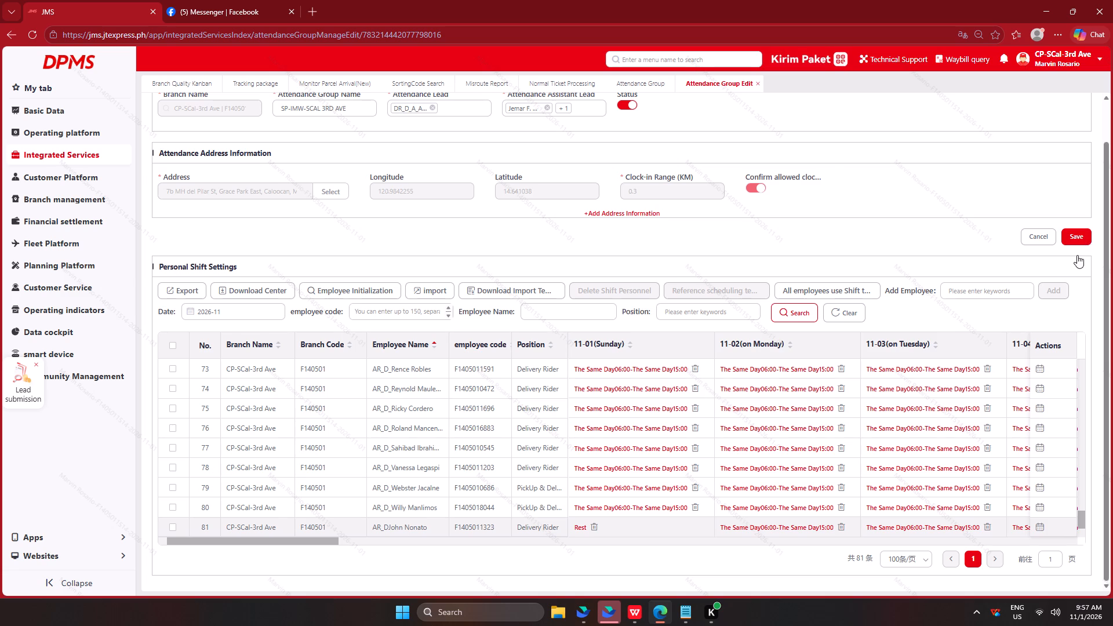
{"action": "left_click", "coordinate": [642, 355]}
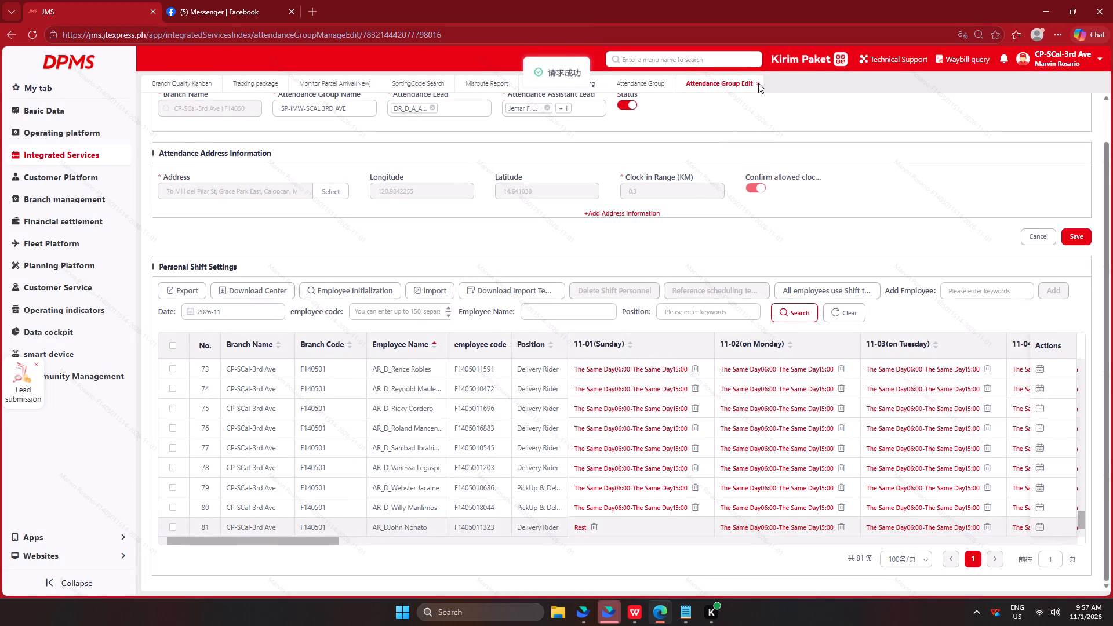
{"action": "left_click", "coordinate": [758, 82]}
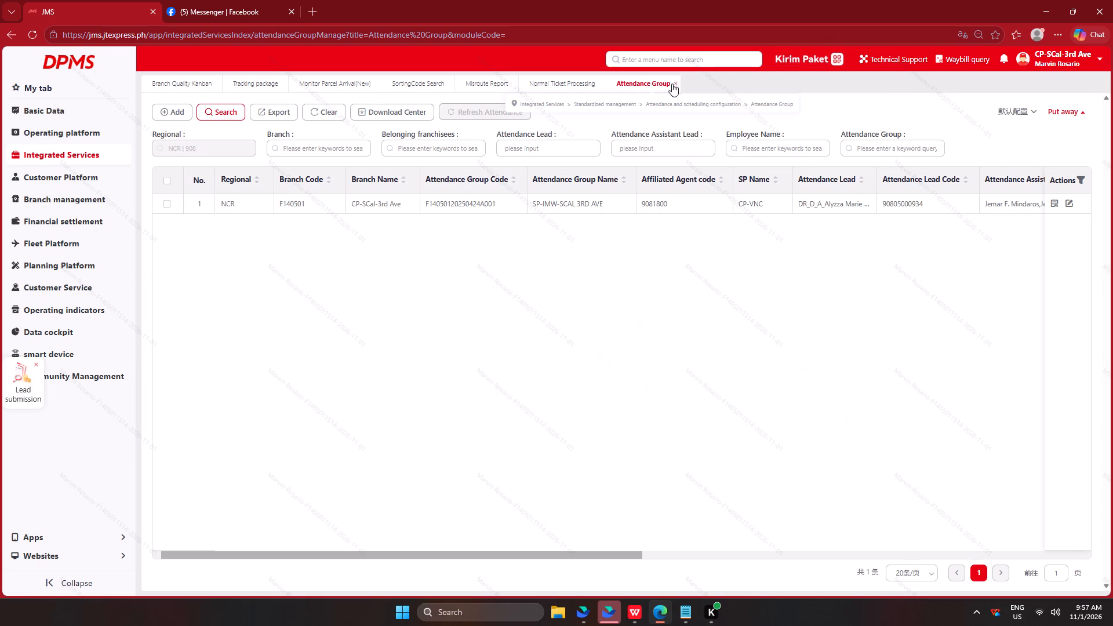
{"action": "left_click", "coordinate": [675, 85]}
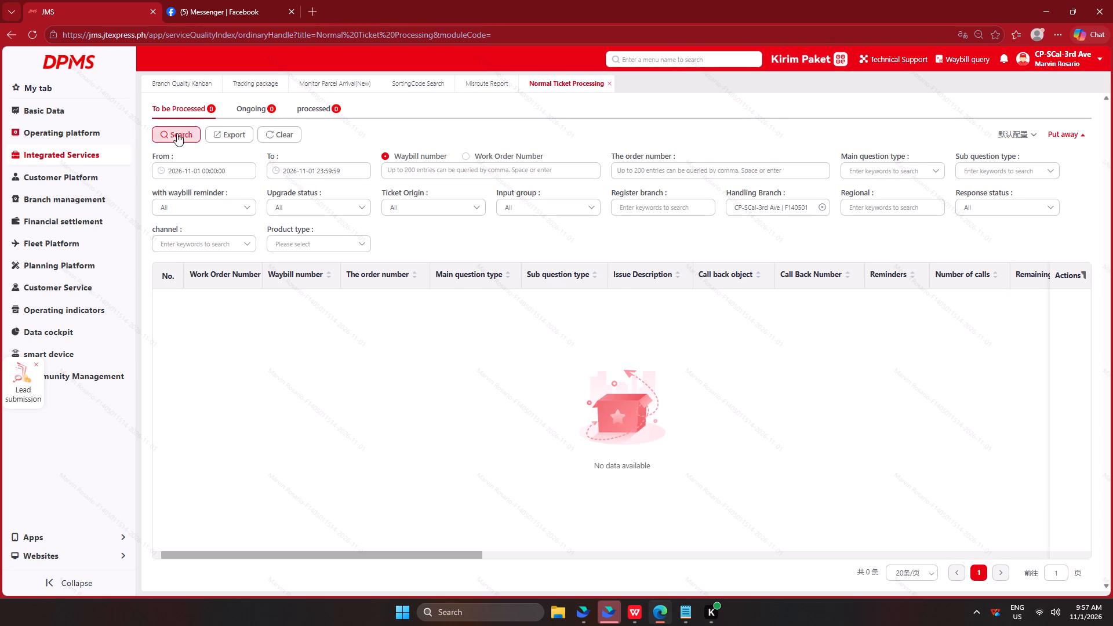
Refresh the to-be-processed search in Normal Ticket Processing, and close that page.
{"action": "left_click", "coordinate": [177, 133]}
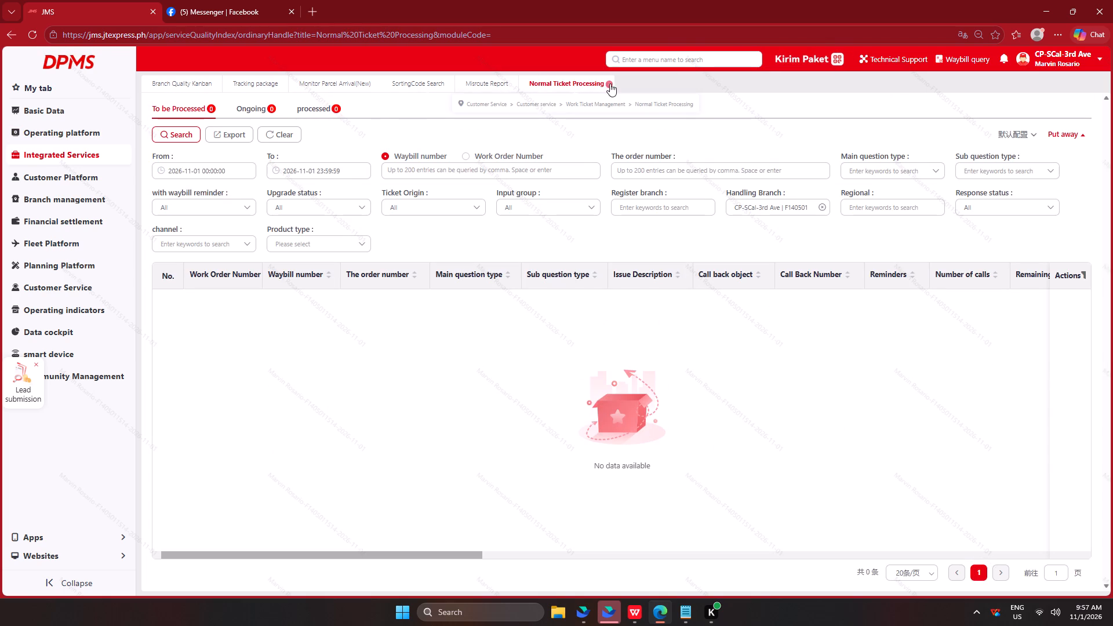
{"action": "left_click", "coordinate": [610, 83]}
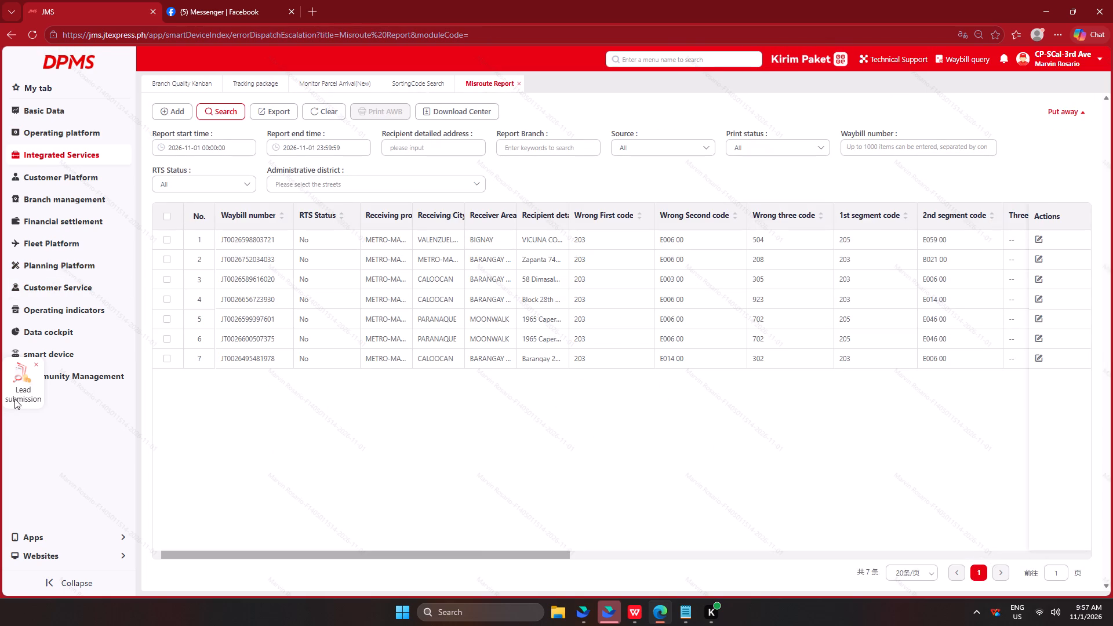
Move the Lead submission widget out of the way and open Work Ticket Management under Customer Service.
{"action": "left_click_drag", "start_coordinate": [14, 399], "coordinate": [2, 460]}
{"action": "left_click", "coordinate": [67, 295]}
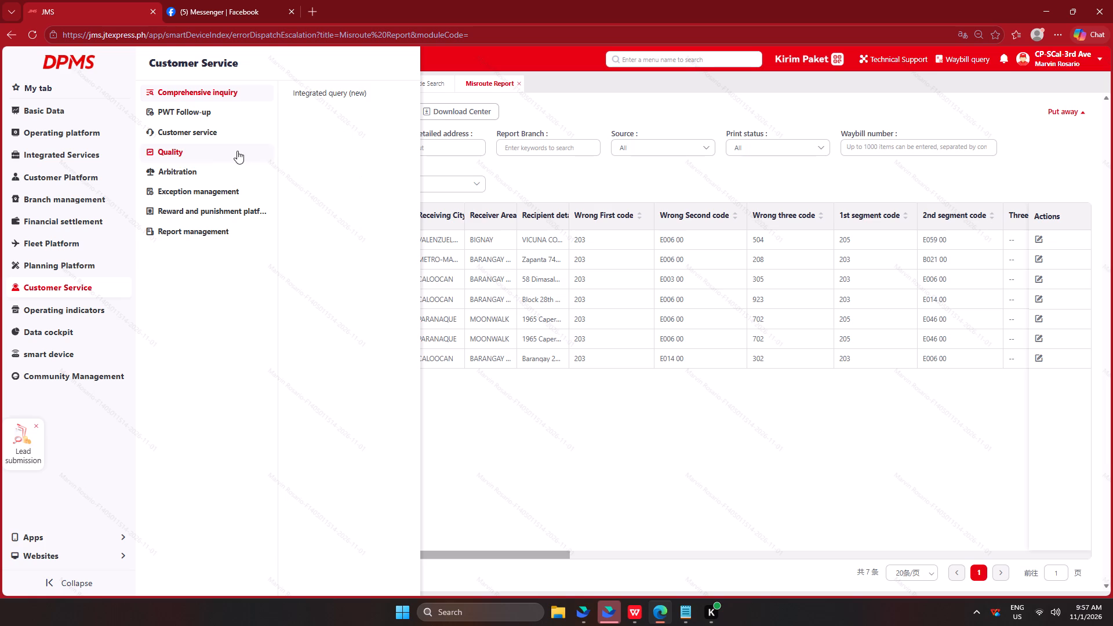
{"action": "left_click", "coordinate": [210, 133]}
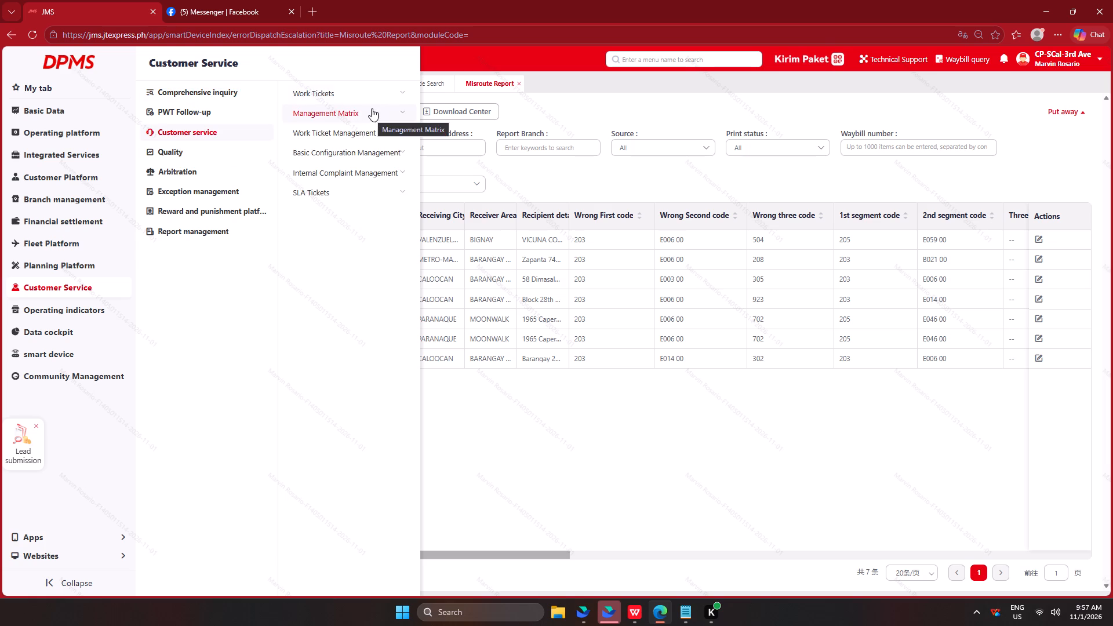
{"action": "left_click", "coordinate": [362, 96]}
{"action": "left_click", "coordinate": [348, 132]}
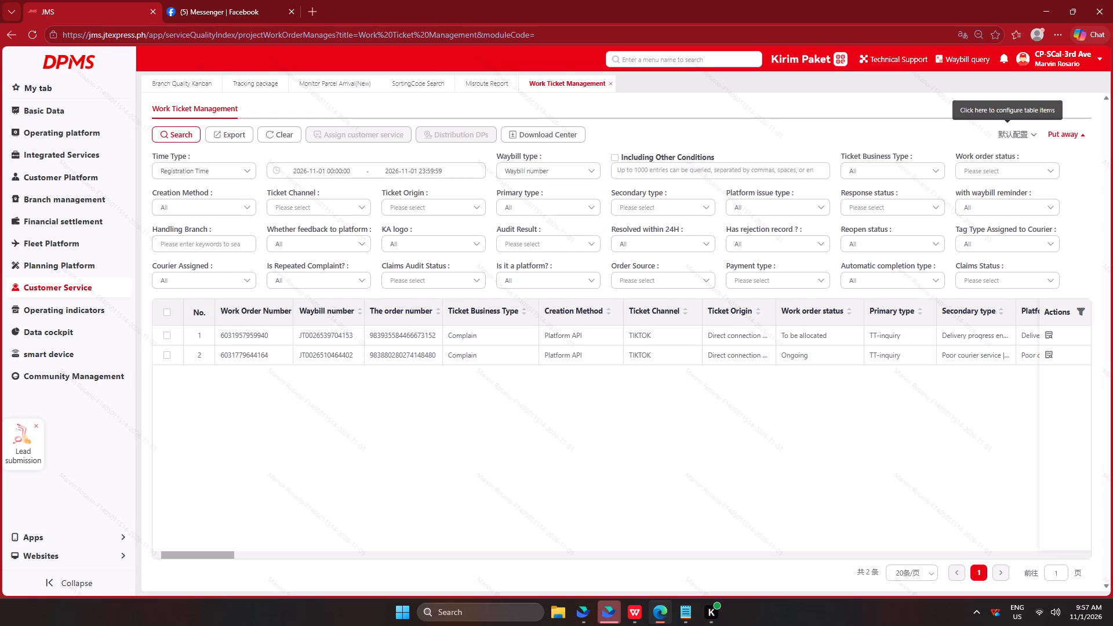
{"action": "left_click", "coordinate": [323, 172]}
{"action": "left_click", "coordinate": [428, 267]}
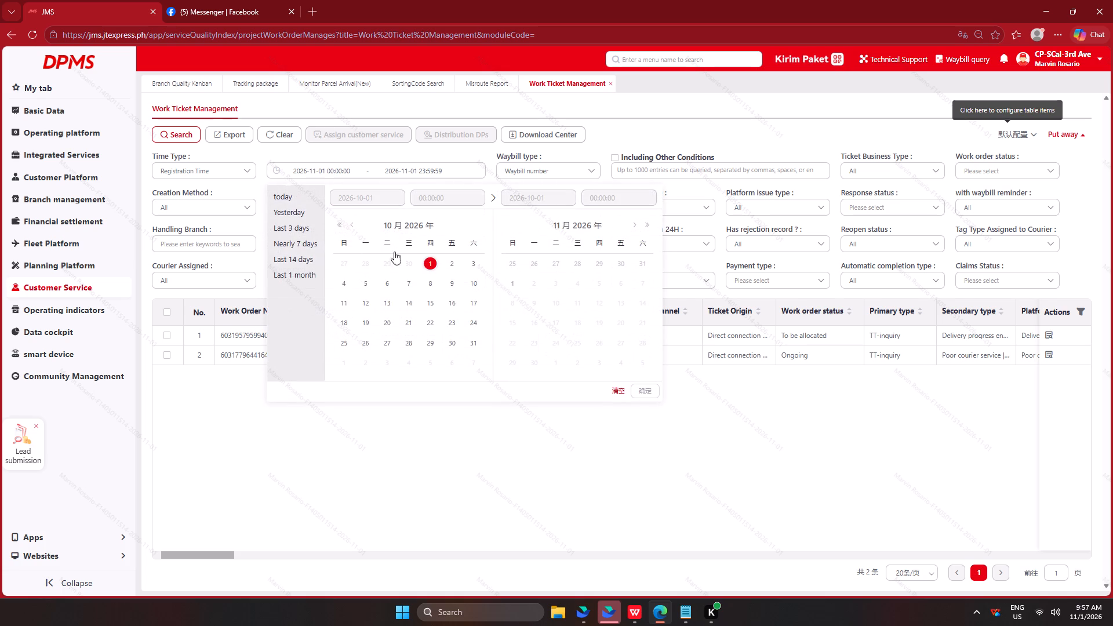
{"action": "left_click", "coordinate": [181, 136]}
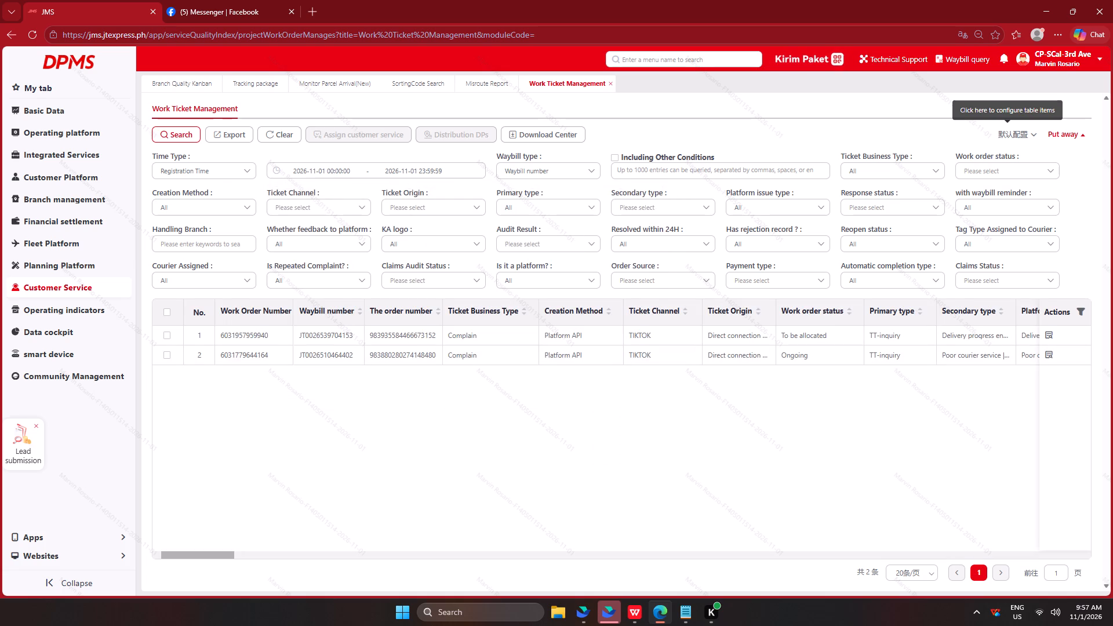
{"action": "left_click", "coordinate": [184, 134]}
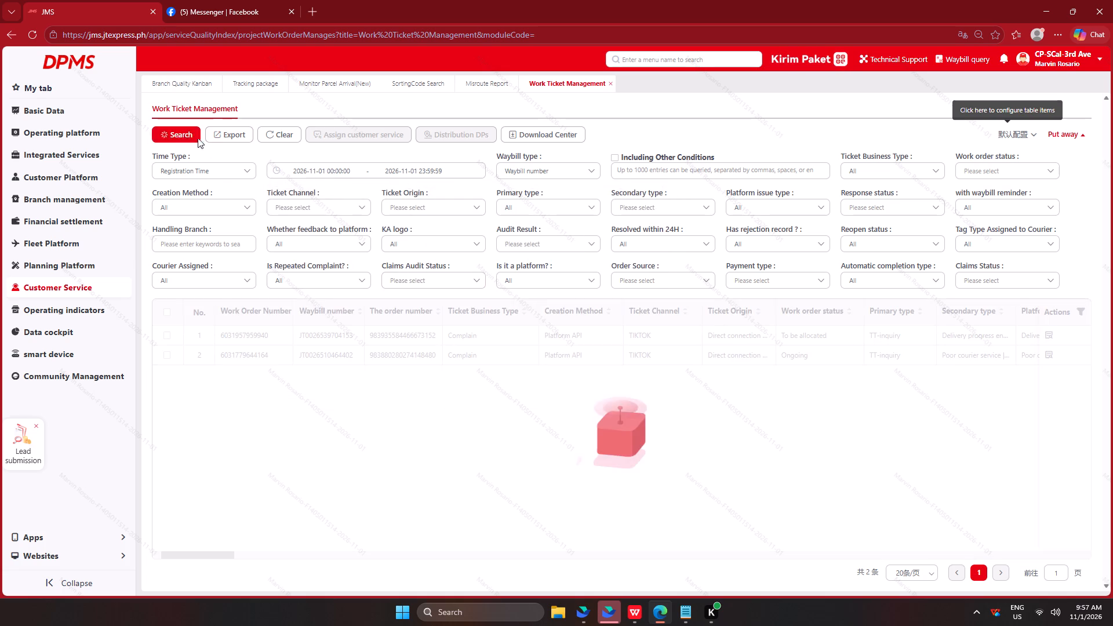
{"action": "left_click", "coordinate": [349, 172]}
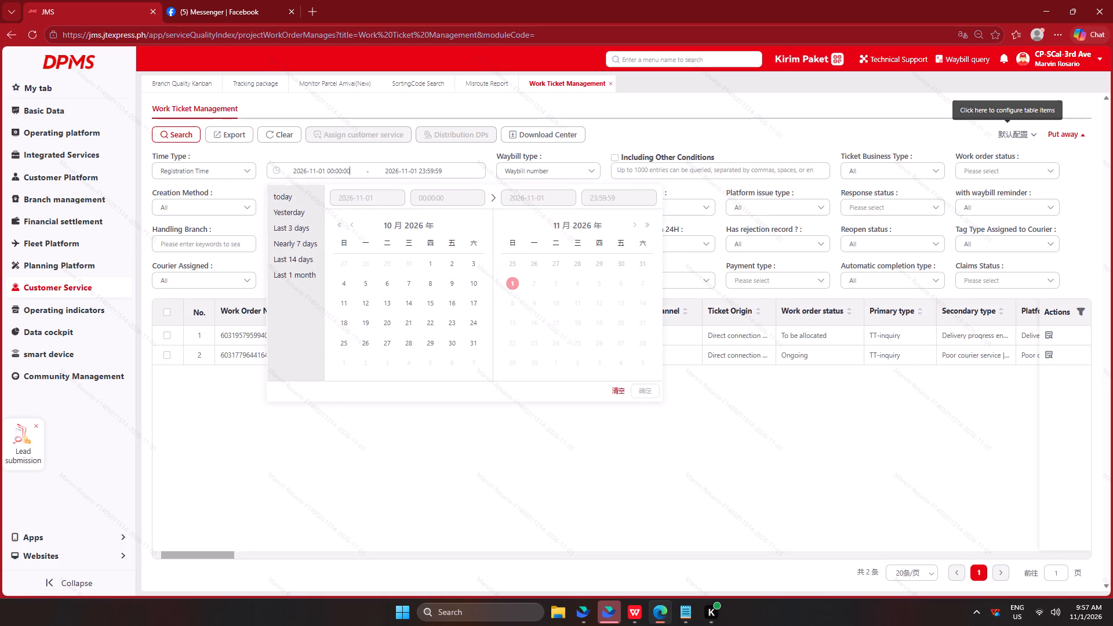
{"action": "left_click", "coordinate": [435, 265]}
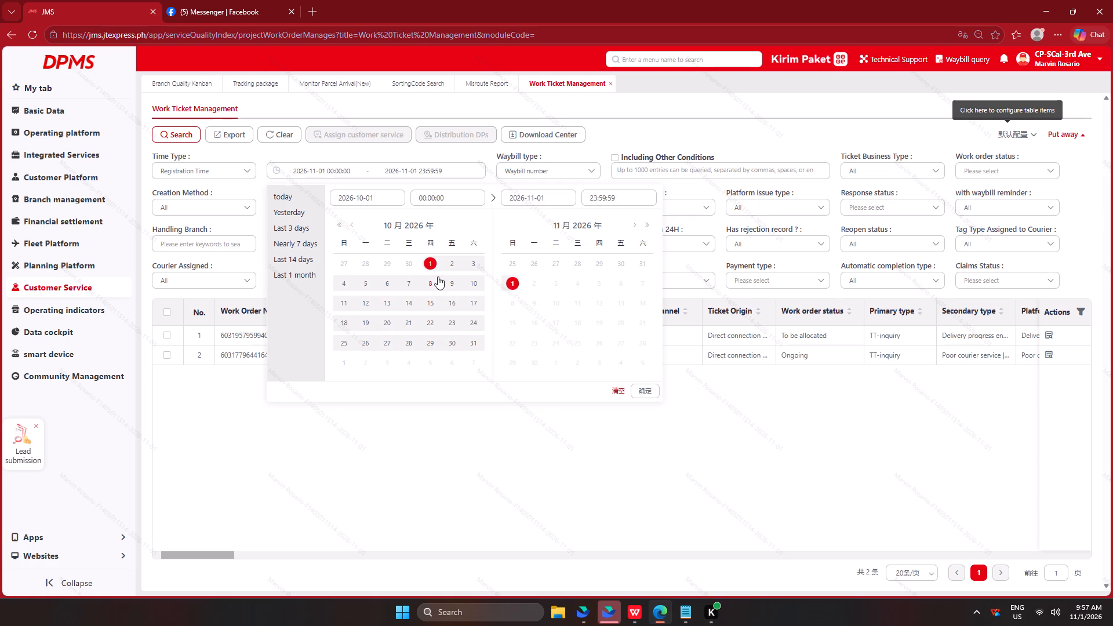
{"action": "left_click", "coordinate": [651, 392]}
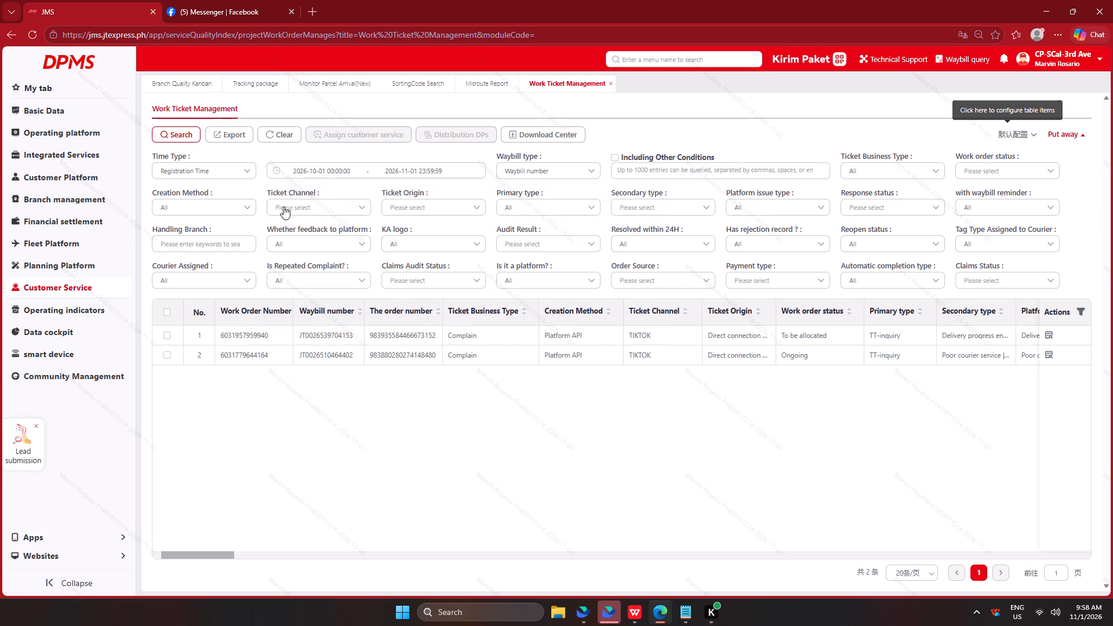
{"action": "left_click", "coordinate": [189, 138]}
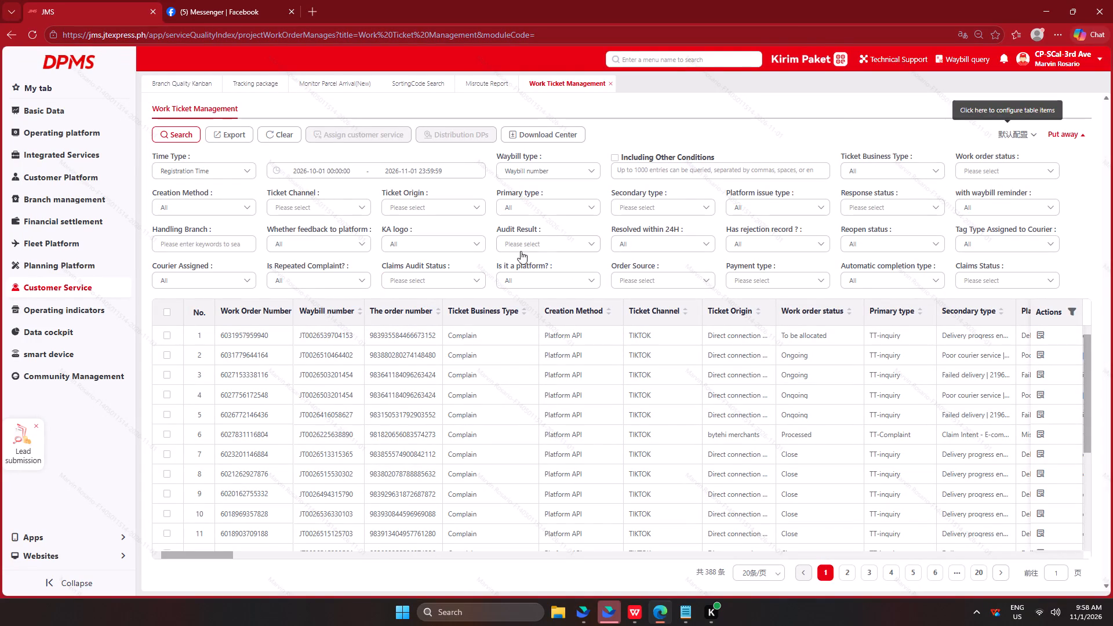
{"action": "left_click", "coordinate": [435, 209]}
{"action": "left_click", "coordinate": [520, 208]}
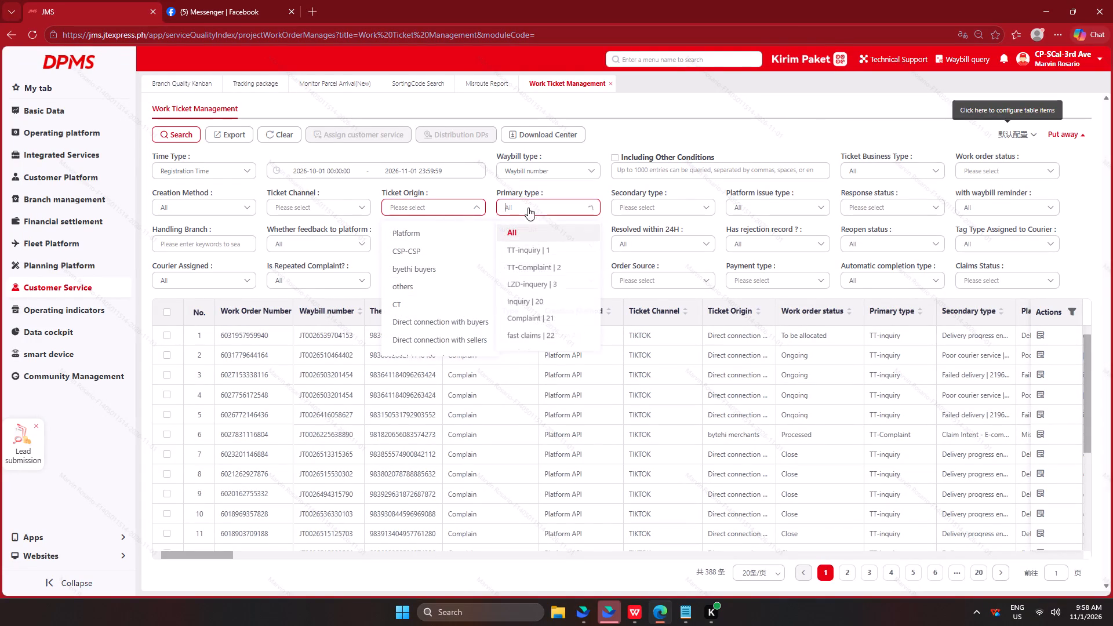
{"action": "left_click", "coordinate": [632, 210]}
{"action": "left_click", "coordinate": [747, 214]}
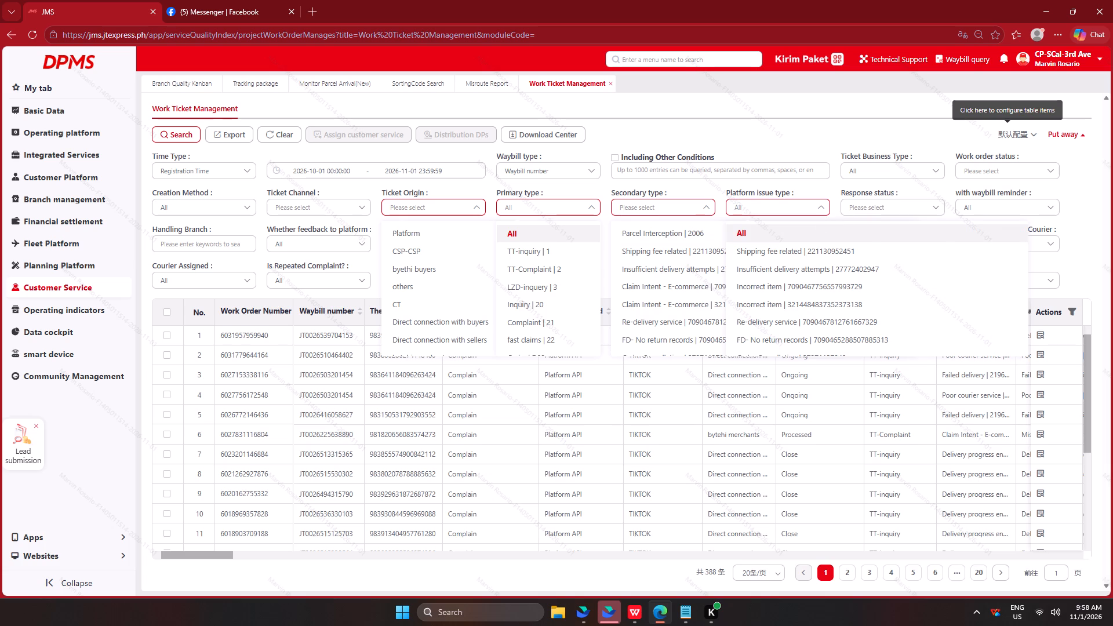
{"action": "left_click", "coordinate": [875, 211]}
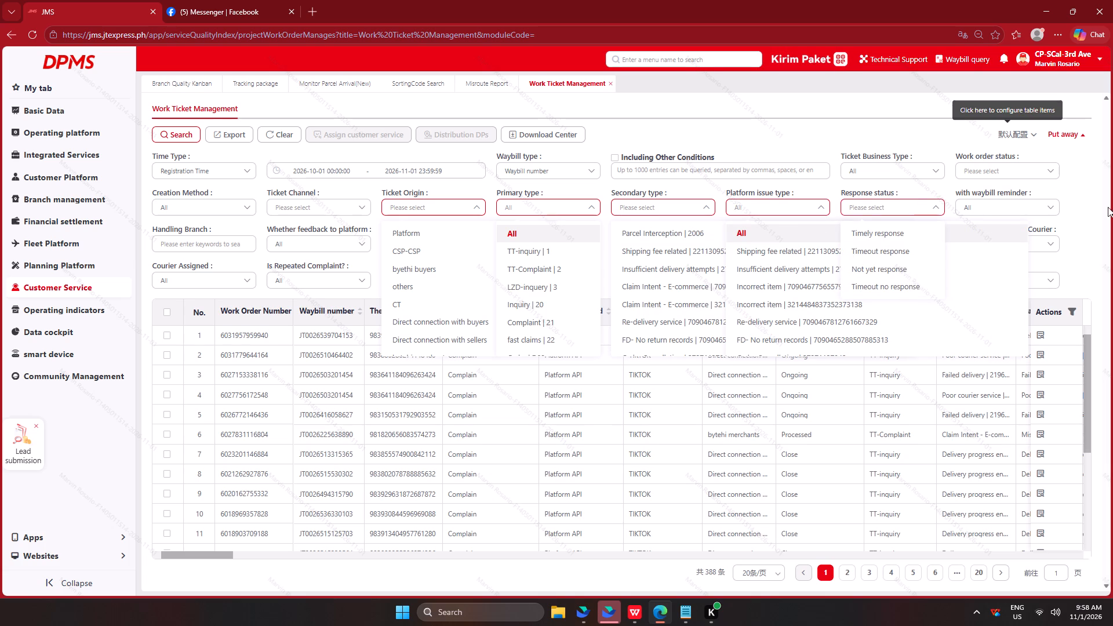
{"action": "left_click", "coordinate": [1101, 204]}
Filter the work tickets by the statuses To be allocated, To be Processed and Ongoing.
{"action": "left_click", "coordinate": [987, 173]}
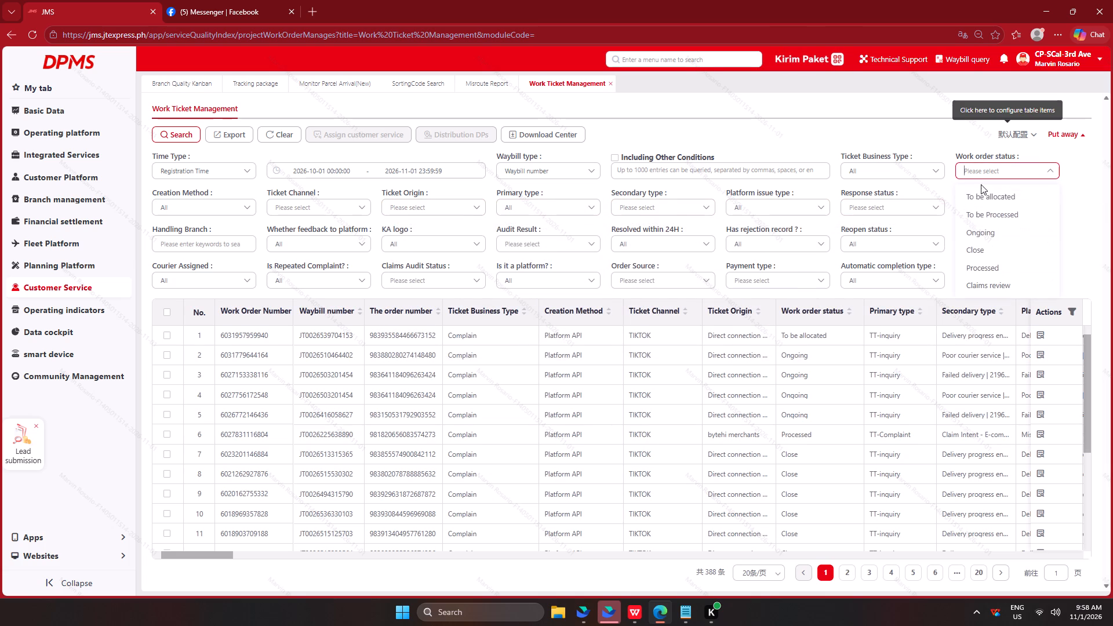
{"action": "left_click", "coordinate": [980, 192]}
{"action": "left_click", "coordinate": [983, 208]}
{"action": "left_click", "coordinate": [979, 234]}
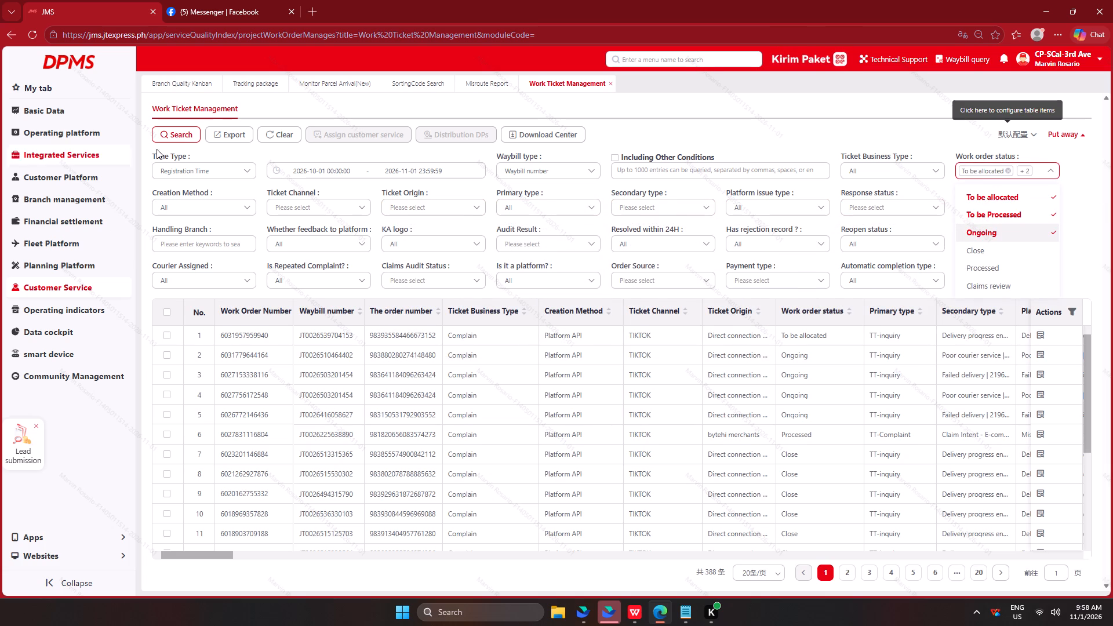
{"action": "left_click", "coordinate": [186, 137]}
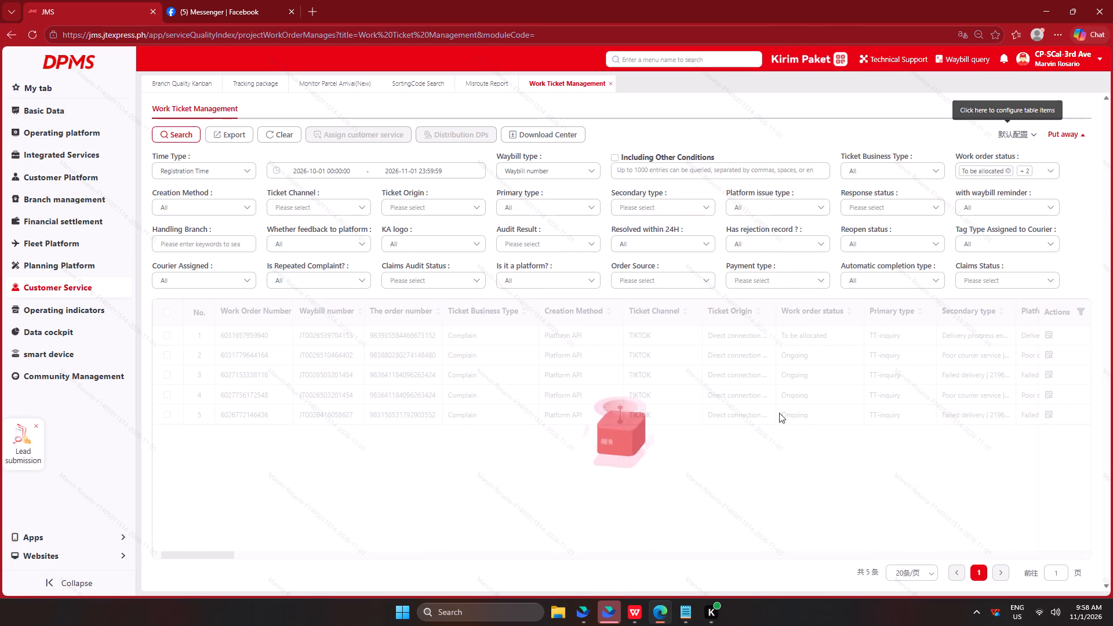
Copy the waybill number of the to-be-allocated ticket in row 1 and query it in Tracking package.
{"action": "double_click", "coordinate": [321, 334]}
{"action": "key", "text": "ctrl+c"}
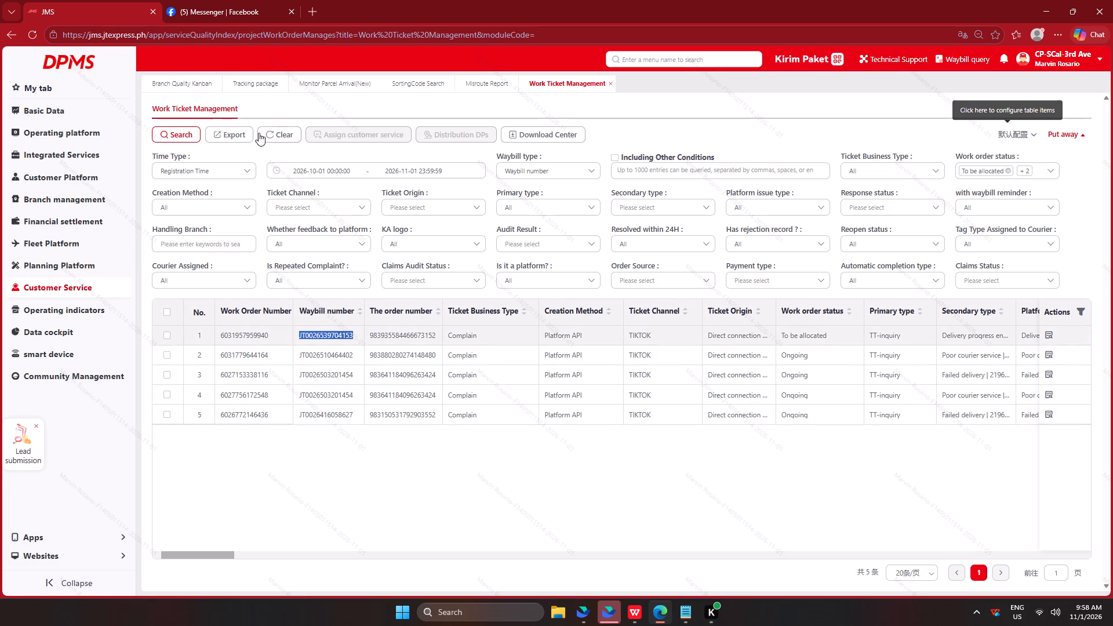
{"action": "key", "text": "ctrl+c"}
{"action": "key", "text": "ctrl+c"}
{"action": "key", "text": "ctrl+c"}
{"action": "left_click", "coordinate": [256, 85], "text": "ctrl"}
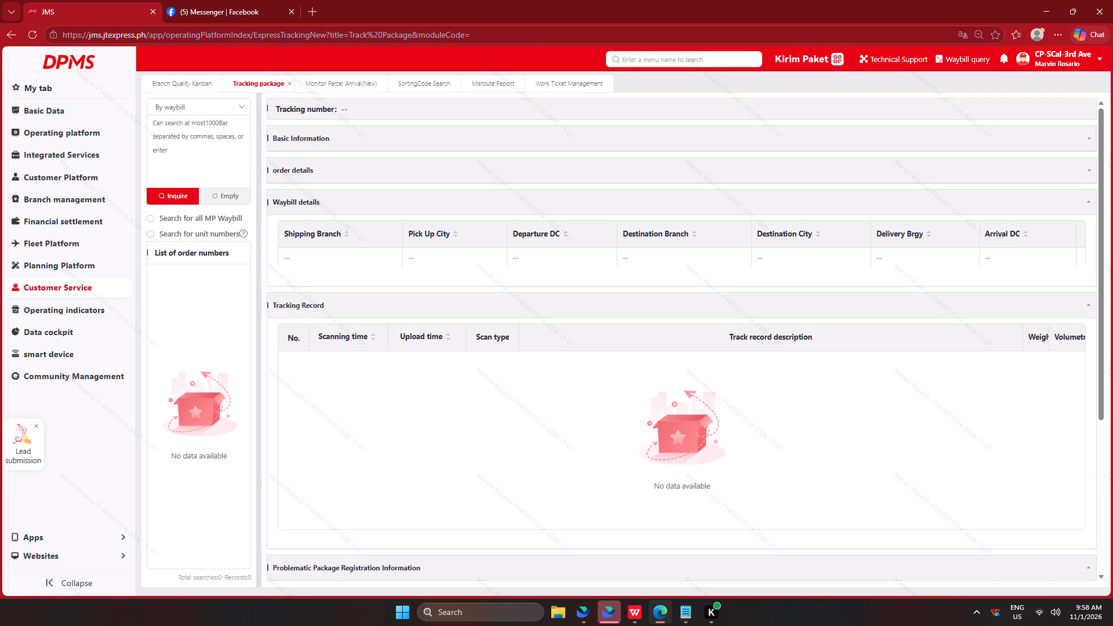
{"action": "left_click", "coordinate": [240, 170]}
{"action": "key", "text": "ctrl+v"}
{"action": "left_click", "coordinate": [175, 196]}
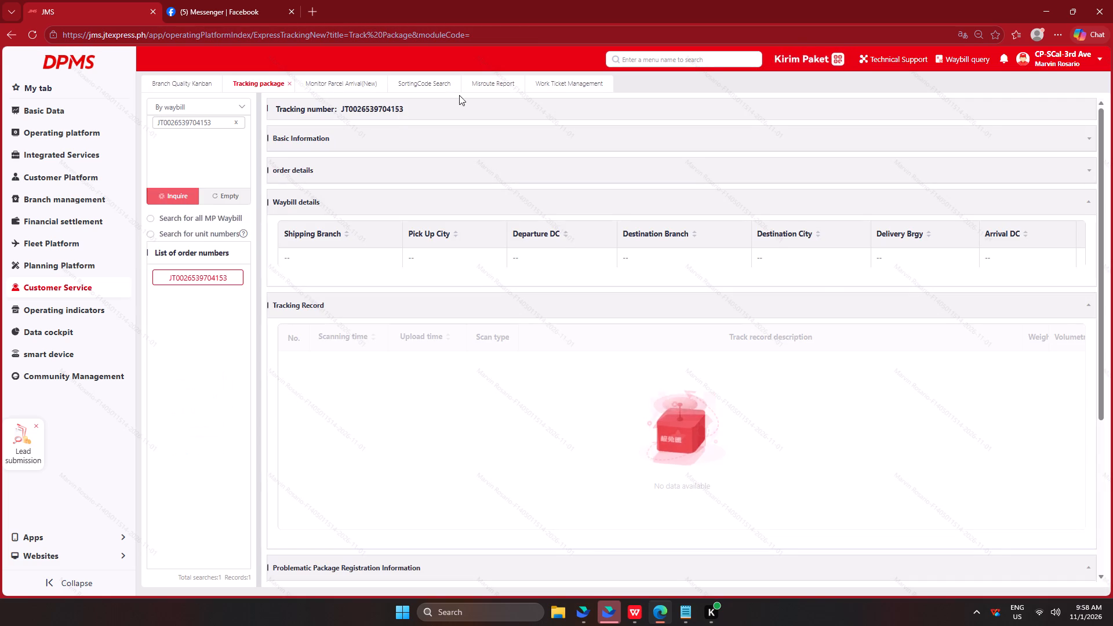
{"action": "left_click", "coordinate": [569, 83]}
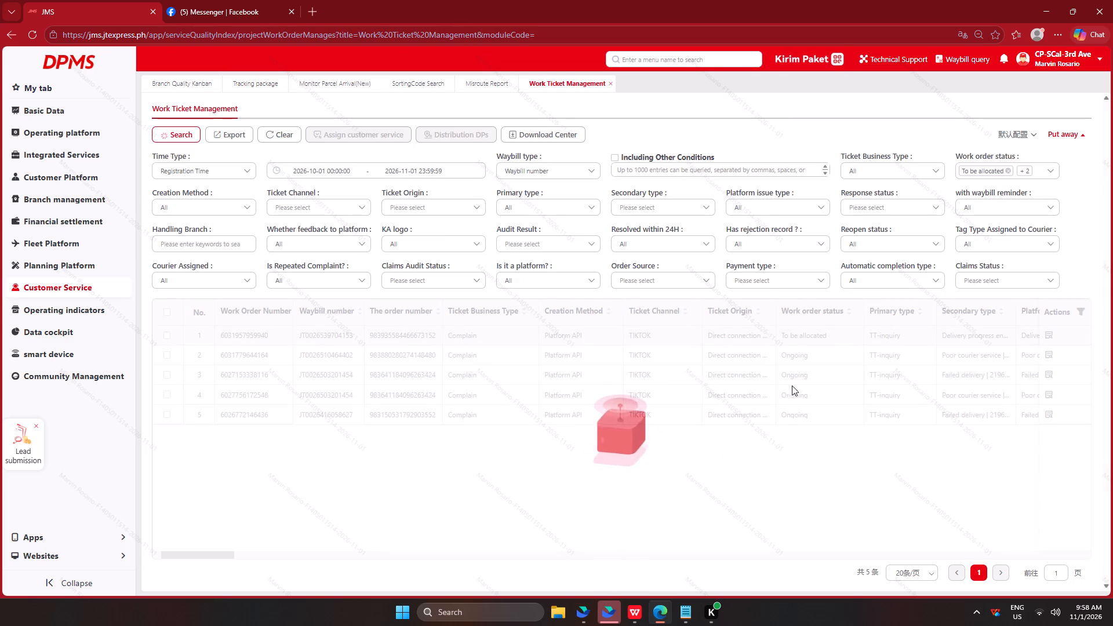
{"action": "left_click", "coordinate": [684, 618]}
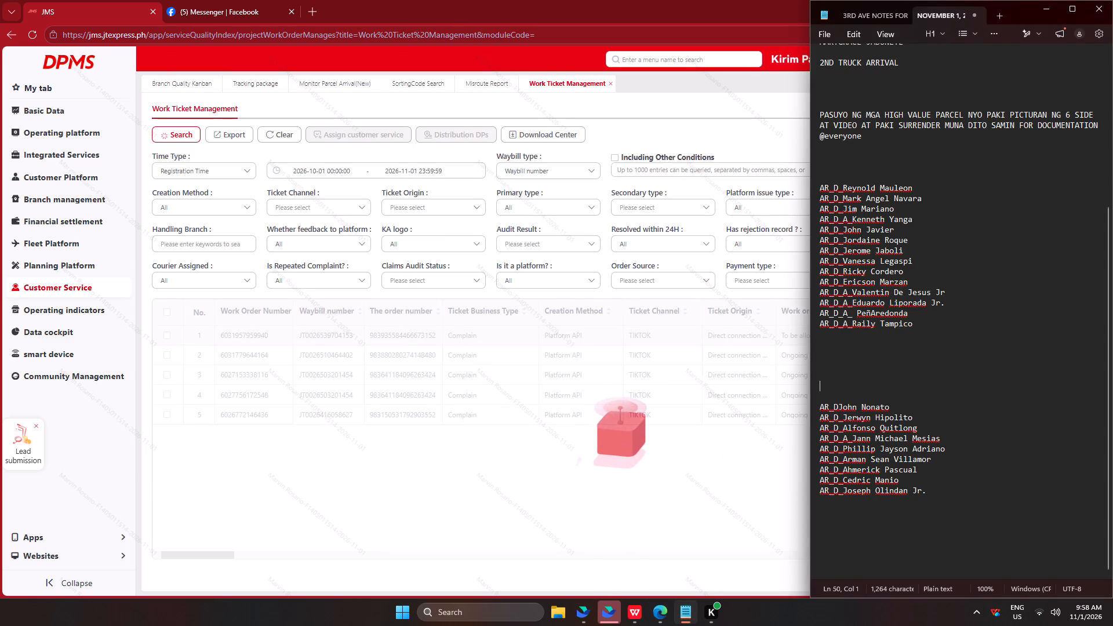
{"action": "scroll", "coordinate": [945, 375], "scroll_direction": "up", "scroll_amount": 13}
{"action": "scroll", "coordinate": [945, 452], "scroll_direction": "down", "scroll_amount": 7}
{"action": "scroll", "coordinate": [947, 412], "scroll_direction": "up", "scroll_amount": 4}
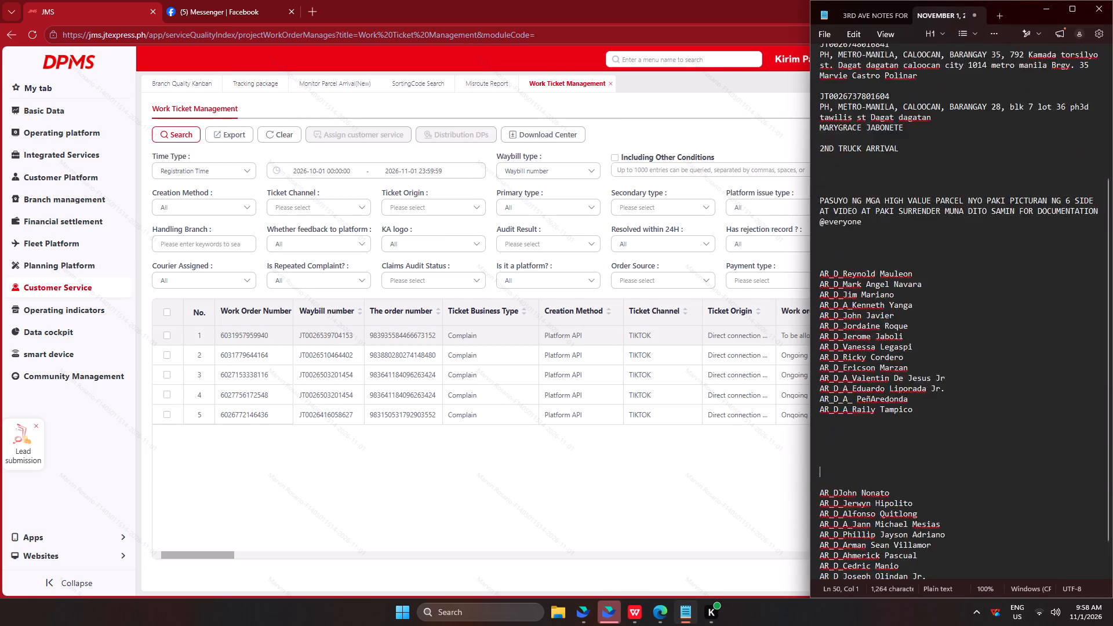
{"action": "left_click", "coordinate": [834, 404]}
{"action": "key", "text": "Return"}
{"action": "key", "text": "Return"}
{"action": "key", "text": "Return"}
{"action": "key", "text": "Return"}
{"action": "key", "text": "Return"}
{"action": "key", "text": "ctrl+v"}
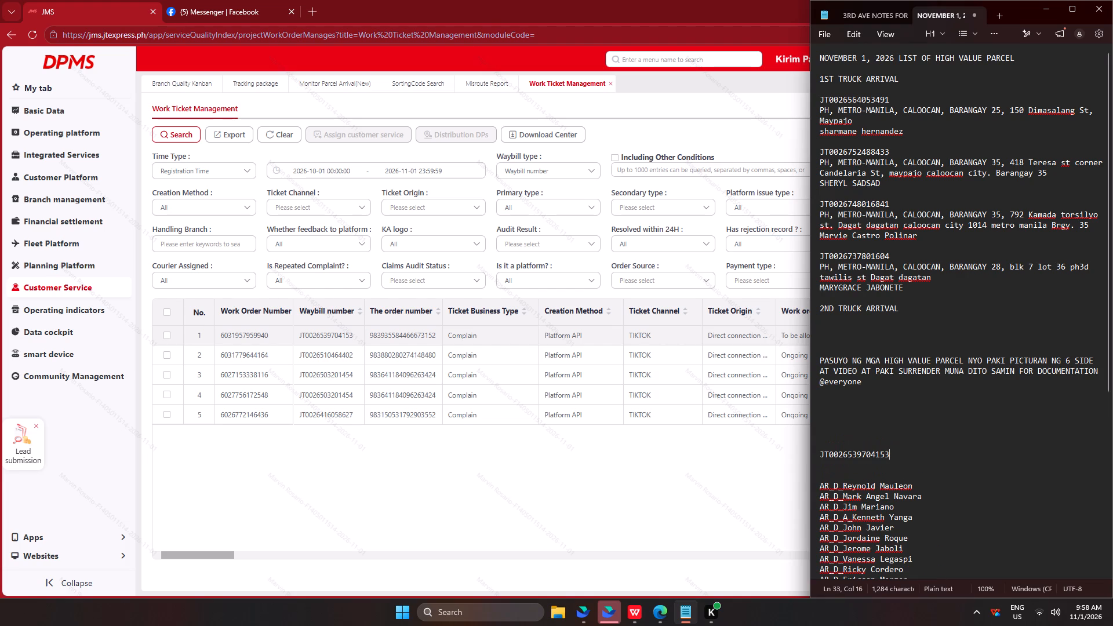
{"action": "key", "text": "Return"}
{"action": "left_click", "coordinate": [253, 87]}
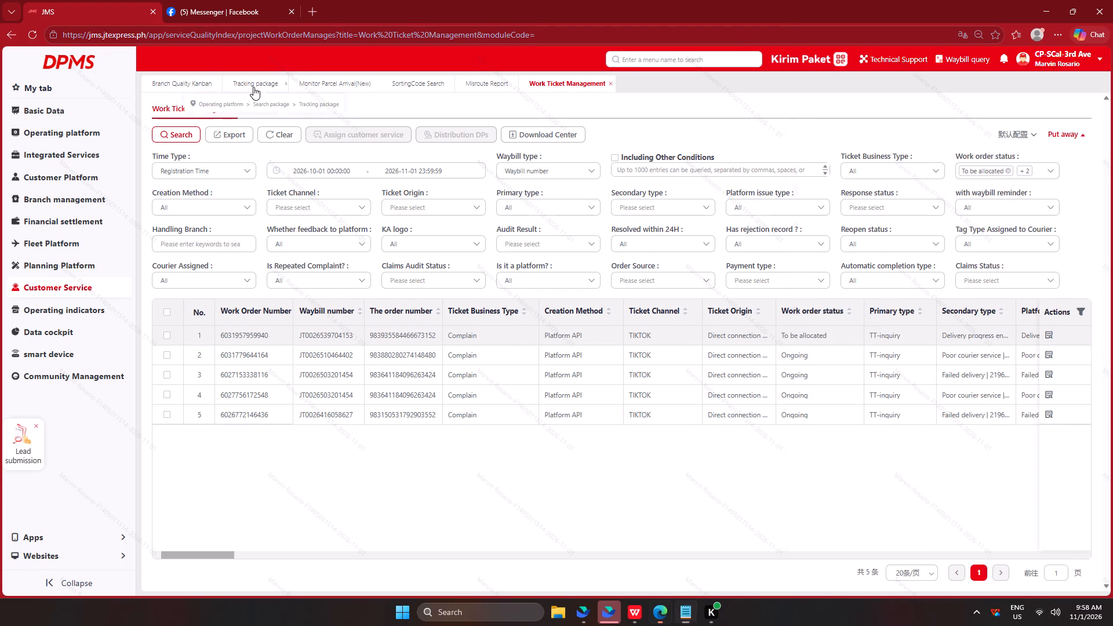
{"action": "left_click", "coordinate": [228, 203]}
{"action": "left_click", "coordinate": [231, 173]}
{"action": "key", "text": "ctrl+v"}
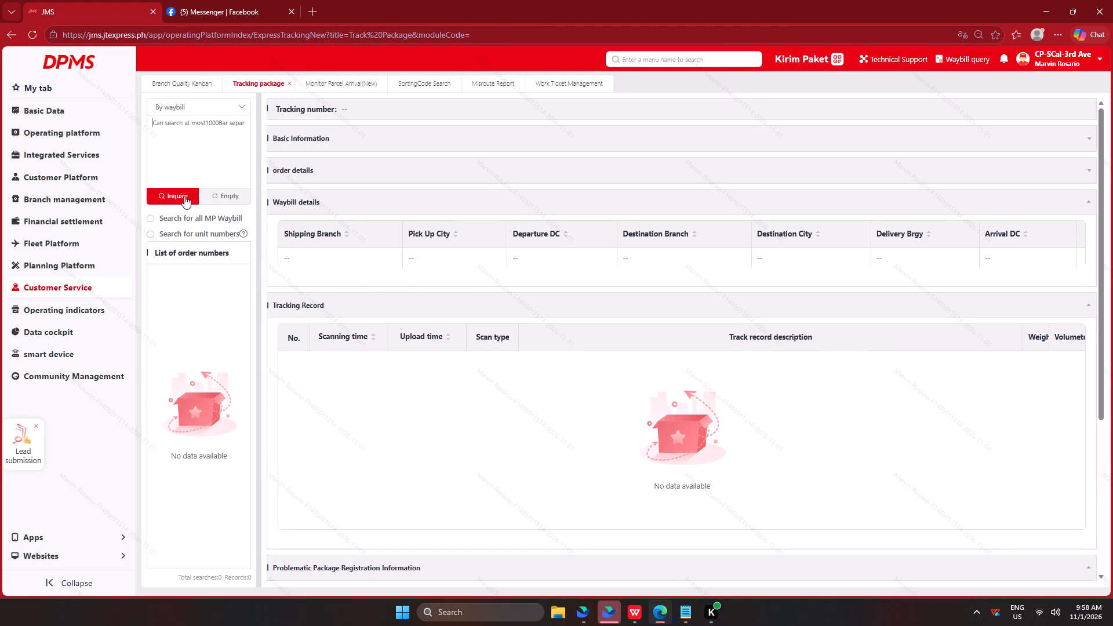
{"action": "left_click", "coordinate": [176, 197]}
{"action": "left_click", "coordinate": [400, 144]}
{"action": "scroll", "coordinate": [526, 348], "scroll_direction": "down", "scroll_amount": 14}
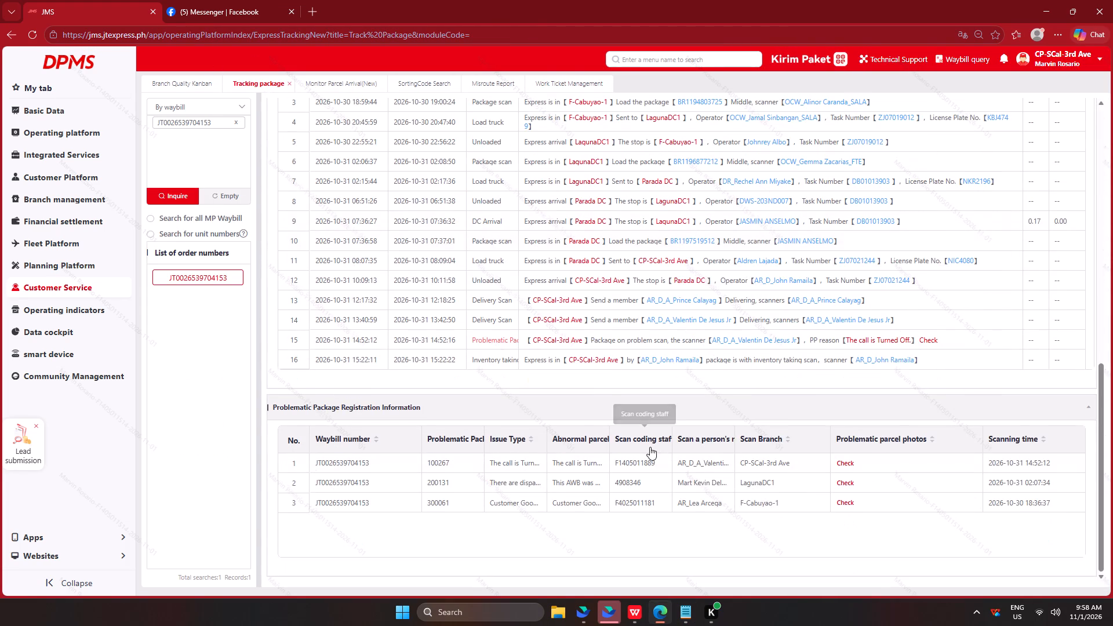
{"action": "scroll", "coordinate": [821, 381], "scroll_direction": "up", "scroll_amount": 14}
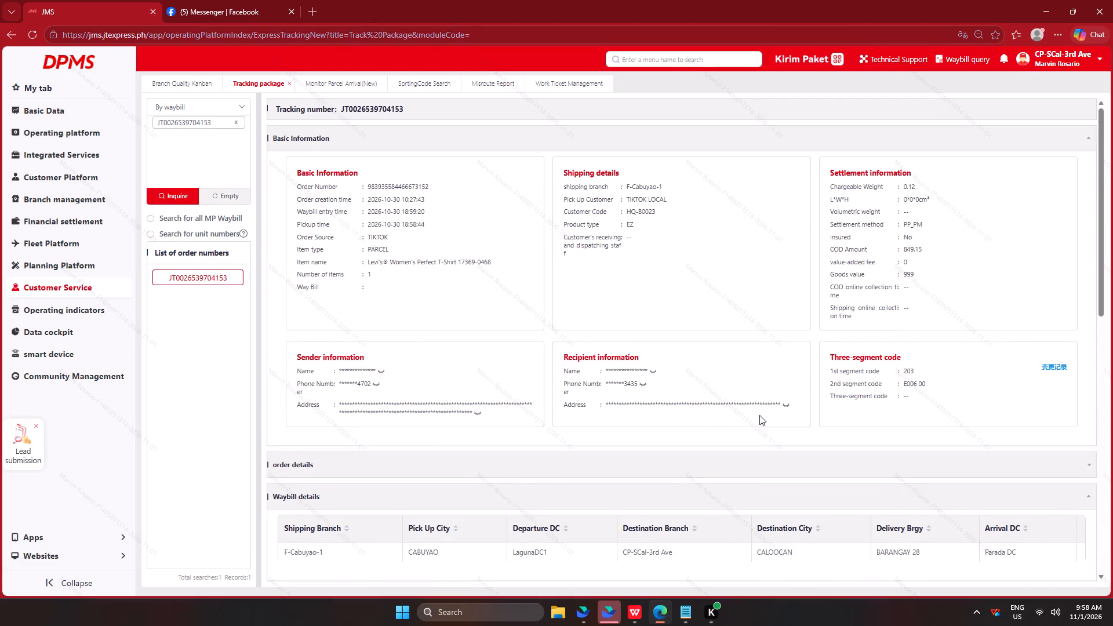
Reveal the recipient's masked address, name and phone number for the queried waybill.
{"action": "left_click", "coordinate": [791, 404]}
{"action": "left_click", "coordinate": [642, 385]}
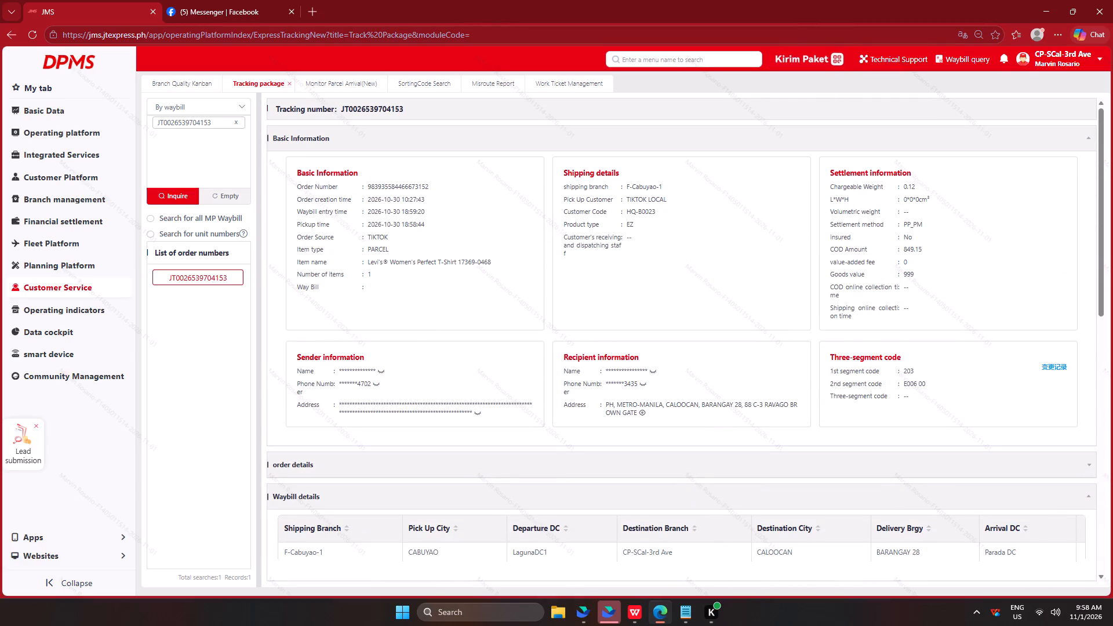
{"action": "left_click", "coordinate": [657, 370]}
{"action": "left_click", "coordinate": [644, 382]}
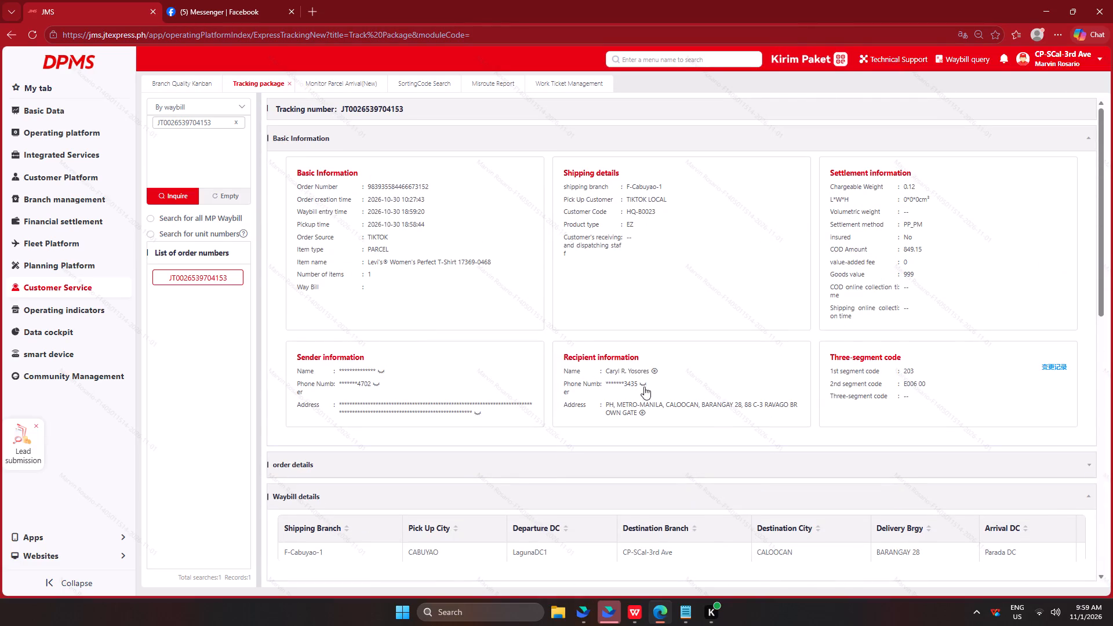
{"action": "left_click", "coordinate": [642, 382]}
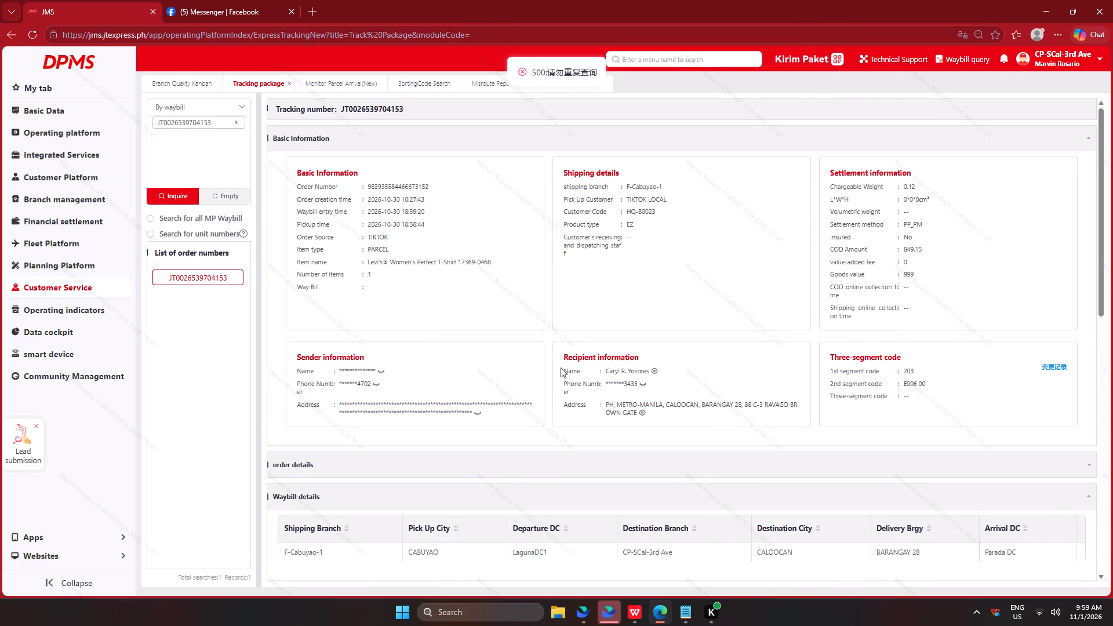
{"action": "left_click_drag", "start_coordinate": [561, 367], "coordinate": [765, 438]}
{"action": "key", "text": "ctrl+c"}
{"action": "key", "text": "ctrl+c"}
{"action": "key", "text": "ctrl+c"}
{"action": "key", "text": "ctrl+c"}
{"action": "key", "text": "ctrl+c"}
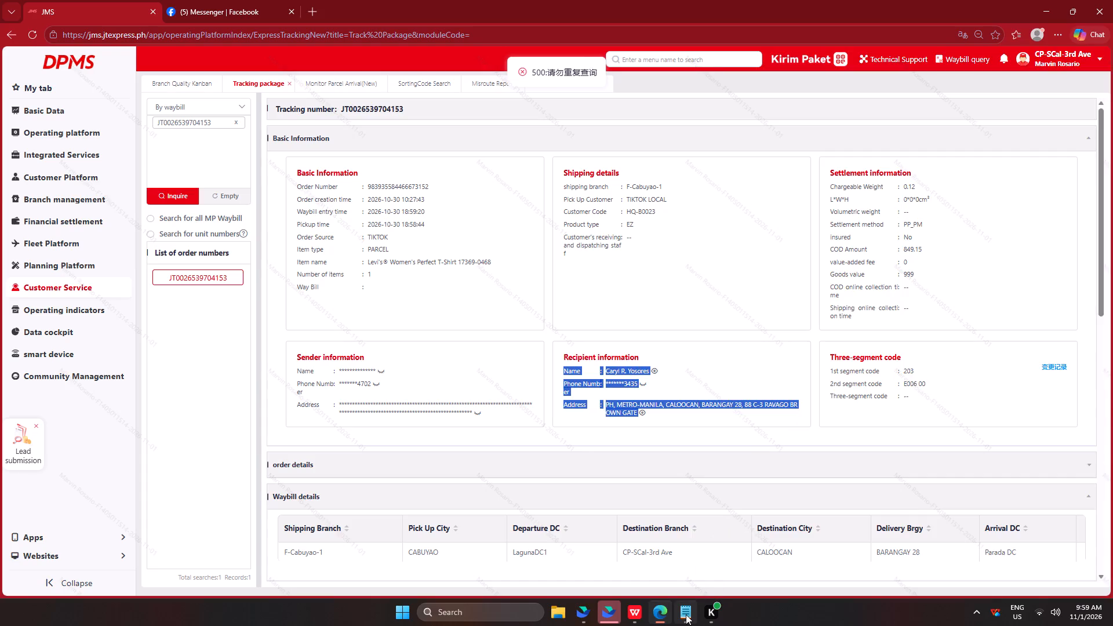
{"action": "left_click", "coordinate": [686, 614], "text": "ctrl"}
{"action": "key", "text": "ctrl+v"}
Delete the Name and Phone Number labels and their colons from the pasted recipient details.
{"action": "left_click_drag", "start_coordinate": [834, 474], "coordinate": [802, 466]}
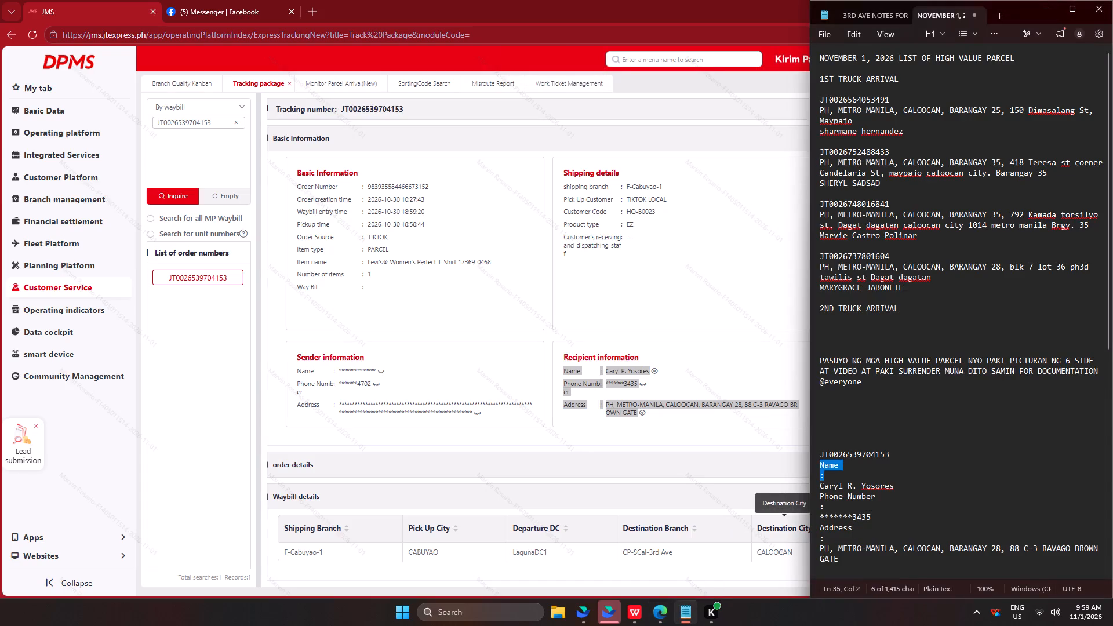
{"action": "left_click_drag", "start_coordinate": [802, 466], "coordinate": [802, 463]}
{"action": "key", "text": "BackSpace"}
{"action": "key", "text": "BackSpace"}
{"action": "left_click_drag", "start_coordinate": [828, 482], "coordinate": [801, 474]}
{"action": "key", "text": "BackSpace"}
{"action": "key", "text": "BackSpace"}
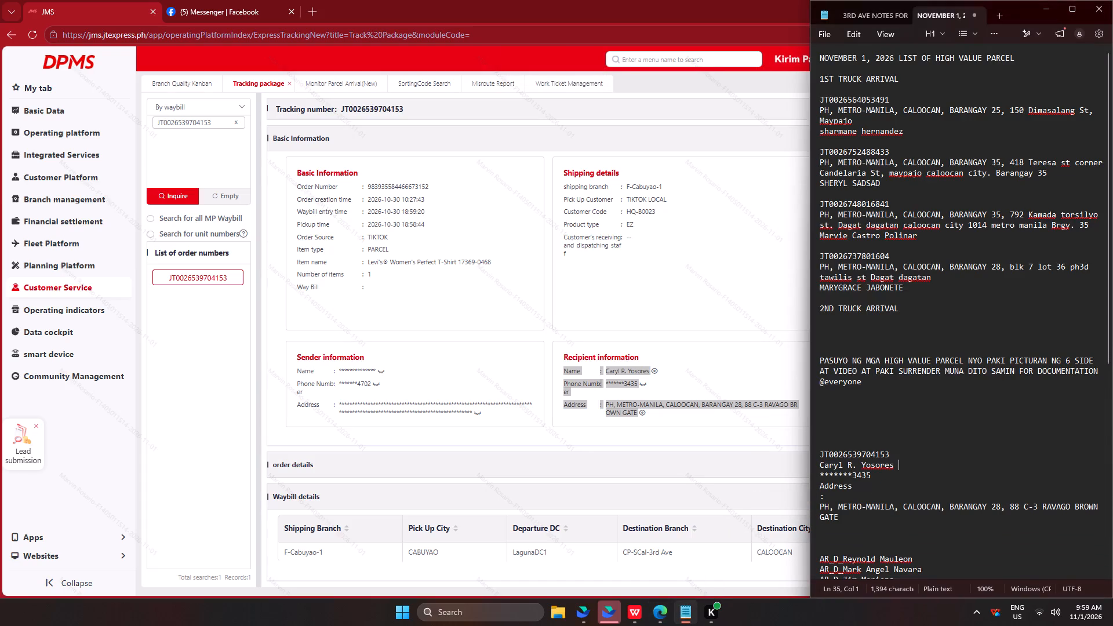
Reveal the recipient's full phone number in Tracking package and replace the masked number in the Notepad entry with it.
{"action": "left_click", "coordinate": [642, 386]}
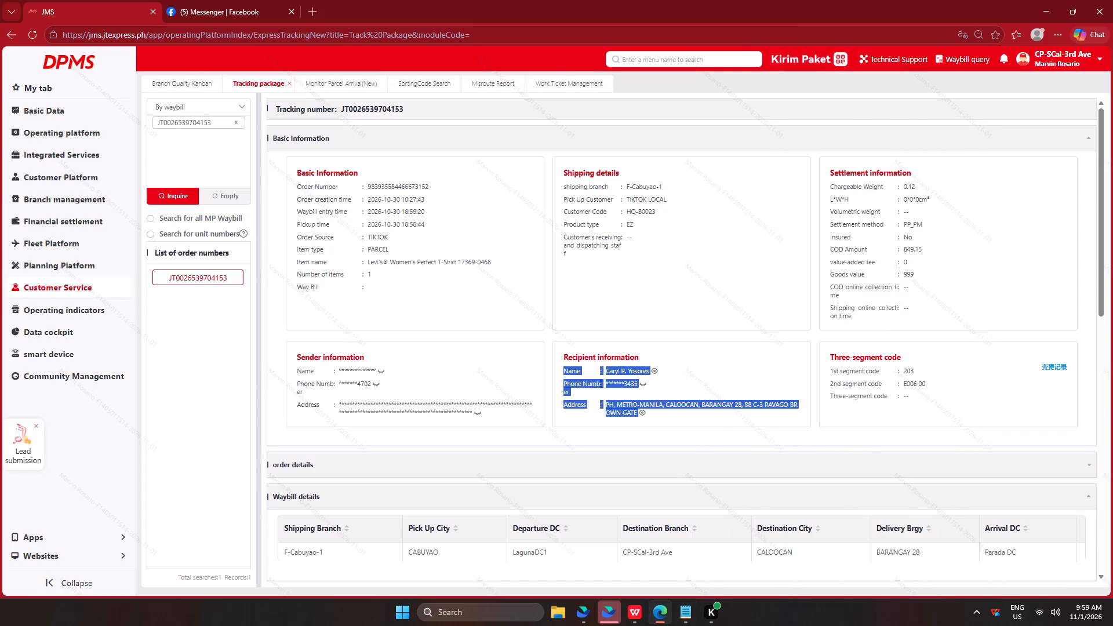
{"action": "left_click", "coordinate": [643, 383]}
{"action": "left_click", "coordinate": [705, 385]}
{"action": "double_click", "coordinate": [619, 386]}
{"action": "key", "text": "ctrl+c"}
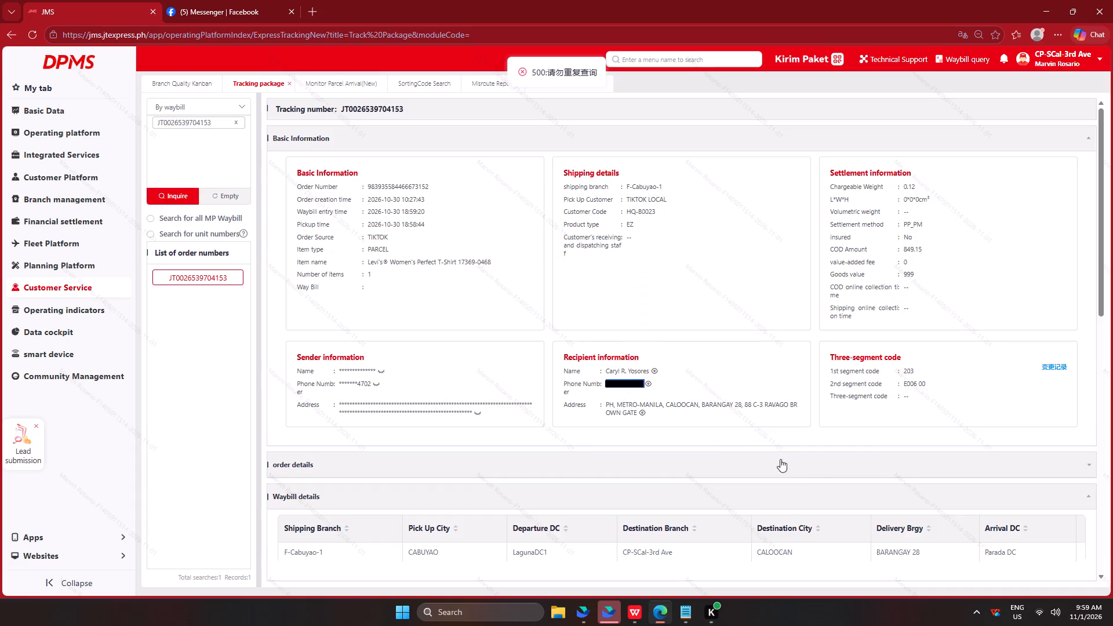
{"action": "key", "text": "ctrl+c"}
{"action": "key", "text": "alt+Tab"}
{"action": "left_click_drag", "start_coordinate": [881, 476], "coordinate": [805, 471]}
{"action": "key", "text": "ctrl+v"}
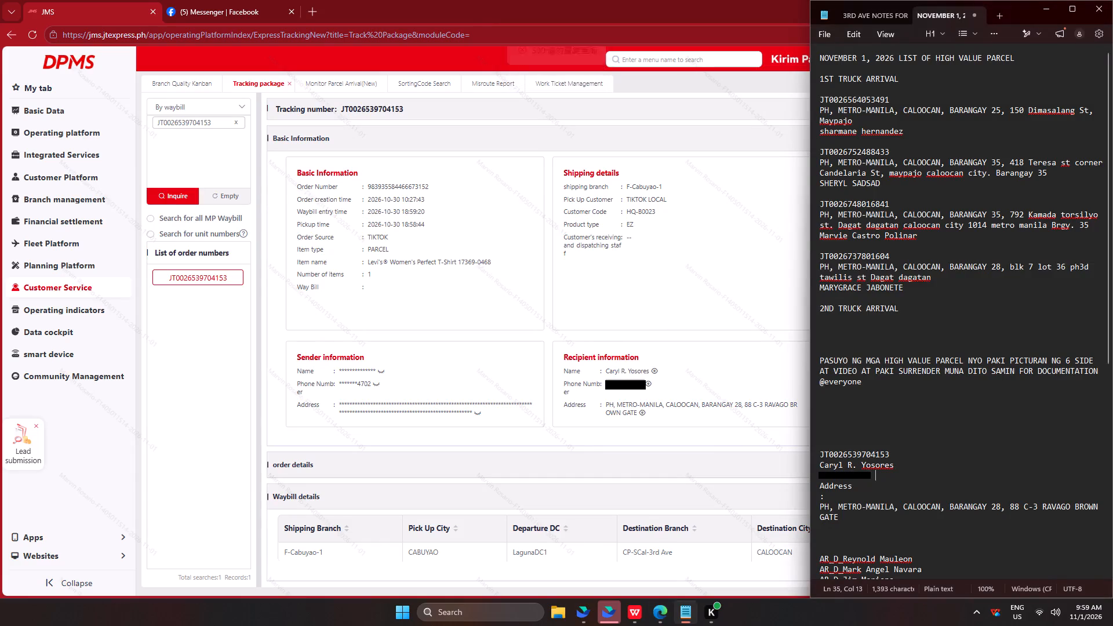
Delete the Address label and its colon from the waybill entry in the notes.
{"action": "left_click_drag", "start_coordinate": [832, 496], "coordinate": [812, 478]}
{"action": "left_click_drag", "start_coordinate": [835, 491], "coordinate": [812, 486]}
{"action": "key", "text": "BackSpace"}
{"action": "key", "text": "BackSpace"}
{"action": "left_click", "coordinate": [902, 451]}
{"action": "key", "text": "space"}
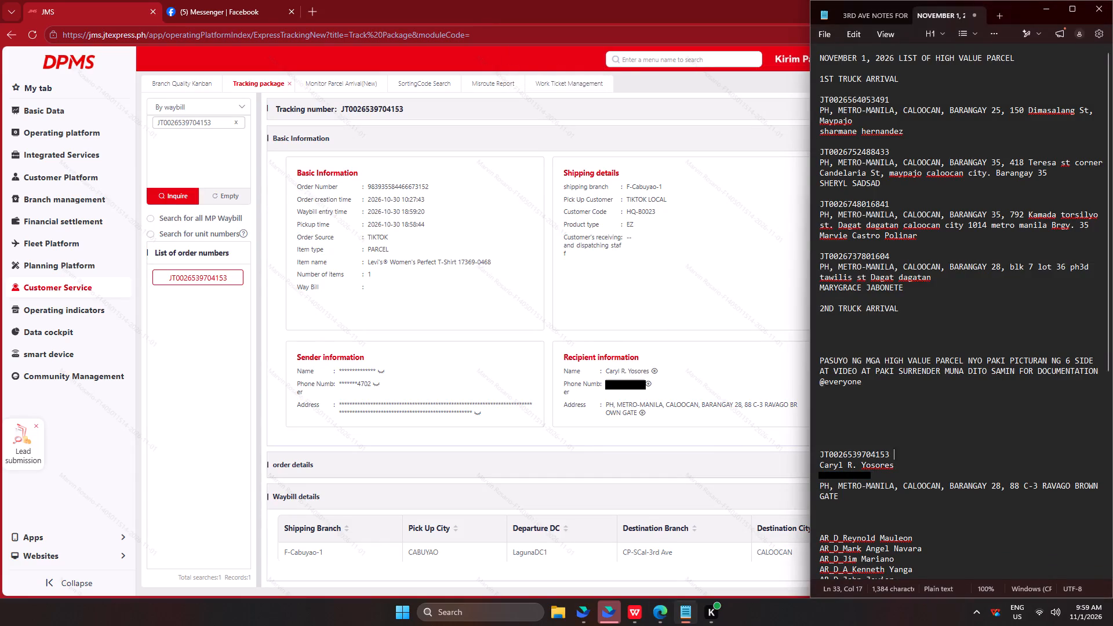
{"action": "type", "text": "- b"}
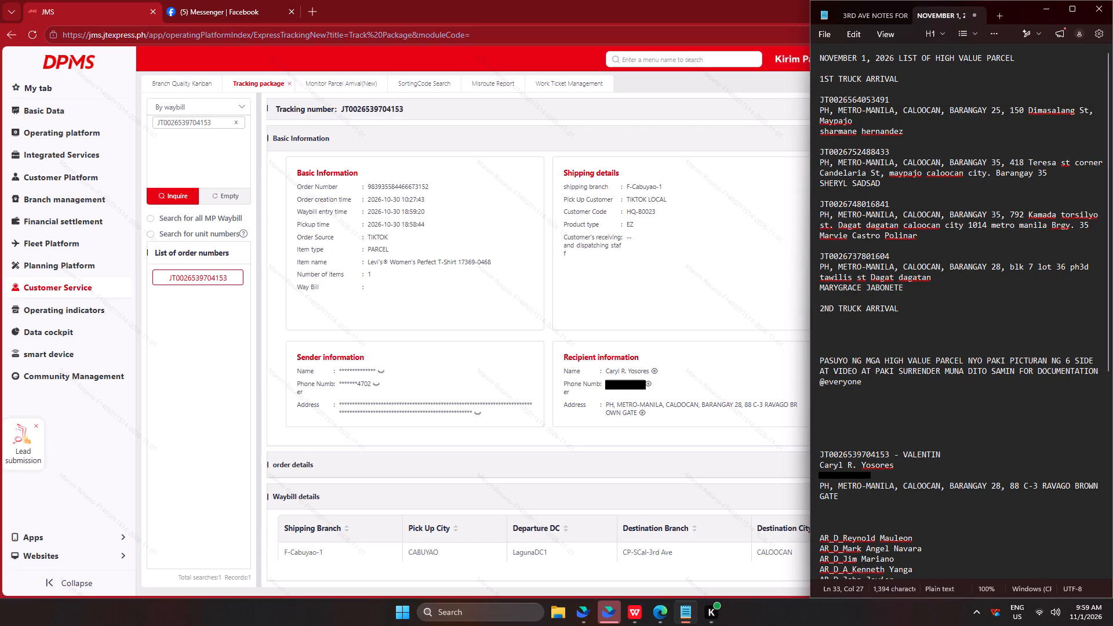
{"action": "scroll", "coordinate": [721, 409], "scroll_direction": "down", "scroll_amount": 13}
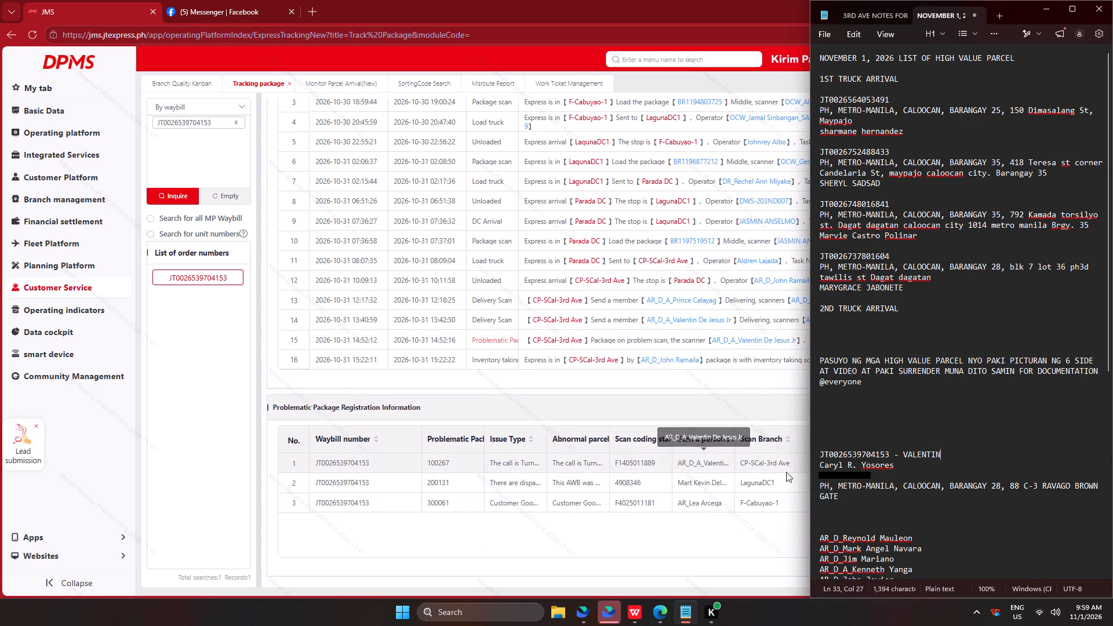
Add two line breaks after the recipient's address in the notes and look over the rider lists below.
{"action": "left_click", "coordinate": [846, 496]}
{"action": "key", "text": "Return"}
{"action": "key", "text": "Return"}
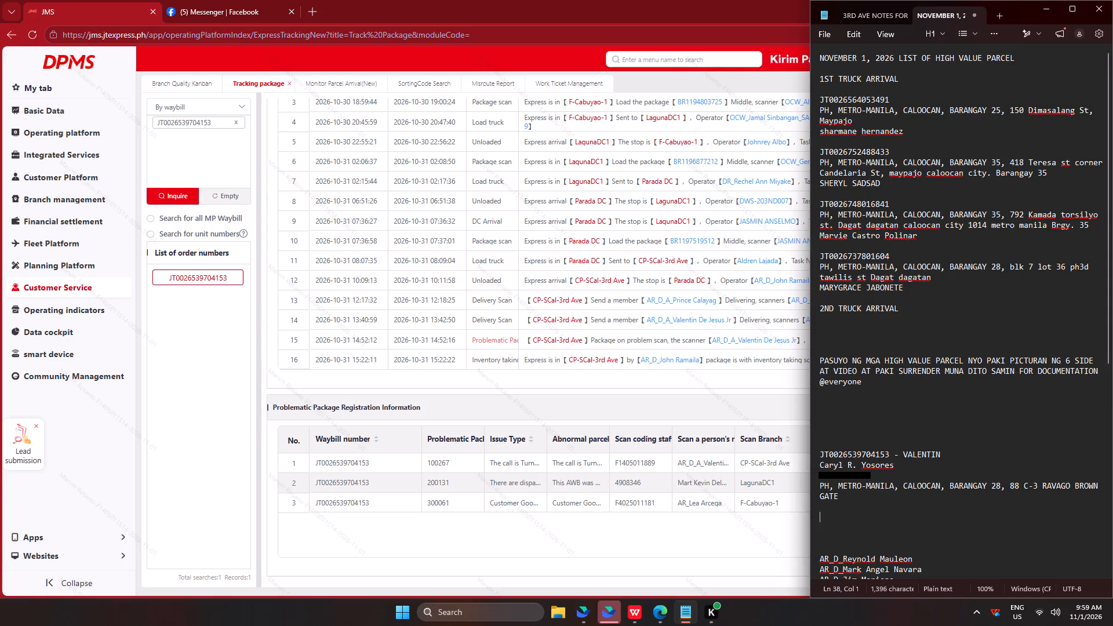
{"action": "scroll", "coordinate": [1014, 468], "scroll_direction": "down", "scroll_amount": 5}
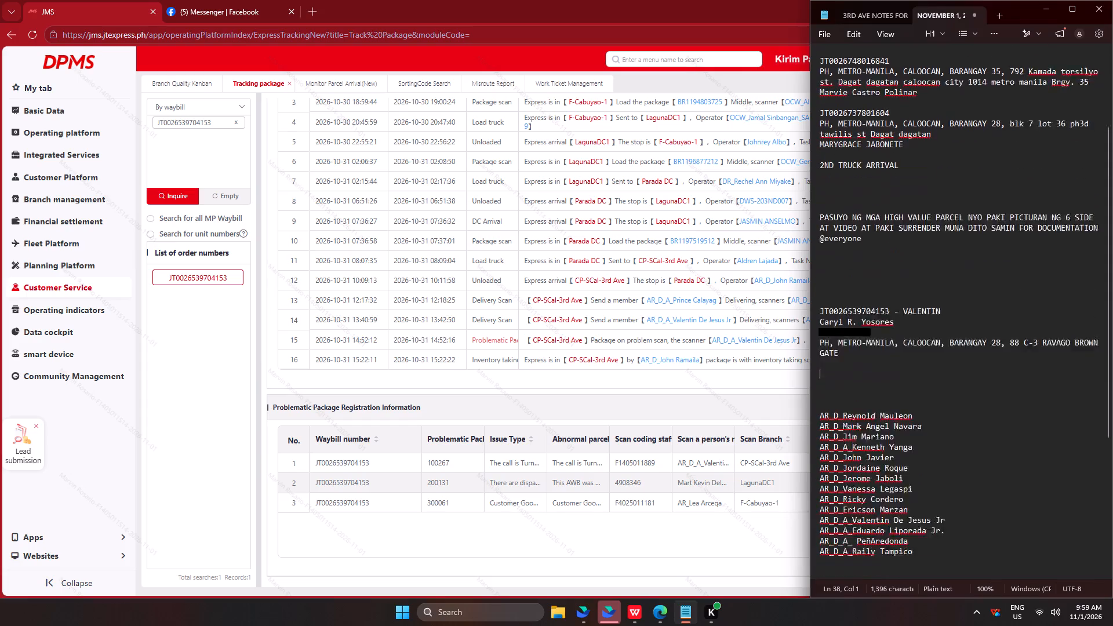
{"action": "scroll", "coordinate": [980, 460], "scroll_direction": "down", "scroll_amount": 6}
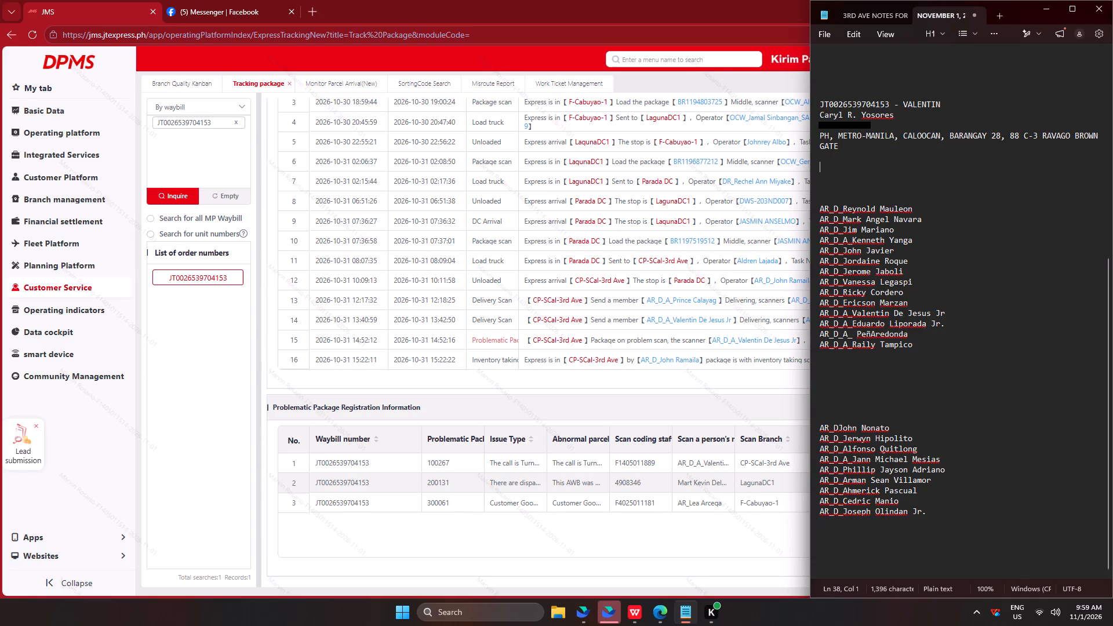
{"action": "scroll", "coordinate": [872, 337], "scroll_direction": "up", "scroll_amount": 2}
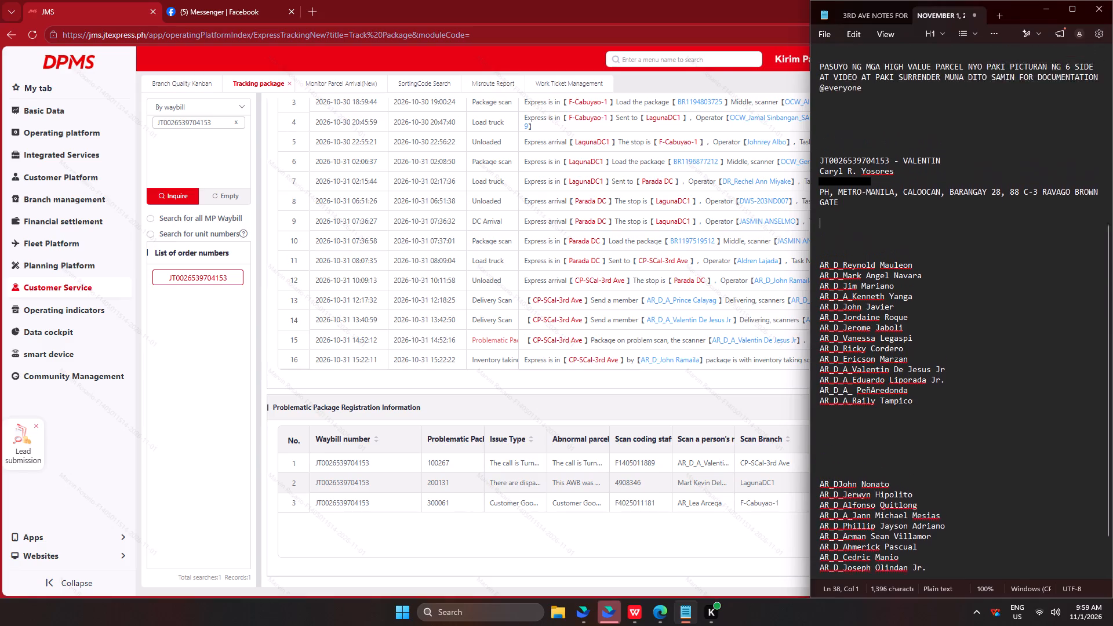
{"action": "scroll", "coordinate": [879, 287], "scroll_direction": "up", "scroll_amount": 1}
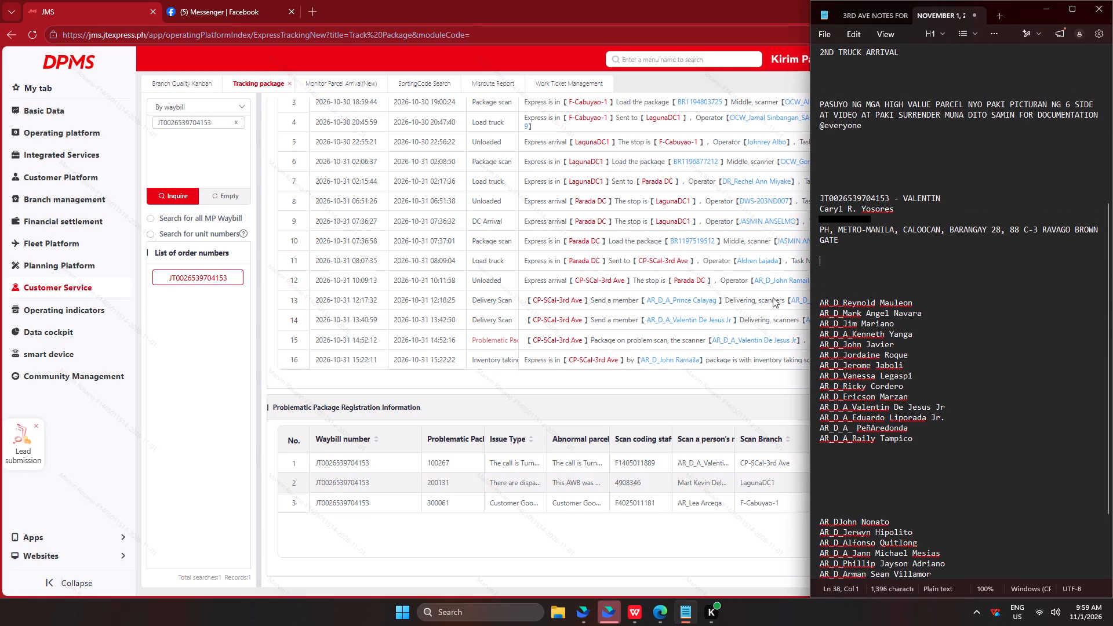
In Work Ticket Management, assign the to-be-allocated ticket in row 1 to the second customer service match for the name MARVIN.
{"action": "key", "text": "alt+Tab"}
{"action": "left_click", "coordinate": [576, 86]}
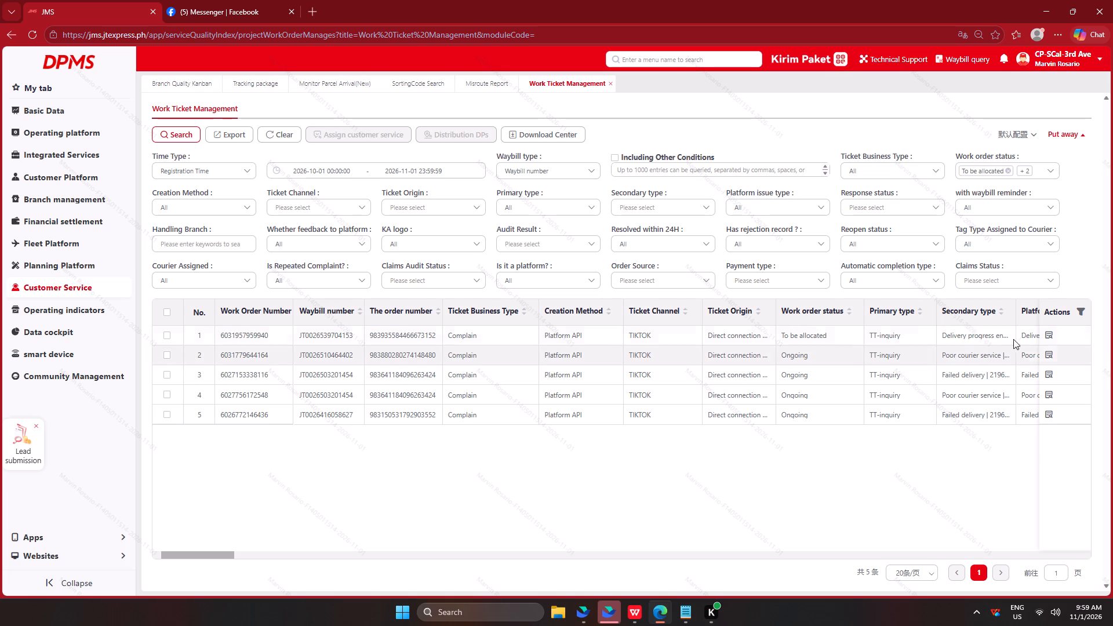
{"action": "left_click", "coordinate": [169, 334]}
{"action": "left_click", "coordinate": [362, 136]}
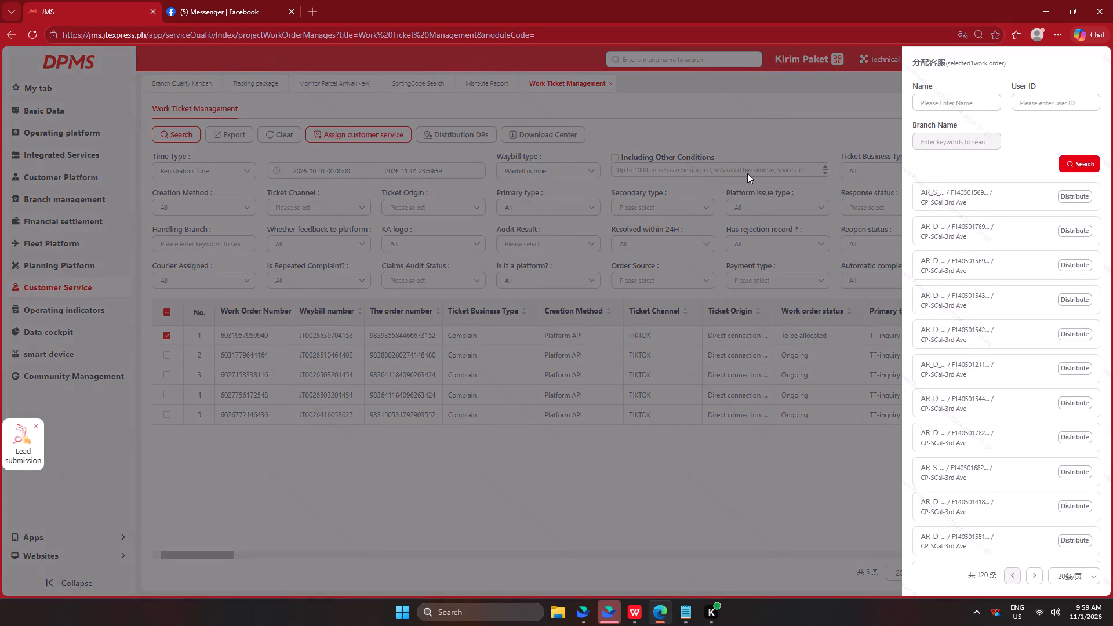
{"action": "left_click", "coordinate": [943, 105]}
{"action": "key", "text": "m"}
{"action": "type", "text": "ARVIN"}
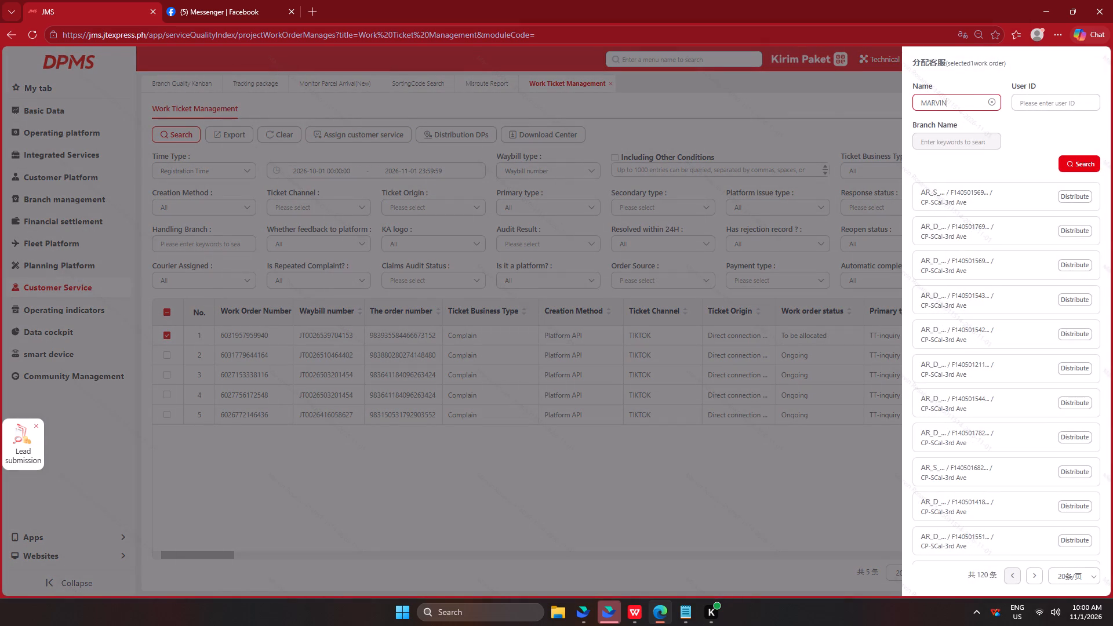
{"action": "key", "text": "Return"}
{"action": "left_click", "coordinate": [1078, 234]}
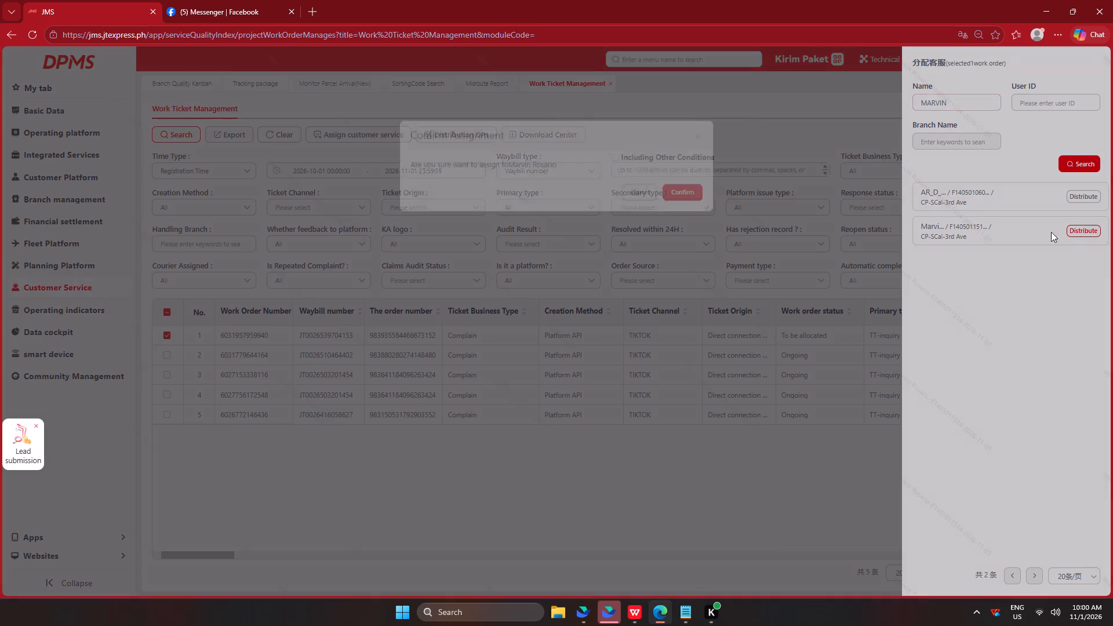
{"action": "left_click", "coordinate": [691, 201]}
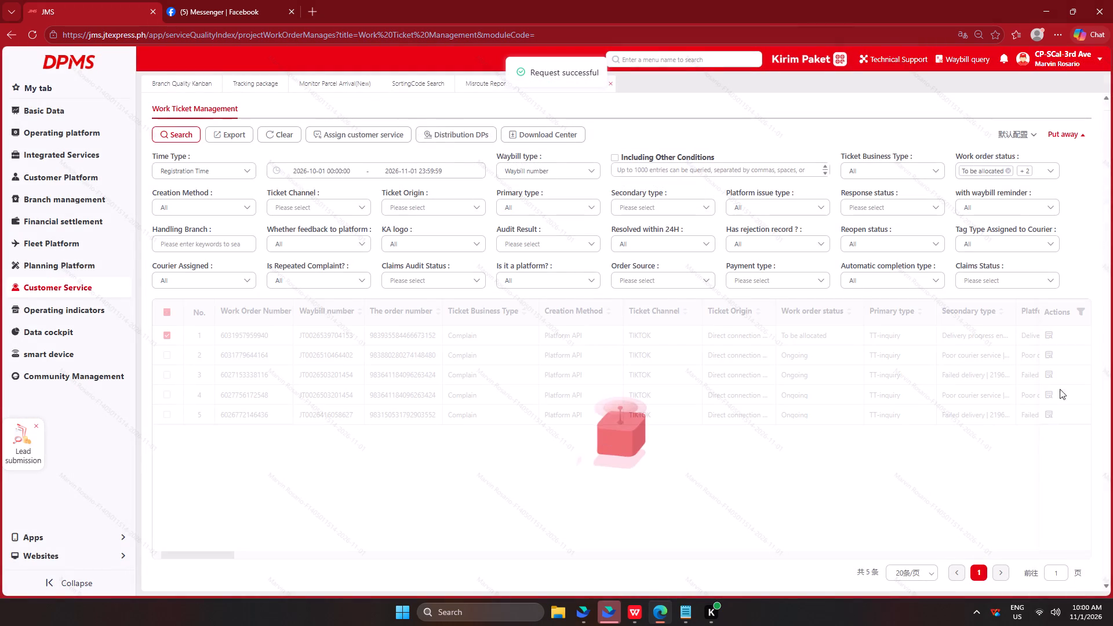
{"action": "left_click", "coordinate": [1046, 337]}
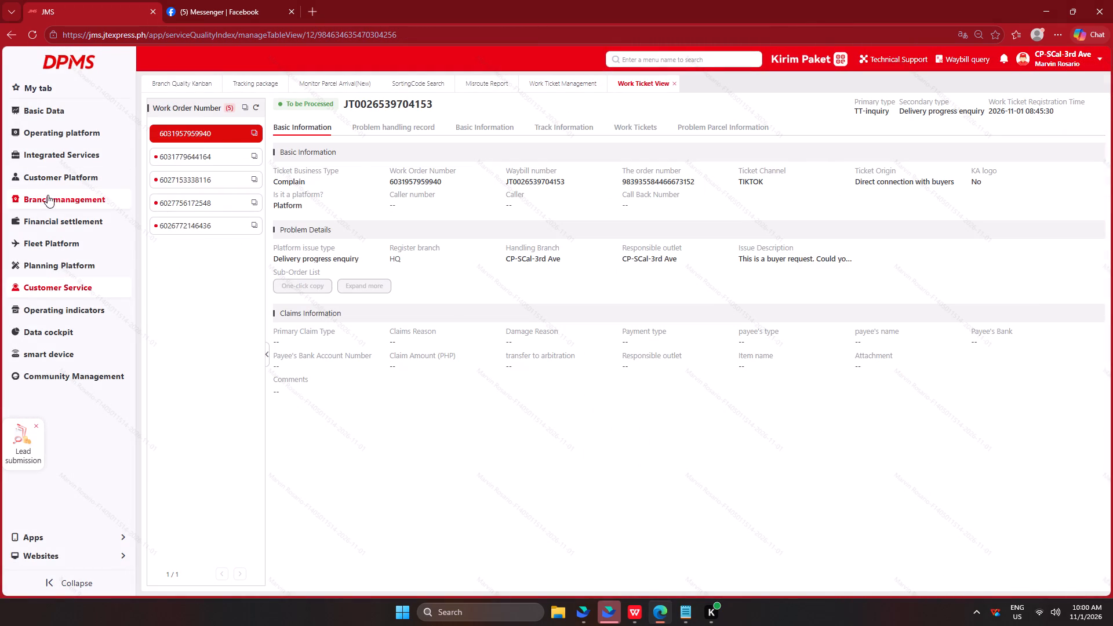
{"action": "left_click", "coordinate": [55, 287]}
{"action": "left_click", "coordinate": [339, 151]}
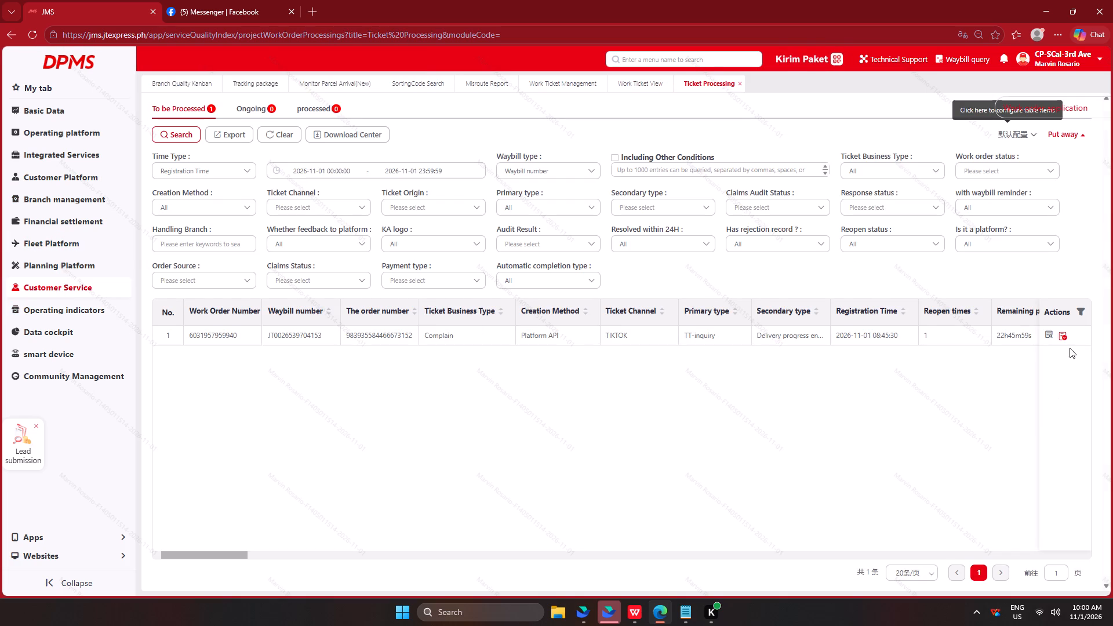
{"action": "left_click", "coordinate": [1064, 336]}
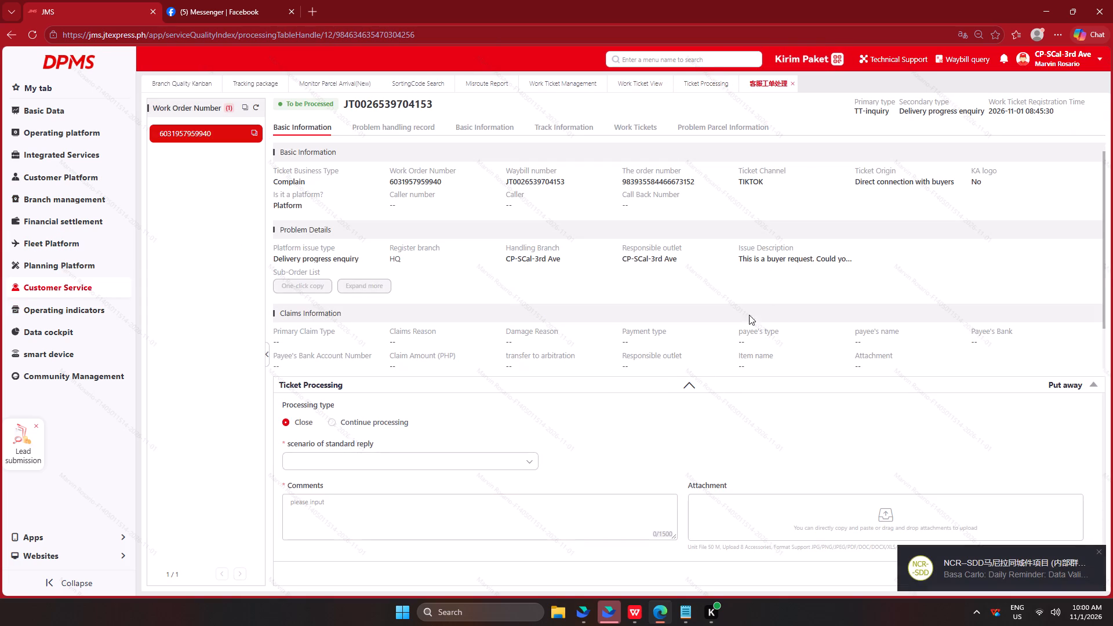
{"action": "left_click", "coordinate": [693, 388]}
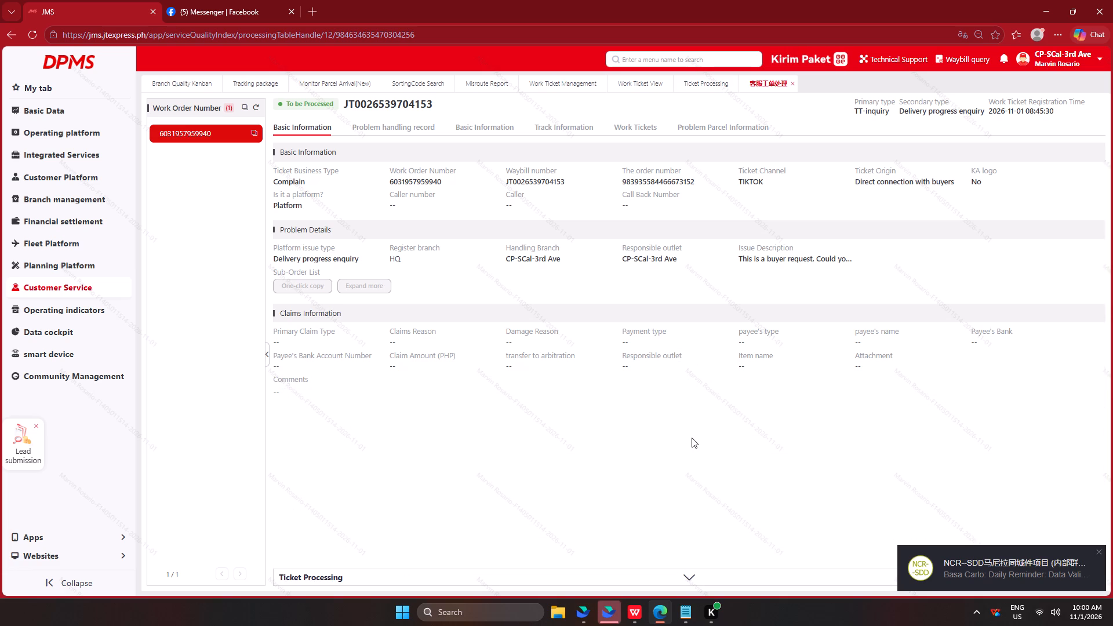
{"action": "scroll", "coordinate": [692, 438], "scroll_direction": "down", "scroll_amount": 5}
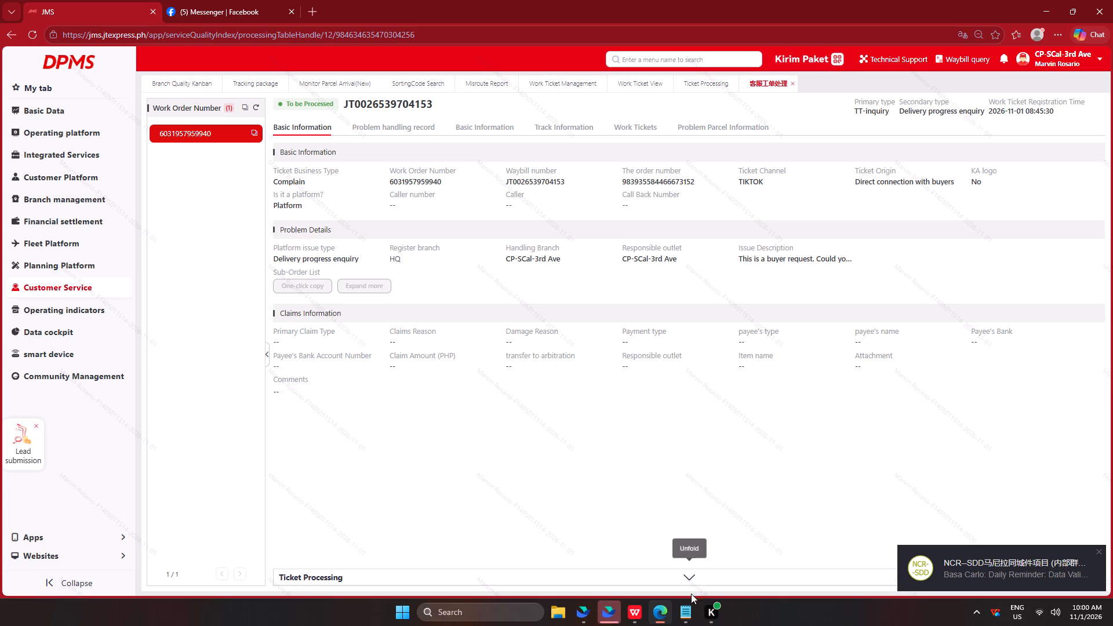
{"action": "left_click", "coordinate": [689, 578]}
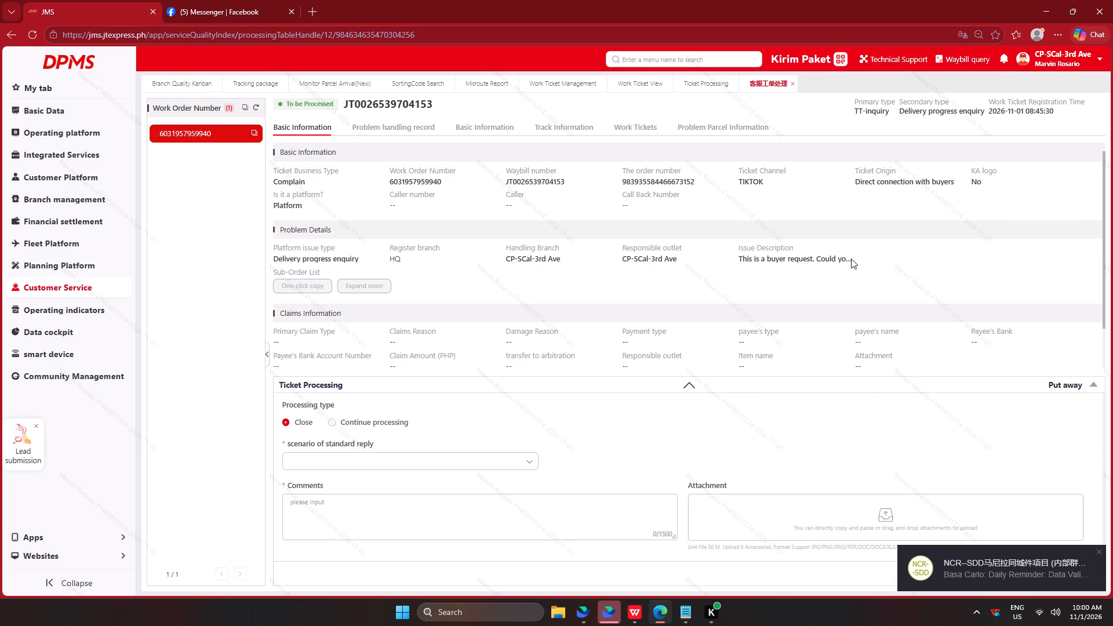
{"action": "double_click", "coordinate": [821, 259]}
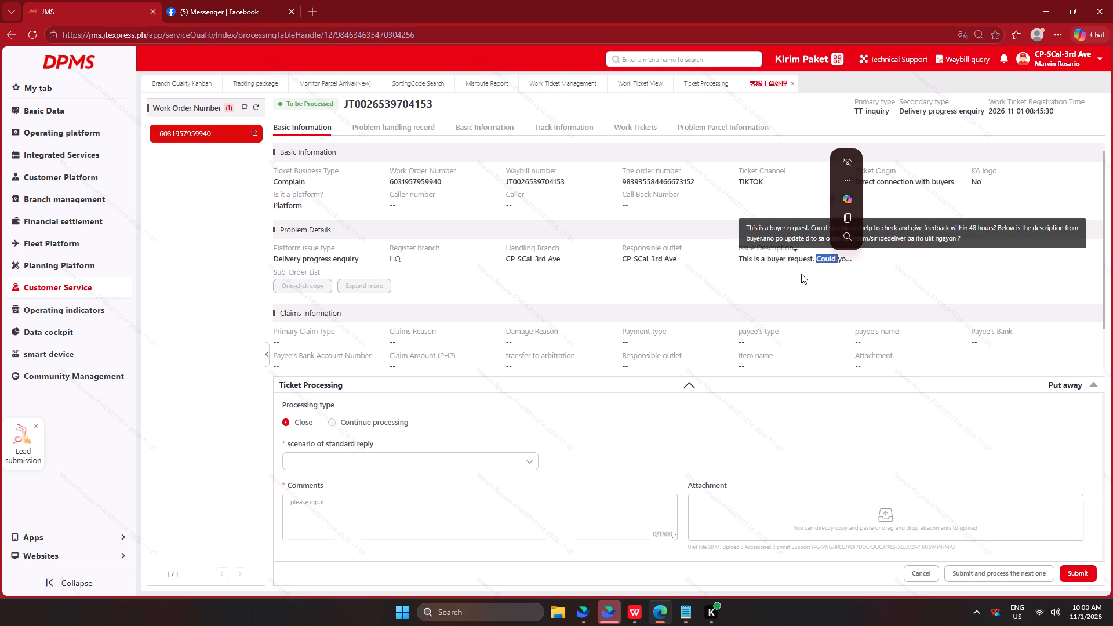
{"action": "left_click", "coordinate": [800, 279]}
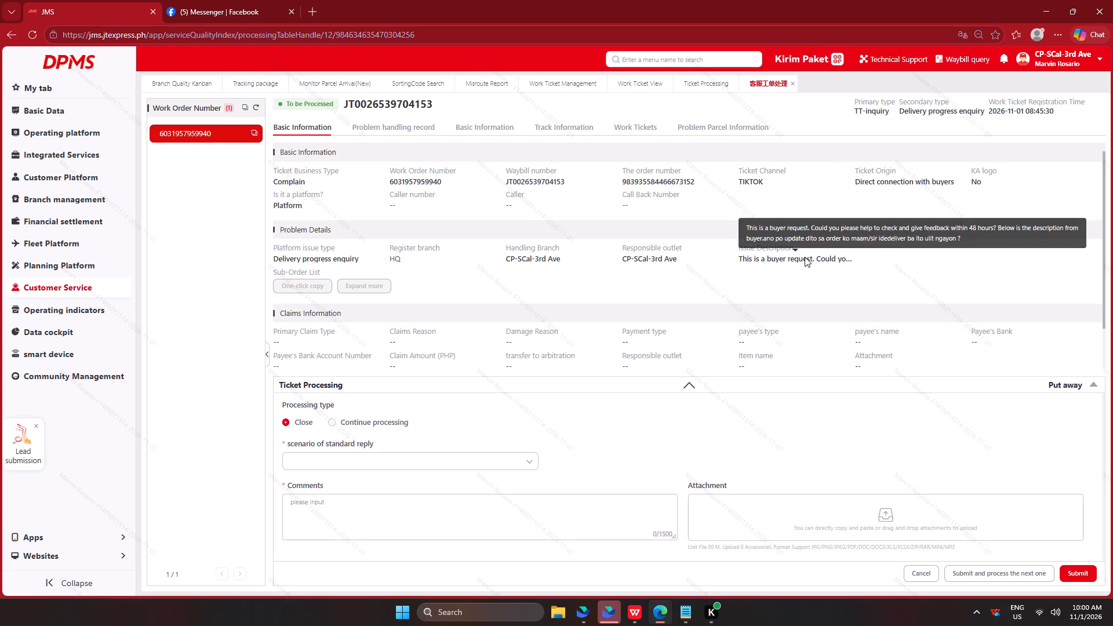
Copy the full issue description from the Work Tickets record in Work Ticket View into the notes below the recipient's address.
{"action": "left_click", "coordinate": [632, 82]}
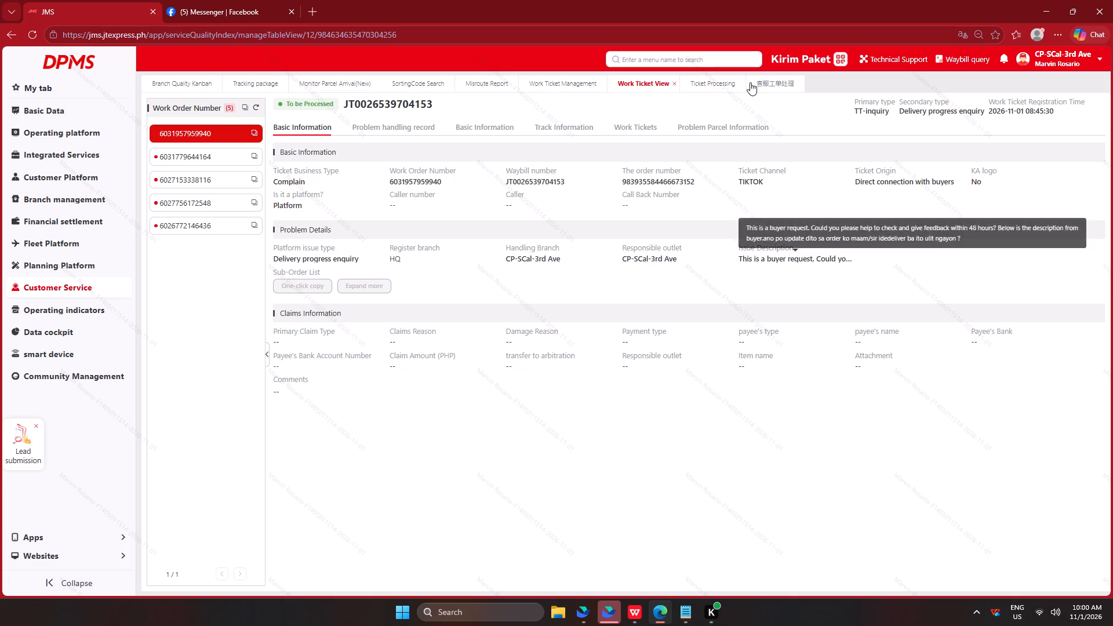
{"action": "left_click", "coordinate": [717, 83]}
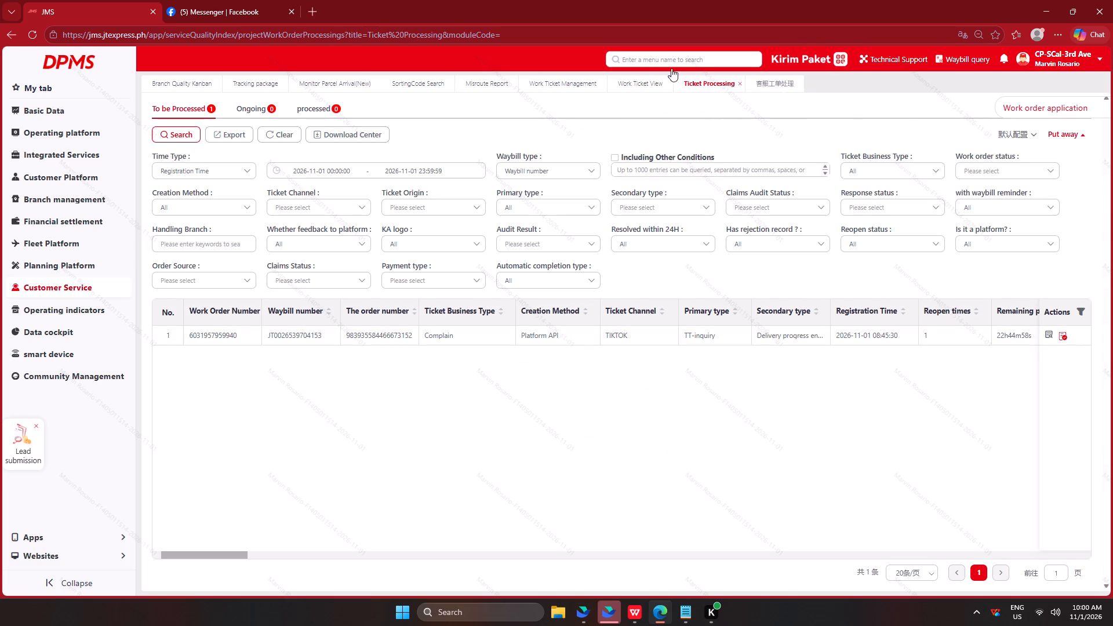
{"action": "left_click", "coordinate": [653, 86]}
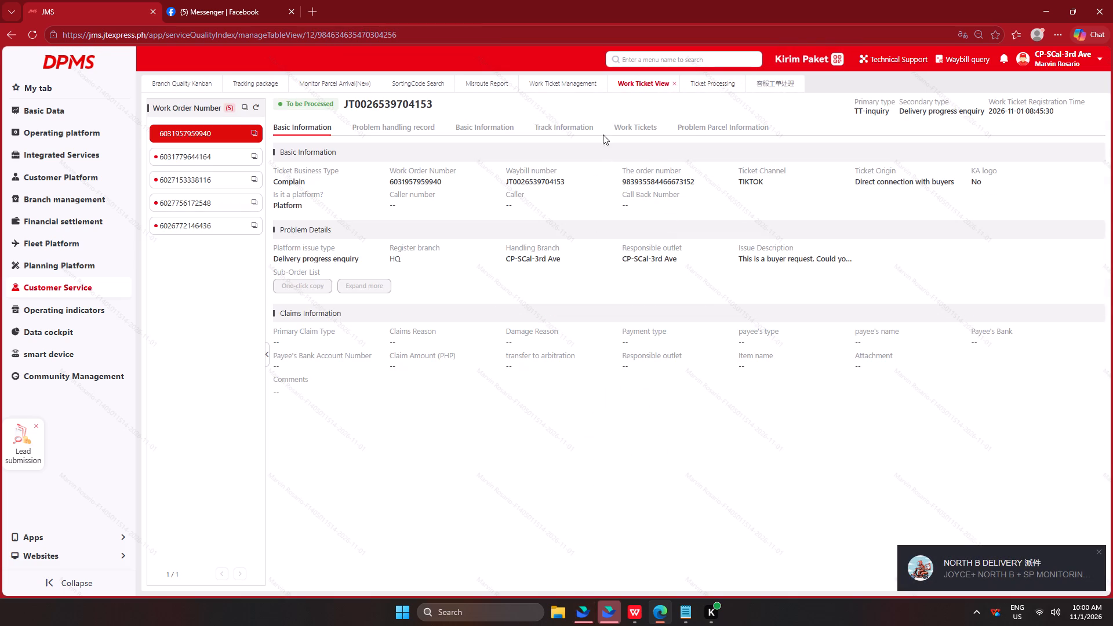
{"action": "left_click", "coordinate": [636, 127]}
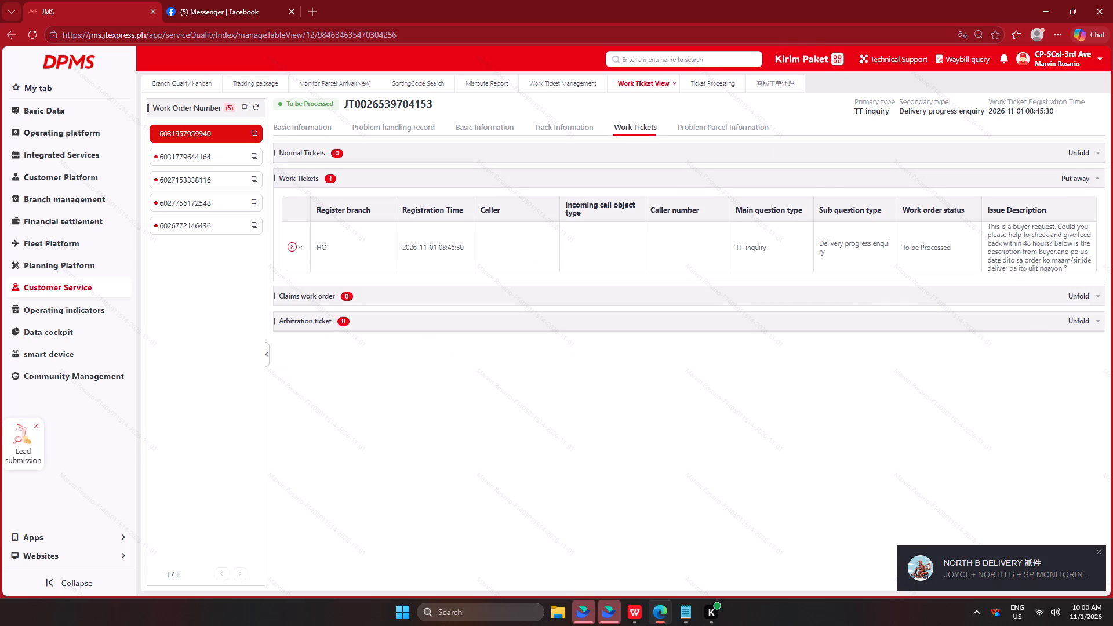
{"action": "left_click_drag", "start_coordinate": [988, 224], "coordinate": [1037, 250]}
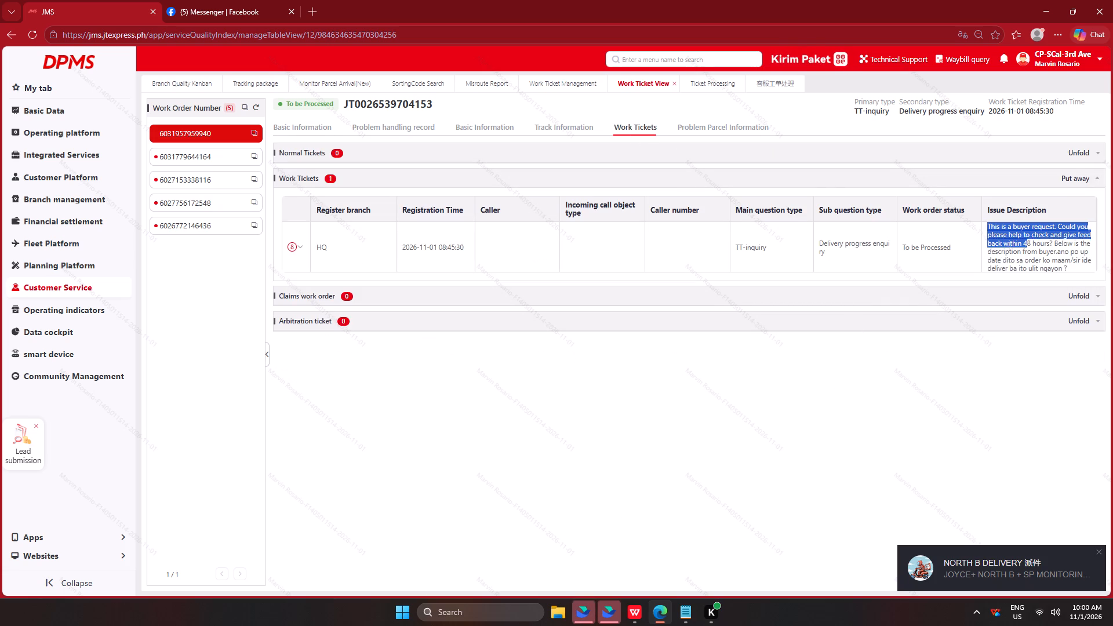
{"action": "left_click_drag", "start_coordinate": [1037, 250], "coordinate": [1073, 271]}
{"action": "key", "text": "ctrl+c"}
{"action": "key", "text": "ctrl+c"}
{"action": "key", "text": "ctrl+c"}
{"action": "key", "text": "ctrl+c"}
{"action": "key", "text": "ctrl+c"}
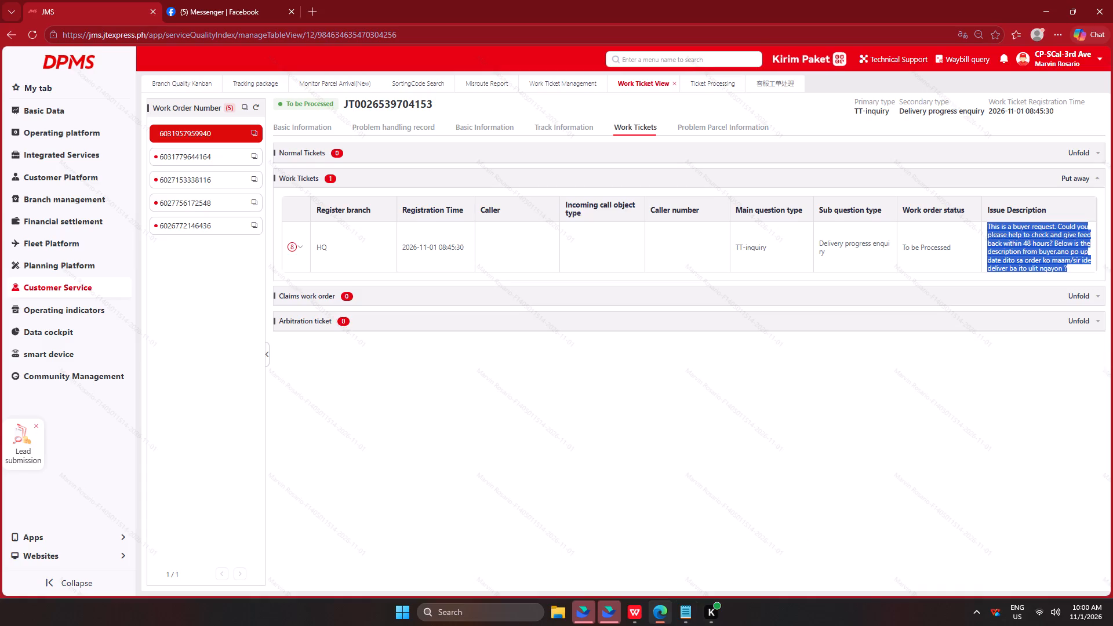
{"action": "key", "text": "ctrl+c"}
{"action": "key", "text": "ctrl+c"}
{"action": "left_click", "coordinate": [675, 623]}
{"action": "key", "text": "ctrl+v"}
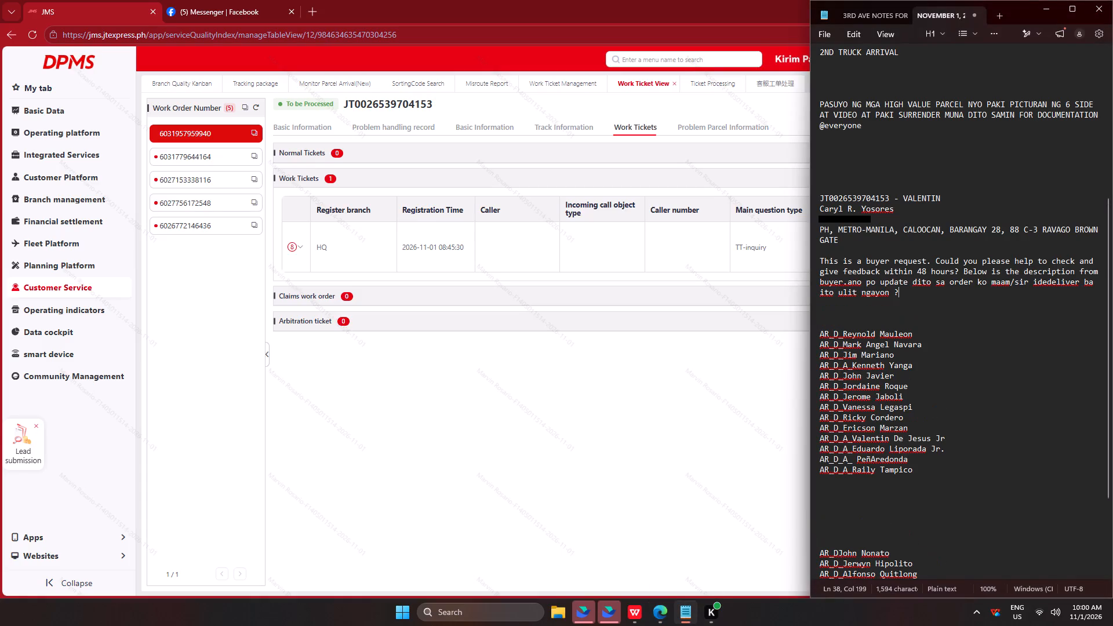
Back in JMS, copy the sub question type "Delivery progress enquiry" from the Work Tickets record.
{"action": "key", "text": "alt+Tab"}
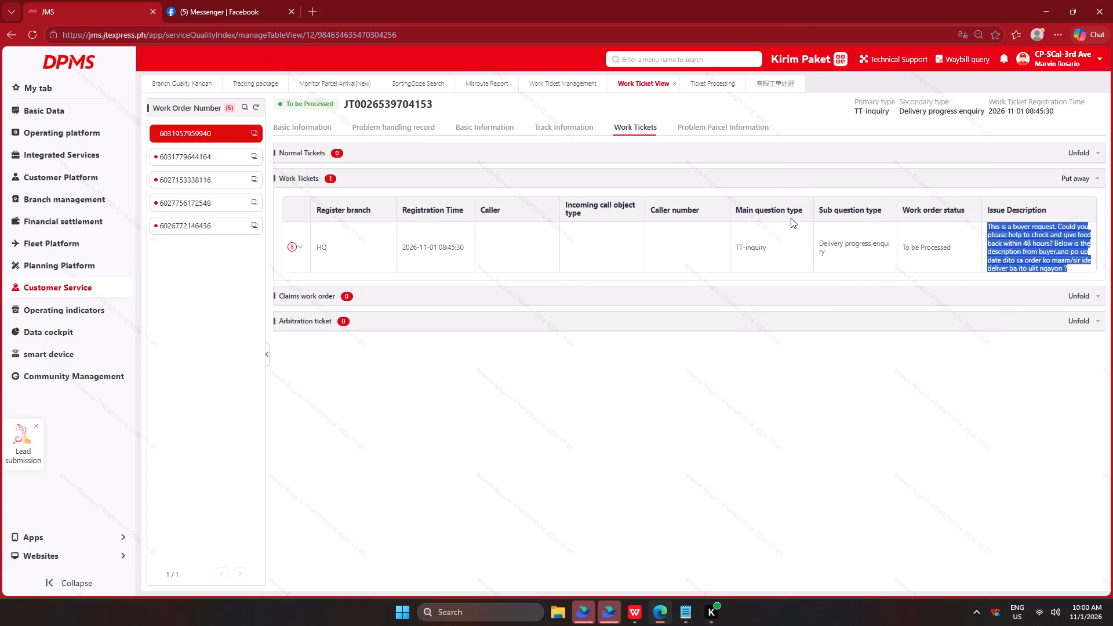
{"action": "triple_click", "coordinate": [834, 247]}
{"action": "key", "text": "ctrl+c"}
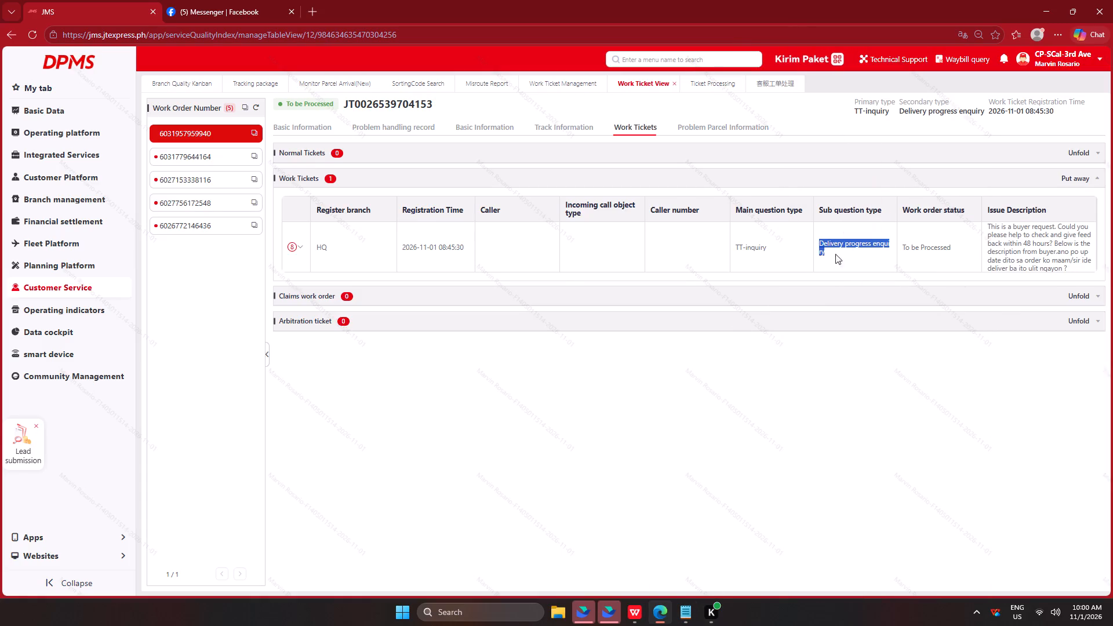
{"action": "key", "text": "ctrl+c"}
{"action": "key", "text": "ctrl+c"}
{"action": "key", "text": "ctrl+c"}
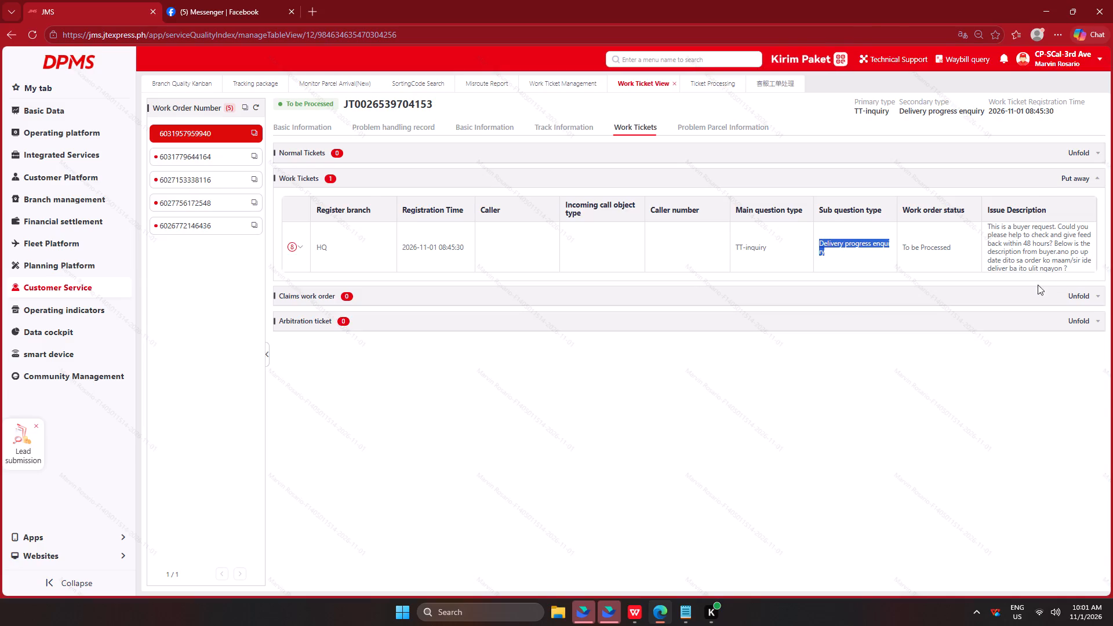
In the Notepad notes, paste the sub question type above the issue description, adding a line break after the address and another after the description.
{"action": "key", "text": "alt+Tab"}
{"action": "left_click", "coordinate": [847, 251]}
{"action": "key", "text": "ctrl+v"}
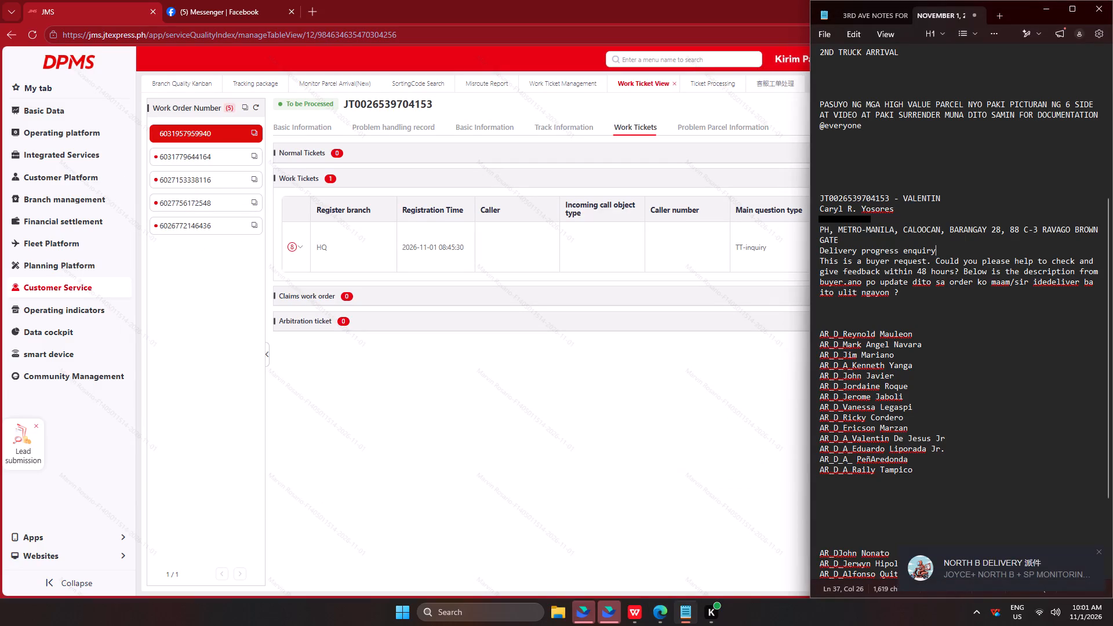
{"action": "left_click", "coordinate": [871, 238]}
{"action": "key", "text": "Return"}
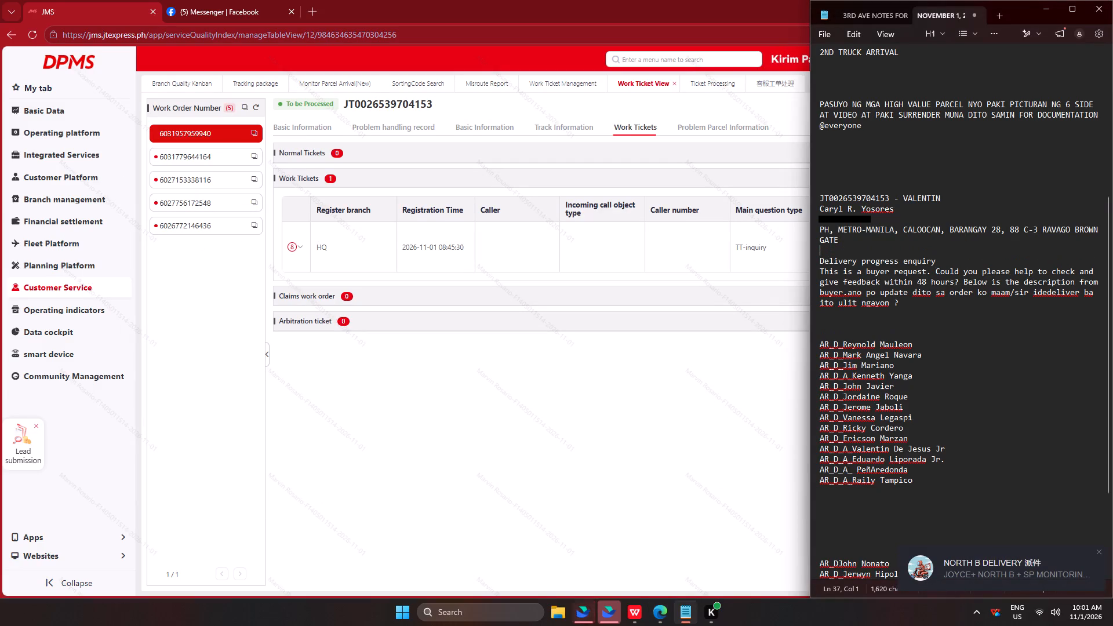
{"action": "left_click", "coordinate": [915, 306]}
{"action": "key", "text": "Return"}
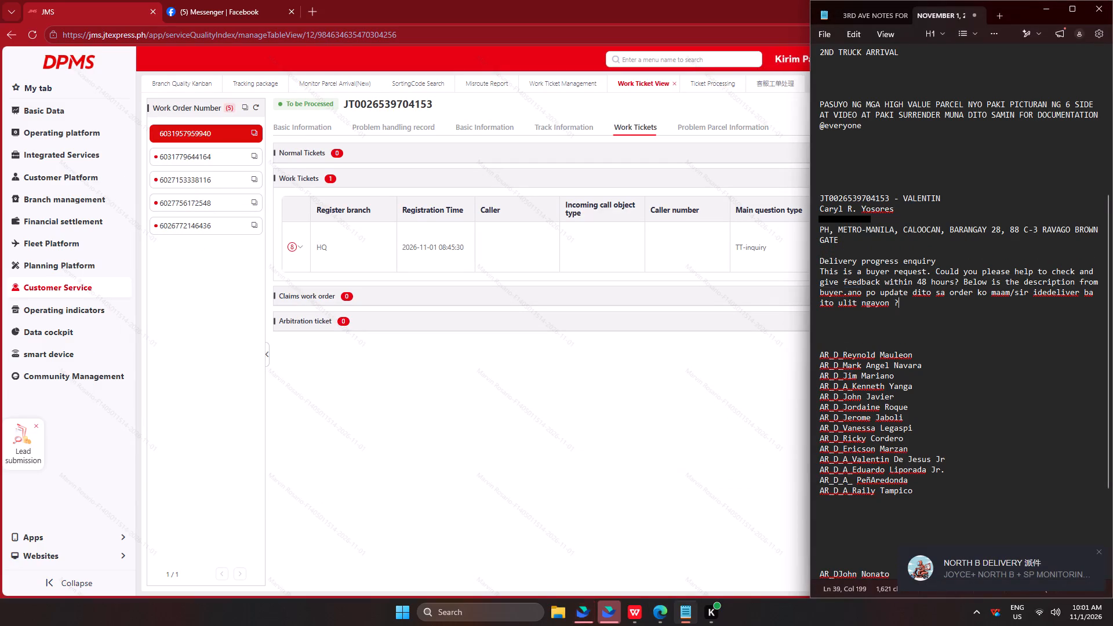
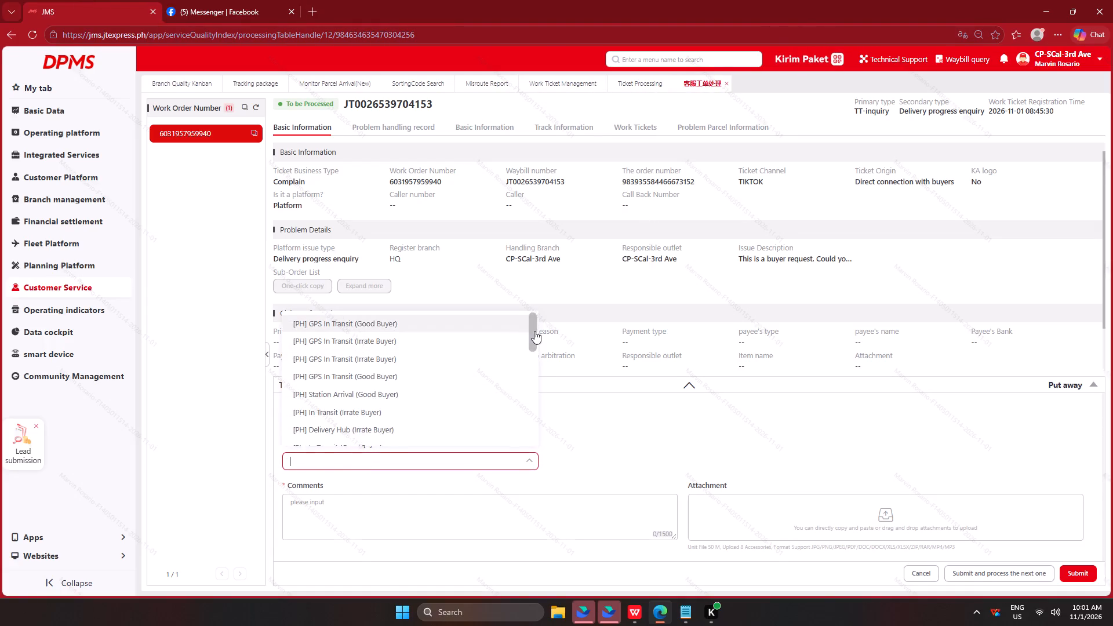
Look through the [PH] reply template options for the delivery progress enquiry ticket, down to the buyer request and package delivered entries.
{"action": "left_click_drag", "start_coordinate": [534, 331], "coordinate": [534, 442]}
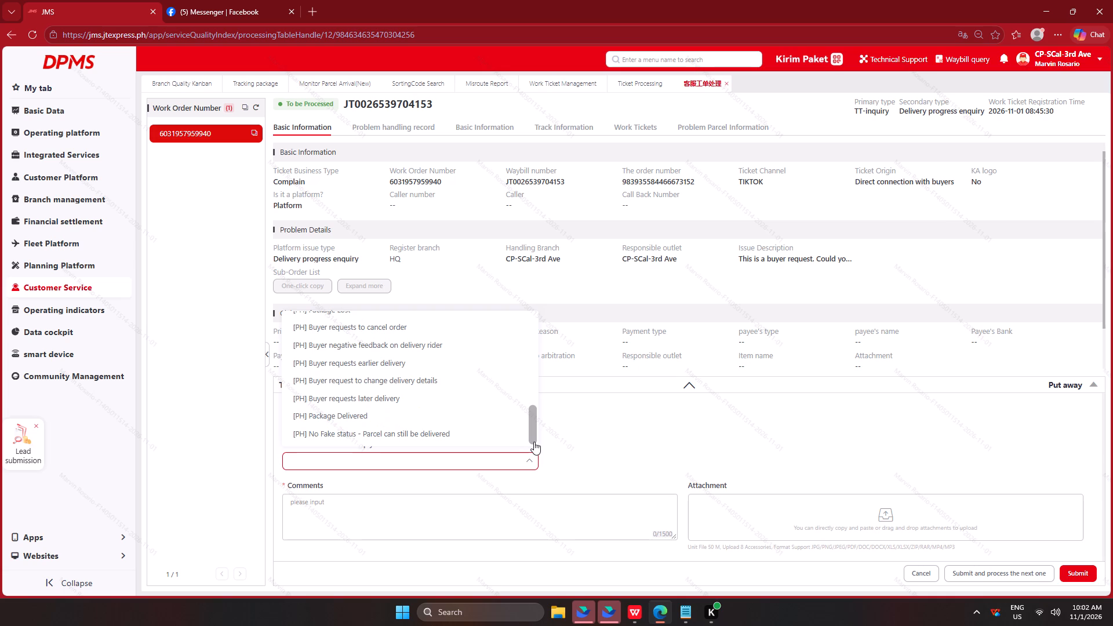
{"action": "left_click_drag", "start_coordinate": [534, 442], "coordinate": [538, 437]}
{"action": "left_click", "coordinate": [431, 434]}
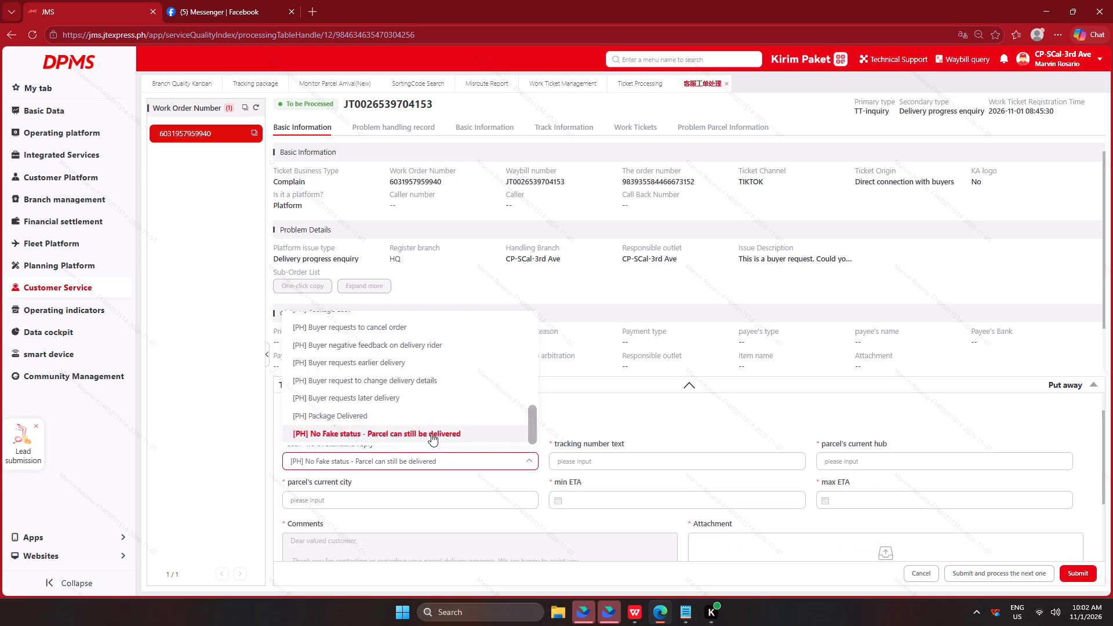
{"action": "scroll", "coordinate": [551, 445], "scroll_direction": "down", "scroll_amount": 3}
{"action": "scroll", "coordinate": [581, 409], "scroll_direction": "up", "scroll_amount": 2}
{"action": "left_click", "coordinate": [612, 450]}
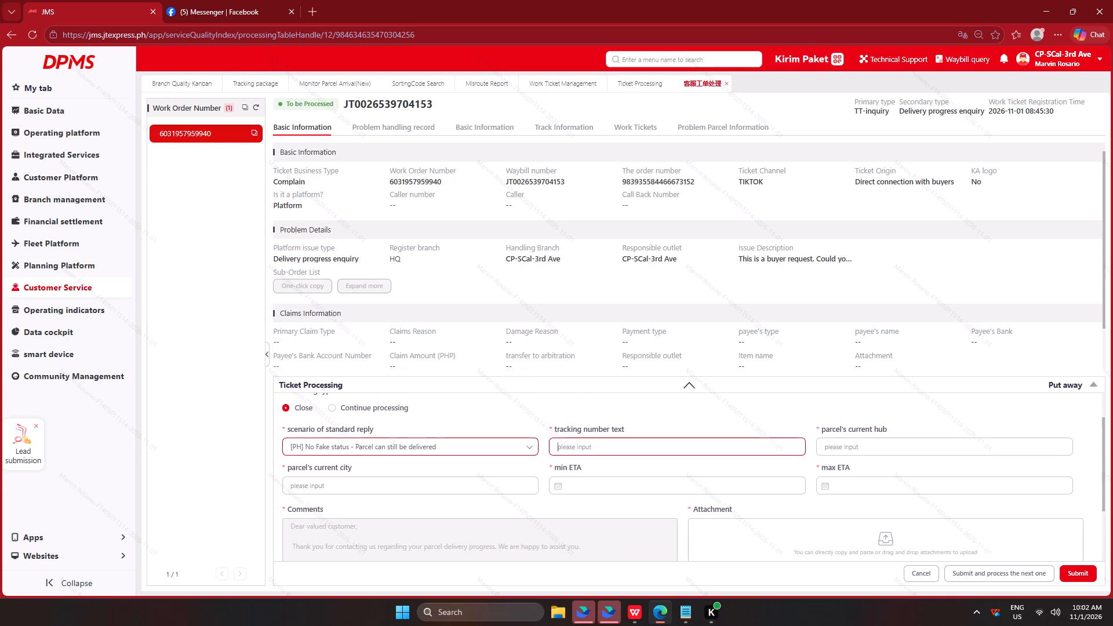
{"action": "double_click", "coordinate": [547, 180]}
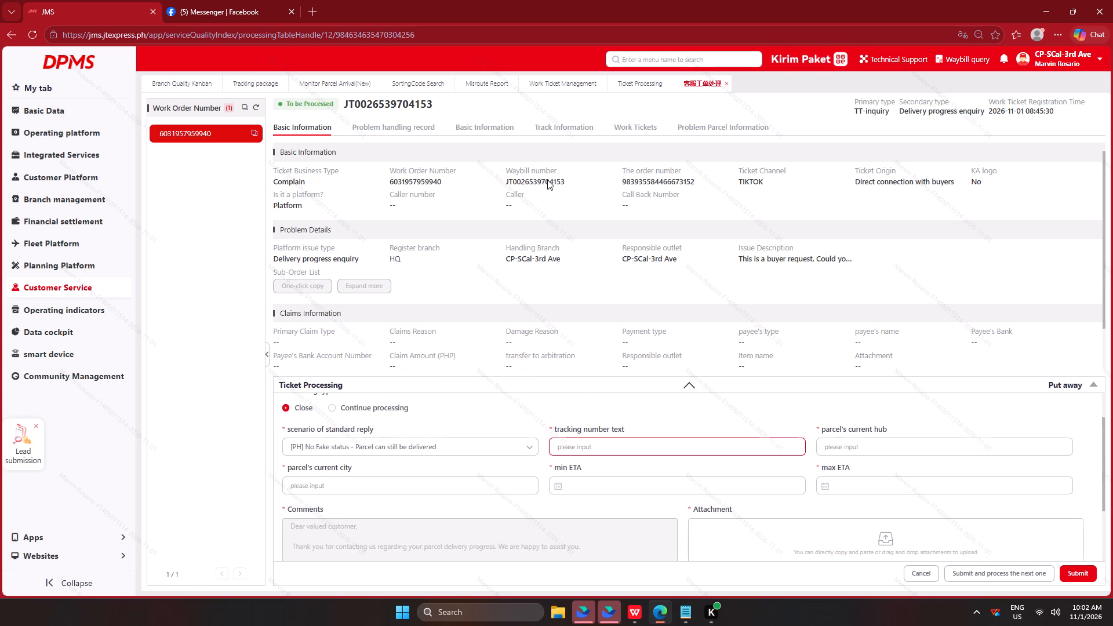
{"action": "key", "text": "ctrl+c"}
{"action": "key", "text": "ctrl+c"}
{"action": "key", "text": "ctrl+c"}
{"action": "key", "text": "ctrl+c"}
{"action": "key", "text": "ctrl+c"}
{"action": "left_click", "coordinate": [628, 449], "text": "ctrl"}
{"action": "key", "text": "ctrl+v"}
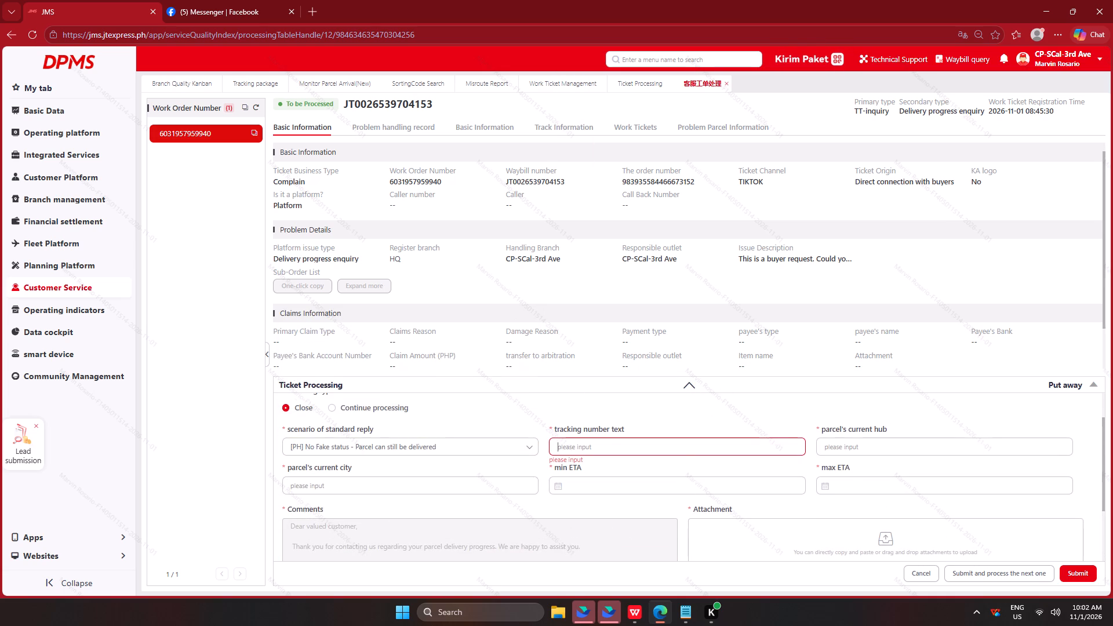
Enter "3rd Ave 1 DH" as the parcel's current hub and "Caloocan City" as its current city.
{"action": "left_click", "coordinate": [890, 446]}
{"action": "key", "text": "3"}
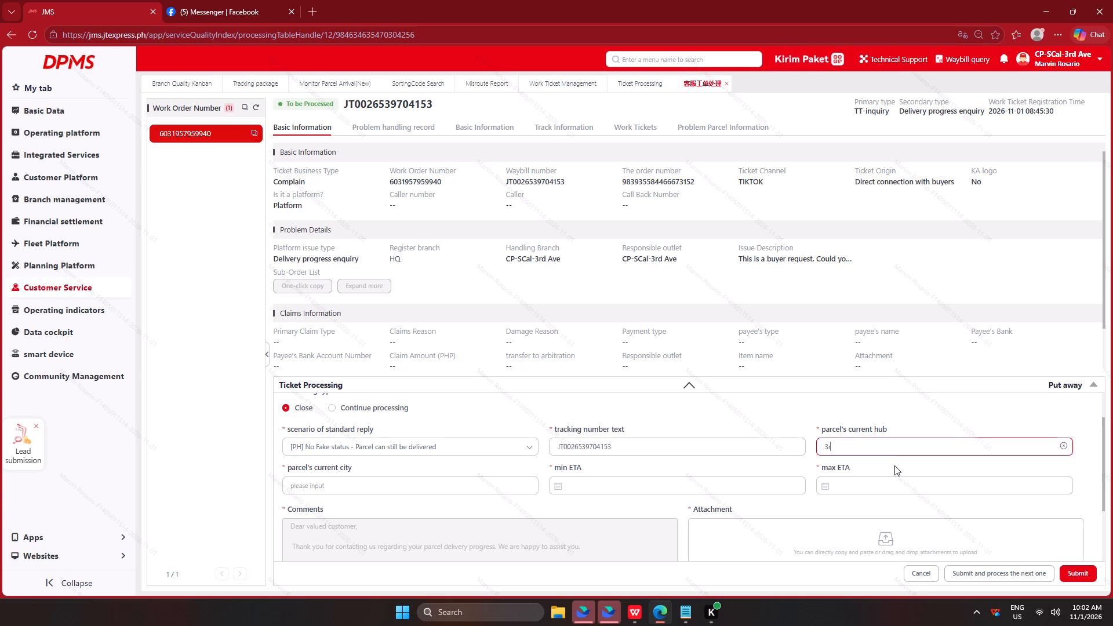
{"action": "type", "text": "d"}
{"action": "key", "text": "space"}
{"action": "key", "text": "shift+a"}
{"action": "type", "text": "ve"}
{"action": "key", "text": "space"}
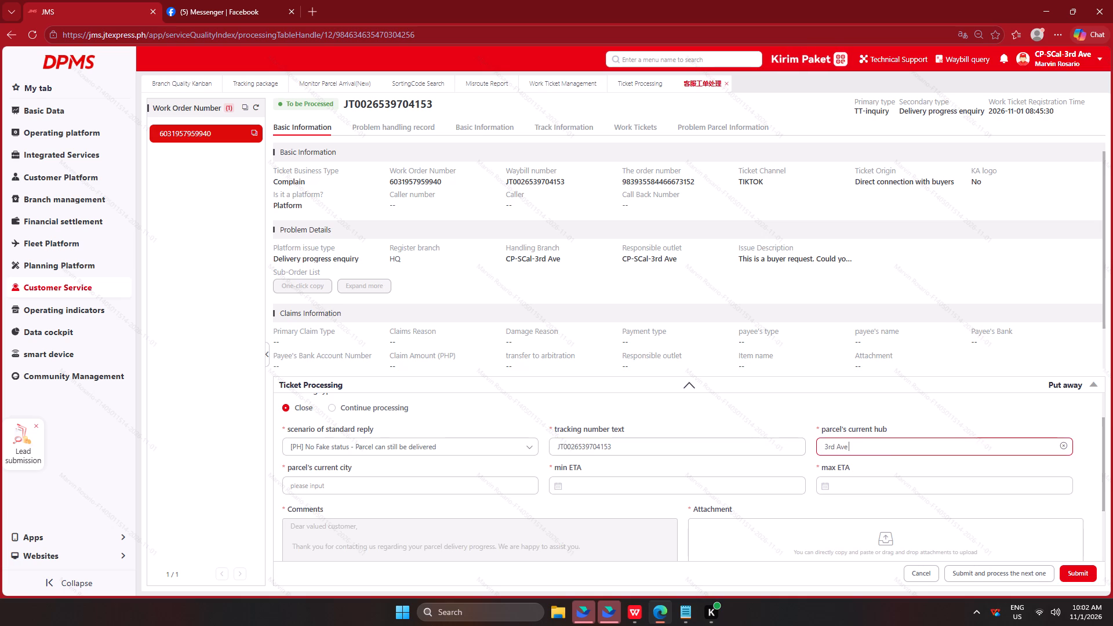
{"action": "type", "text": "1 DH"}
{"action": "left_click", "coordinate": [341, 491]}
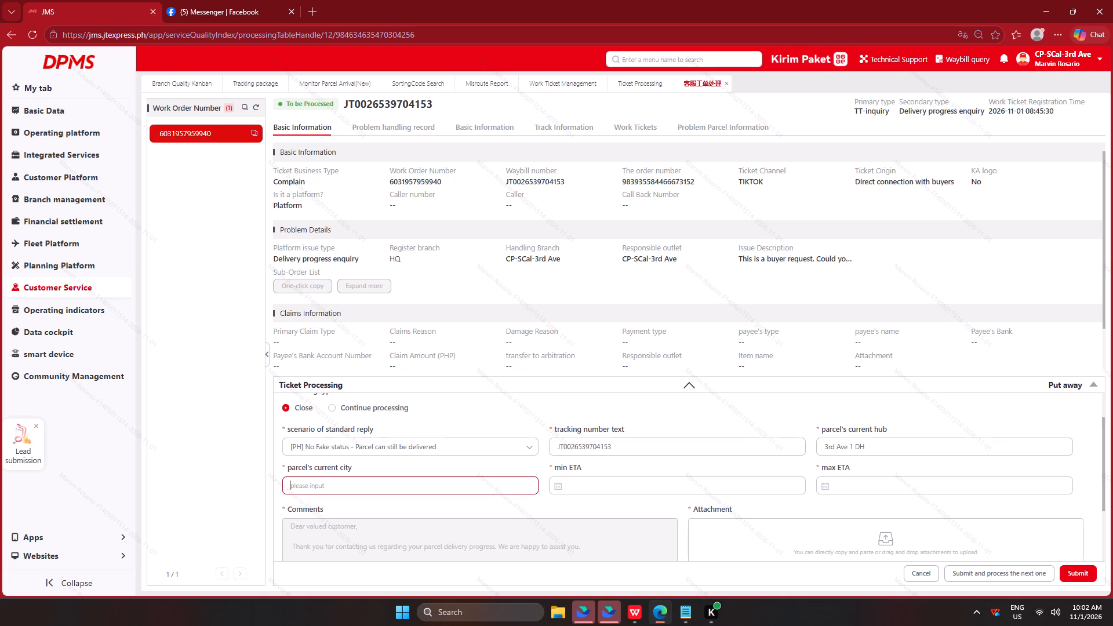
{"action": "type", "text": "Caloocan City"}
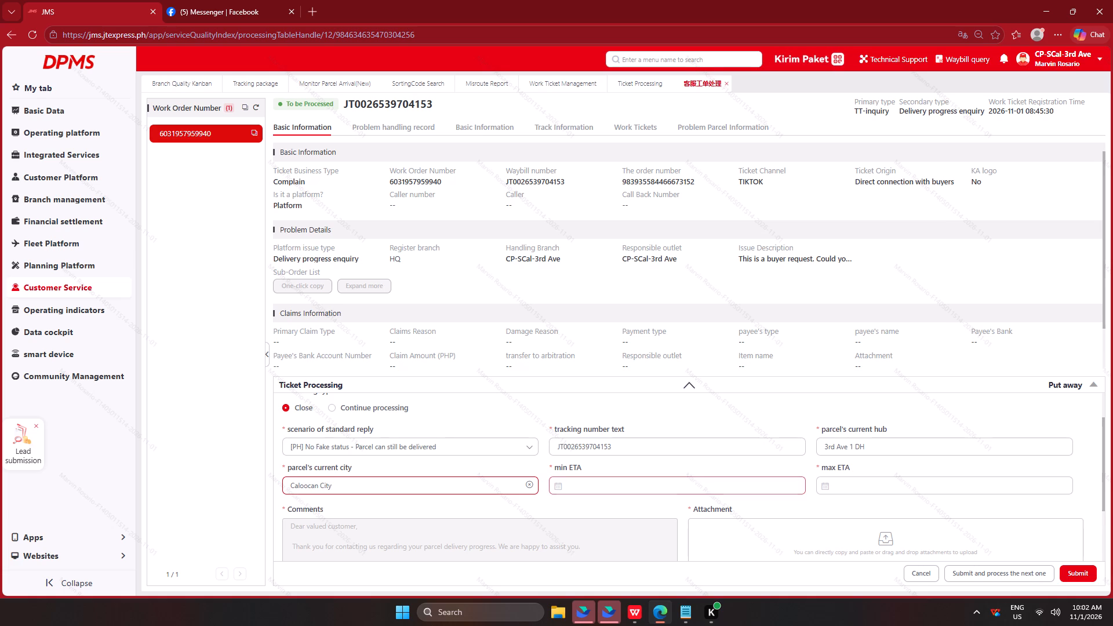
Set the reply's min ETA to 2026-10-31 and max ETA to 2026-11-02, and review the generated comments.
{"action": "left_click", "coordinate": [605, 492]}
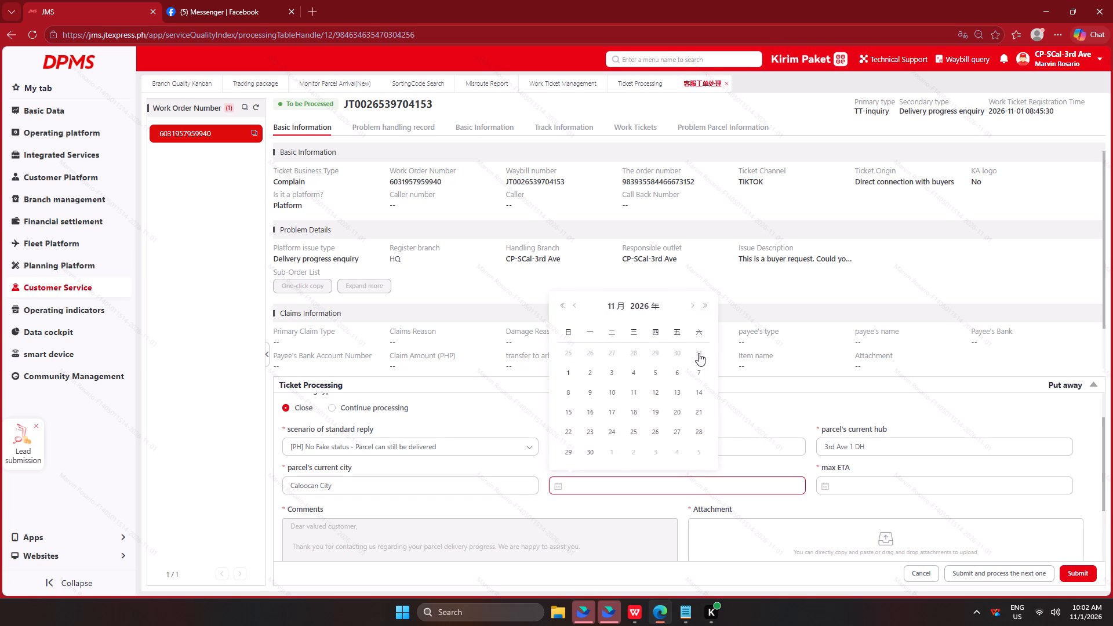
{"action": "left_click", "coordinate": [699, 352]}
{"action": "left_click", "coordinate": [883, 483]}
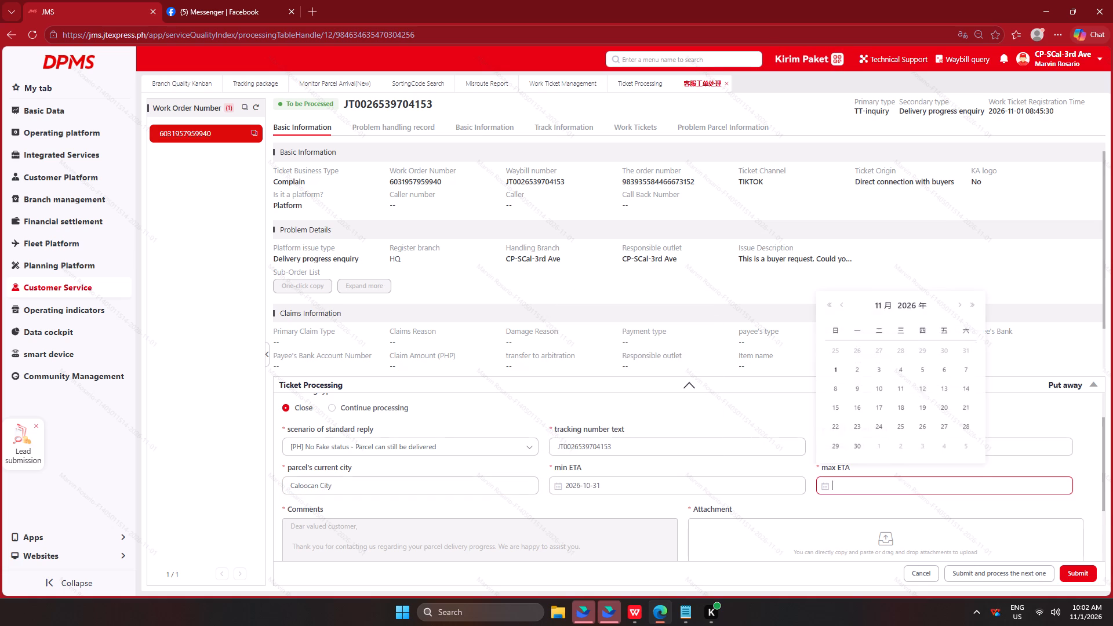
{"action": "left_click", "coordinate": [859, 374]}
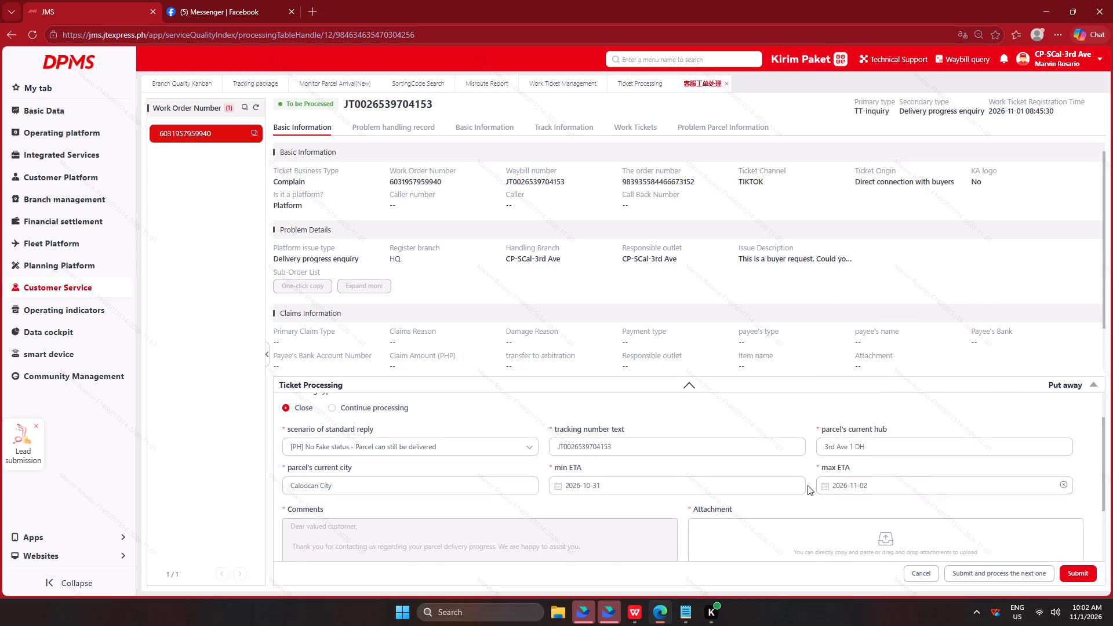
{"action": "scroll", "coordinate": [806, 486], "scroll_direction": "down", "scroll_amount": 4}
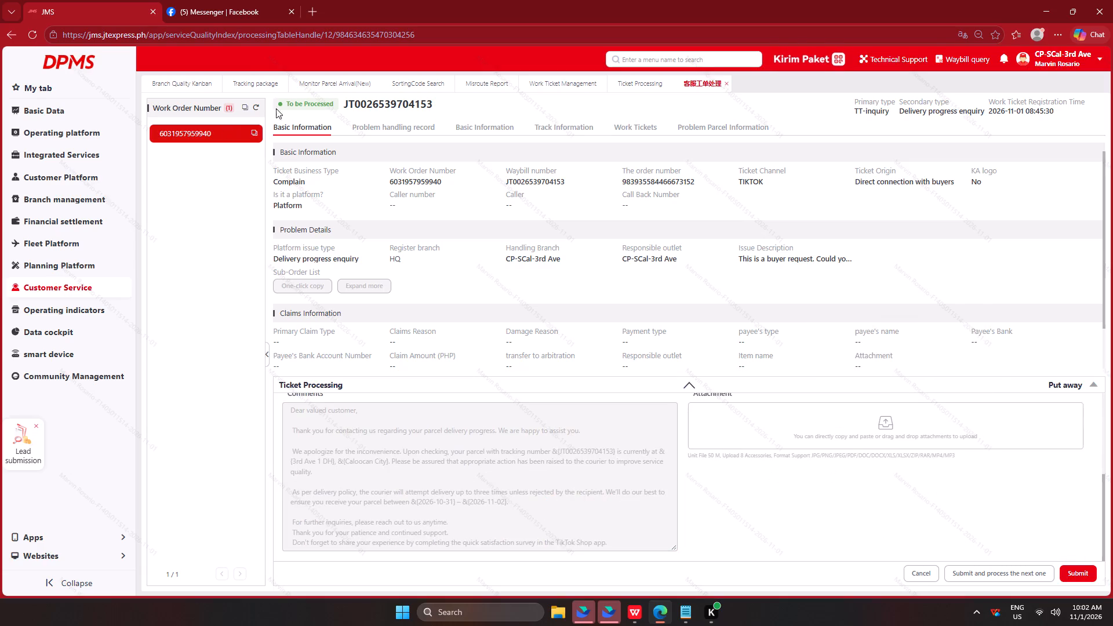
{"action": "left_click", "coordinate": [256, 80]}
{"action": "scroll", "coordinate": [435, 358], "scroll_direction": "down", "scroll_amount": 15}
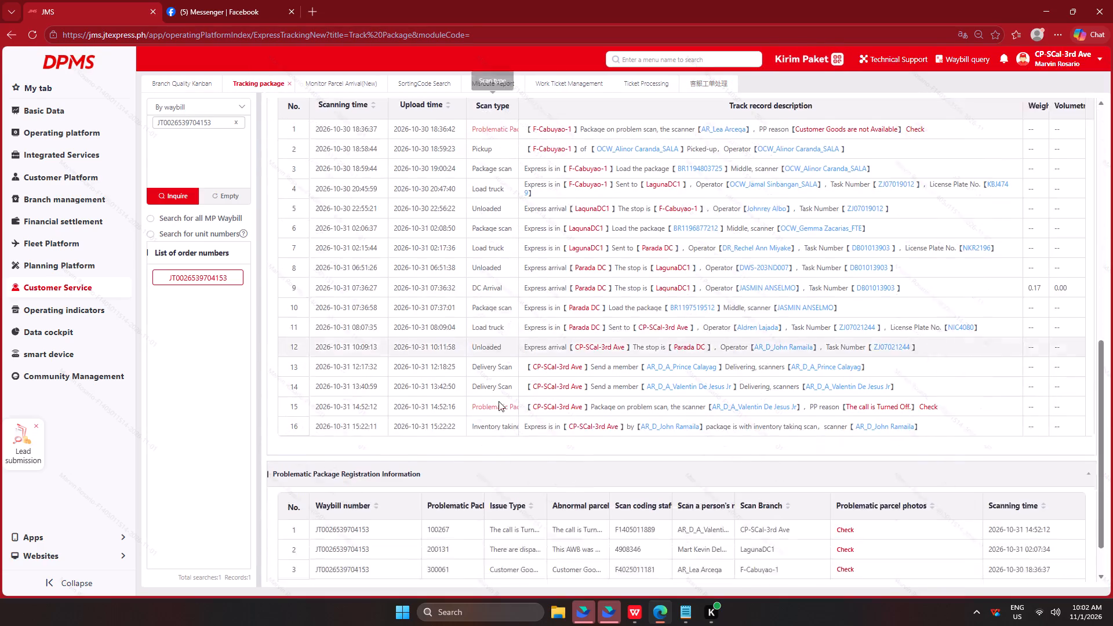
{"action": "left_click_drag", "start_coordinate": [1100, 422], "coordinate": [1101, 410]}
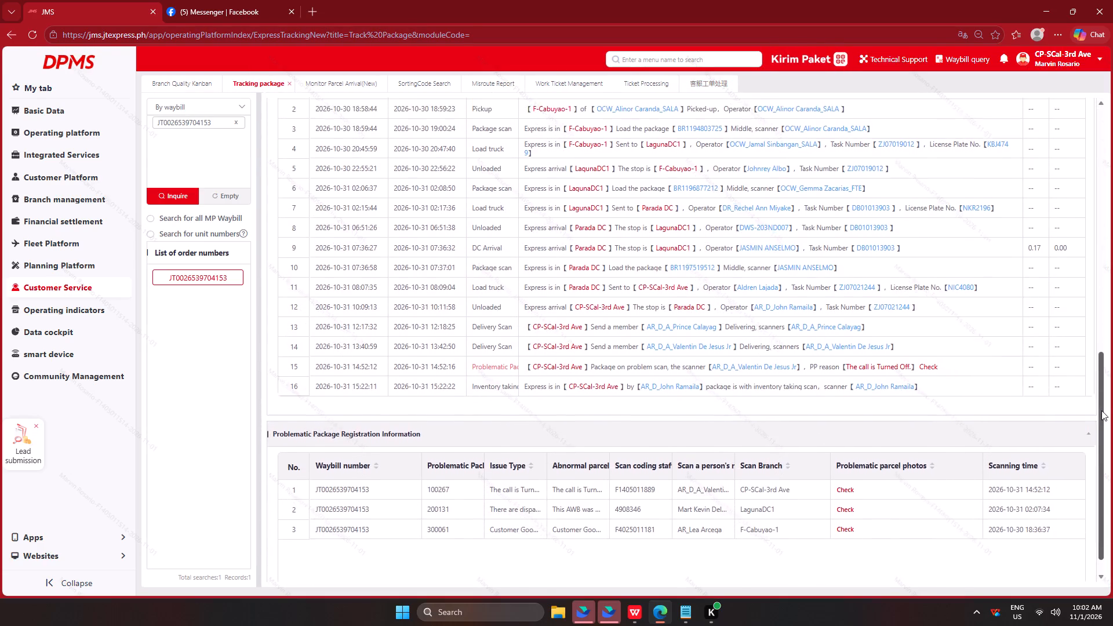
{"action": "left_click_drag", "start_coordinate": [1101, 410], "coordinate": [1096, 362]}
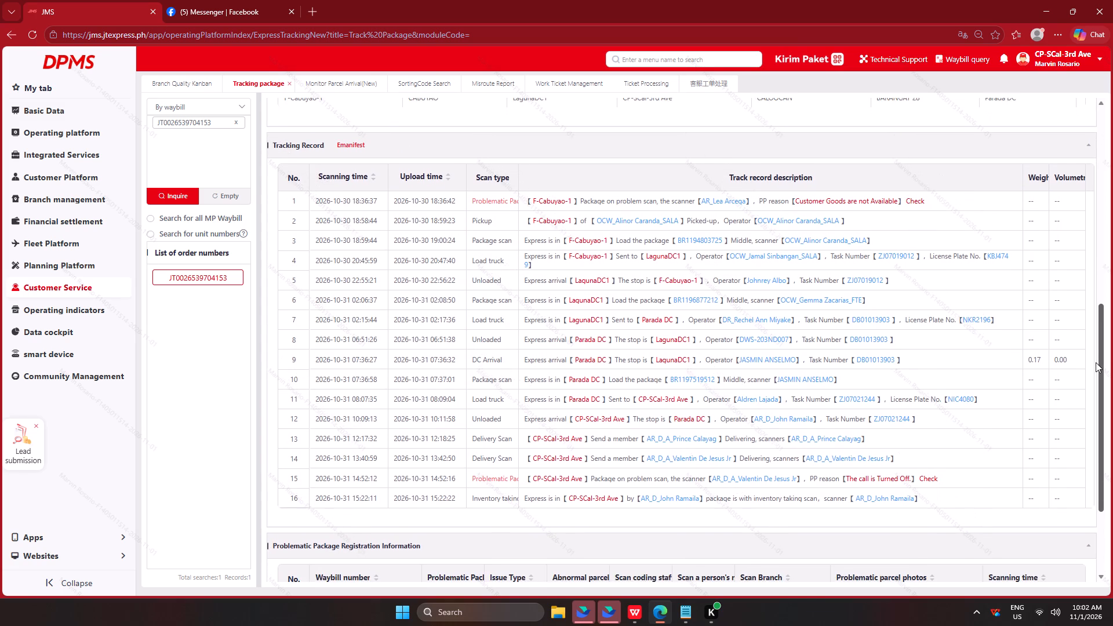
{"action": "left_click_drag", "start_coordinate": [1096, 362], "coordinate": [1096, 363]}
{"action": "key", "text": "ctrl+shift+a"}
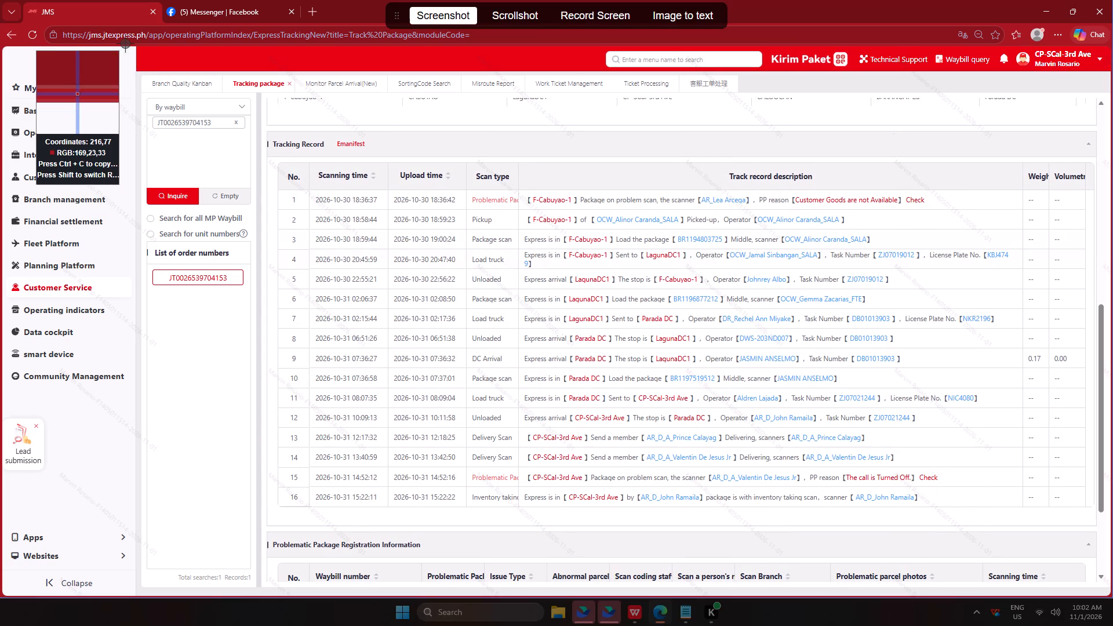
{"action": "left_click_drag", "start_coordinate": [133, 44], "coordinate": [1112, 535]}
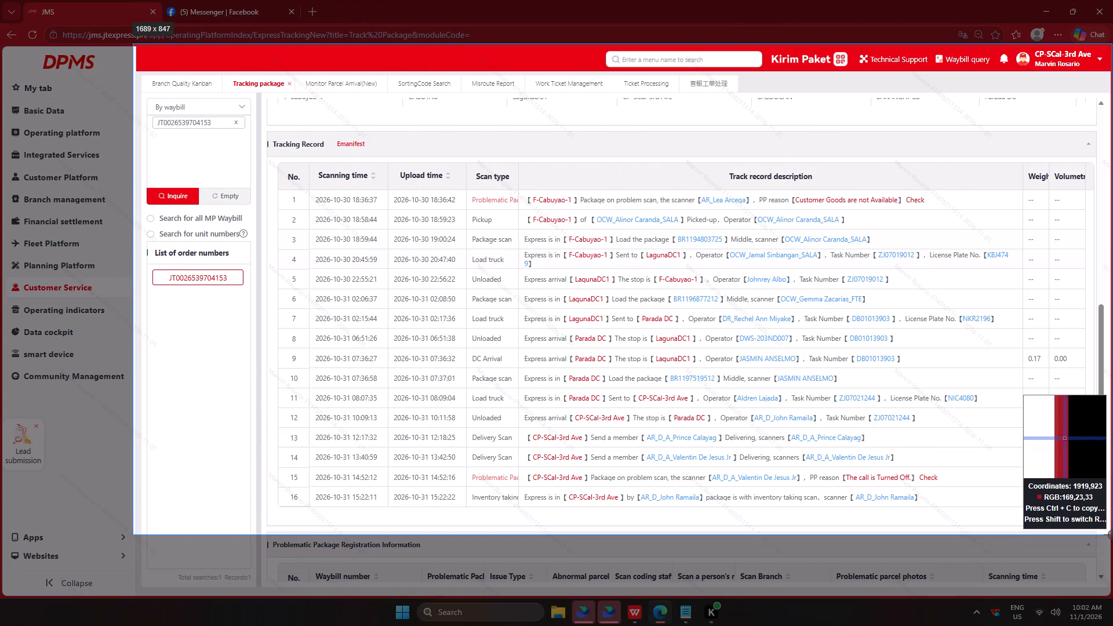
{"action": "left_click_drag", "start_coordinate": [1112, 535], "coordinate": [1112, 541]}
{"action": "left_click", "coordinate": [1089, 566]}
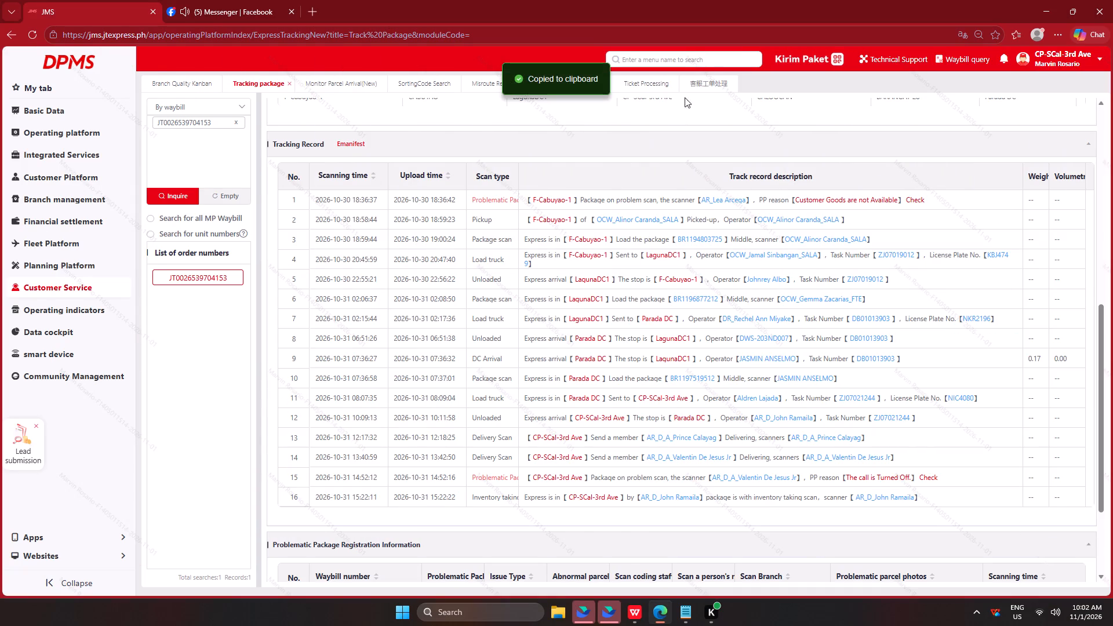
Return to the open ticket's handling form and paste the tracking record screenshot as the reply's attachment.
{"action": "left_click", "coordinate": [697, 81]}
{"action": "scroll", "coordinate": [664, 311], "scroll_direction": "down", "scroll_amount": 7}
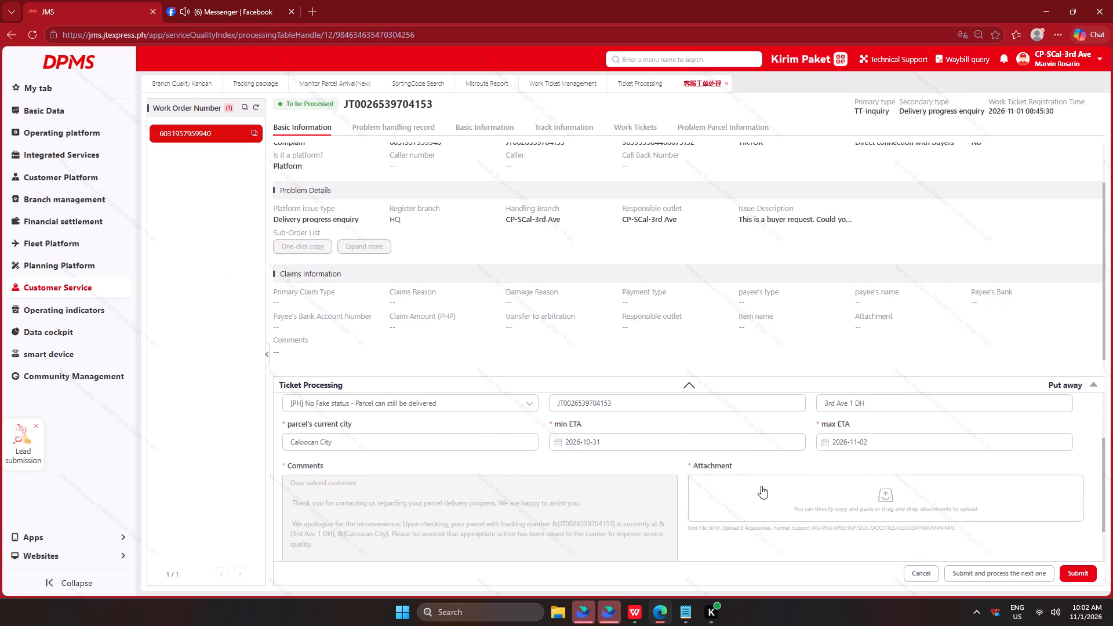
{"action": "left_click", "coordinate": [723, 492]}
{"action": "key", "text": "ctrl+v"}
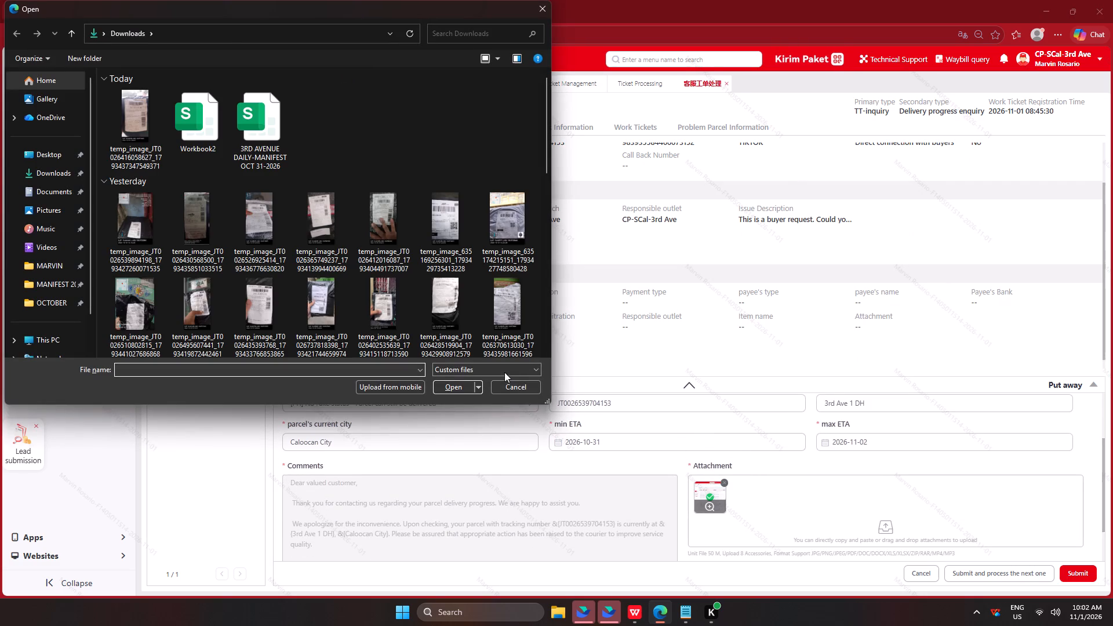
Dismiss the file picker and preview the reply's attached tracking record screenshot to check it.
{"action": "left_click", "coordinate": [509, 384]}
{"action": "left_click", "coordinate": [711, 506]}
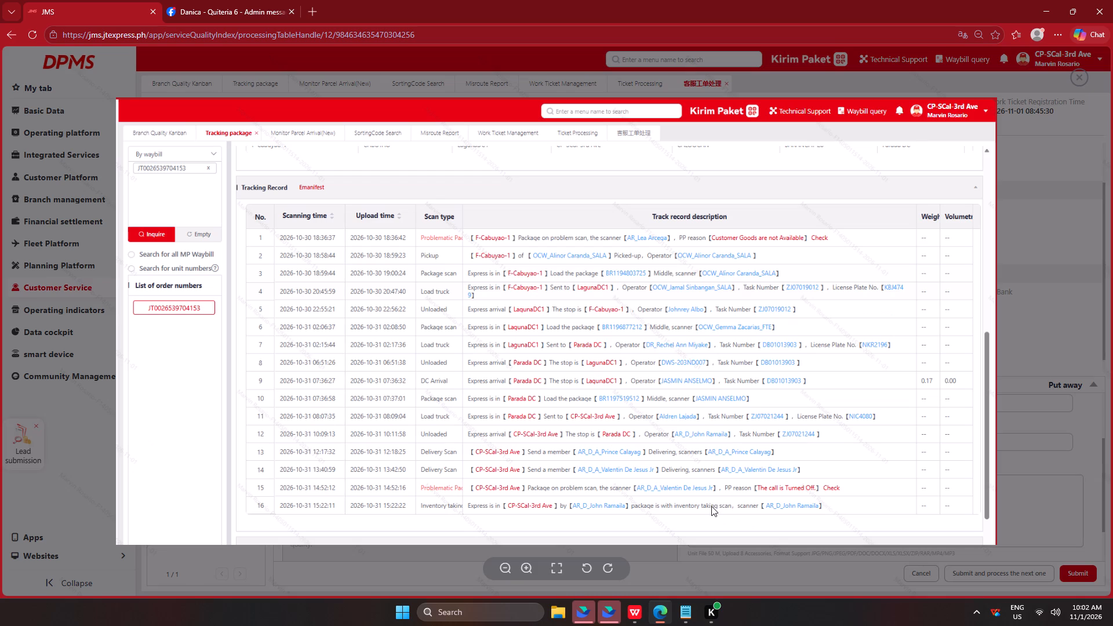
{"action": "left_click", "coordinate": [1078, 466]}
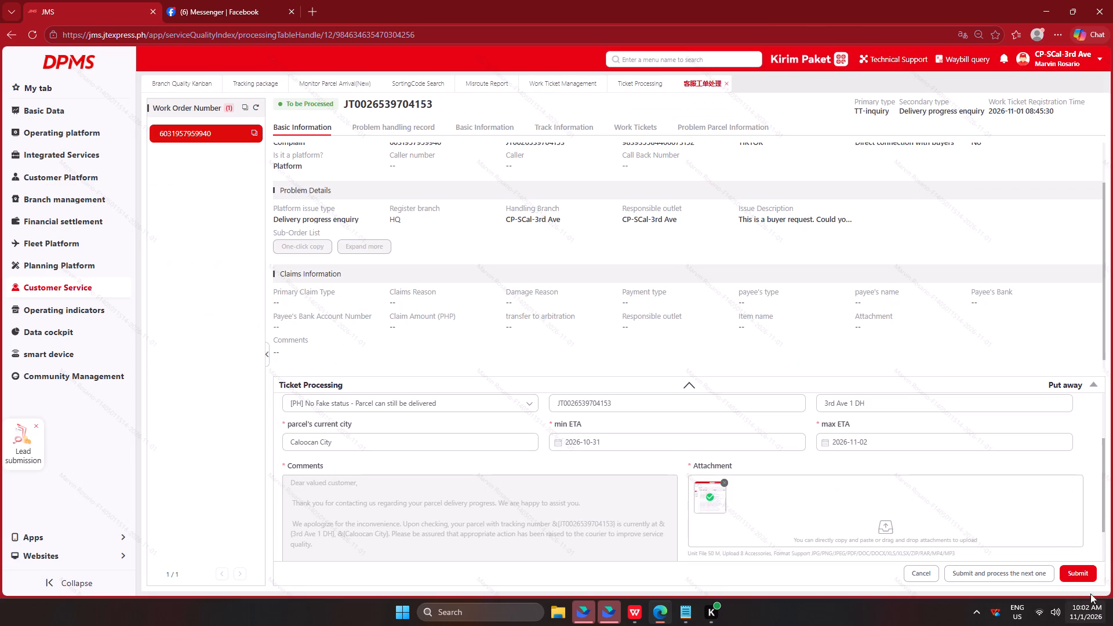
Submit the completed reply for the delivery progress enquiry ticket.
{"action": "left_click", "coordinate": [1082, 574]}
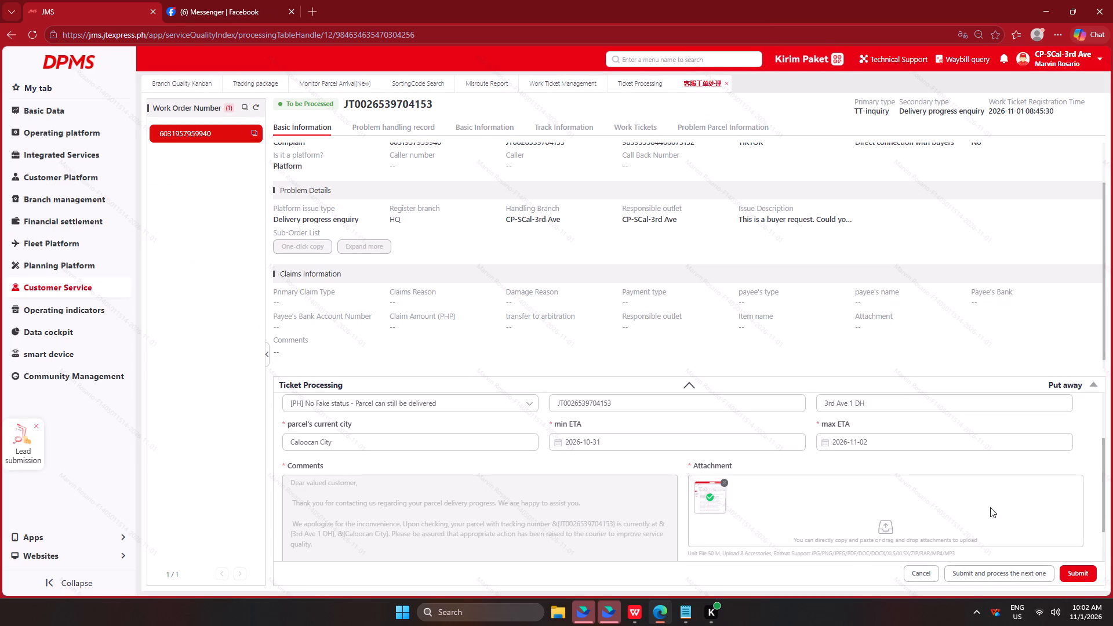
{"action": "left_click", "coordinate": [1074, 573]}
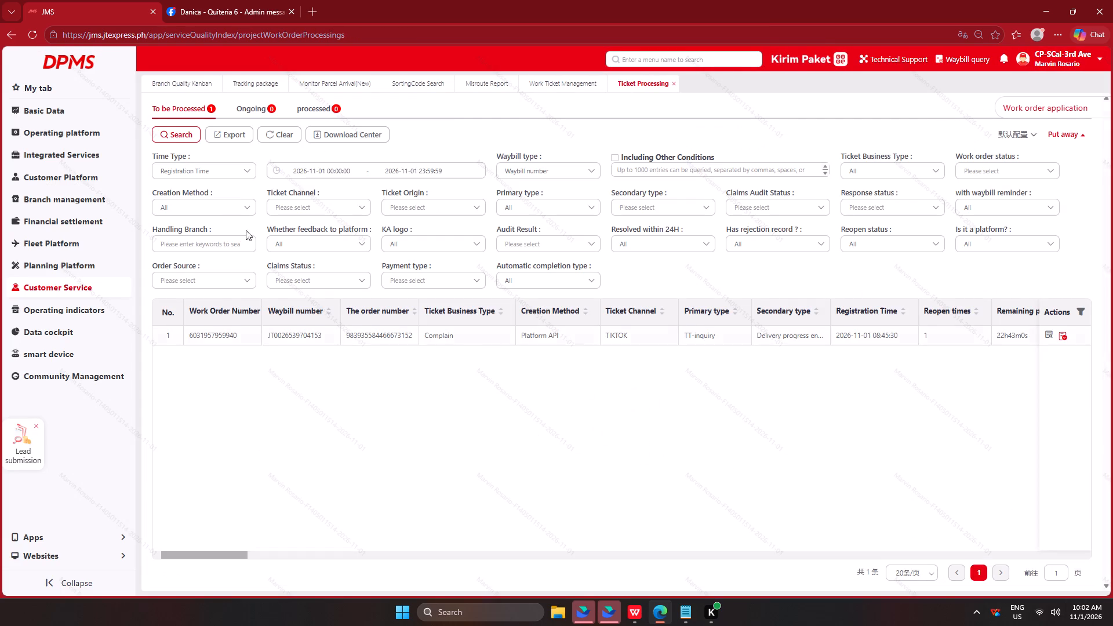
Refresh the list of tickets to be processed to check for remaining tickets registered on 2026-11-01.
{"action": "triple_click", "coordinate": [169, 133]}
{"action": "double_click", "coordinate": [169, 133]}
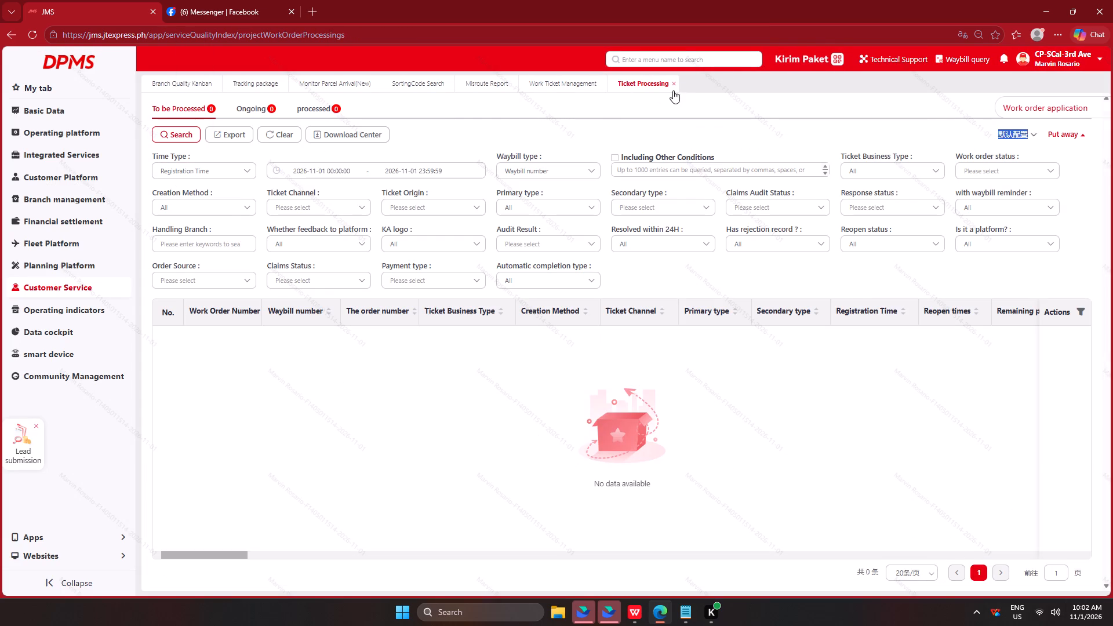
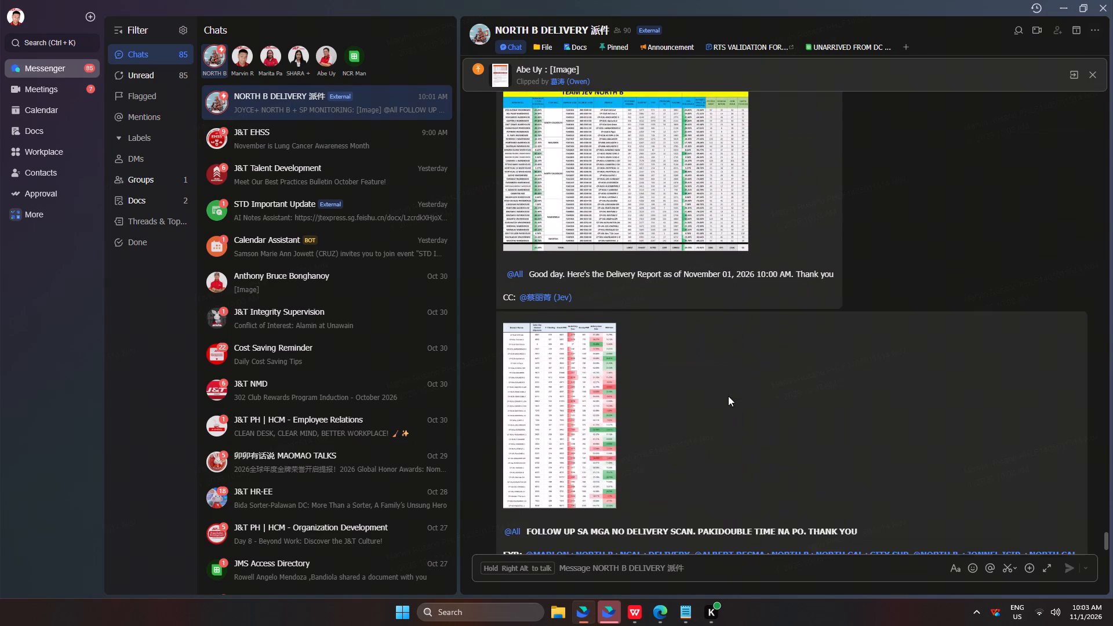
Check the latest NORTH B DELIVERY messages, and in Lark examine TEAM BRUCE's rider attendance post and its enlarged no-clock-in guide image.
{"action": "scroll", "coordinate": [728, 396], "scroll_direction": "down", "scroll_amount": 13}
{"action": "left_click", "coordinate": [614, 618]}
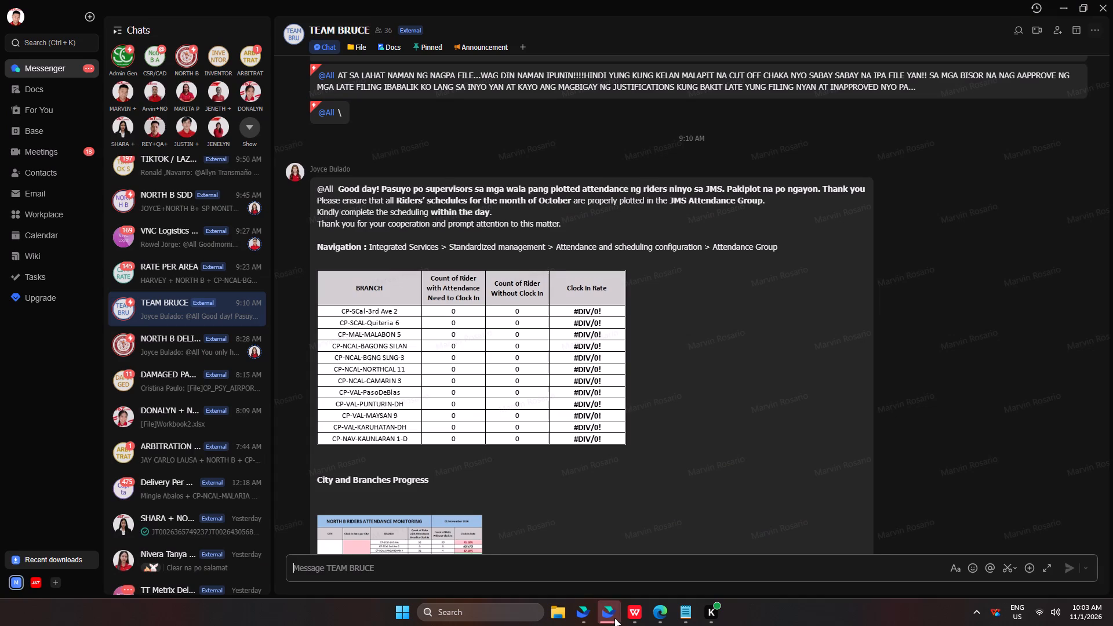
{"action": "scroll", "coordinate": [631, 417], "scroll_direction": "down", "scroll_amount": 7}
{"action": "scroll", "coordinate": [628, 421], "scroll_direction": "down", "scroll_amount": 14}
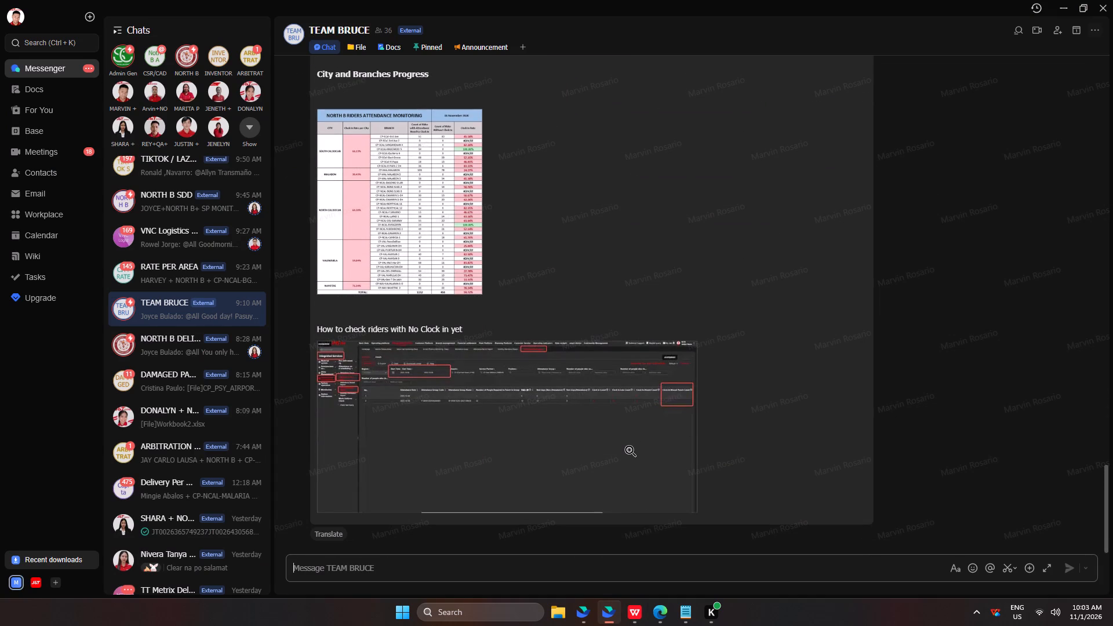
{"action": "left_click", "coordinate": [590, 421]}
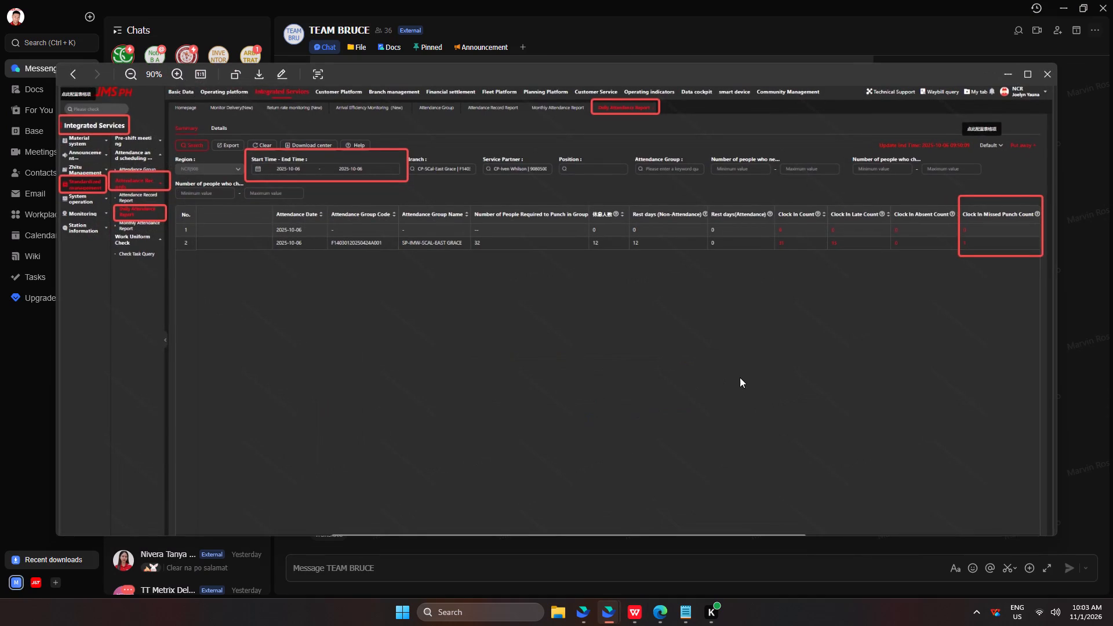
{"action": "left_click", "coordinate": [1045, 78]}
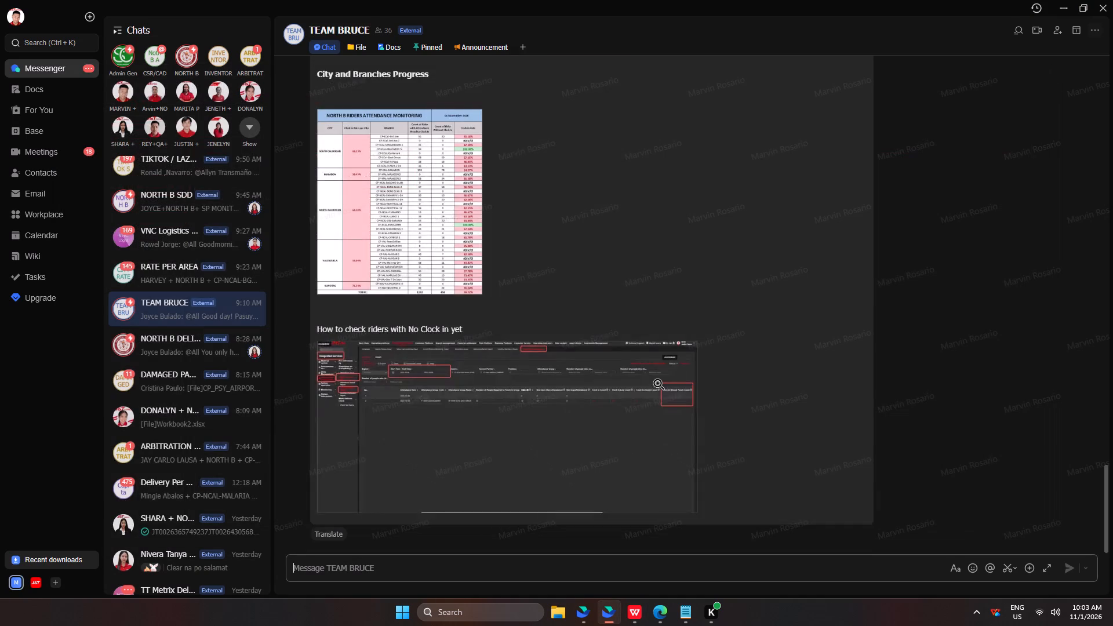
React with the salute emoji to the 9:10 AM rider attendance scheduling reminder in the TEAM BRUCE chat and review its attached images.
{"action": "scroll", "coordinate": [650, 383], "scroll_direction": "up", "scroll_amount": 3}
{"action": "scroll", "coordinate": [728, 377], "scroll_direction": "up", "scroll_amount": 5}
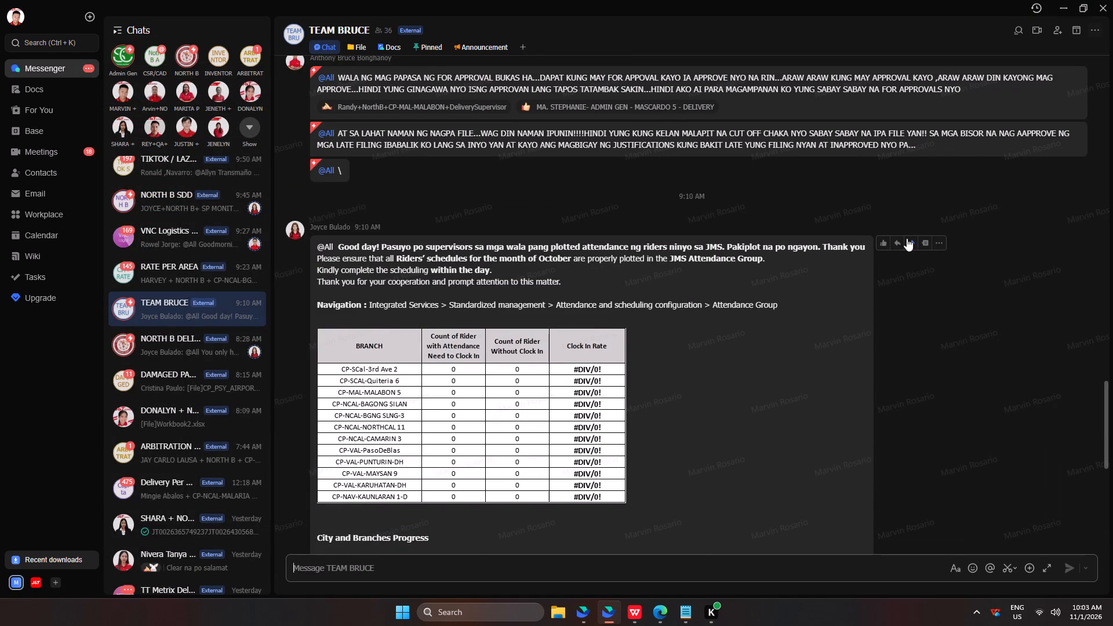
{"action": "left_click", "coordinate": [799, 203]}
{"action": "scroll", "coordinate": [660, 427], "scroll_direction": "down", "scroll_amount": 2}
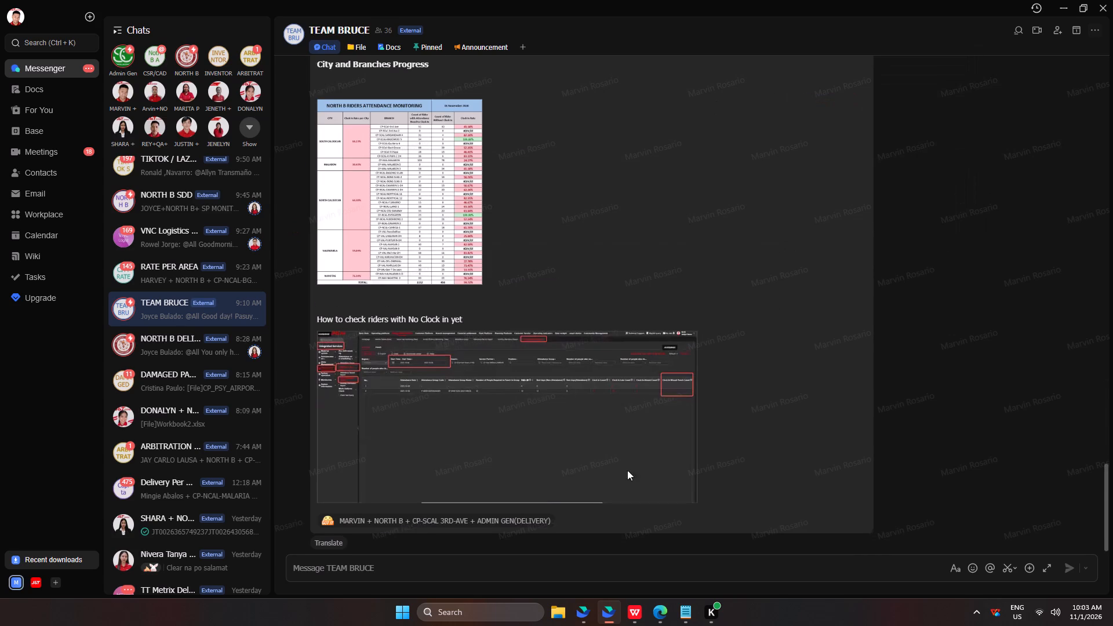
{"action": "scroll", "coordinate": [627, 470], "scroll_direction": "down", "scroll_amount": 10}
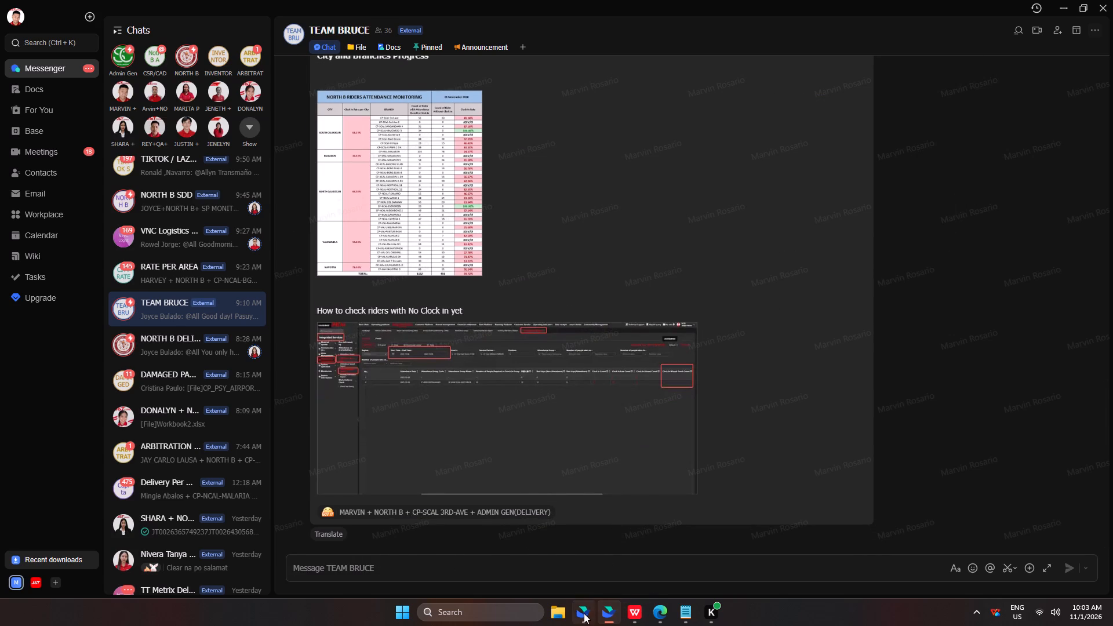
In the Feishu Messenger window, react with the salute emoji to the no delivery scan follow-up message in the NORTH B DELIVERY 派件 chat.
{"action": "left_click", "coordinate": [584, 613]}
{"action": "scroll", "coordinate": [645, 437], "scroll_direction": "down", "scroll_amount": 7}
{"action": "scroll", "coordinate": [690, 467], "scroll_direction": "up", "scroll_amount": 7}
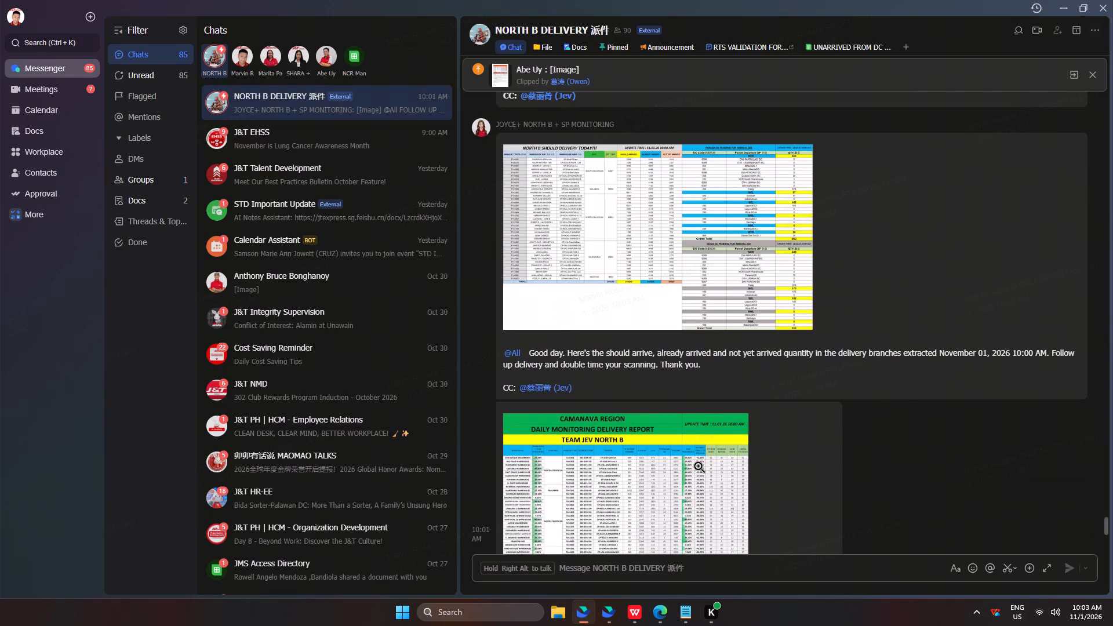
{"action": "scroll", "coordinate": [696, 463], "scroll_direction": "down", "scroll_amount": 6}
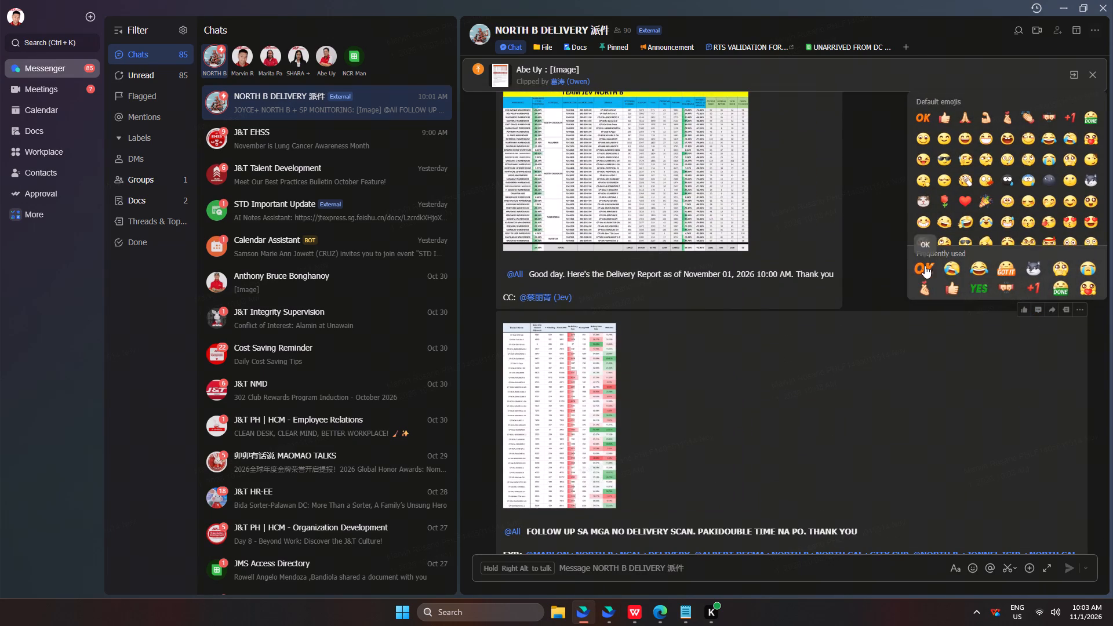
{"action": "left_click", "coordinate": [999, 264]}
{"action": "scroll", "coordinate": [872, 398], "scroll_direction": "down", "scroll_amount": 6}
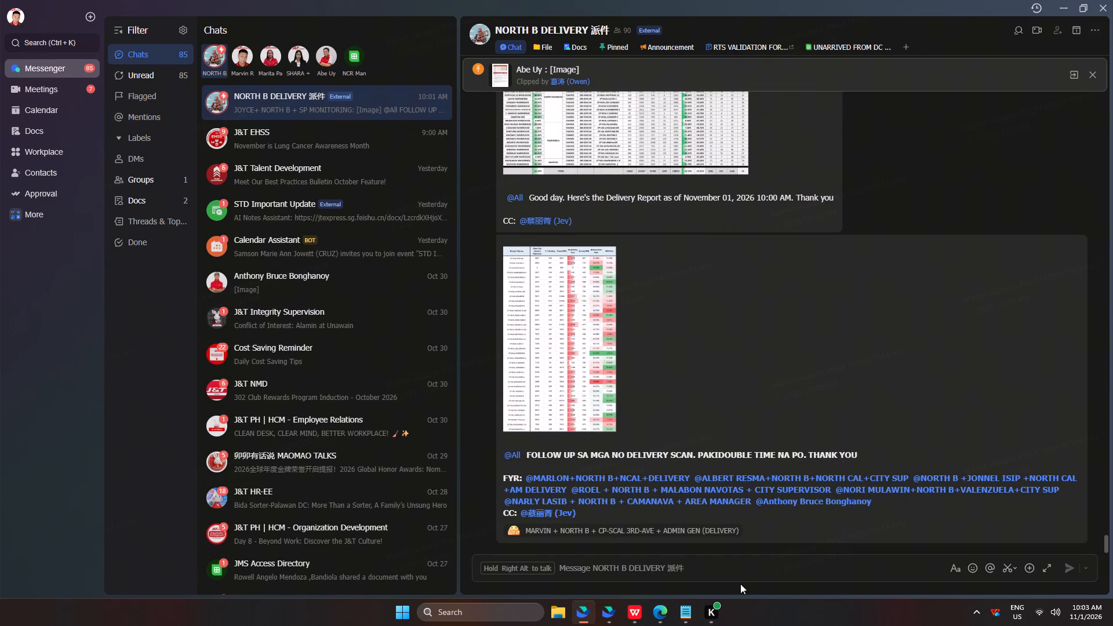
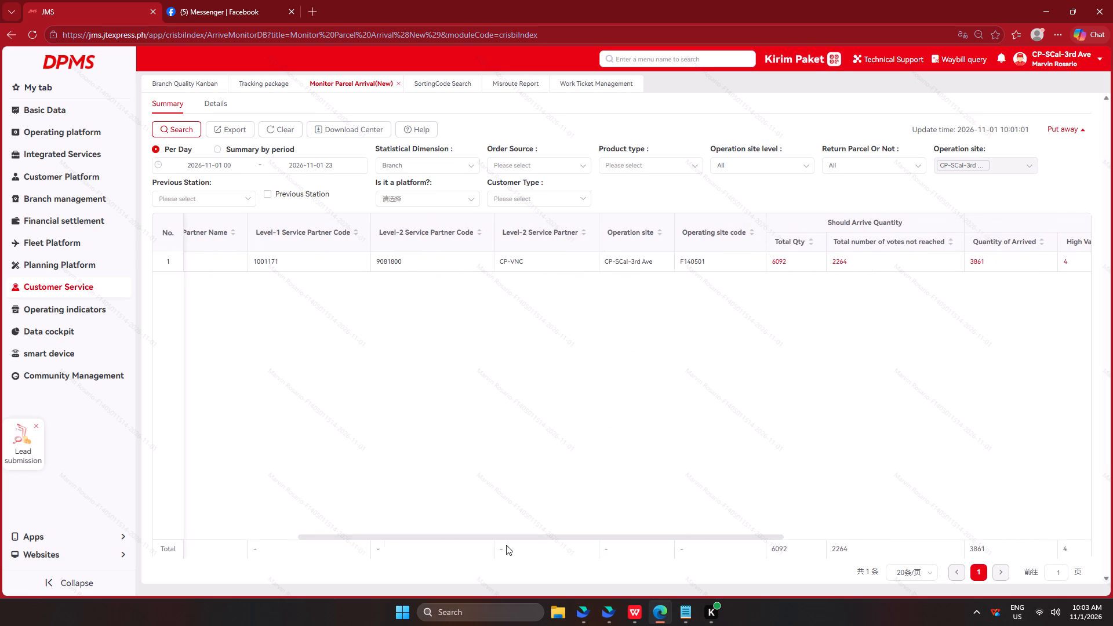
Check the Should Arrive and Arrived quantities for CP-SCal-3rd Ave in the Monitor Parcel Arrival summary and rerun its search for 2026-11-01.
{"action": "left_click_drag", "start_coordinate": [506, 545], "coordinate": [579, 544]}
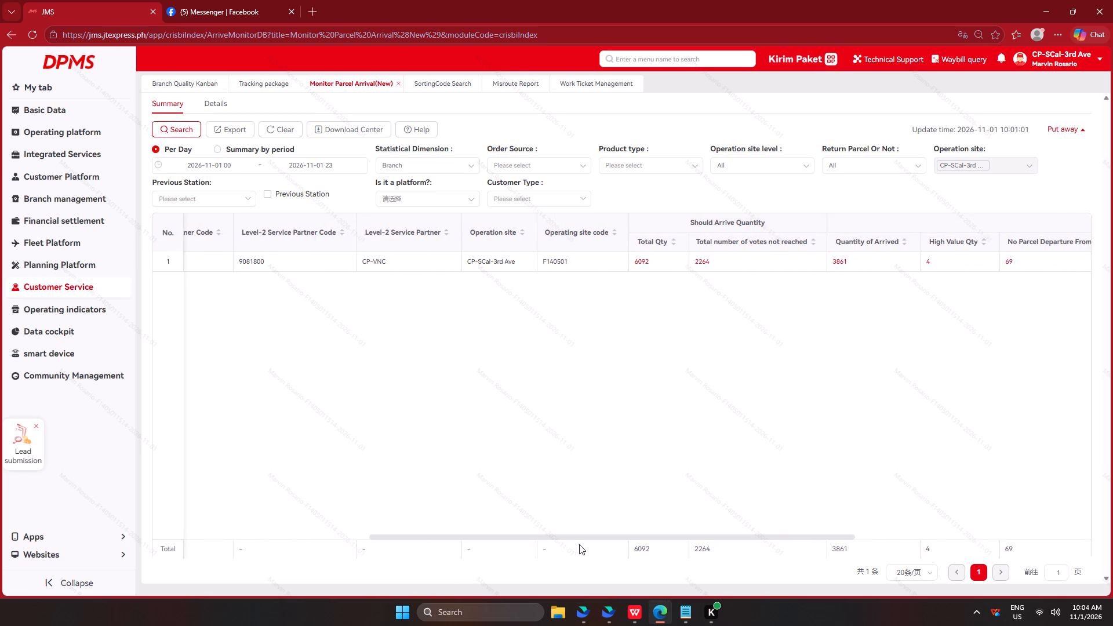
{"action": "left_click_drag", "start_coordinate": [579, 544], "coordinate": [744, 544]}
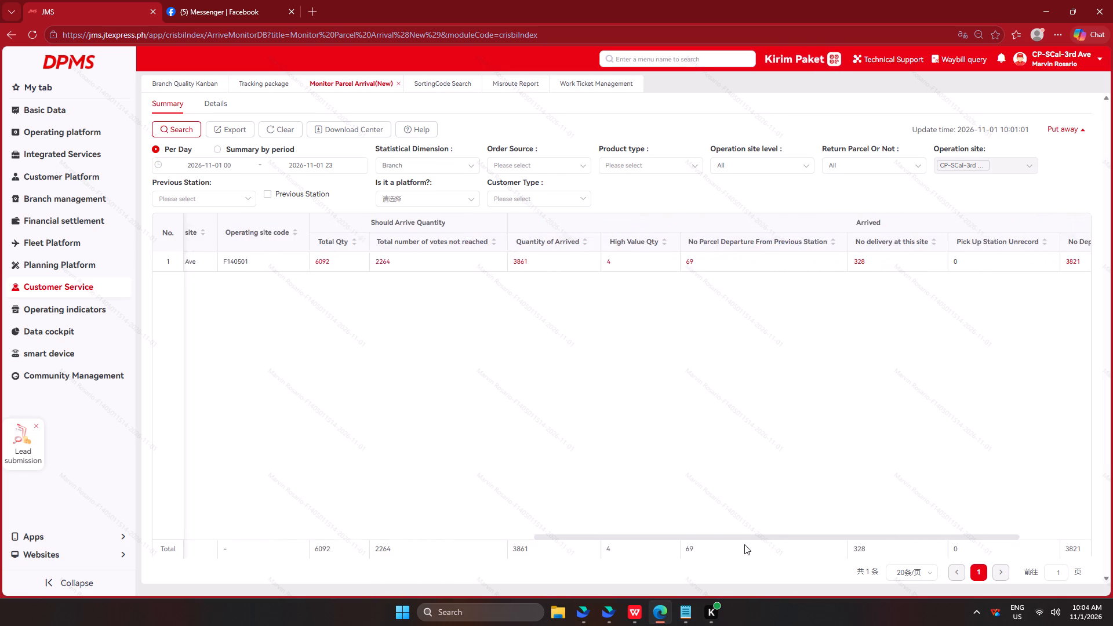
{"action": "left_click_drag", "start_coordinate": [744, 544], "coordinate": [865, 545]}
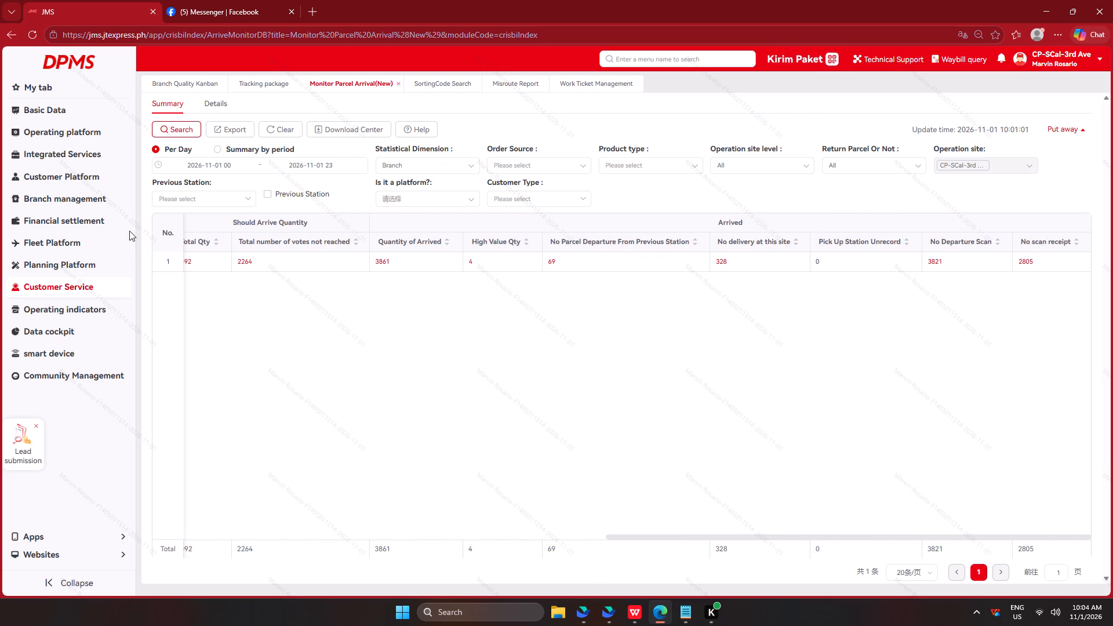
{"action": "left_click", "coordinate": [177, 133]}
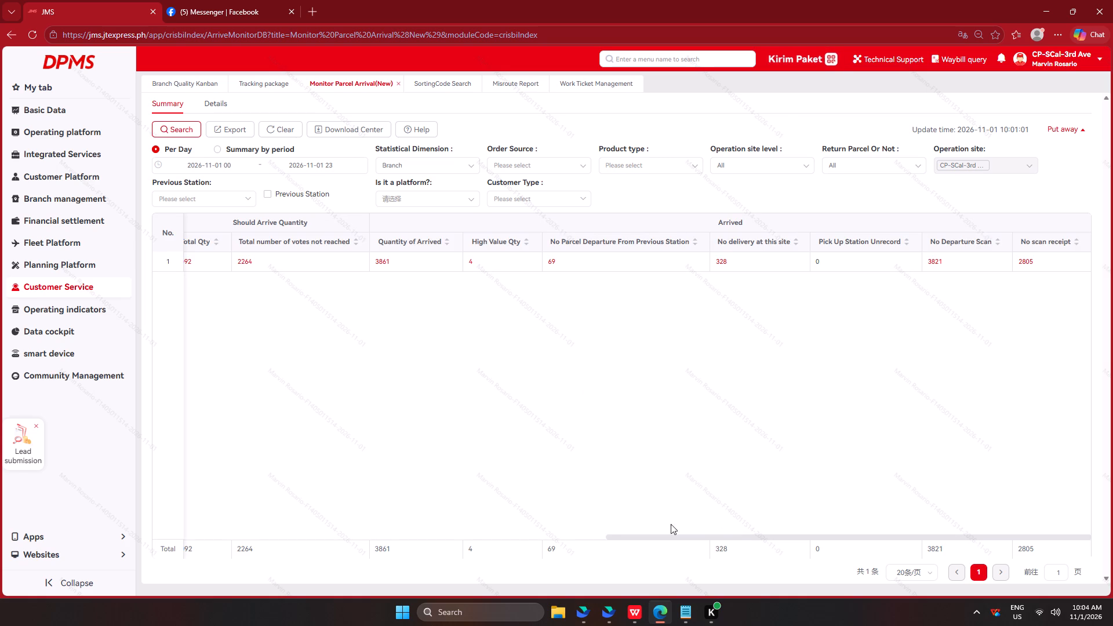
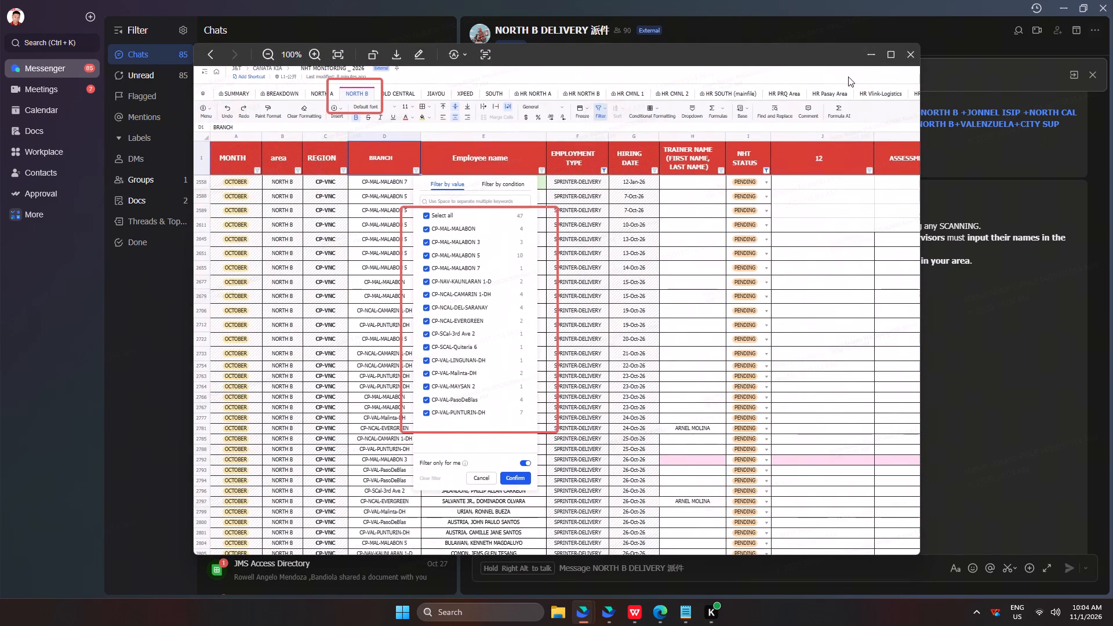
Close the enlarged NHT monitoring image and review the rest of the newly hired personnel training notice in the NORTH B DELIVERY chat.
{"action": "left_click", "coordinate": [907, 52]}
{"action": "scroll", "coordinate": [700, 285], "scroll_direction": "down", "scroll_amount": 13}
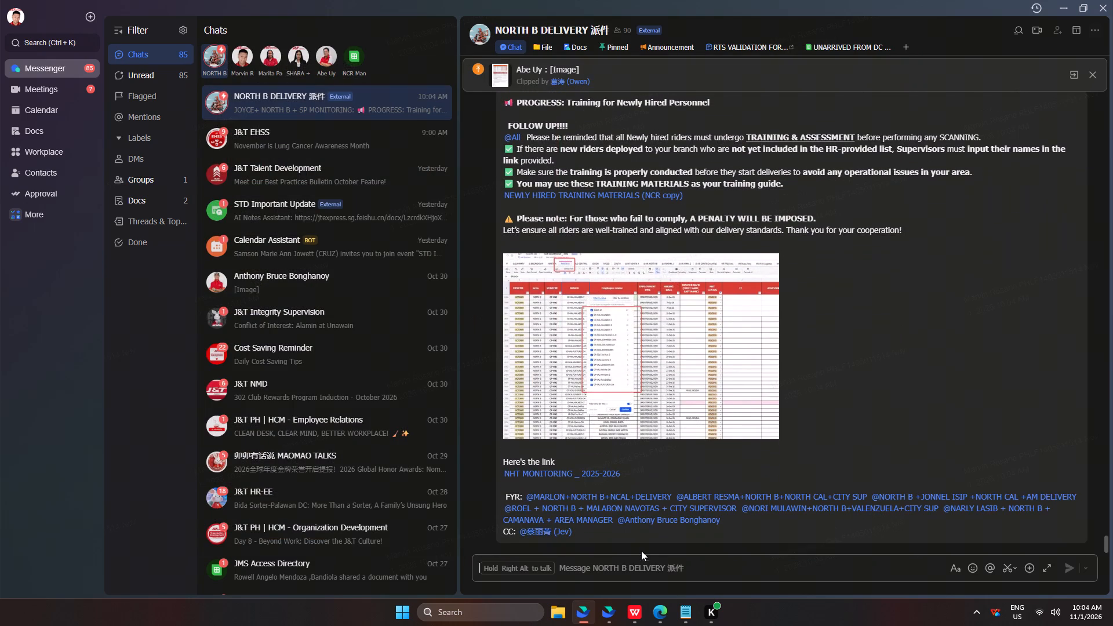
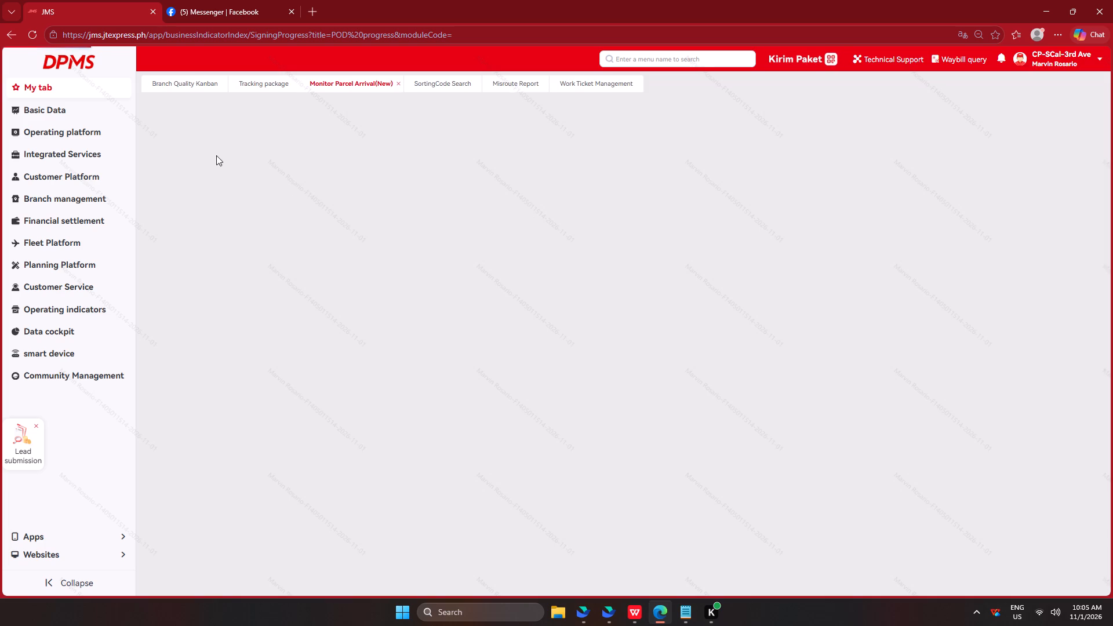
Run the branch's POD progress summary search and copy the 1Rit row's Delivery Scan qty using Lark's image-to-text capture.
{"action": "left_click", "coordinate": [181, 131]}
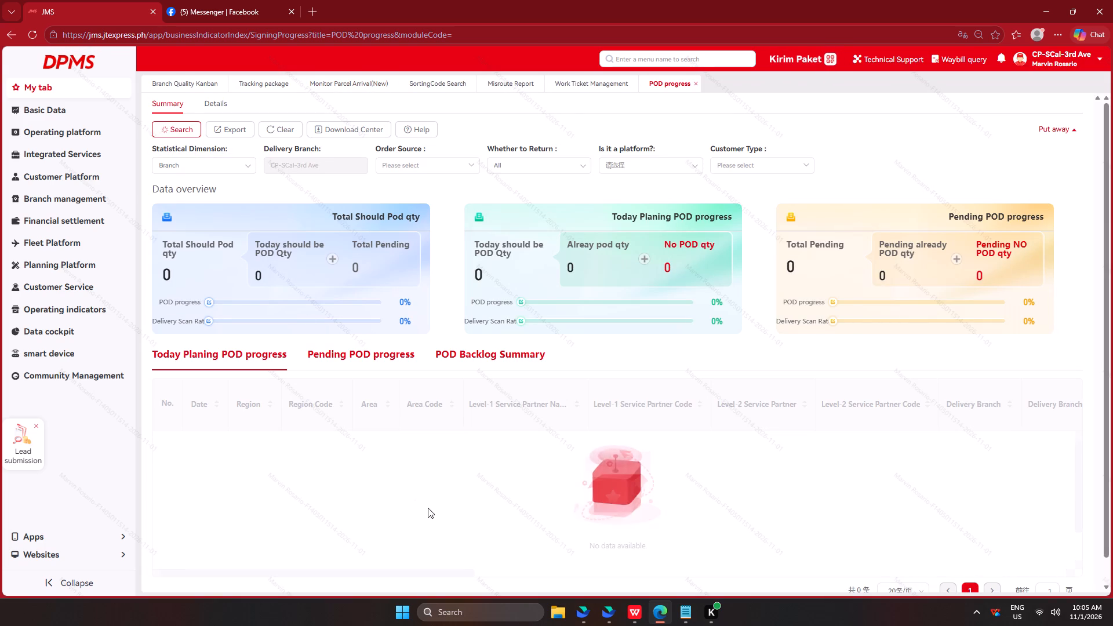
{"action": "left_click_drag", "start_coordinate": [411, 572], "coordinate": [419, 572]}
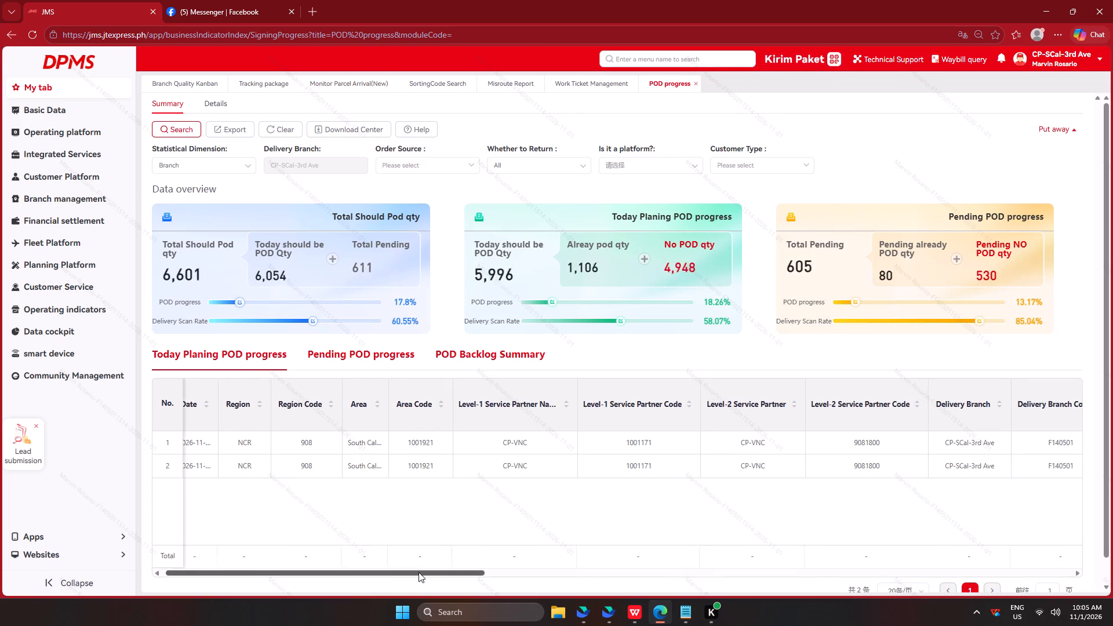
{"action": "left_click_drag", "start_coordinate": [419, 572], "coordinate": [599, 578]}
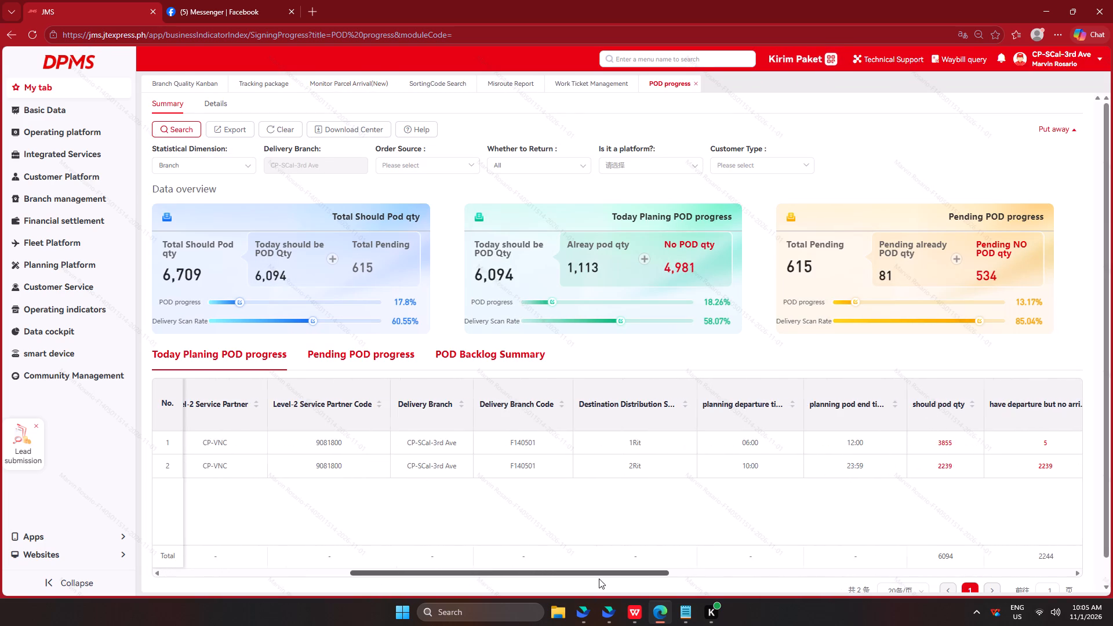
{"action": "left_click_drag", "start_coordinate": [599, 578], "coordinate": [715, 576]}
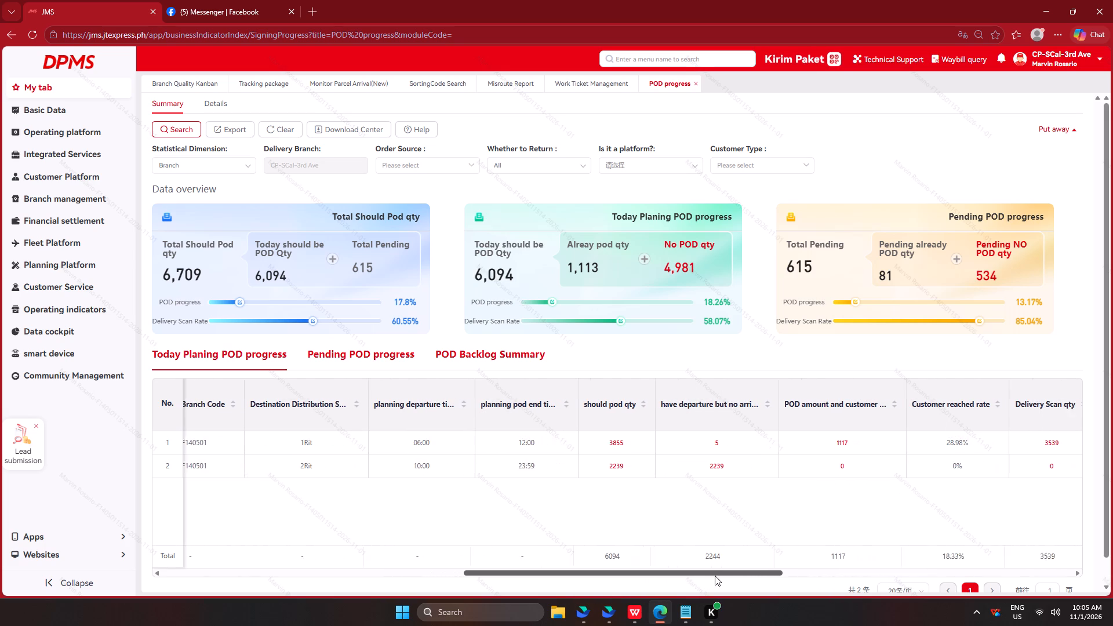
{"action": "left_click_drag", "start_coordinate": [715, 576], "coordinate": [741, 570]}
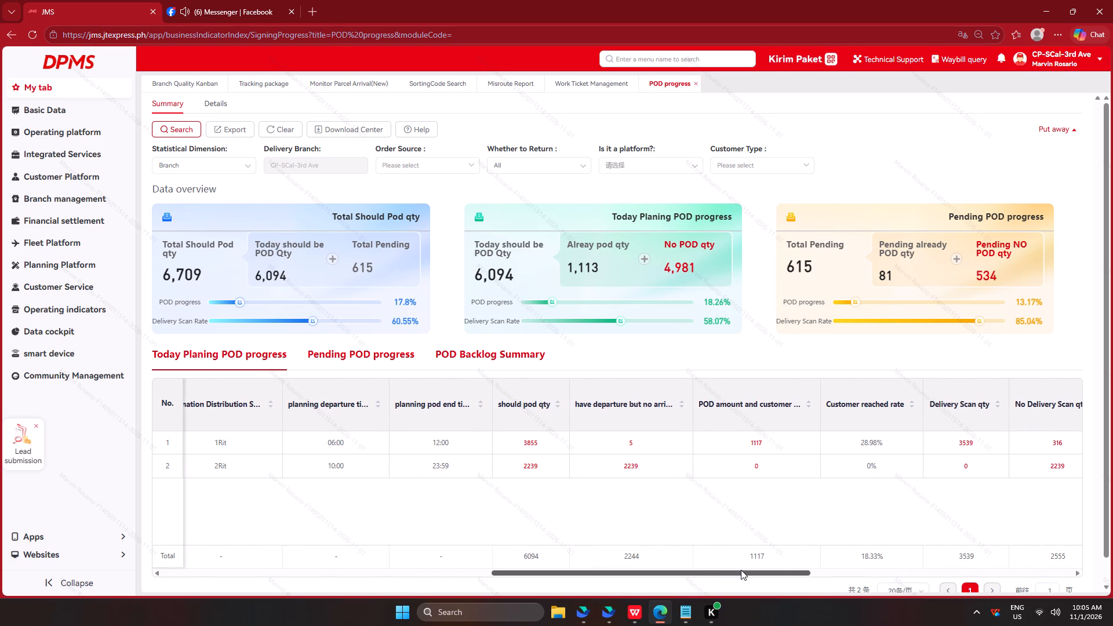
{"action": "left_click_drag", "start_coordinate": [741, 570], "coordinate": [793, 560]}
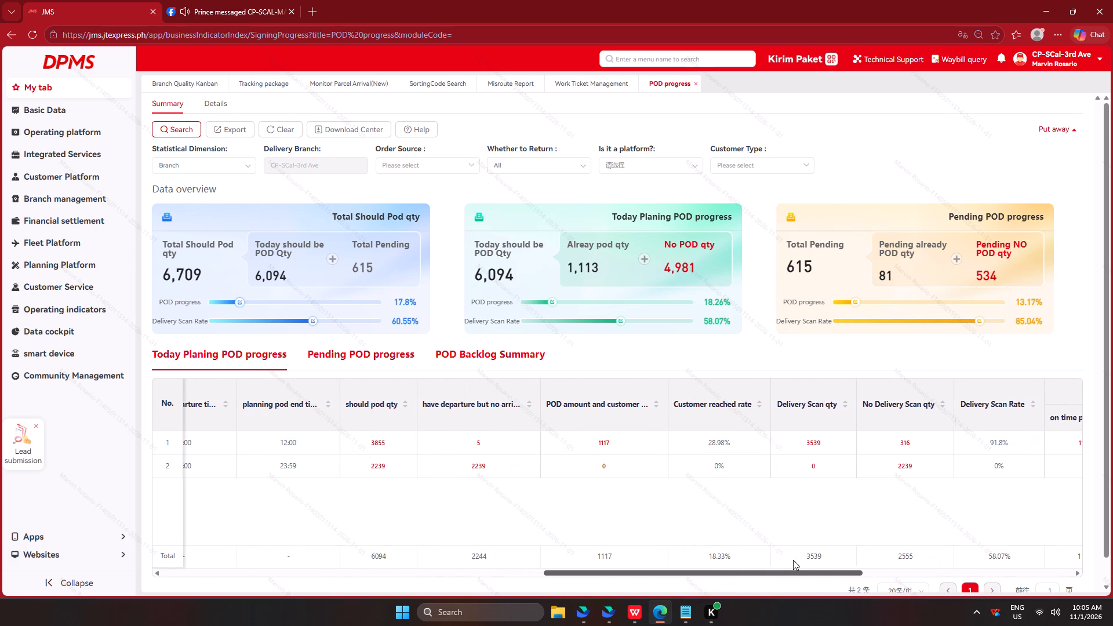
{"action": "left_click_drag", "start_coordinate": [793, 560], "coordinate": [794, 559]}
{"action": "key", "text": "ctrl+shift+a"}
{"action": "key", "text": "a"}
{"action": "left_click_drag", "start_coordinate": [792, 434], "coordinate": [845, 454]}
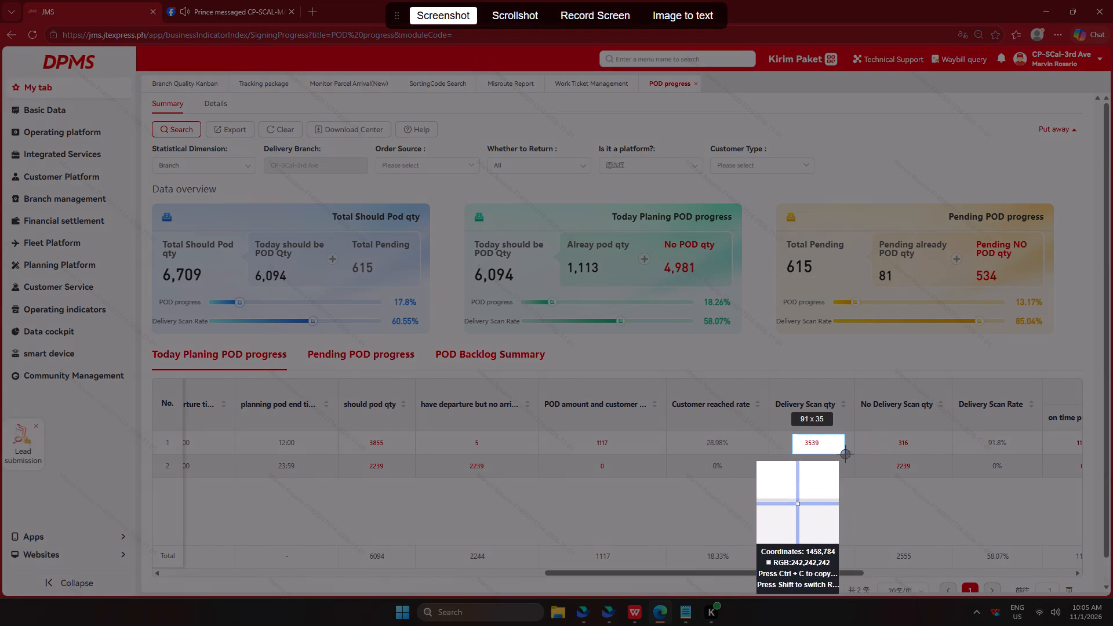
{"action": "left_click_drag", "start_coordinate": [845, 454], "coordinate": [838, 453]}
{"action": "left_click", "coordinate": [672, 13]}
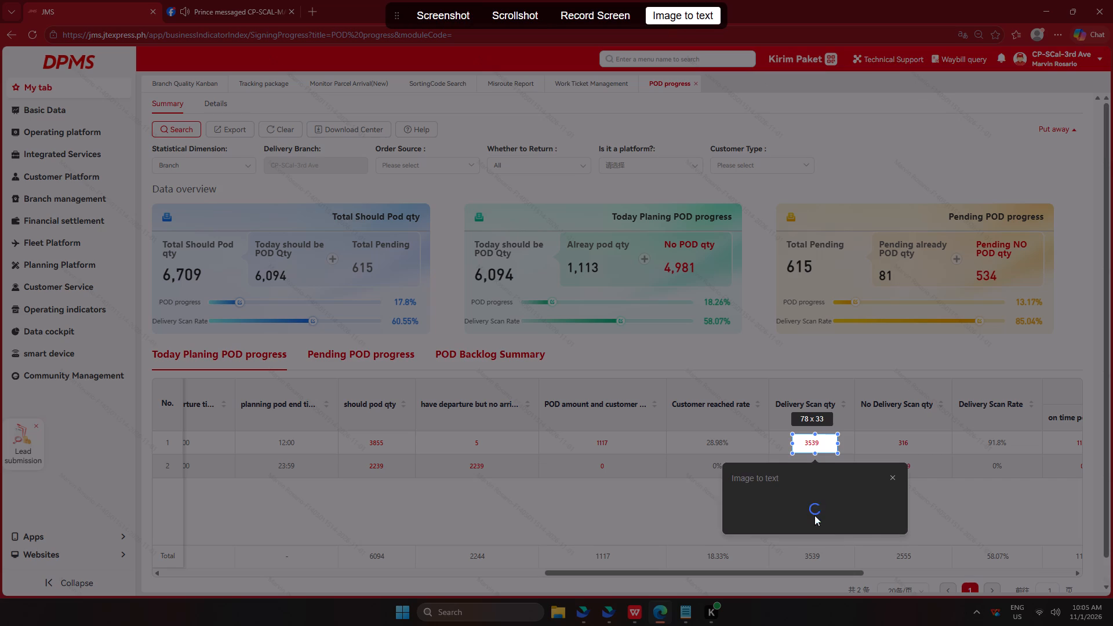
{"action": "left_click", "coordinate": [890, 554]}
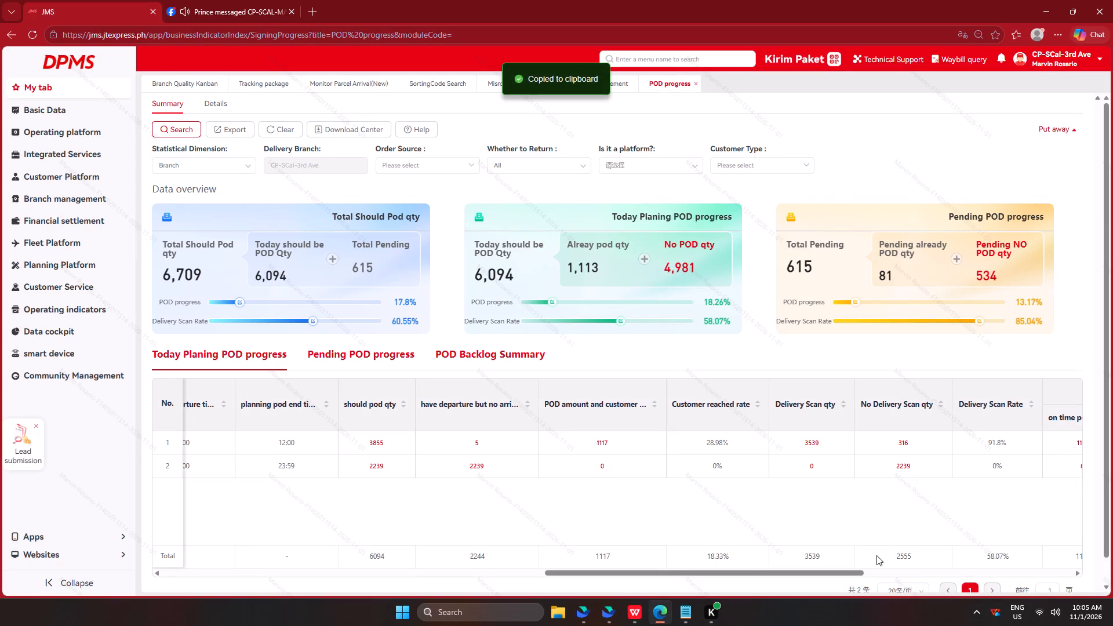
Switch to the 12 NON POD RATE template workbook in WPS Office.
{"action": "left_click", "coordinate": [640, 614]}
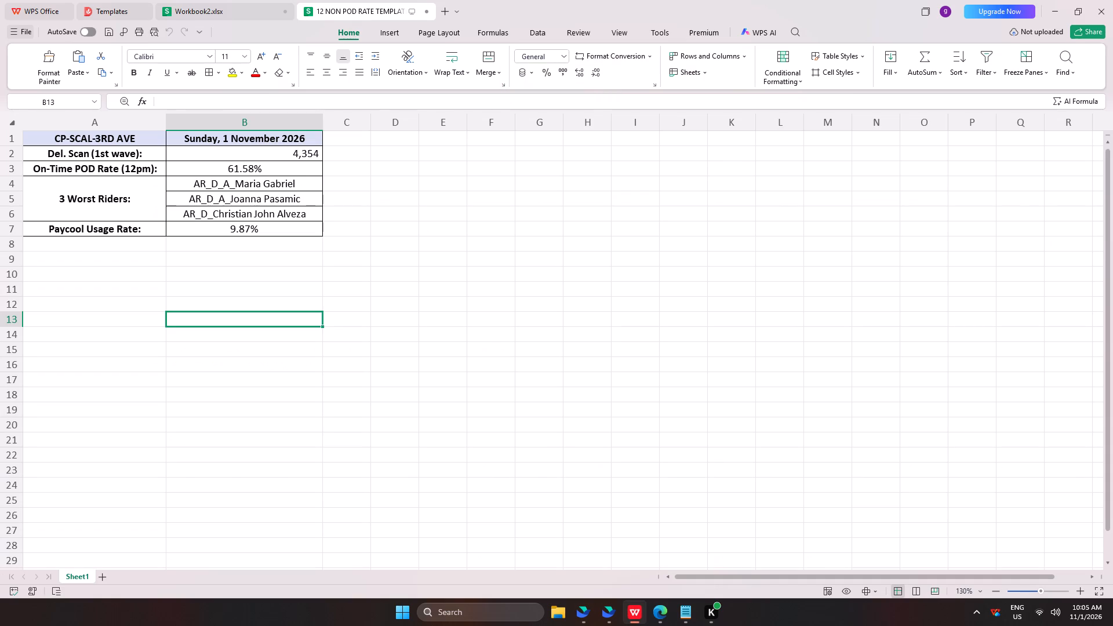
Compare the template's Del. Scan (1st wave) cell with the JMS POD progress summary and rerun the summary search for the on-time POD figures.
{"action": "left_click", "coordinate": [295, 155]}
{"action": "key", "text": "alt+Tab"}
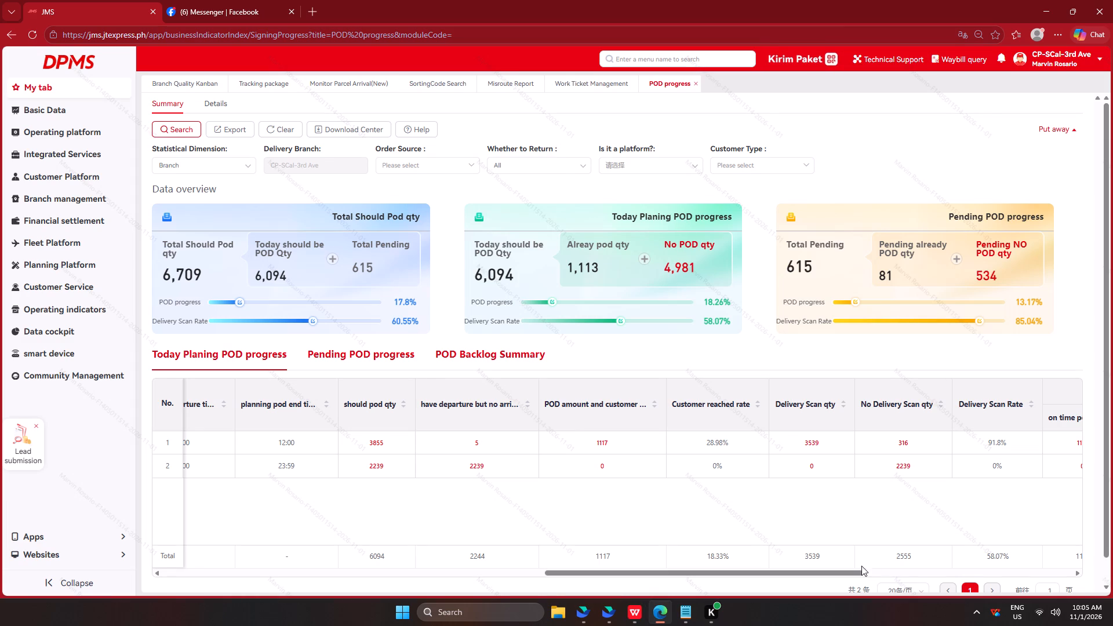
{"action": "key", "text": "alt+Tab"}
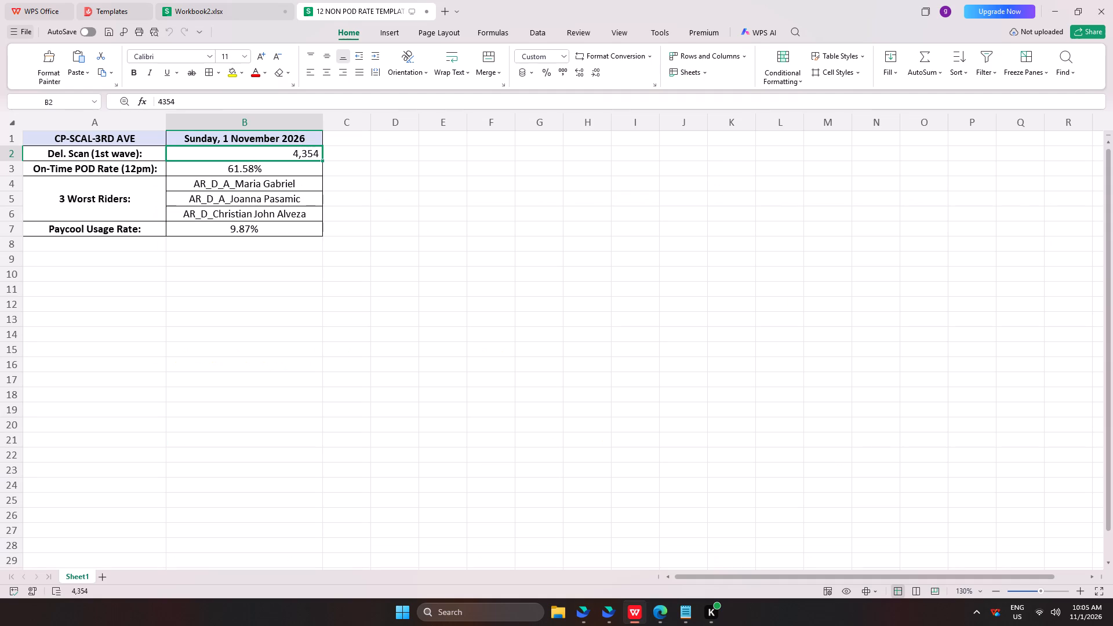
{"action": "key", "text": "alt+Tab"}
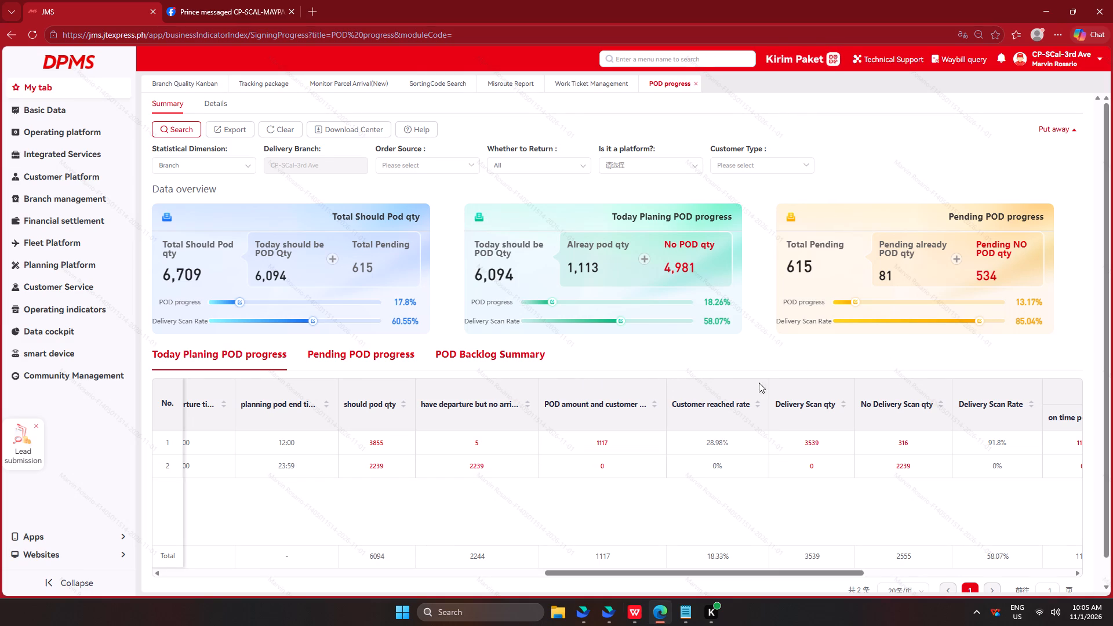
{"action": "left_click_drag", "start_coordinate": [777, 570], "coordinate": [846, 566]}
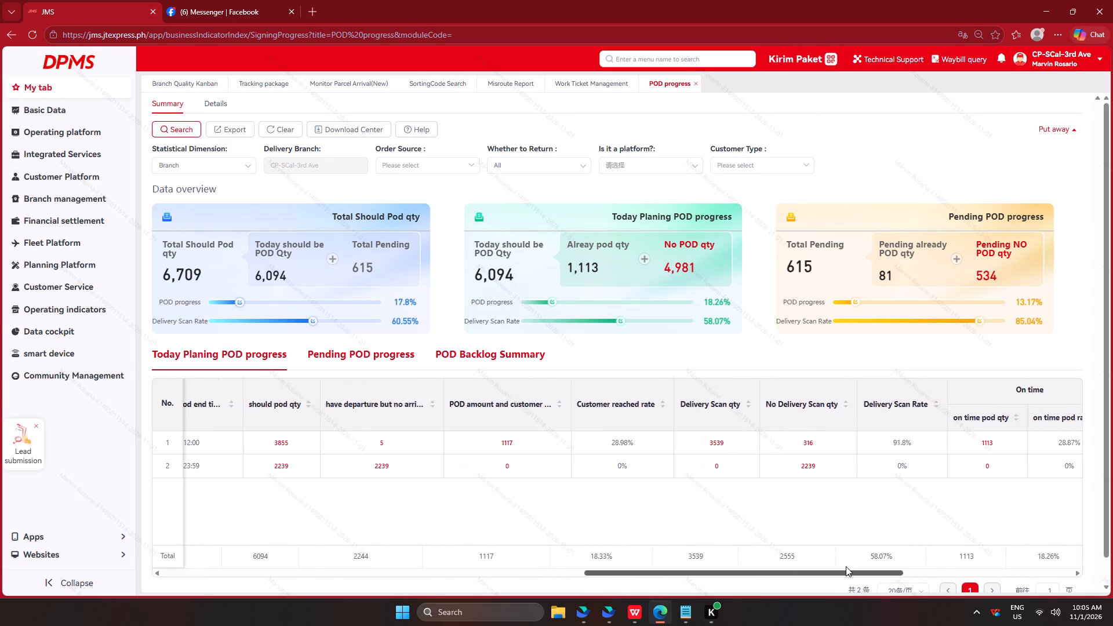
{"action": "left_click_drag", "start_coordinate": [846, 566], "coordinate": [912, 567]}
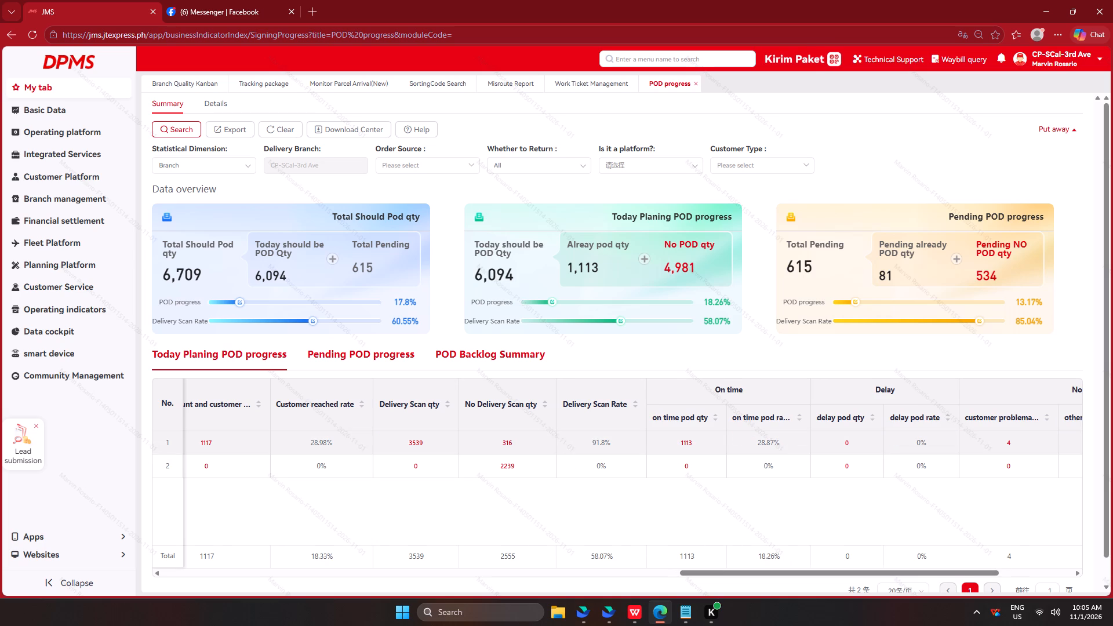
{"action": "left_click", "coordinate": [162, 131]}
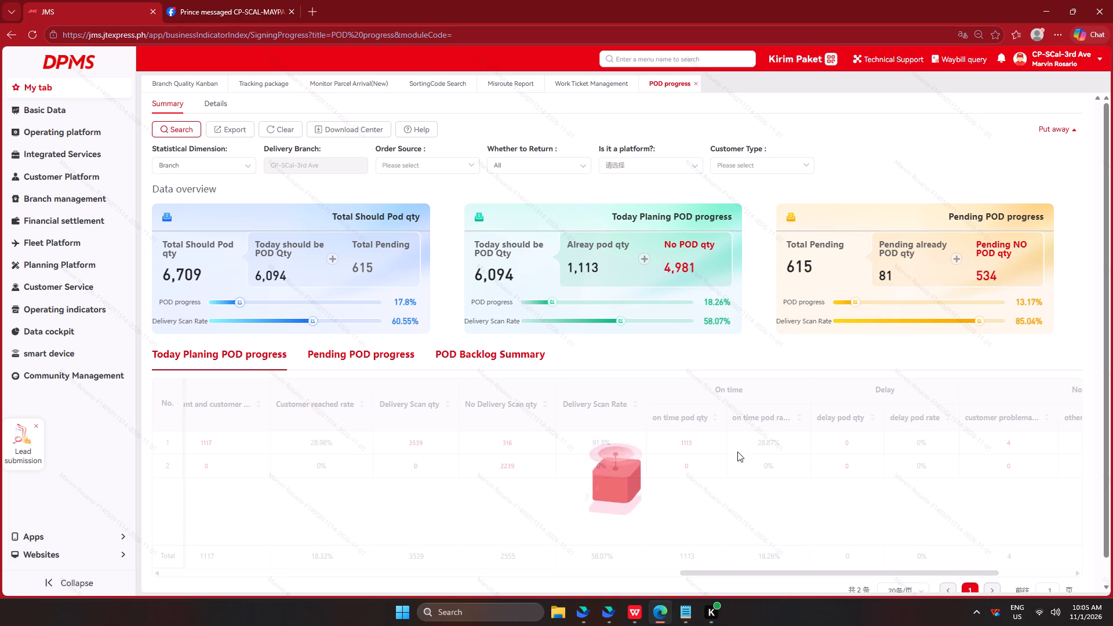
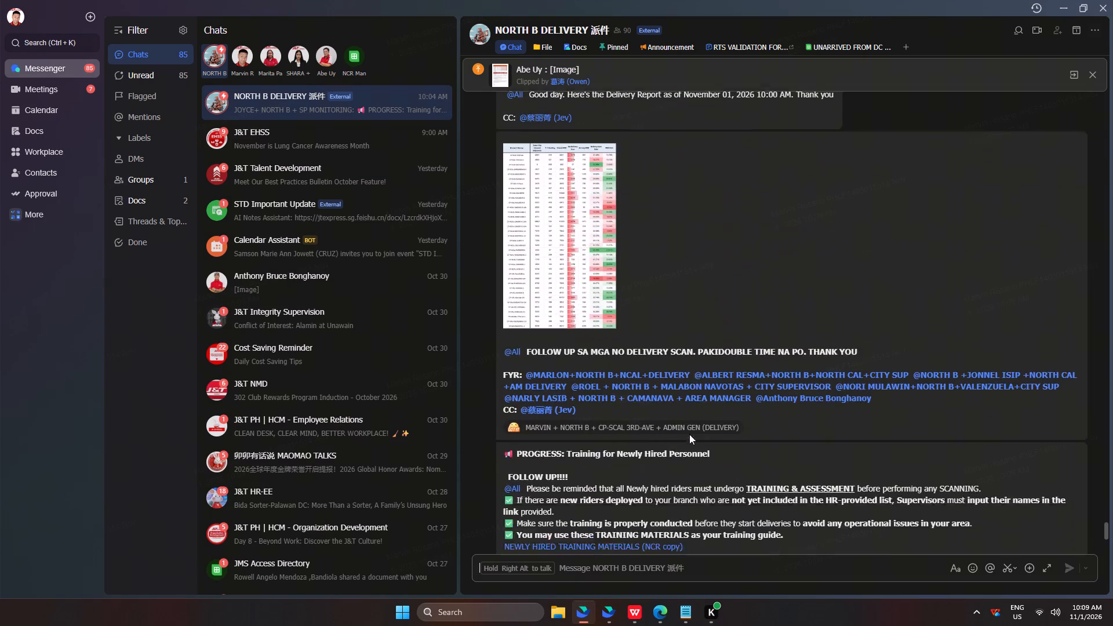
Review the earlier delivery report and rider attendance notices in the NORTH B DELIVERY group chat.
{"action": "scroll", "coordinate": [689, 434], "scroll_direction": "up", "scroll_amount": 20}
{"action": "scroll", "coordinate": [689, 434], "scroll_direction": "up", "scroll_amount": 14}
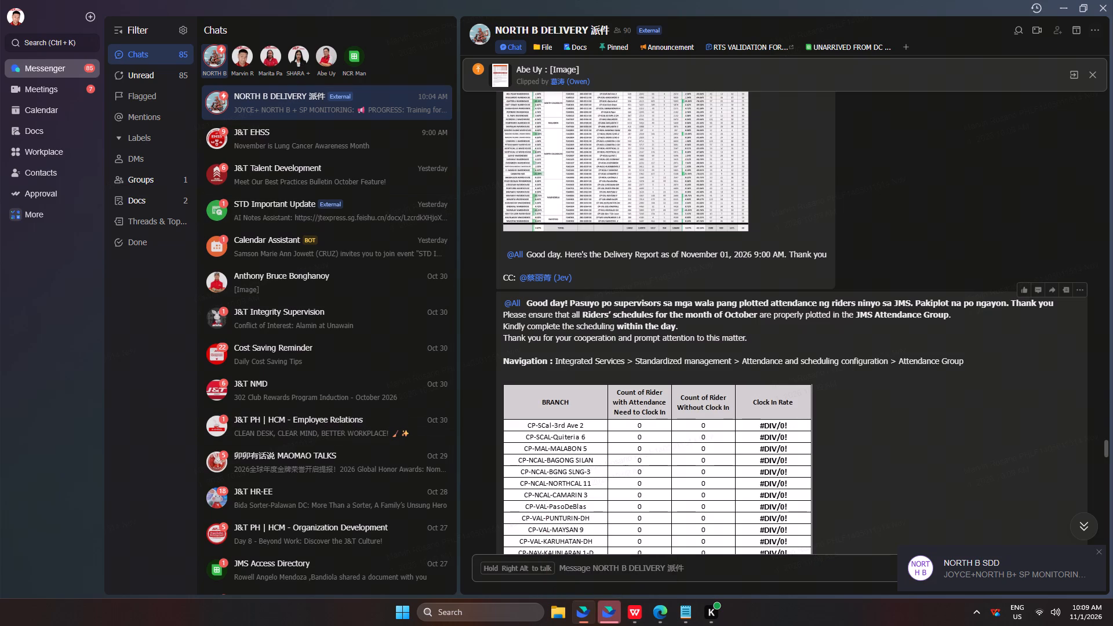
Look back through the NORTH B DELIVERY group chat's earlier reports, reminders and inventory scan posts from November 1 and October 31, 2026.
{"action": "scroll", "coordinate": [744, 334], "scroll_direction": "up", "scroll_amount": 20}
{"action": "scroll", "coordinate": [744, 334], "scroll_direction": "up", "scroll_amount": 11}
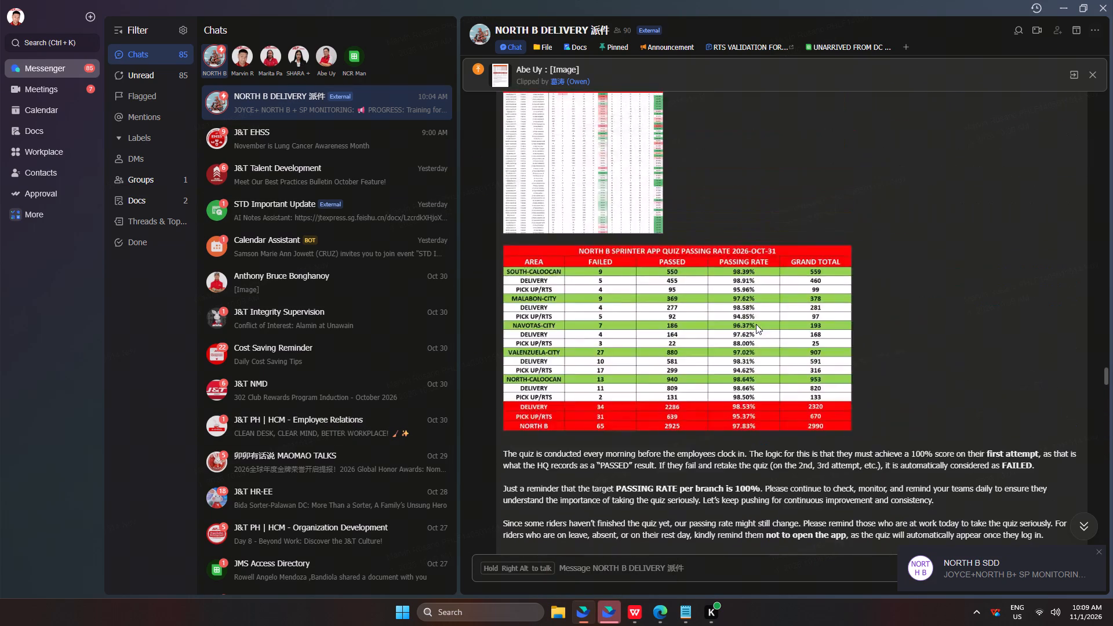
{"action": "scroll", "coordinate": [756, 324], "scroll_direction": "up", "scroll_amount": 20}
{"action": "scroll", "coordinate": [756, 324], "scroll_direction": "up", "scroll_amount": 6}
{"action": "scroll", "coordinate": [756, 325], "scroll_direction": "down", "scroll_amount": 12}
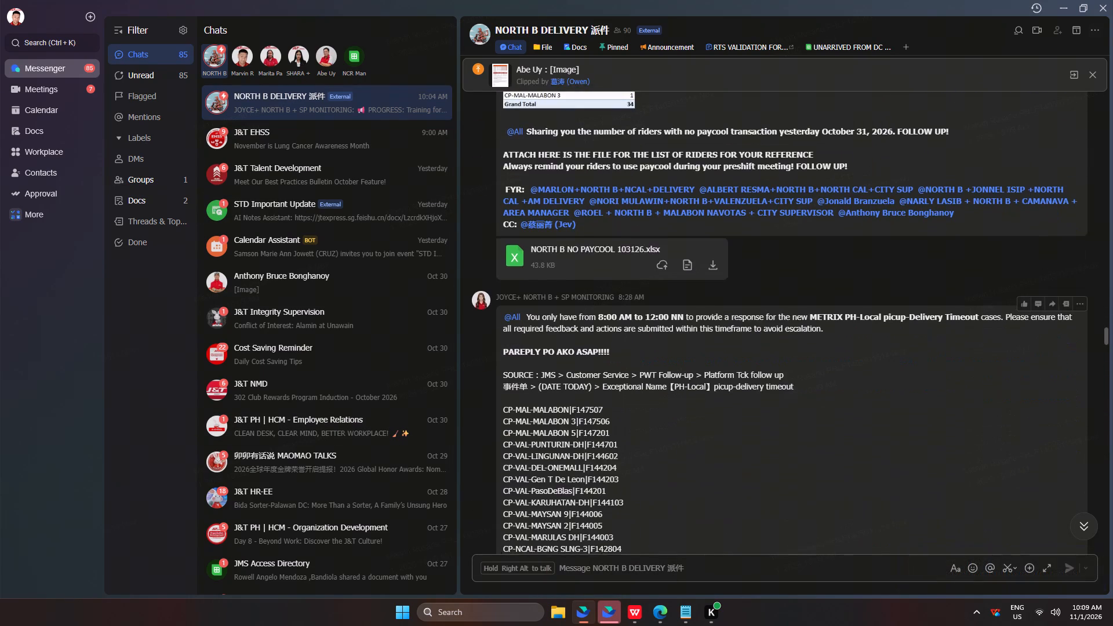
{"action": "scroll", "coordinate": [753, 336], "scroll_direction": "down", "scroll_amount": 1}
{"action": "scroll", "coordinate": [737, 343], "scroll_direction": "up", "scroll_amount": 20}
{"action": "scroll", "coordinate": [737, 343], "scroll_direction": "up", "scroll_amount": 2}
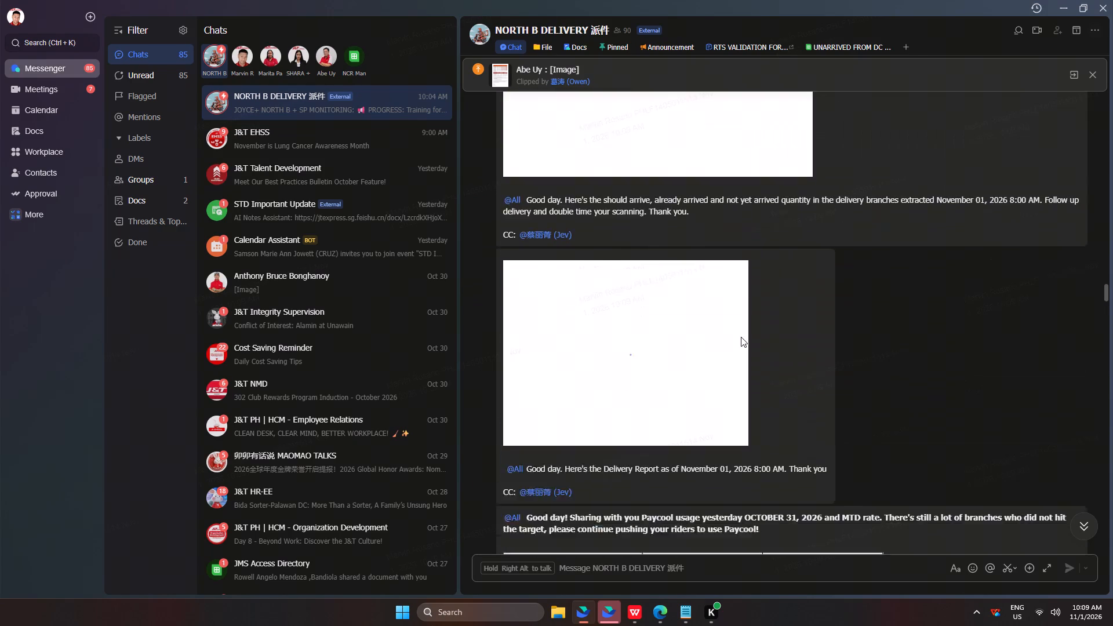
{"action": "scroll", "coordinate": [741, 337], "scroll_direction": "up", "scroll_amount": 16}
{"action": "scroll", "coordinate": [742, 335], "scroll_direction": "up", "scroll_amount": 20}
{"action": "scroll", "coordinate": [742, 335], "scroll_direction": "up", "scroll_amount": 4}
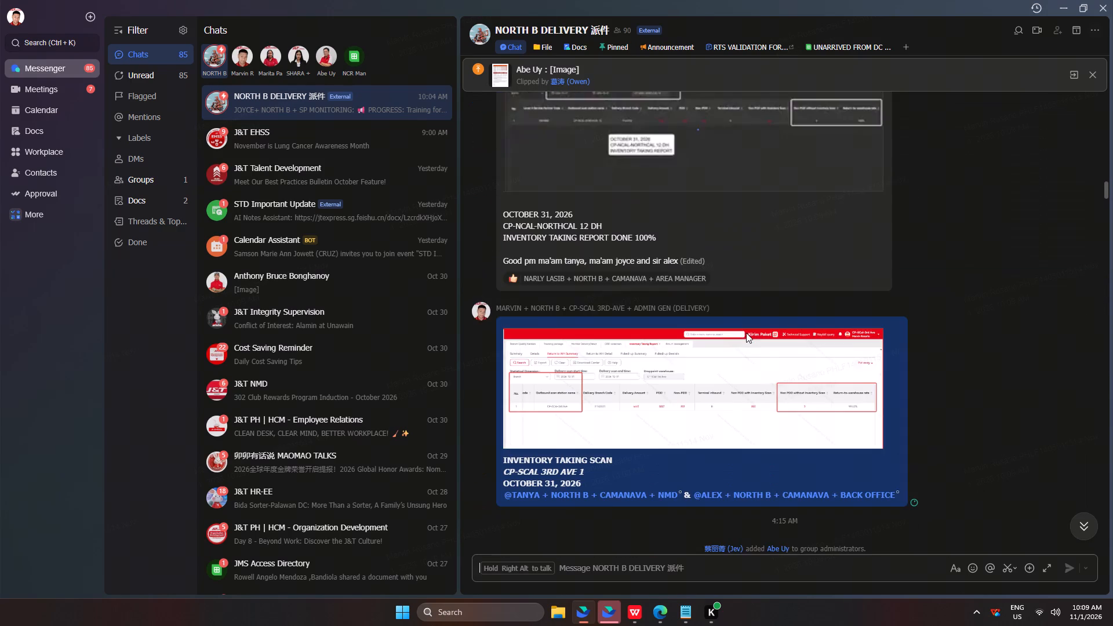
{"action": "scroll", "coordinate": [746, 333], "scroll_direction": "up", "scroll_amount": 9}
{"action": "scroll", "coordinate": [748, 333], "scroll_direction": "down", "scroll_amount": 8}
{"action": "scroll", "coordinate": [748, 333], "scroll_direction": "up", "scroll_amount": 12}
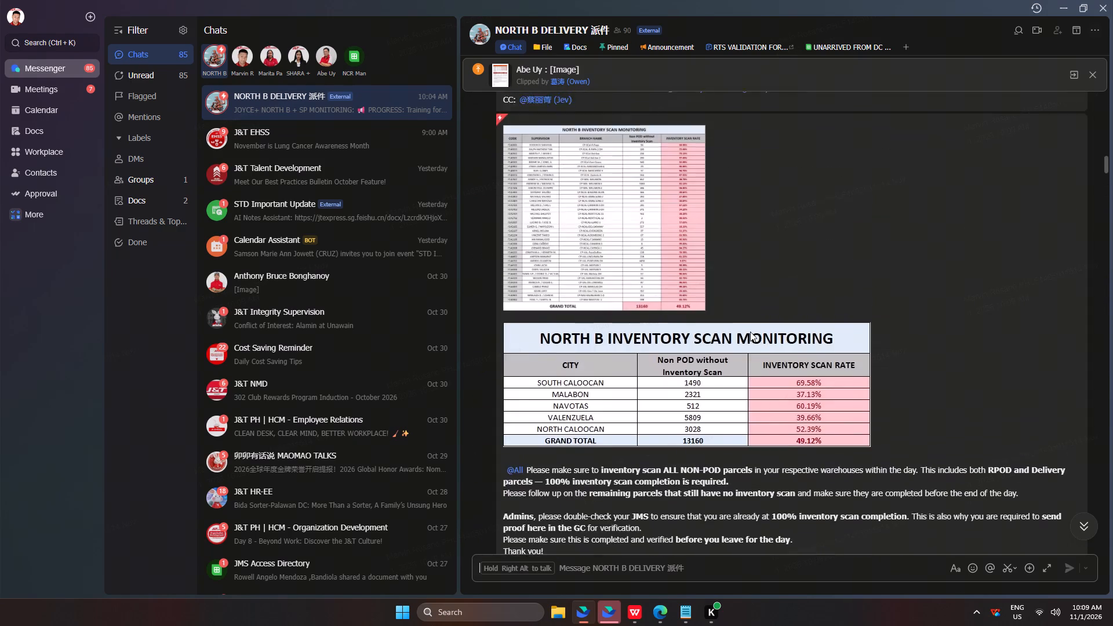
Look further back through the NORTH B DELIVERY group's October 31, 2026 posts, including the no-delivery-scan pending reports and long-pending and POD rate follow-ups.
{"action": "scroll", "coordinate": [750, 332], "scroll_direction": "up", "scroll_amount": 20}
{"action": "scroll", "coordinate": [750, 332], "scroll_direction": "up", "scroll_amount": 20}
{"action": "scroll", "coordinate": [854, 374], "scroll_direction": "up", "scroll_amount": 7}
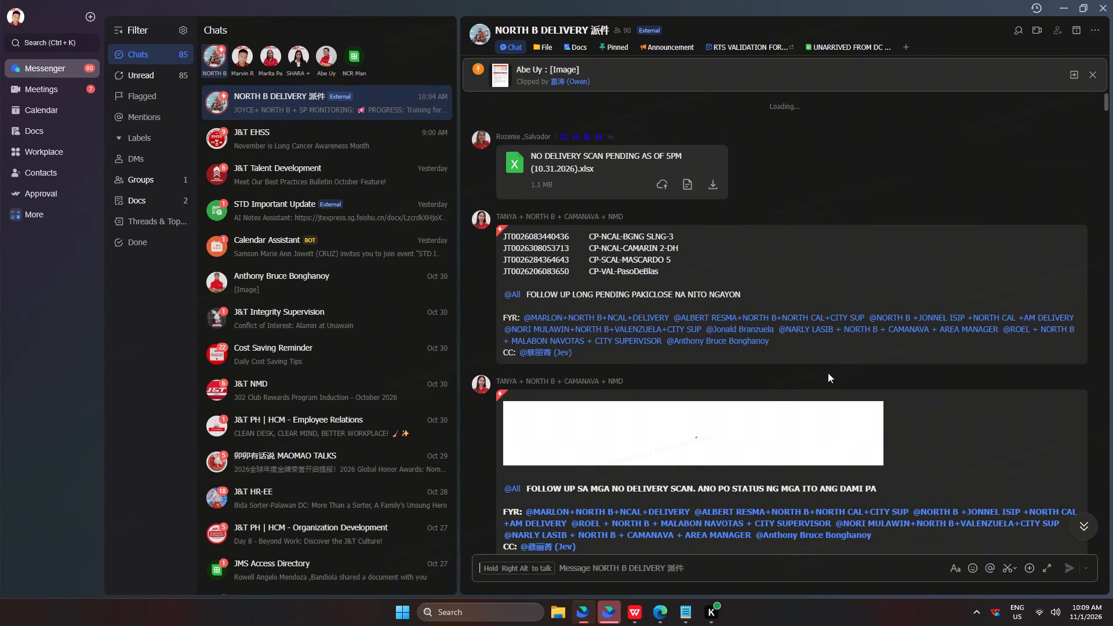
{"action": "scroll", "coordinate": [648, 393], "scroll_direction": "down", "scroll_amount": 3}
{"action": "scroll", "coordinate": [703, 418], "scroll_direction": "up", "scroll_amount": 20}
{"action": "scroll", "coordinate": [703, 418], "scroll_direction": "up", "scroll_amount": 3}
{"action": "scroll", "coordinate": [733, 399], "scroll_direction": "down", "scroll_amount": 4}
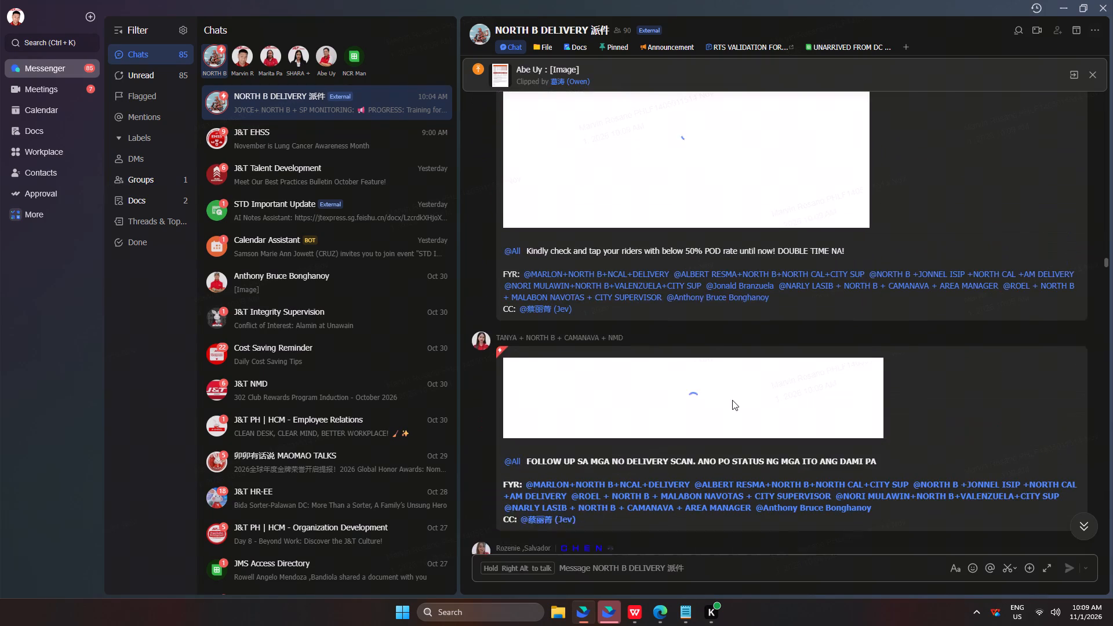
{"action": "scroll", "coordinate": [733, 400], "scroll_direction": "down", "scroll_amount": 3}
{"action": "scroll", "coordinate": [733, 400], "scroll_direction": "up", "scroll_amount": 20}
{"action": "scroll", "coordinate": [733, 400], "scroll_direction": "up", "scroll_amount": 9}
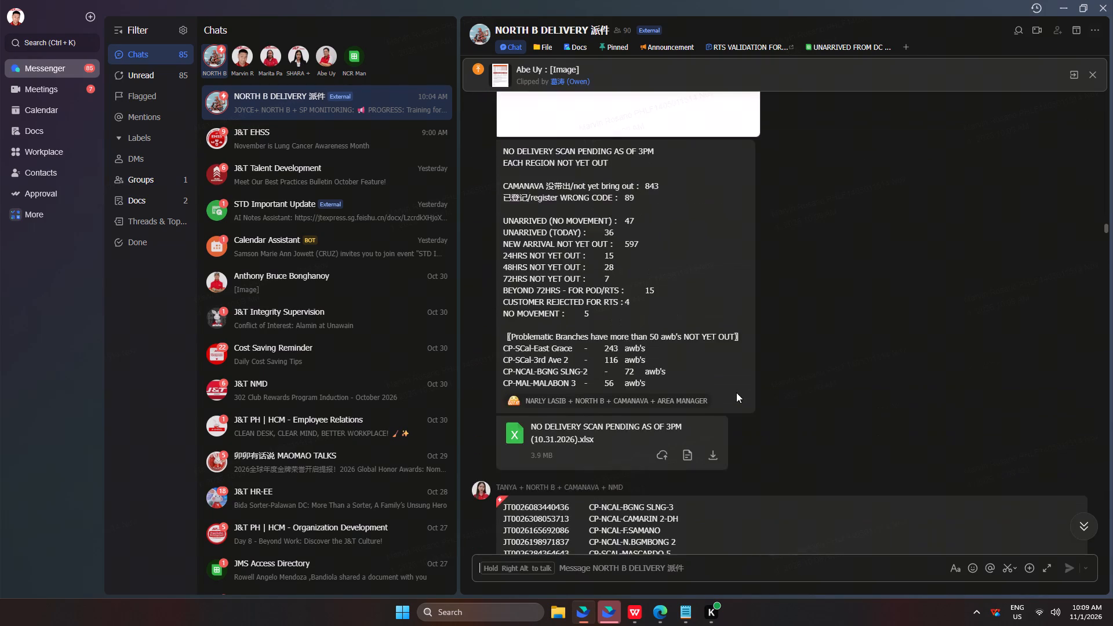
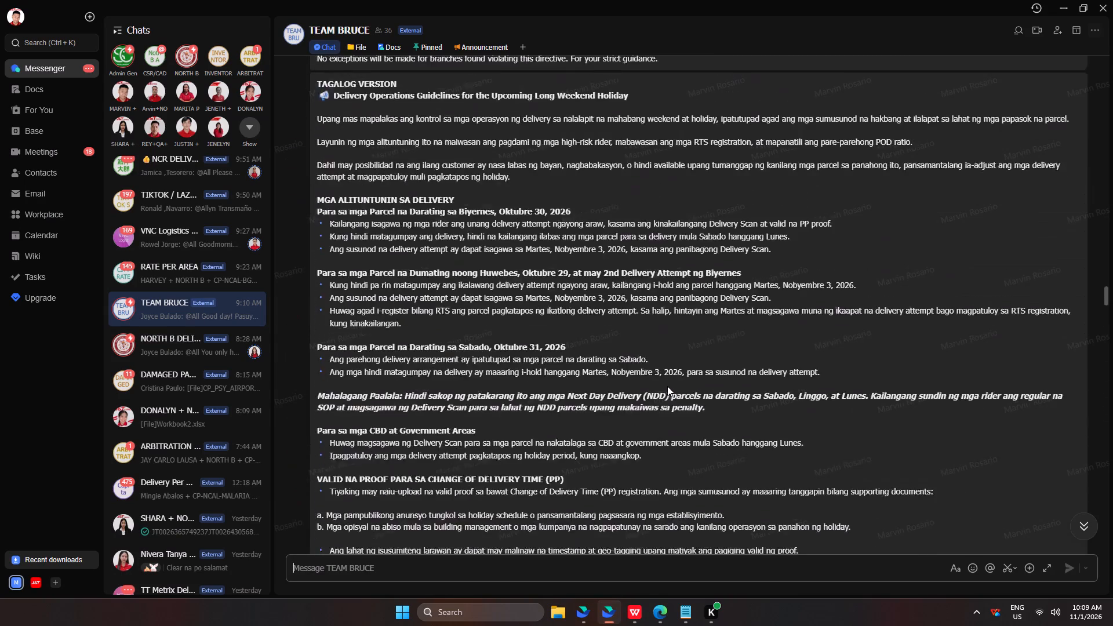
Look back through the TEAM BRUCE group chat's earlier holiday delivery guidelines, profile photo reminder, problematic rider reminder and October 30, 2026 branch report.
{"action": "scroll", "coordinate": [667, 386], "scroll_direction": "up", "scroll_amount": 20}
{"action": "scroll", "coordinate": [667, 386], "scroll_direction": "up", "scroll_amount": 20}
{"action": "scroll", "coordinate": [667, 386], "scroll_direction": "up", "scroll_amount": 14}
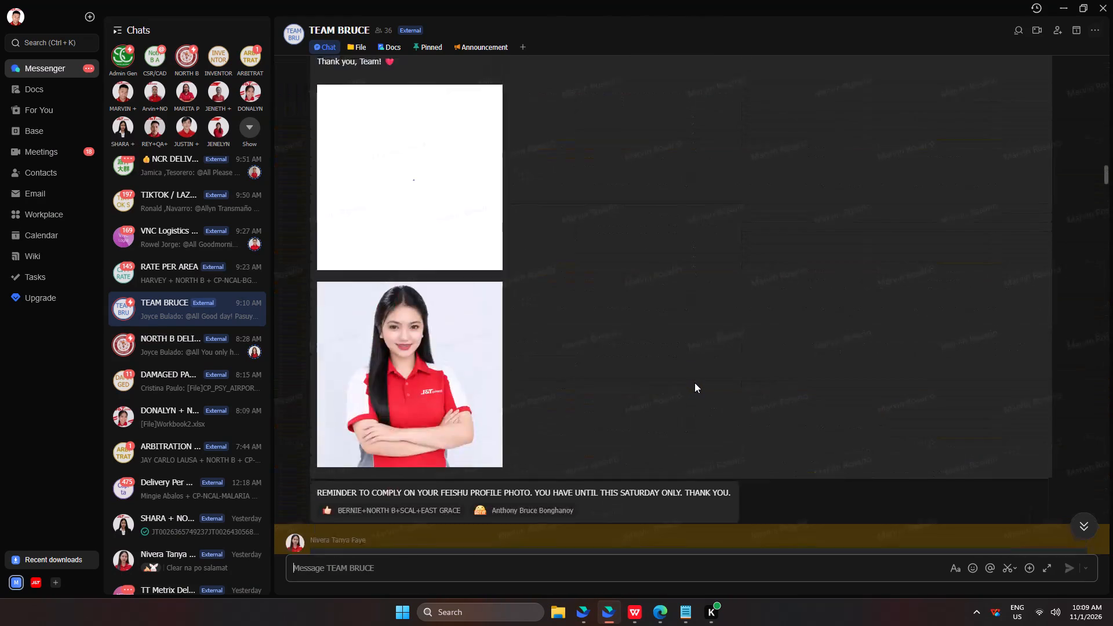
{"action": "scroll", "coordinate": [694, 383], "scroll_direction": "up", "scroll_amount": 20}
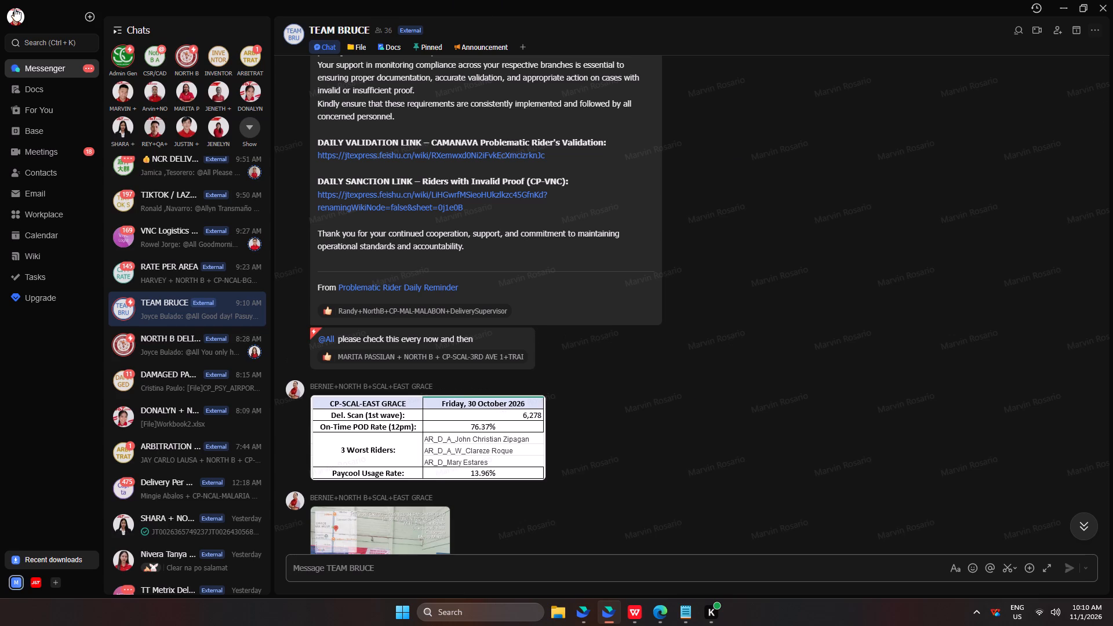
{"action": "scroll", "coordinate": [649, 371], "scroll_direction": "up", "scroll_amount": 2}
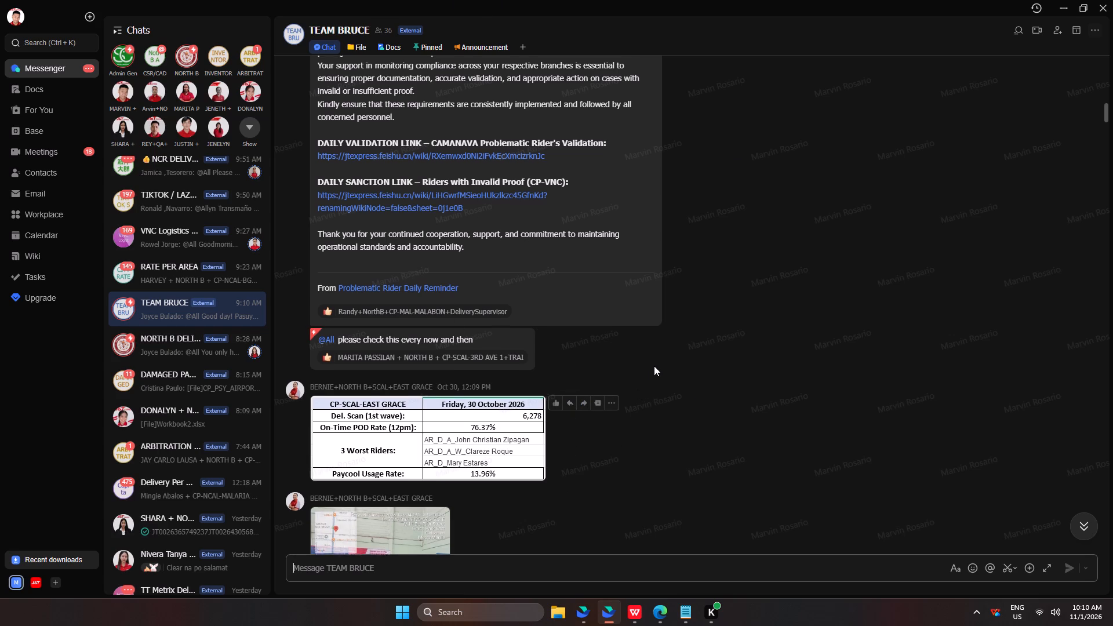
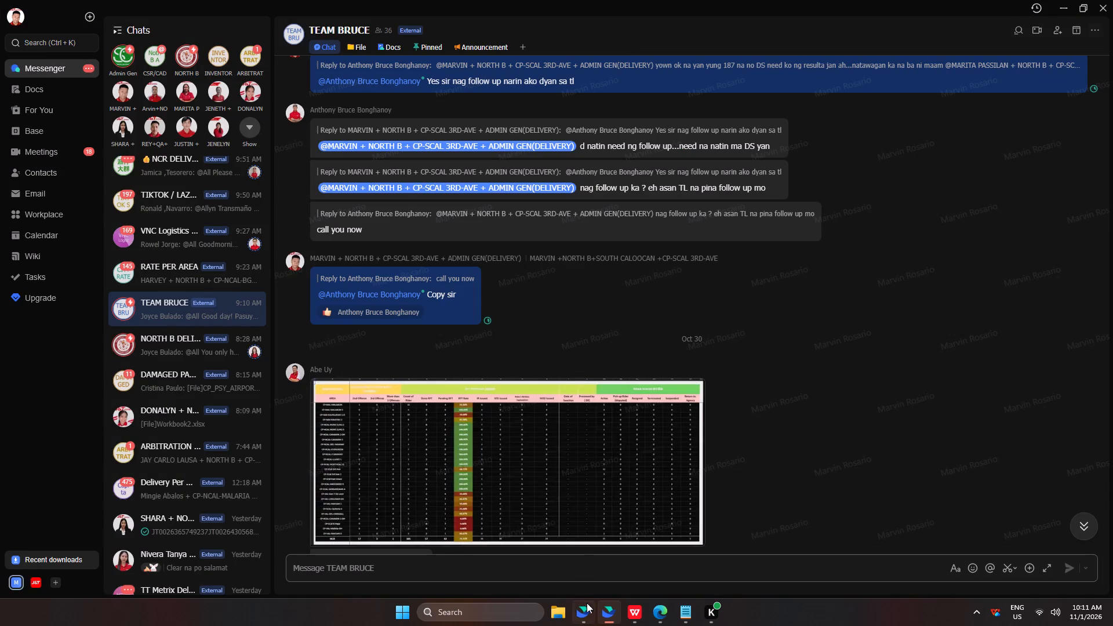
Switch to the Feishu window, look further back through NORTH B DELIVERY's October 31 posts, and open the QUITERIA 6 delivery supervisor's warehouse photo.
{"action": "left_click", "coordinate": [580, 606]}
{"action": "scroll", "coordinate": [707, 311], "scroll_direction": "up", "scroll_amount": 20}
{"action": "scroll", "coordinate": [707, 311], "scroll_direction": "up", "scroll_amount": 1}
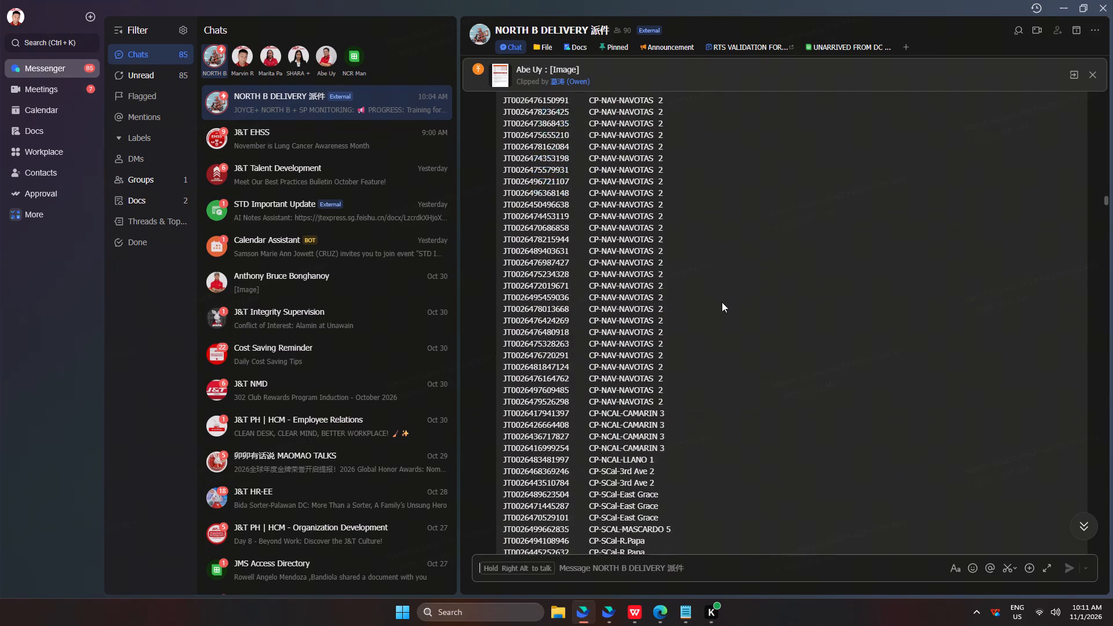
{"action": "scroll", "coordinate": [722, 302], "scroll_direction": "up", "scroll_amount": 10}
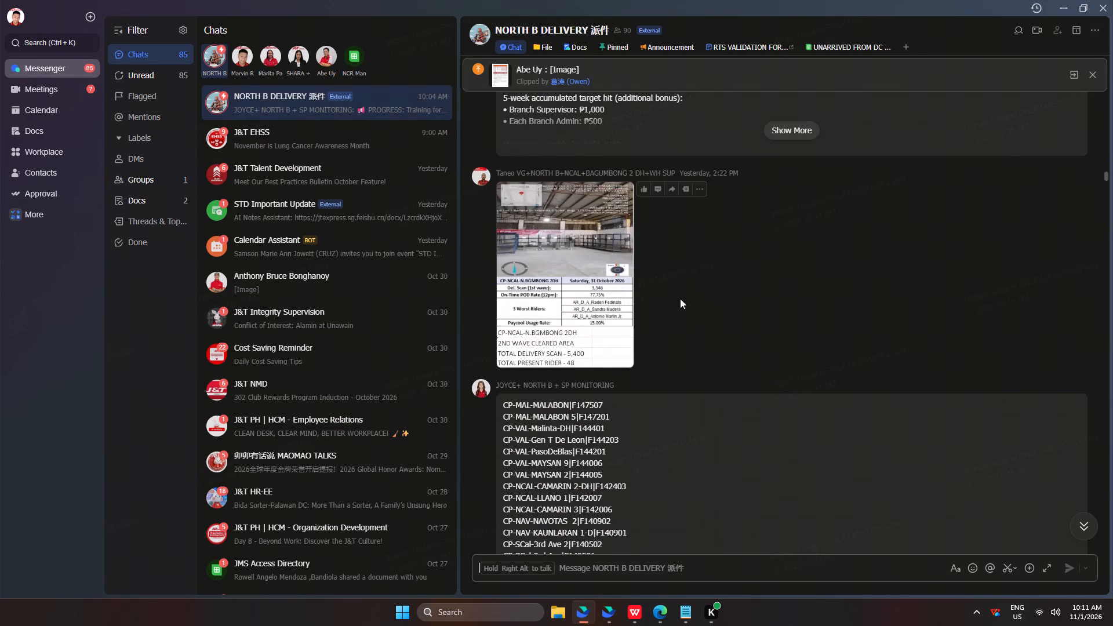
{"action": "scroll", "coordinate": [686, 299], "scroll_direction": "up", "scroll_amount": 20}
{"action": "scroll", "coordinate": [686, 299], "scroll_direction": "up", "scroll_amount": 12}
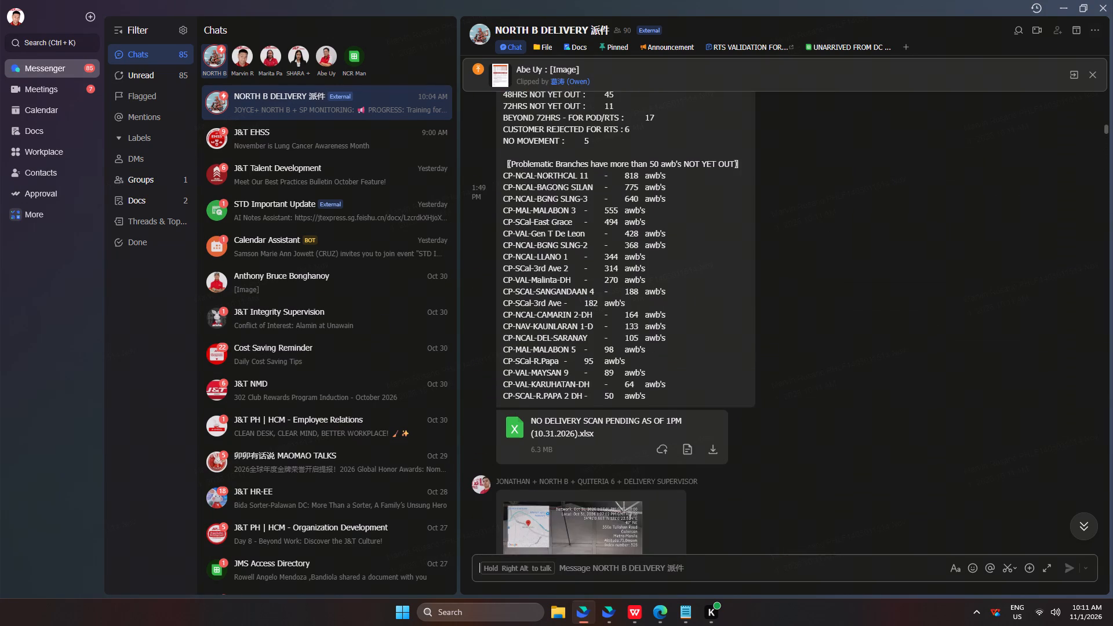
{"action": "scroll", "coordinate": [721, 317], "scroll_direction": "down", "scroll_amount": 5}
{"action": "left_click", "coordinate": [567, 322]}
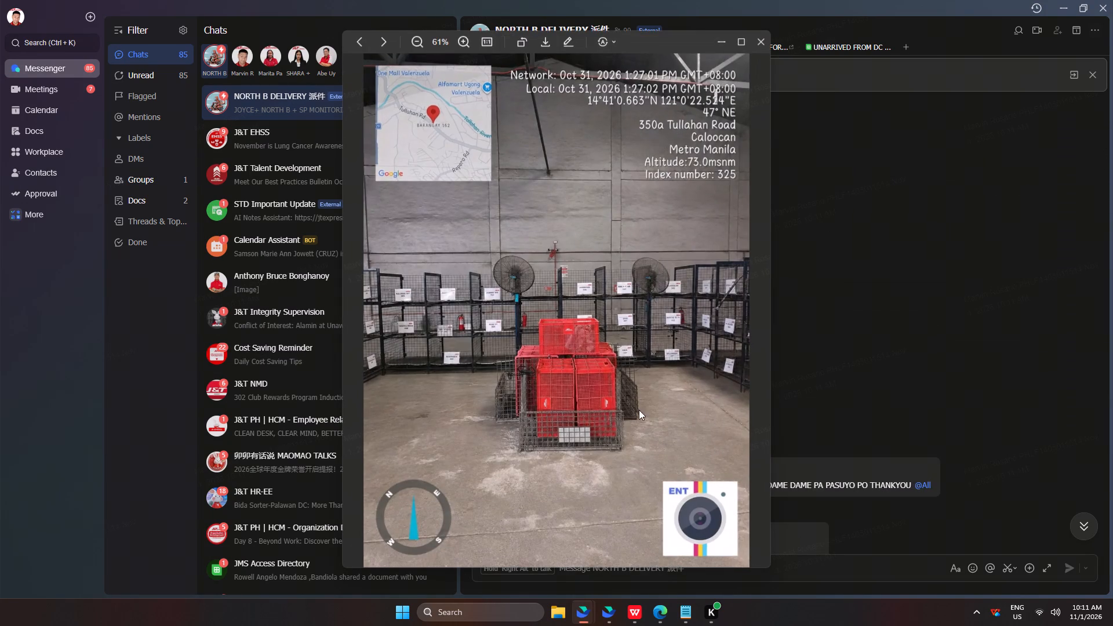
View the CP-SCAL-QUITERIA 6 last wave clear area photo in the NORTH B DELIVERY chat at enlarged size.
{"action": "left_click", "coordinate": [756, 44]}
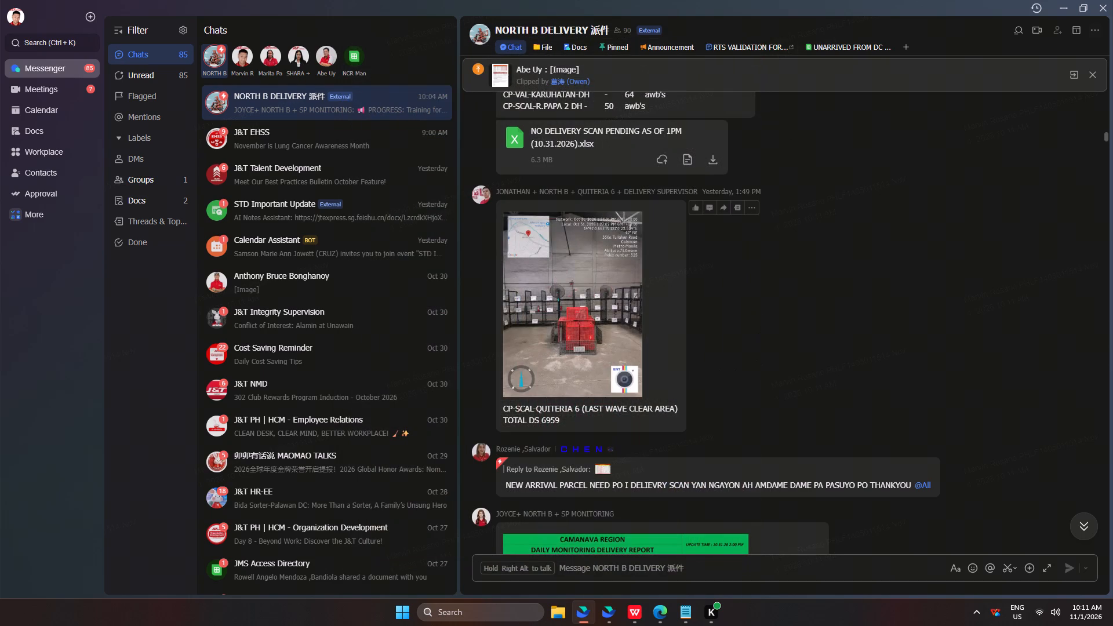
{"action": "left_click", "coordinate": [584, 333]}
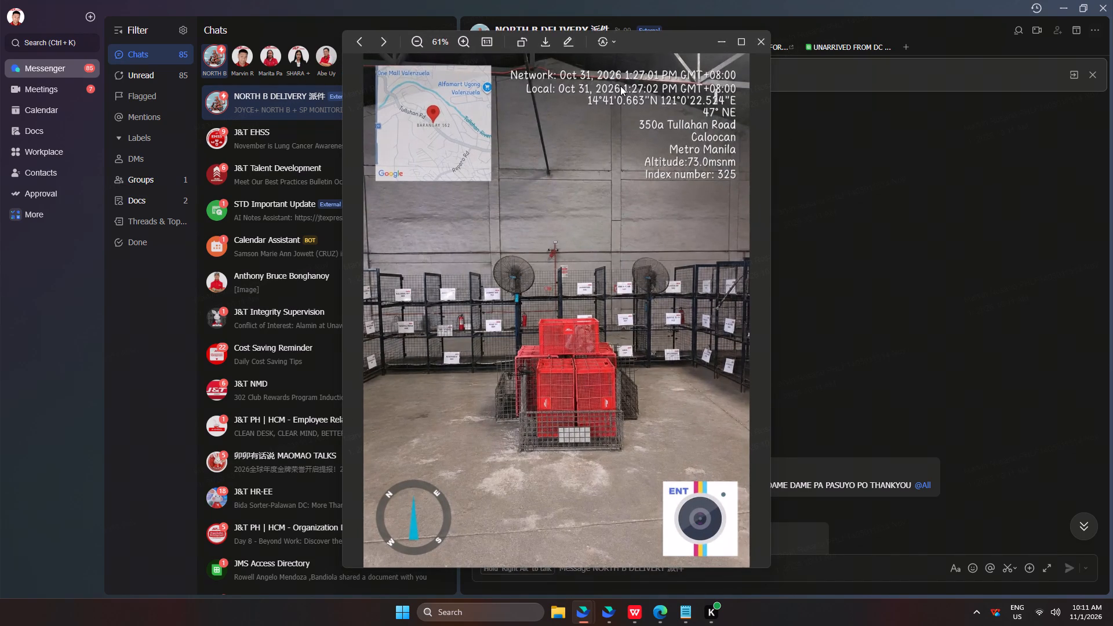
{"action": "left_click", "coordinate": [768, 43]}
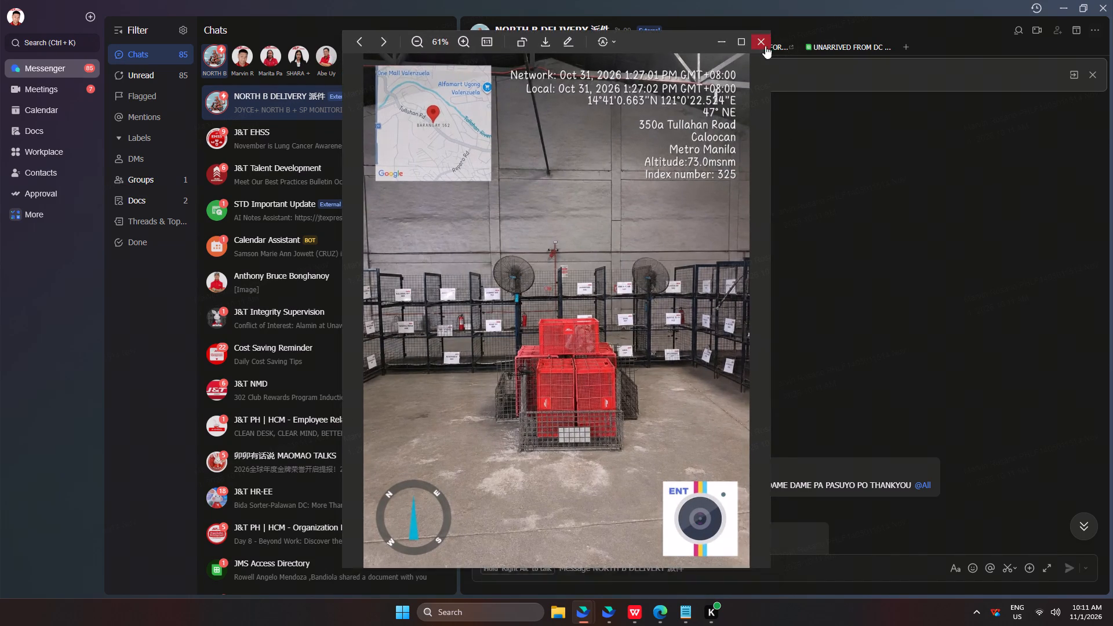
{"action": "scroll", "coordinate": [731, 416], "scroll_direction": "up", "scroll_amount": 2}
{"action": "left_click", "coordinate": [609, 428]}
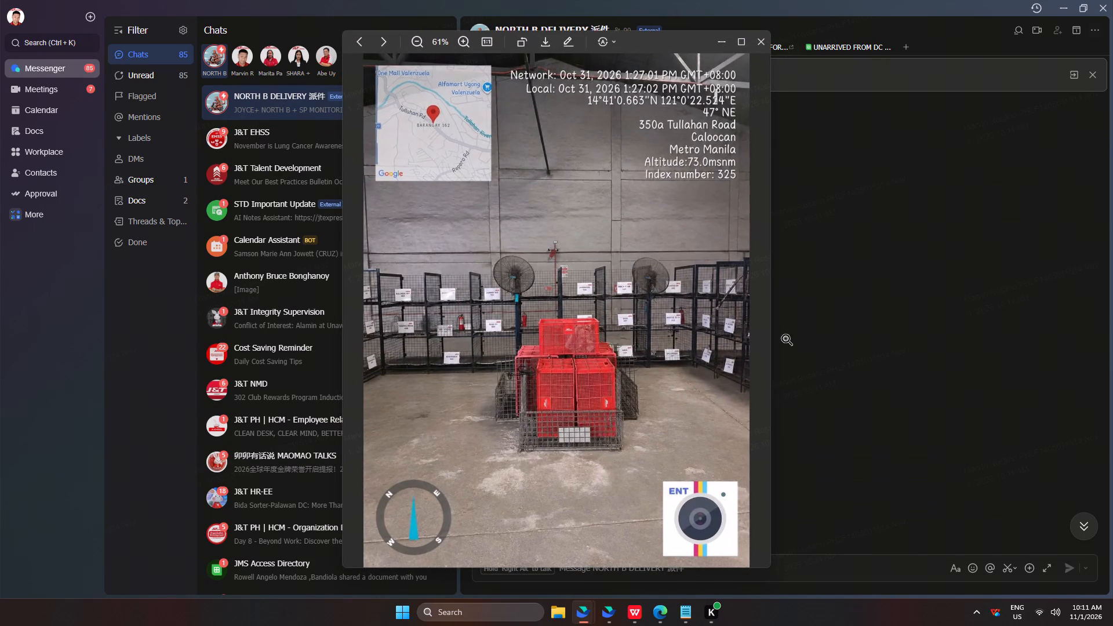
{"action": "scroll", "coordinate": [879, 327], "scroll_direction": "up", "scroll_amount": 1}
{"action": "left_click", "coordinate": [869, 359]}
Look through the chat's October 31 urgent announcements, meeting invitation and IN-WH resubmission posts, ending back at the latest message.
{"action": "scroll", "coordinate": [752, 378], "scroll_direction": "up", "scroll_amount": 13}
{"action": "scroll", "coordinate": [752, 378], "scroll_direction": "up", "scroll_amount": 11}
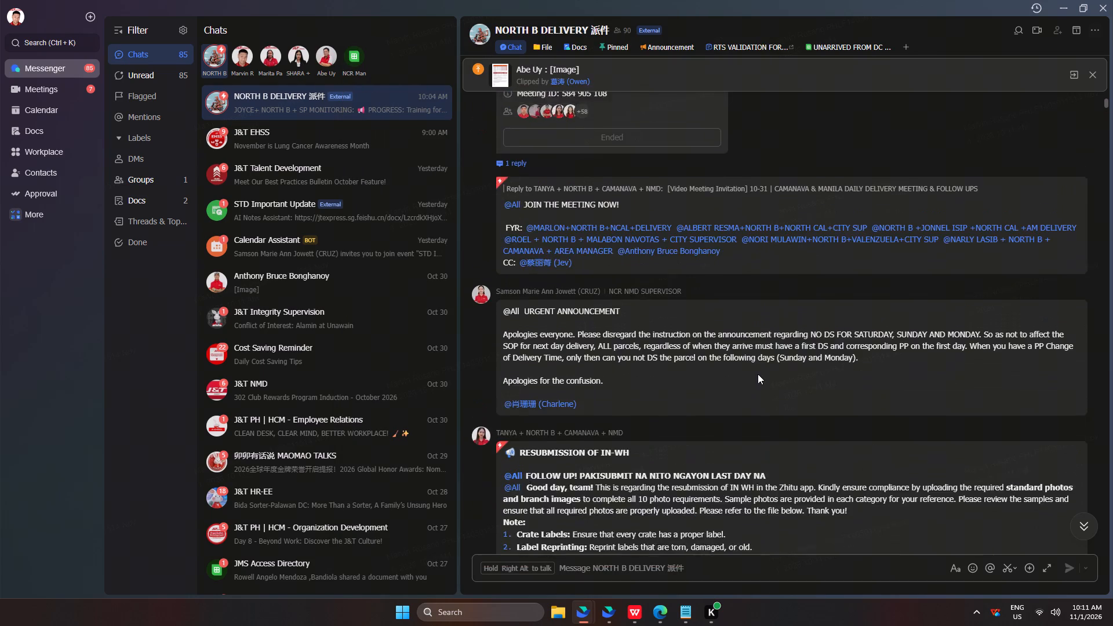
{"action": "scroll", "coordinate": [758, 374], "scroll_direction": "up", "scroll_amount": 6}
{"action": "scroll", "coordinate": [672, 414], "scroll_direction": "up", "scroll_amount": 2}
{"action": "scroll", "coordinate": [613, 451], "scroll_direction": "down", "scroll_amount": 2}
{"action": "scroll", "coordinate": [599, 454], "scroll_direction": "up", "scroll_amount": 7}
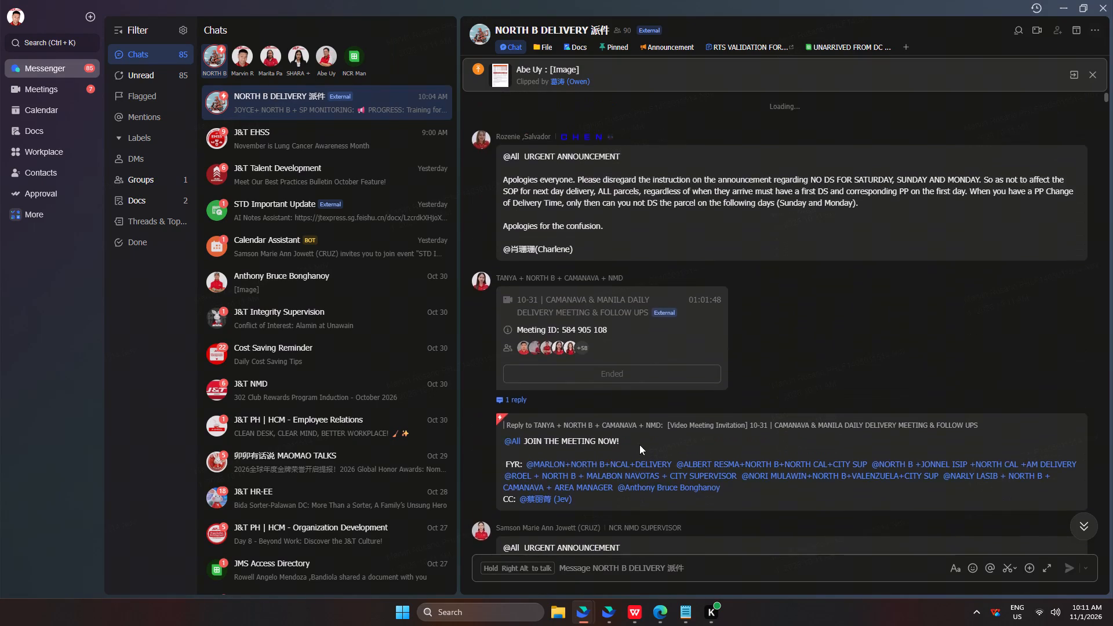
{"action": "scroll", "coordinate": [639, 445], "scroll_direction": "up", "scroll_amount": 3}
{"action": "scroll", "coordinate": [716, 371], "scroll_direction": "up", "scroll_amount": 5}
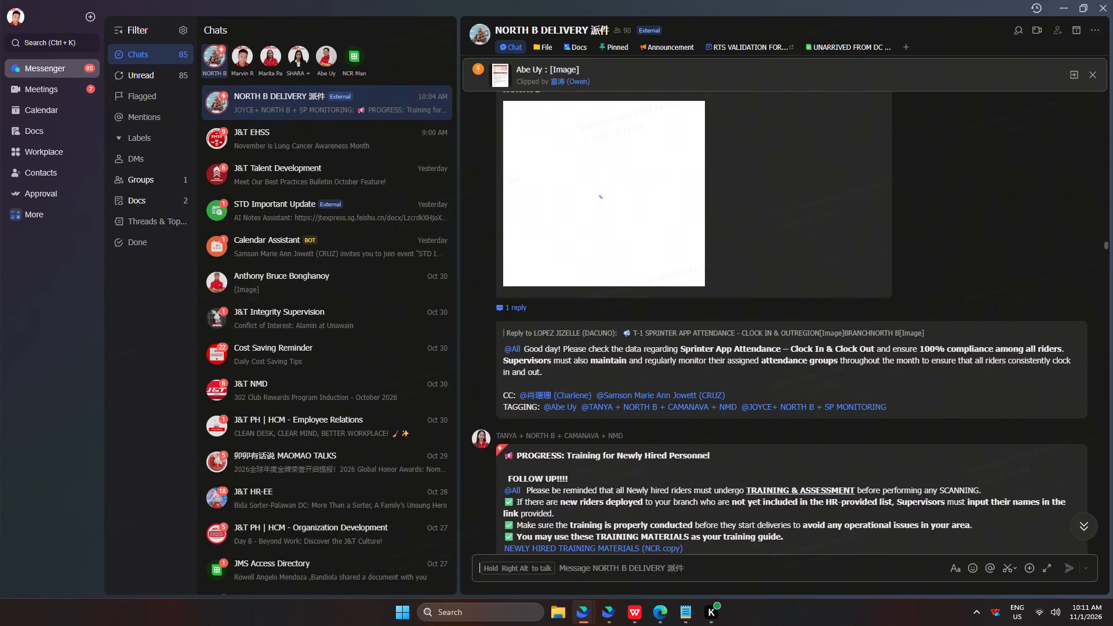
{"action": "scroll", "coordinate": [718, 371], "scroll_direction": "down", "scroll_amount": 16}
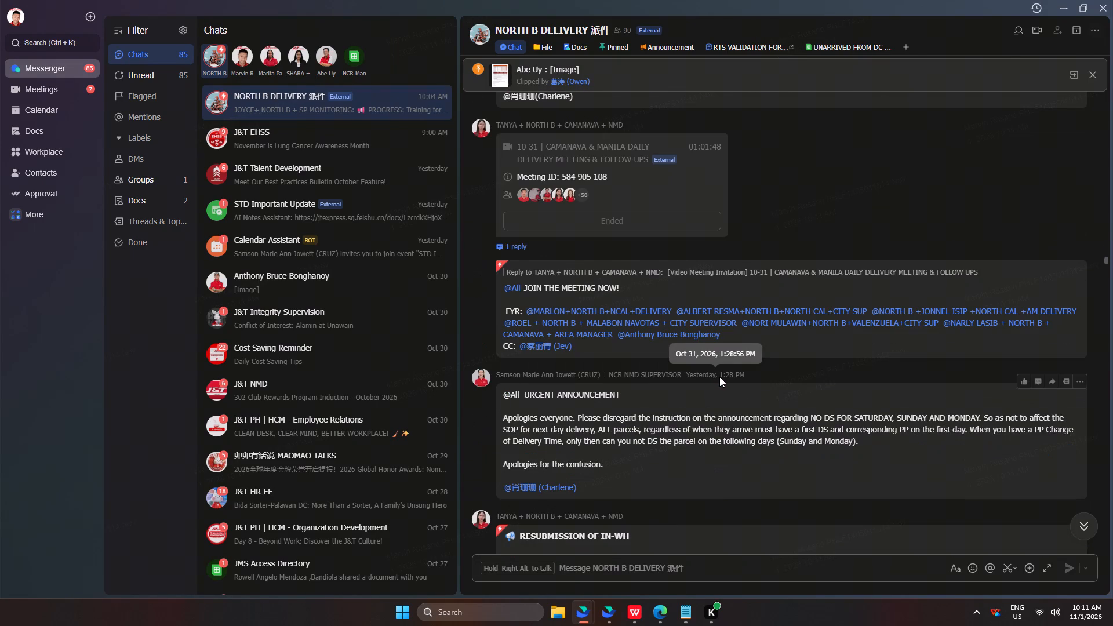
{"action": "scroll", "coordinate": [719, 377], "scroll_direction": "down", "scroll_amount": 8}
{"action": "scroll", "coordinate": [661, 470], "scroll_direction": "down", "scroll_amount": 17}
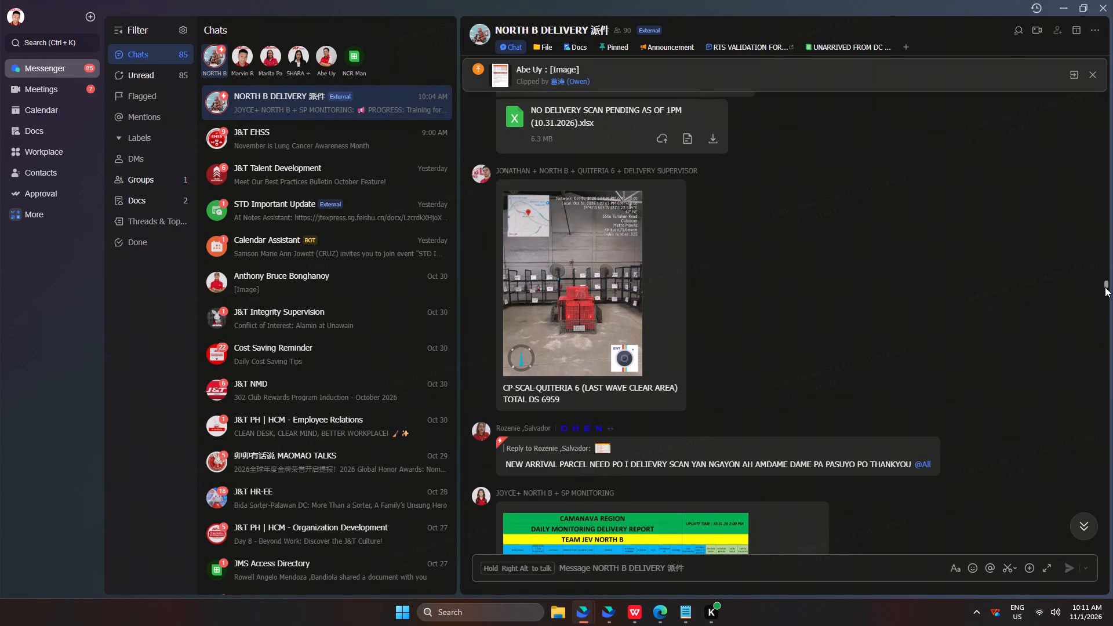
{"action": "left_click_drag", "start_coordinate": [1105, 286], "coordinate": [1101, 616]}
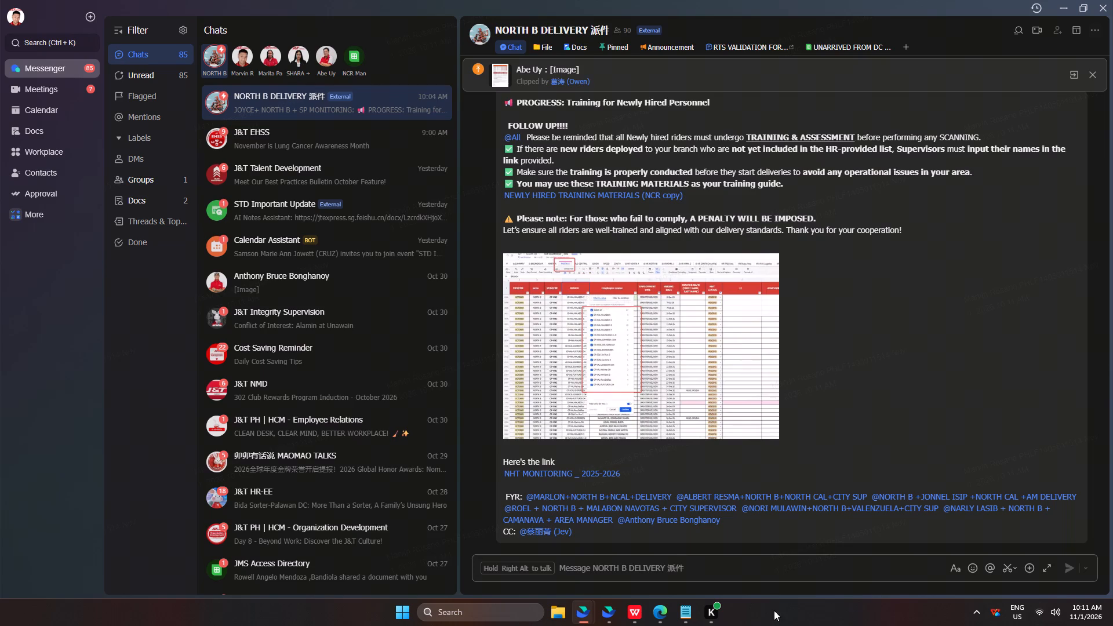
Close the enlarged last wave clear area photo and return to the latest message in the NORTH B DELIVERY chat.
{"action": "key", "text": "alt+Tab"}
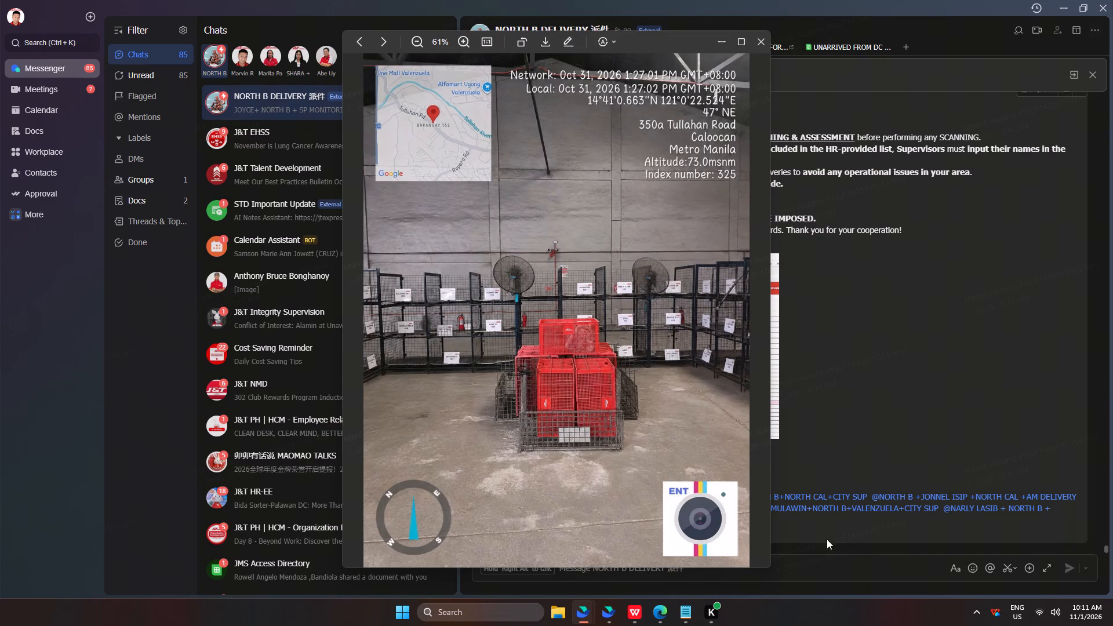
{"action": "left_click", "coordinate": [754, 39]}
{"action": "scroll", "coordinate": [863, 436], "scroll_direction": "down", "scroll_amount": 15}
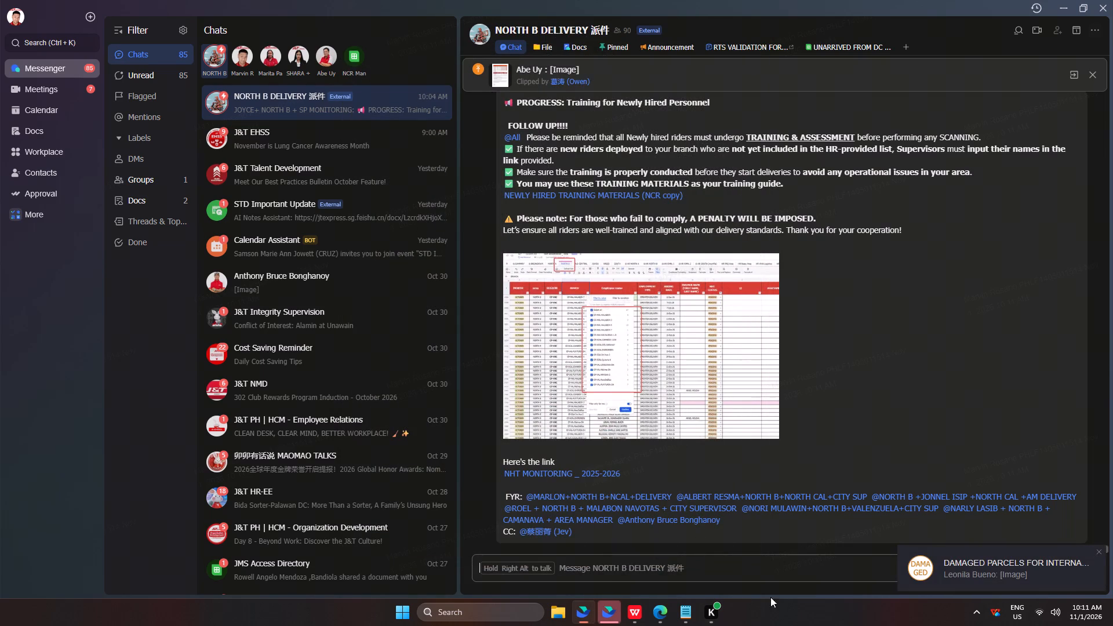
Switch from the group chats to the Microsoft Edge browser.
{"action": "left_click", "coordinate": [607, 616]}
{"action": "left_click", "coordinate": [663, 617]}
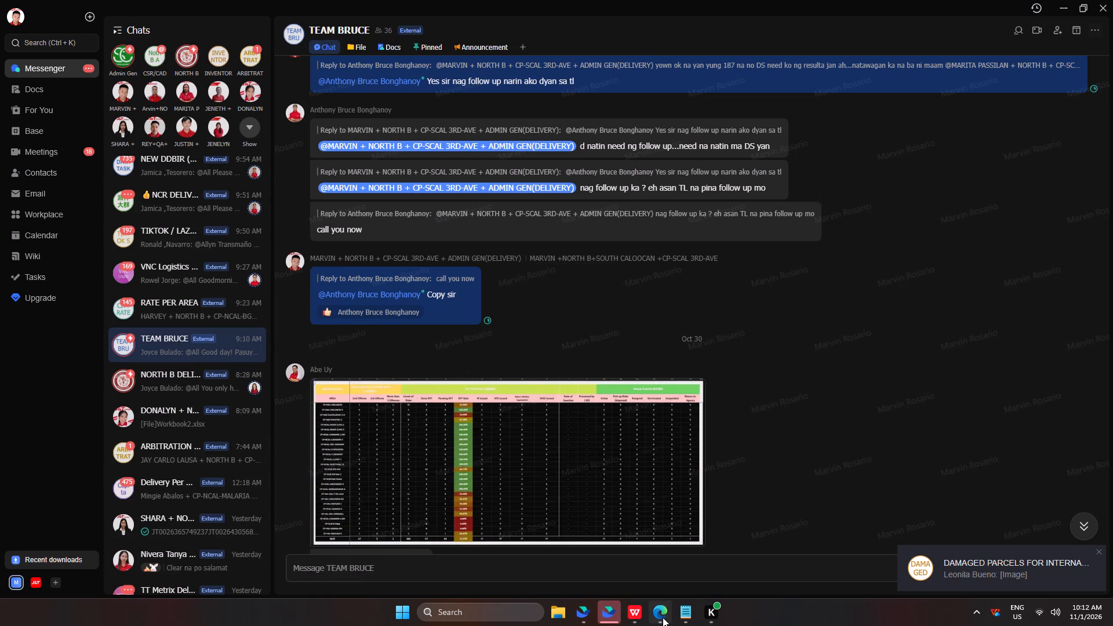
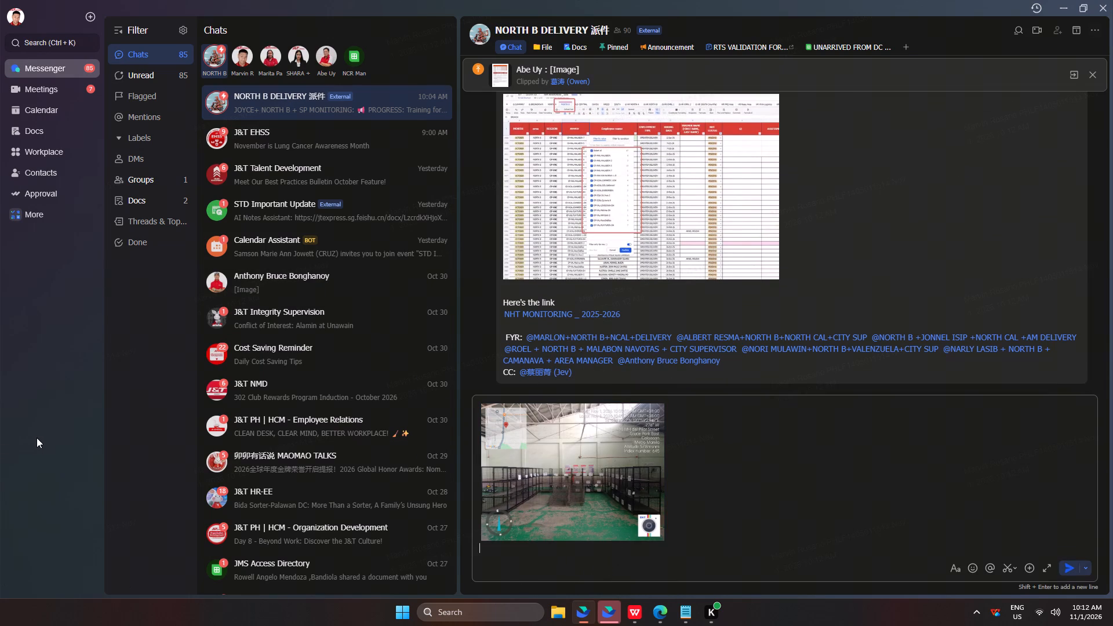
Begin captioning the warehouse photo in the NORTH B DELIVERY message draft with CP-SCAL 3RD AVE.
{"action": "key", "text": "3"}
{"action": "key", "text": "BackSpace"}
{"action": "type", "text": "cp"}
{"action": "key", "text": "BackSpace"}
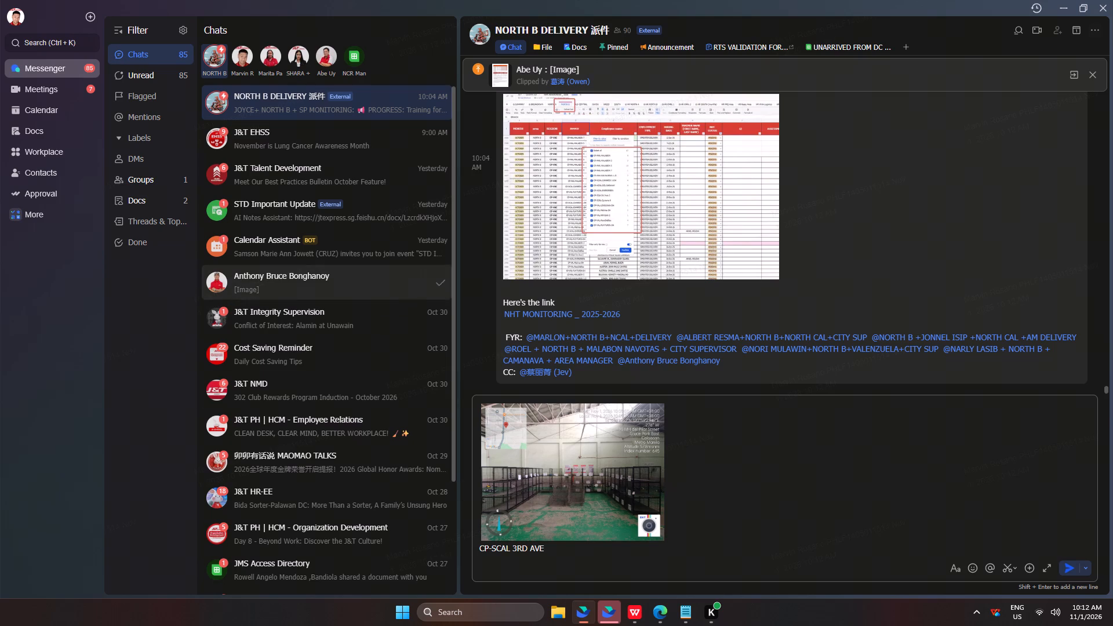
Look back through the NORTH B DELIVERY chat's rider attendance, 3rd code quiz, RTS rate and inventory taking posts.
{"action": "scroll", "coordinate": [922, 305], "scroll_direction": "down", "scroll_amount": 6}
{"action": "scroll", "coordinate": [707, 330], "scroll_direction": "up", "scroll_amount": 20}
{"action": "scroll", "coordinate": [707, 330], "scroll_direction": "up", "scroll_amount": 18}
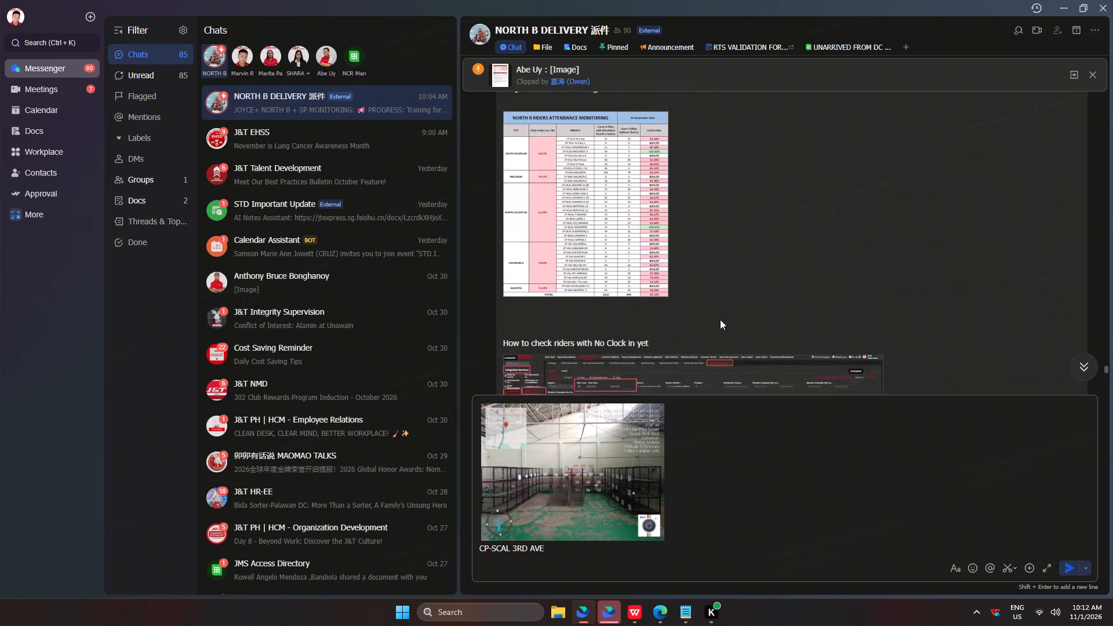
{"action": "scroll", "coordinate": [720, 319], "scroll_direction": "up", "scroll_amount": 20}
{"action": "scroll", "coordinate": [720, 319], "scroll_direction": "up", "scroll_amount": 20}
{"action": "scroll", "coordinate": [720, 319], "scroll_direction": "up", "scroll_amount": 10}
{"action": "middle_click", "coordinate": [715, 314]}
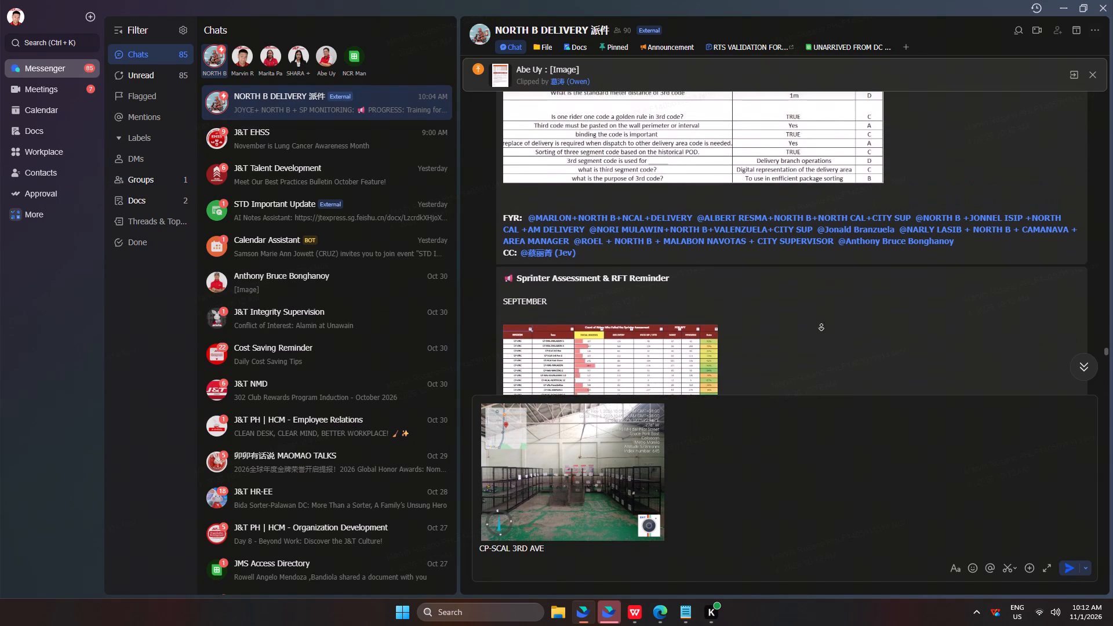
{"action": "scroll", "coordinate": [821, 325], "scroll_direction": "up", "scroll_amount": 10}
{"action": "scroll", "coordinate": [603, 282], "scroll_direction": "up", "scroll_amount": 7}
{"action": "left_click", "coordinate": [819, 308]}
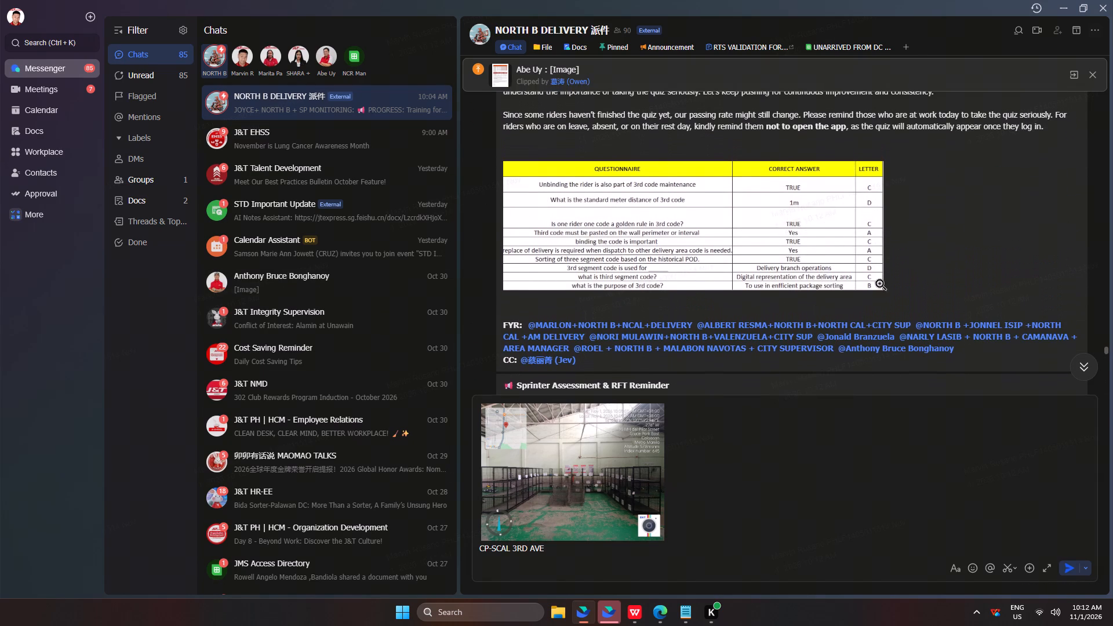
{"action": "scroll", "coordinate": [892, 272], "scroll_direction": "up", "scroll_amount": 20}
{"action": "scroll", "coordinate": [892, 272], "scroll_direction": "up", "scroll_amount": 20}
{"action": "scroll", "coordinate": [892, 272], "scroll_direction": "up", "scroll_amount": 17}
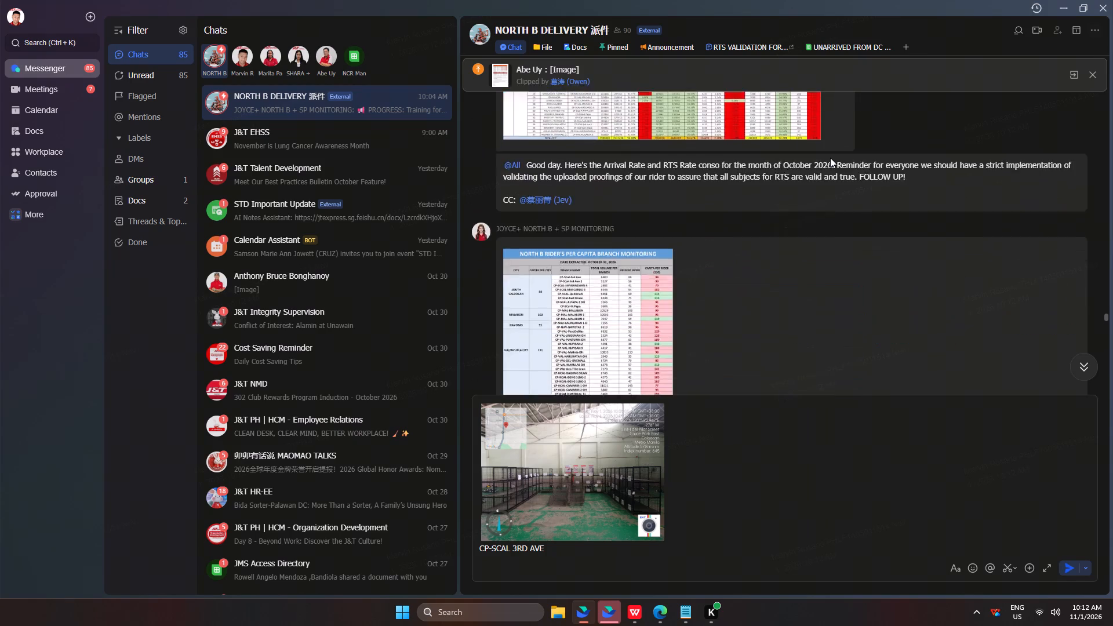
{"action": "scroll", "coordinate": [830, 158], "scroll_direction": "up", "scroll_amount": 20}
{"action": "scroll", "coordinate": [830, 158], "scroll_direction": "up", "scroll_amount": 11}
{"action": "scroll", "coordinate": [781, 211], "scroll_direction": "down", "scroll_amount": 6}
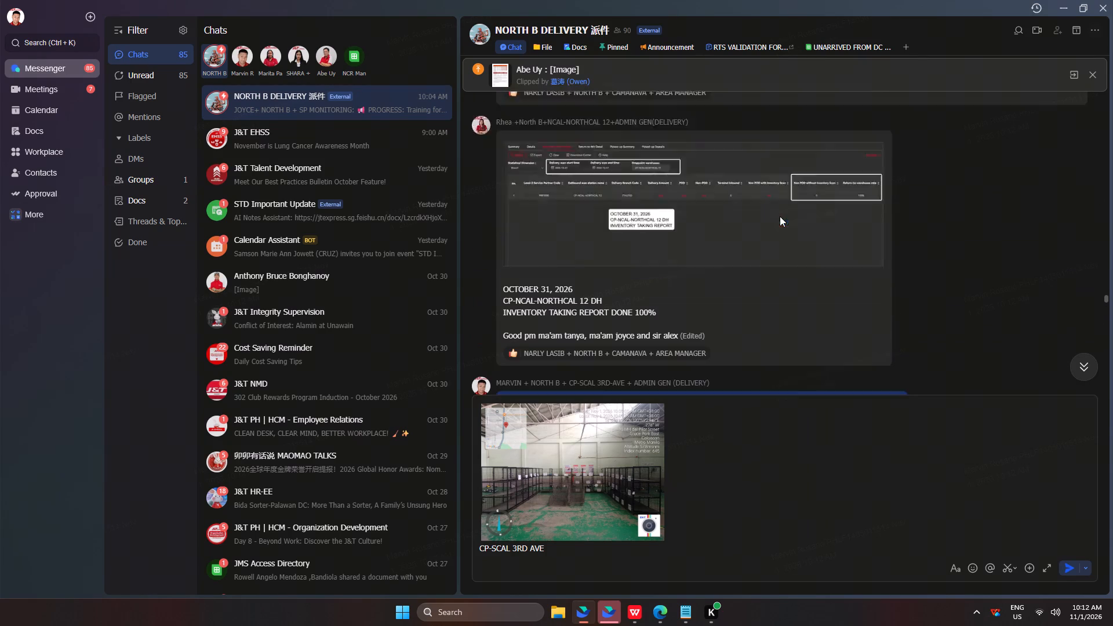
{"action": "scroll", "coordinate": [773, 216], "scroll_direction": "up", "scroll_amount": 20}
{"action": "scroll", "coordinate": [773, 216], "scroll_direction": "up", "scroll_amount": 4}
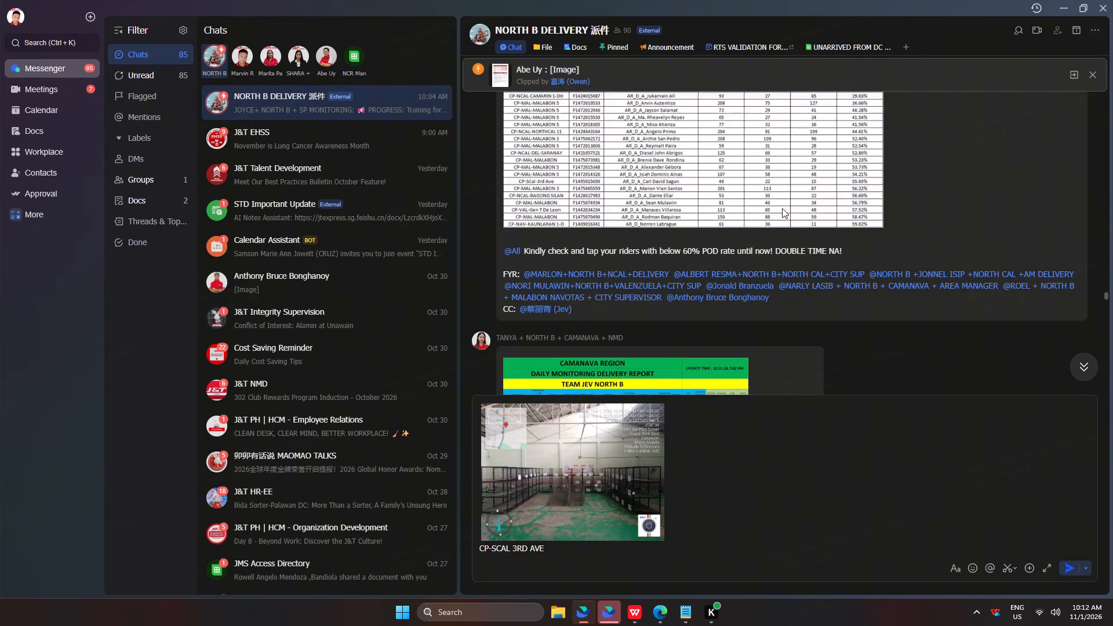
Review the chat's earlier October 31 delivery reports, waybill lists, RTS target announcement and branch cleared area posts.
{"action": "scroll", "coordinate": [785, 207], "scroll_direction": "up", "scroll_amount": 14}
{"action": "scroll", "coordinate": [792, 203], "scroll_direction": "up", "scroll_amount": 16}
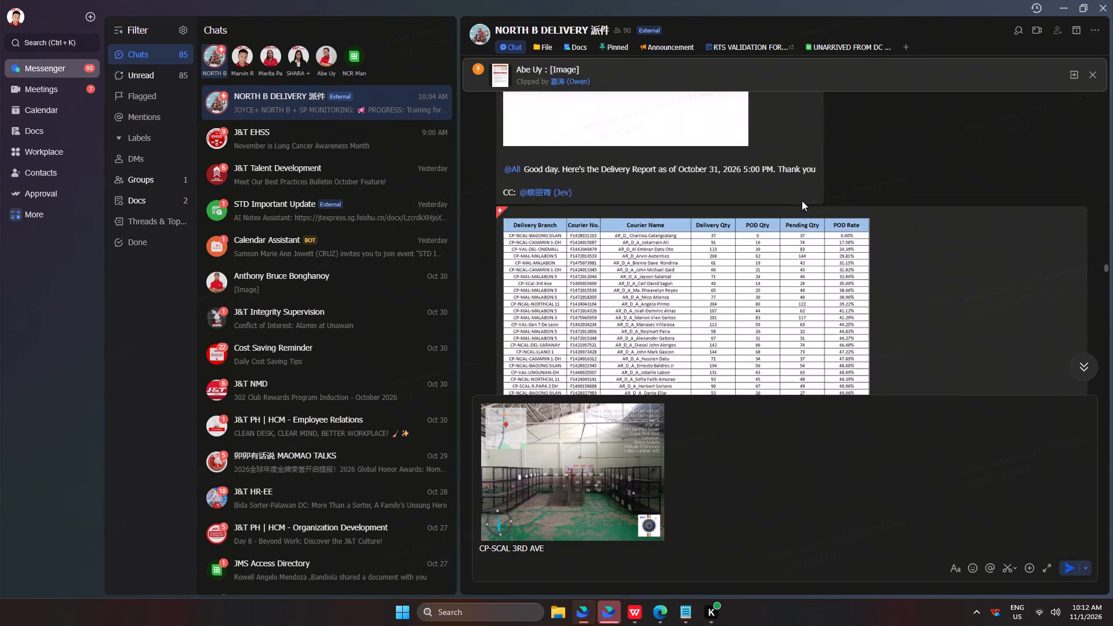
{"action": "scroll", "coordinate": [802, 201], "scroll_direction": "up", "scroll_amount": 7}
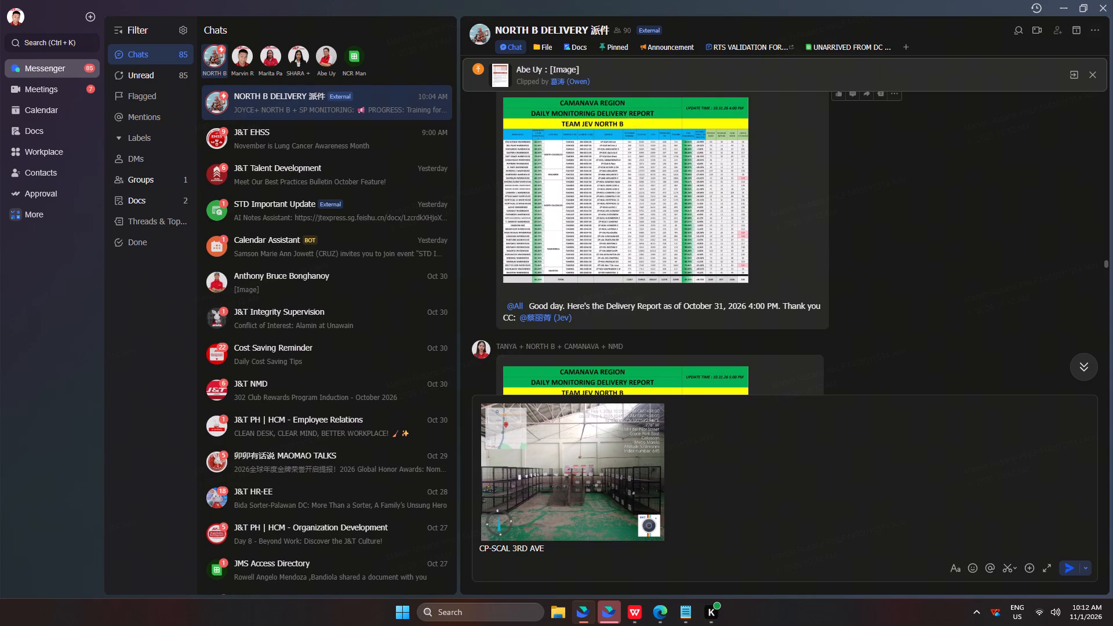
{"action": "scroll", "coordinate": [833, 192], "scroll_direction": "up", "scroll_amount": 3}
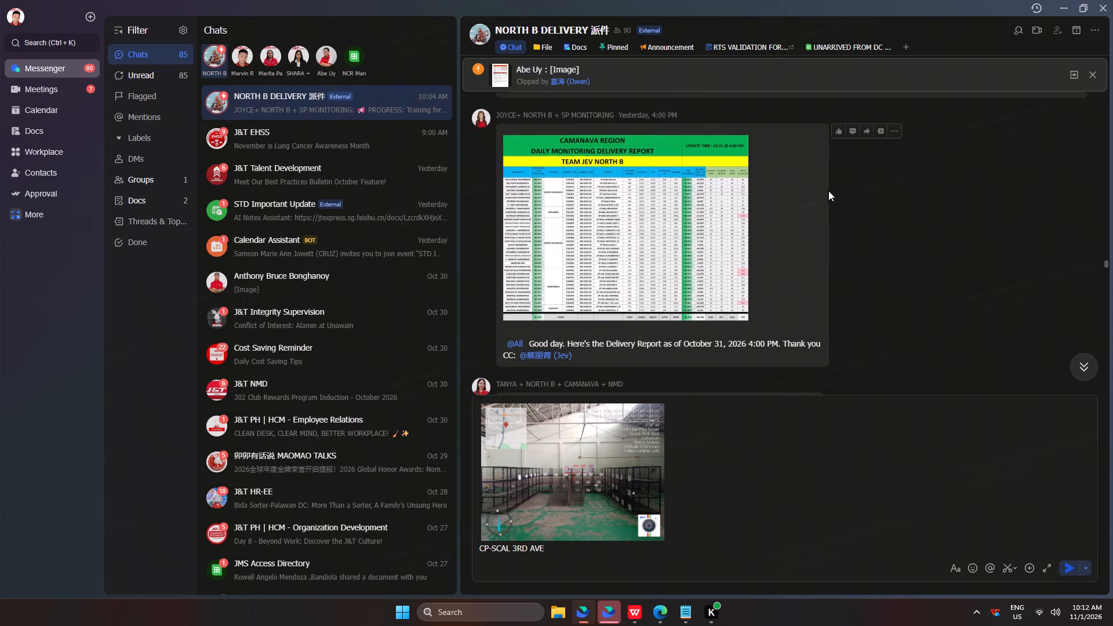
{"action": "scroll", "coordinate": [828, 191], "scroll_direction": "up", "scroll_amount": 9}
{"action": "scroll", "coordinate": [715, 253], "scroll_direction": "up", "scroll_amount": 20}
{"action": "scroll", "coordinate": [715, 253], "scroll_direction": "up", "scroll_amount": 7}
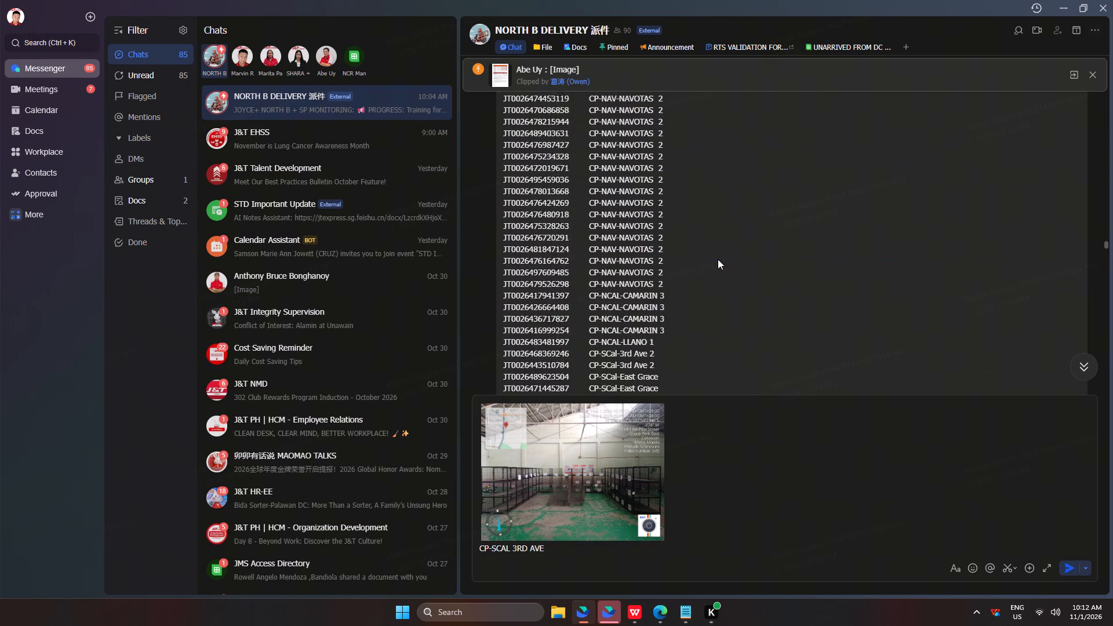
{"action": "scroll", "coordinate": [718, 259], "scroll_direction": "up", "scroll_amount": 15}
{"action": "scroll", "coordinate": [718, 264], "scroll_direction": "down", "scroll_amount": 4}
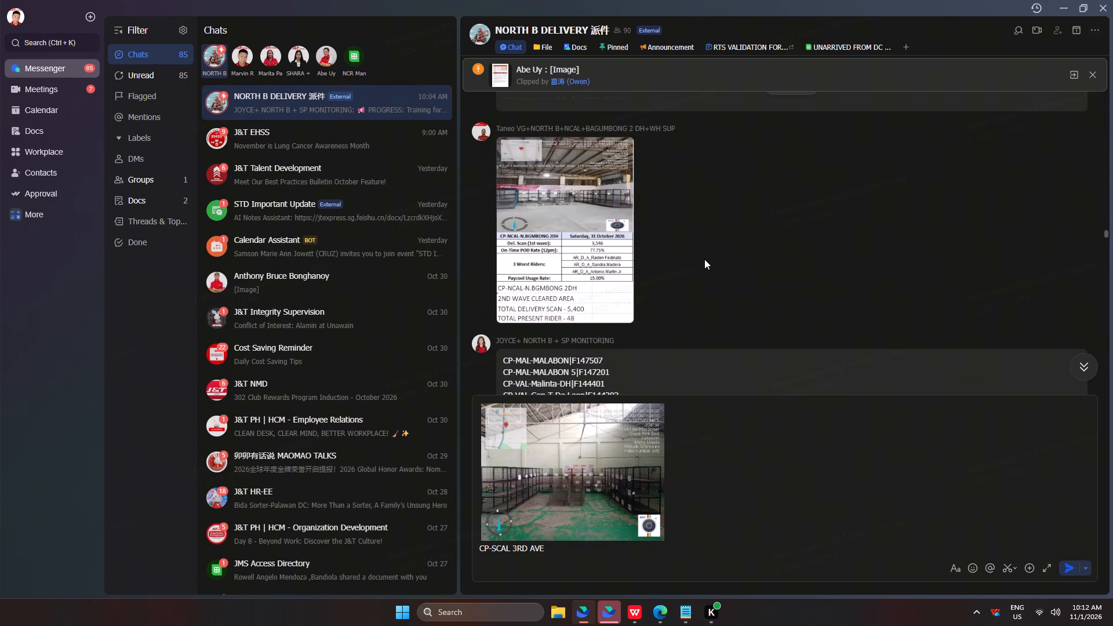
{"action": "scroll", "coordinate": [776, 265], "scroll_direction": "up", "scroll_amount": 5}
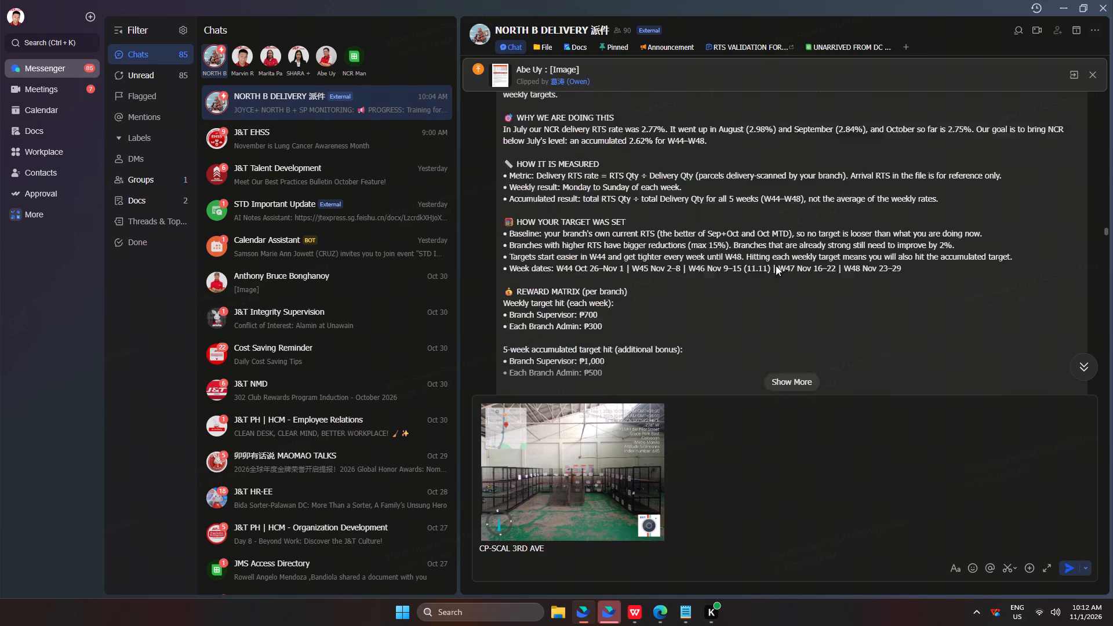
{"action": "scroll", "coordinate": [776, 265], "scroll_direction": "up", "scroll_amount": 20}
{"action": "scroll", "coordinate": [776, 265], "scroll_direction": "up", "scroll_amount": 6}
{"action": "scroll", "coordinate": [776, 267], "scroll_direction": "down", "scroll_amount": 7}
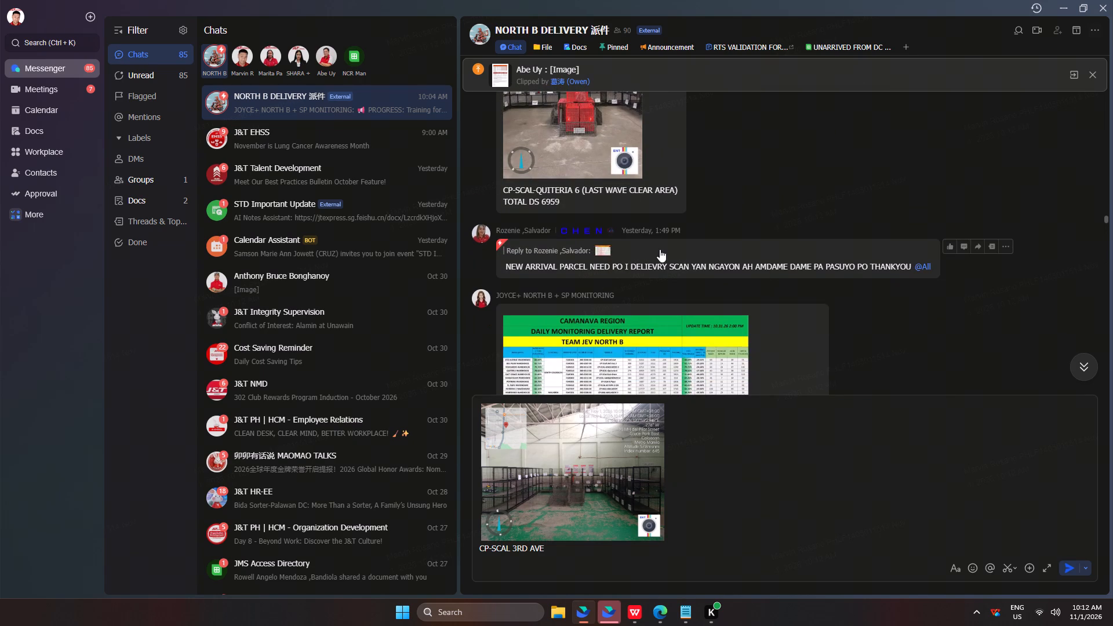
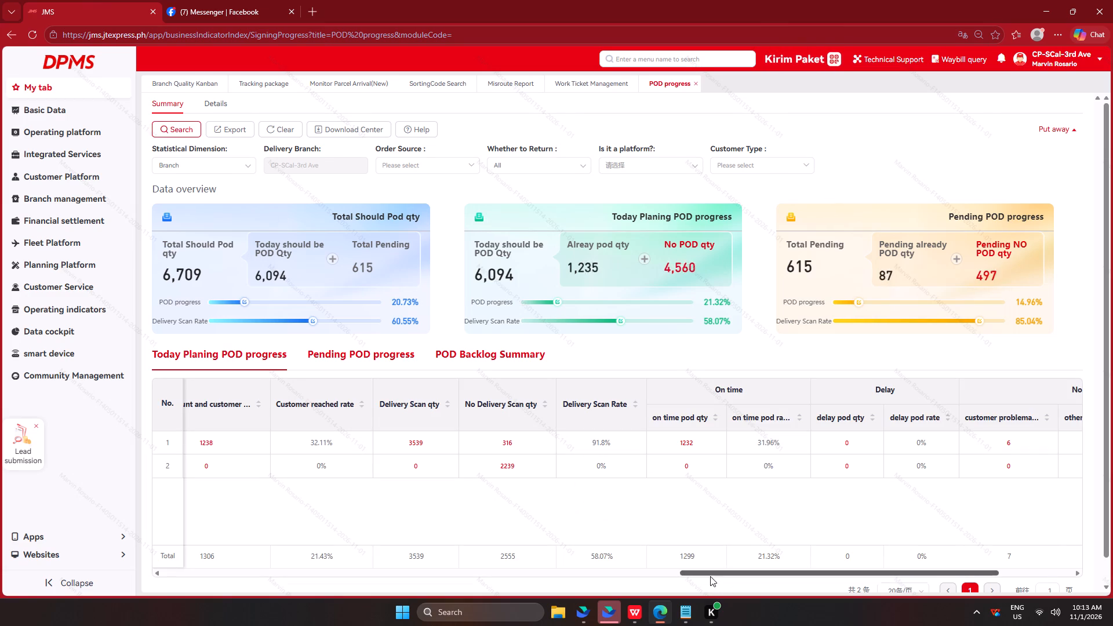
Extract the first row's Delivery Scan qty from the POD progress table as text and copy it.
{"action": "key", "text": "ctrl+shift+a"}
{"action": "left_click_drag", "start_coordinate": [397, 439], "coordinate": [430, 450]}
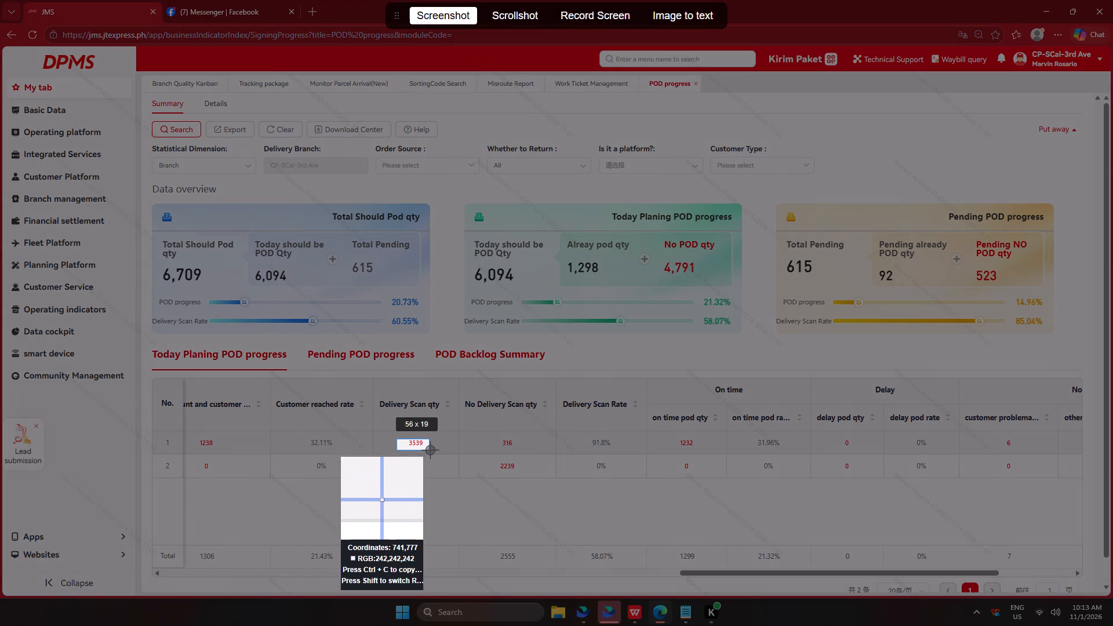
{"action": "left_click_drag", "start_coordinate": [430, 450], "coordinate": [432, 450]}
{"action": "left_click", "coordinate": [694, 13]}
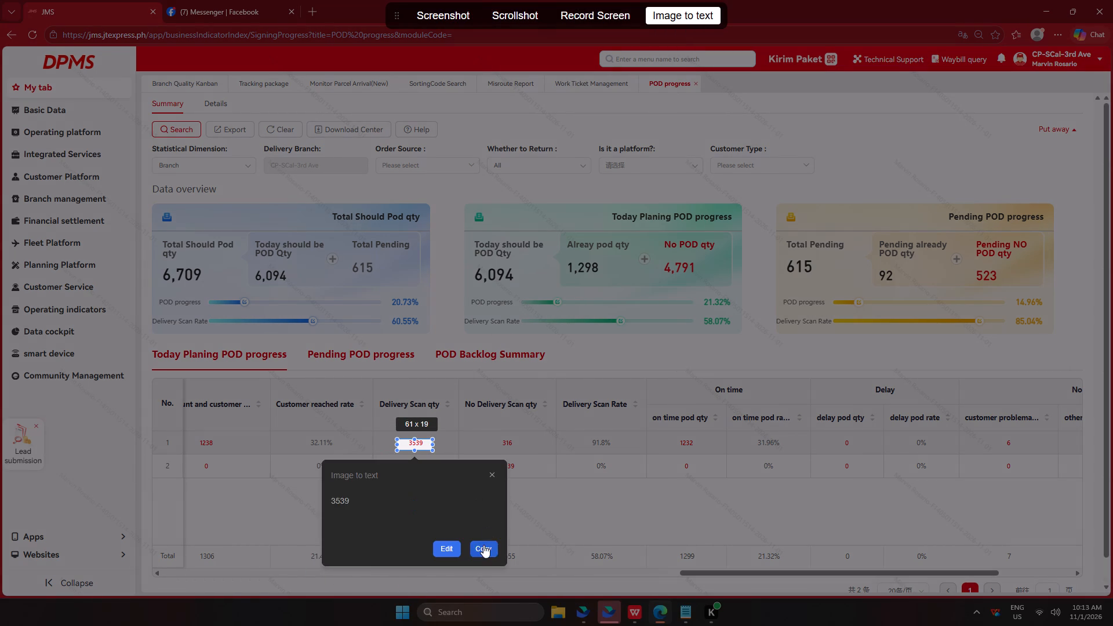
{"action": "left_click", "coordinate": [483, 545]}
Switch to the NORTH B DELIVERY chat in Feishu and add the line "TOTAL DELIVERY SCAN : 3539" below the draft's branch name.
{"action": "left_click", "coordinate": [639, 620]}
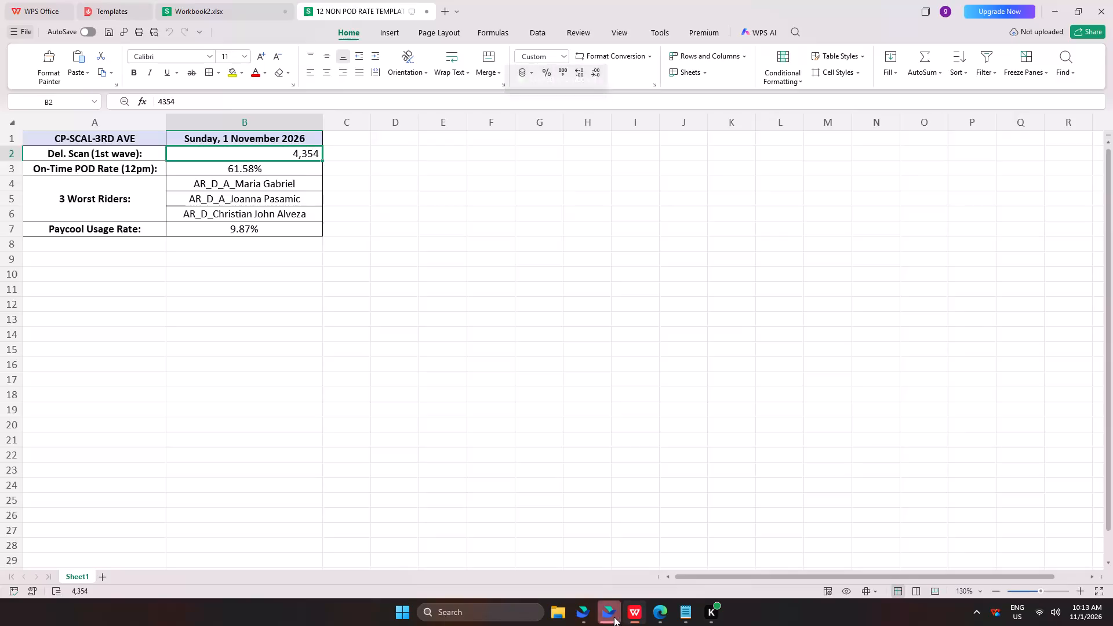
{"action": "left_click", "coordinate": [614, 617]}
{"action": "left_click", "coordinate": [607, 614]}
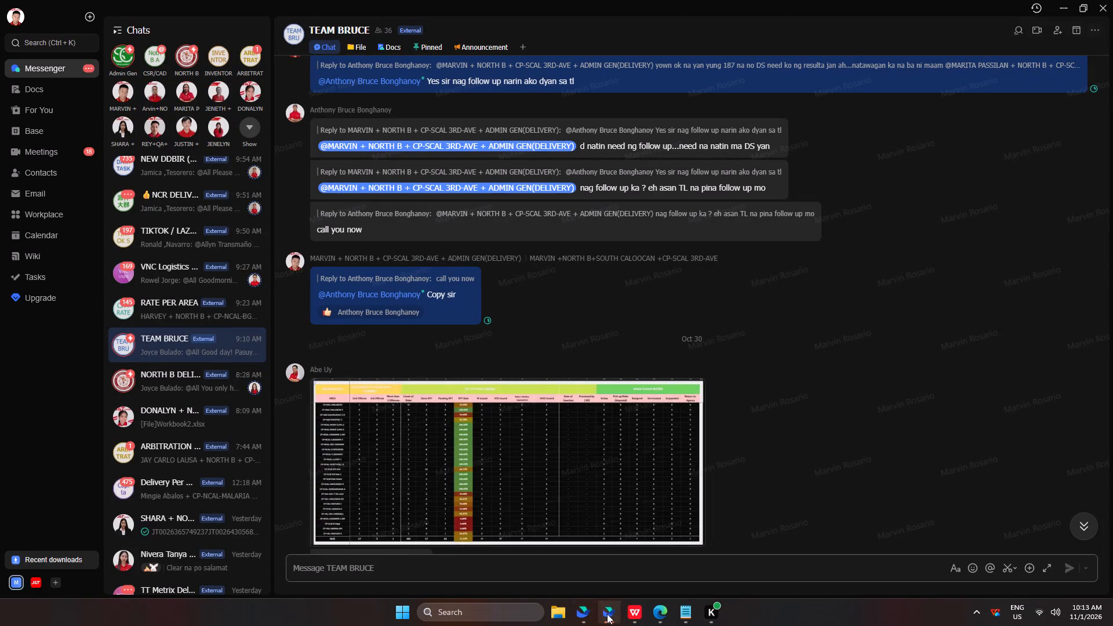
{"action": "left_click", "coordinate": [612, 613]}
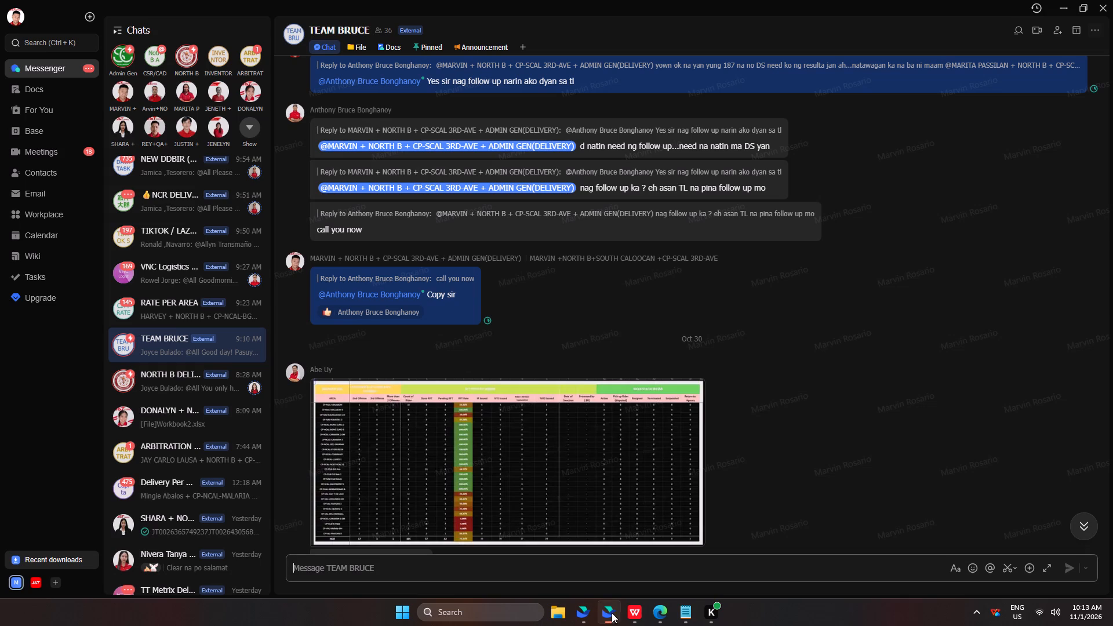
{"action": "left_click", "coordinate": [581, 613]}
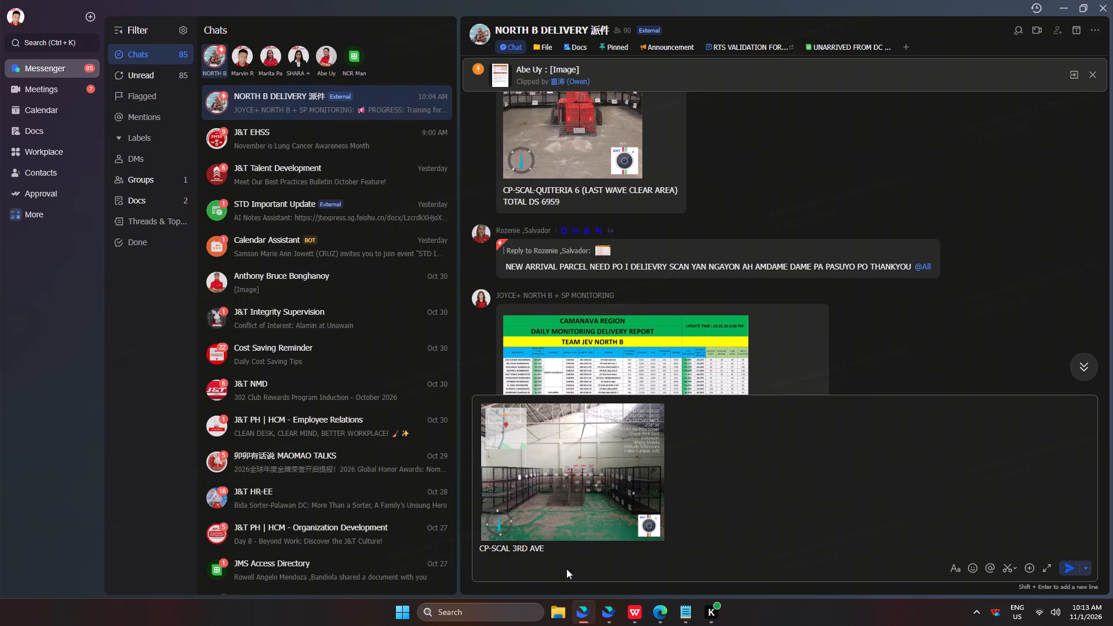
{"action": "key", "text": "shift+Return"}
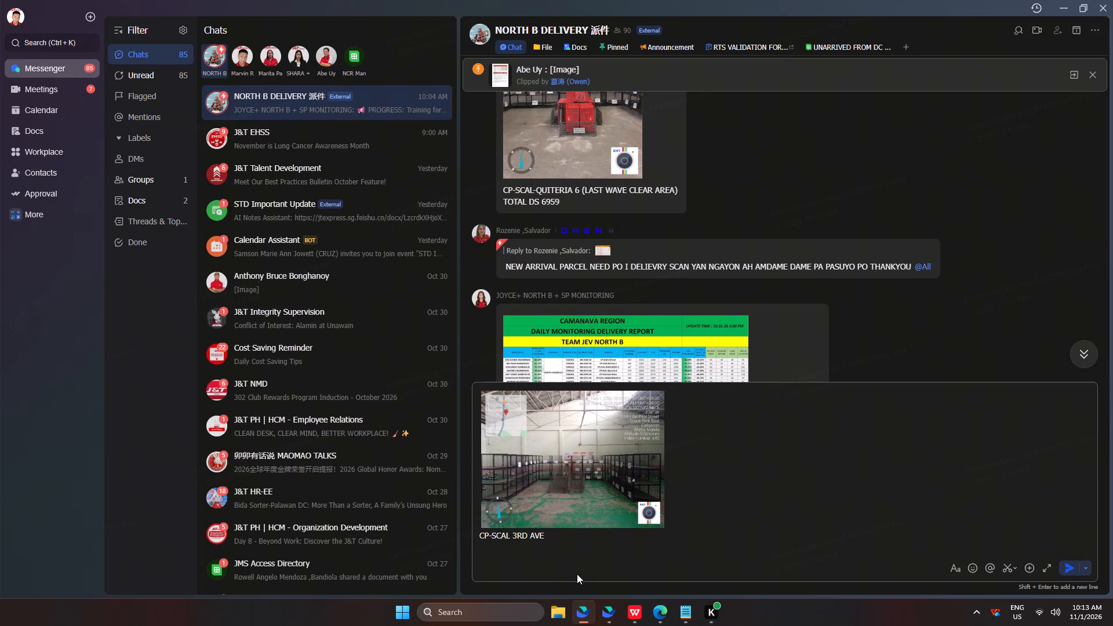
{"action": "type", "text": "TOTAL DE;I"}
{"action": "key", "text": "BackSpace"}
{"action": "key", "text": "BackSpace"}
{"action": "type", "text": "LIVERYT"}
{"action": "key", "text": "BackSpace"}
{"action": "key", "text": "space"}
{"action": "type", "text": "SCAN"}
{"action": "key", "text": "space"}
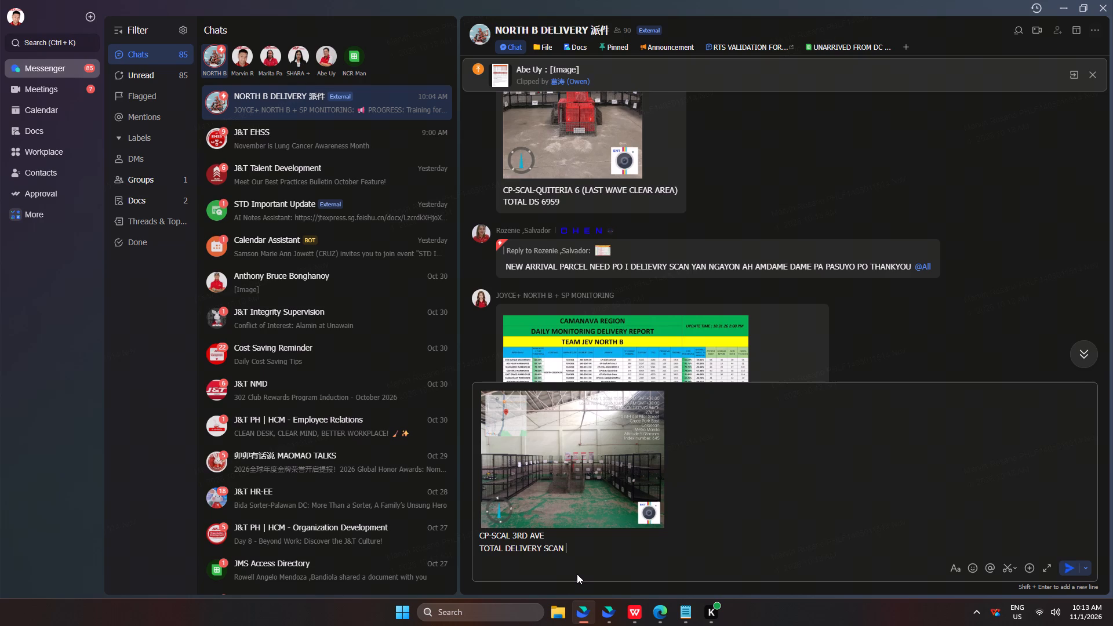
{"action": "key", "text": "ctrl+v"}
{"action": "key", "text": "BackSpace"}
{"action": "key", "text": "BackSpace"}
{"action": "key", "text": "BackSpace"}
{"action": "key", "text": "BackSpace"}
{"action": "key", "text": "BackSpace"}
{"action": "key", "text": "BackSpace"}
{"action": "key", "text": "BackSpace"}
{"action": "type", "text": "AN :"}
{"action": "key", "text": "space"}
{"action": "key", "text": "ctrl+v"}
Append "(1ST WAVE CLEAR AREA)" after "CP-SCAL 3RD AVE" in the draft, following the wording of the Quiteria 6 post.
{"action": "scroll", "coordinate": [600, 333], "scroll_direction": "down", "scroll_amount": 4}
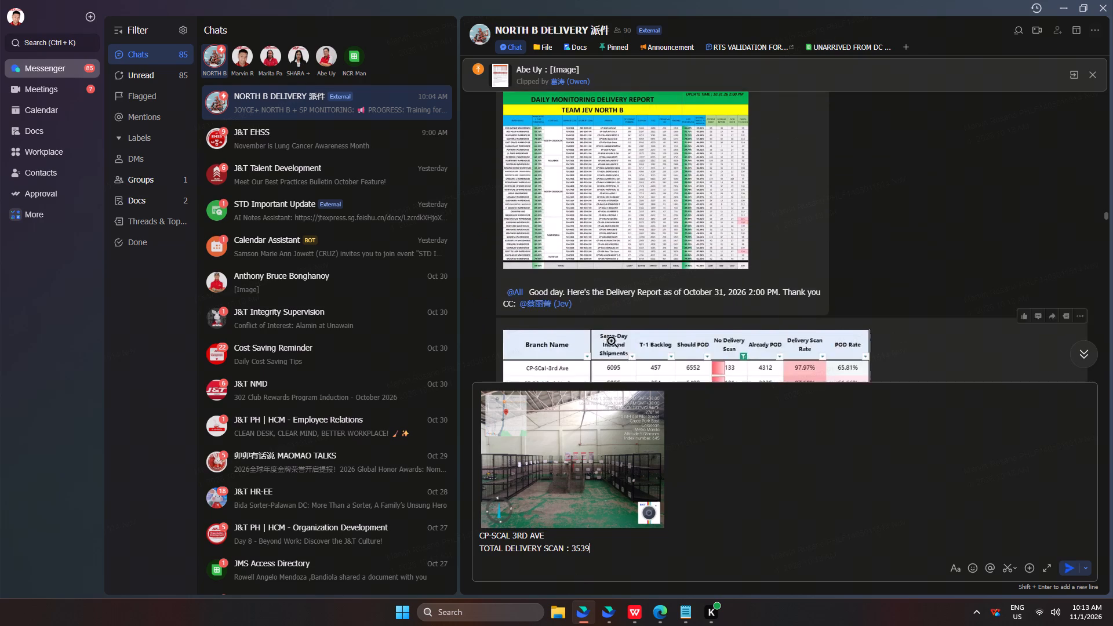
{"action": "scroll", "coordinate": [615, 338], "scroll_direction": "up", "scroll_amount": 7}
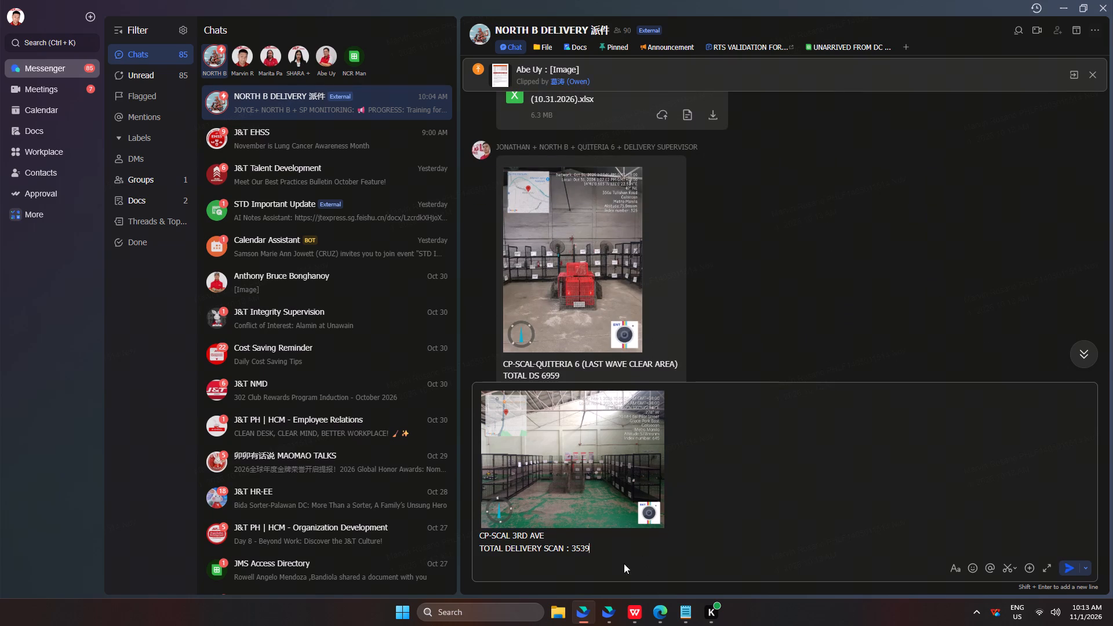
{"action": "left_click", "coordinate": [557, 536]}
{"action": "key", "text": "space"}
{"action": "type", "text": "("}
{"action": "key", "text": "space"}
{"action": "key", "text": "BackSpace"}
{"action": "type", "text": "1ST WAVE C"}
{"action": "type", "text": "LEAR"}
{"action": "key", "text": "space"}
{"action": "type", "text": "AREA"}
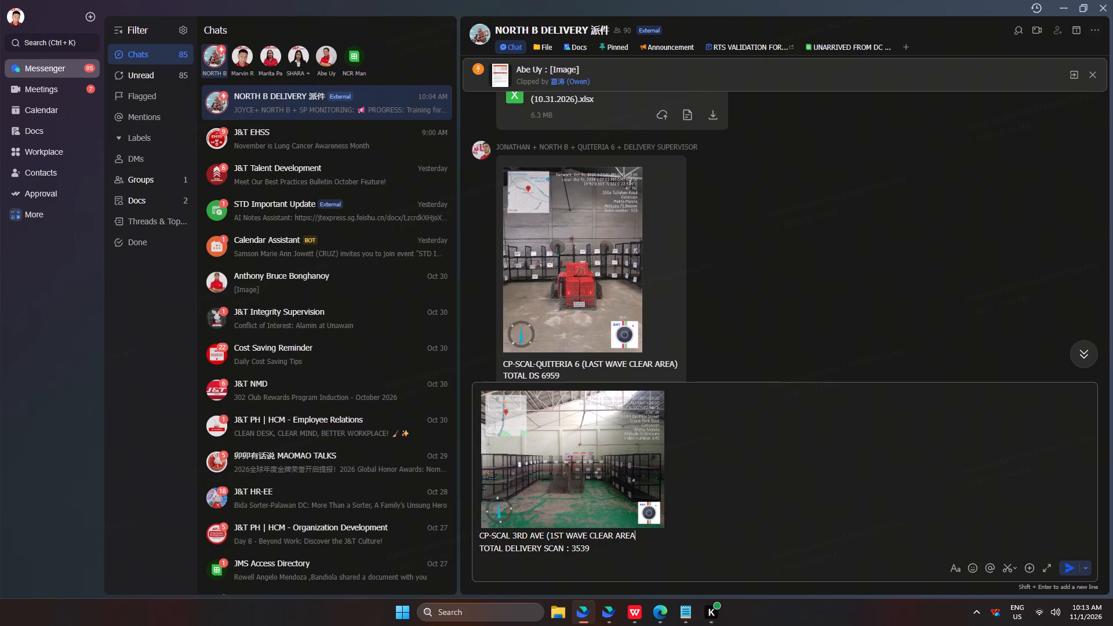
{"action": "key", "text": "shift+parenright"}
Copy the whole draft with its photo and caption, and send it to the NORTH B DELIVERY chat.
{"action": "key", "text": "ctrl+a"}
{"action": "key", "text": "ctrl+c"}
{"action": "key", "text": "ctrl+c"}
{"action": "key", "text": "ctrl+c"}
{"action": "key", "text": "ctrl+c"}
{"action": "scroll", "coordinate": [616, 549], "scroll_direction": "up", "scroll_amount": 4}
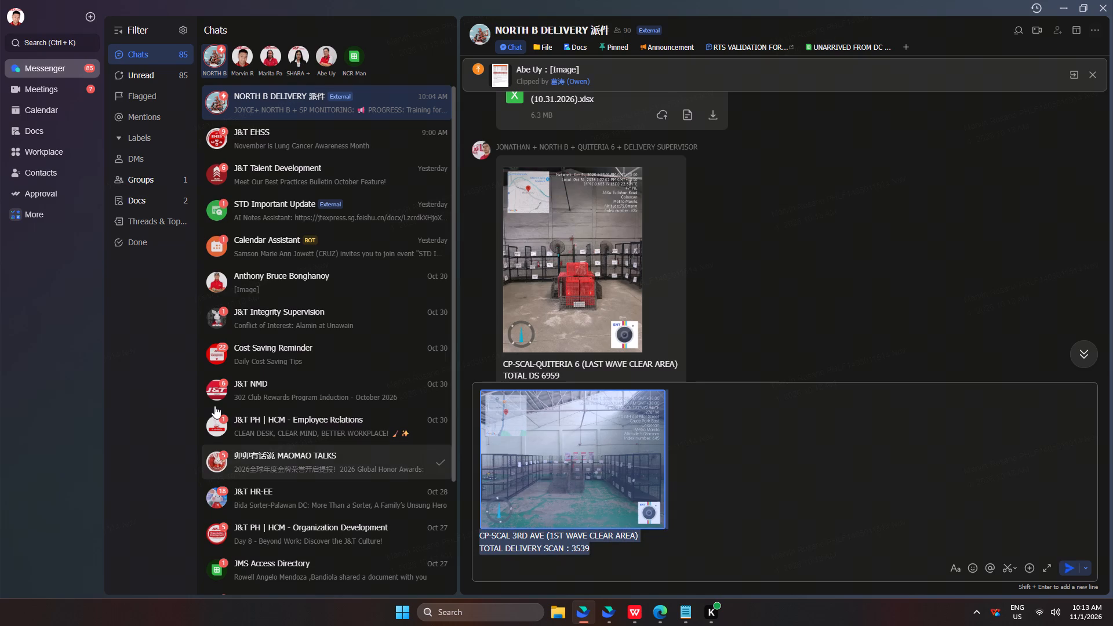
{"action": "key", "text": "Return"}
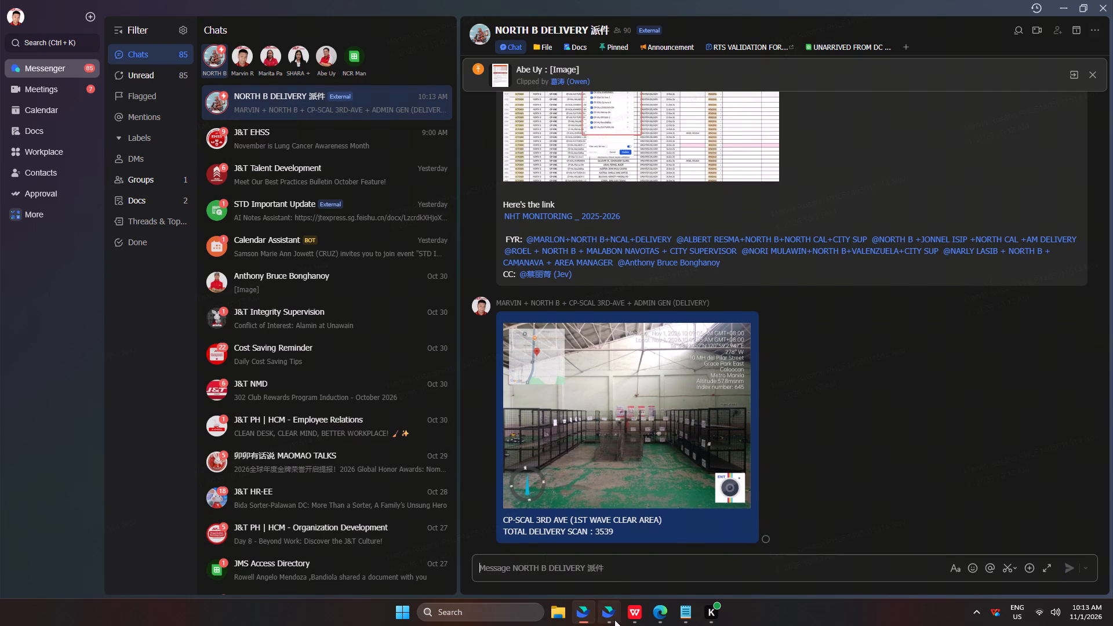
Paste the copied clear area caption into the TEAM BRUCE chat's draft in Lark and go back to the sent post in Feishu for its photo.
{"action": "left_click", "coordinate": [614, 620]}
{"action": "left_click", "coordinate": [406, 568]}
{"action": "key", "text": "ctrl+v"}
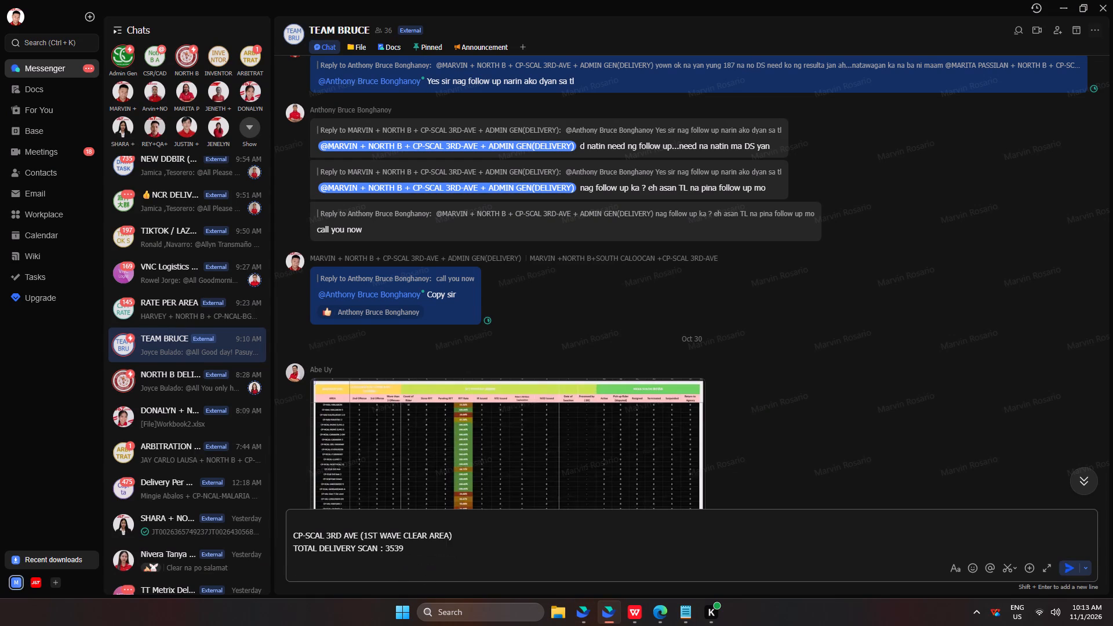
{"action": "left_click", "coordinate": [585, 615]}
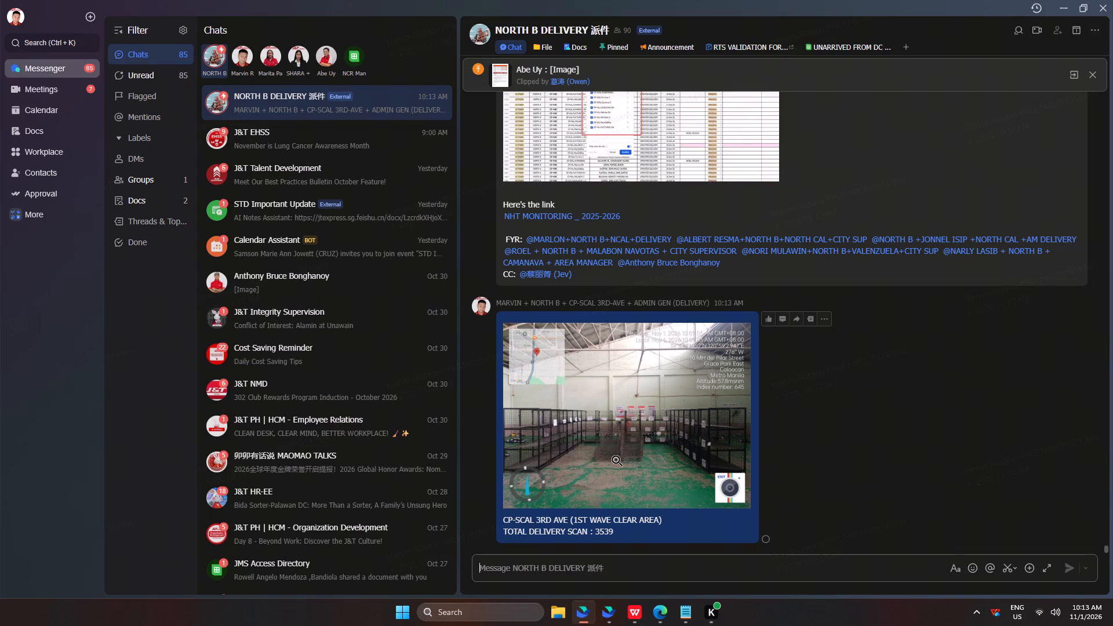
Copy the photo from the sent Feishu post and insert it directly above the caption in Lark's TEAM BRUCE draft, without a blank line.
{"action": "right_click", "coordinate": [622, 425]}
{"action": "left_click", "coordinate": [654, 438]}
{"action": "key", "text": "alt+Tab"}
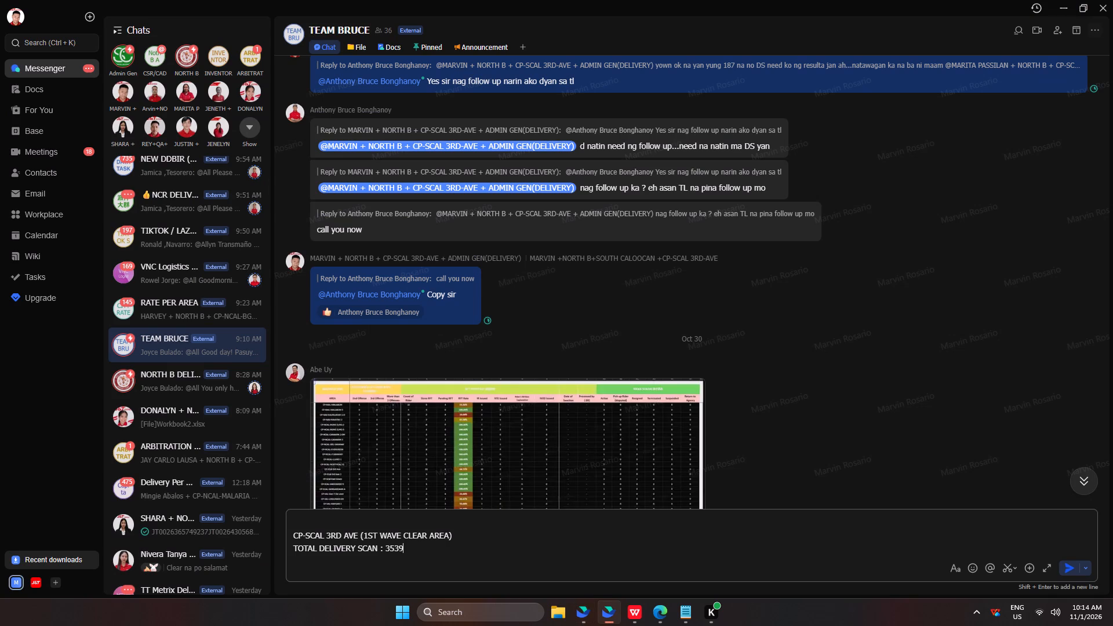
{"action": "left_click", "coordinate": [343, 524]}
{"action": "key", "text": "ctrl+v"}
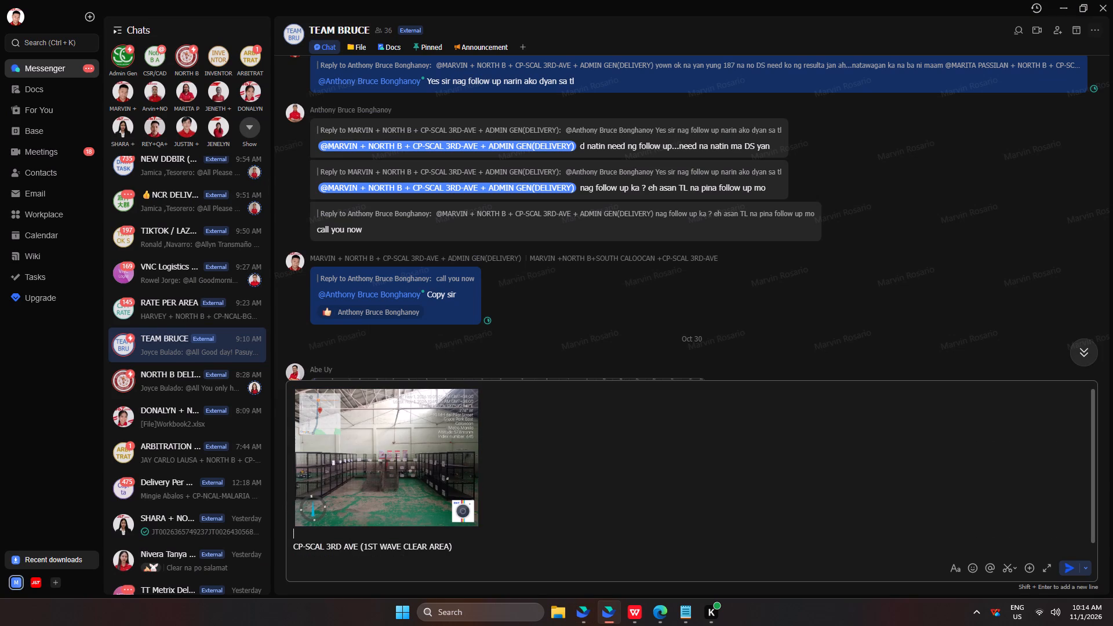
{"action": "key", "text": "BackSpace"}
Send the captioned CP-SCAL 3RD AVE clear area photo to the TEAM BRUCE chat and check the post at the end of the conversation.
{"action": "left_click", "coordinate": [439, 547]}
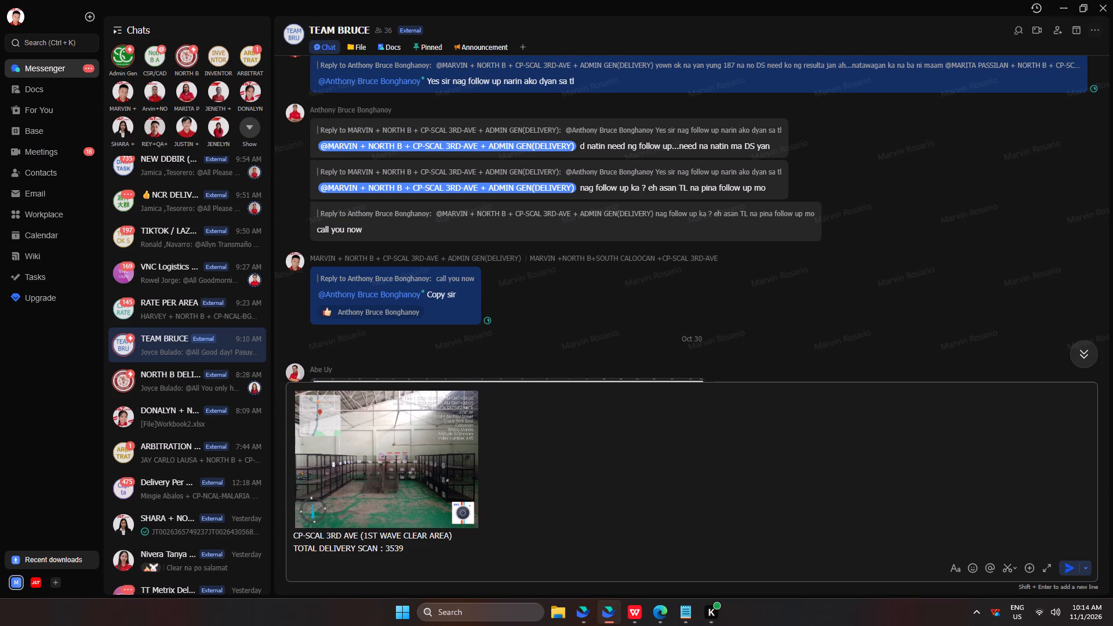
{"action": "key", "text": "Return"}
{"action": "scroll", "coordinate": [557, 503], "scroll_direction": "down", "scroll_amount": 5}
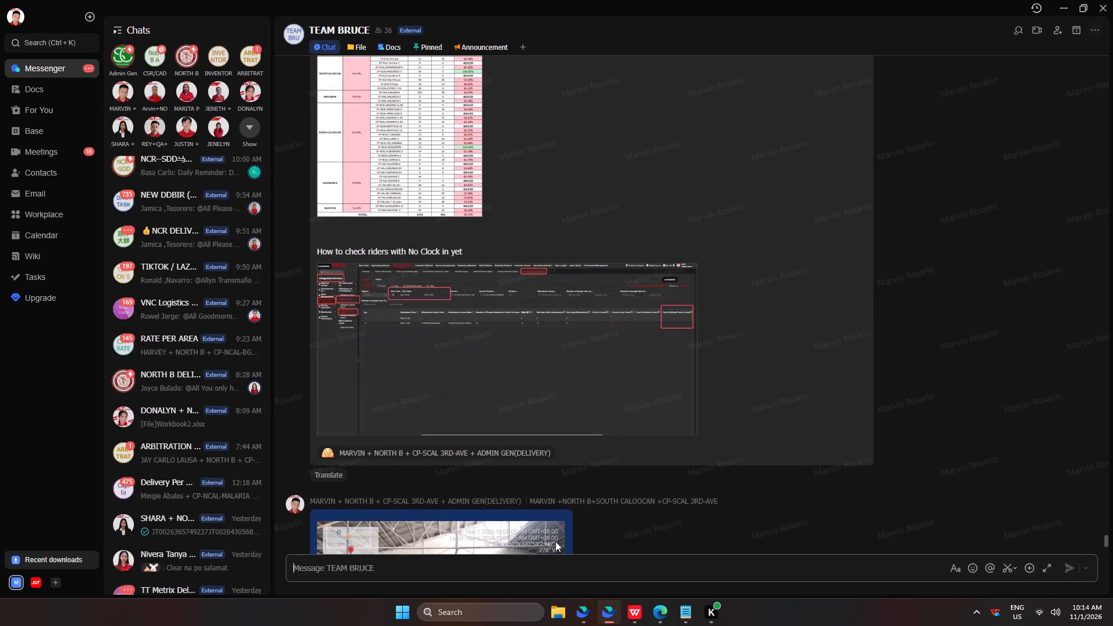
{"action": "scroll", "coordinate": [554, 515], "scroll_direction": "down", "scroll_amount": 15}
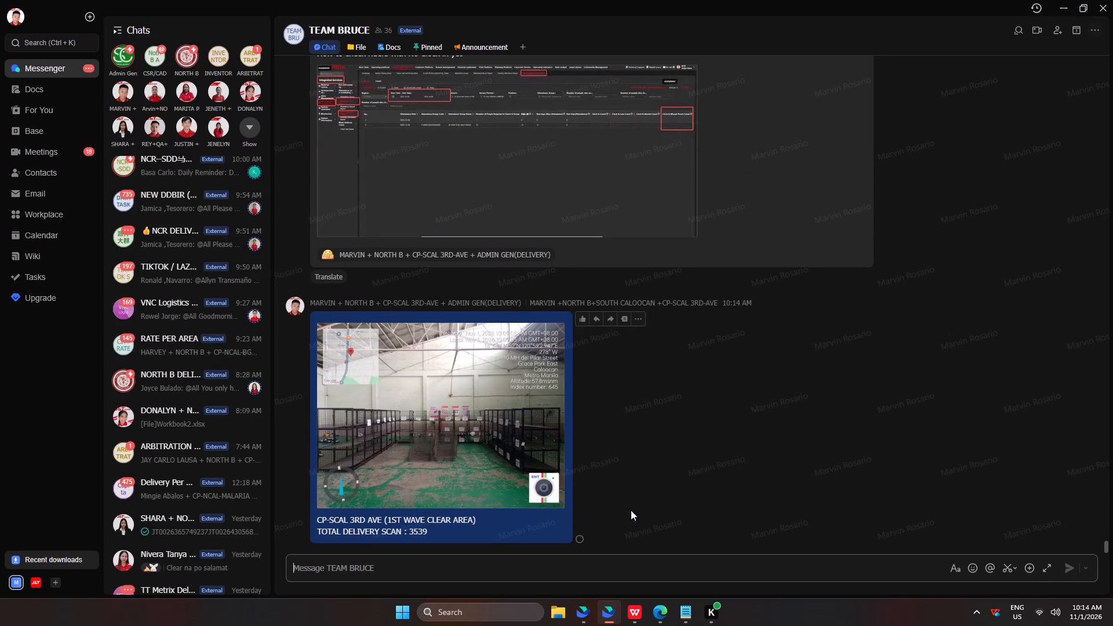
{"action": "scroll", "coordinate": [631, 511], "scroll_direction": "down", "scroll_amount": 5}
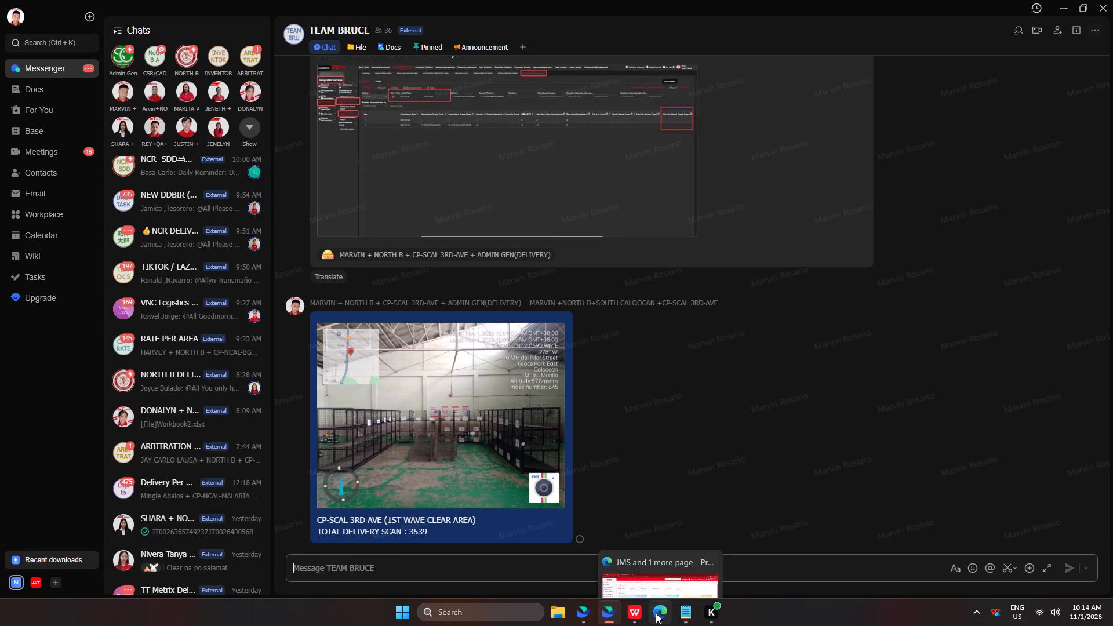
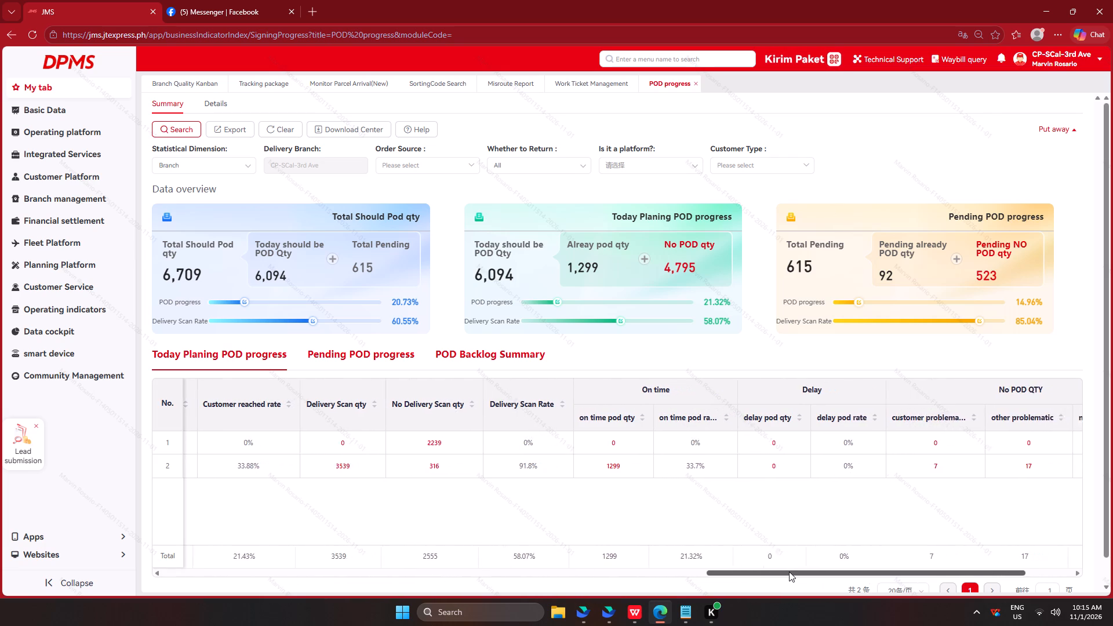
Review the should-POD, customer reached, delivery scan and on-time POD columns of the Today Planing POD progress table in JMS.
{"action": "left_click_drag", "start_coordinate": [789, 572], "coordinate": [791, 571]}
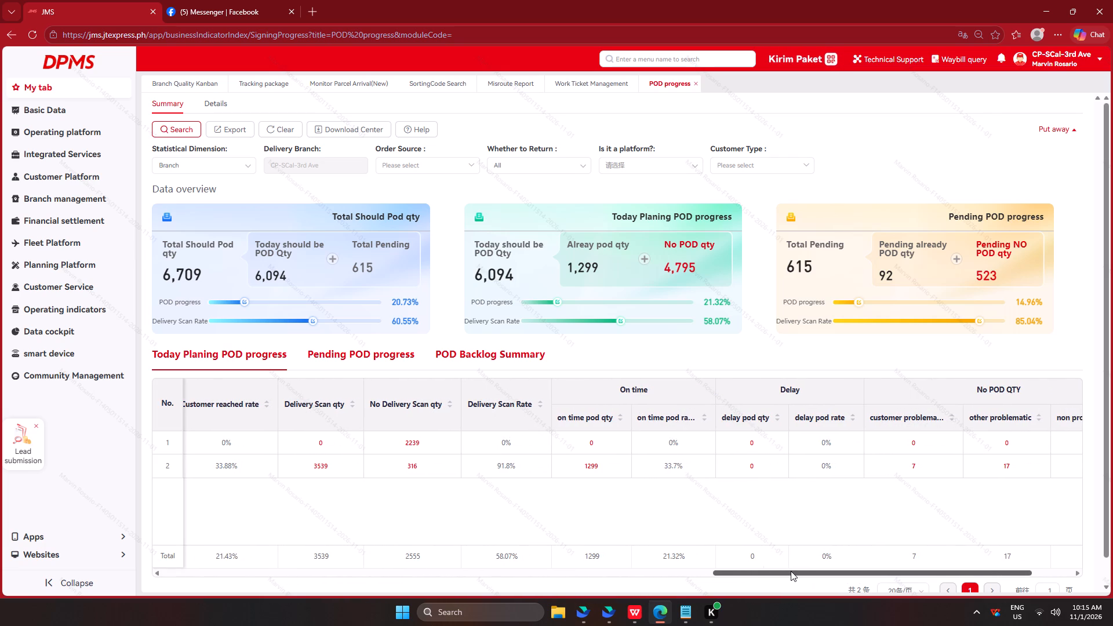
{"action": "left_click_drag", "start_coordinate": [791, 571], "coordinate": [791, 570]}
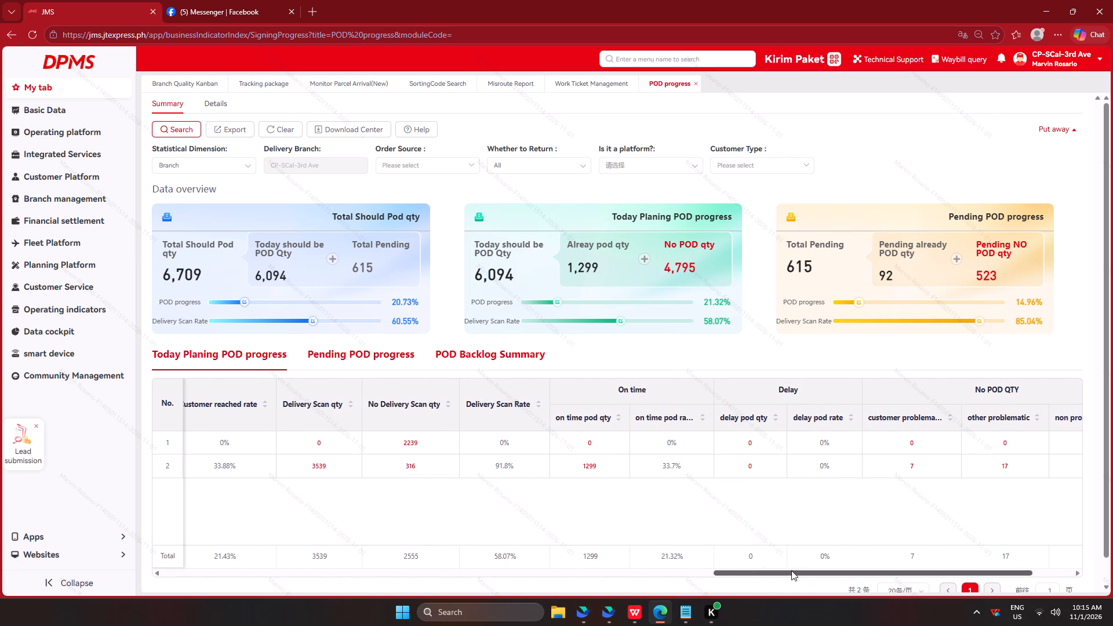
{"action": "left_click_drag", "start_coordinate": [791, 570], "coordinate": [783, 570]}
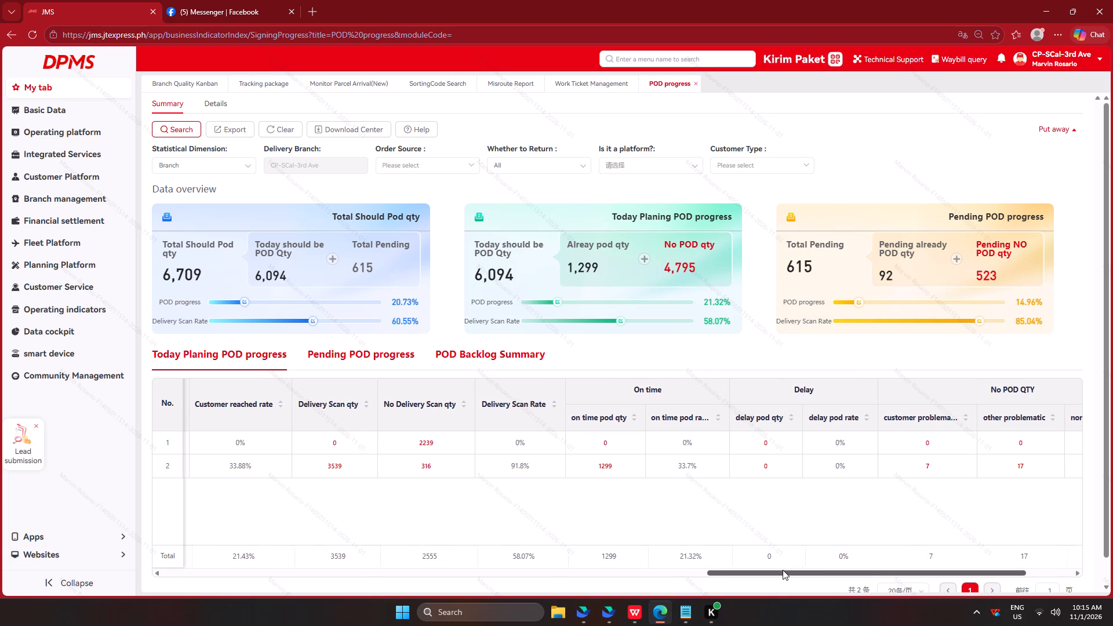
{"action": "left_click_drag", "start_coordinate": [783, 570], "coordinate": [630, 563]}
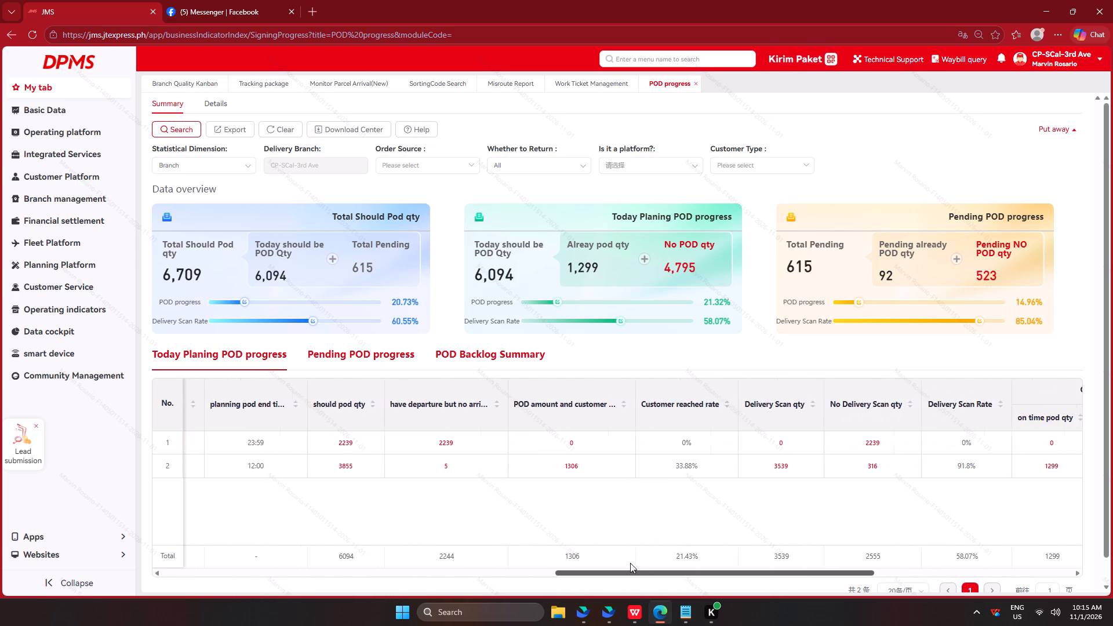
{"action": "left_click_drag", "start_coordinate": [630, 563], "coordinate": [583, 561]}
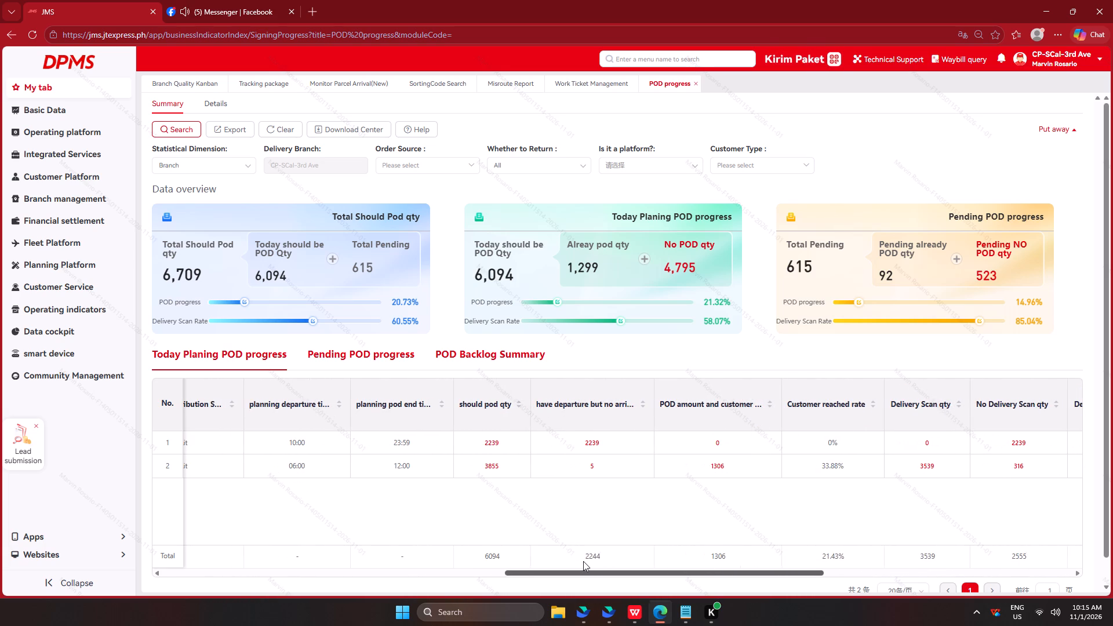
{"action": "left_click_drag", "start_coordinate": [583, 561], "coordinate": [635, 565]}
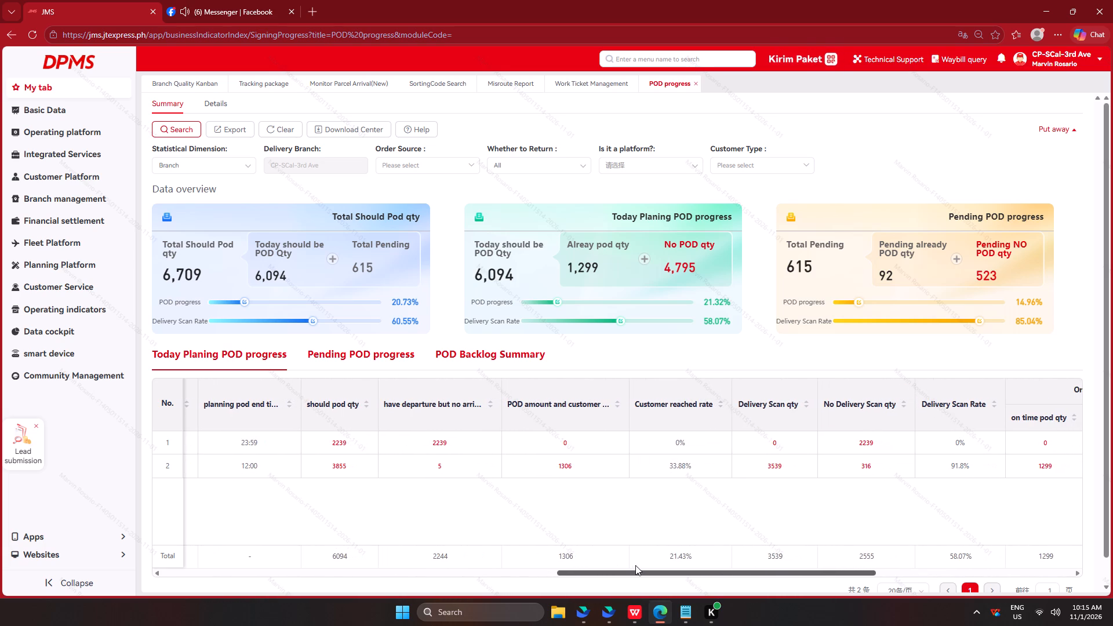
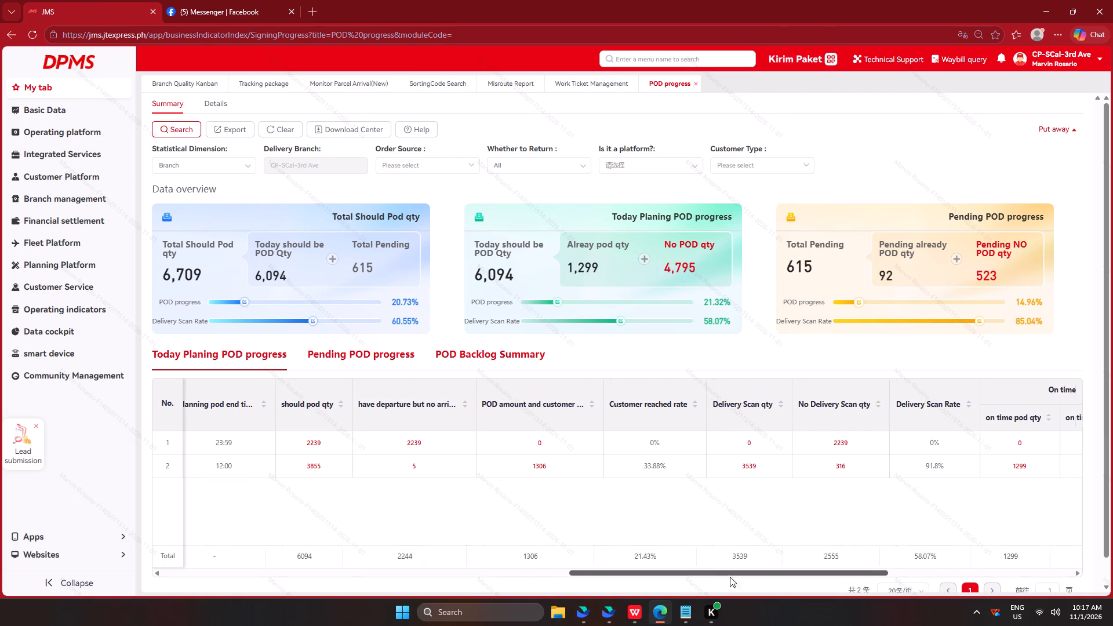
Examine the delivery scan, on-time, delay and no-POD columns of the Today Planing POD progress table.
{"action": "left_click_drag", "start_coordinate": [730, 577], "coordinate": [995, 569]}
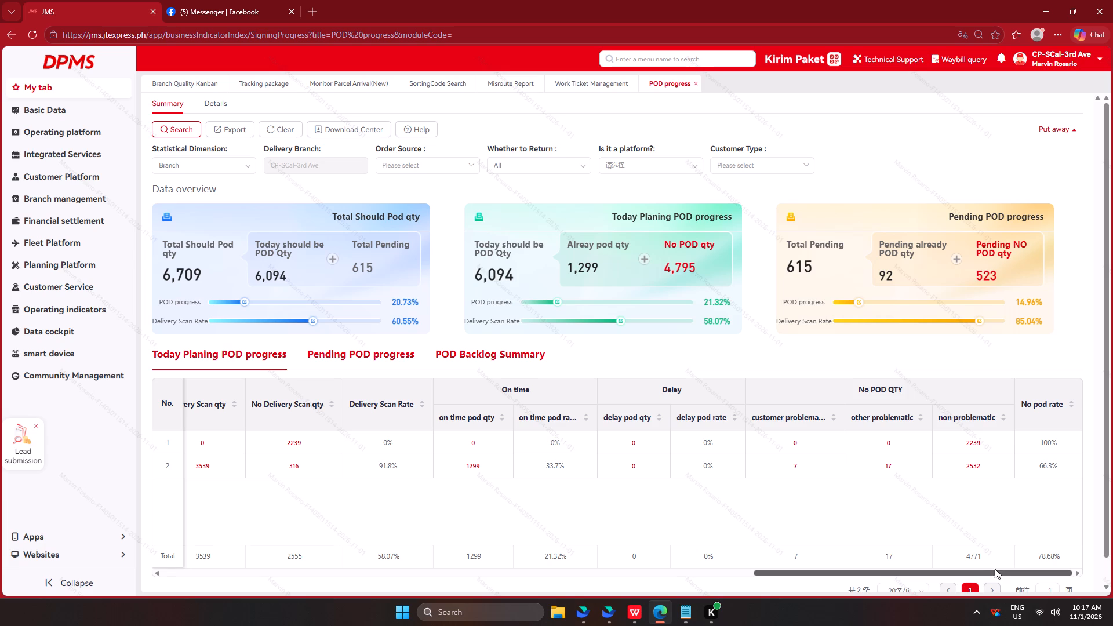
{"action": "left_click_drag", "start_coordinate": [995, 569], "coordinate": [872, 565]}
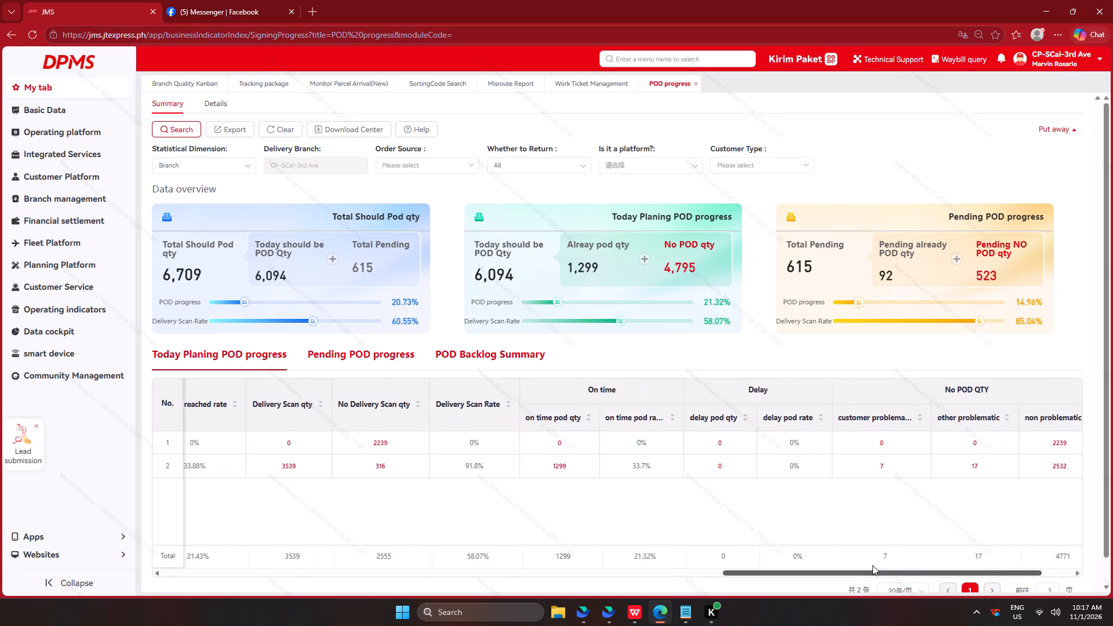
{"action": "left_click_drag", "start_coordinate": [872, 565], "coordinate": [853, 568]}
{"action": "left_click", "coordinate": [715, 508]}
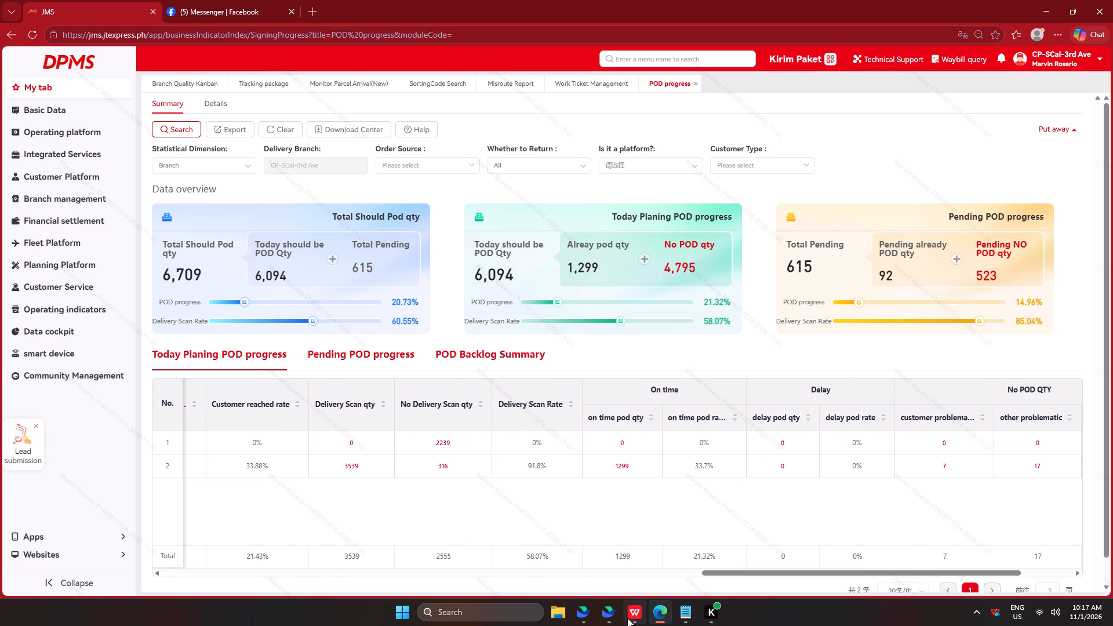
Switch to Lark and view the clear area post in the TEAM BRUCE chat.
{"action": "left_click", "coordinate": [610, 618]}
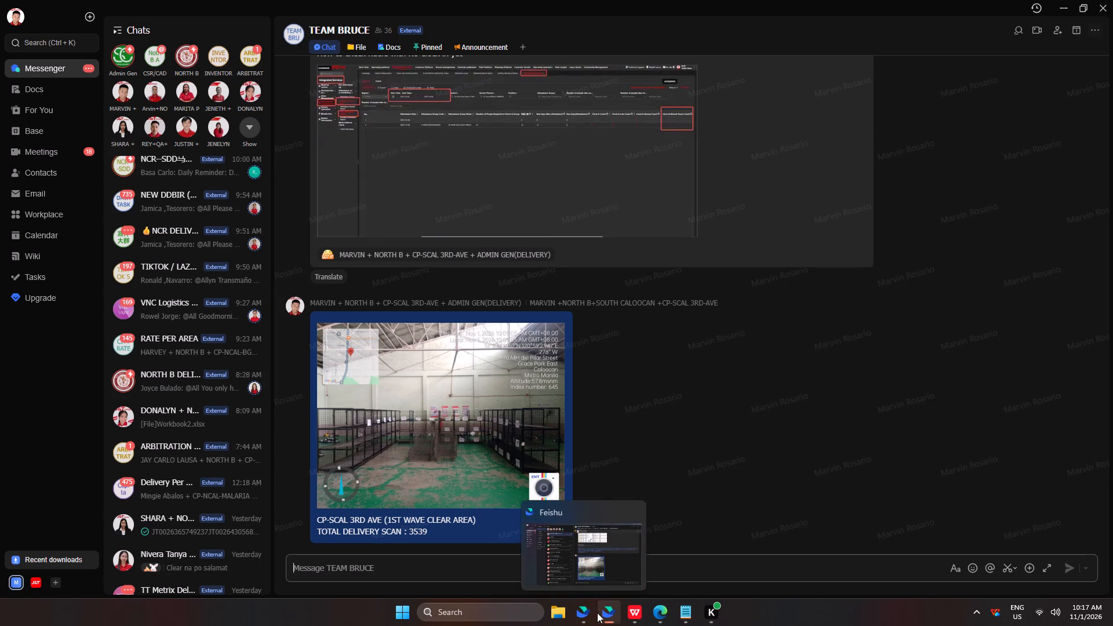
Look back through the TEAM BRUCE chat to the CP-SCAL-EAST GRACE report of Friday, 30 October 2026 and inspect its table image.
{"action": "scroll", "coordinate": [648, 323], "scroll_direction": "up", "scroll_amount": 13}
{"action": "scroll", "coordinate": [790, 316], "scroll_direction": "up", "scroll_amount": 14}
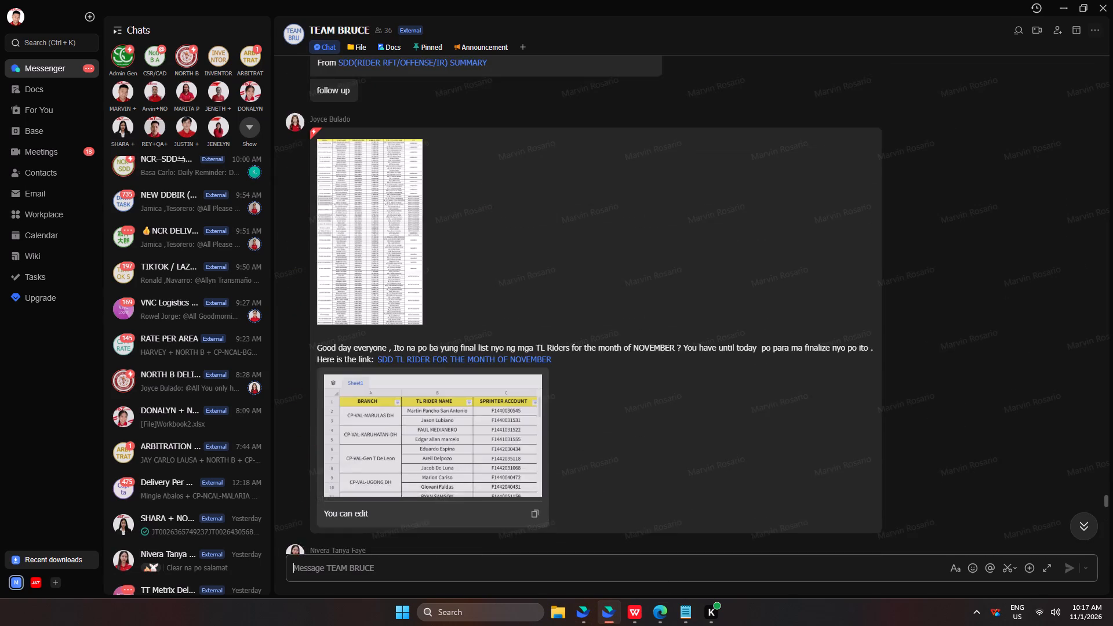
{"action": "scroll", "coordinate": [790, 316], "scroll_direction": "up", "scroll_amount": 14}
{"action": "scroll", "coordinate": [820, 331], "scroll_direction": "up", "scroll_amount": 19}
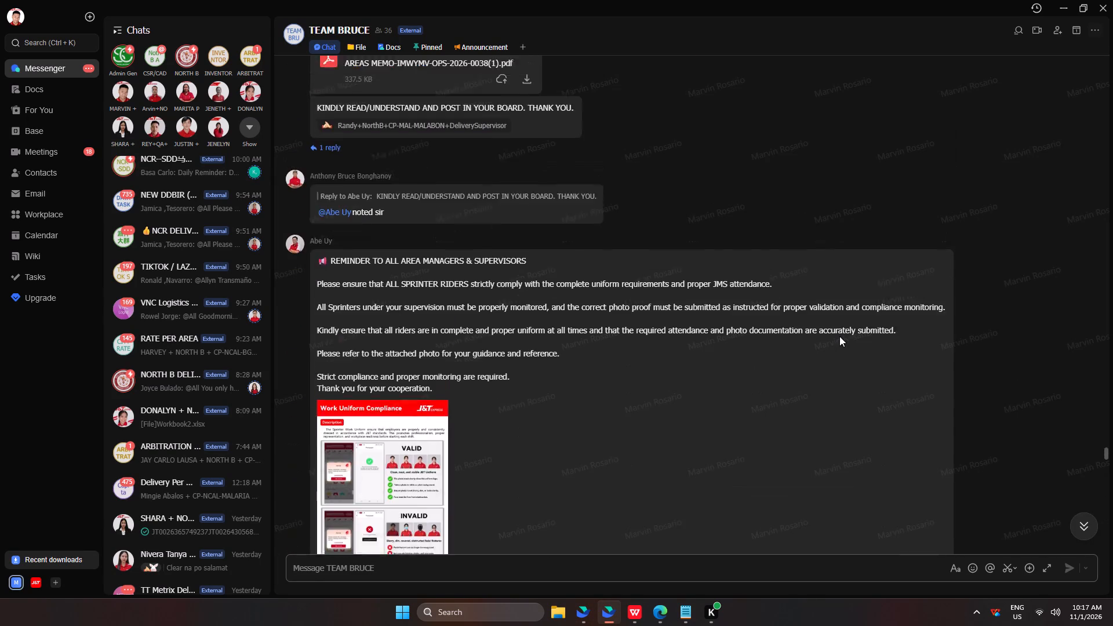
{"action": "scroll", "coordinate": [839, 336], "scroll_direction": "up", "scroll_amount": 10}
{"action": "scroll", "coordinate": [791, 351], "scroll_direction": "up", "scroll_amount": 14}
{"action": "scroll", "coordinate": [726, 354], "scroll_direction": "up", "scroll_amount": 6}
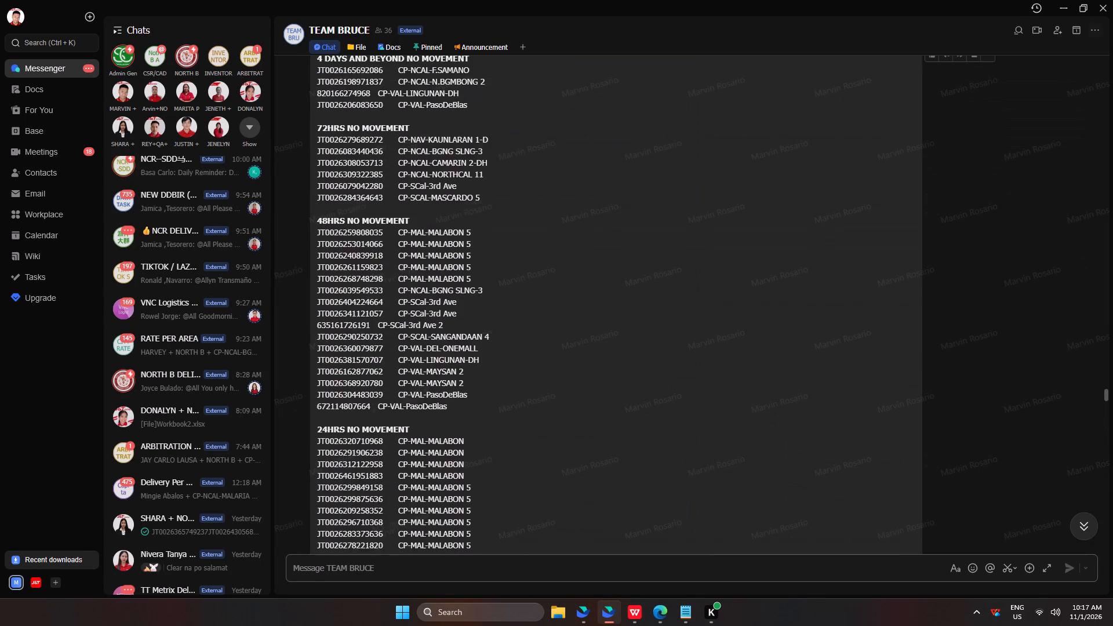
{"action": "scroll", "coordinate": [726, 354], "scroll_direction": "up", "scroll_amount": 6}
{"action": "scroll", "coordinate": [726, 418], "scroll_direction": "up", "scroll_amount": 15}
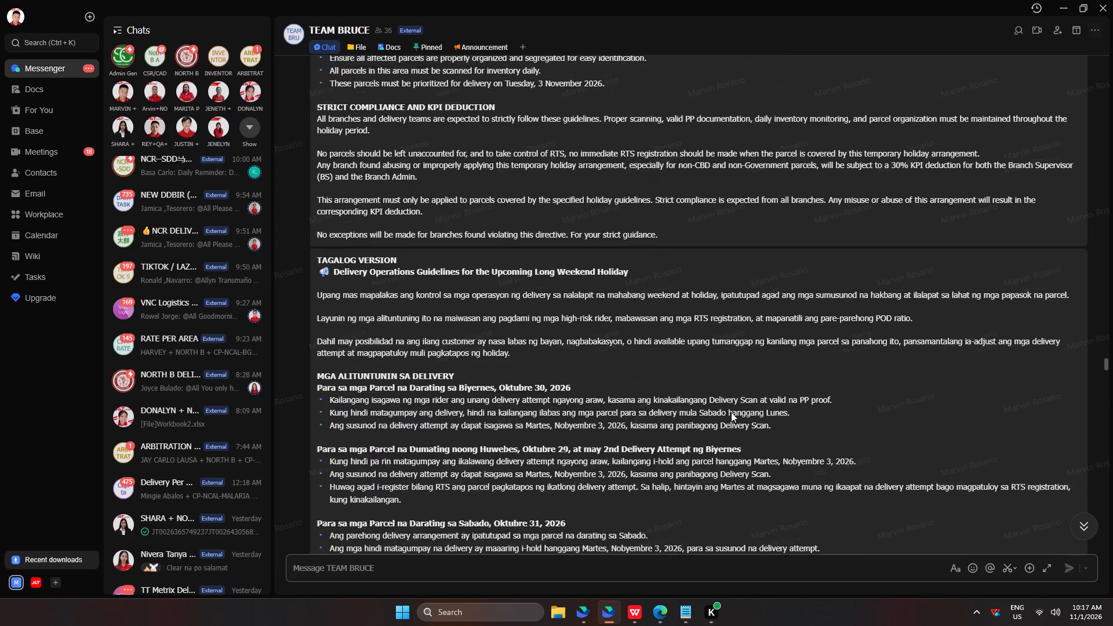
{"action": "scroll", "coordinate": [731, 412], "scroll_direction": "up", "scroll_amount": 20}
{"action": "scroll", "coordinate": [731, 412], "scroll_direction": "up", "scroll_amount": 18}
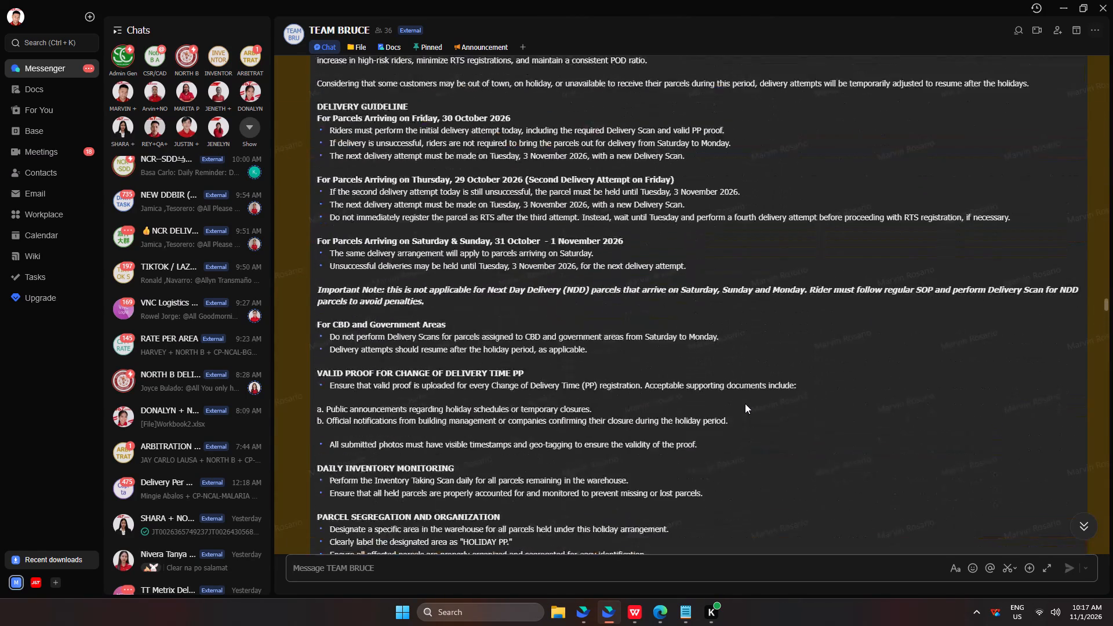
{"action": "scroll", "coordinate": [745, 403], "scroll_direction": "up", "scroll_amount": 20}
{"action": "scroll", "coordinate": [748, 396], "scroll_direction": "up", "scroll_amount": 5}
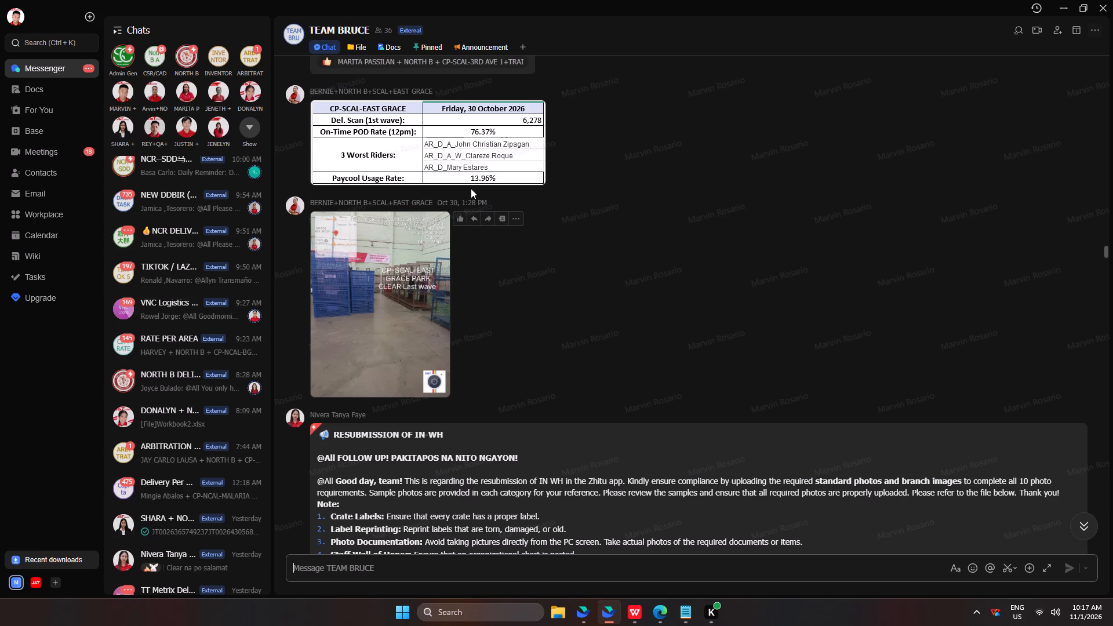
{"action": "left_click", "coordinate": [640, 314]}
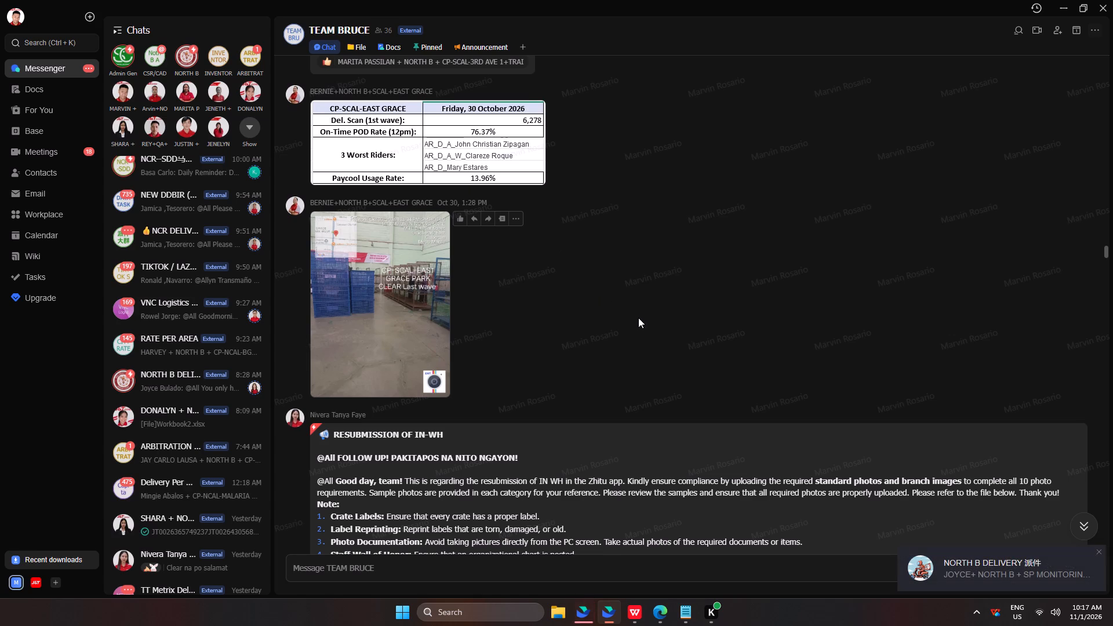
{"action": "scroll", "coordinate": [638, 318], "scroll_direction": "up", "scroll_amount": 3}
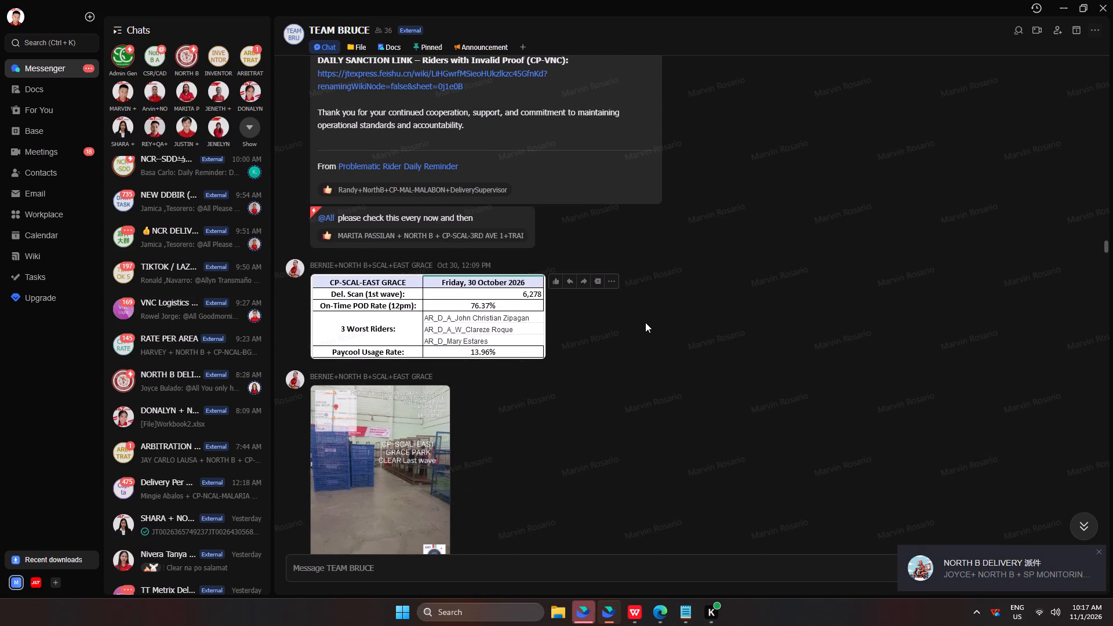
{"action": "left_click", "coordinate": [472, 322]}
{"action": "left_click", "coordinate": [762, 128]}
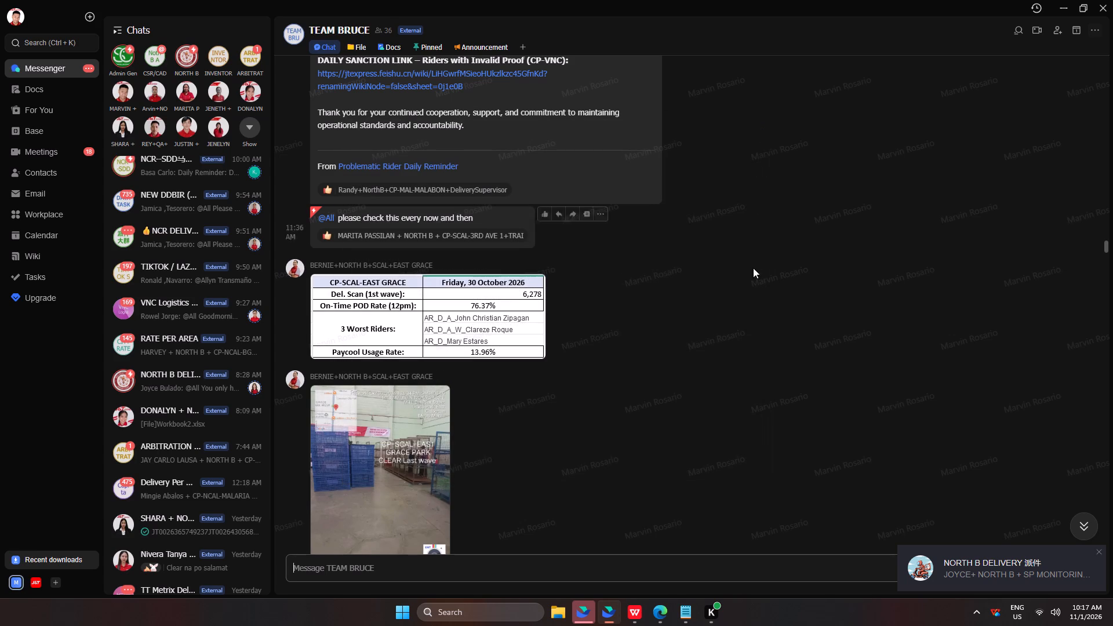
Switch to JMS in Edge and rerun the POD progress summary search for the CP-SCal-3rd Ave branch.
{"action": "key", "text": "alt+Tab"}
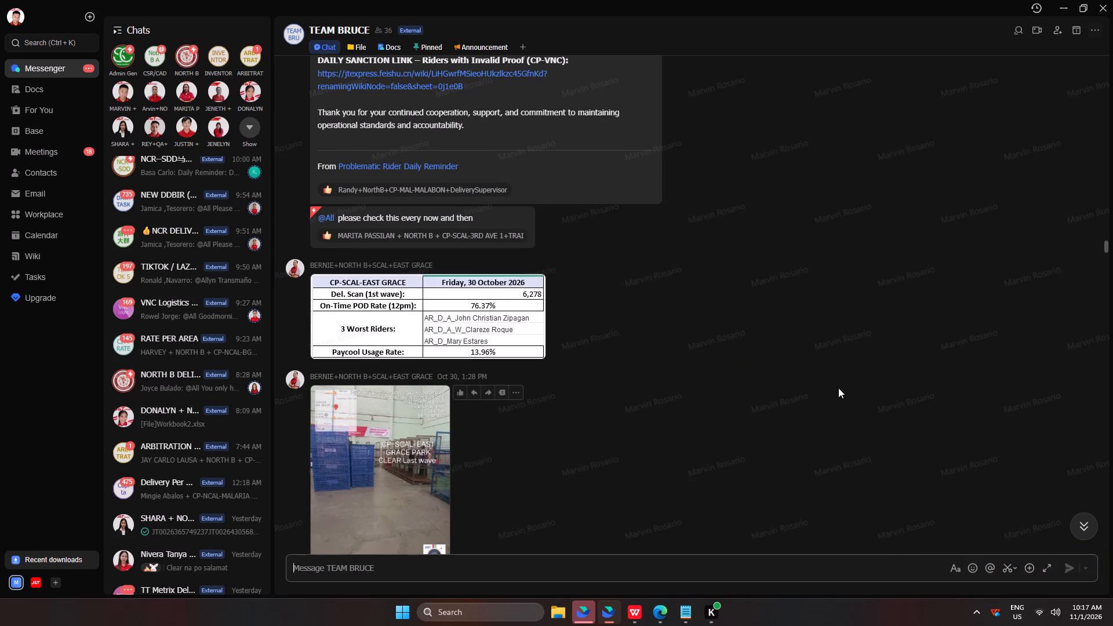
{"action": "key", "text": "alt+Tab"}
{"action": "key", "text": "alt+Tab"}
{"action": "scroll", "coordinate": [570, 351], "scroll_direction": "up", "scroll_amount": 1}
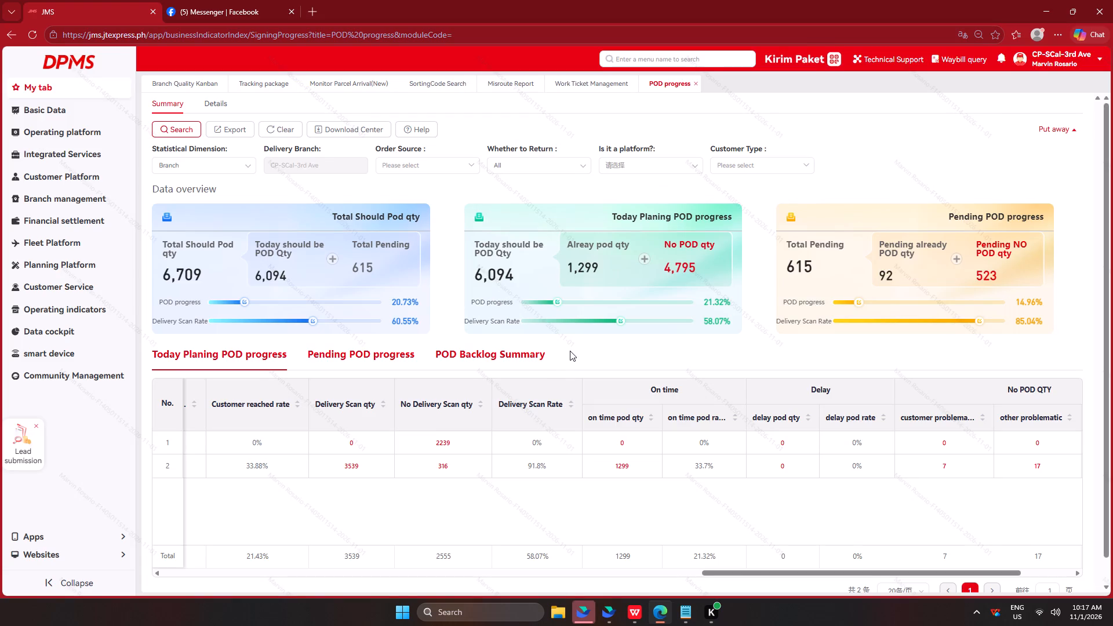
{"action": "left_click", "coordinate": [183, 129]}
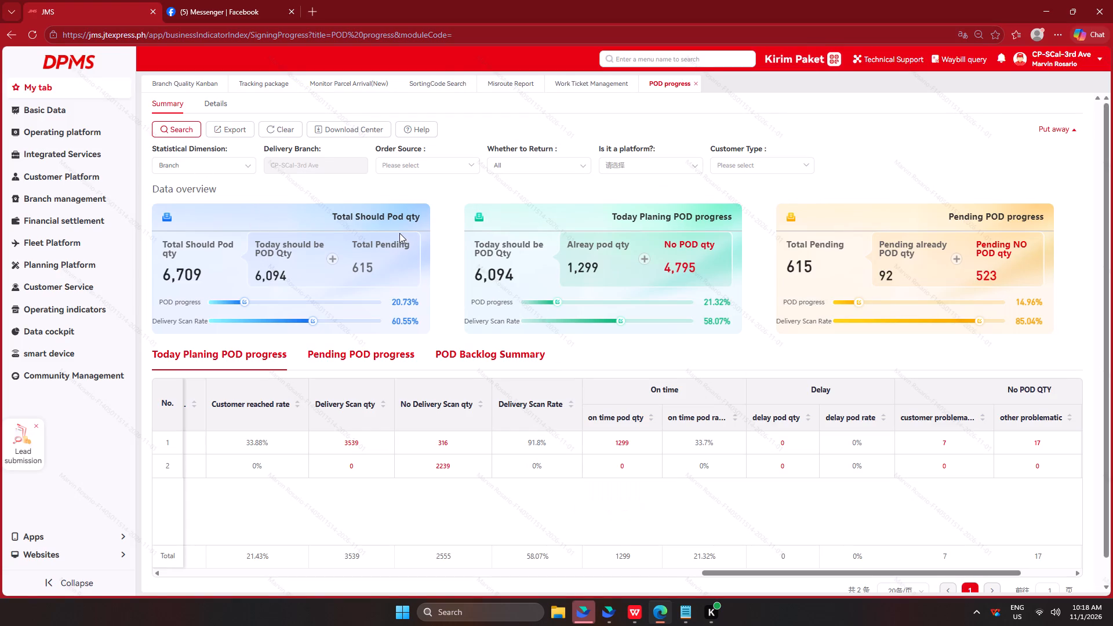
Switch to Feishu's NORTH B DELIVERY chat and examine the WEEK 43 and WEEK 44 screenshots in the suspected rider validation reminder.
{"action": "left_click", "coordinate": [587, 612]}
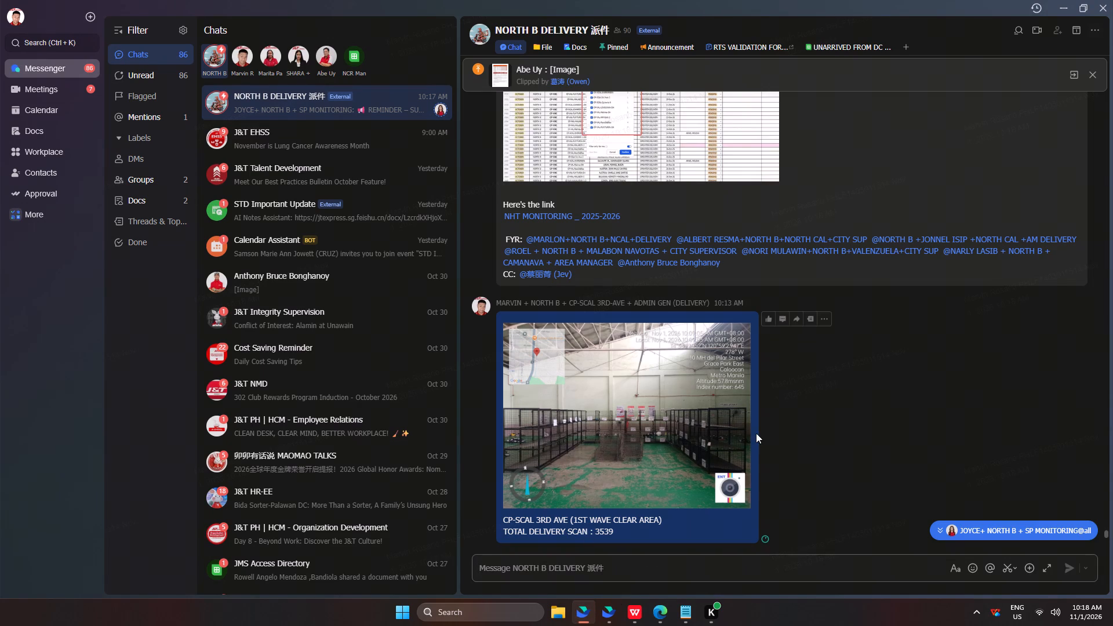
{"action": "scroll", "coordinate": [756, 433], "scroll_direction": "down", "scroll_amount": 8}
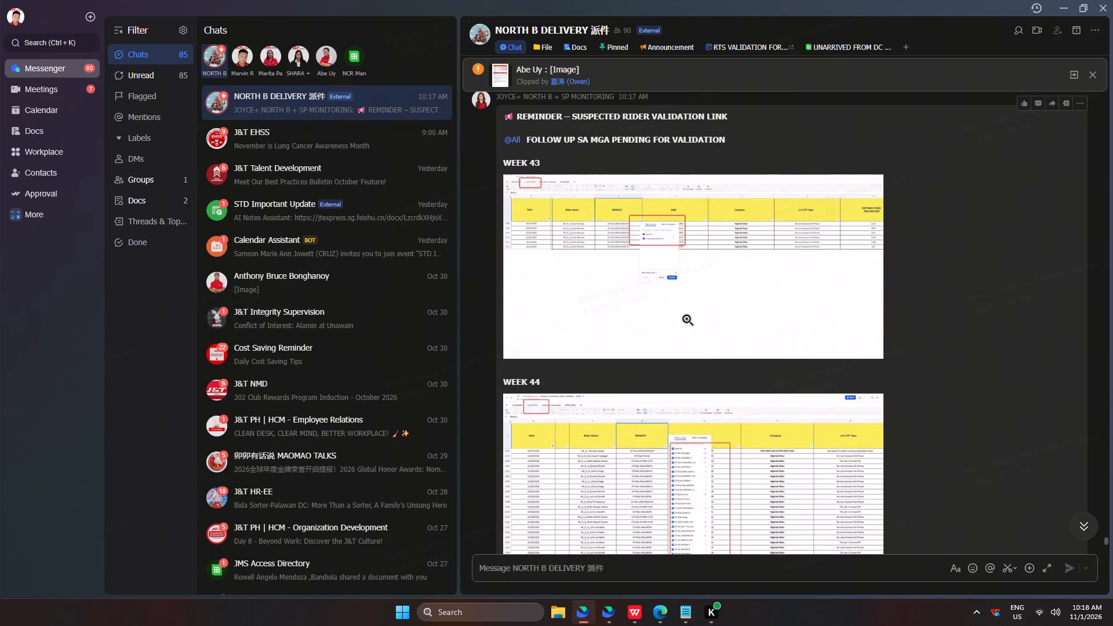
{"action": "left_click", "coordinate": [681, 304]}
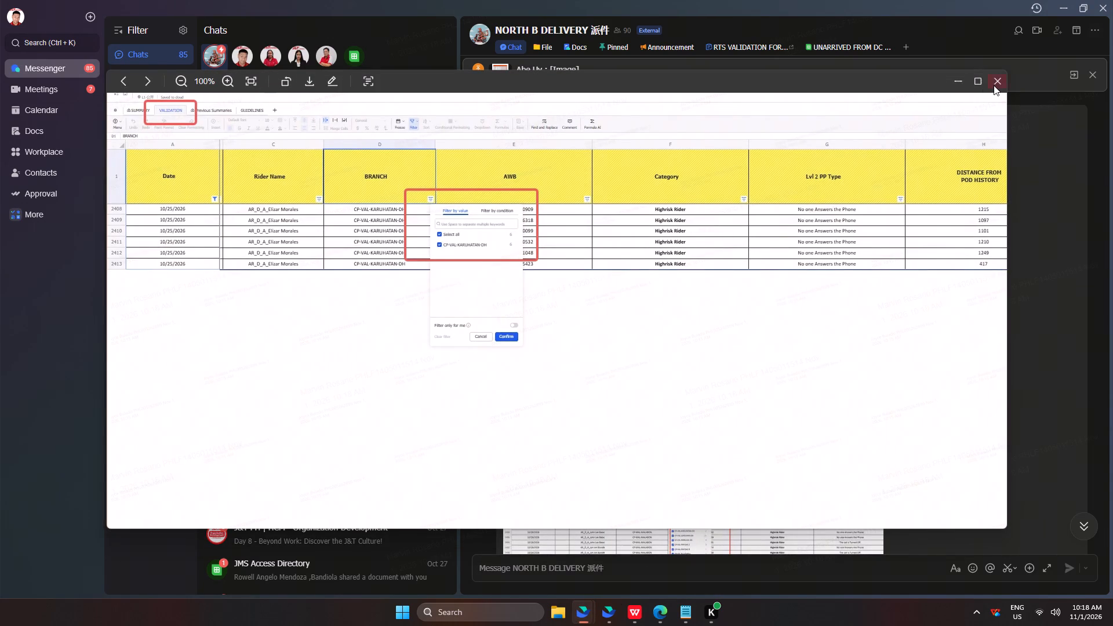
{"action": "left_click", "coordinate": [994, 85]}
{"action": "scroll", "coordinate": [821, 272], "scroll_direction": "down", "scroll_amount": 3}
{"action": "left_click", "coordinate": [728, 379]}
{"action": "left_click", "coordinate": [731, 370]}
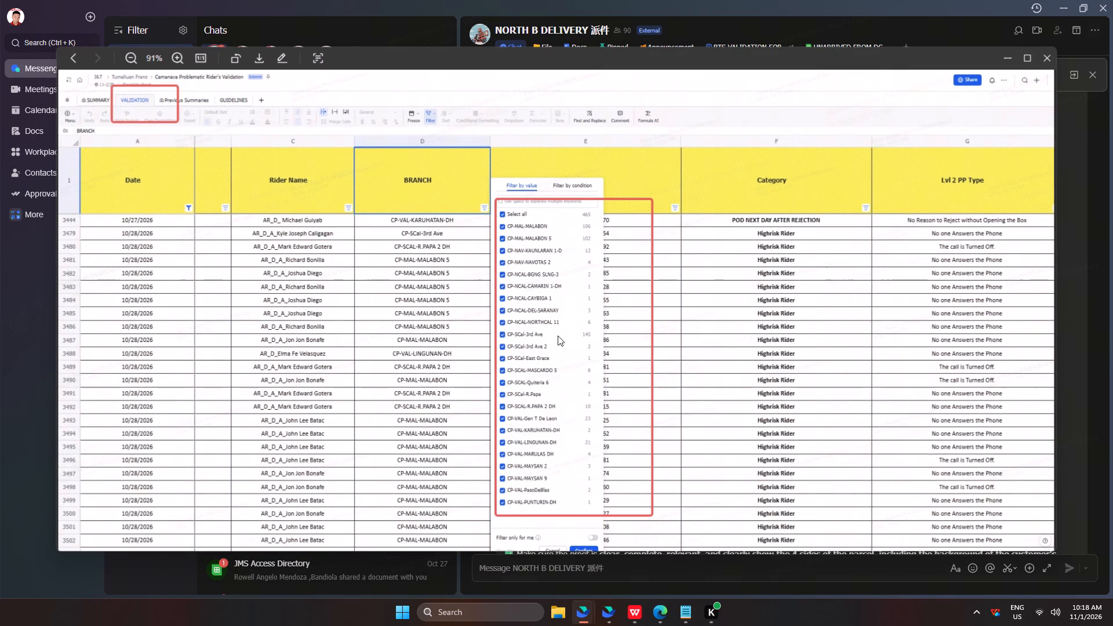
Close the enlarged WEEK 44 screenshot and read the suspected rider validation reminder through to its linked Camanava Problematic Rider's Validation sheet.
{"action": "left_click", "coordinate": [1052, 54]}
{"action": "scroll", "coordinate": [632, 316], "scroll_direction": "up", "scroll_amount": 5}
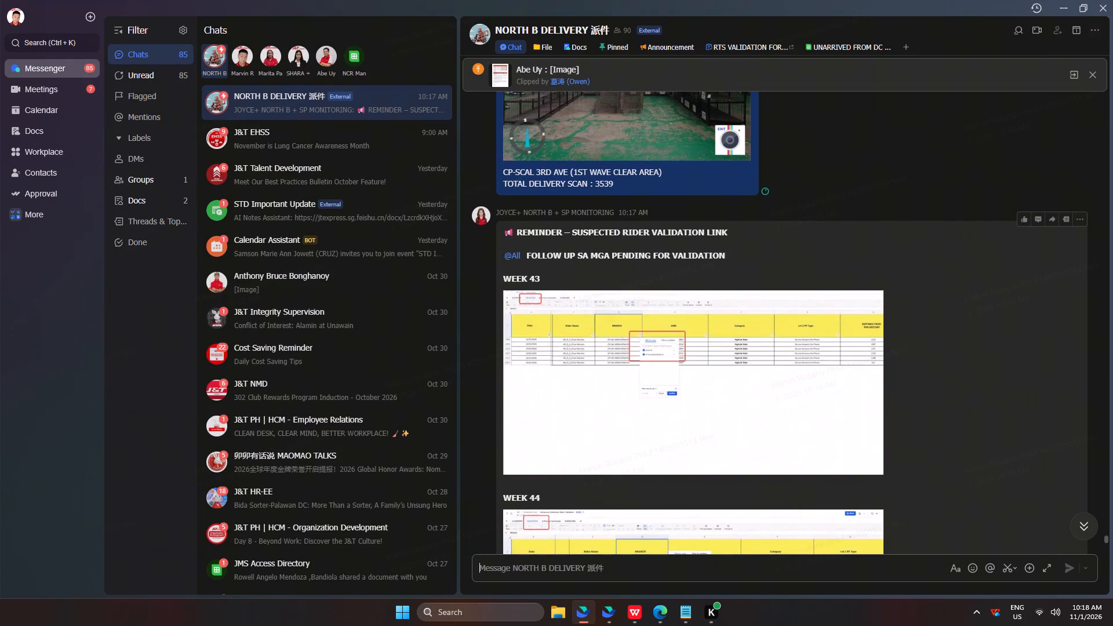
{"action": "scroll", "coordinate": [617, 267], "scroll_direction": "down", "scroll_amount": 6}
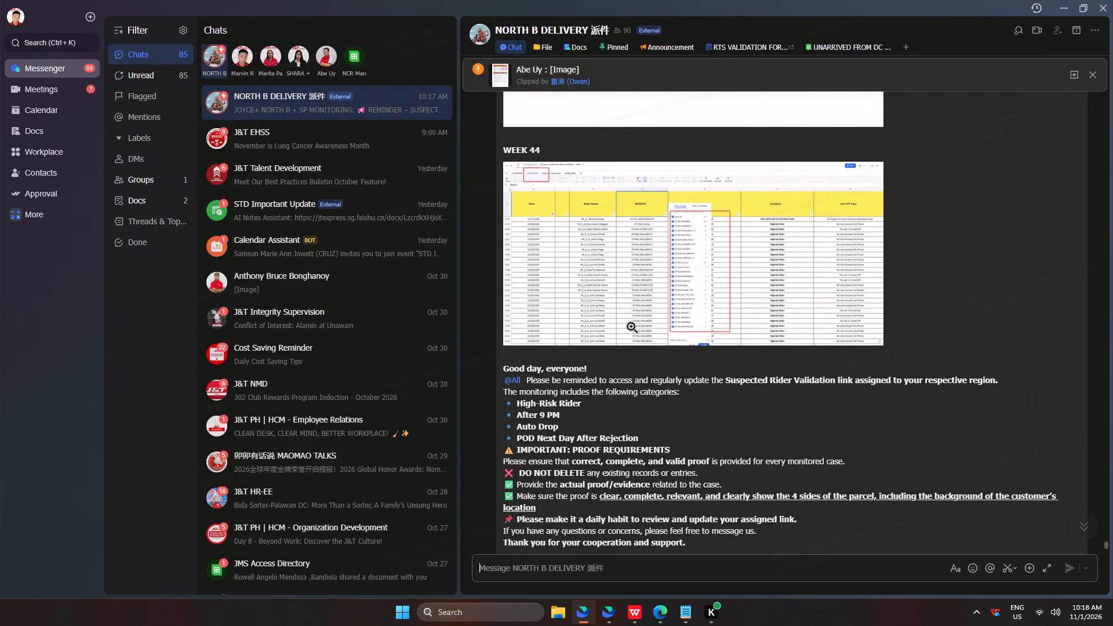
{"action": "scroll", "coordinate": [631, 343], "scroll_direction": "down", "scroll_amount": 7}
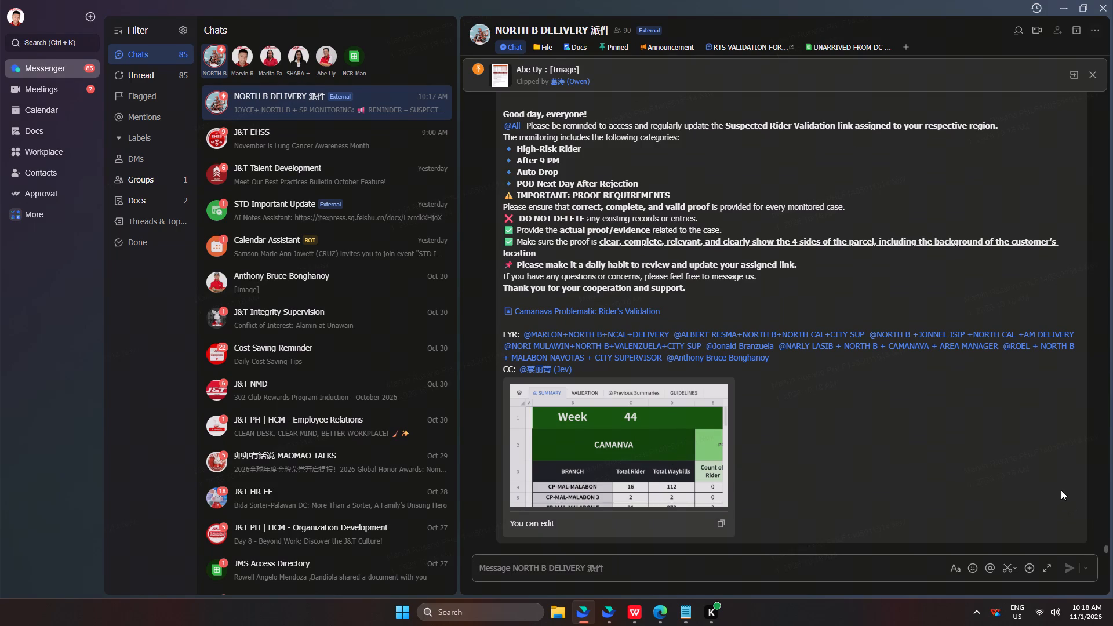
Switch back to the TEAM BRUCE chat in Lark.
{"action": "left_click", "coordinate": [600, 624]}
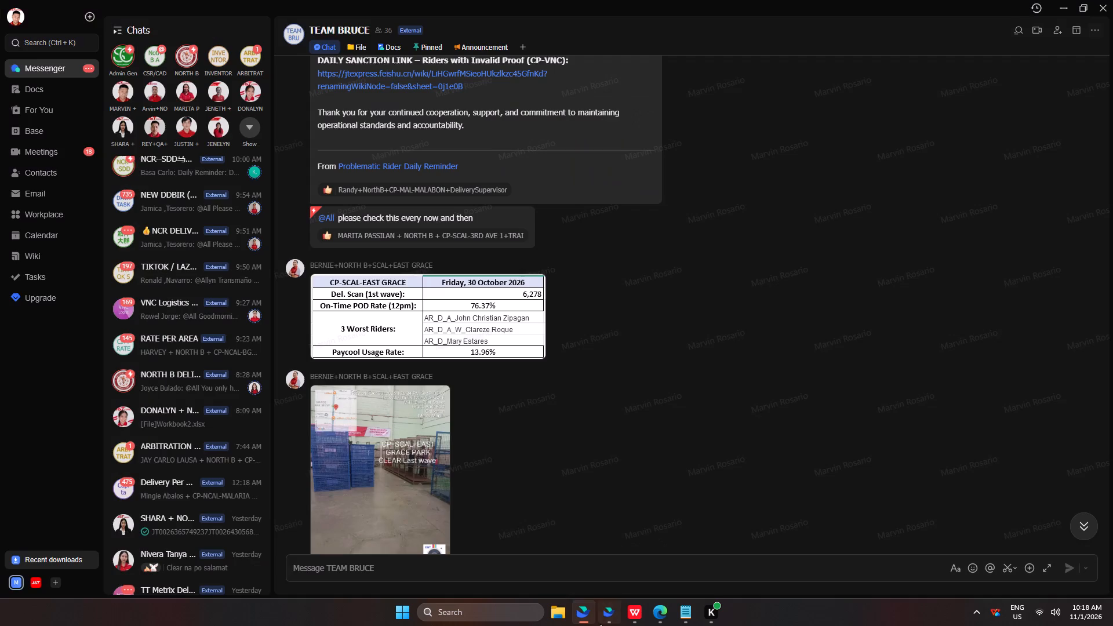
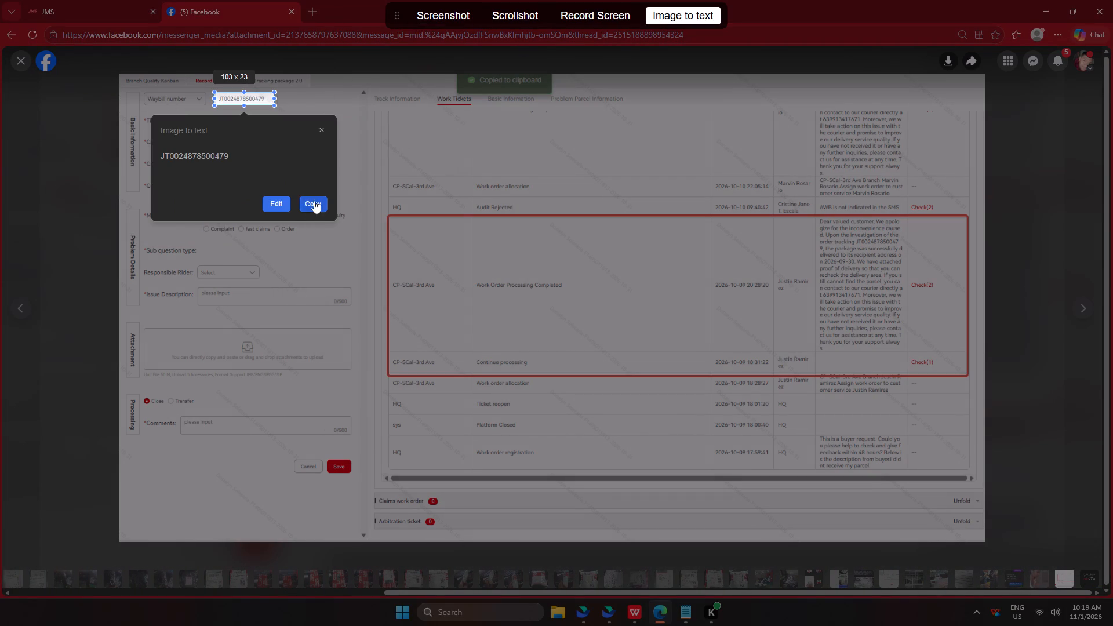
{"action": "left_click", "coordinate": [313, 203]}
Switch to JMS and expand the Management Matrix and Work Ticket Management groups under Customer Service.
{"action": "left_click", "coordinate": [117, 5]}
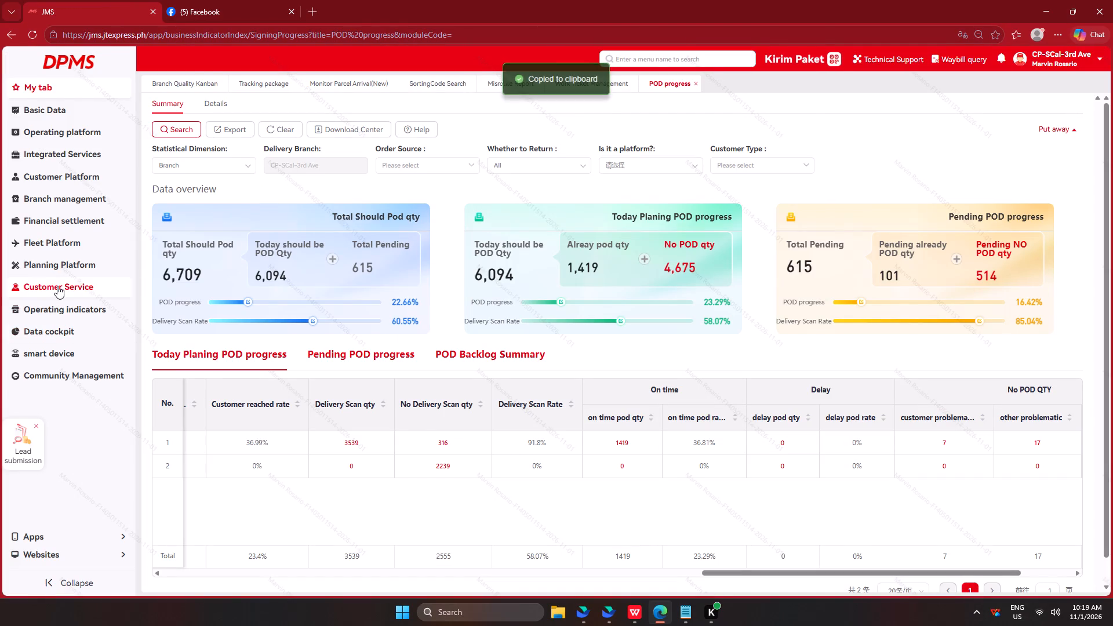
{"action": "left_click", "coordinate": [57, 286]}
{"action": "left_click", "coordinate": [354, 175]}
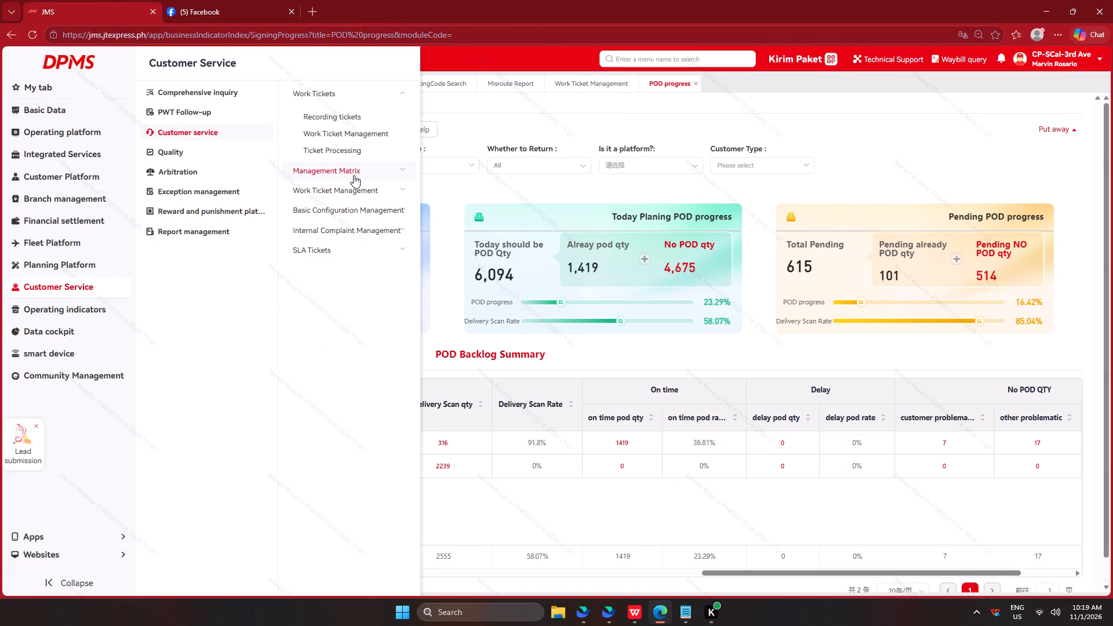
{"action": "left_click", "coordinate": [352, 214]}
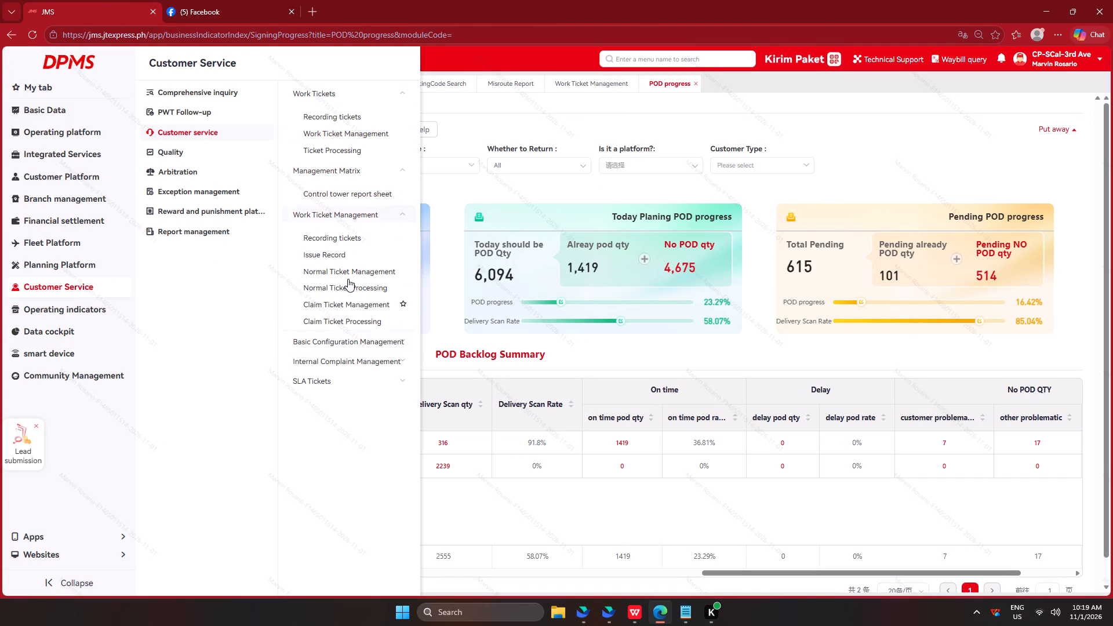
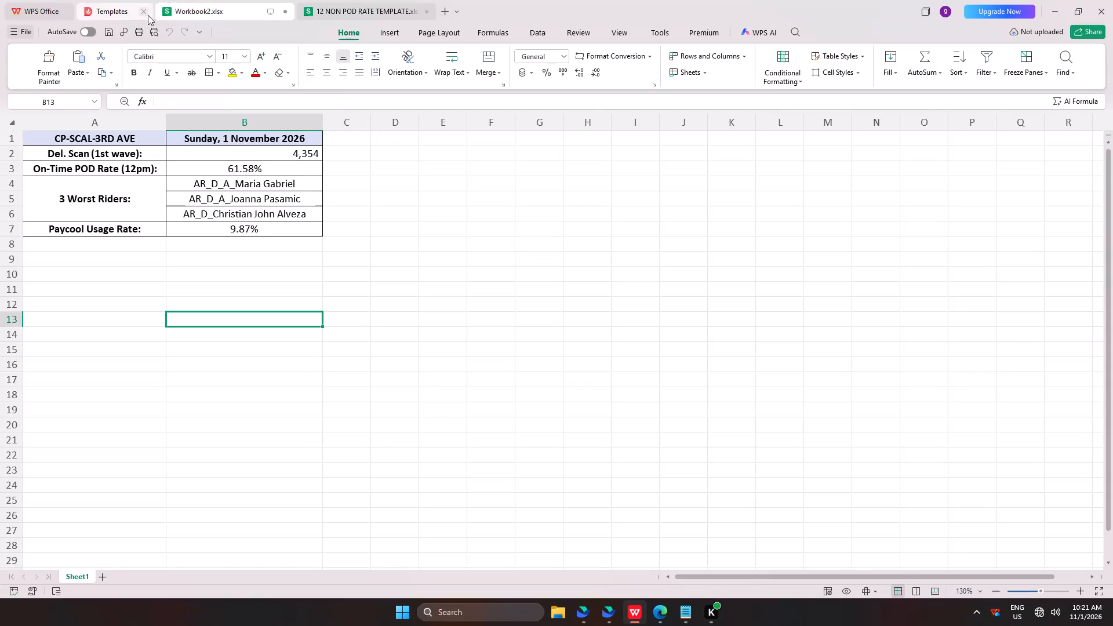
Switch to WPS Office and close the Templates page, keeping Workbook2.xlsx and the NON POD RATE template open.
{"action": "left_click", "coordinate": [144, 12]}
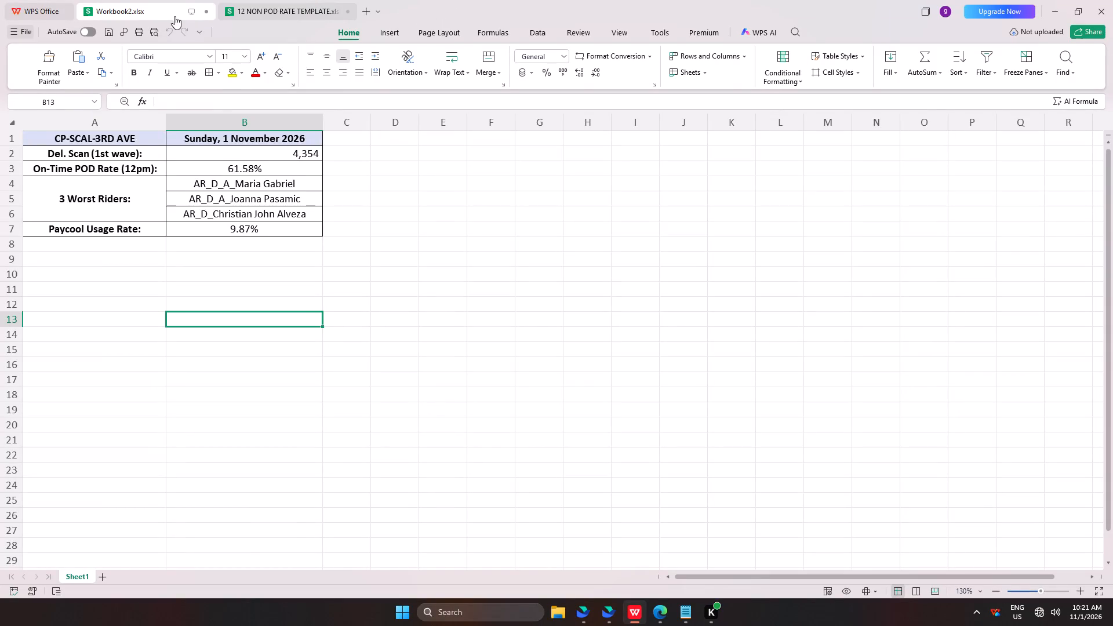
{"action": "left_click", "coordinate": [284, 0]}
{"action": "left_click", "coordinate": [188, 0]}
Switch to Edge and return to the Customer Service navigation in JMS.
{"action": "left_click", "coordinate": [610, 610]}
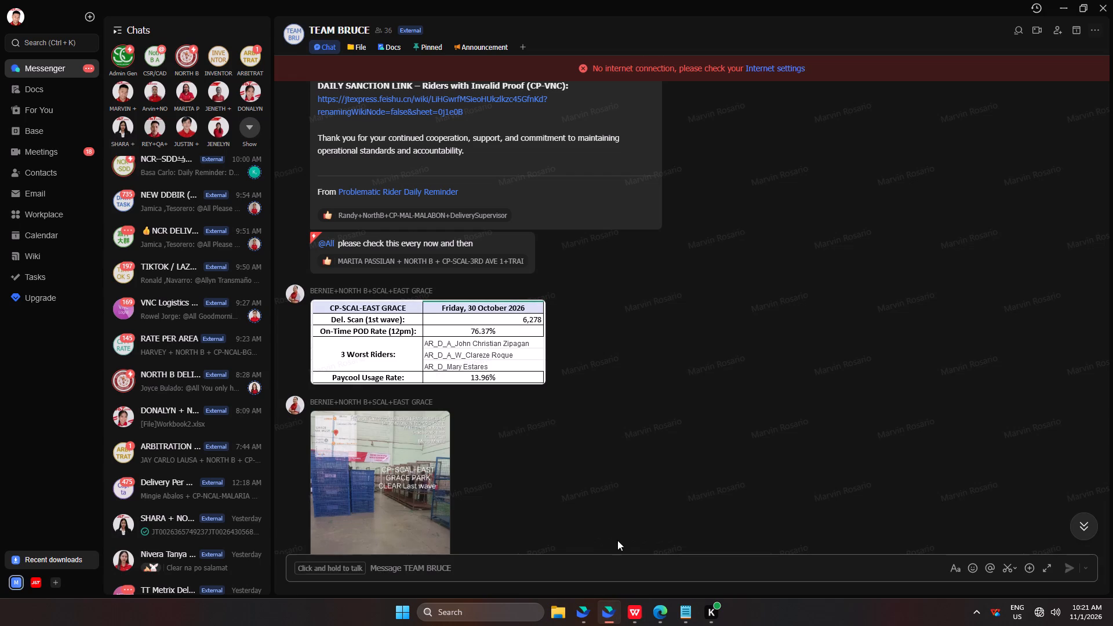
{"action": "left_click", "coordinate": [659, 611]}
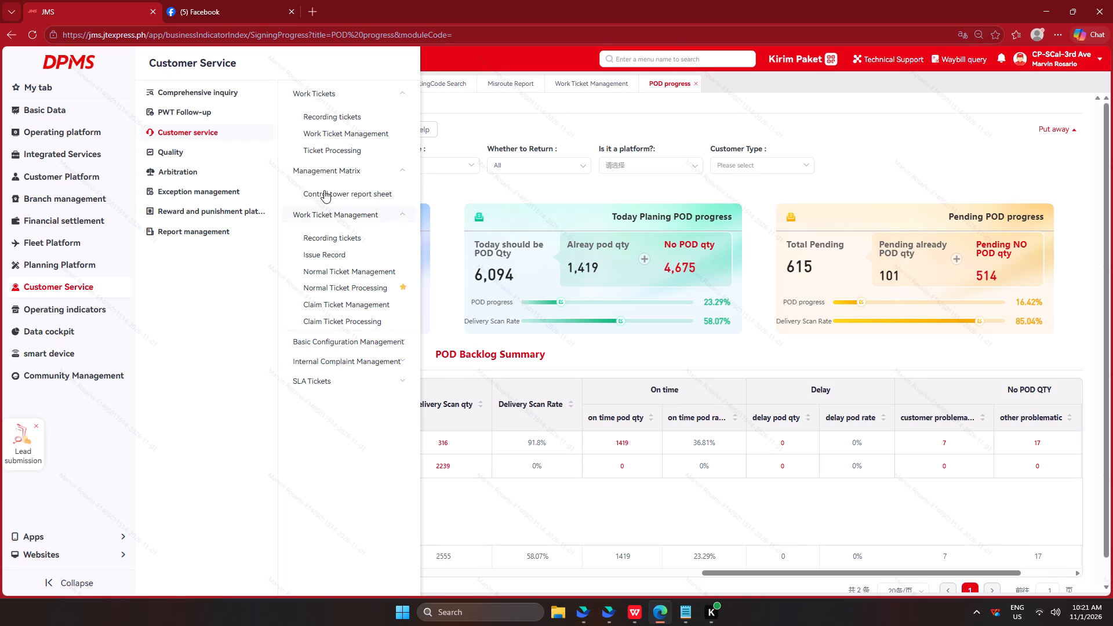
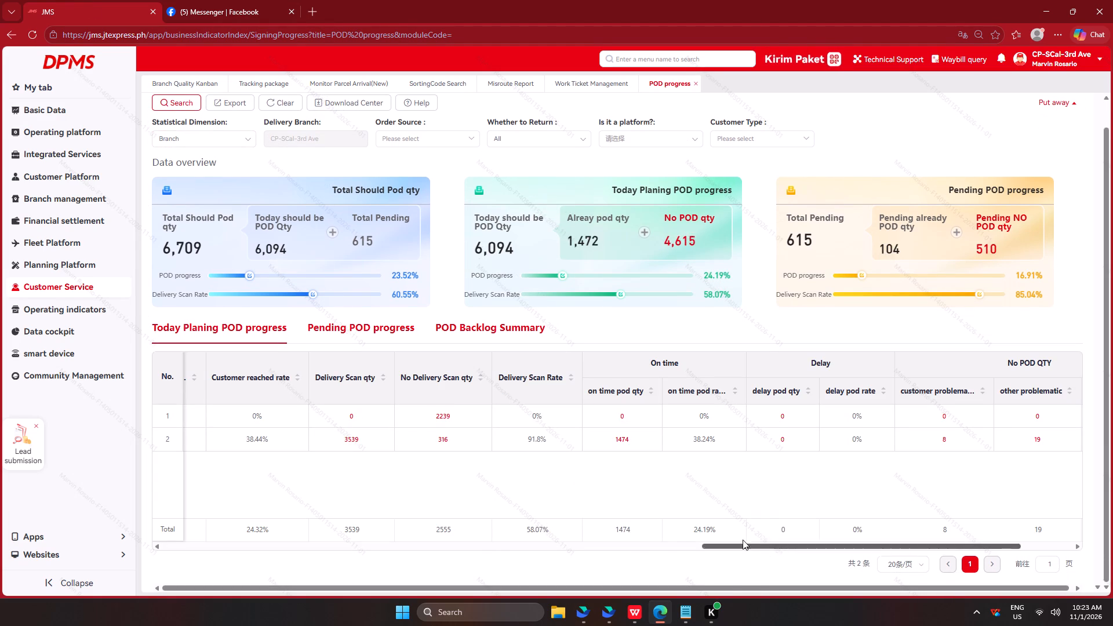
Refresh the POD progress search results and examine the No POD QTY and No pod rate columns in the Today Planing POD progress table.
{"action": "left_click", "coordinate": [176, 97]}
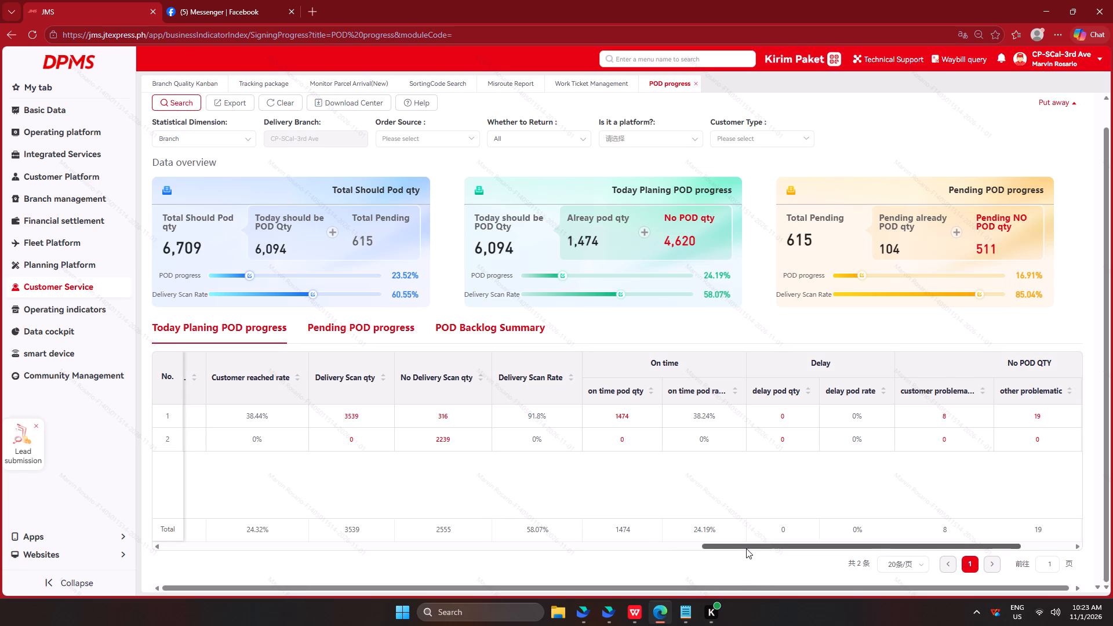
{"action": "left_click_drag", "start_coordinate": [746, 548], "coordinate": [854, 548]}
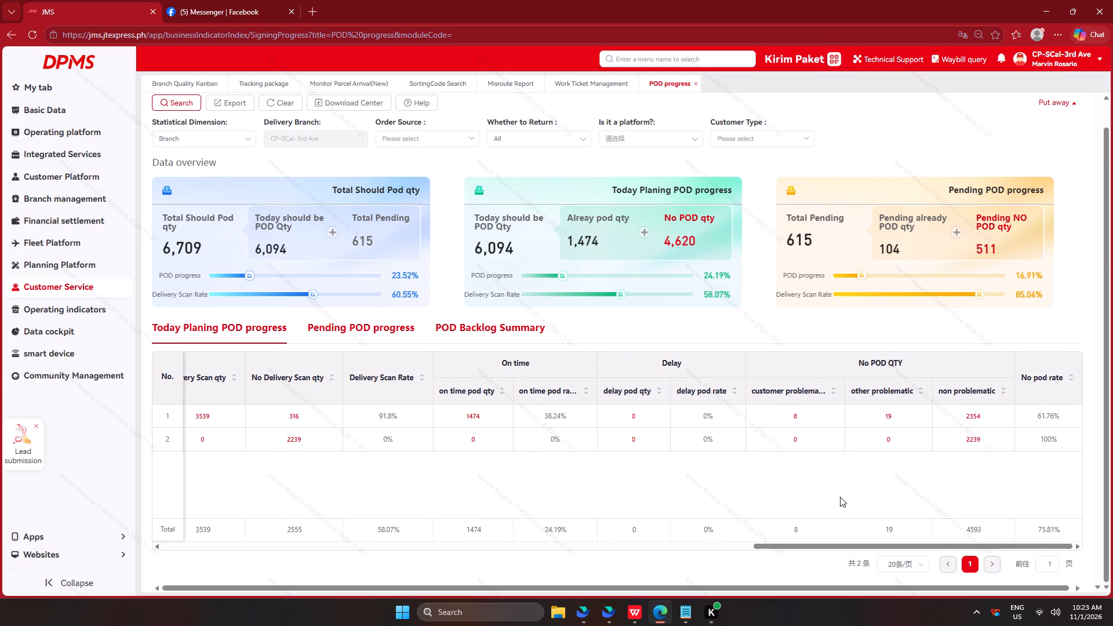
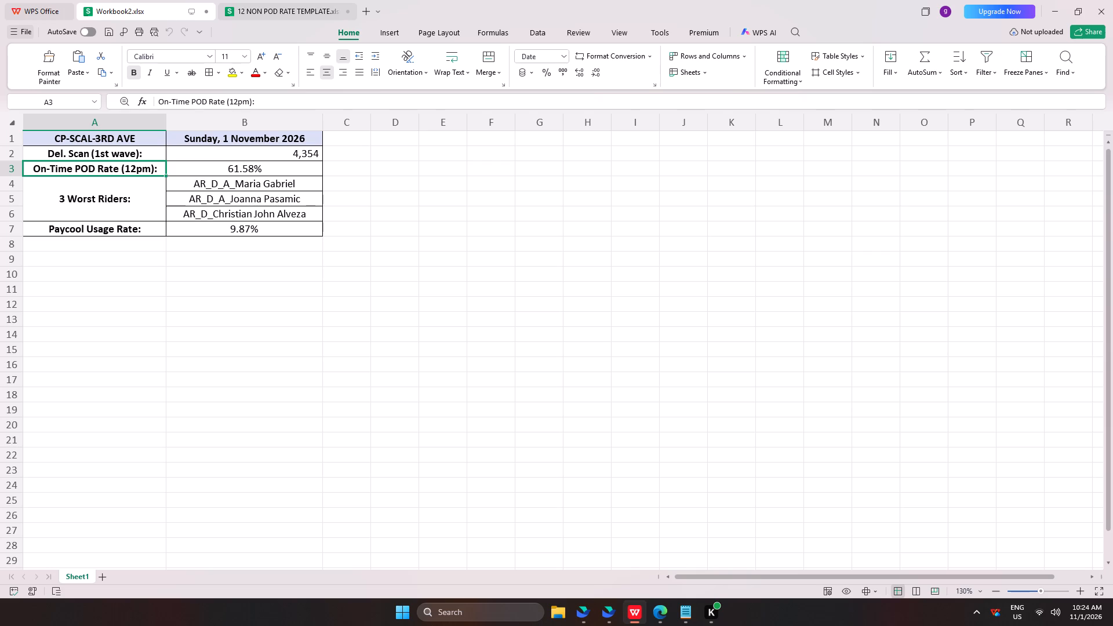
Select the report table's header cells A1:B1, containing CP-SCAL-3RD AVE and the date.
{"action": "left_click_drag", "start_coordinate": [101, 137], "coordinate": [221, 139]}
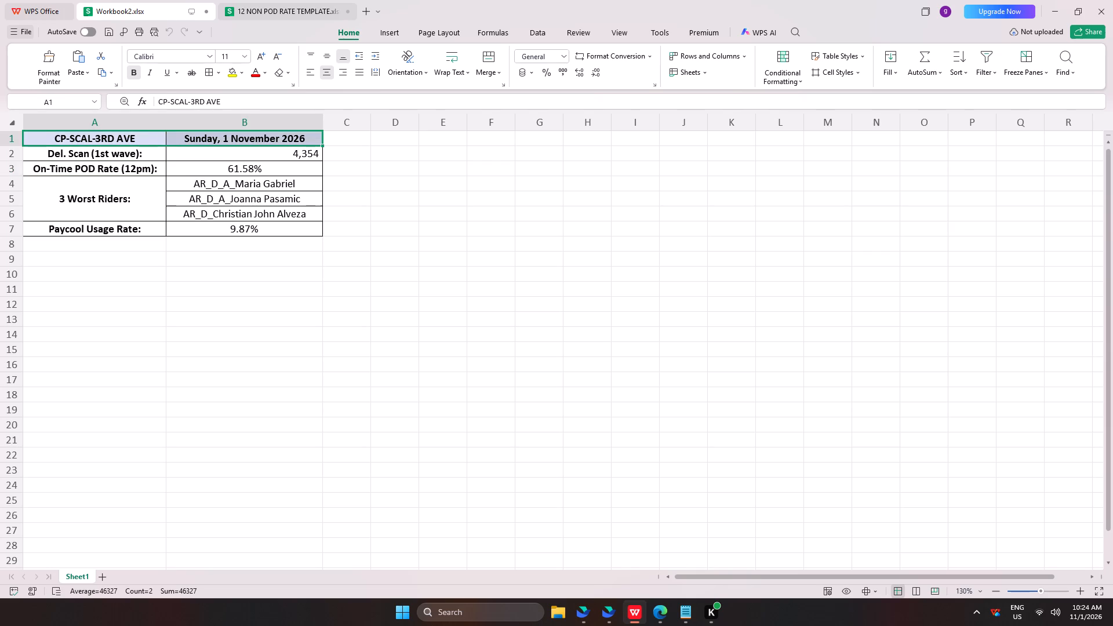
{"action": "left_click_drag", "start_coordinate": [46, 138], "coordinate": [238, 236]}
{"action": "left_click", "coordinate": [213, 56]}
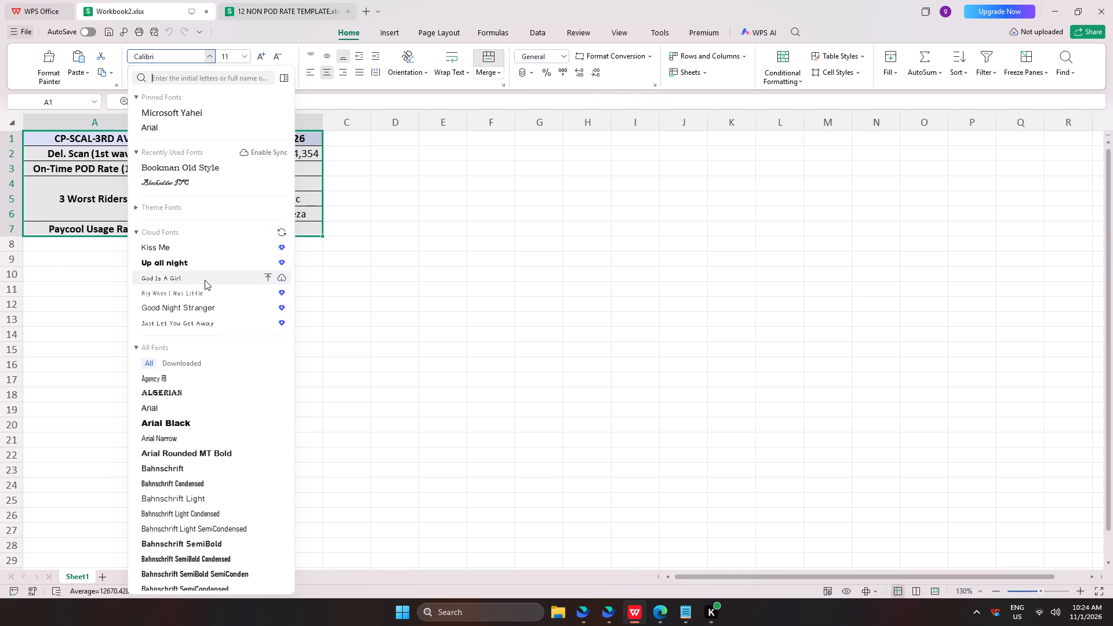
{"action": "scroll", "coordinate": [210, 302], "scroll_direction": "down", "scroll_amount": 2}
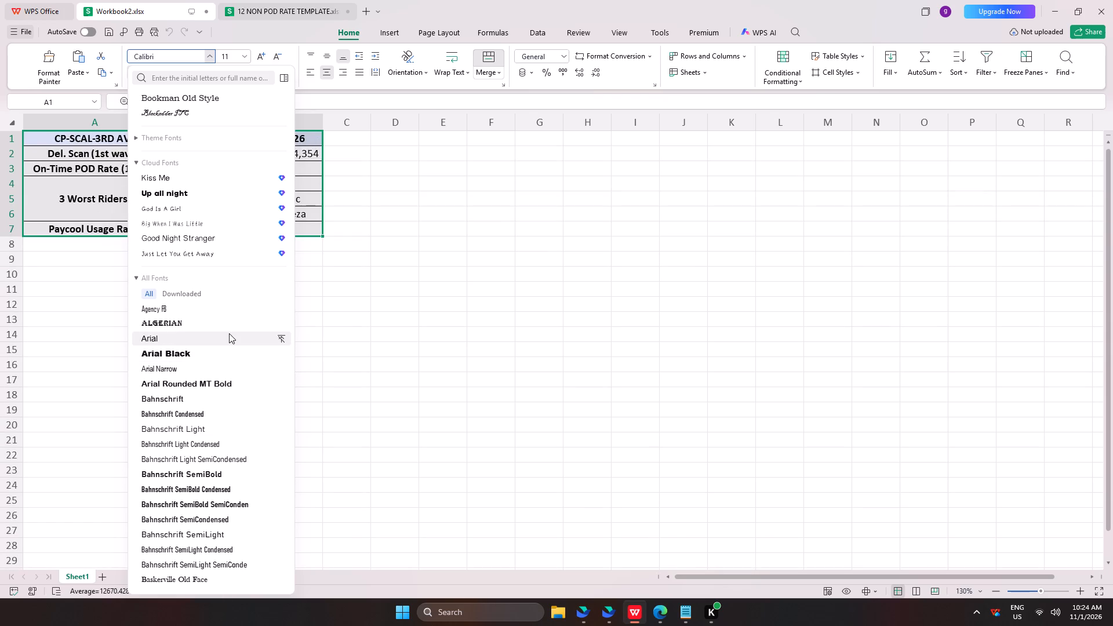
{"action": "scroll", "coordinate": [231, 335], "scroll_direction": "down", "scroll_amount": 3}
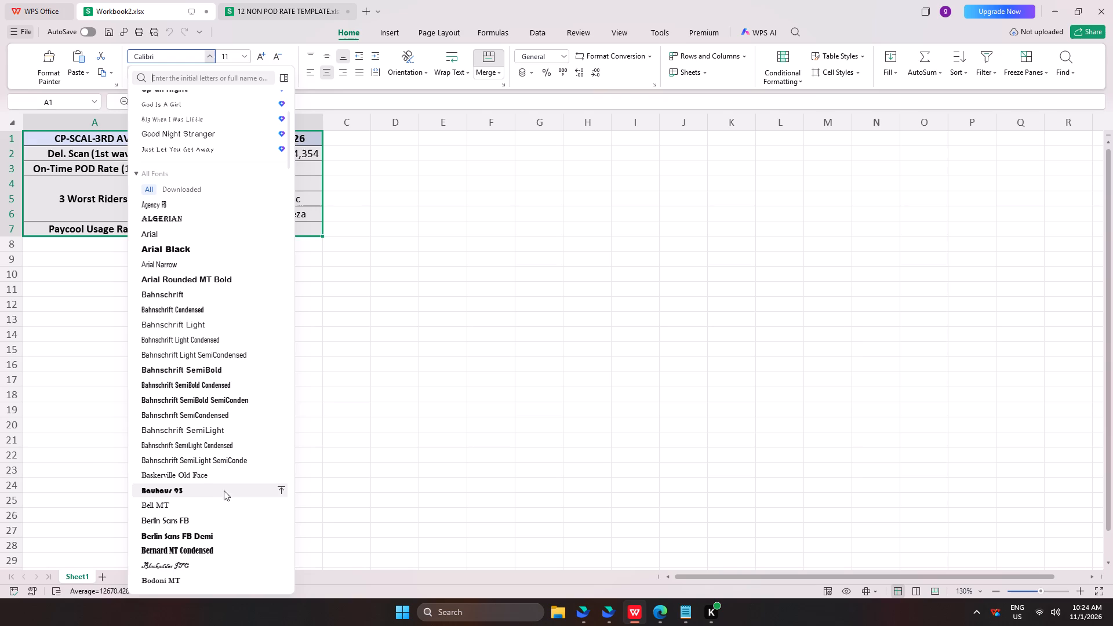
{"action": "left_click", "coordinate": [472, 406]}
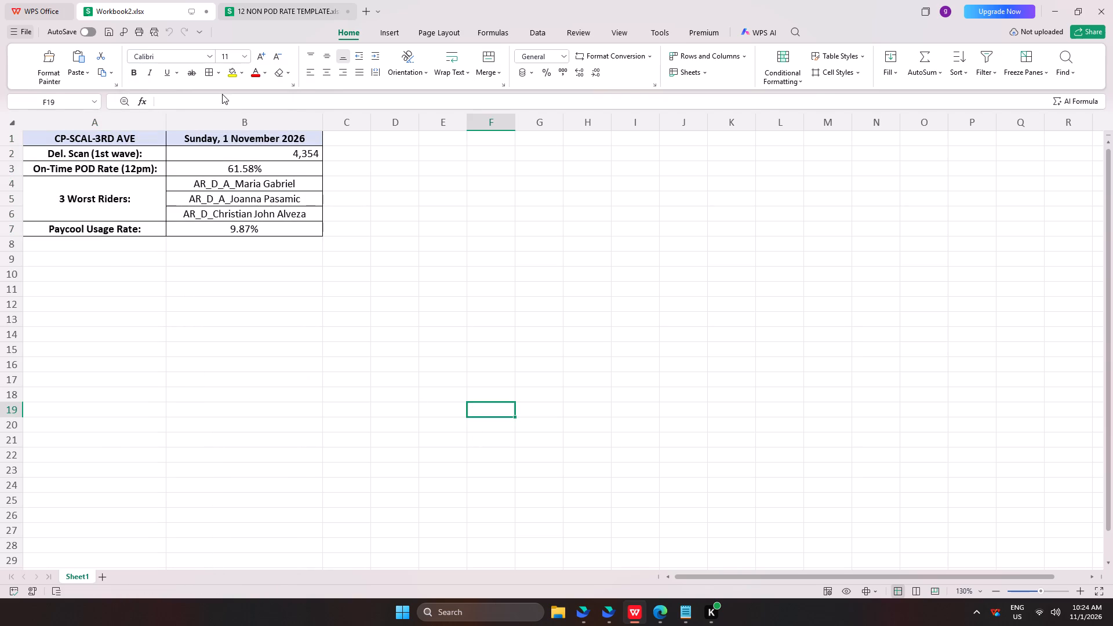
Close the Workbook2.xlsx file, keeping the 12 NON POD RATE TEMPLATE workbook open.
{"action": "left_click", "coordinate": [203, 13]}
{"action": "left_click", "coordinate": [591, 311]}
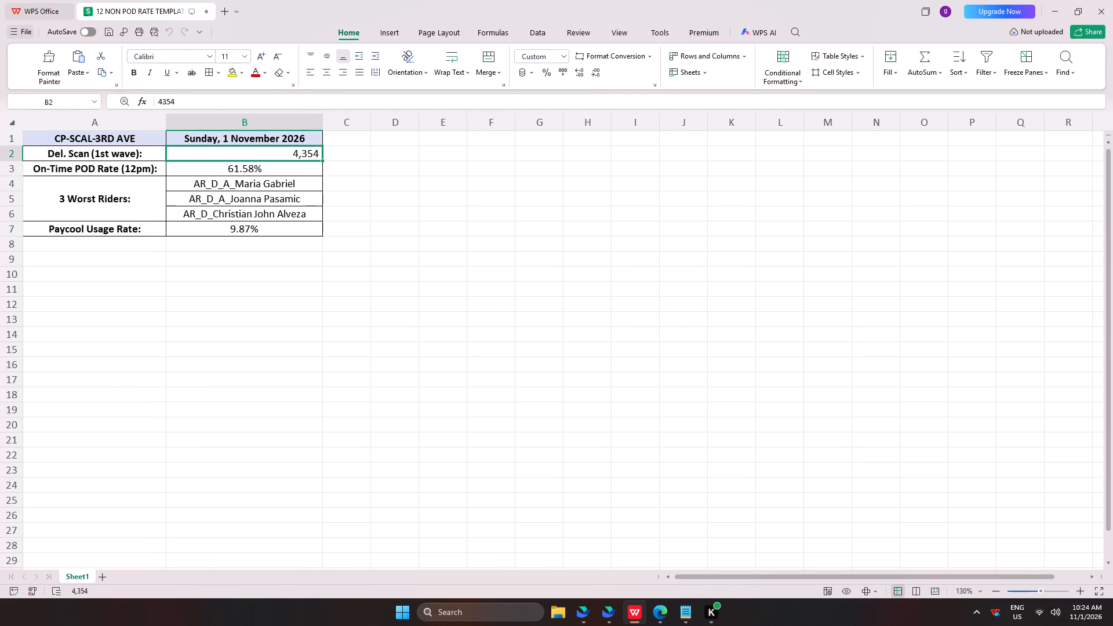
Look through the list of available fonts in the 12 NON POD RATE TEMPLATE workbook without applying one.
{"action": "left_click", "coordinate": [214, 60]}
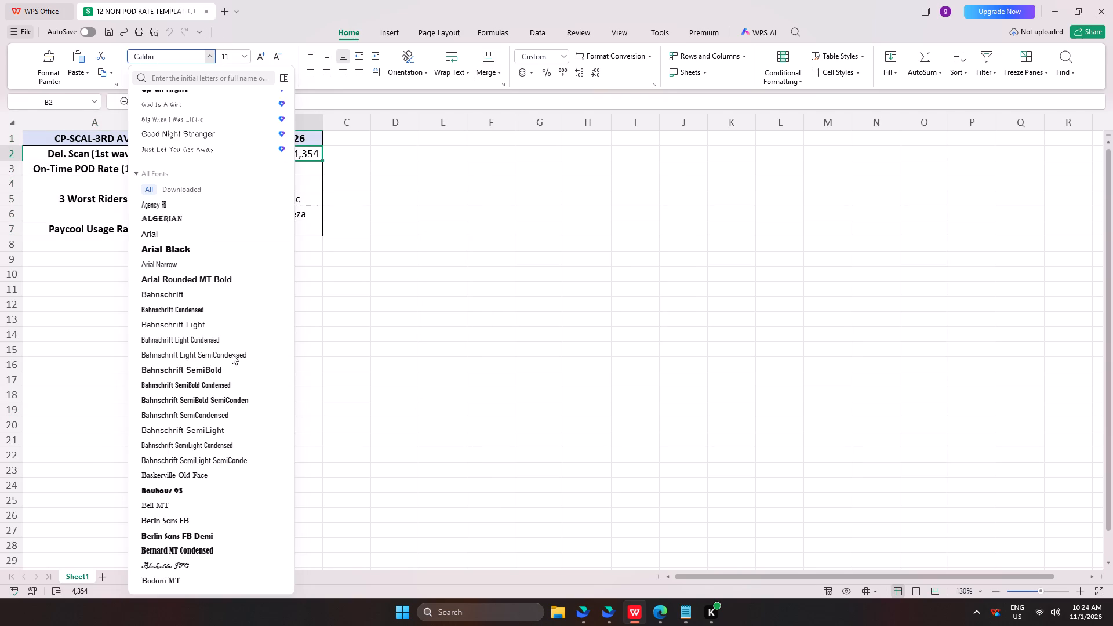
{"action": "scroll", "coordinate": [234, 385], "scroll_direction": "down", "scroll_amount": 7}
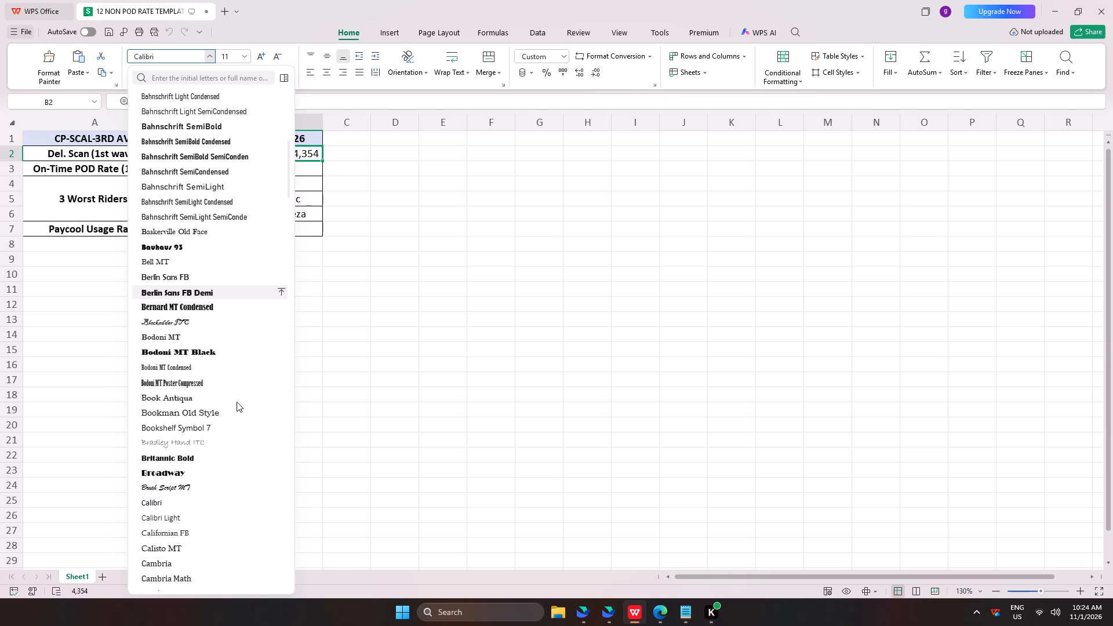
{"action": "scroll", "coordinate": [237, 402], "scroll_direction": "down", "scroll_amount": 13}
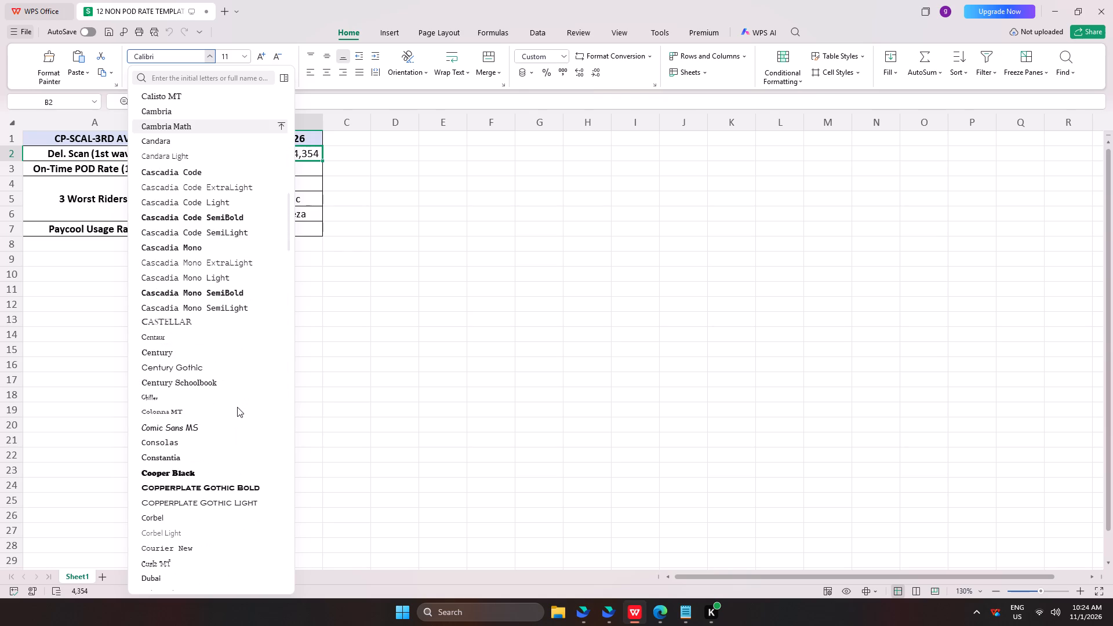
{"action": "scroll", "coordinate": [237, 407], "scroll_direction": "down", "scroll_amount": 8}
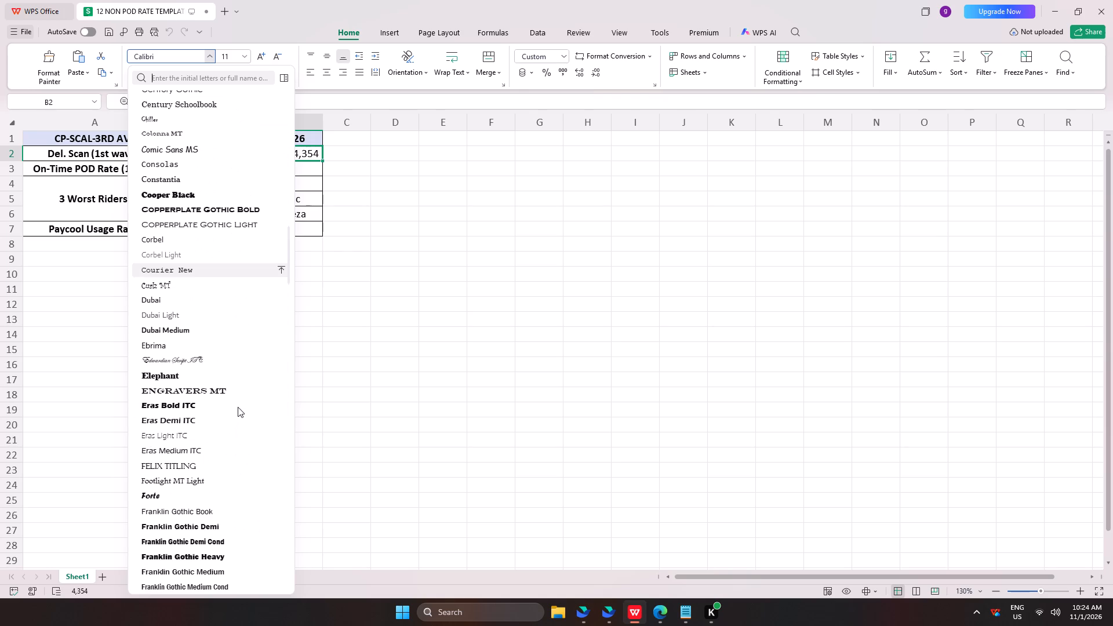
{"action": "scroll", "coordinate": [238, 407], "scroll_direction": "down", "scroll_amount": 8}
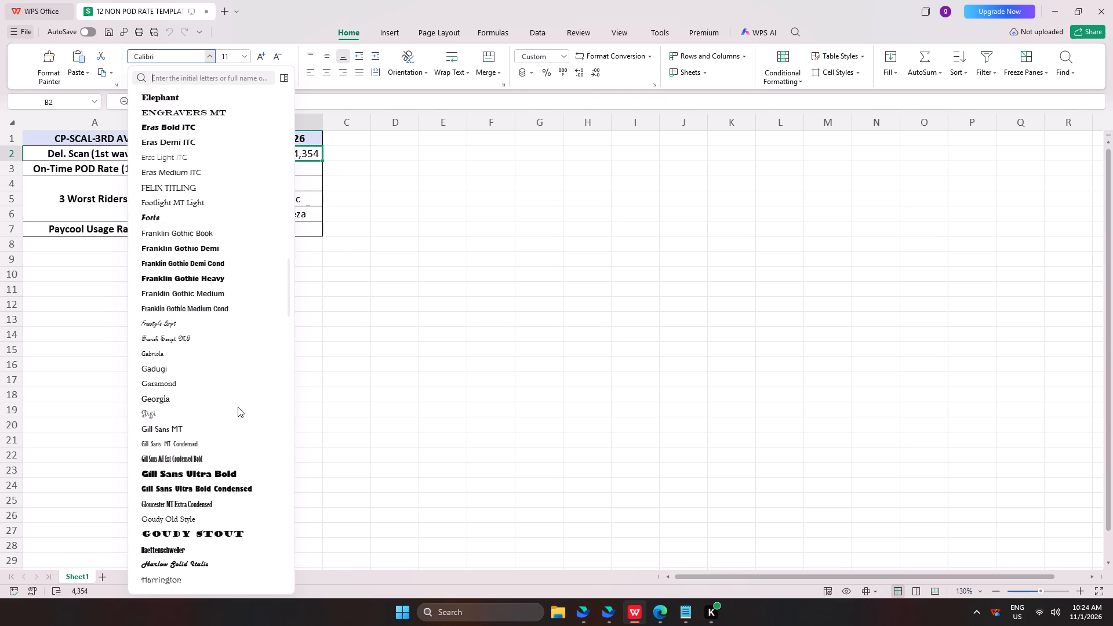
{"action": "scroll", "coordinate": [238, 407], "scroll_direction": "down", "scroll_amount": 8}
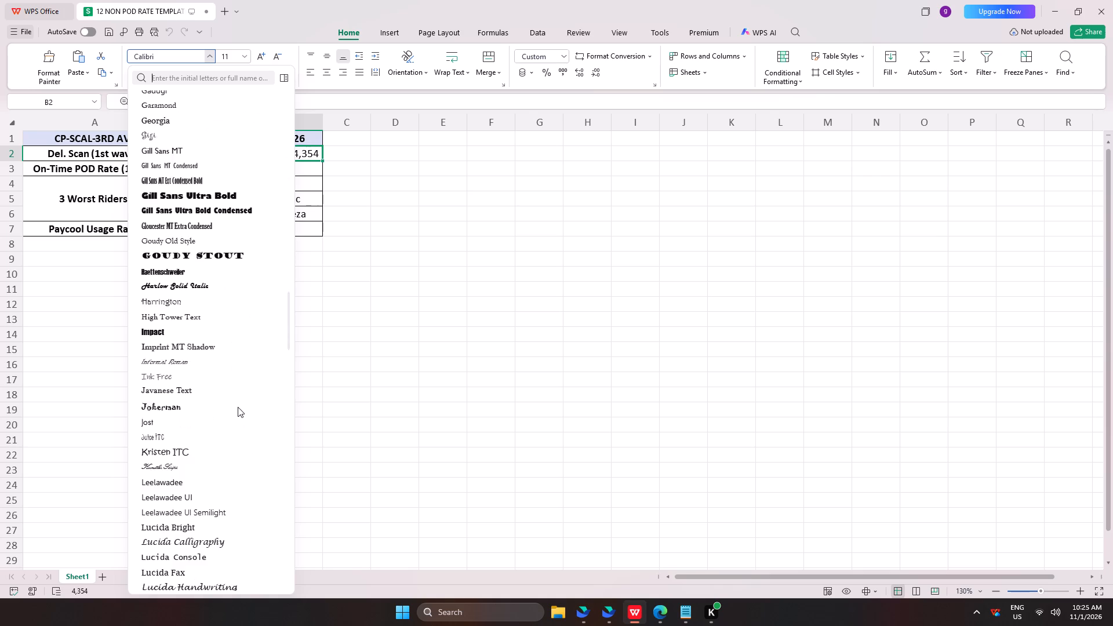
{"action": "scroll", "coordinate": [238, 407], "scroll_direction": "down", "scroll_amount": 13}
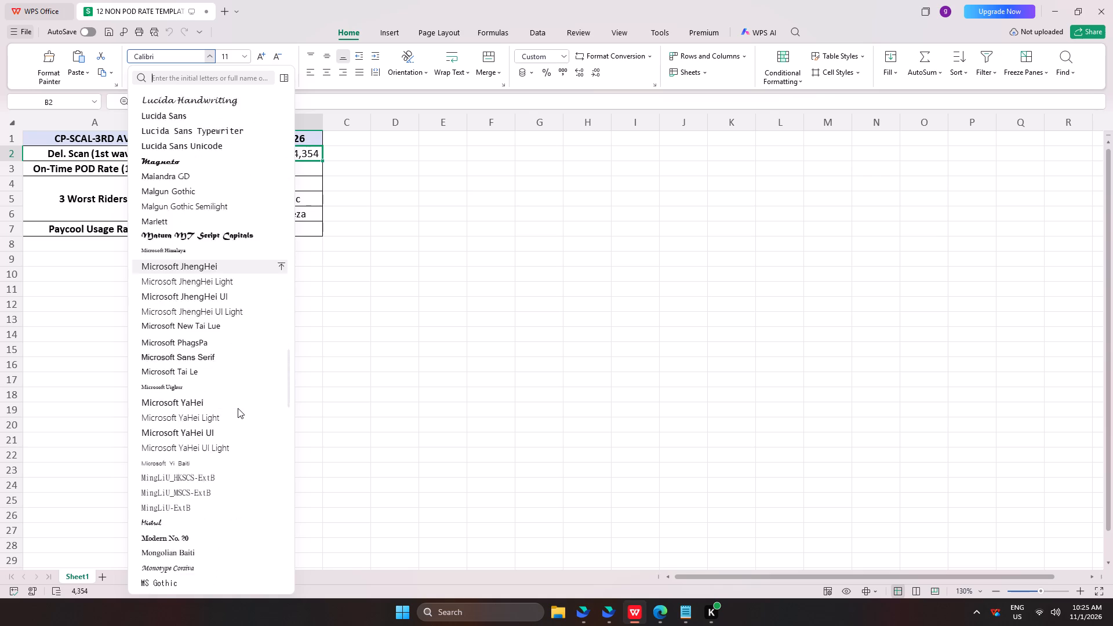
{"action": "scroll", "coordinate": [238, 408], "scroll_direction": "down", "scroll_amount": 17}
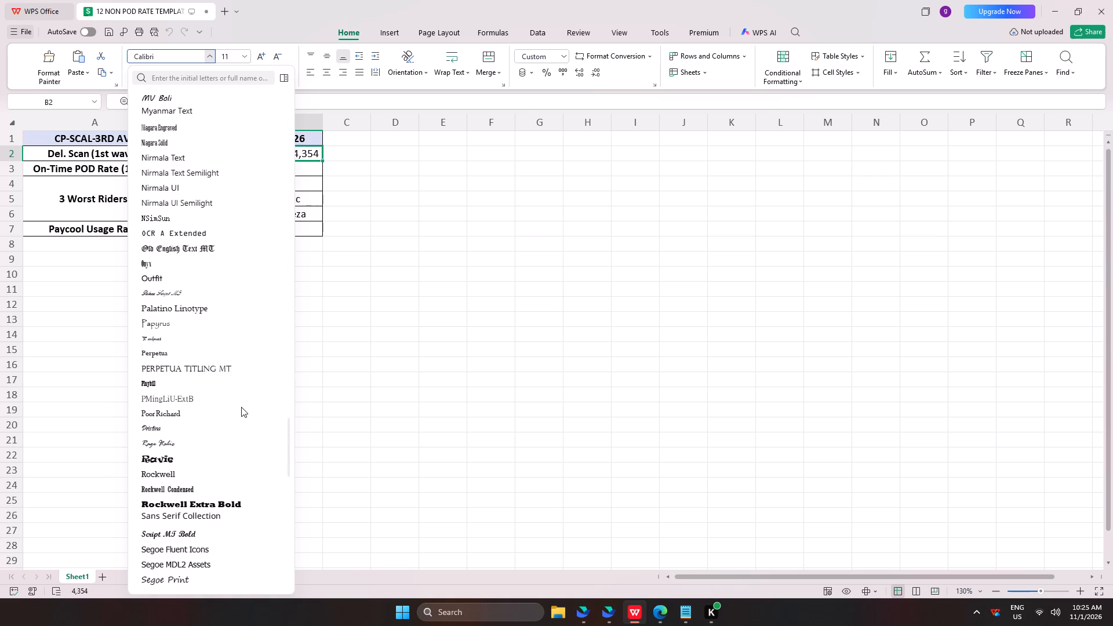
{"action": "scroll", "coordinate": [241, 407], "scroll_direction": "down", "scroll_amount": 4}
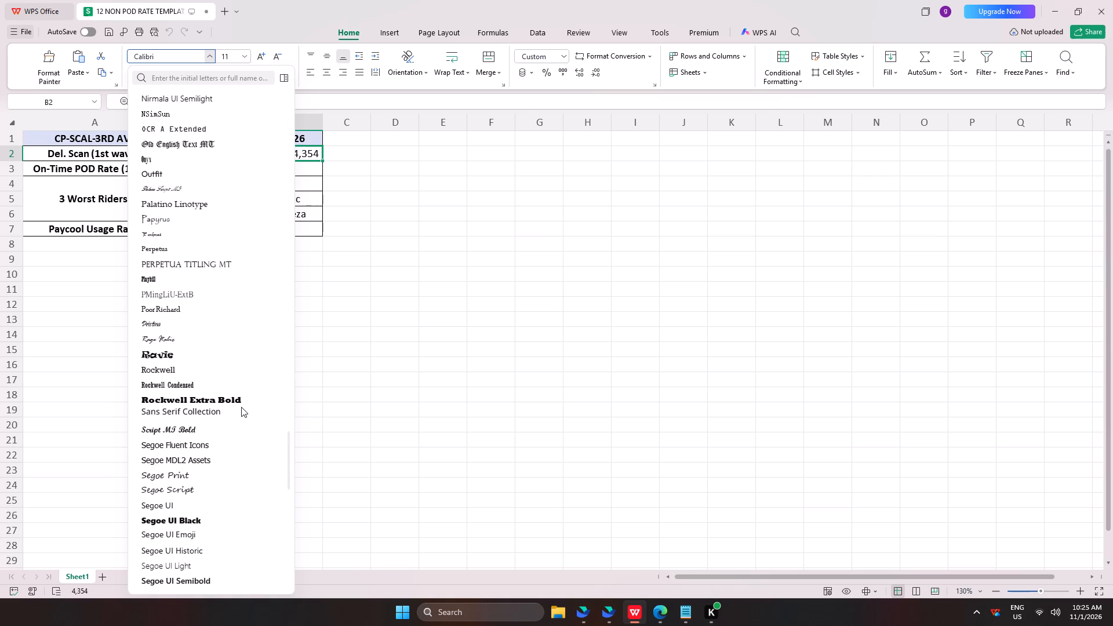
{"action": "left_click", "coordinate": [893, 479]}
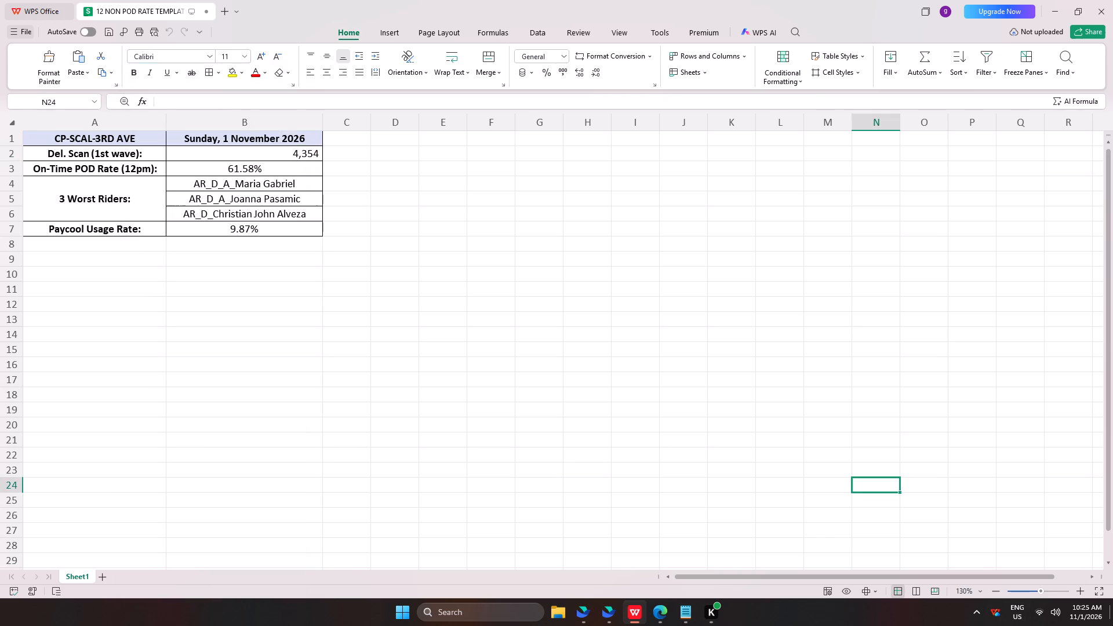
Switch to File Explorer through the MARVIN desktop folder and unpin the OCTOBER folder from Quick access.
{"action": "left_click", "coordinate": [1112, 625]}
{"action": "double_click", "coordinate": [16, 475]}
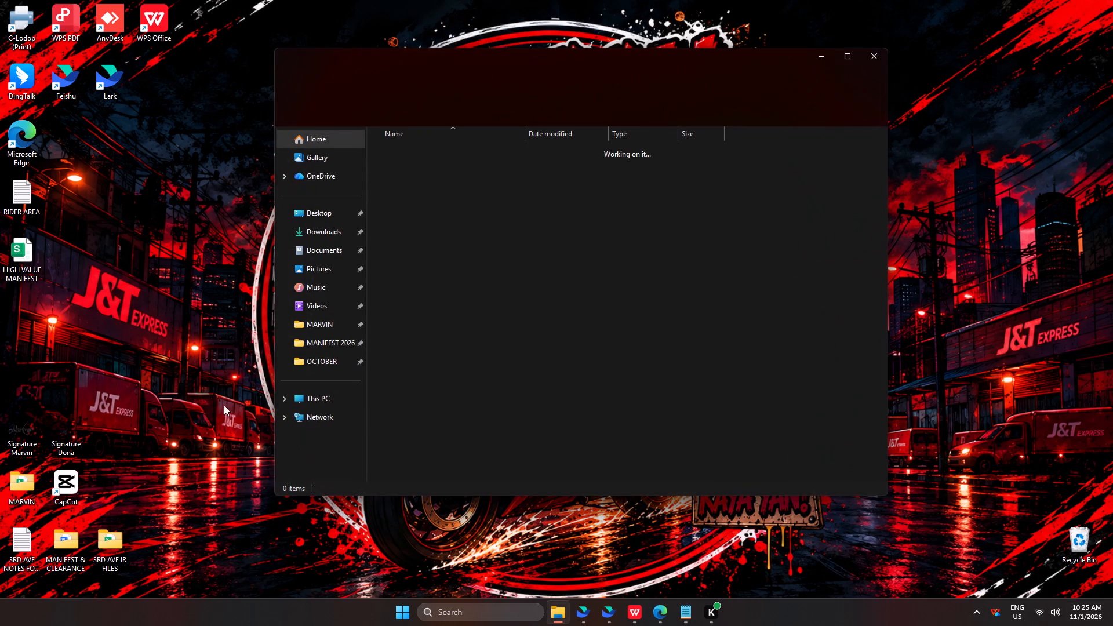
{"action": "left_click", "coordinate": [328, 215]}
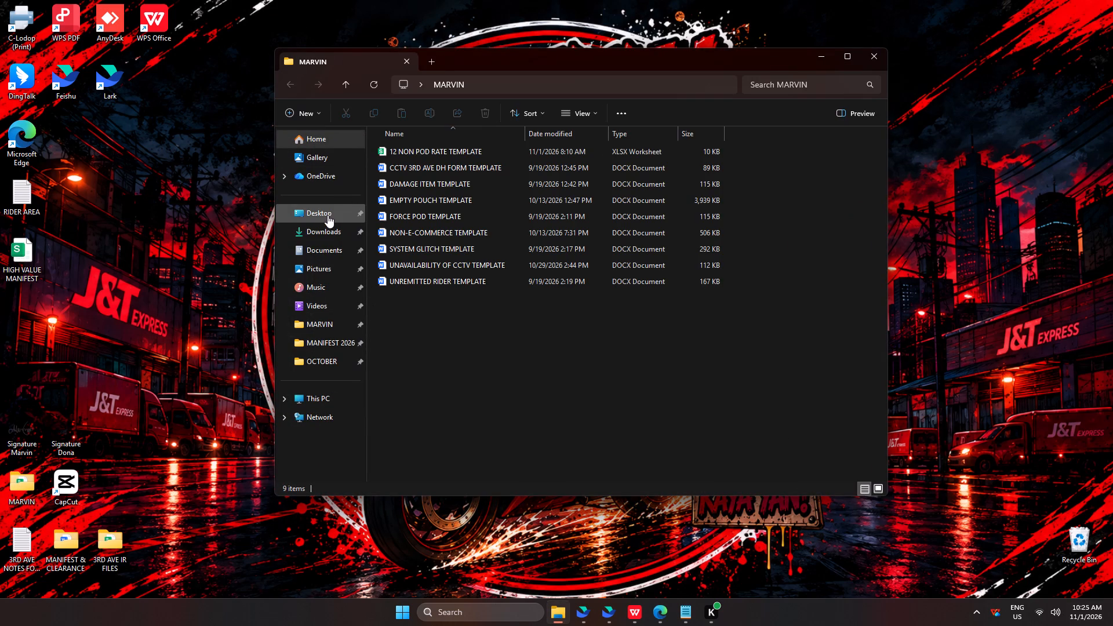
{"action": "left_click", "coordinate": [326, 238]}
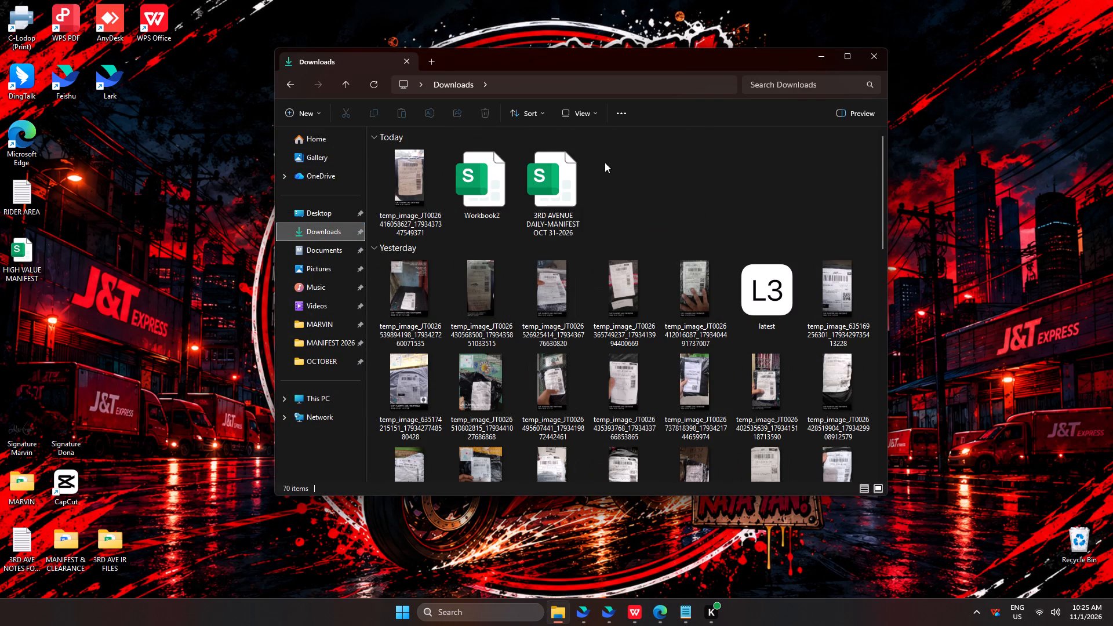
{"action": "right_click", "coordinate": [326, 359]}
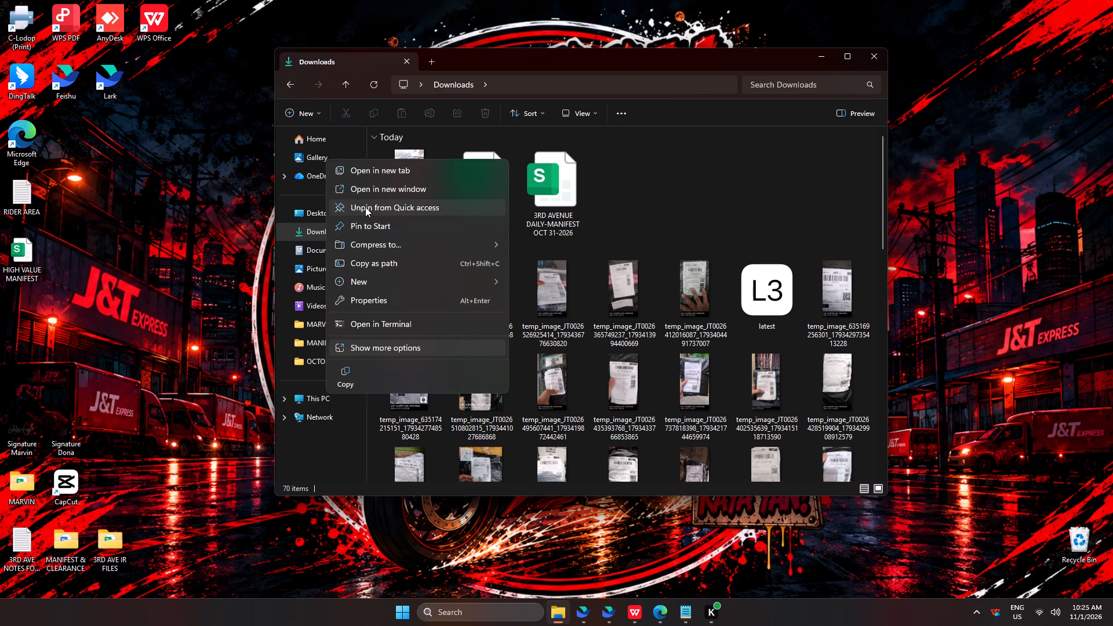
{"action": "left_click", "coordinate": [365, 207]}
Create a new folder named NOVEMBER inside the MANIFEST 2026 folder.
{"action": "left_click", "coordinate": [323, 319]}
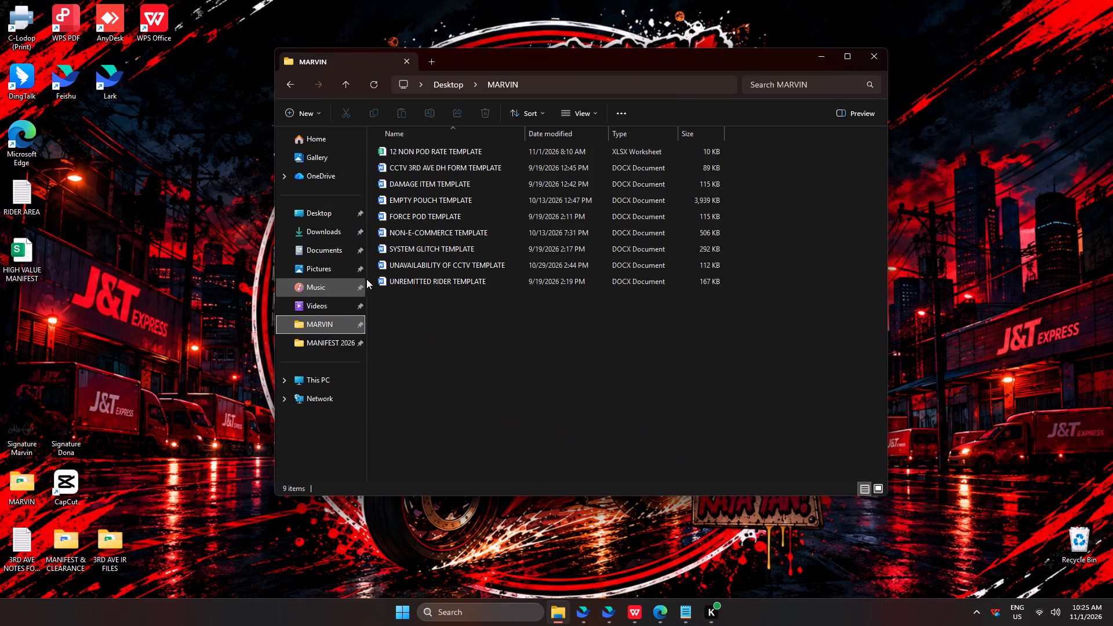
{"action": "left_click", "coordinate": [329, 340]}
{"action": "right_click", "coordinate": [408, 217]}
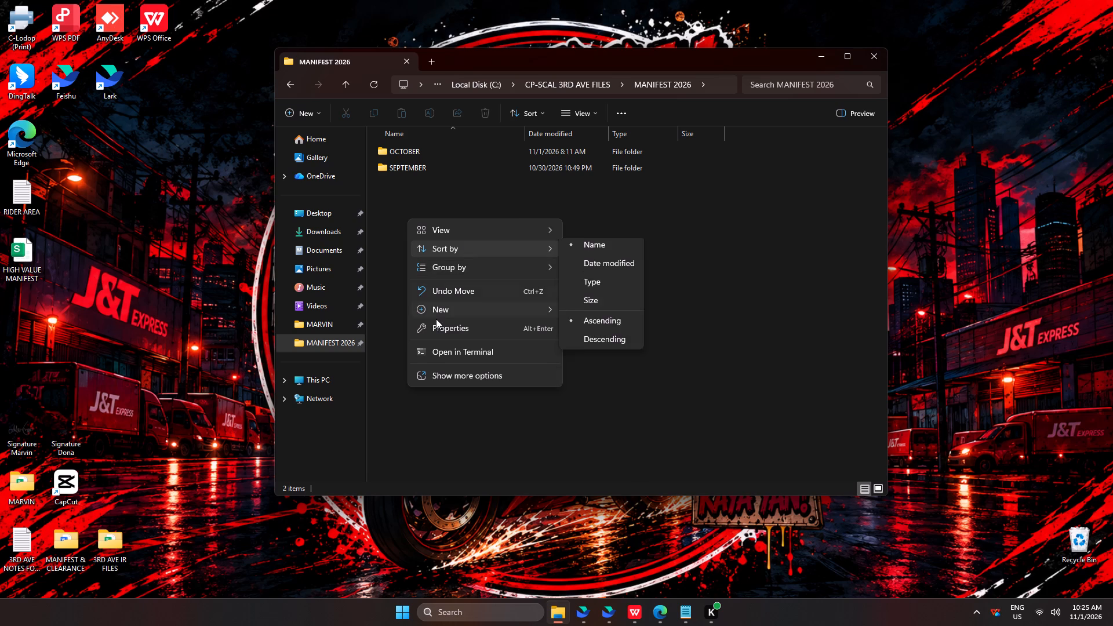
{"action": "left_click", "coordinate": [599, 10]}
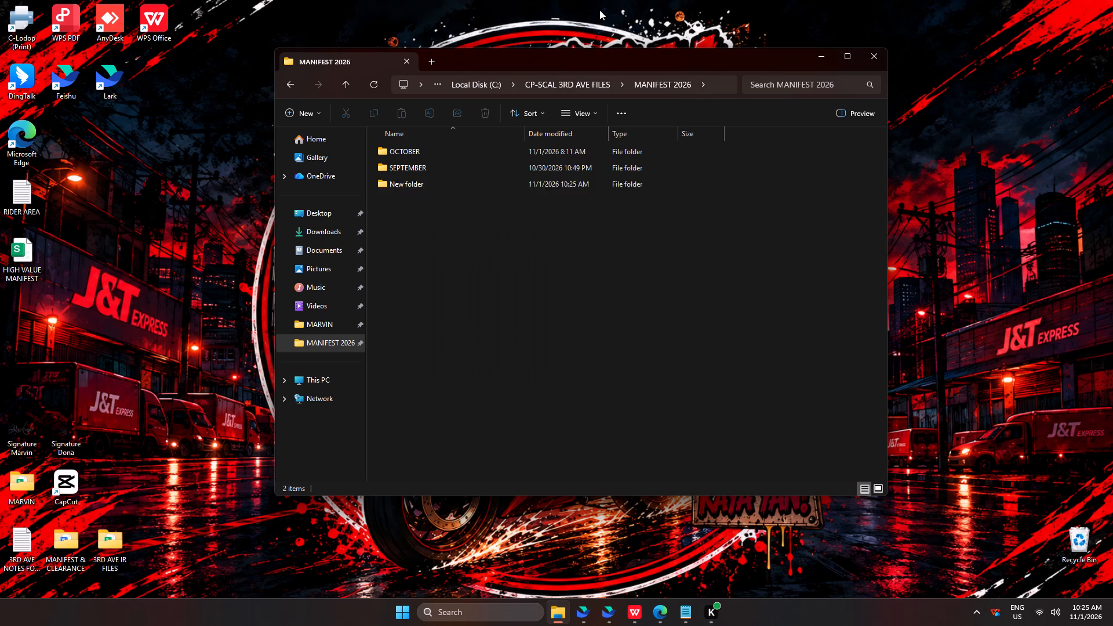
{"action": "key", "text": "m"}
{"action": "key", "text": "BackSpace"}
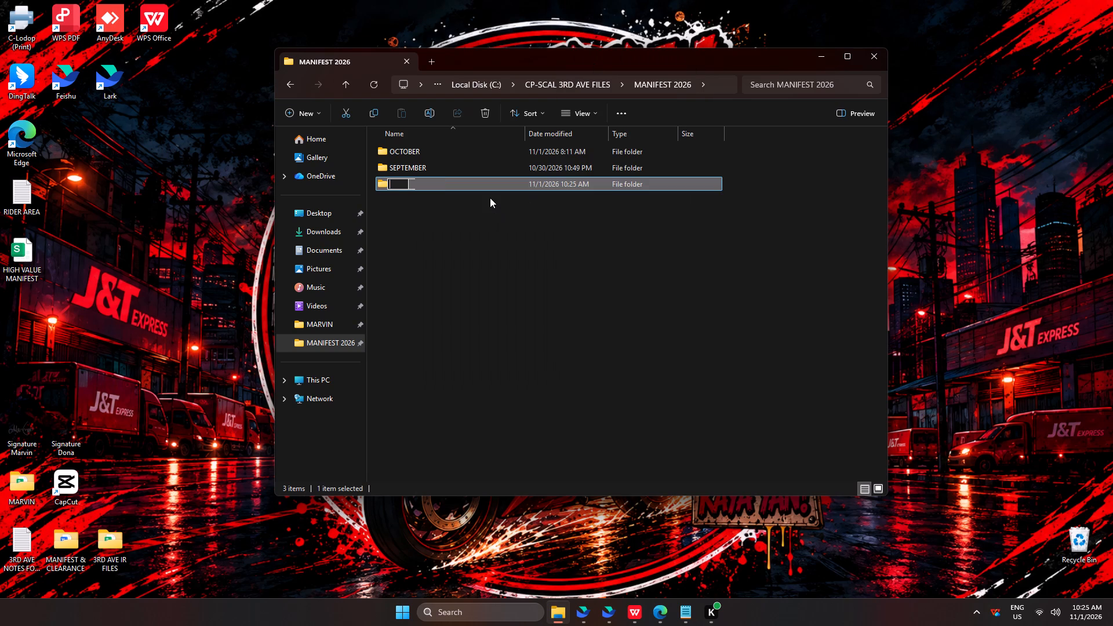
{"action": "type", "text": "NOVEMBER"}
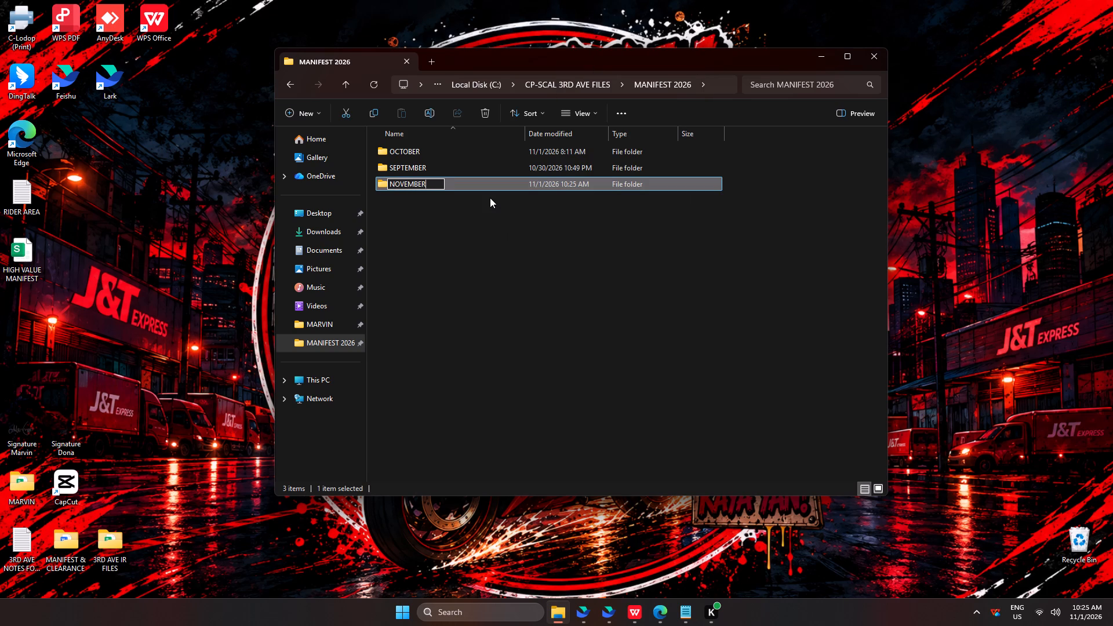
{"action": "left_click", "coordinate": [490, 198]}
Open the workbook 3RD AVE.-DAILY-MANIFEST-10-01-2026 from the OCTOBER folder.
{"action": "double_click", "coordinate": [419, 152]}
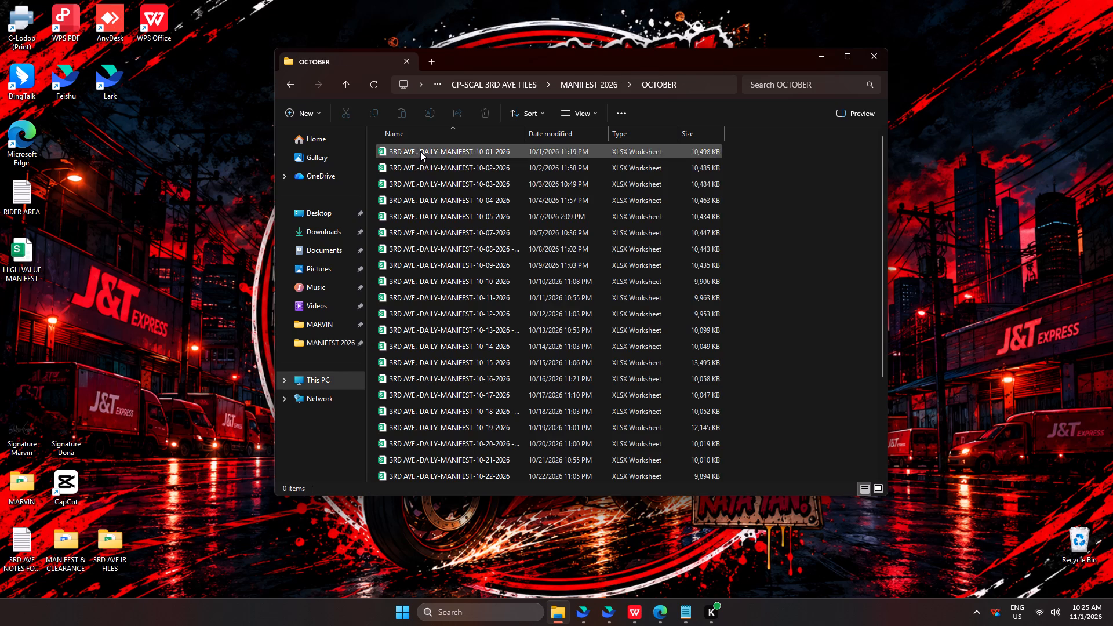
{"action": "scroll", "coordinate": [530, 173], "scroll_direction": "up", "scroll_amount": 5}
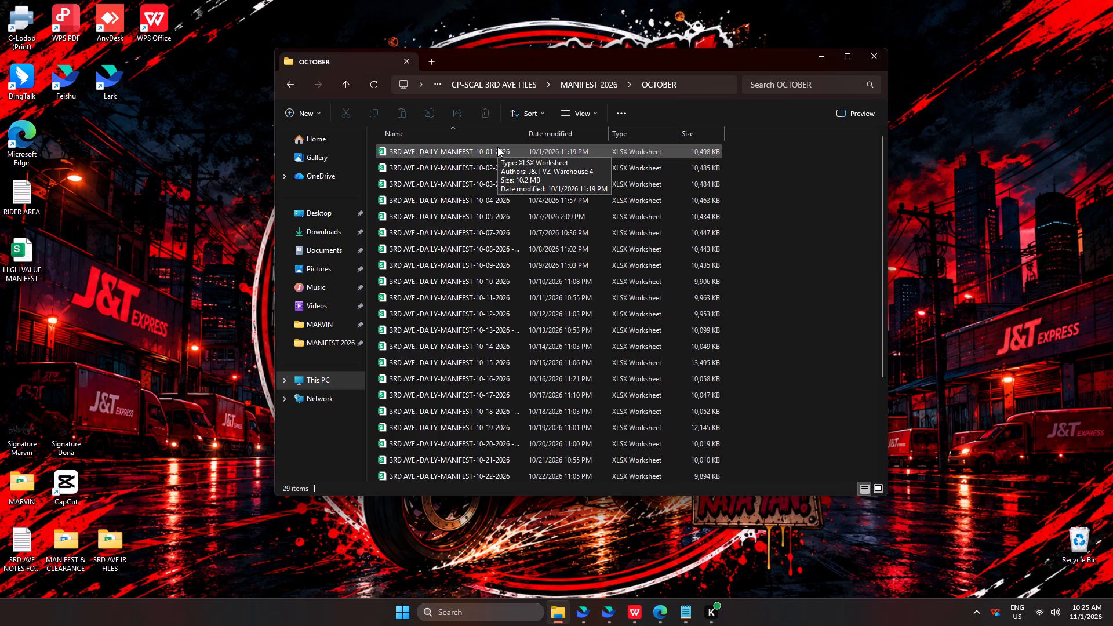
{"action": "double_click", "coordinate": [497, 148]}
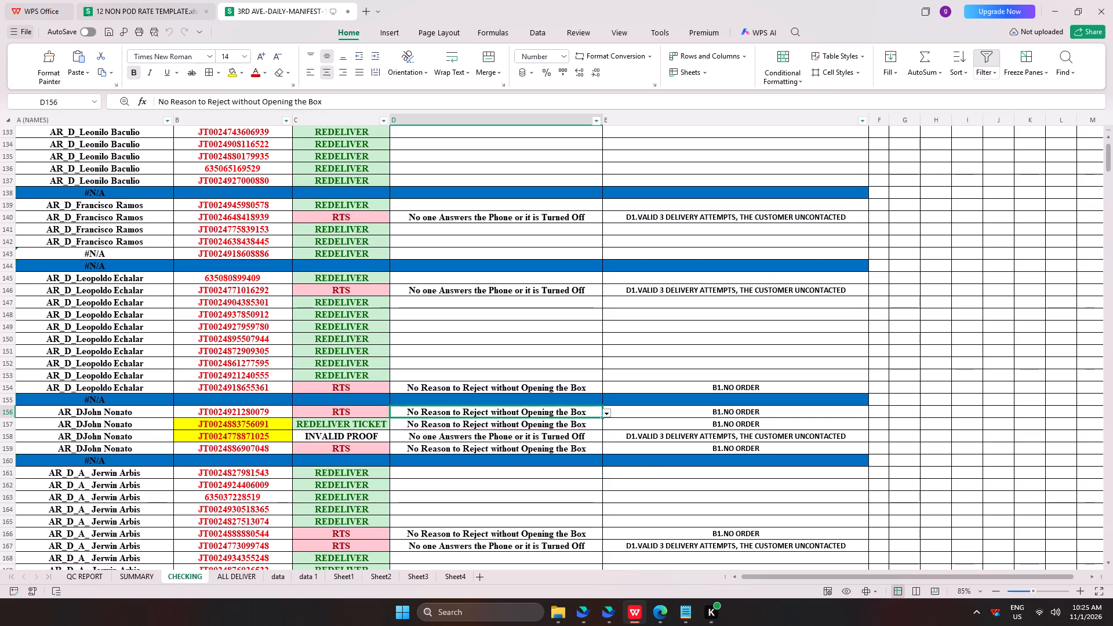
Clear all rider names and quantities from row 7 down on the SUMMARY sheet.
{"action": "scroll", "coordinate": [92, 256], "scroll_direction": "up", "scroll_amount": 6}
{"action": "scroll", "coordinate": [98, 254], "scroll_direction": "down", "scroll_amount": 7}
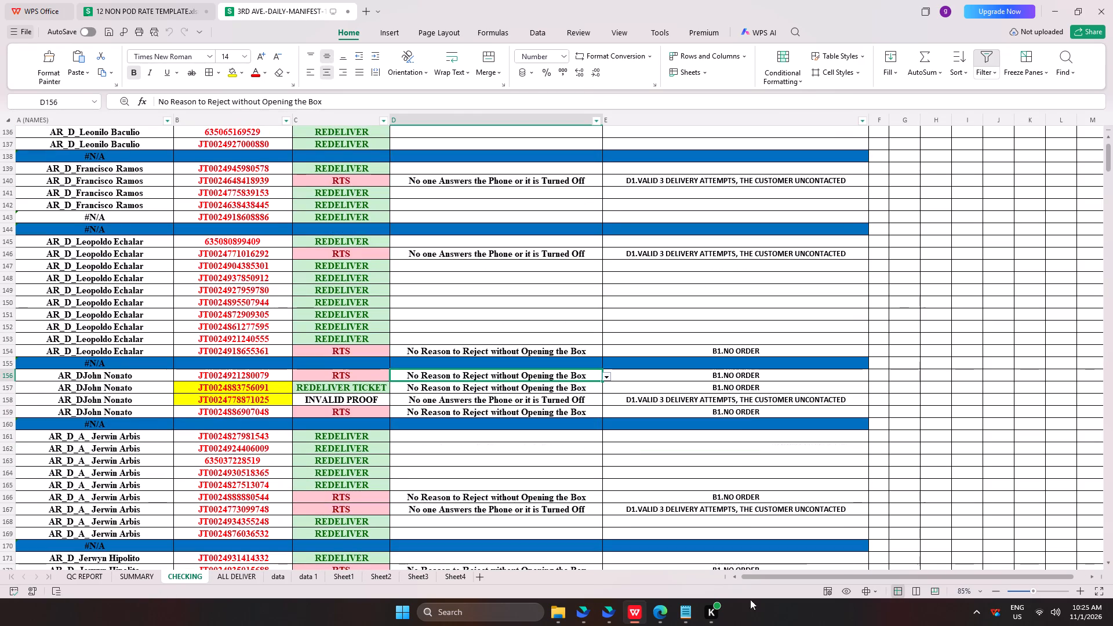
{"action": "left_click_drag", "start_coordinate": [758, 576], "coordinate": [563, 563]}
{"action": "left_click", "coordinate": [139, 574]}
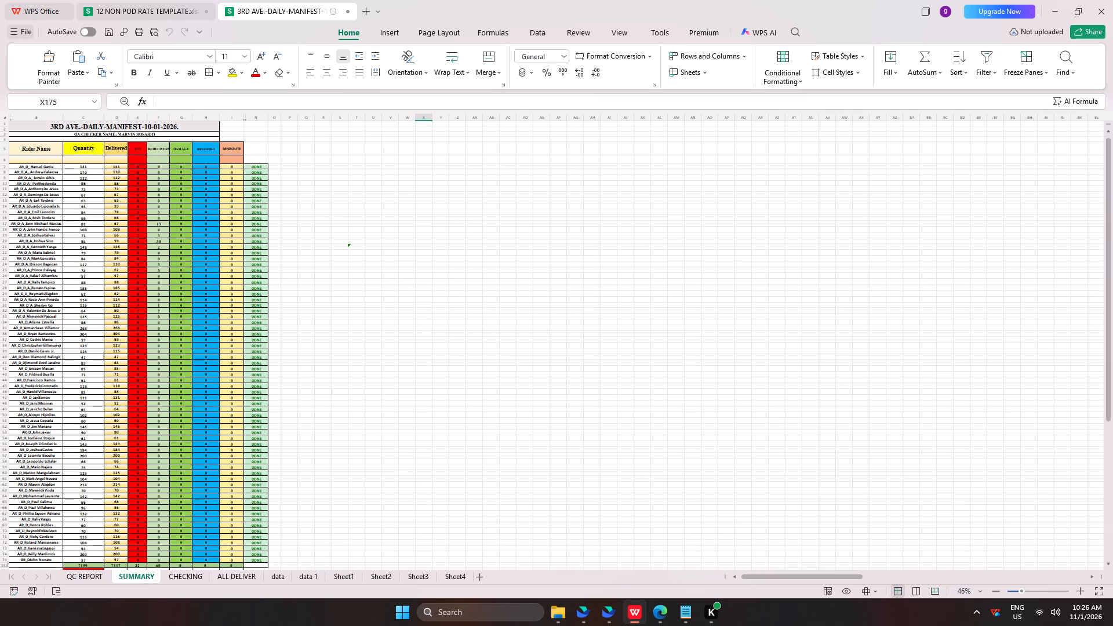
{"action": "scroll", "coordinate": [261, 457], "scroll_direction": "down", "scroll_amount": 5}
{"action": "scroll", "coordinate": [268, 451], "scroll_direction": "up", "scroll_amount": 2, "text": "ctrl"}
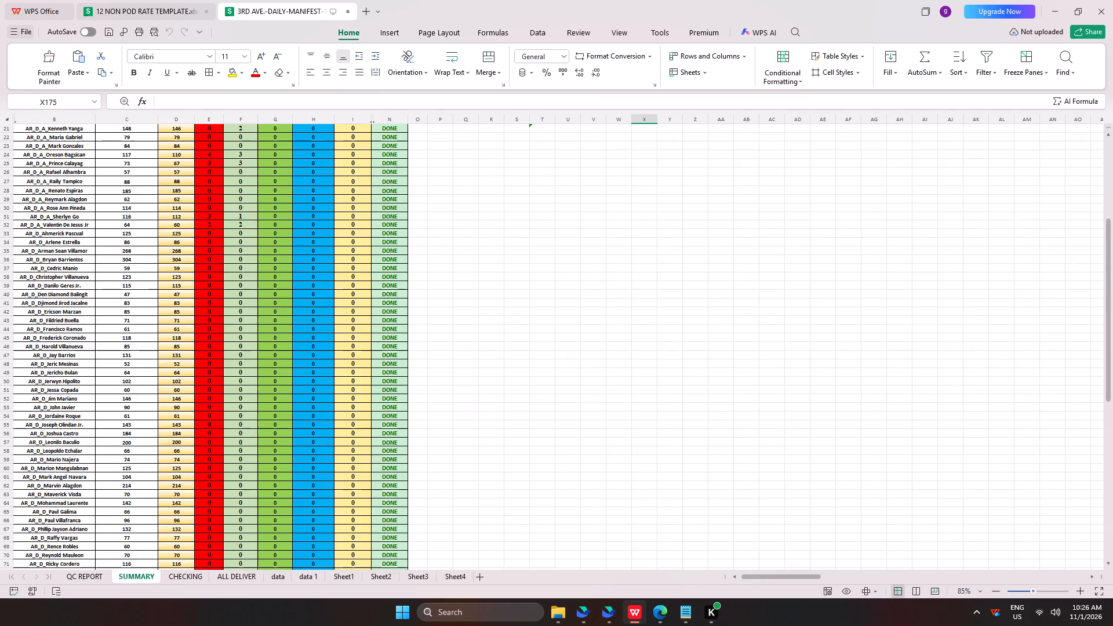
{"action": "scroll", "coordinate": [254, 418], "scroll_direction": "up", "scroll_amount": 20}
{"action": "scroll", "coordinate": [254, 418], "scroll_direction": "up", "scroll_amount": 1}
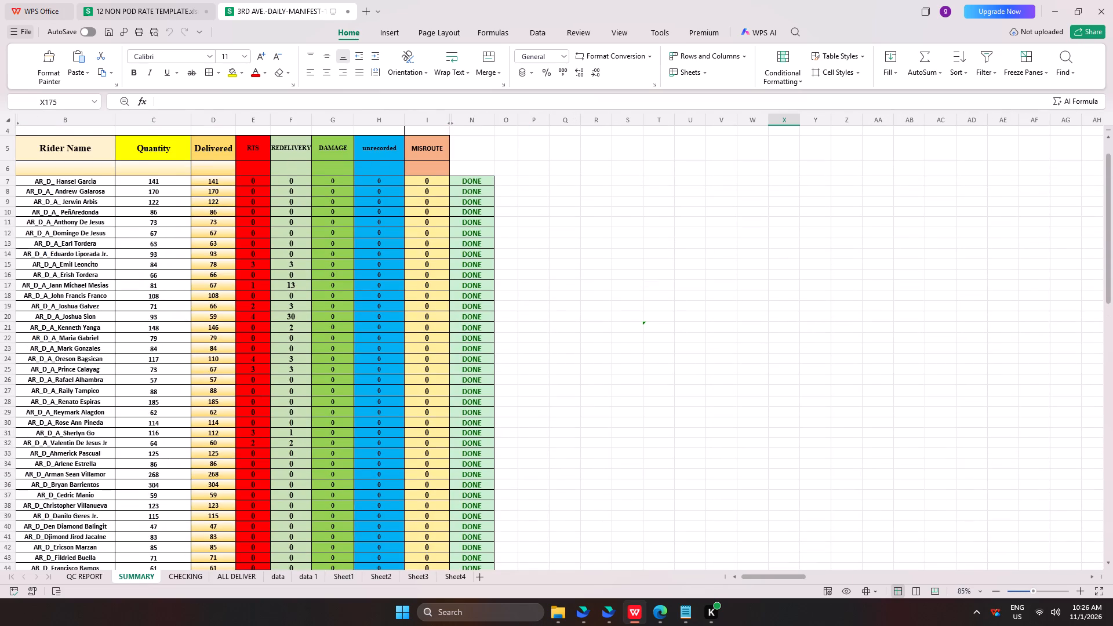
{"action": "left_click", "coordinate": [26, 28]}
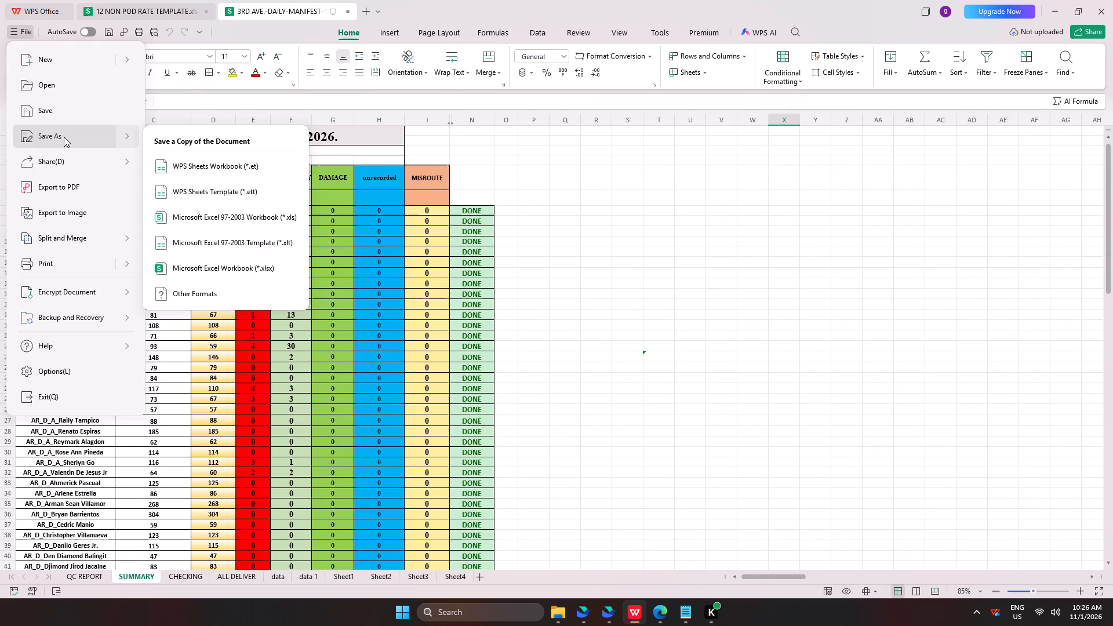
{"action": "left_click_drag", "start_coordinate": [785, 335], "coordinate": [774, 332]}
{"action": "left_click", "coordinate": [68, 212]}
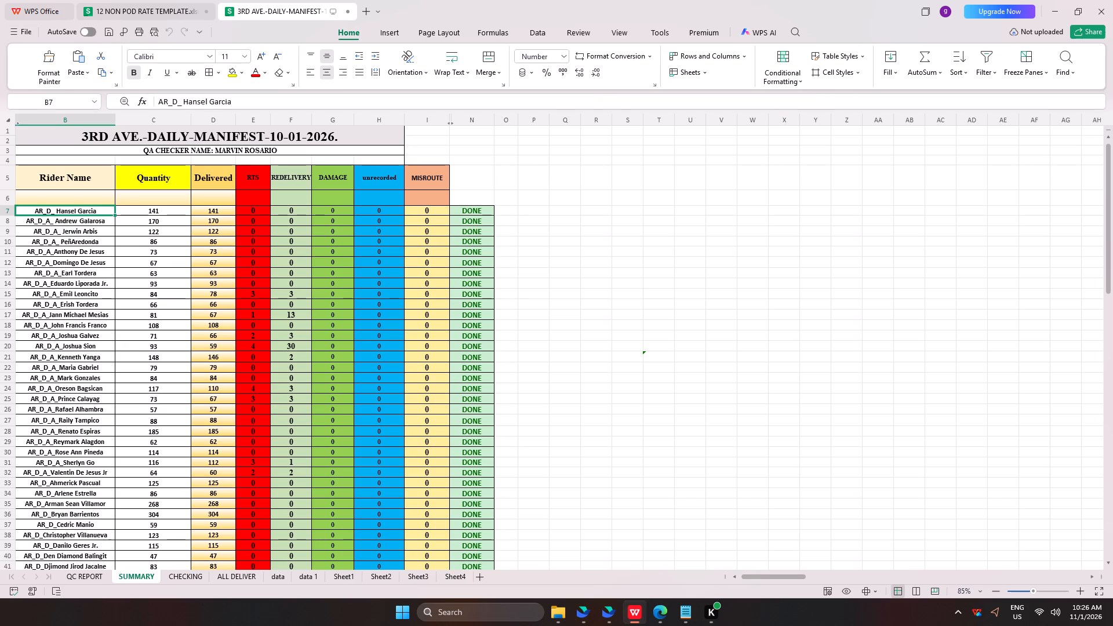
{"action": "key", "text": "shift+Right"}
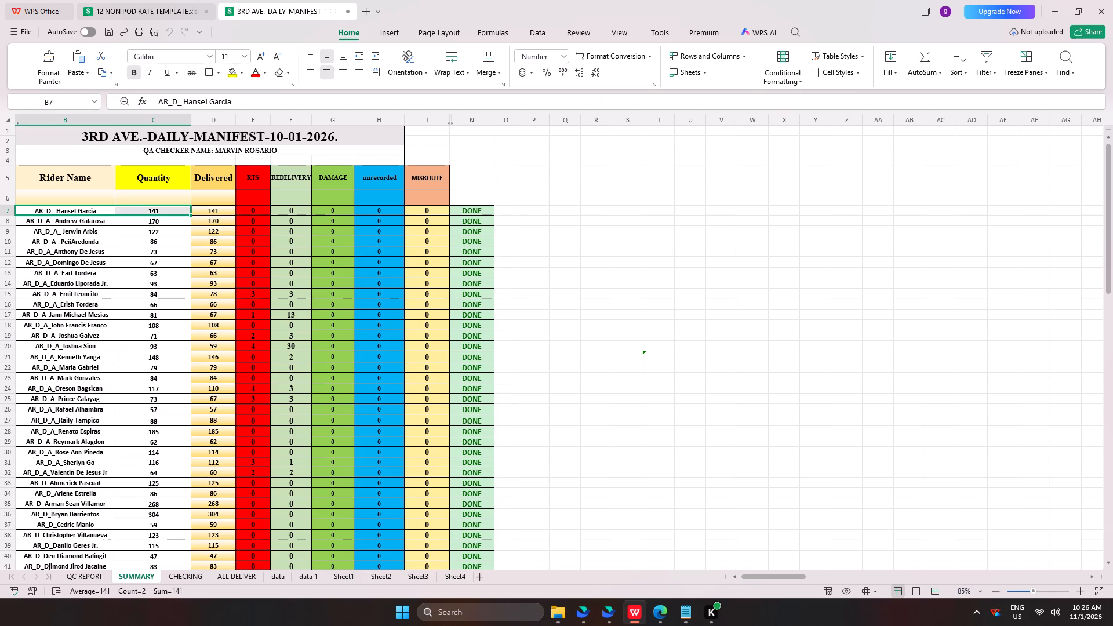
{"action": "key", "text": "ctrl+shift+Down"}
{"action": "key", "text": "Delete"}
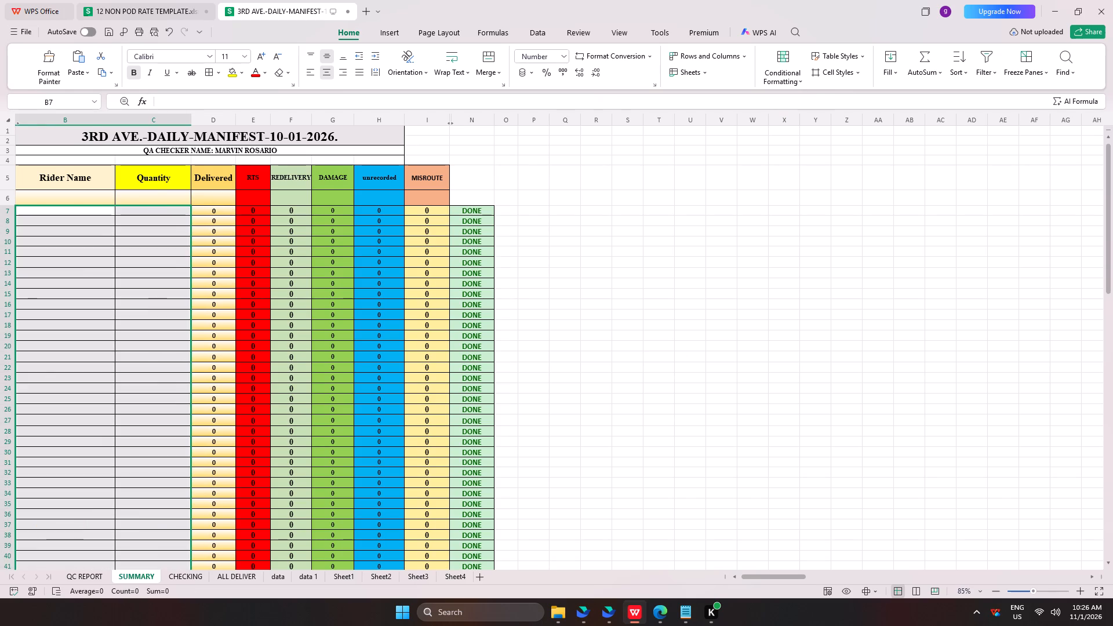
Clear the DONE marks in column N of the SUMMARY sheet from row 7 down.
{"action": "left_click", "coordinate": [472, 212]}
{"action": "key", "text": "ctrl+shift+Down"}
{"action": "key", "text": "Delete"}
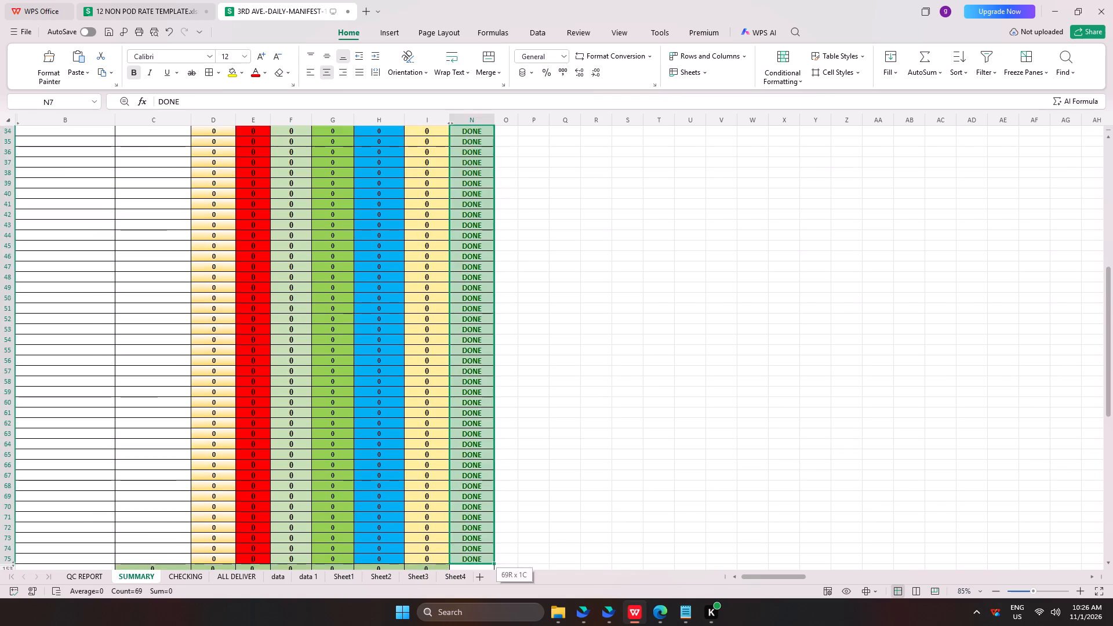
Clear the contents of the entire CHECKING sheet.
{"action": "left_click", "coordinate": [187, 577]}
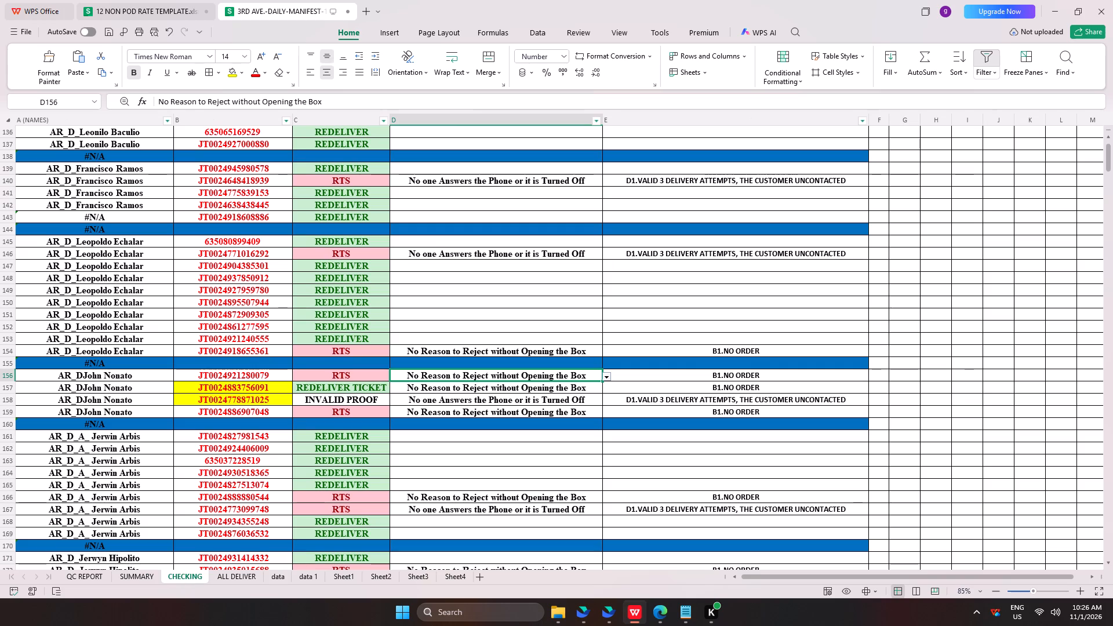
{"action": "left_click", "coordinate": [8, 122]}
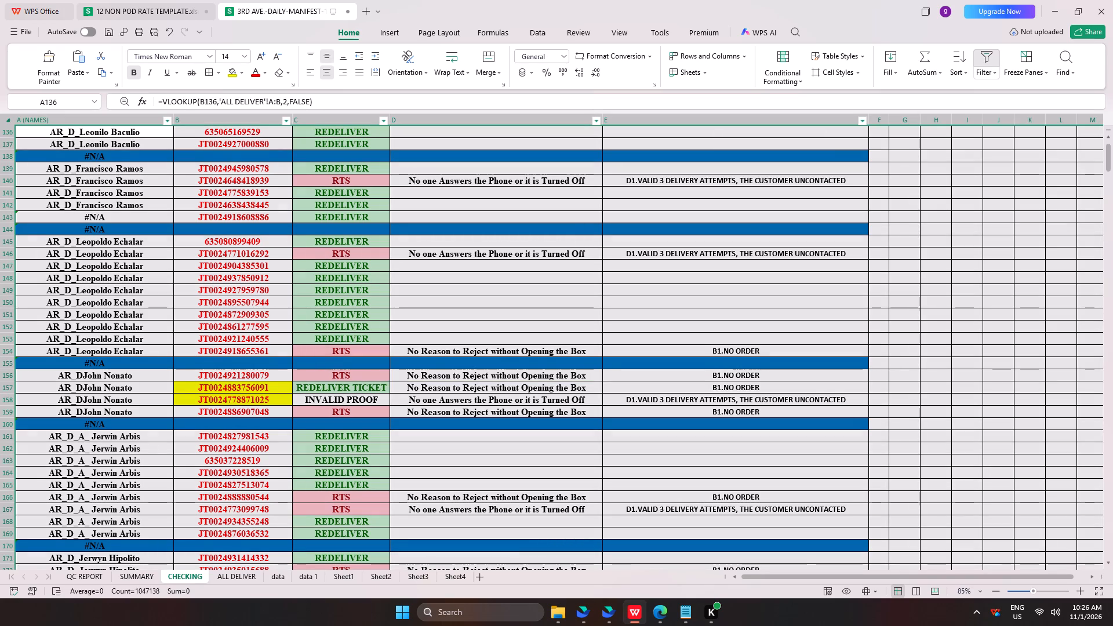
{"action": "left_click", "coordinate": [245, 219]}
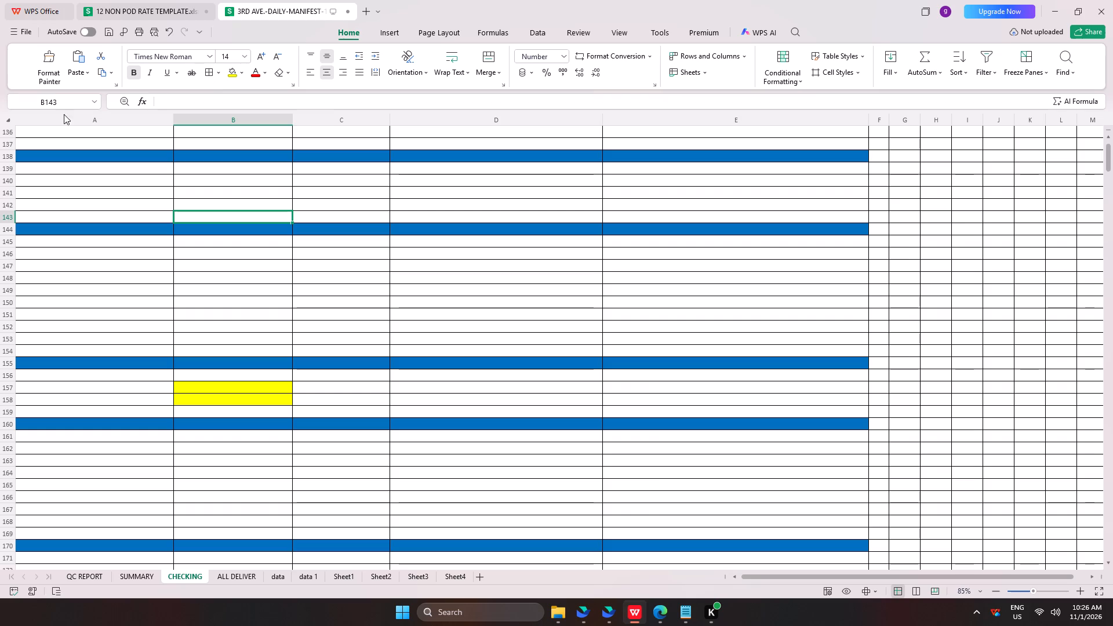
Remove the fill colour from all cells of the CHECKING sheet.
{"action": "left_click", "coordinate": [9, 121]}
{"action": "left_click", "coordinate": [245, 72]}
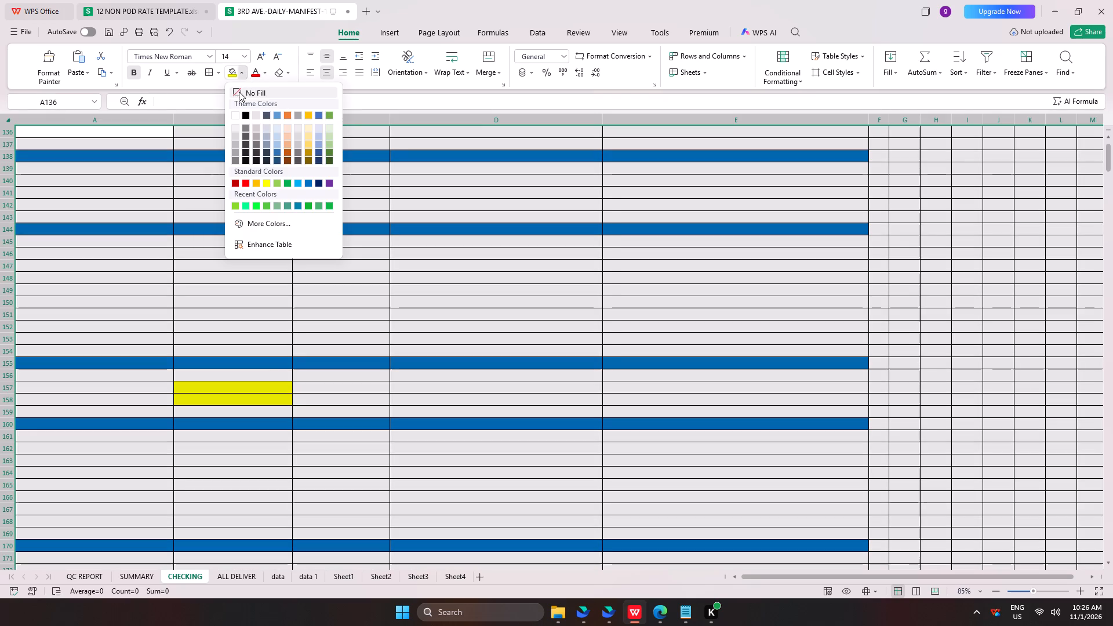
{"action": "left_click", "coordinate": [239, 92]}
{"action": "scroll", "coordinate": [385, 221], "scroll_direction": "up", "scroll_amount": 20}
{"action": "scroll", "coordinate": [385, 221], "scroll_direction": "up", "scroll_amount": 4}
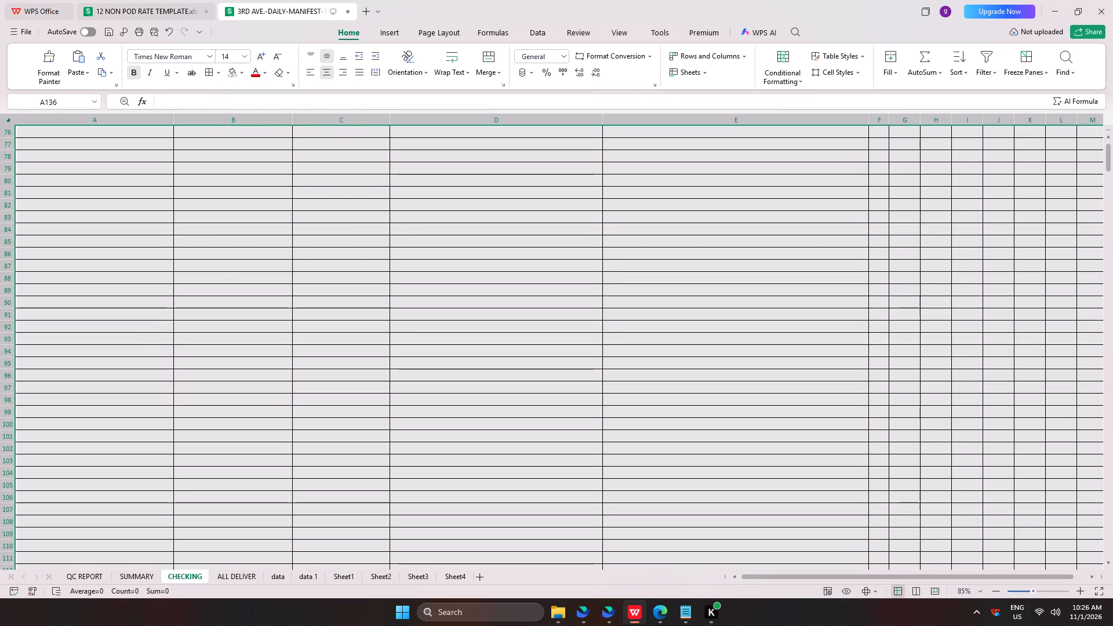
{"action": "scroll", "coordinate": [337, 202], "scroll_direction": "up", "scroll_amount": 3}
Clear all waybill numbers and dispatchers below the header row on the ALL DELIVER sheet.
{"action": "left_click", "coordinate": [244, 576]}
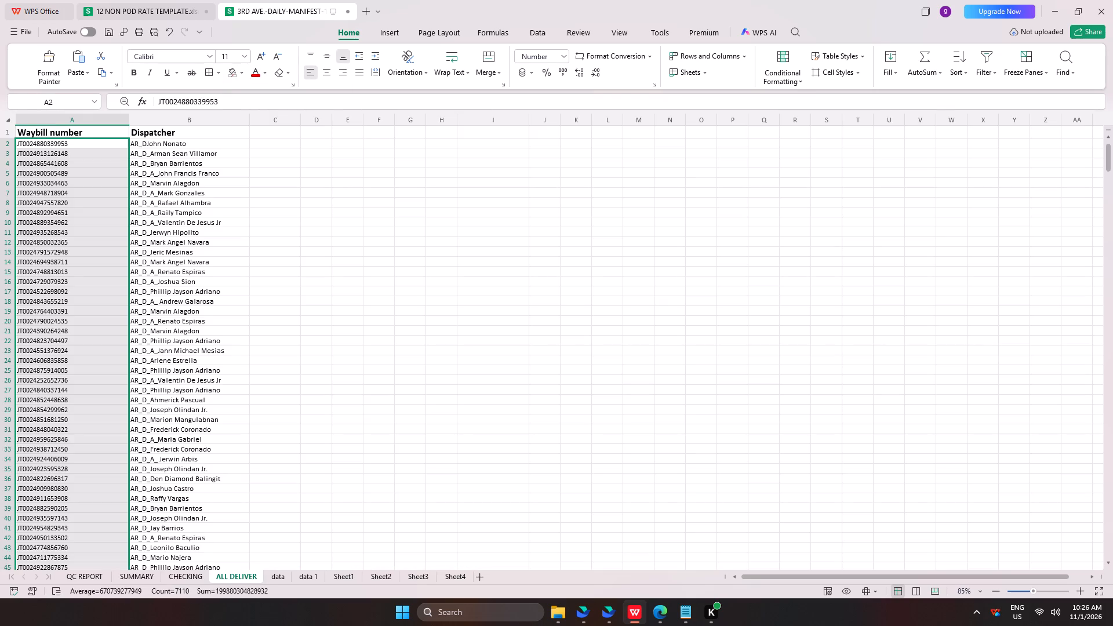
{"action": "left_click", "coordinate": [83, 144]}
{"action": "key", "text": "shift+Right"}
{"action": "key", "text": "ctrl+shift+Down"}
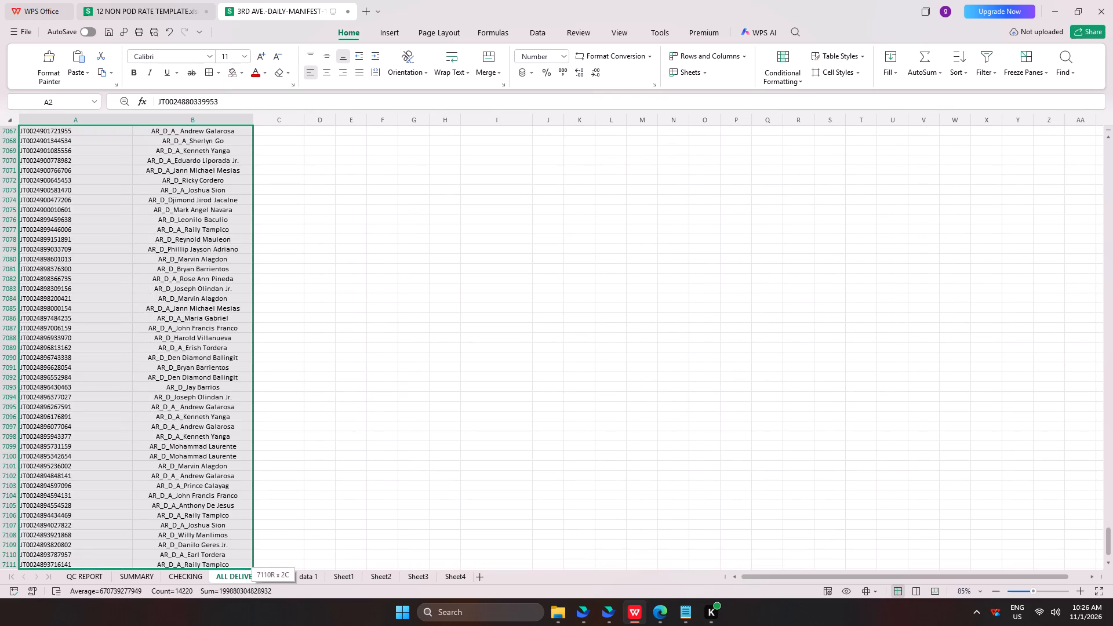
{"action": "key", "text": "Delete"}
Save the workbook as 3RD AVE.-DAILY-MANIFEST-11-01-2026.xlsx in the NOVEMBER folder inside MANIFEST 2026.
{"action": "left_click", "coordinate": [12, 35]}
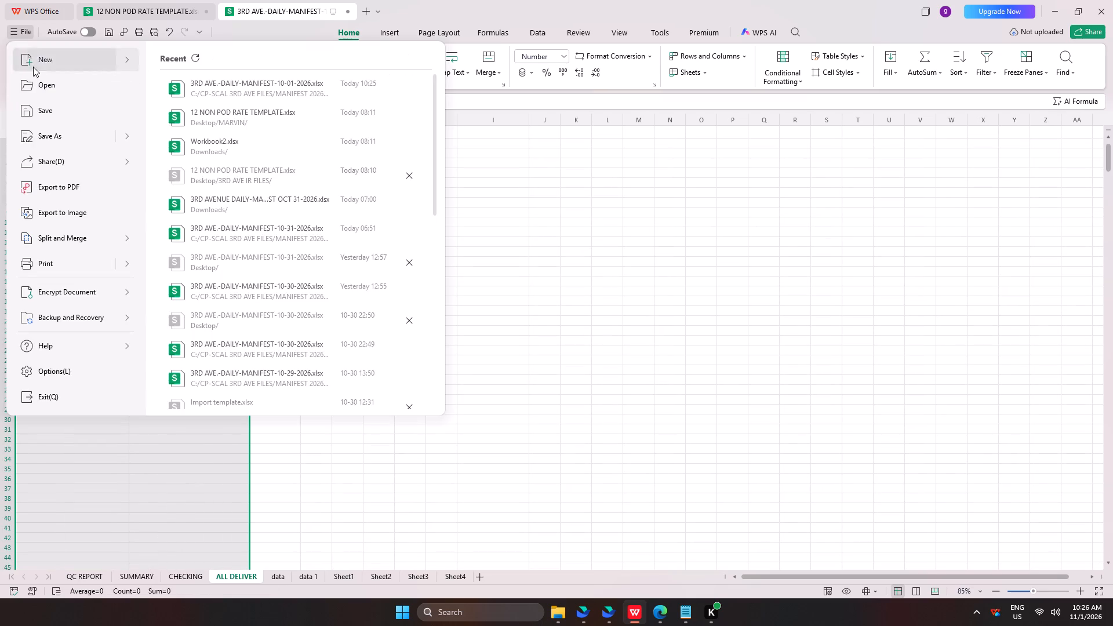
{"action": "left_click", "coordinate": [40, 133]}
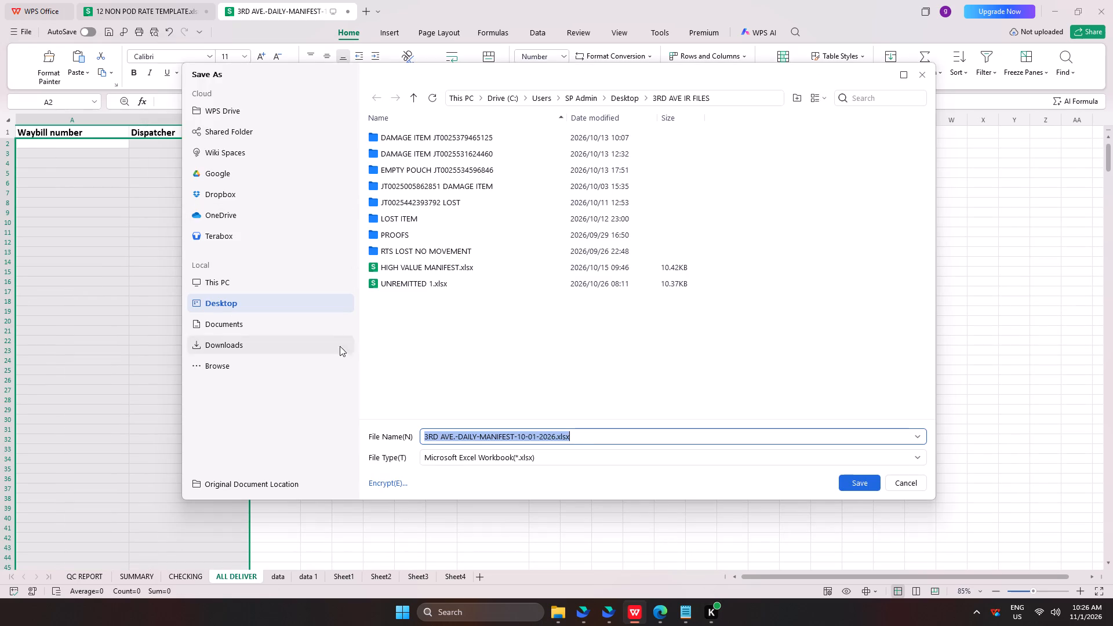
{"action": "left_click", "coordinate": [234, 286]}
{"action": "triple_click", "coordinate": [432, 136]}
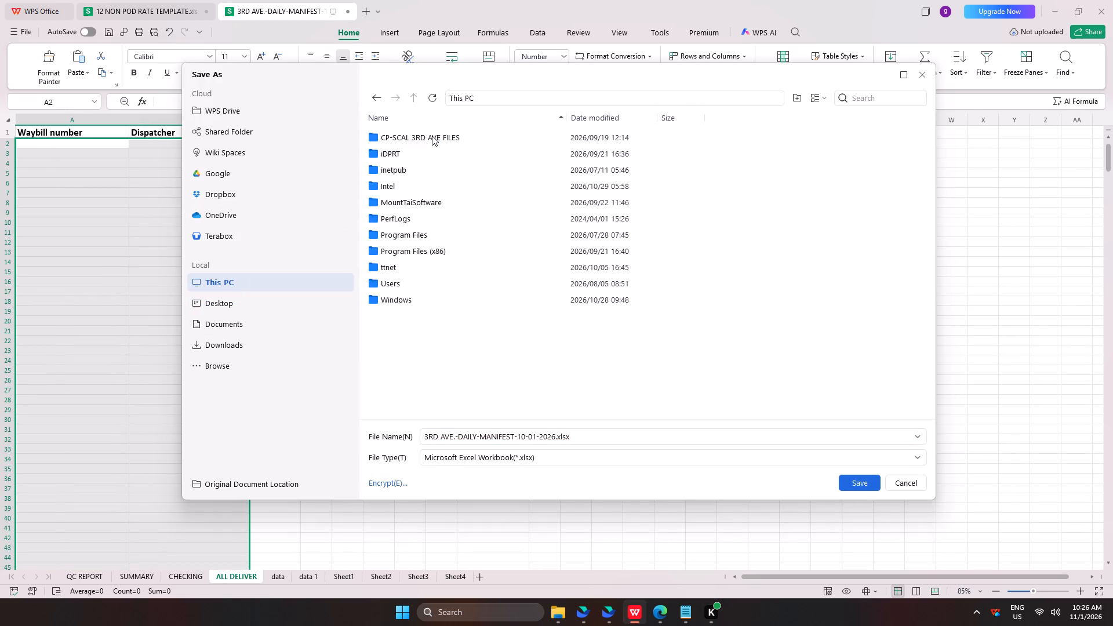
{"action": "left_click", "coordinate": [432, 136]}
{"action": "double_click", "coordinate": [432, 136]}
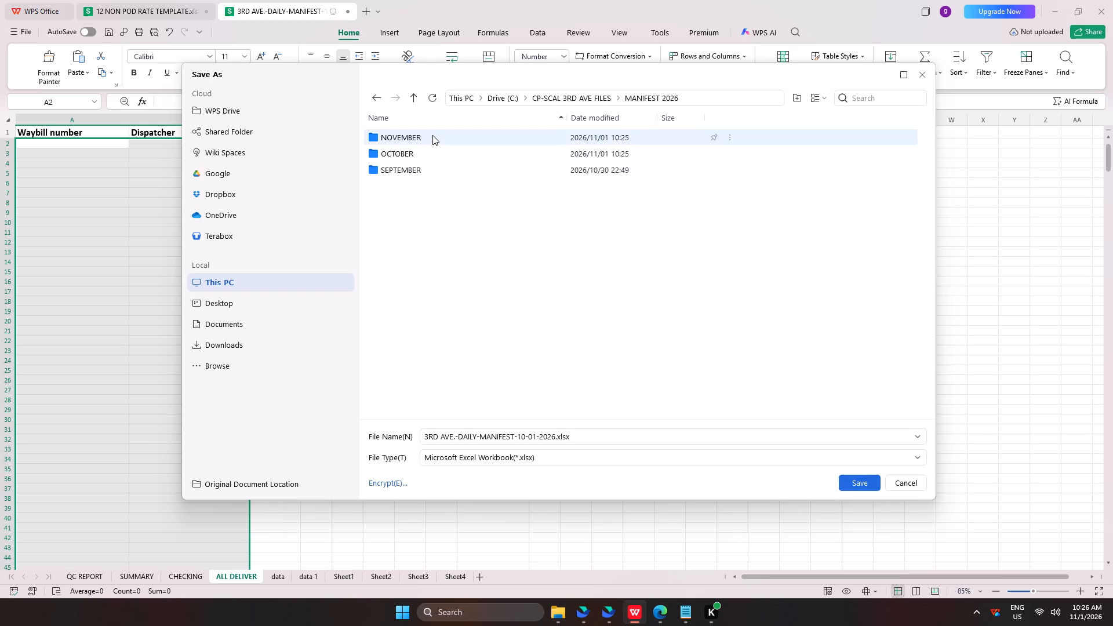
{"action": "double_click", "coordinate": [432, 135]}
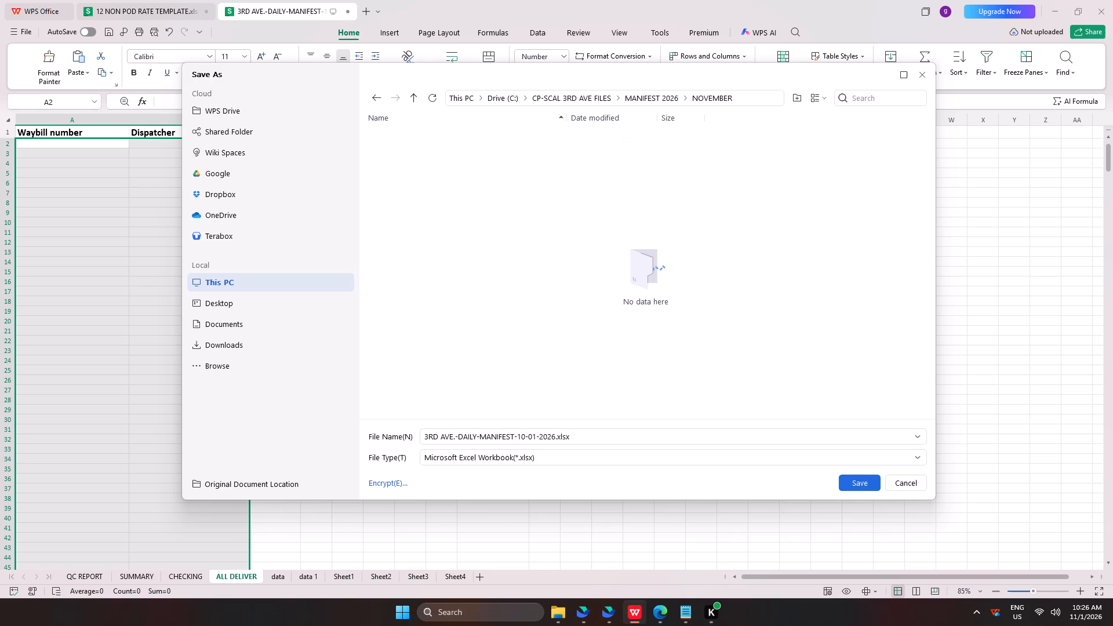
{"action": "left_click", "coordinate": [526, 435]}
{"action": "key", "text": "BackSpace"}
{"action": "key", "text": "1"}
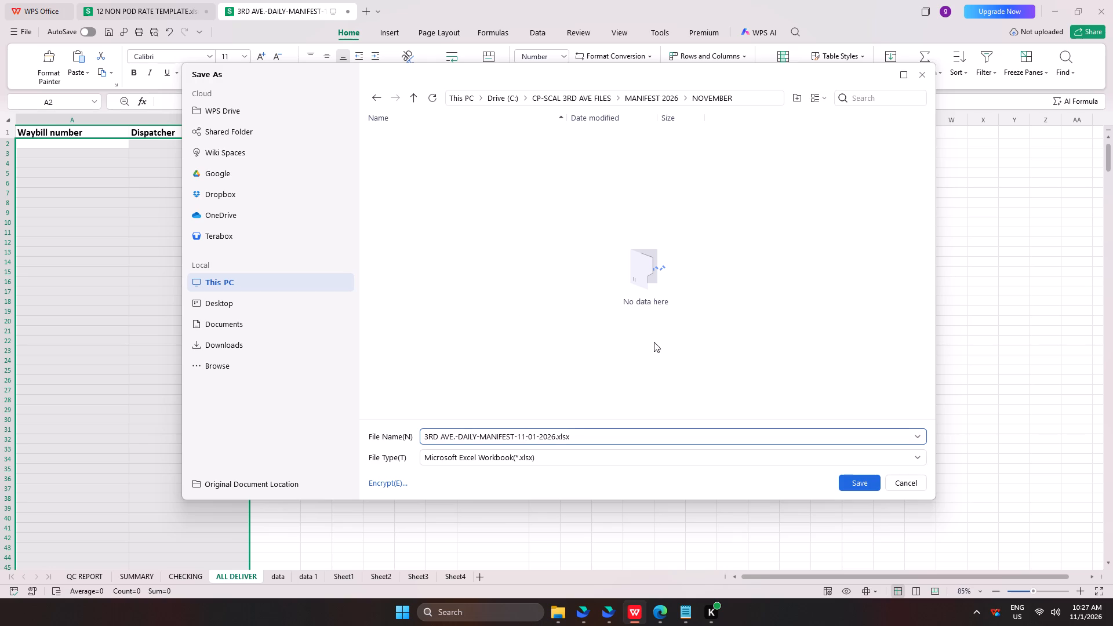
{"action": "left_click", "coordinate": [857, 484]}
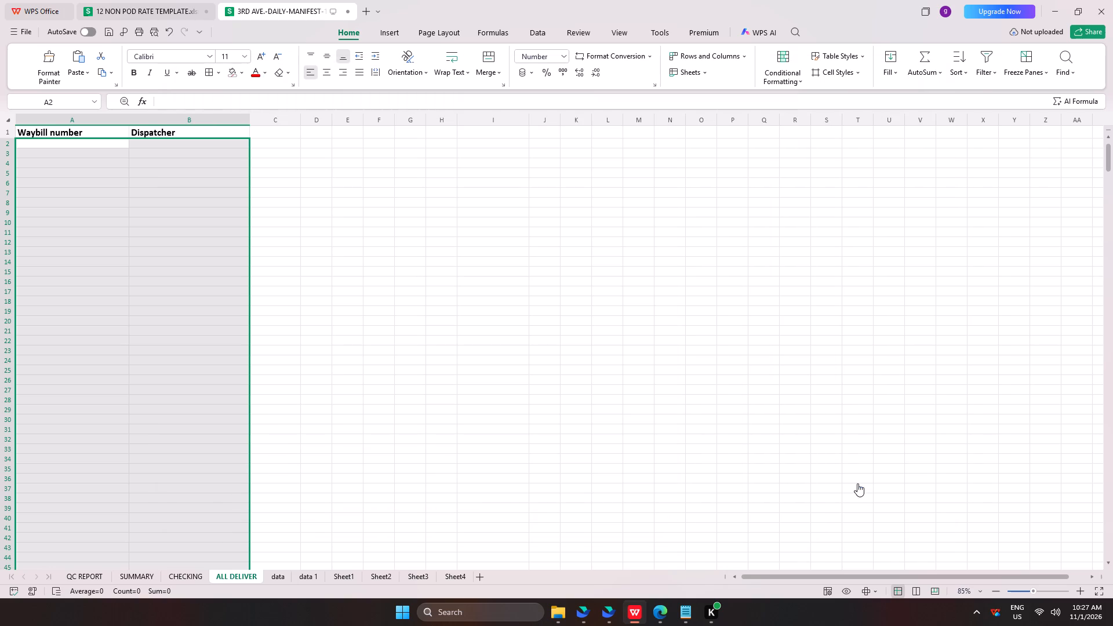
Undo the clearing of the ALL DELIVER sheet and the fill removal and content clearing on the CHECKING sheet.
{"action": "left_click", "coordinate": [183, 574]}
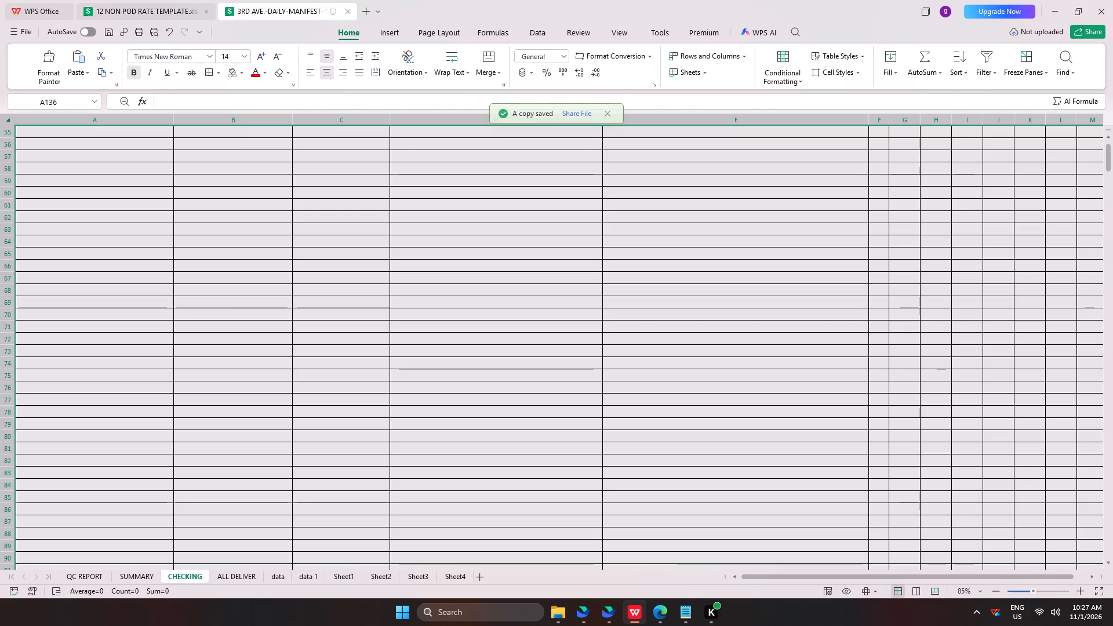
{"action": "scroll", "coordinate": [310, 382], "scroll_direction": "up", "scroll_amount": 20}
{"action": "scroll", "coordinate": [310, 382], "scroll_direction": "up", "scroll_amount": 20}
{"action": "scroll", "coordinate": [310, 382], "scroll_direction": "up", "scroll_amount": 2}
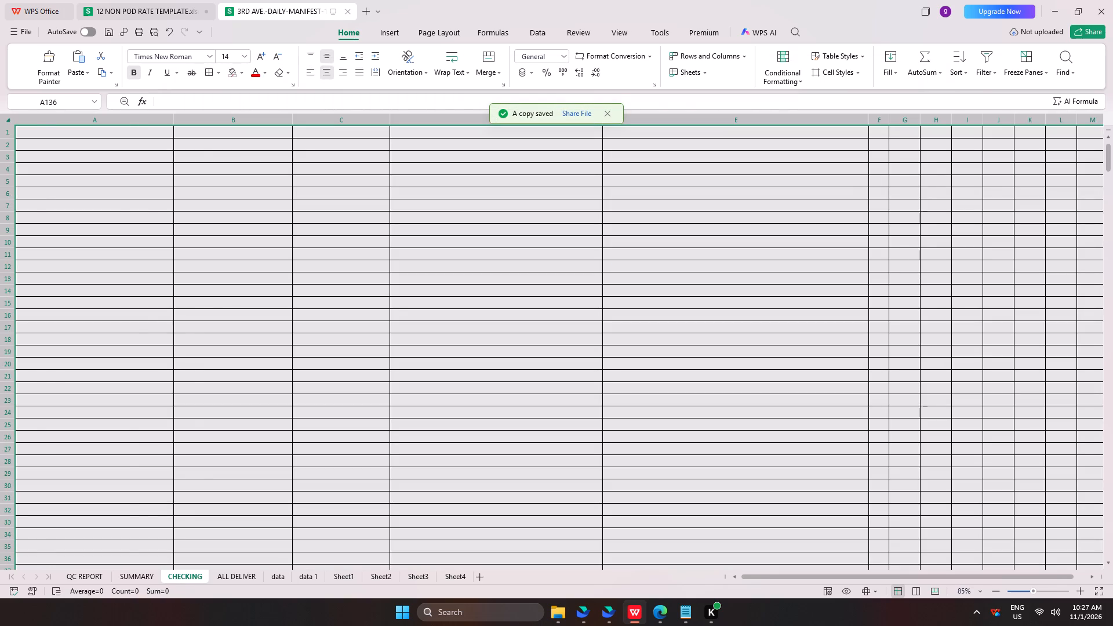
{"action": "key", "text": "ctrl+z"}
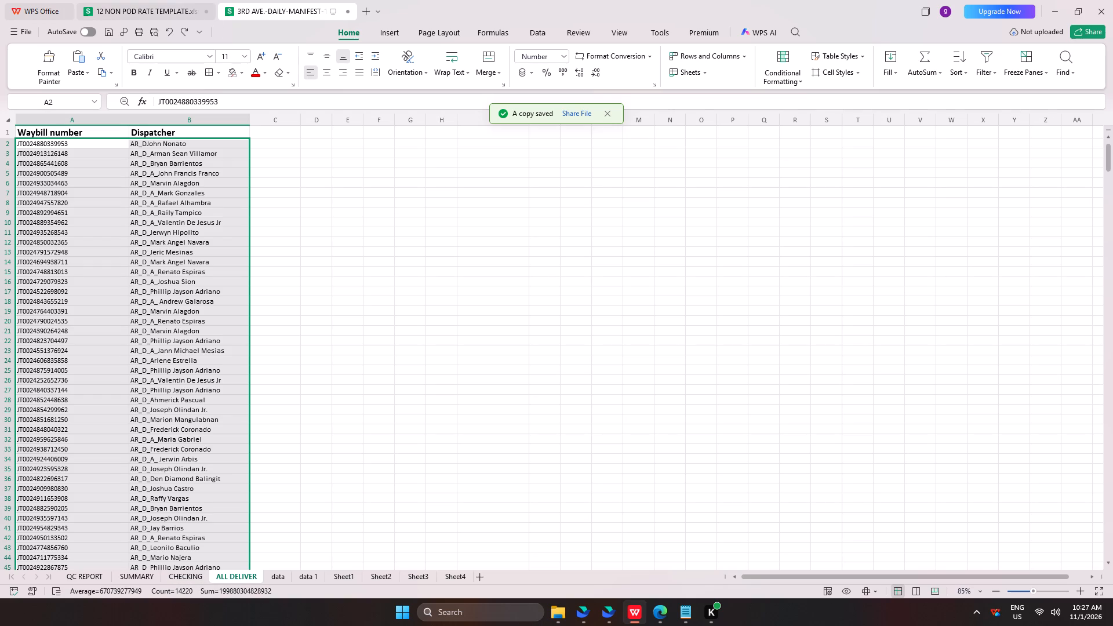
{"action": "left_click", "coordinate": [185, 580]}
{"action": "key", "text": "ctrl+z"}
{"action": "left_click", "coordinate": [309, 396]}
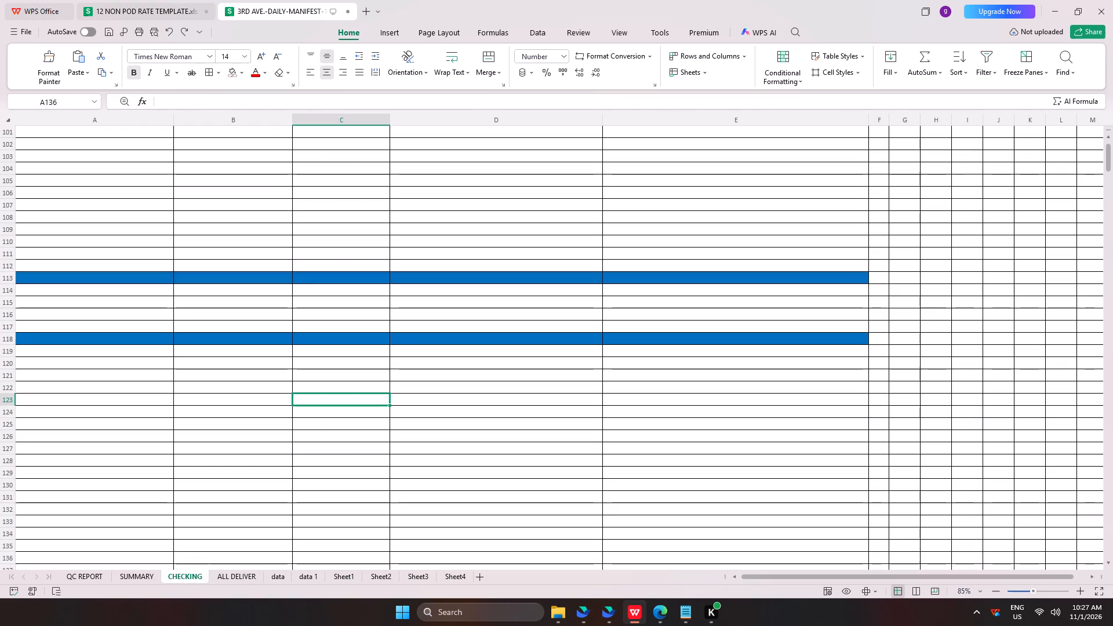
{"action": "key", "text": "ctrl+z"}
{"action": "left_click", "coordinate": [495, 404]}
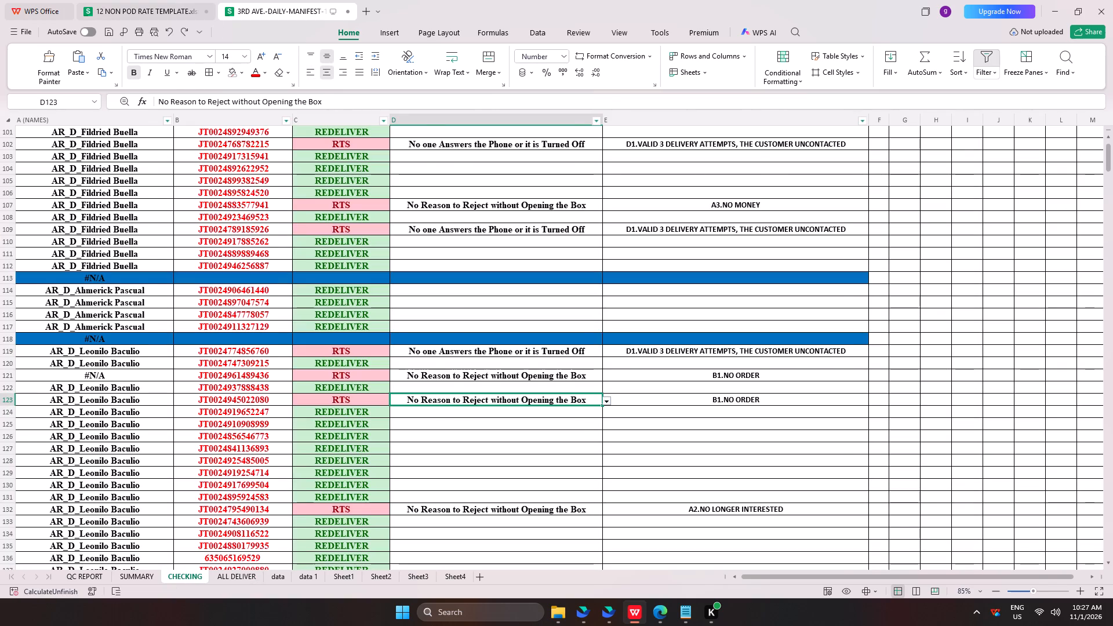
Clear the contents of columns B through E on the CHECKING sheet, keeping the NAMES column formulas.
{"action": "scroll", "coordinate": [250, 394], "scroll_direction": "up", "scroll_amount": 6}
{"action": "scroll", "coordinate": [254, 257], "scroll_direction": "up", "scroll_amount": 20}
{"action": "scroll", "coordinate": [254, 257], "scroll_direction": "up", "scroll_amount": 17}
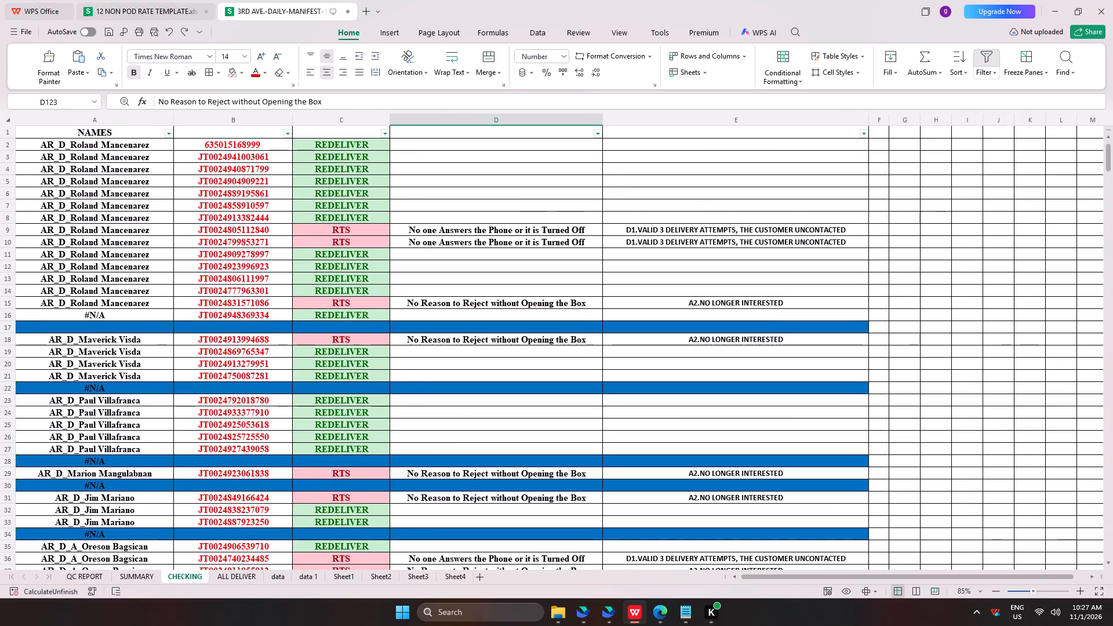
{"action": "scroll", "coordinate": [265, 231], "scroll_direction": "up", "scroll_amount": 4}
{"action": "left_click_drag", "start_coordinate": [249, 121], "coordinate": [750, 121]}
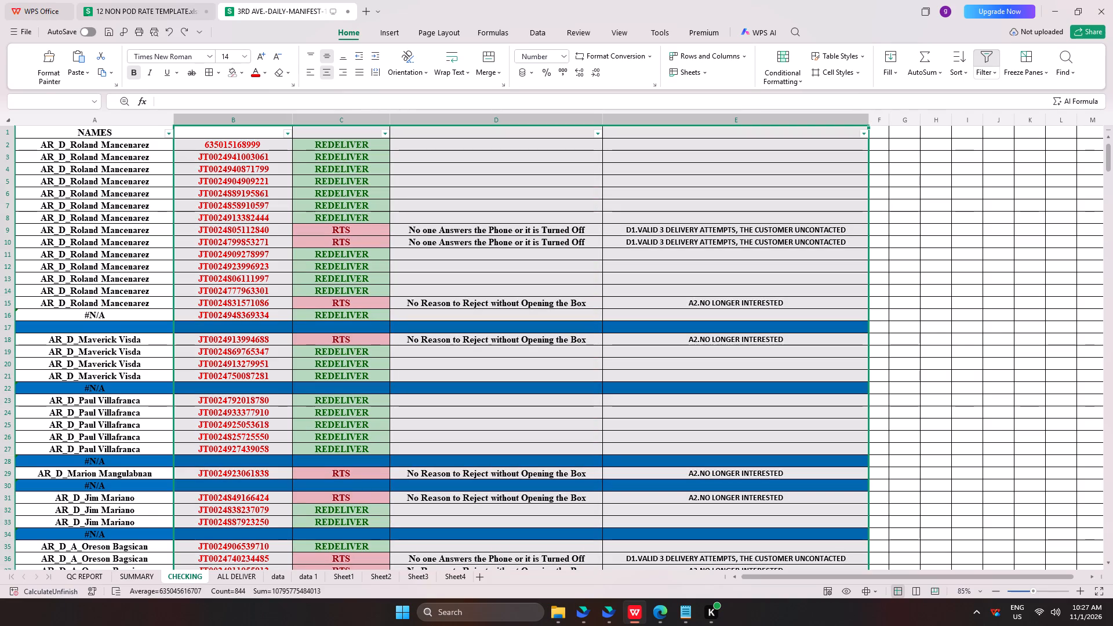
{"action": "key", "text": "Return"}
{"action": "key", "text": "Delete"}
{"action": "key", "text": "Delete"}
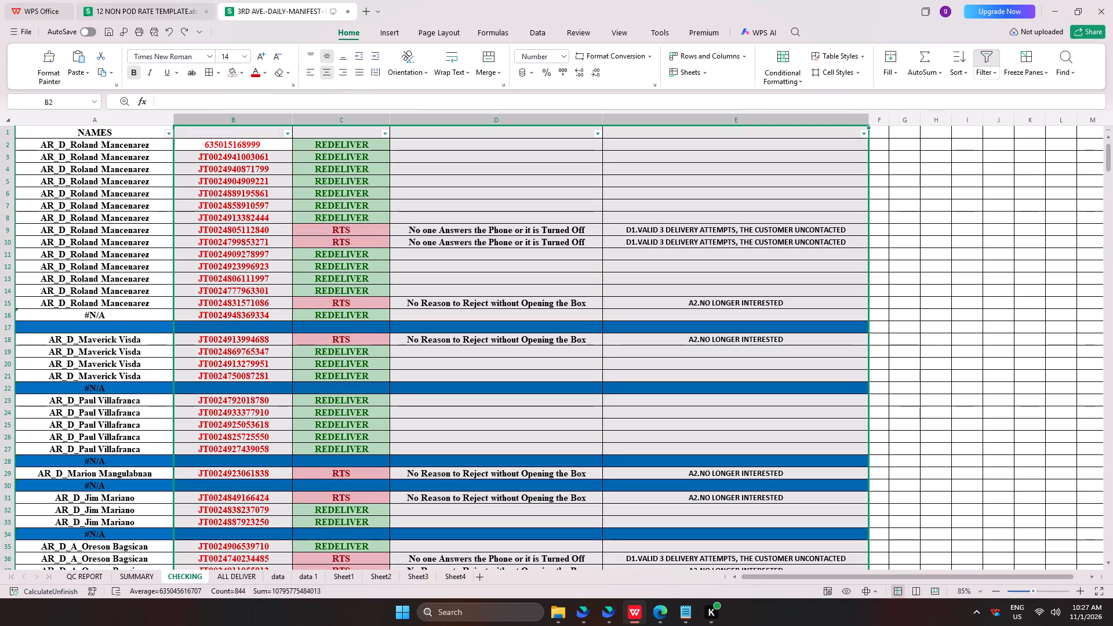
Remove the fill colour from the entire CHECKING sheet.
{"action": "left_click", "coordinate": [12, 118]}
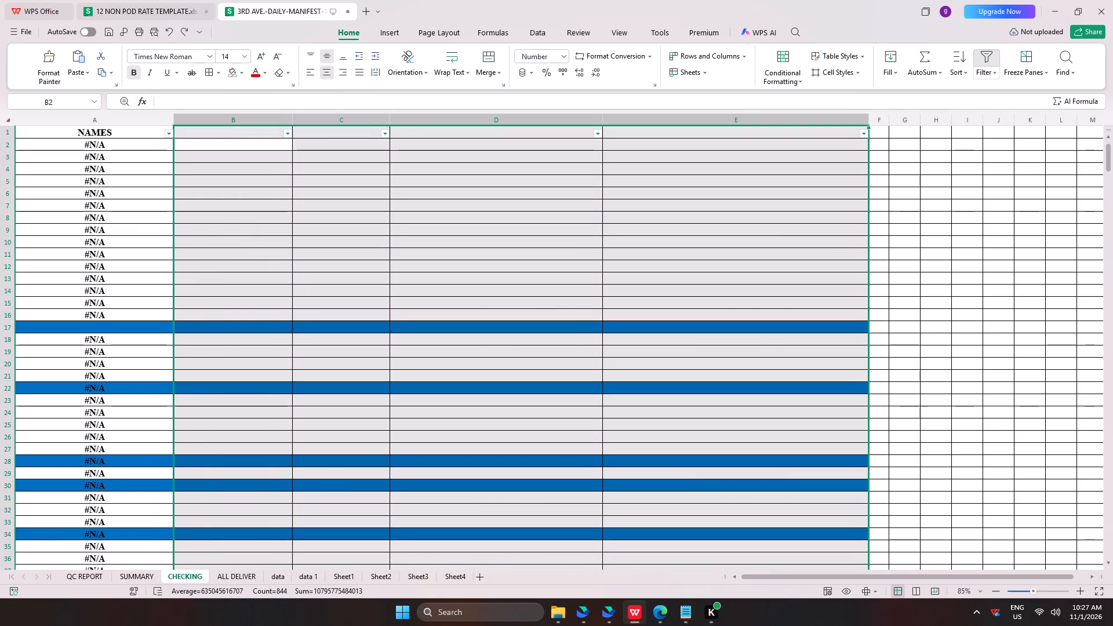
{"action": "left_click", "coordinate": [228, 75]}
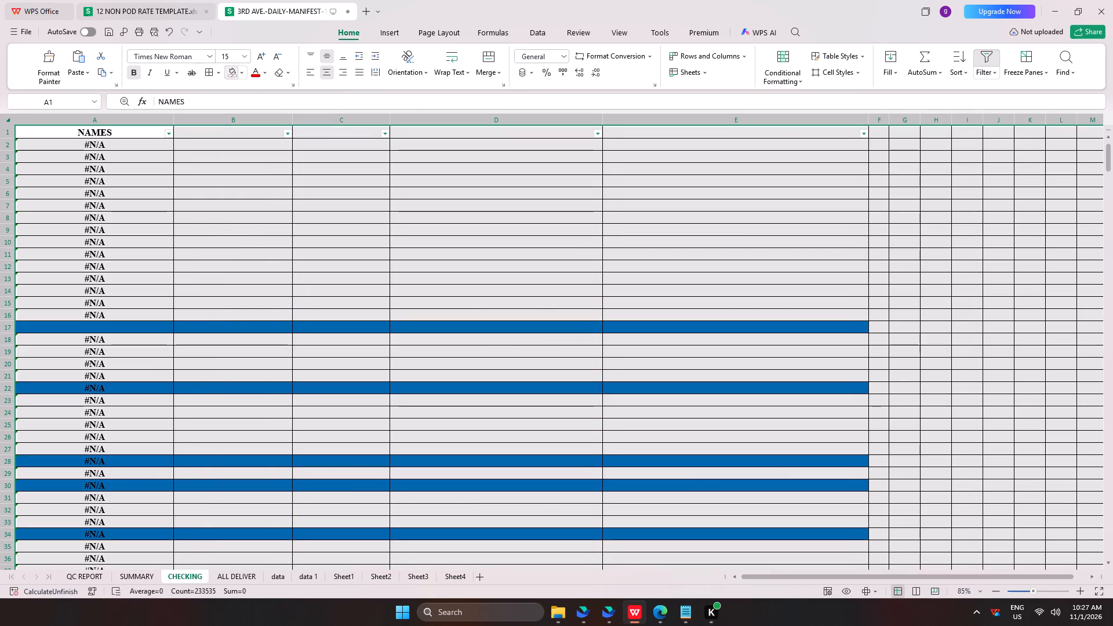
Clear all waybill numbers and dispatchers from row 2 down on the ALL DELIVER sheet.
{"action": "left_click", "coordinate": [241, 574]}
{"action": "left_click", "coordinate": [64, 144]}
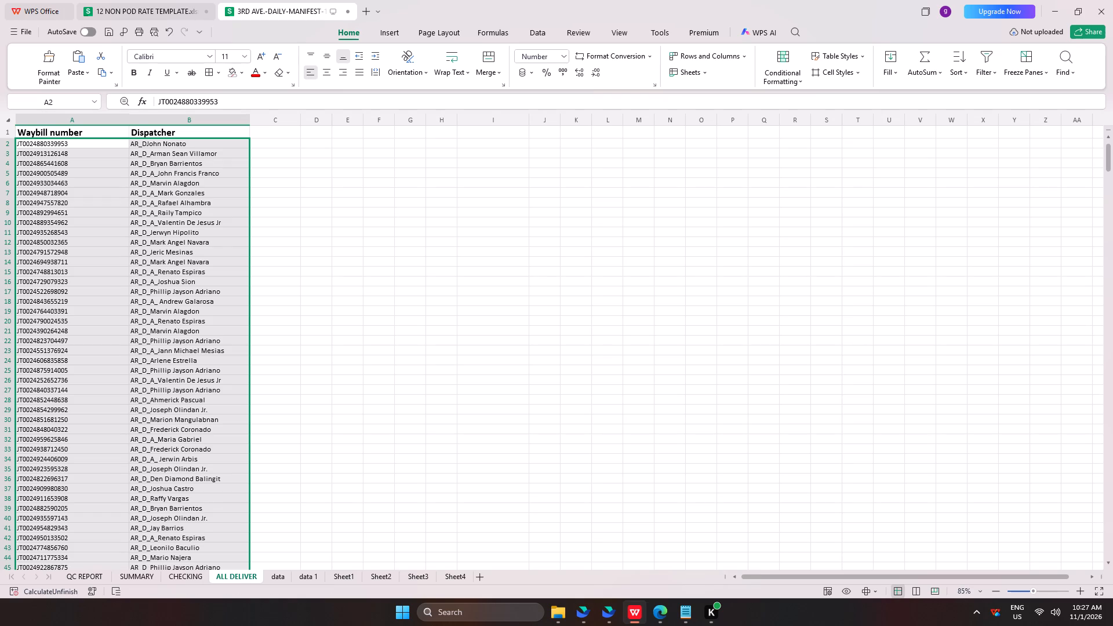
{"action": "key", "text": "shift+Right"}
{"action": "key", "text": "ctrl+shift+Down"}
{"action": "key", "text": "Delete"}
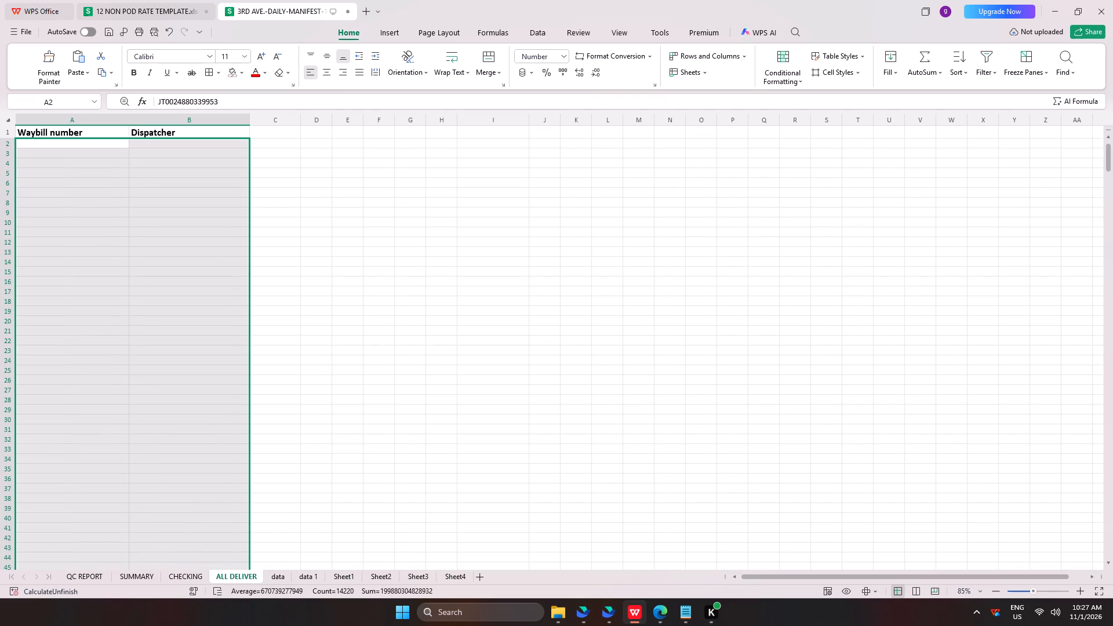
Delete row 17, the row without a NAMES formula, from the CHECKING sheet and check the rows below for similar gaps.
{"action": "left_click", "coordinate": [184, 578]}
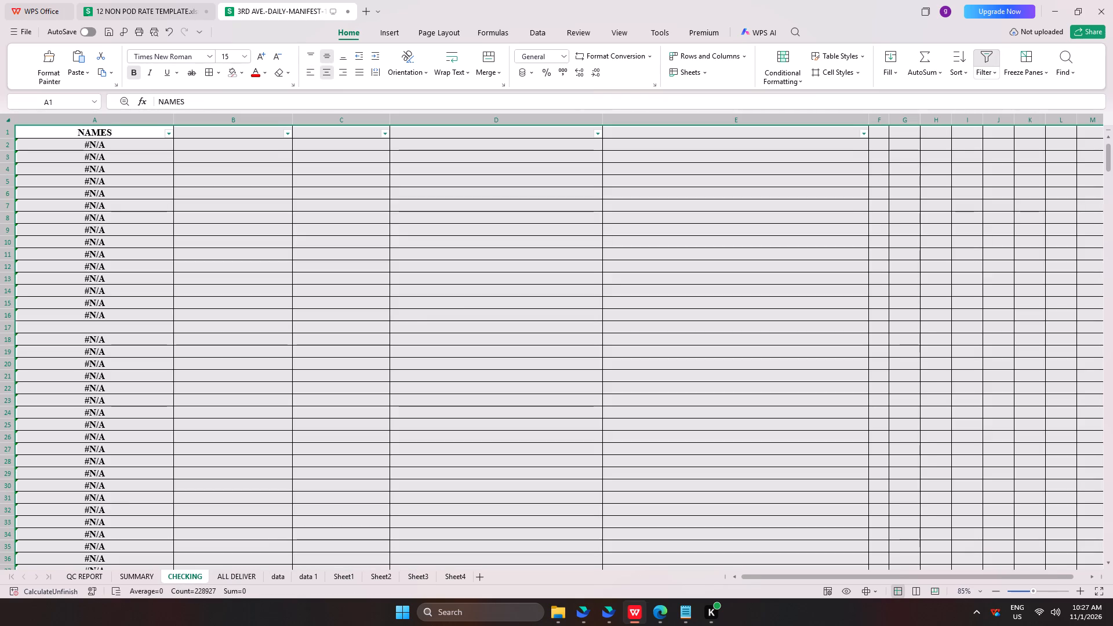
{"action": "left_click", "coordinate": [10, 328]}
{"action": "right_click", "coordinate": [8, 327]}
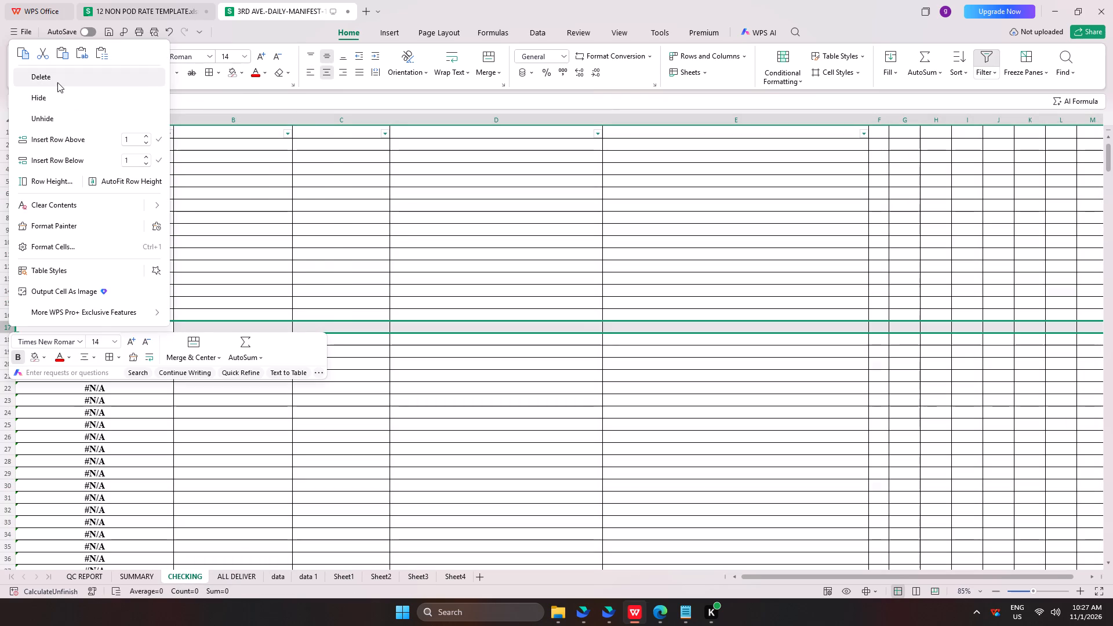
{"action": "left_click", "coordinate": [57, 82]}
{"action": "scroll", "coordinate": [290, 377], "scroll_direction": "down", "scroll_amount": 19}
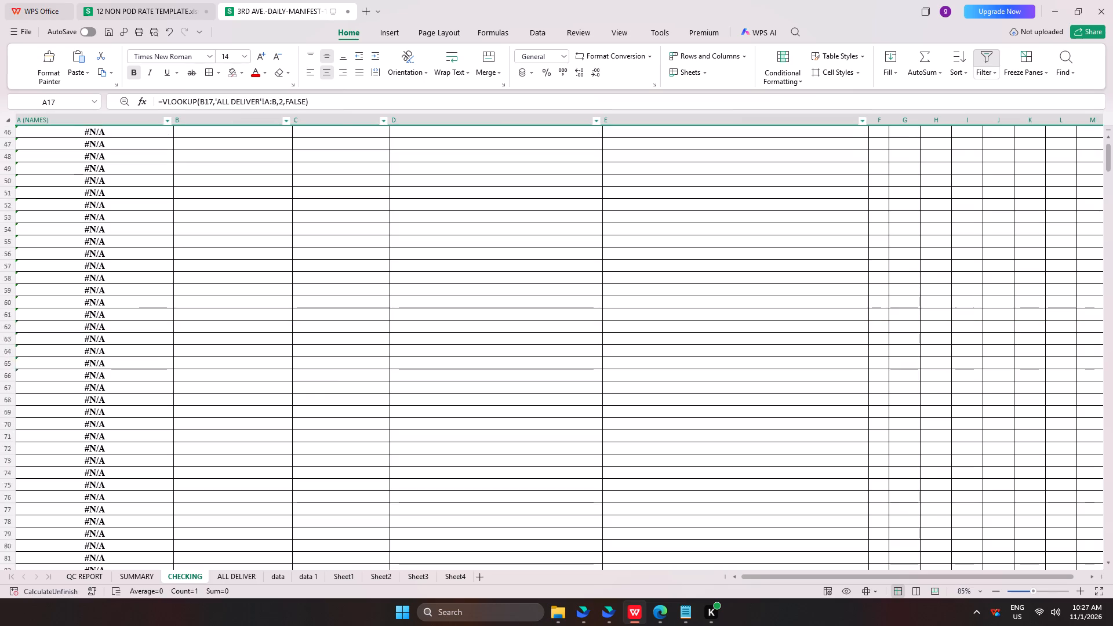
{"action": "scroll", "coordinate": [296, 456], "scroll_direction": "down", "scroll_amount": 20}
{"action": "scroll", "coordinate": [296, 456], "scroll_direction": "down", "scroll_amount": 20}
{"action": "scroll", "coordinate": [296, 456], "scroll_direction": "down", "scroll_amount": 19}
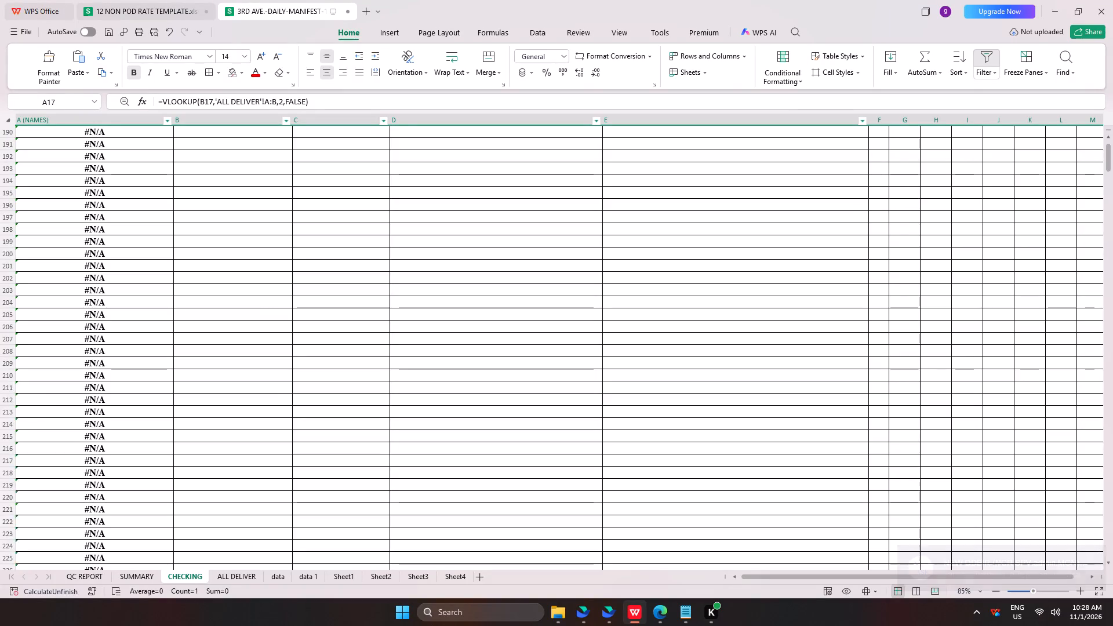
{"action": "scroll", "coordinate": [335, 537], "scroll_direction": "down", "scroll_amount": 20}
{"action": "scroll", "coordinate": [335, 537], "scroll_direction": "down", "scroll_amount": 20}
{"action": "scroll", "coordinate": [335, 537], "scroll_direction": "down", "scroll_amount": 10}
{"action": "scroll", "coordinate": [344, 543], "scroll_direction": "up", "scroll_amount": 5}
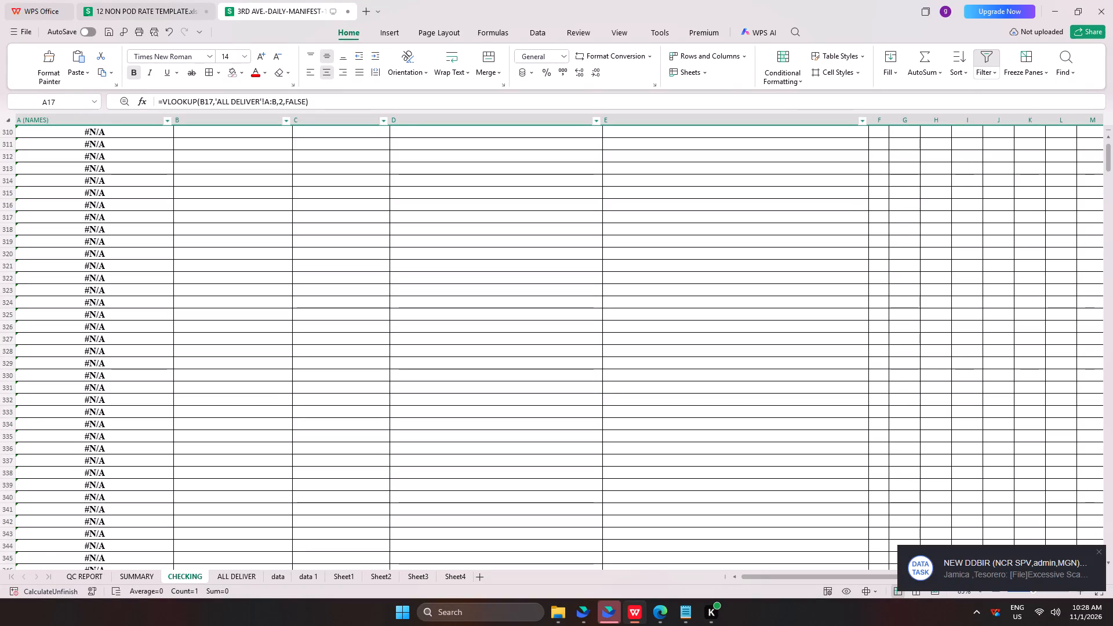
{"action": "scroll", "coordinate": [344, 543], "scroll_direction": "up", "scroll_amount": 20}
{"action": "scroll", "coordinate": [344, 543], "scroll_direction": "up", "scroll_amount": 20}
{"action": "scroll", "coordinate": [344, 543], "scroll_direction": "up", "scroll_amount": 20}
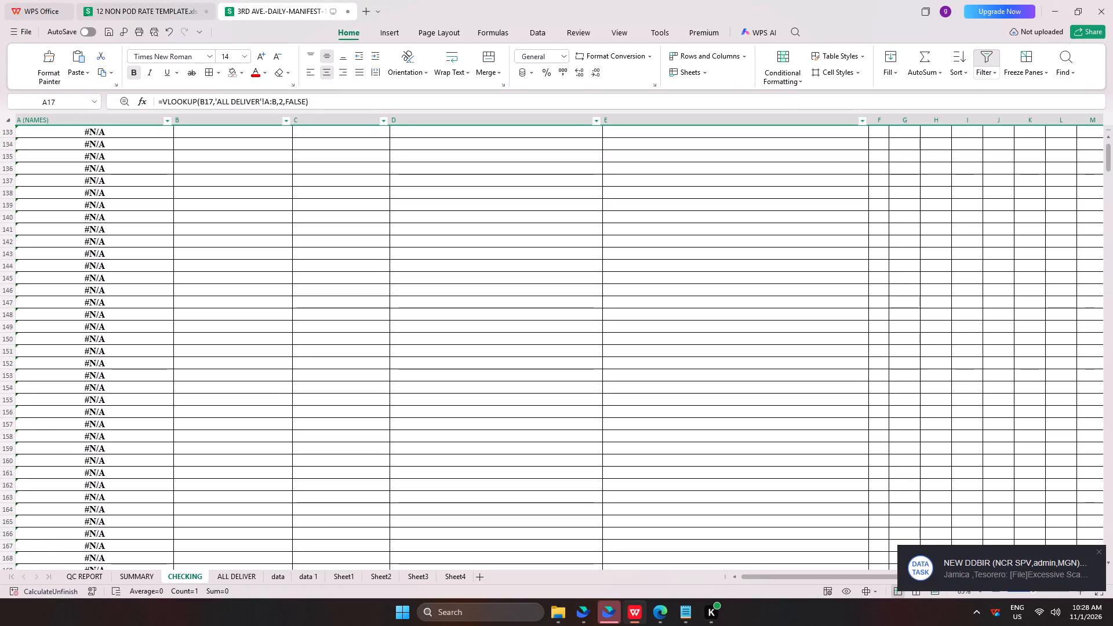
{"action": "scroll", "coordinate": [388, 496], "scroll_direction": "up", "scroll_amount": 20}
{"action": "scroll", "coordinate": [388, 496], "scroll_direction": "up", "scroll_amount": 20}
{"action": "scroll", "coordinate": [388, 496], "scroll_direction": "up", "scroll_amount": 5}
{"action": "scroll", "coordinate": [344, 460], "scroll_direction": "up", "scroll_amount": 8}
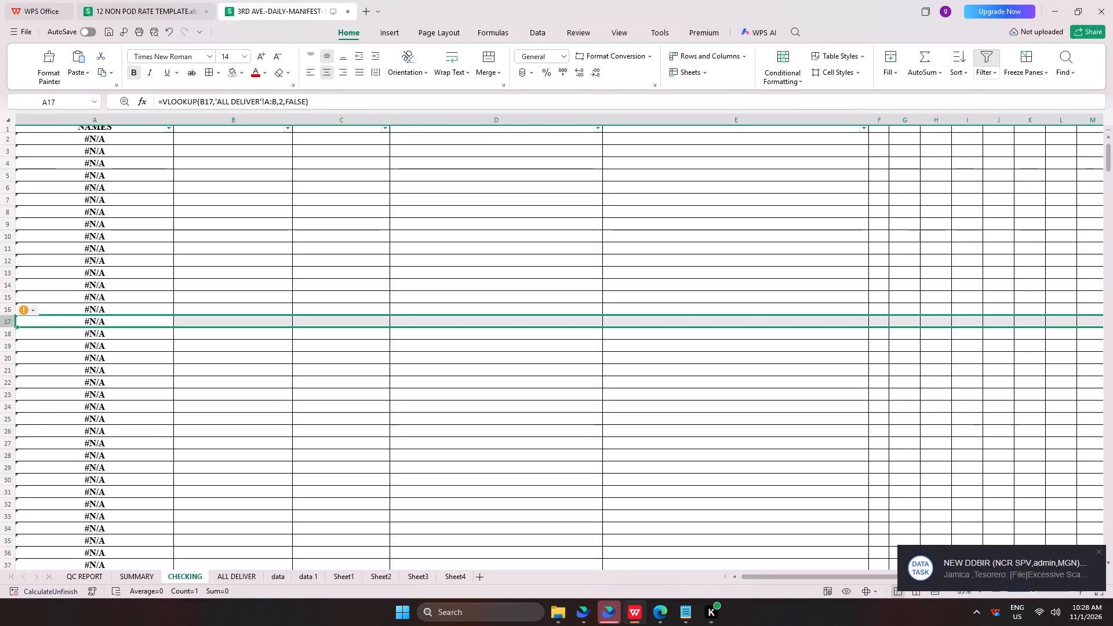
Save the workbook as 3RD AVE.-DAILY-MANIFEST-11-01-2026.xlsx in the NOVEMBER folder, replacing the existing file.
{"action": "left_click", "coordinate": [20, 33]}
{"action": "left_click", "coordinate": [49, 140]}
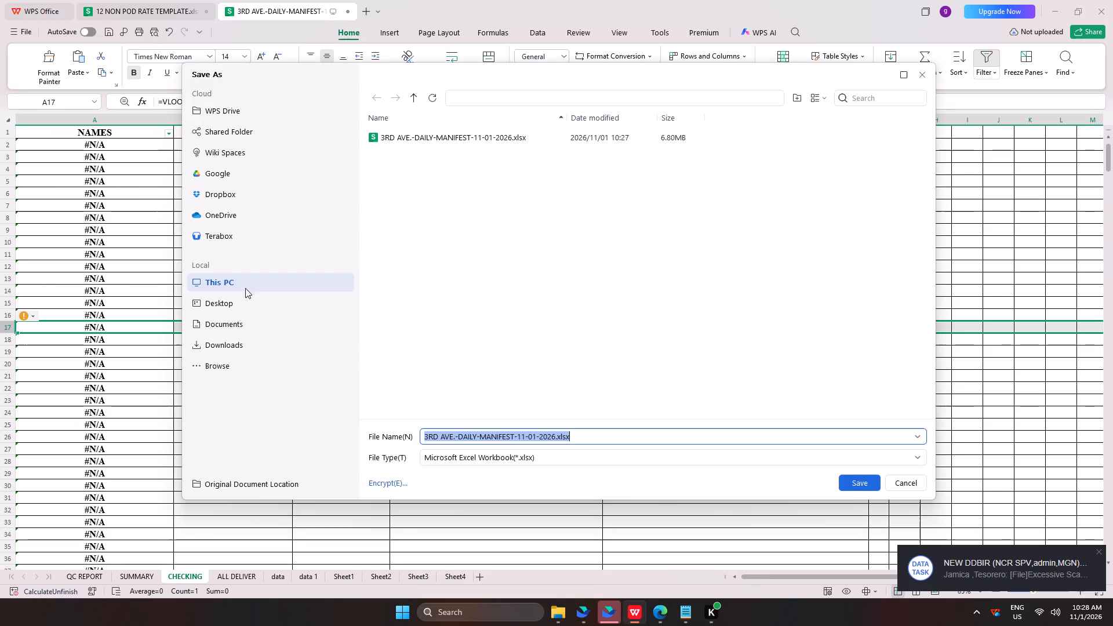
{"action": "double_click", "coordinate": [472, 139]}
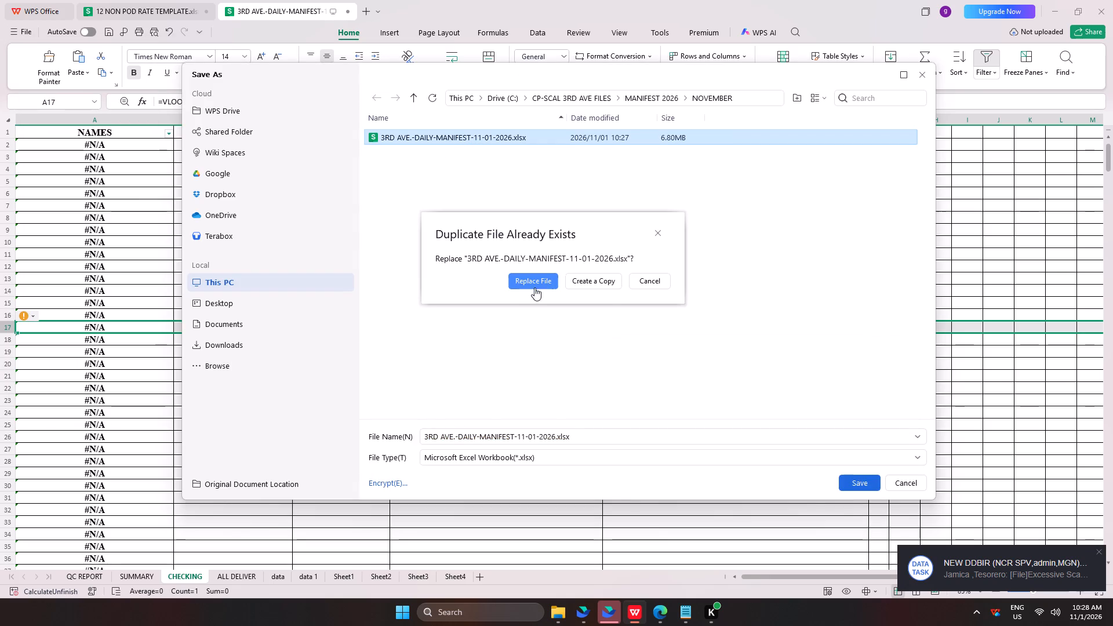
{"action": "left_click", "coordinate": [535, 283]}
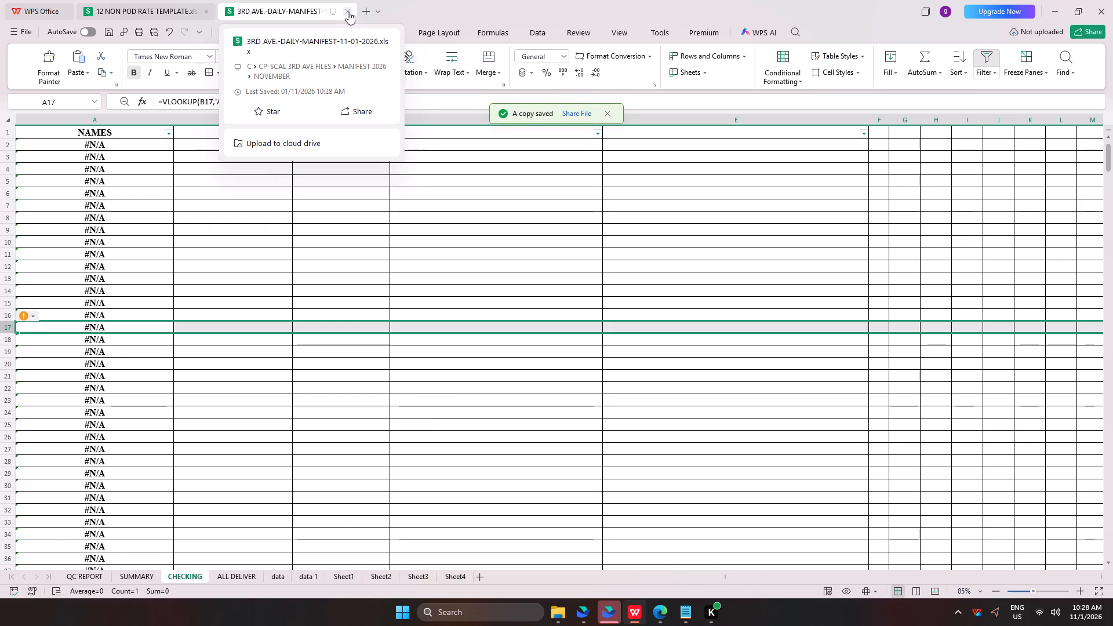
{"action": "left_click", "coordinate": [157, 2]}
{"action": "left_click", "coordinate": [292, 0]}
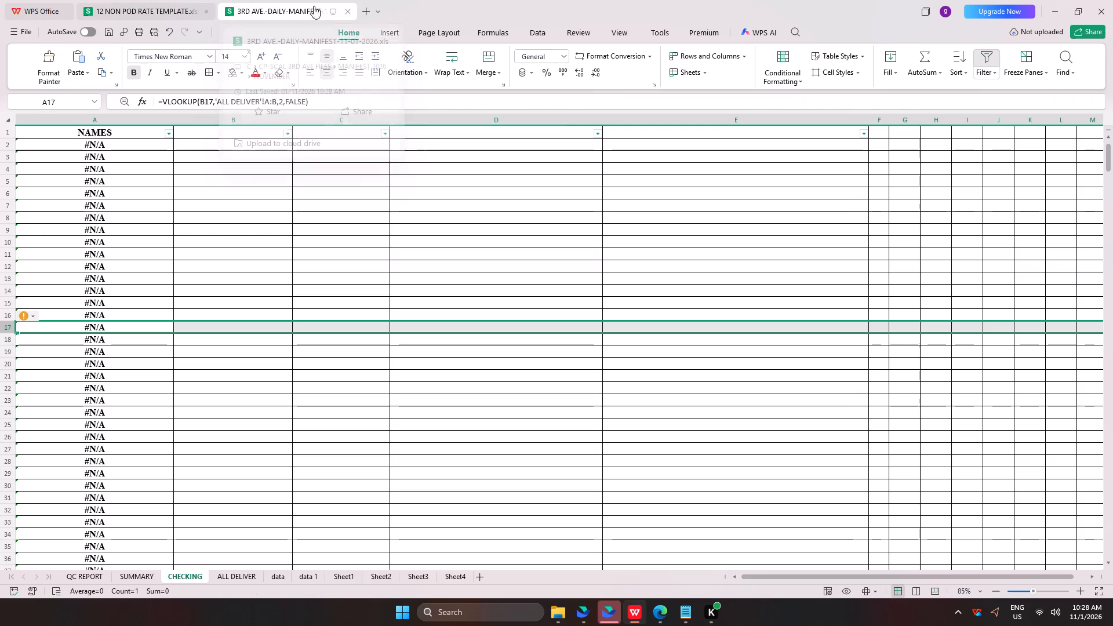
In File Explorer, pin the NOVEMBER folder inside MANIFEST 2026 to Quick access and close the window.
{"action": "left_click", "coordinate": [566, 620]}
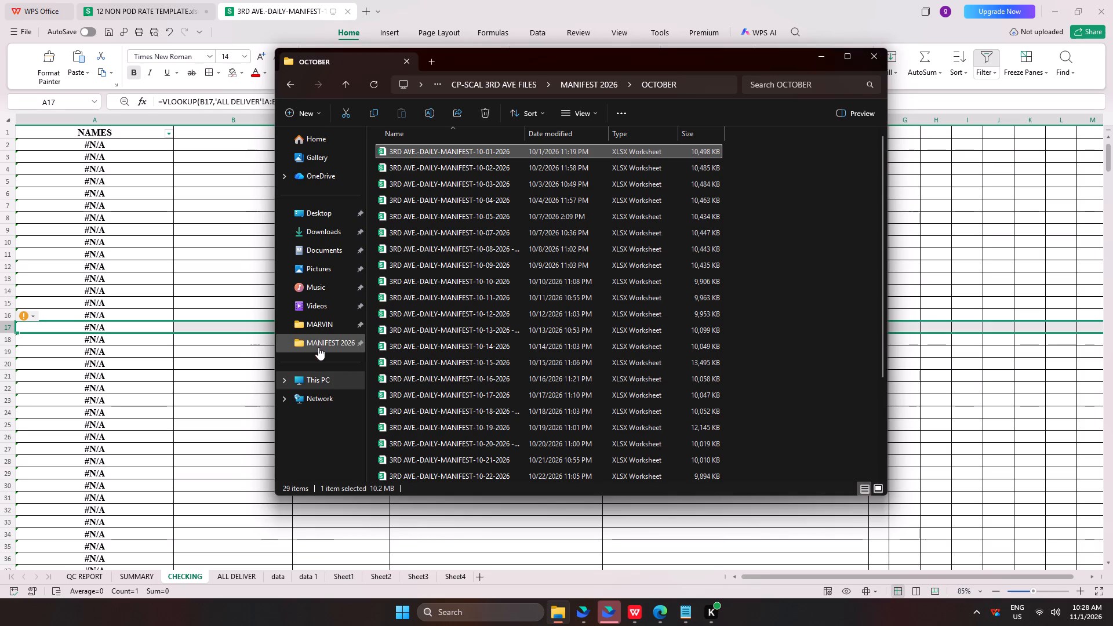
{"action": "left_click", "coordinate": [319, 340]}
{"action": "right_click", "coordinate": [417, 150]}
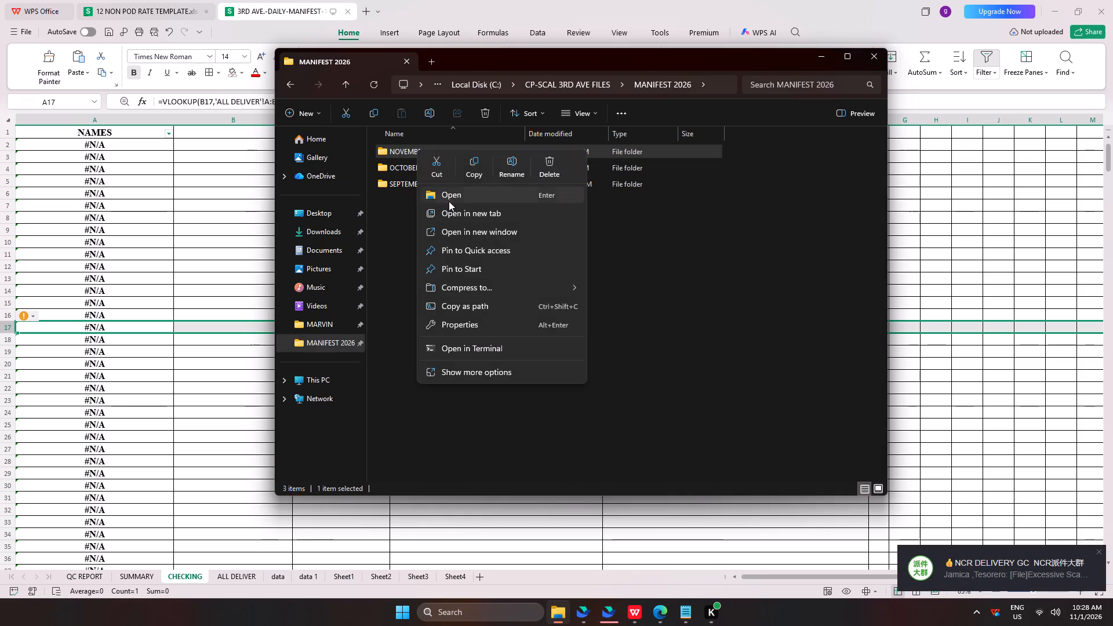
{"action": "left_click", "coordinate": [466, 251]}
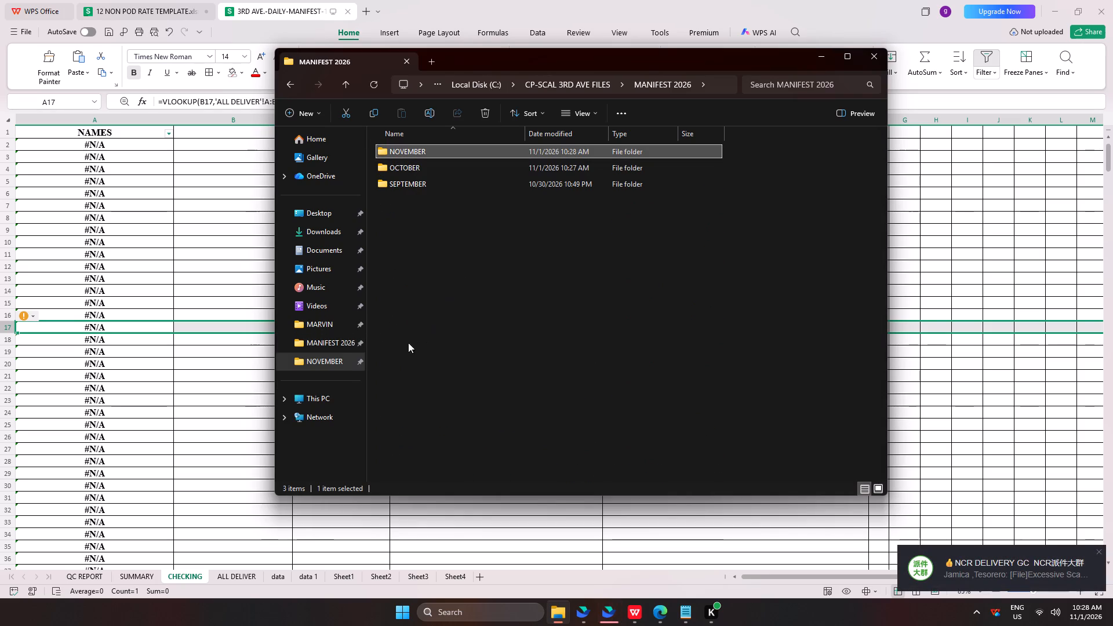
{"action": "left_click", "coordinate": [477, 339]}
{"action": "left_click", "coordinate": [882, 56]}
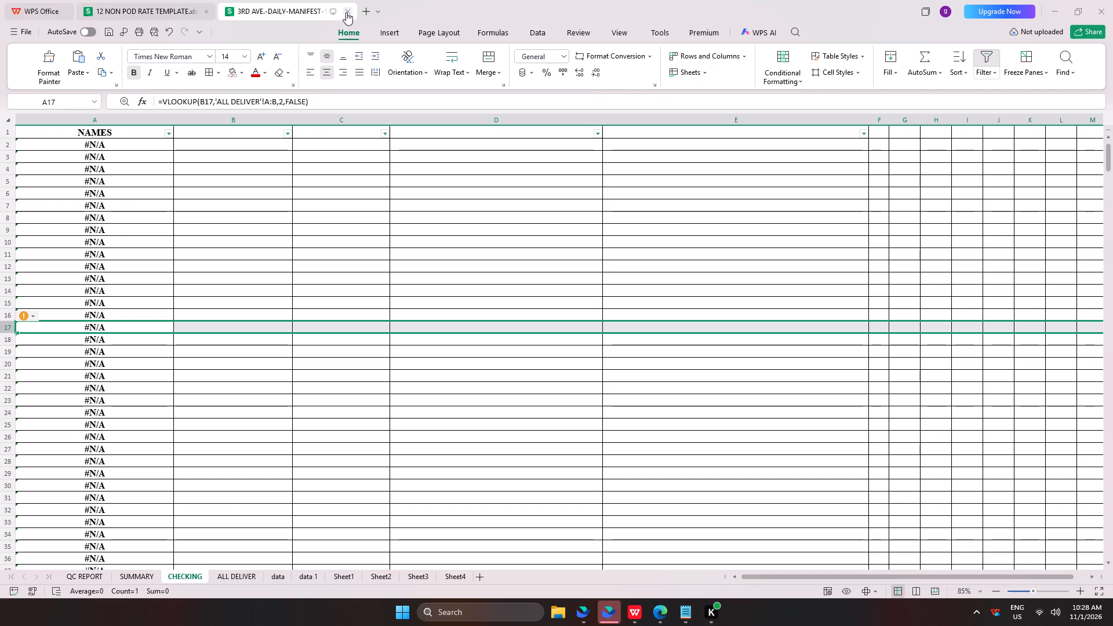
Switch to the 12 NON POD RATE TEMPLATE workbook.
{"action": "left_click", "coordinate": [156, 5]}
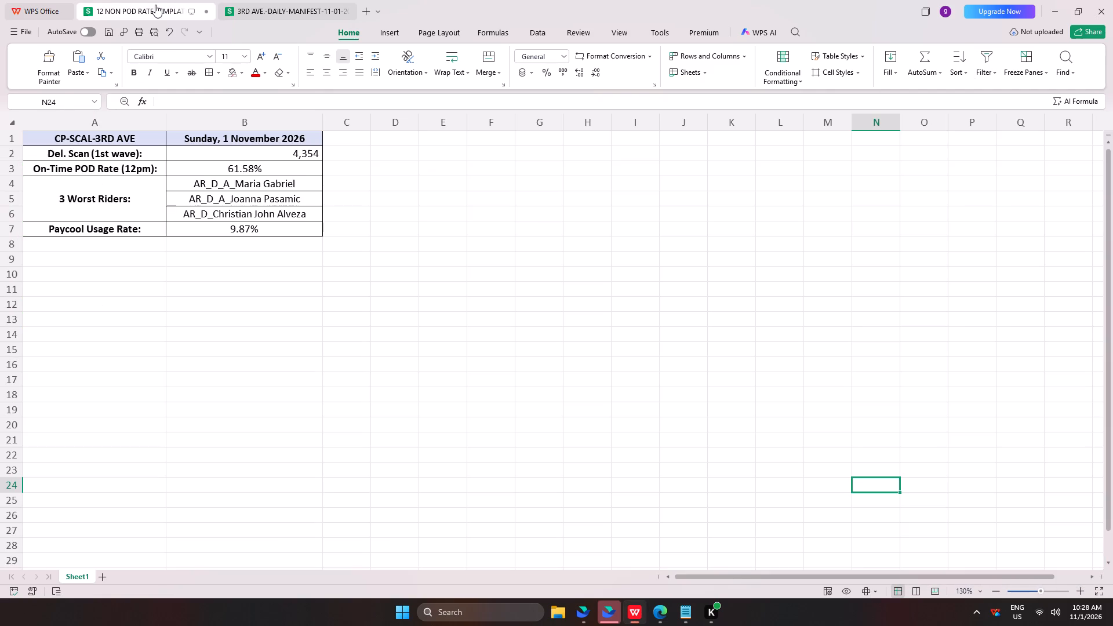